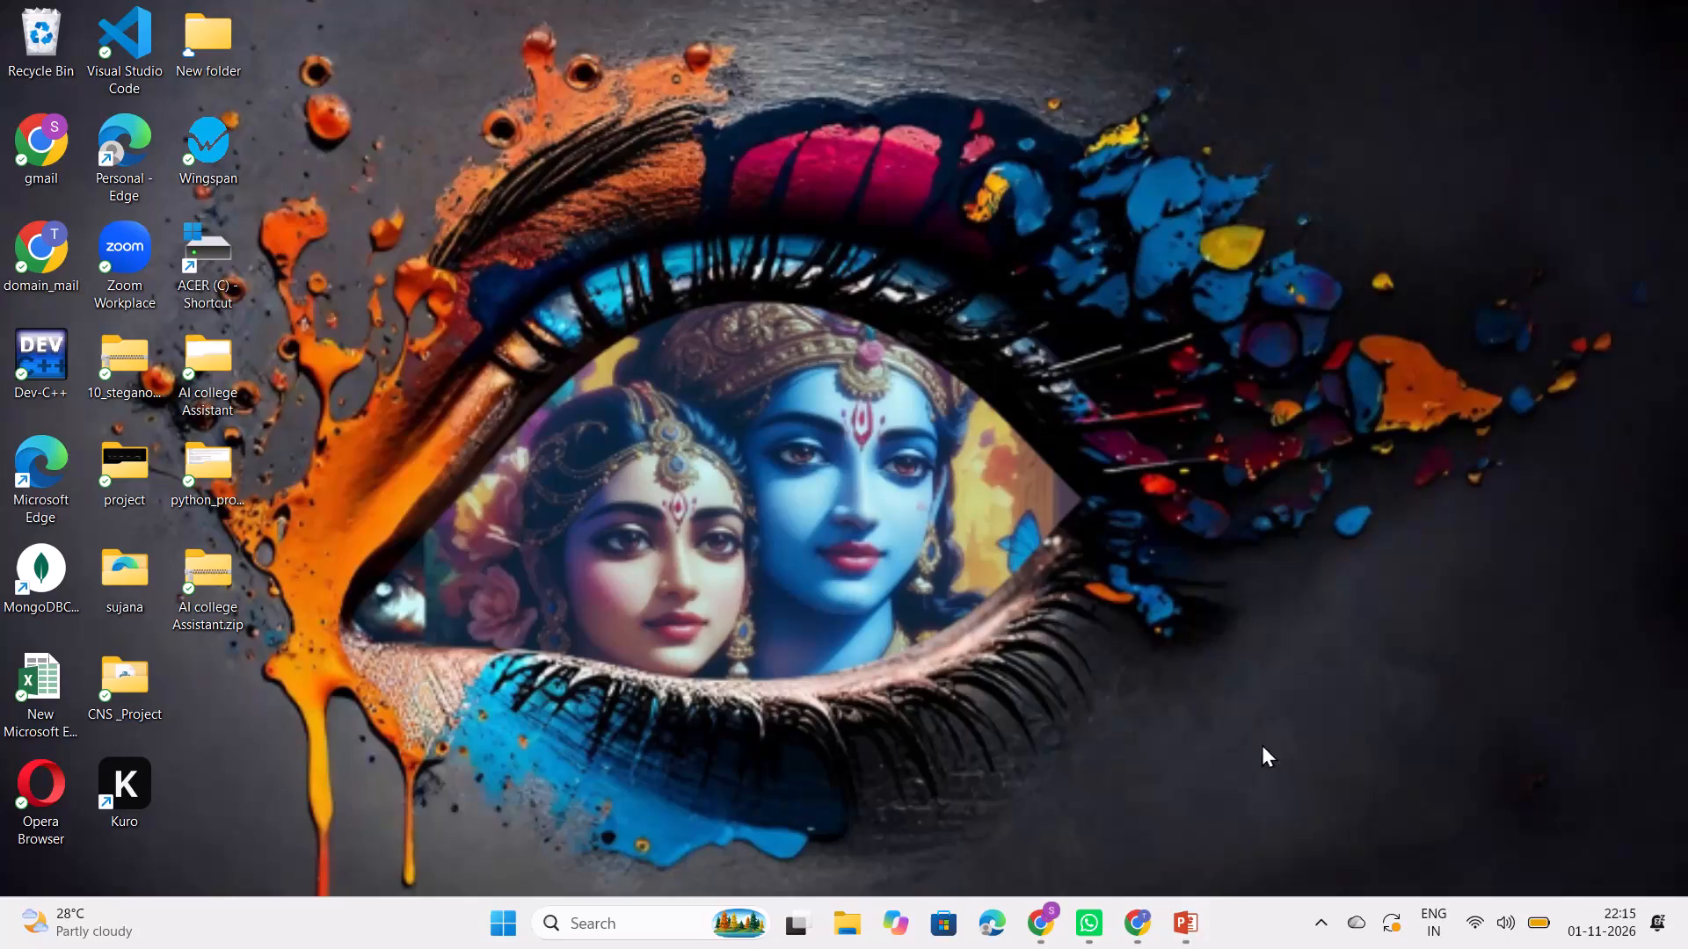
Switch to the Title.pptx presentation in PowerPoint and review its existing slides, from the title slide to the blank slide 9.
left_click(1183, 927)
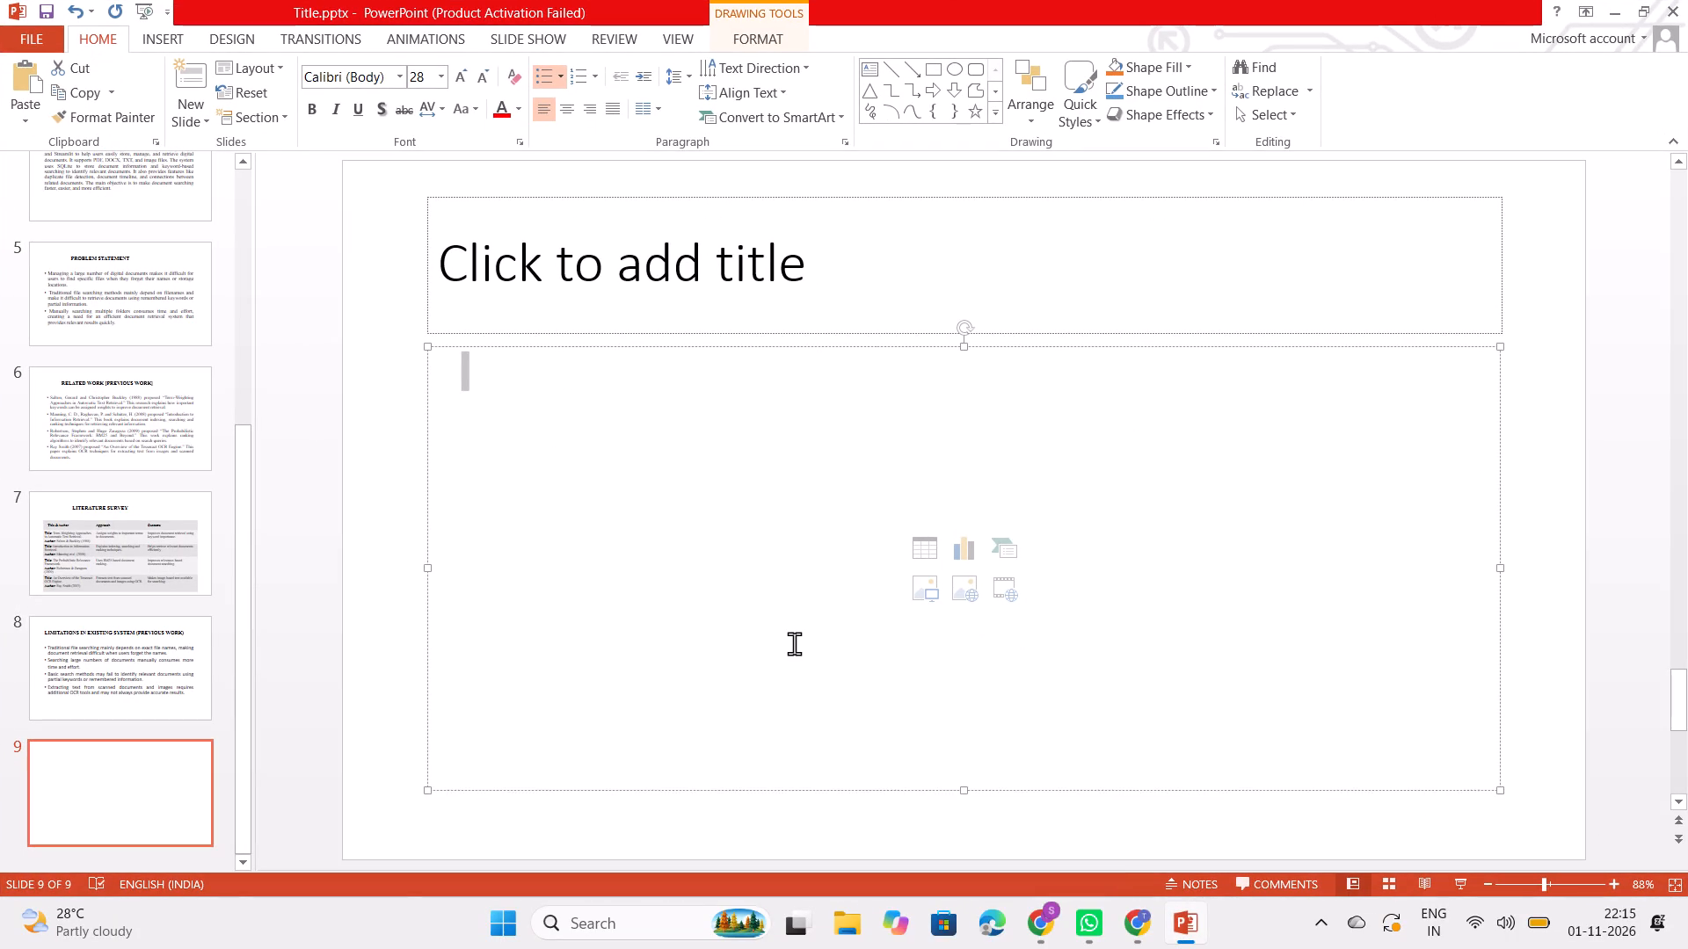
scroll(794, 643, "down", 1)
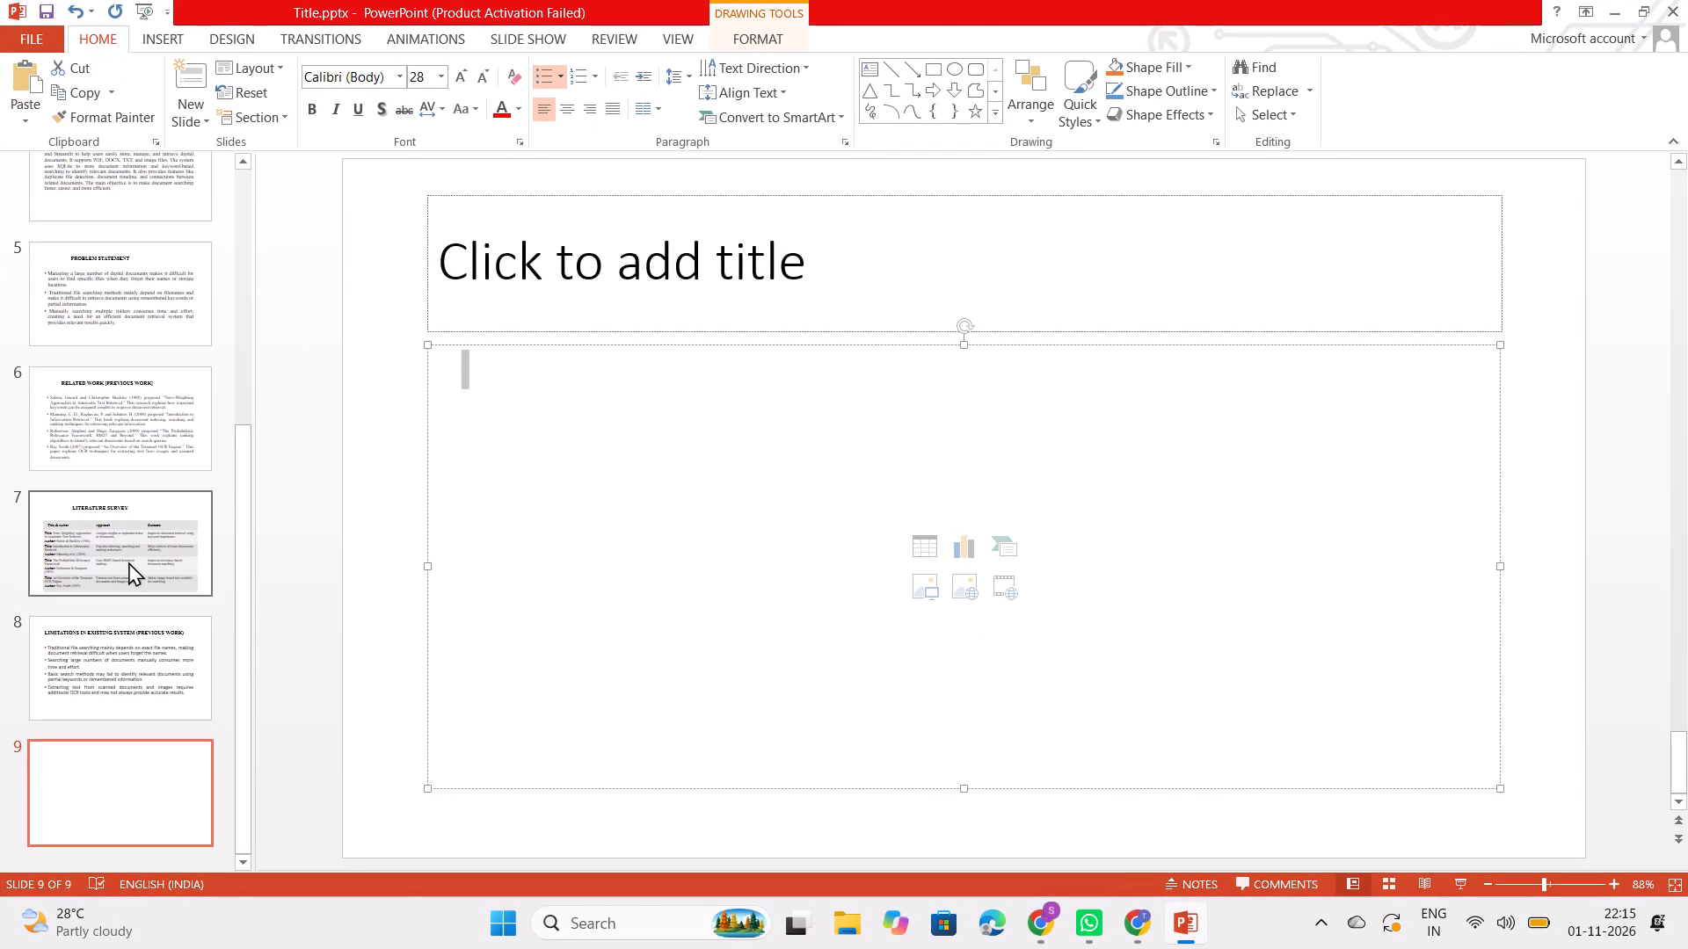
scroll(128, 561, "up", 13)
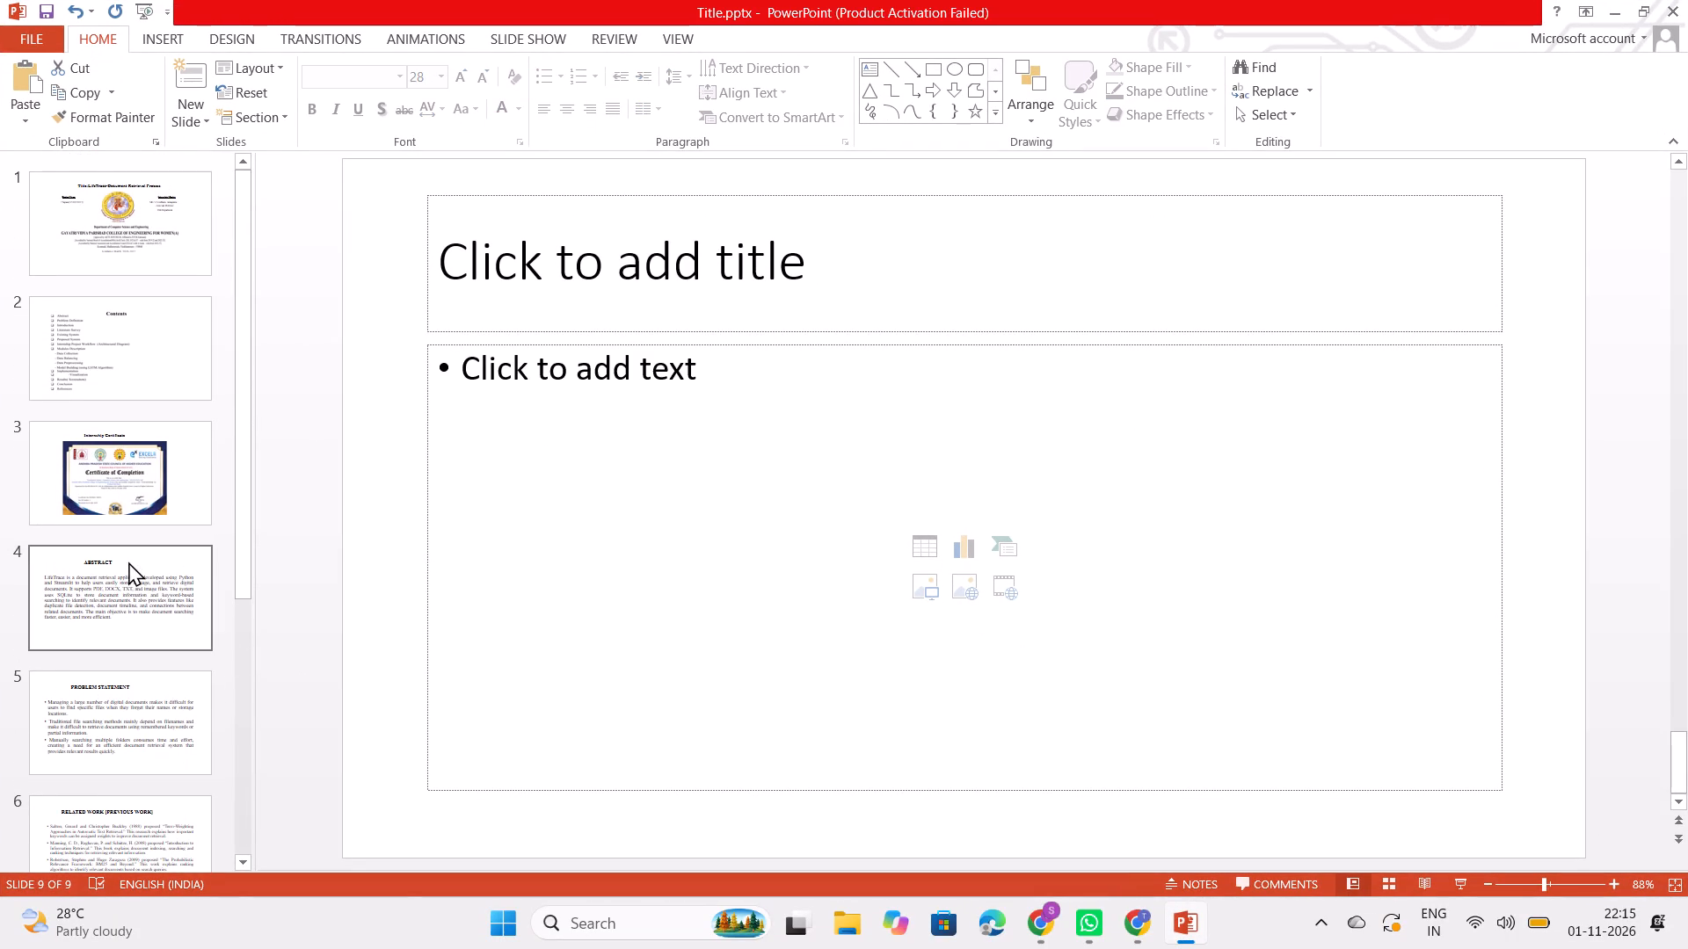
scroll(157, 490, "down", 1)
scroll(198, 407, "down", 5)
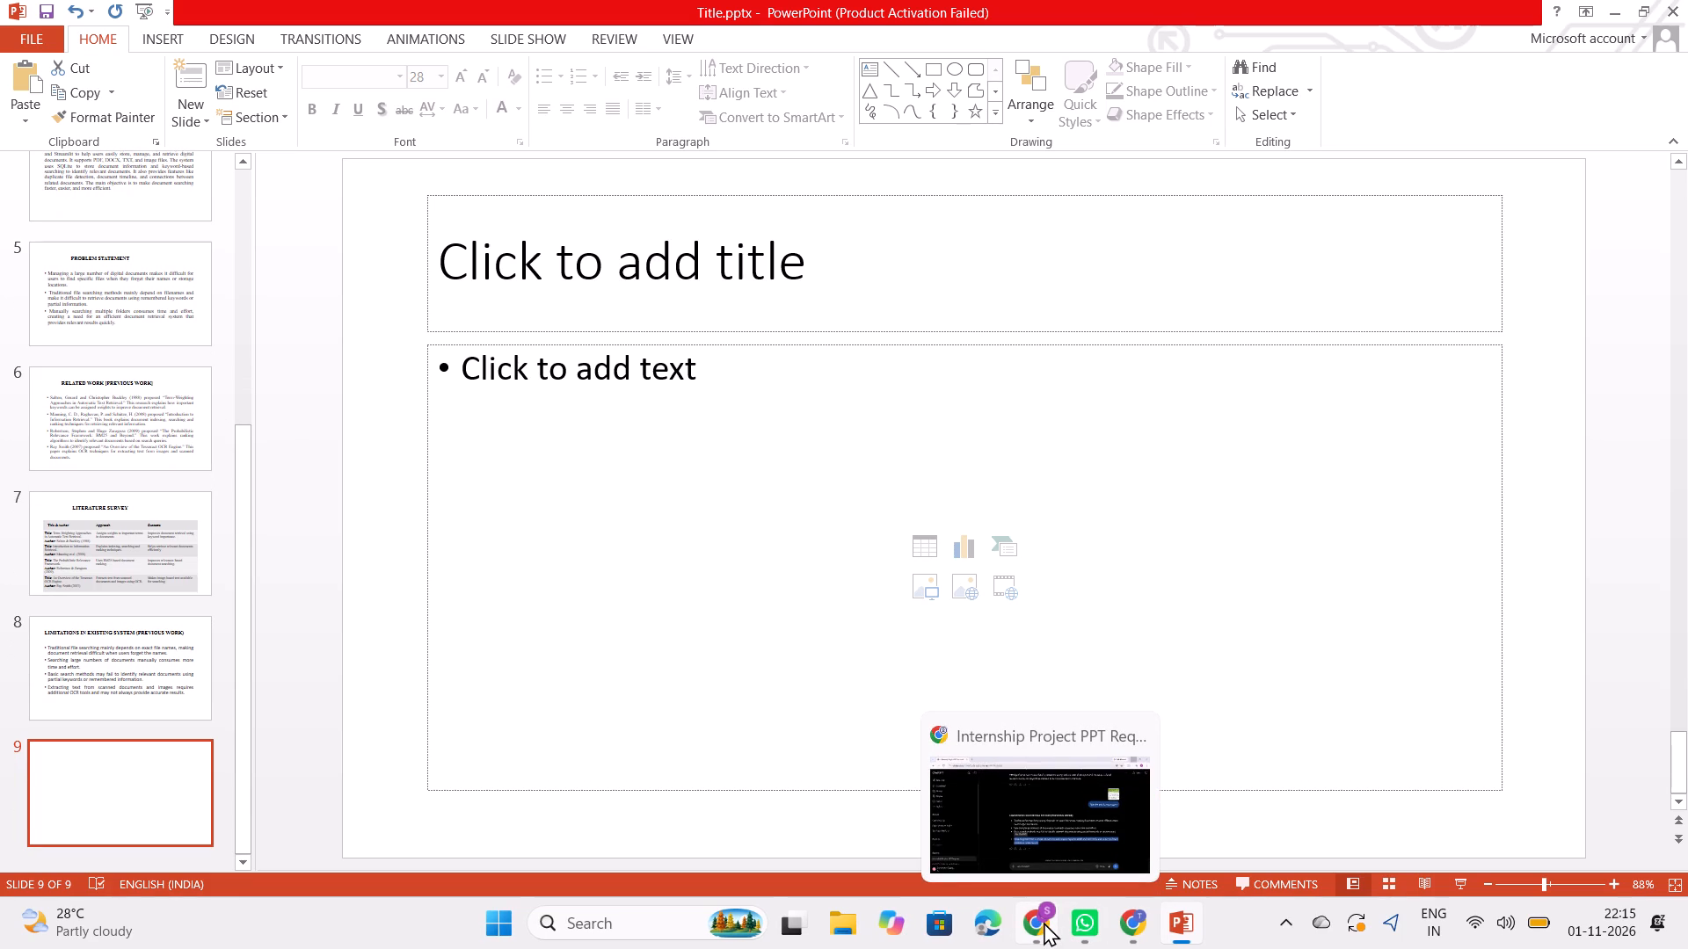
Switch to the Chrome window with the download history.
left_click(1132, 945)
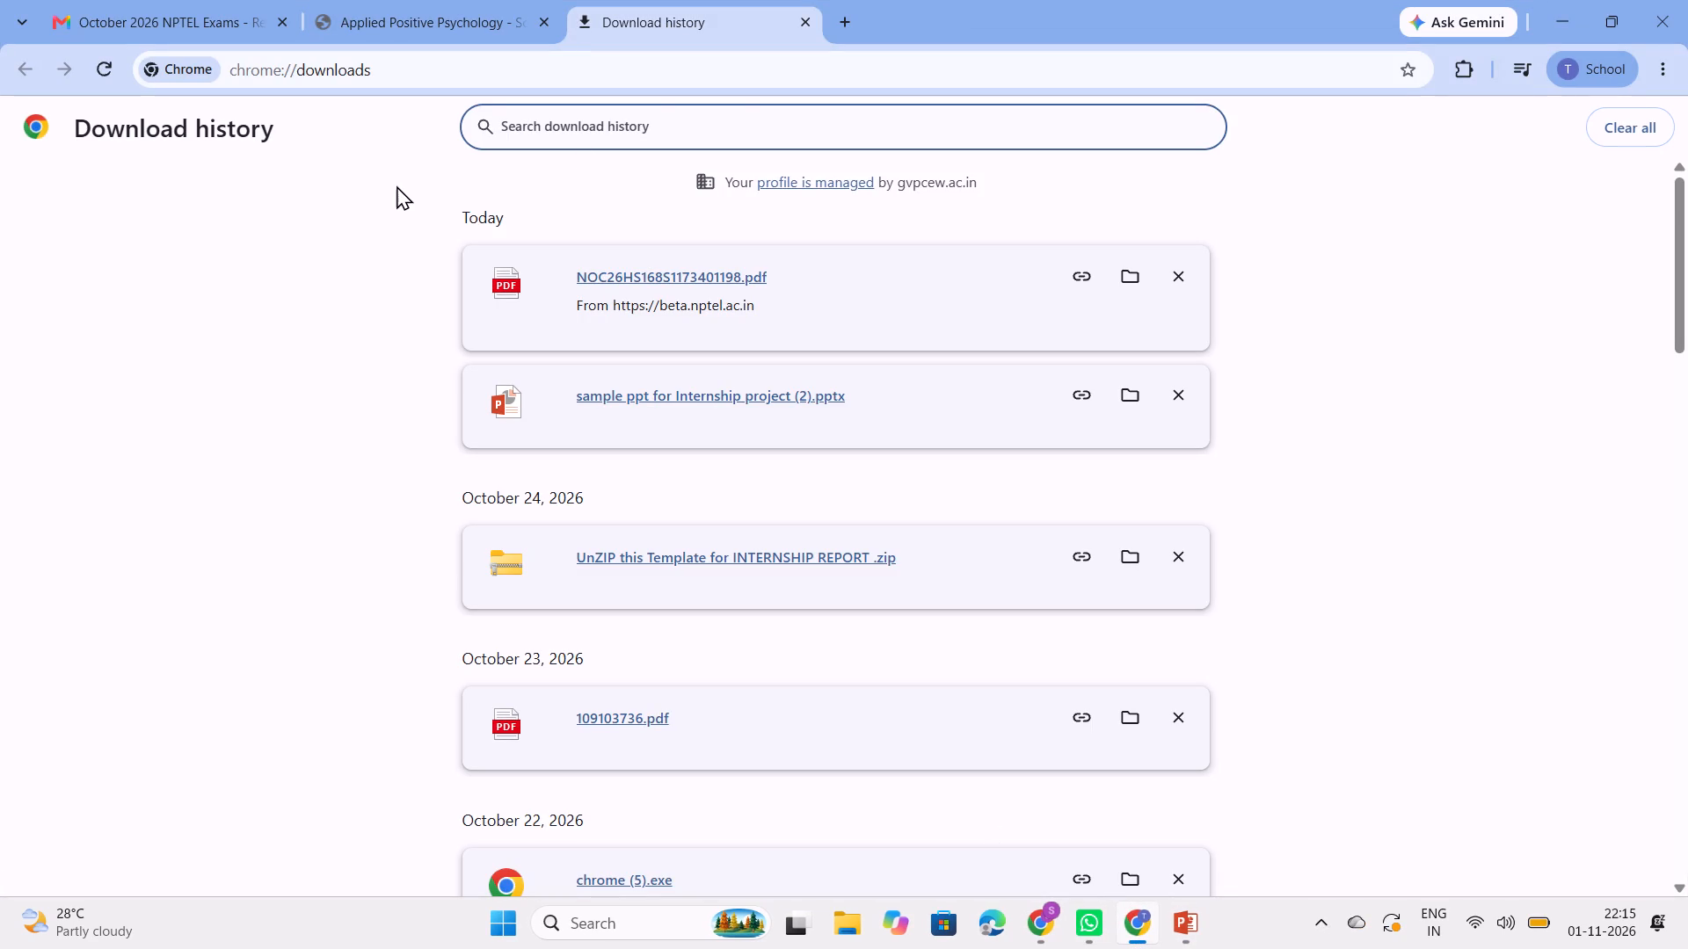
Close the download history and the Applied Positive Psychology course result pages, leaving the Gmail message open.
left_click(799, 25)
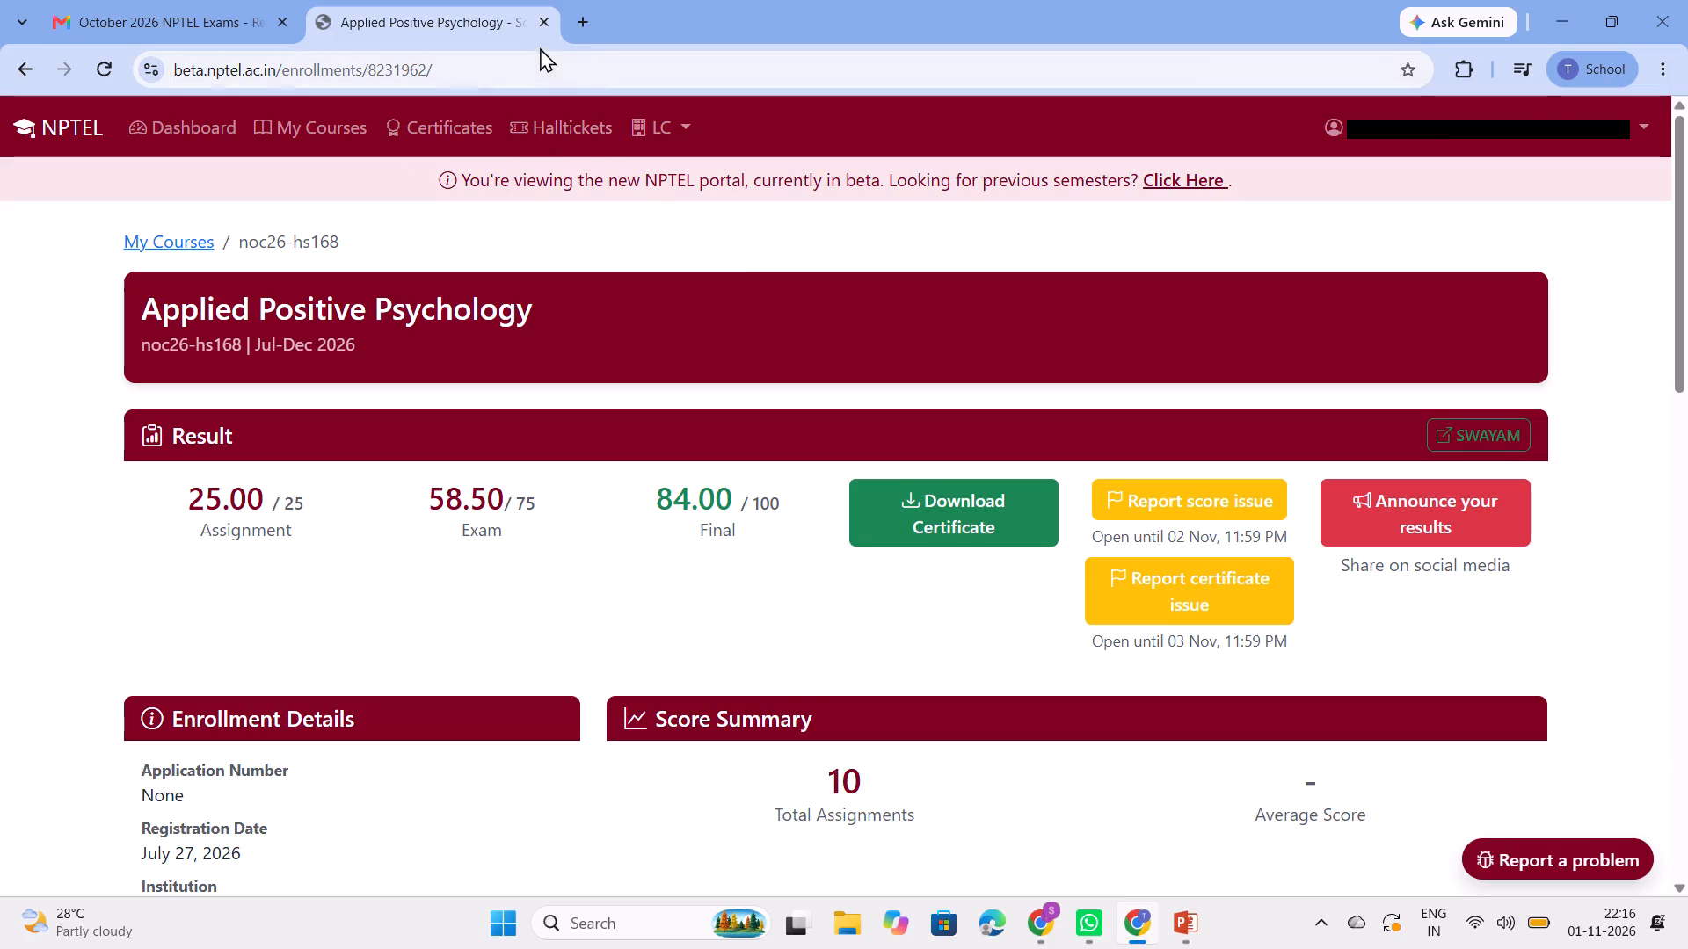
left_click(545, 17)
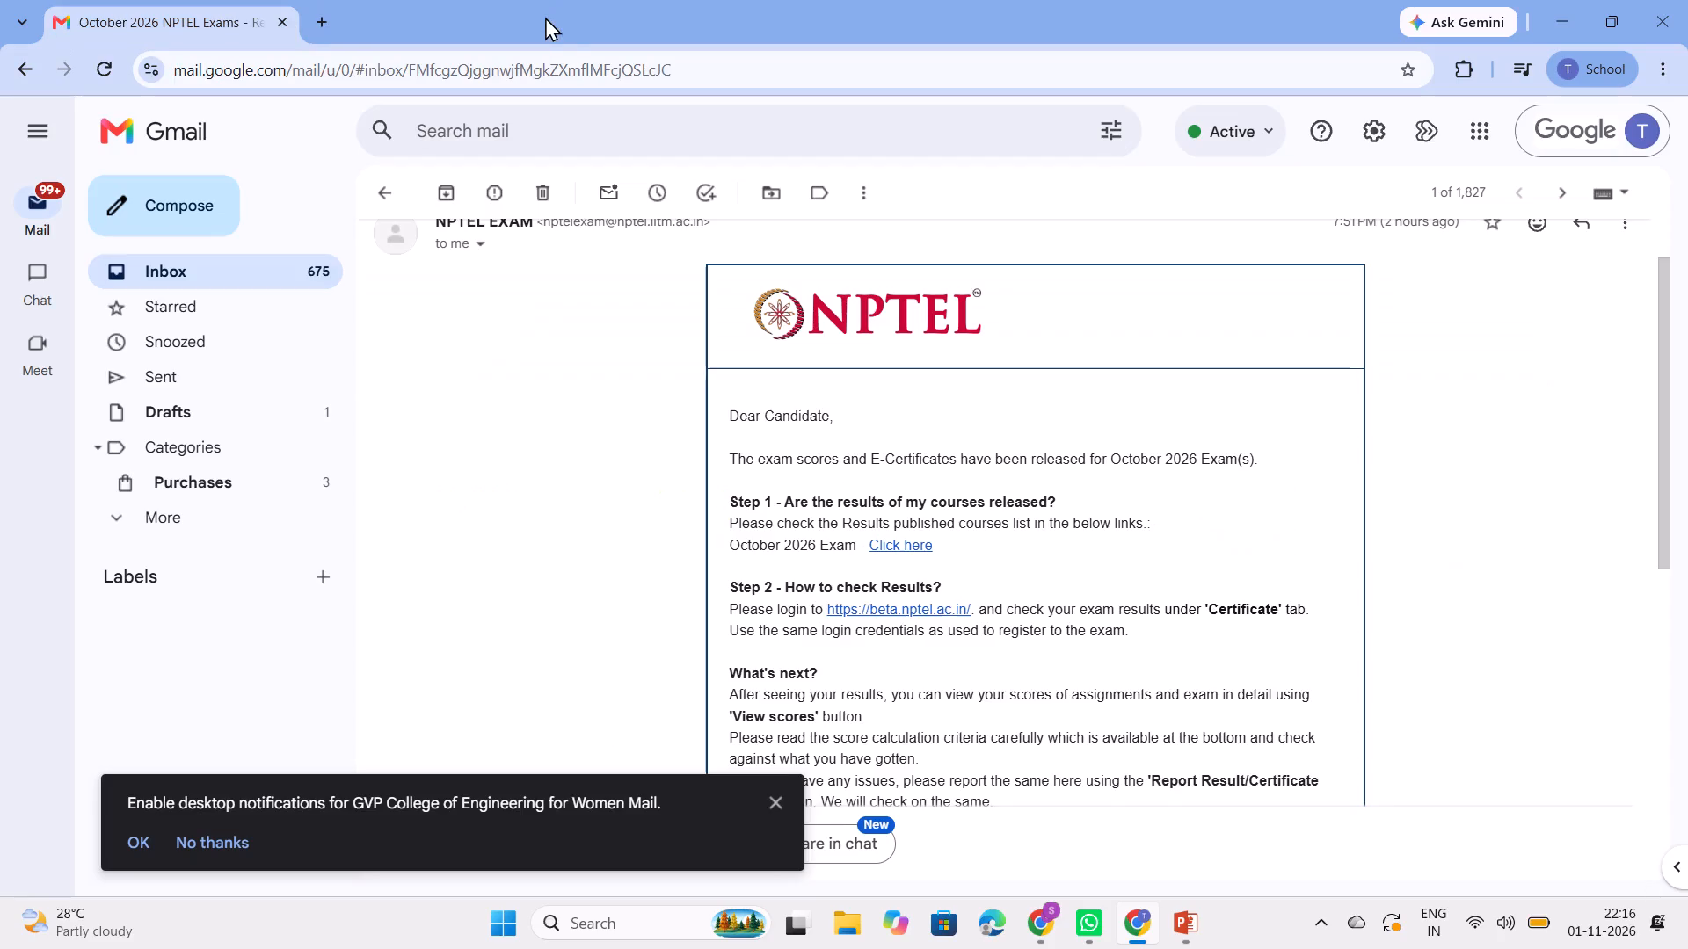
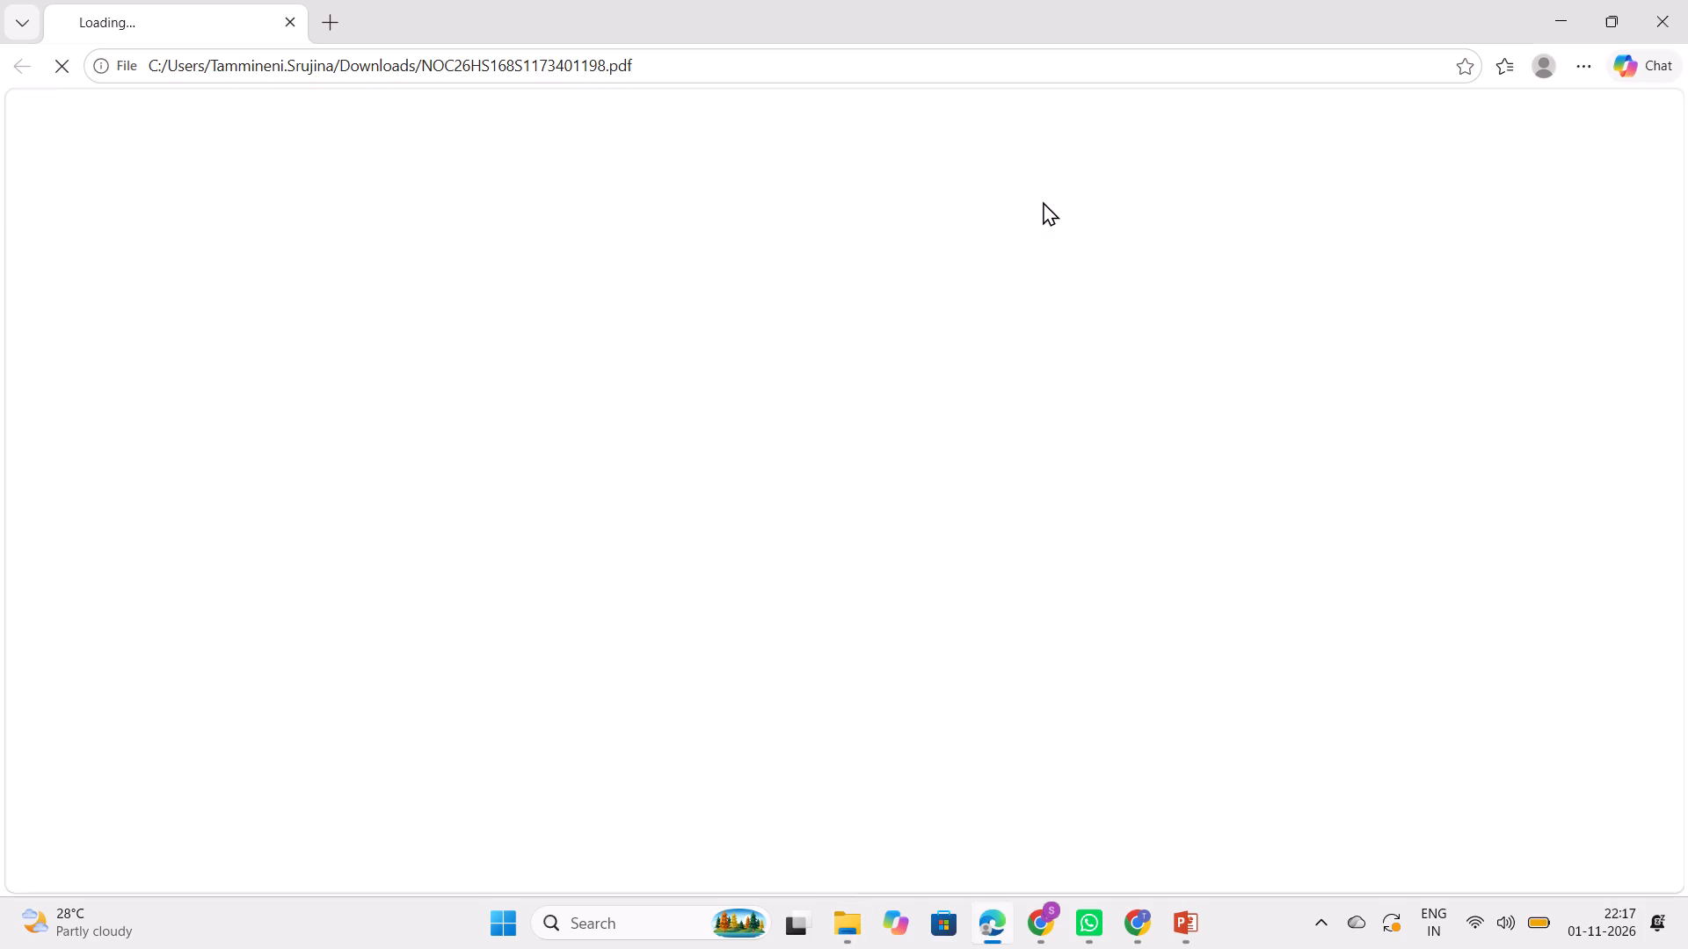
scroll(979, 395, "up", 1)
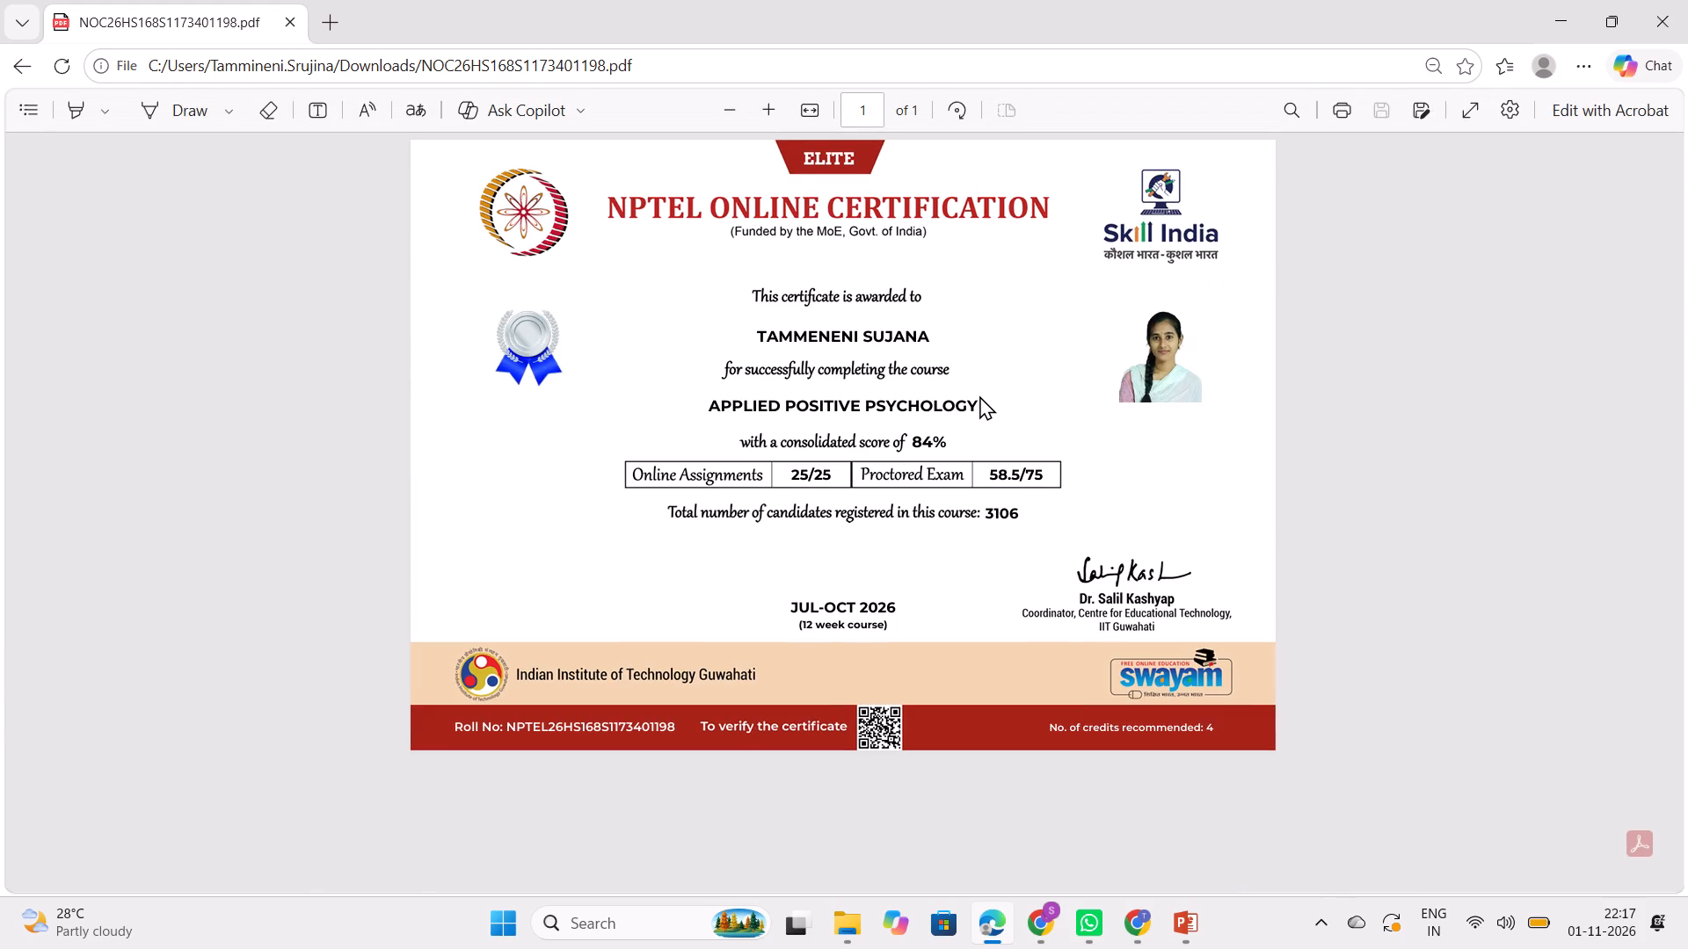
Examine the NPTEL course certificate PDF at a larger size, then close its browser window.
scroll(979, 395, "up", 2)
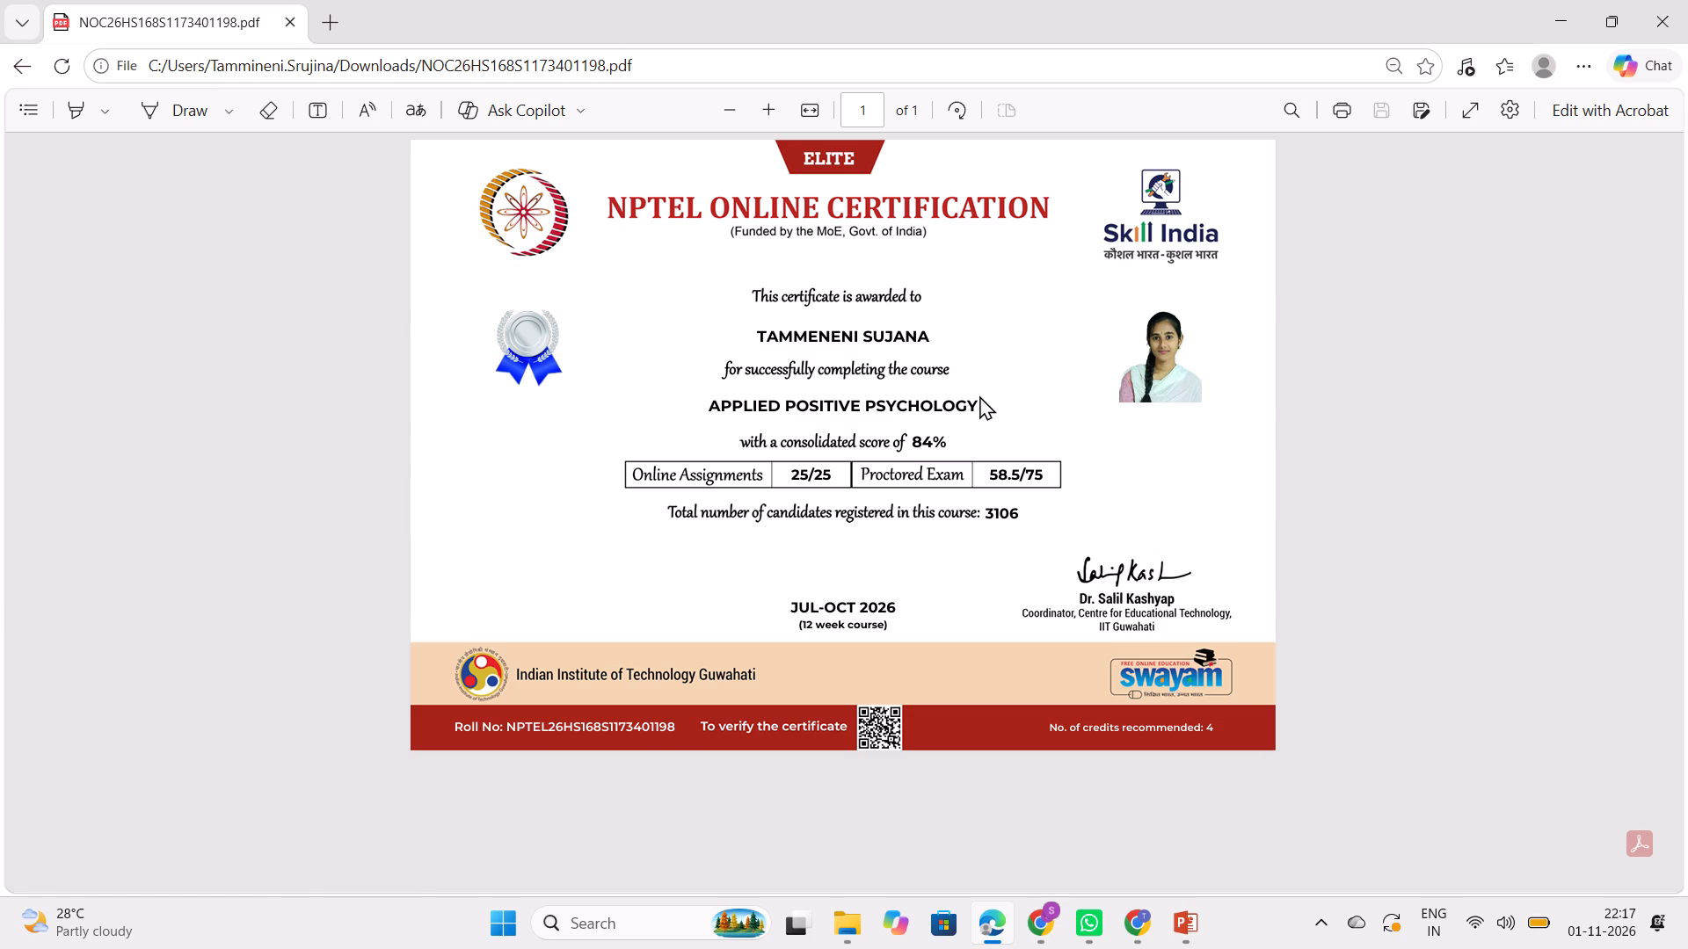
scroll(979, 395, "up", 2)
scroll(745, 310, "up", 1)
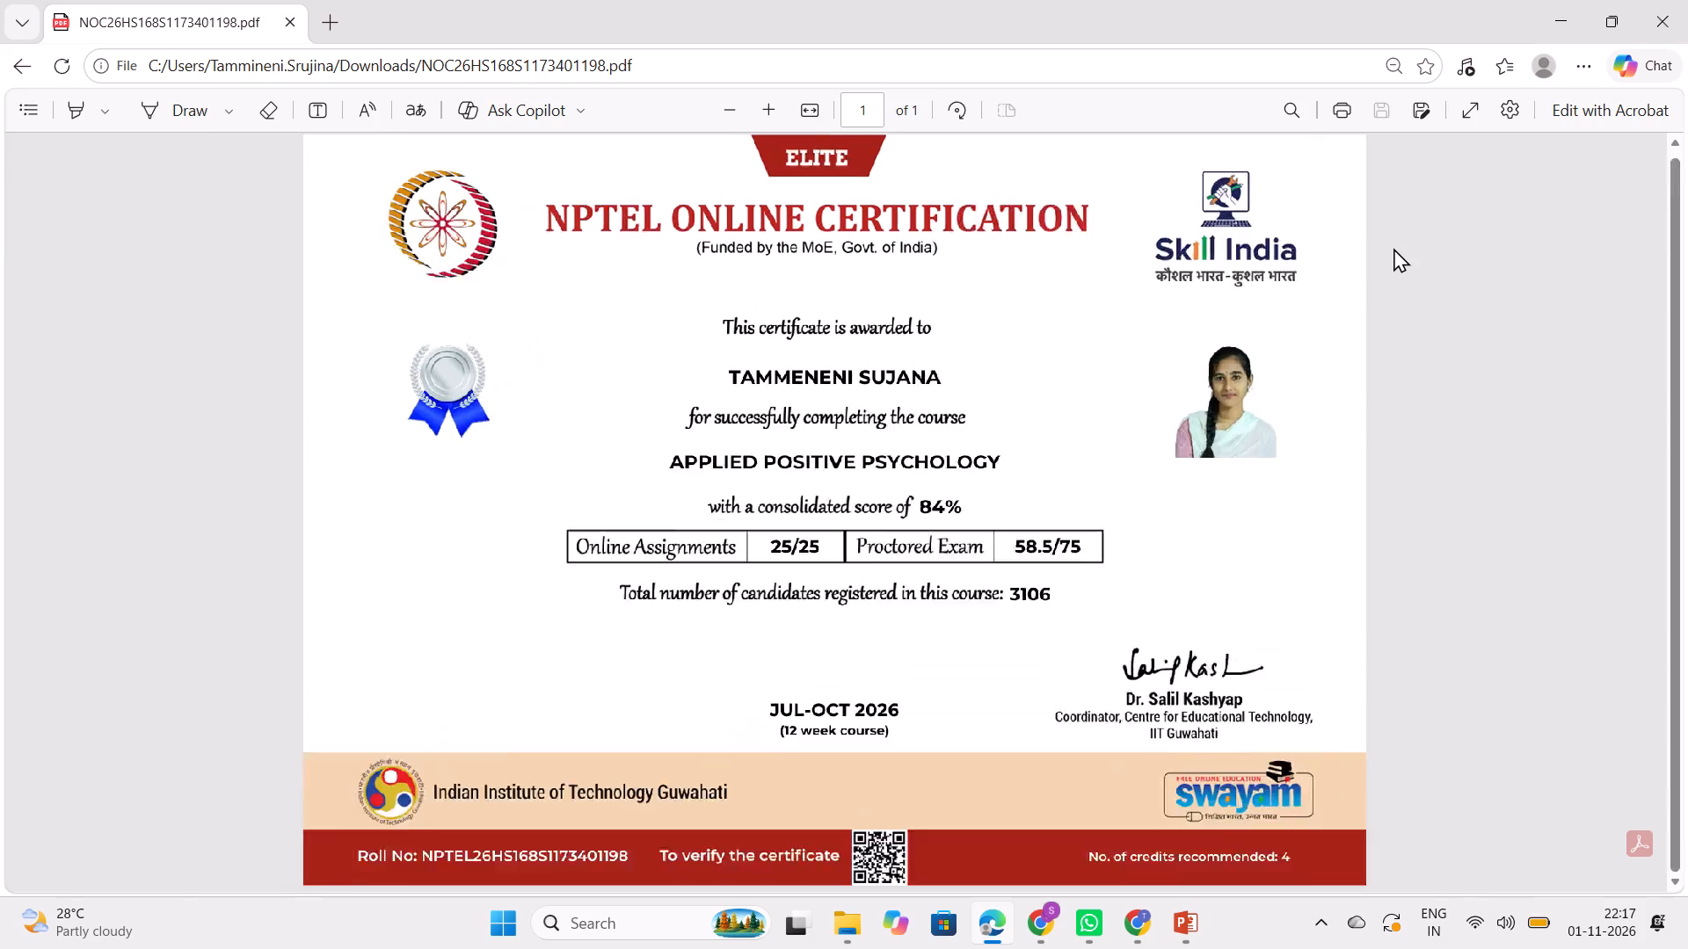
scroll(1393, 248, "left", 1)
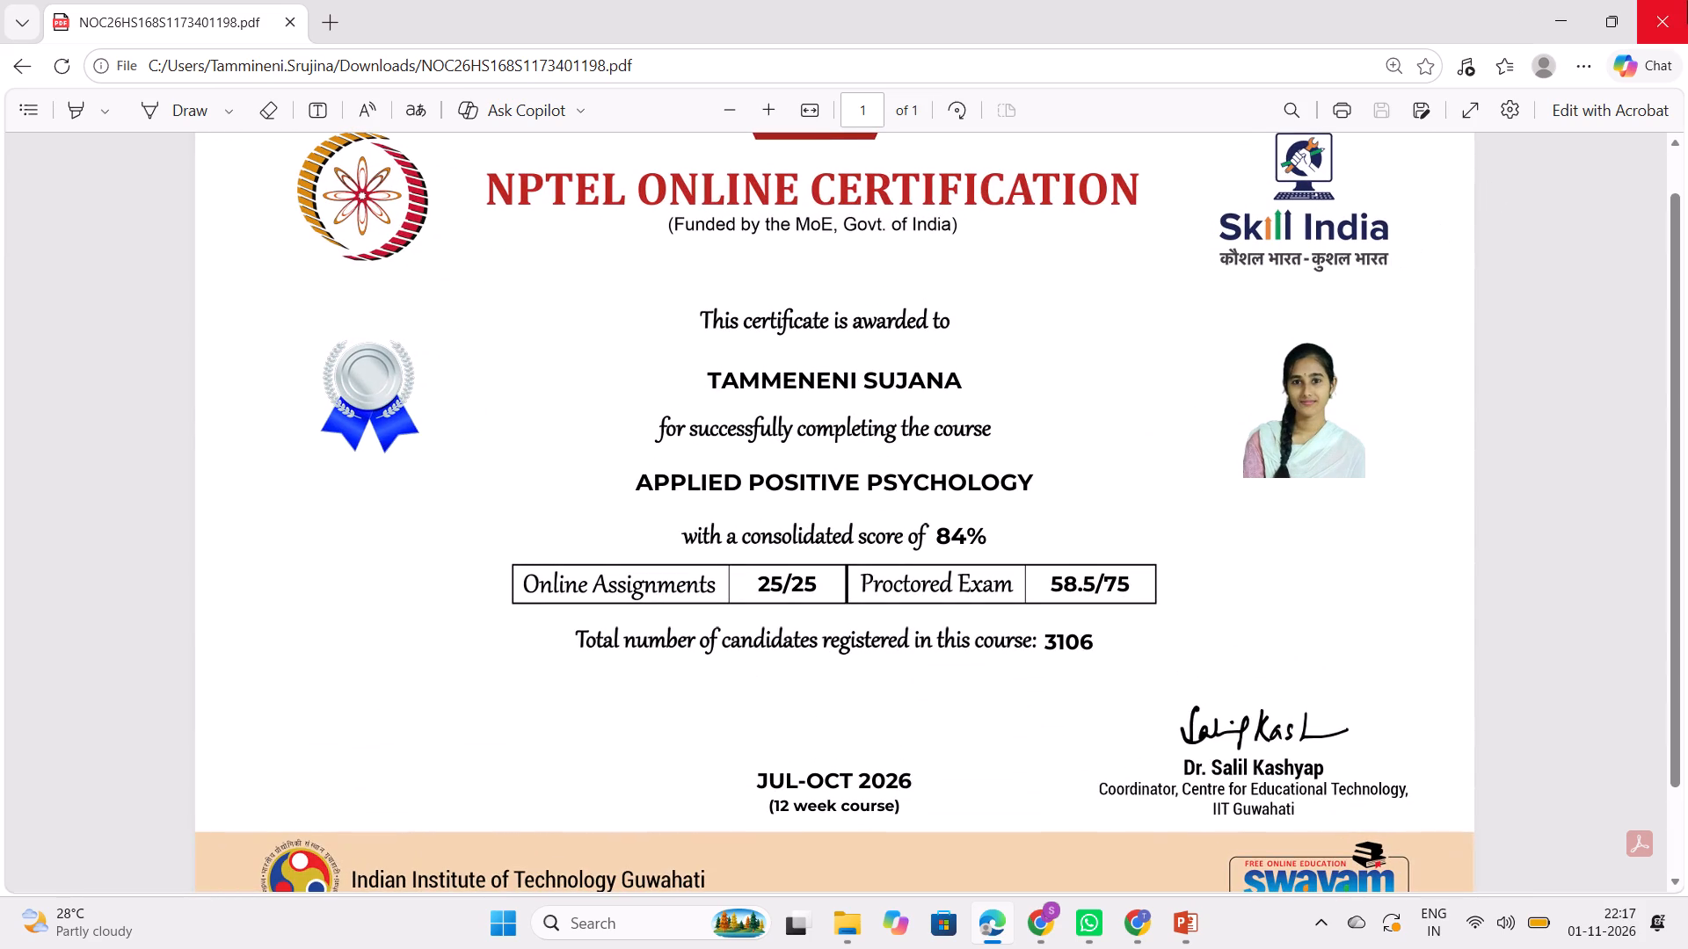
left_click(1686, 0)
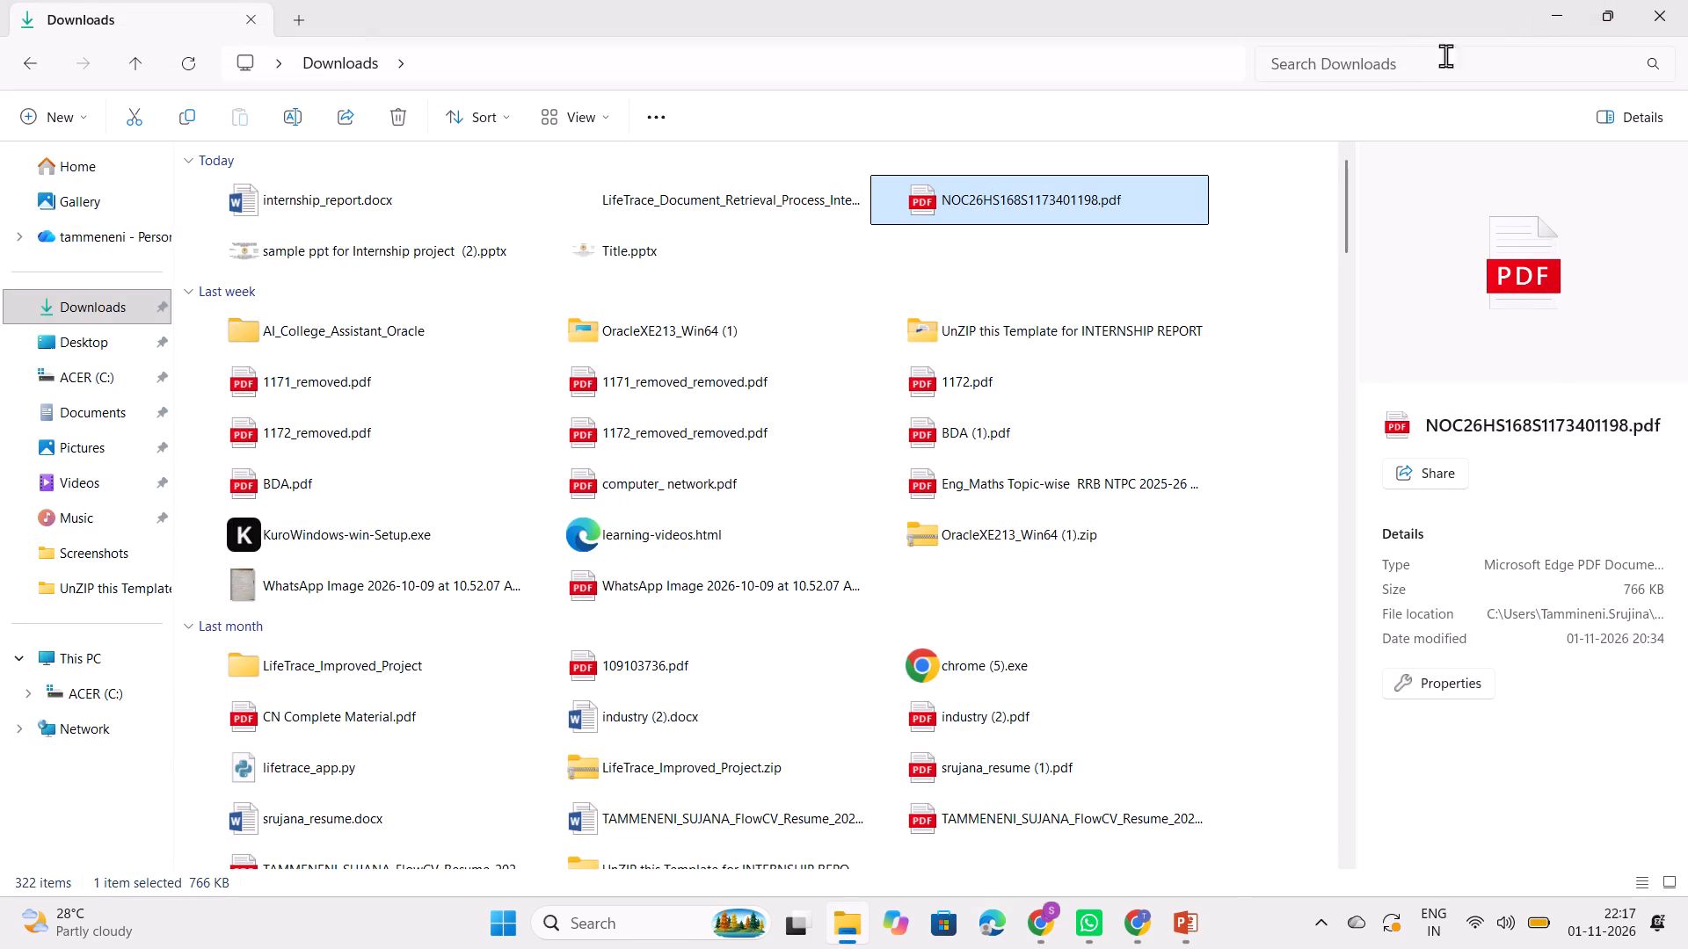
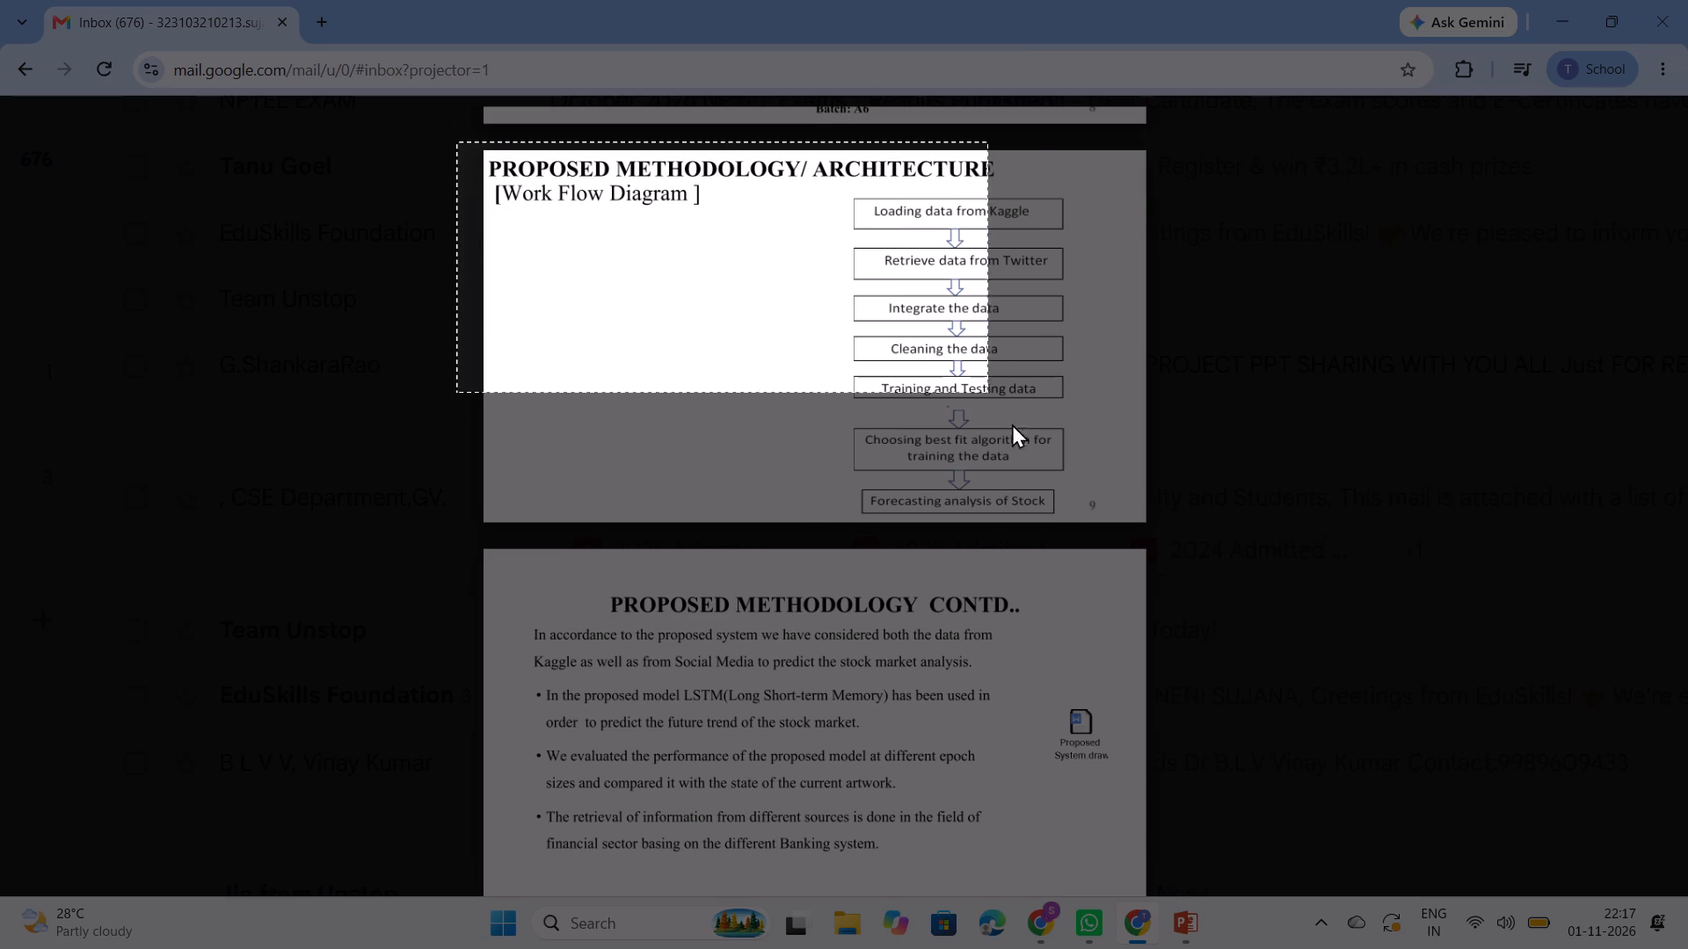
Capture a screen snip of the Proposed Methodology/Architecture workflow slide and the Proposed Methodology Contd. slide in the emailed presentation preview.
left_click_drag(1012, 424, 1158, 893)
scroll(1100, 580, "up", 1)
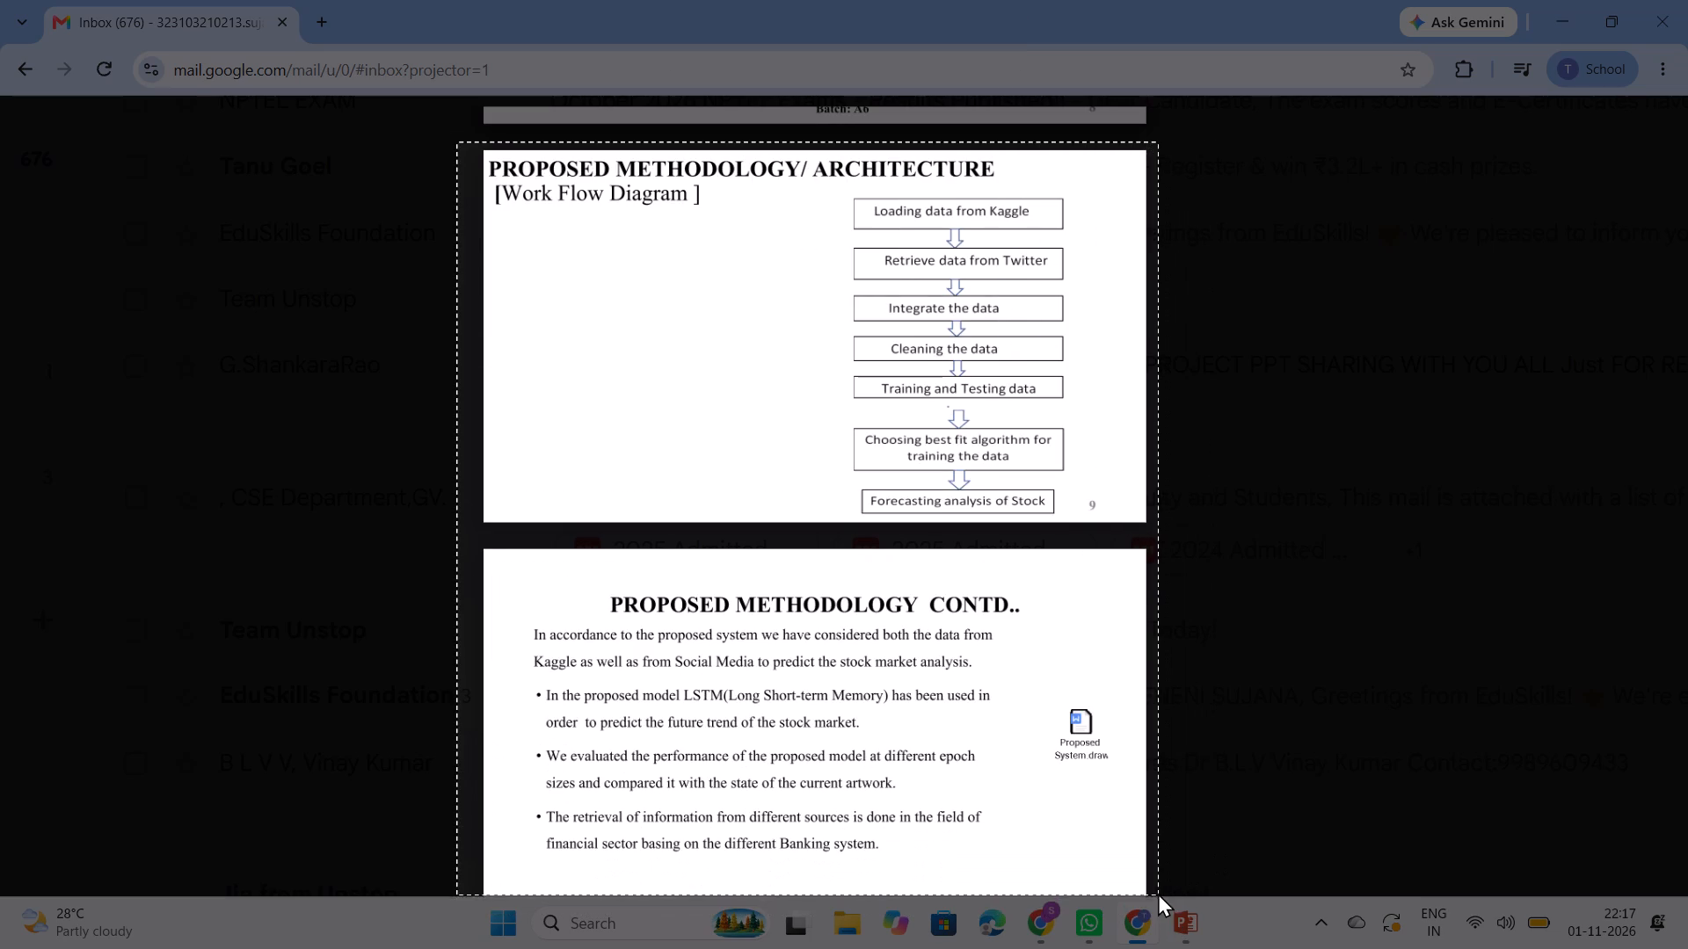
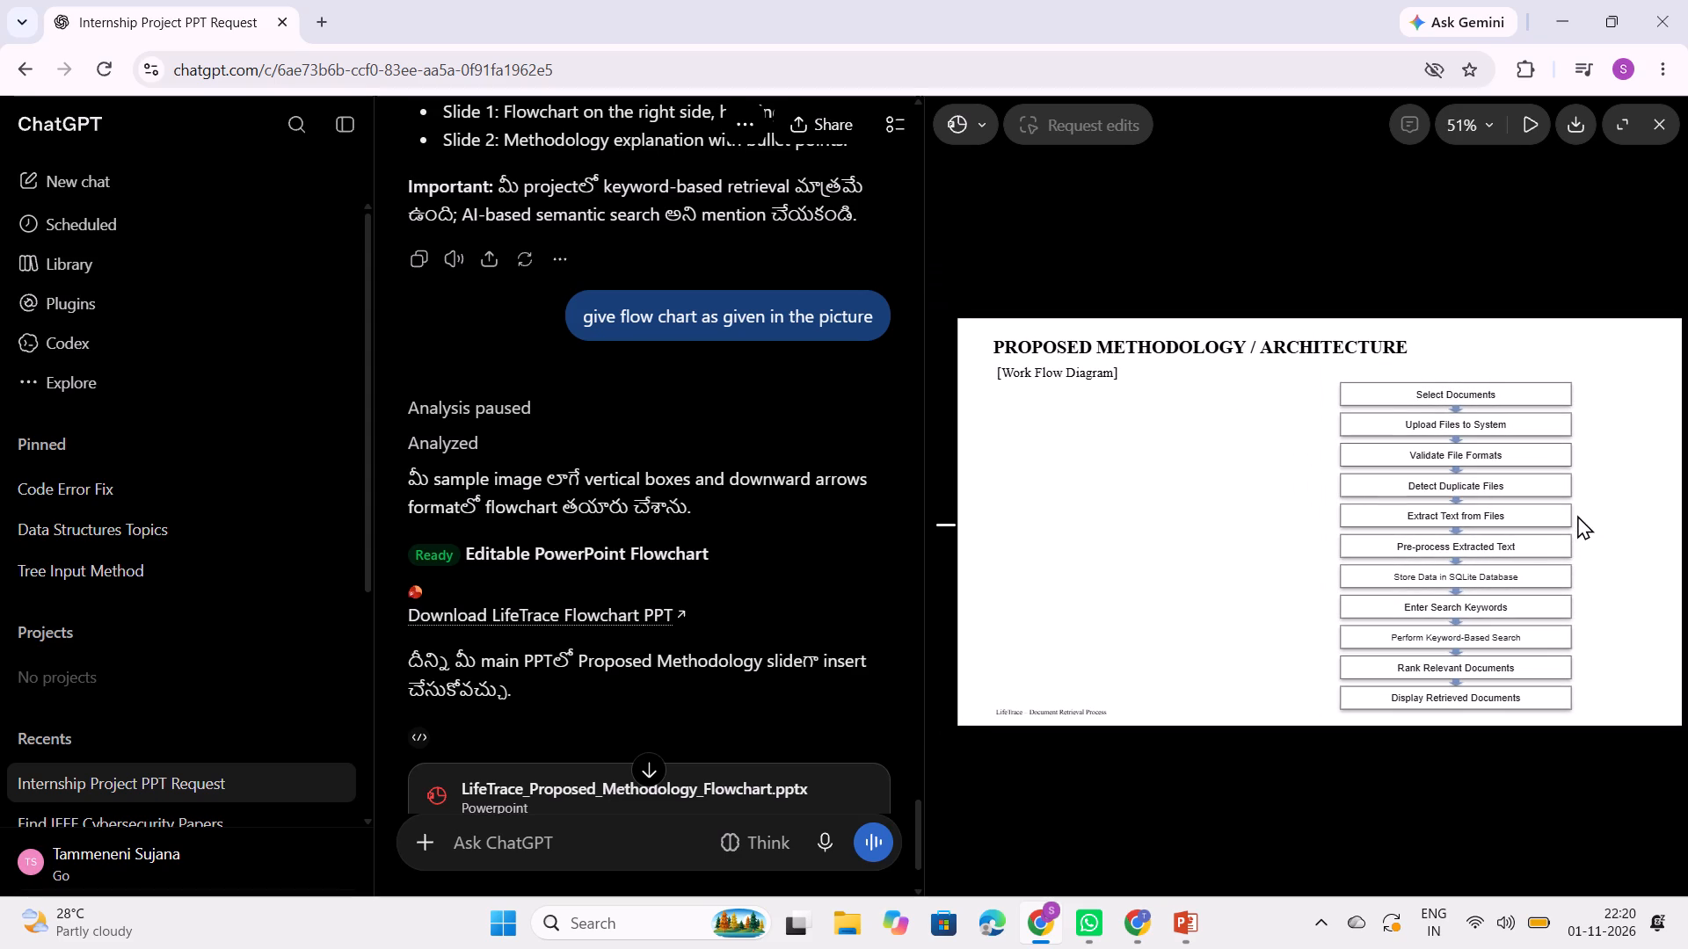
scroll(1503, 568, "left", 1)
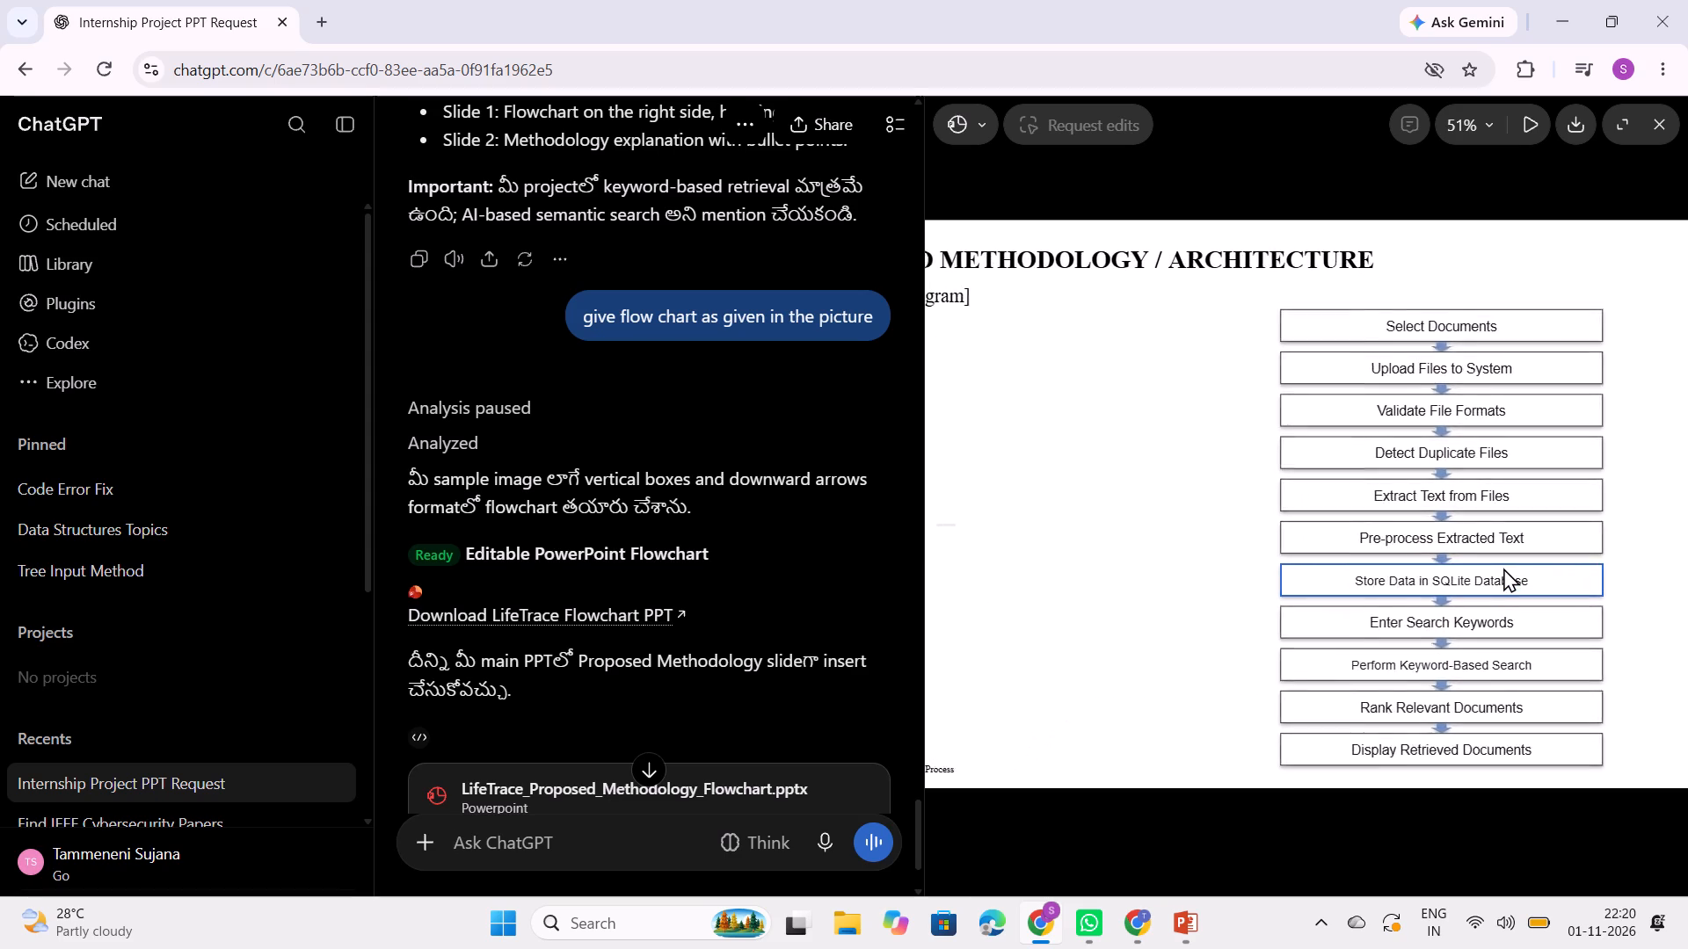
scroll(1503, 568, "left", 1)
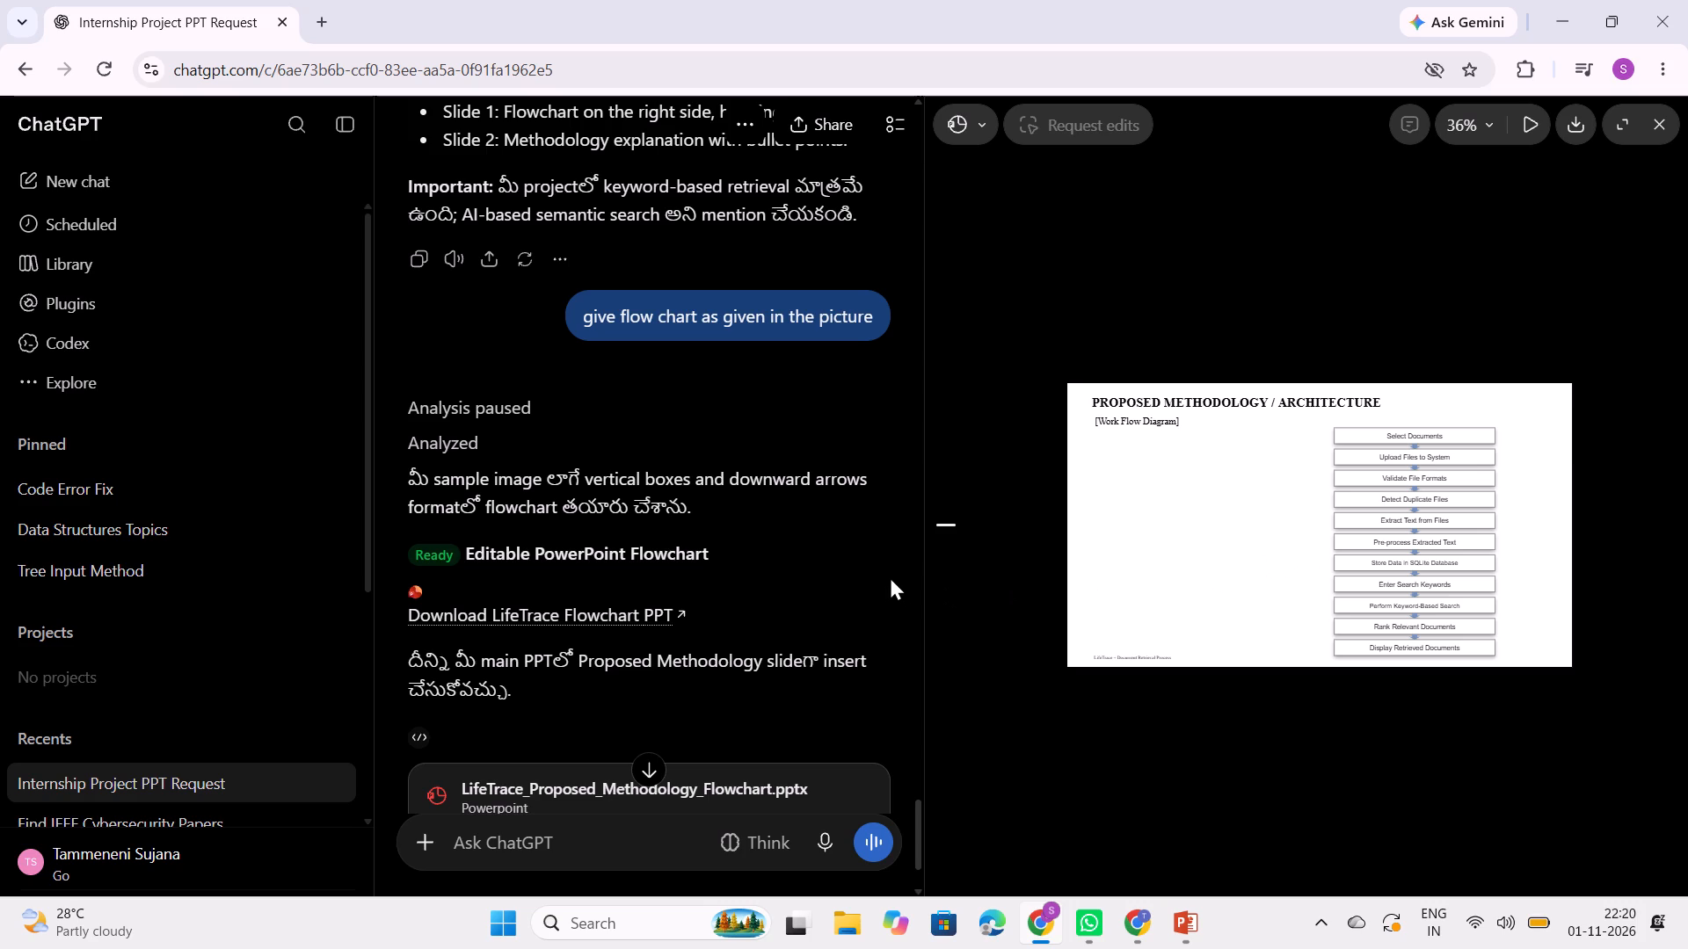
left_click_drag(925, 583, 634, 684)
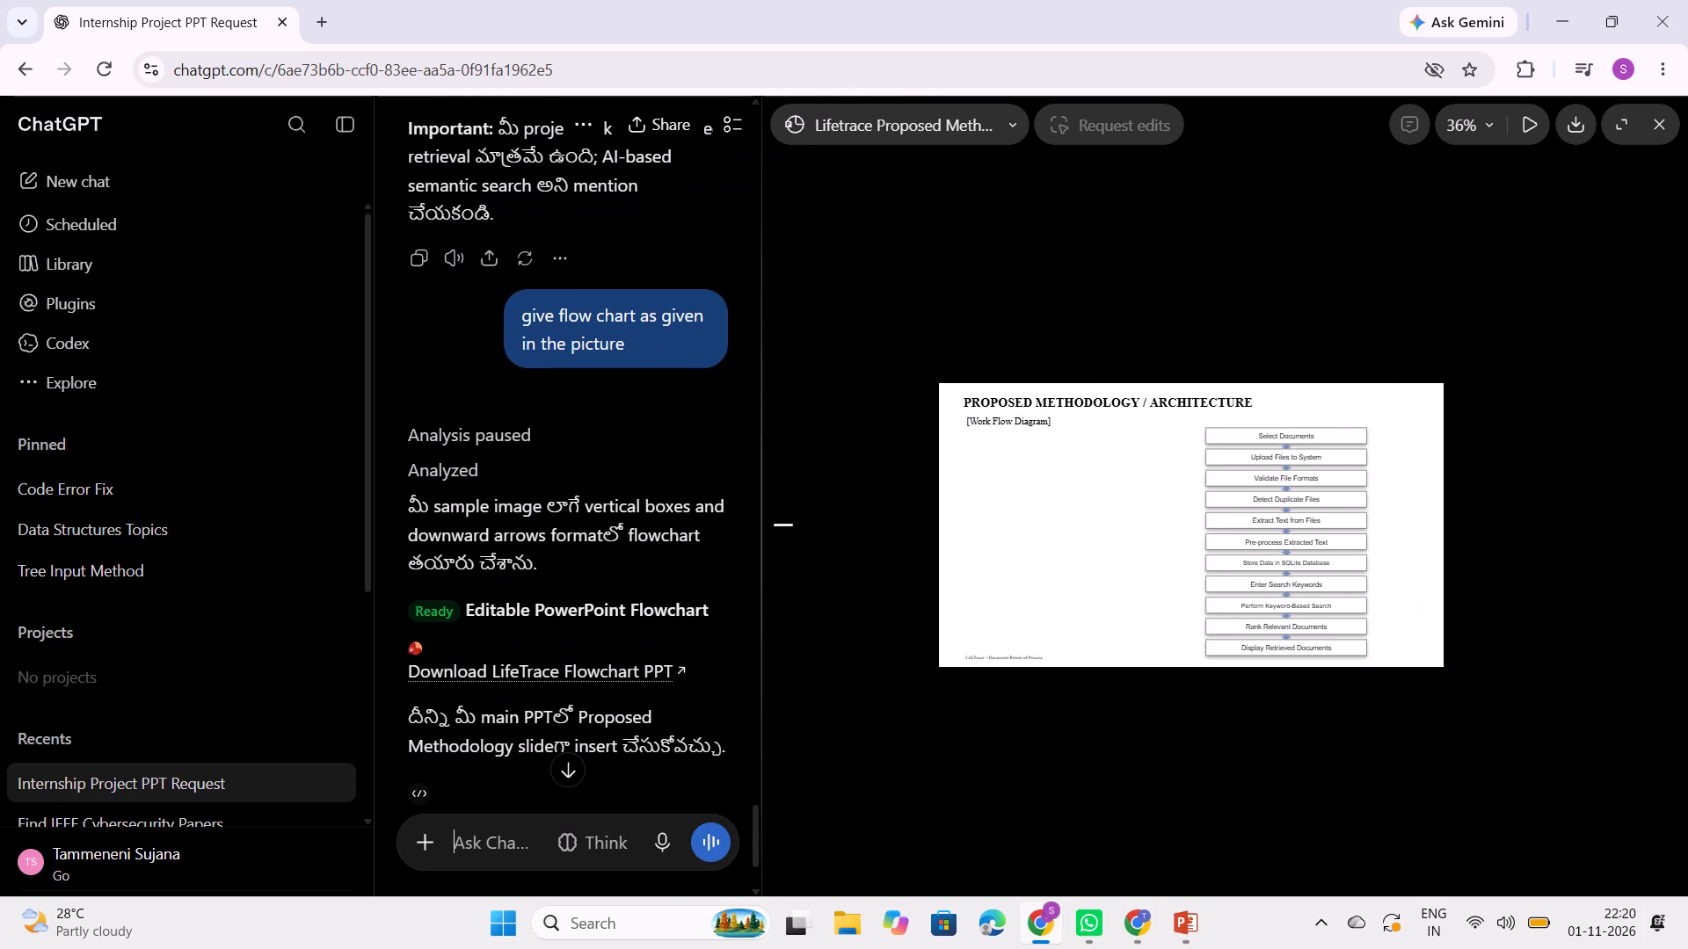
left_click_drag(634, 684, 526, 717)
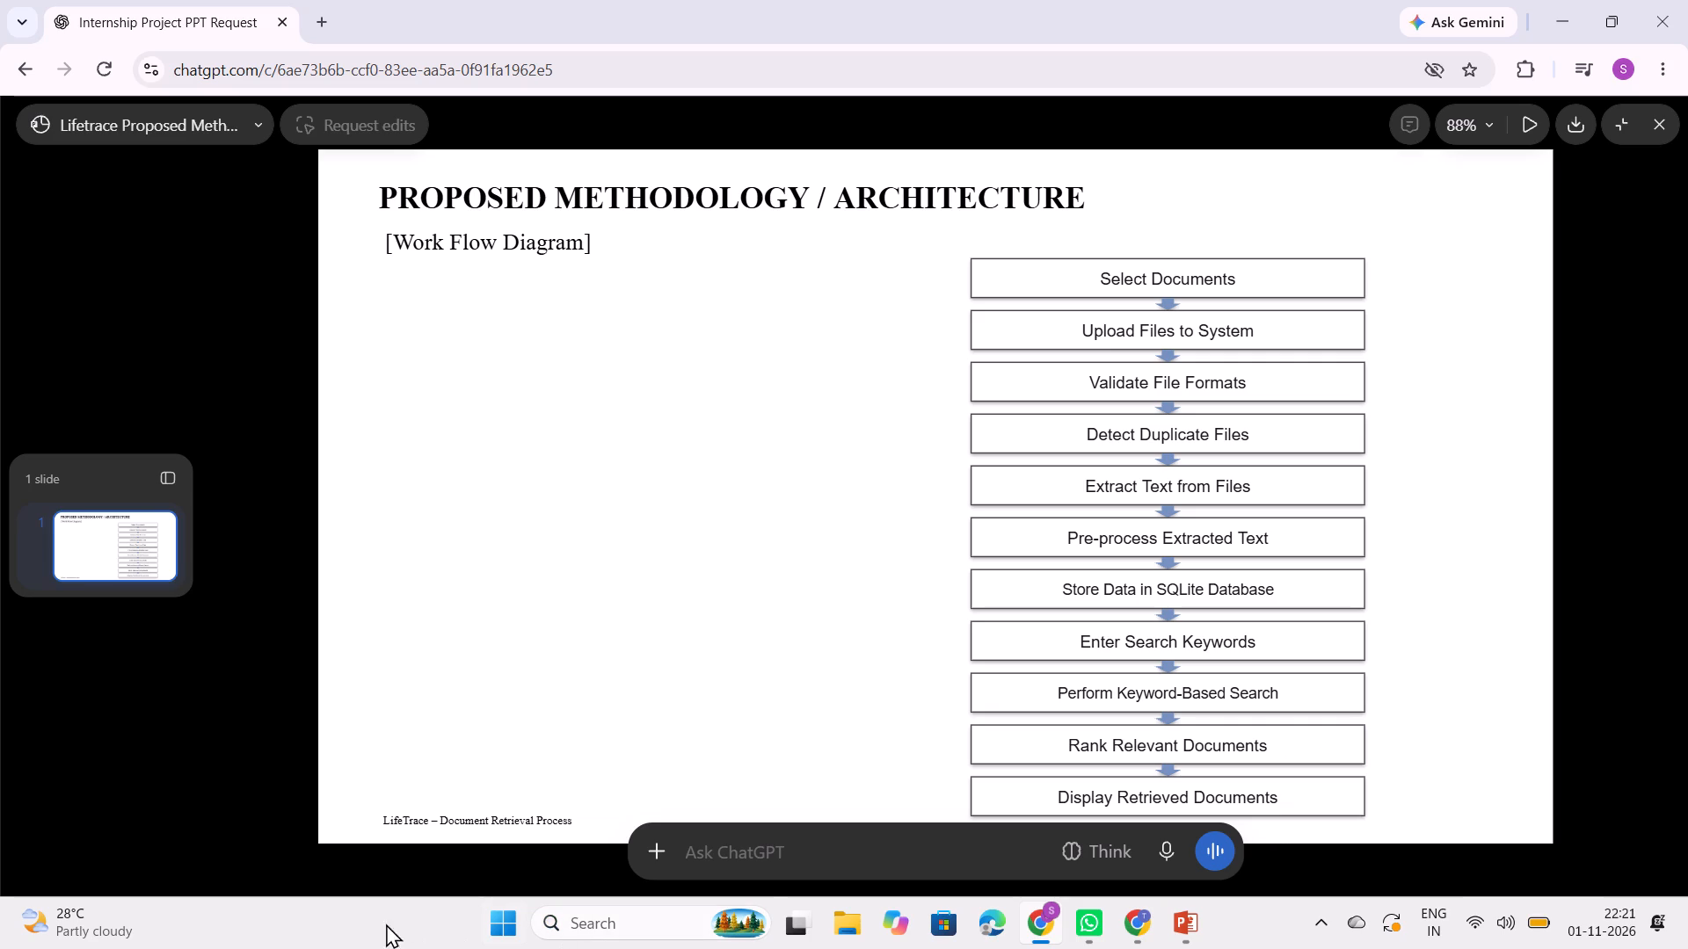
left_click(357, 891)
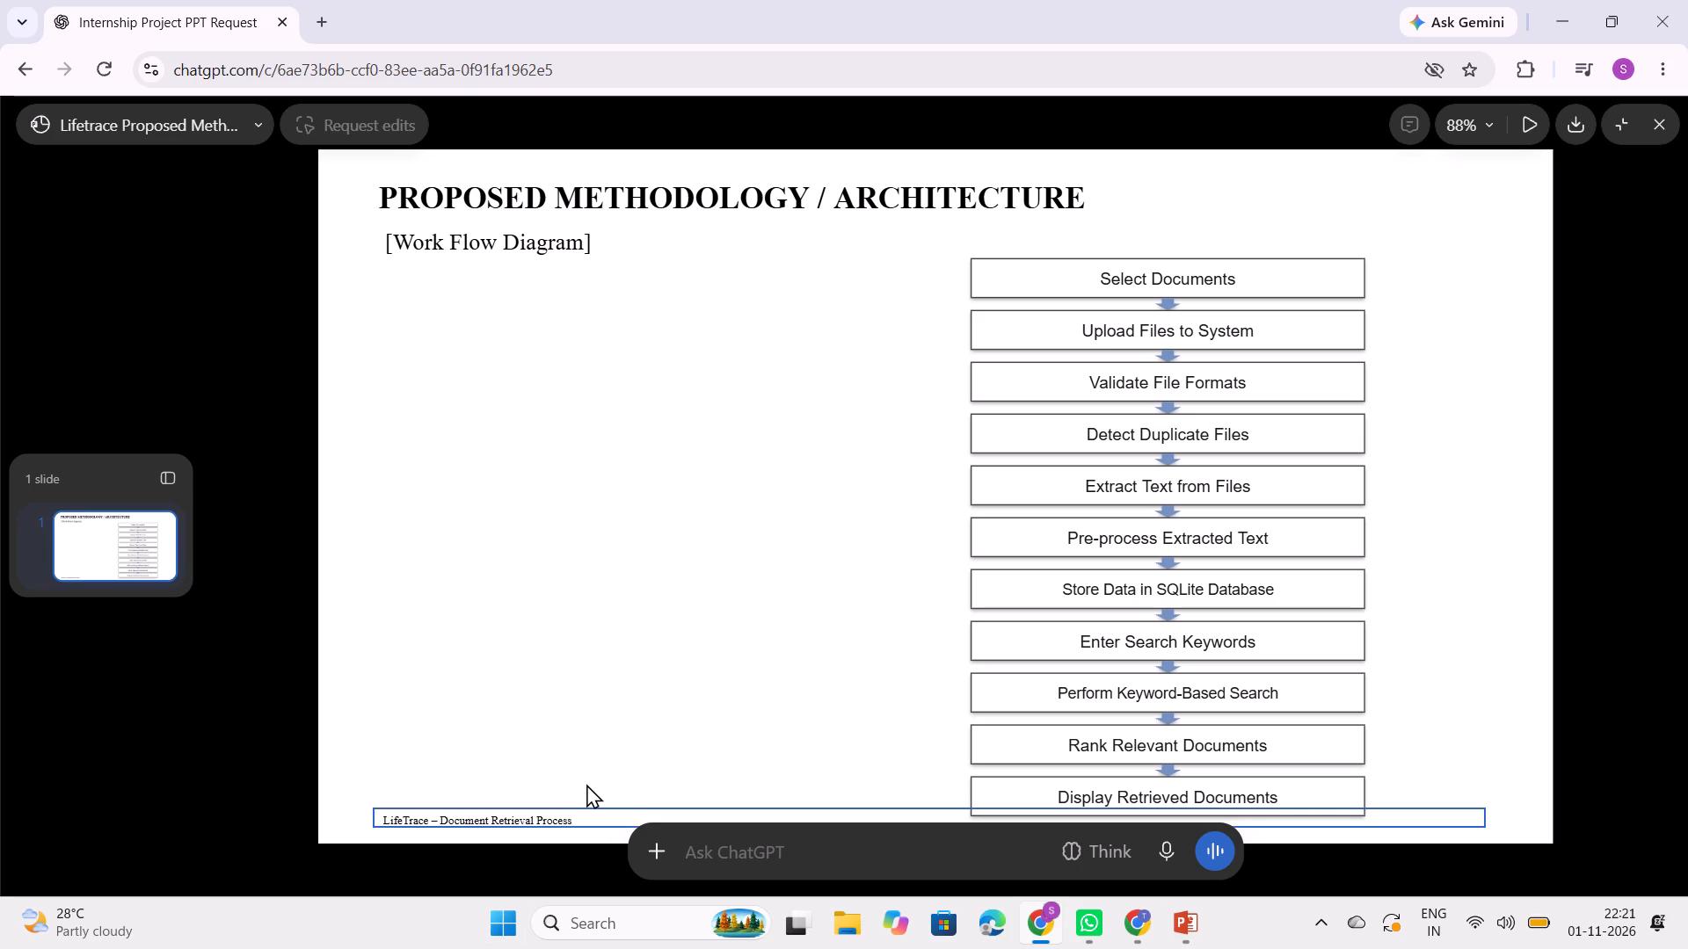
key("Print")
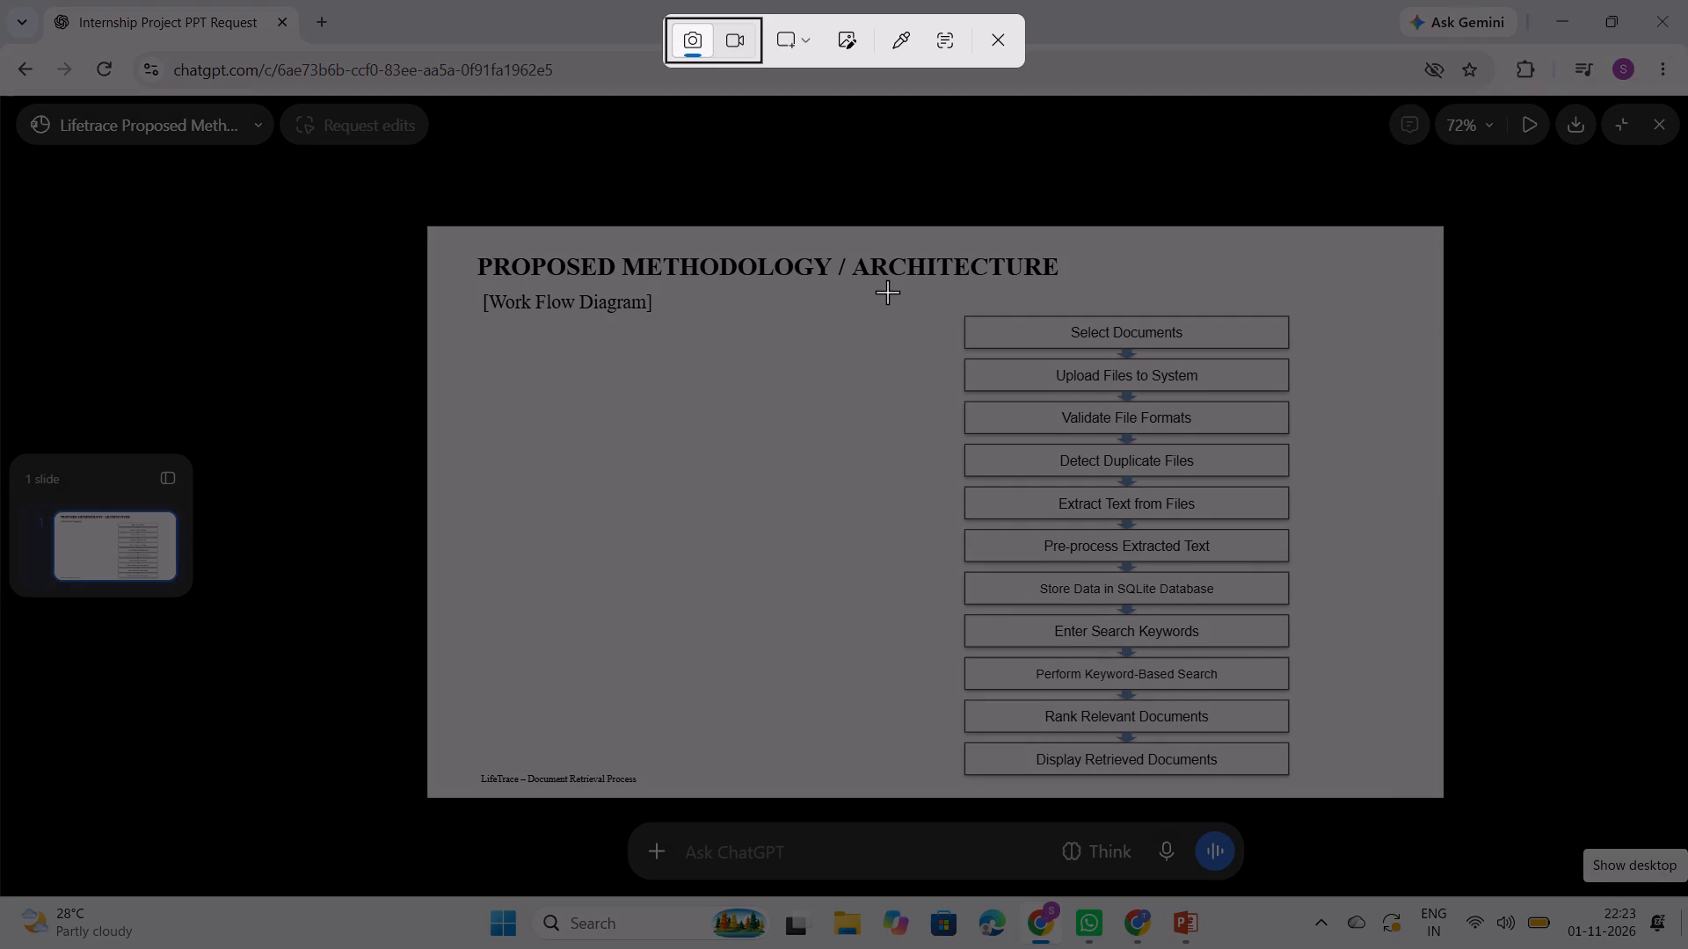
Capture a screenshot of only the flowchart, from the Select Documents box down to Display Retrieved Documents, leaving out the slide's heading and footer.
left_click_drag(887, 293, 1308, 547)
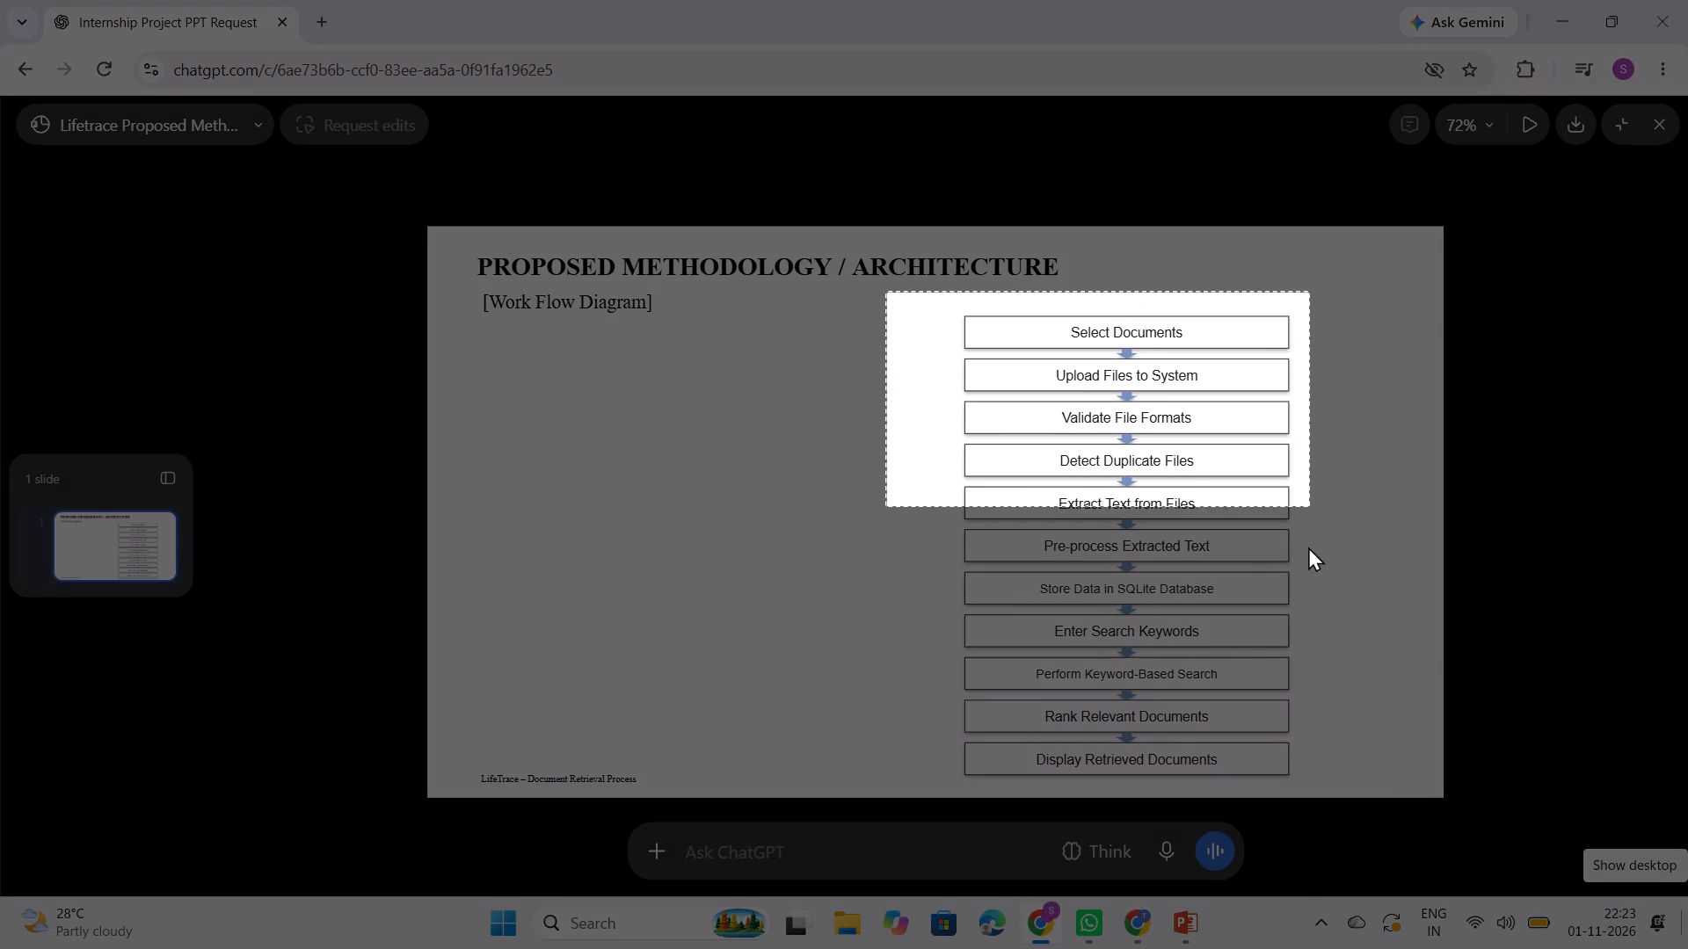
left_click_drag(1308, 547, 1401, 785)
scroll(1340, 619, "up", 1)
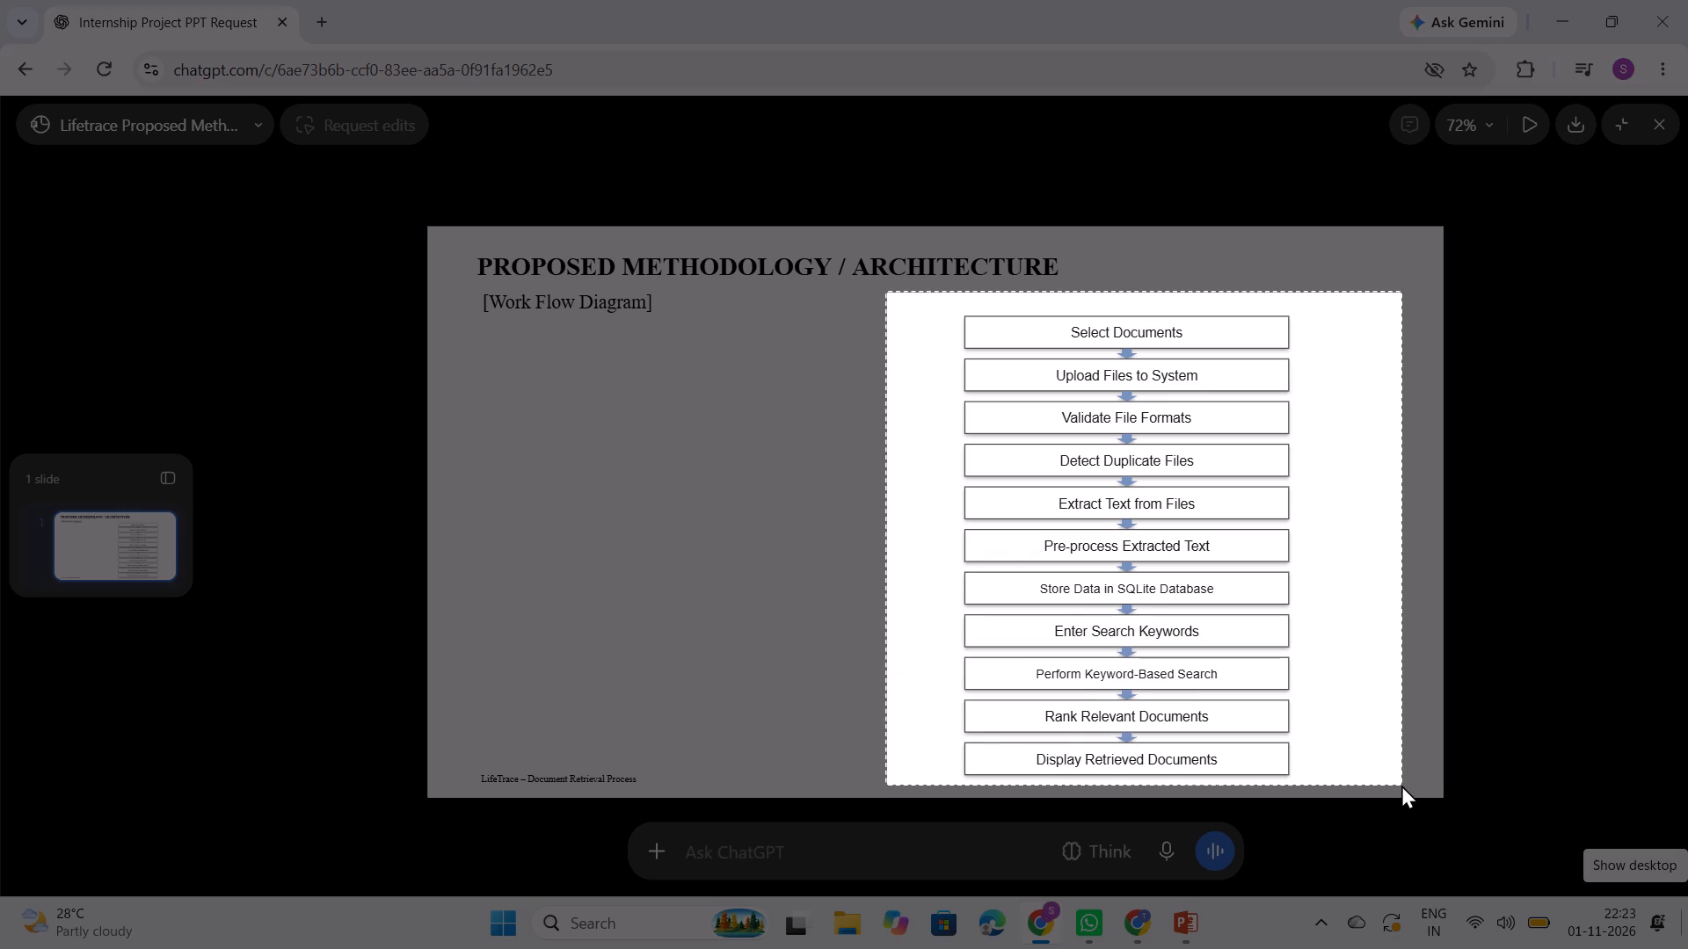
left_click_drag(1401, 785, 1401, 783)
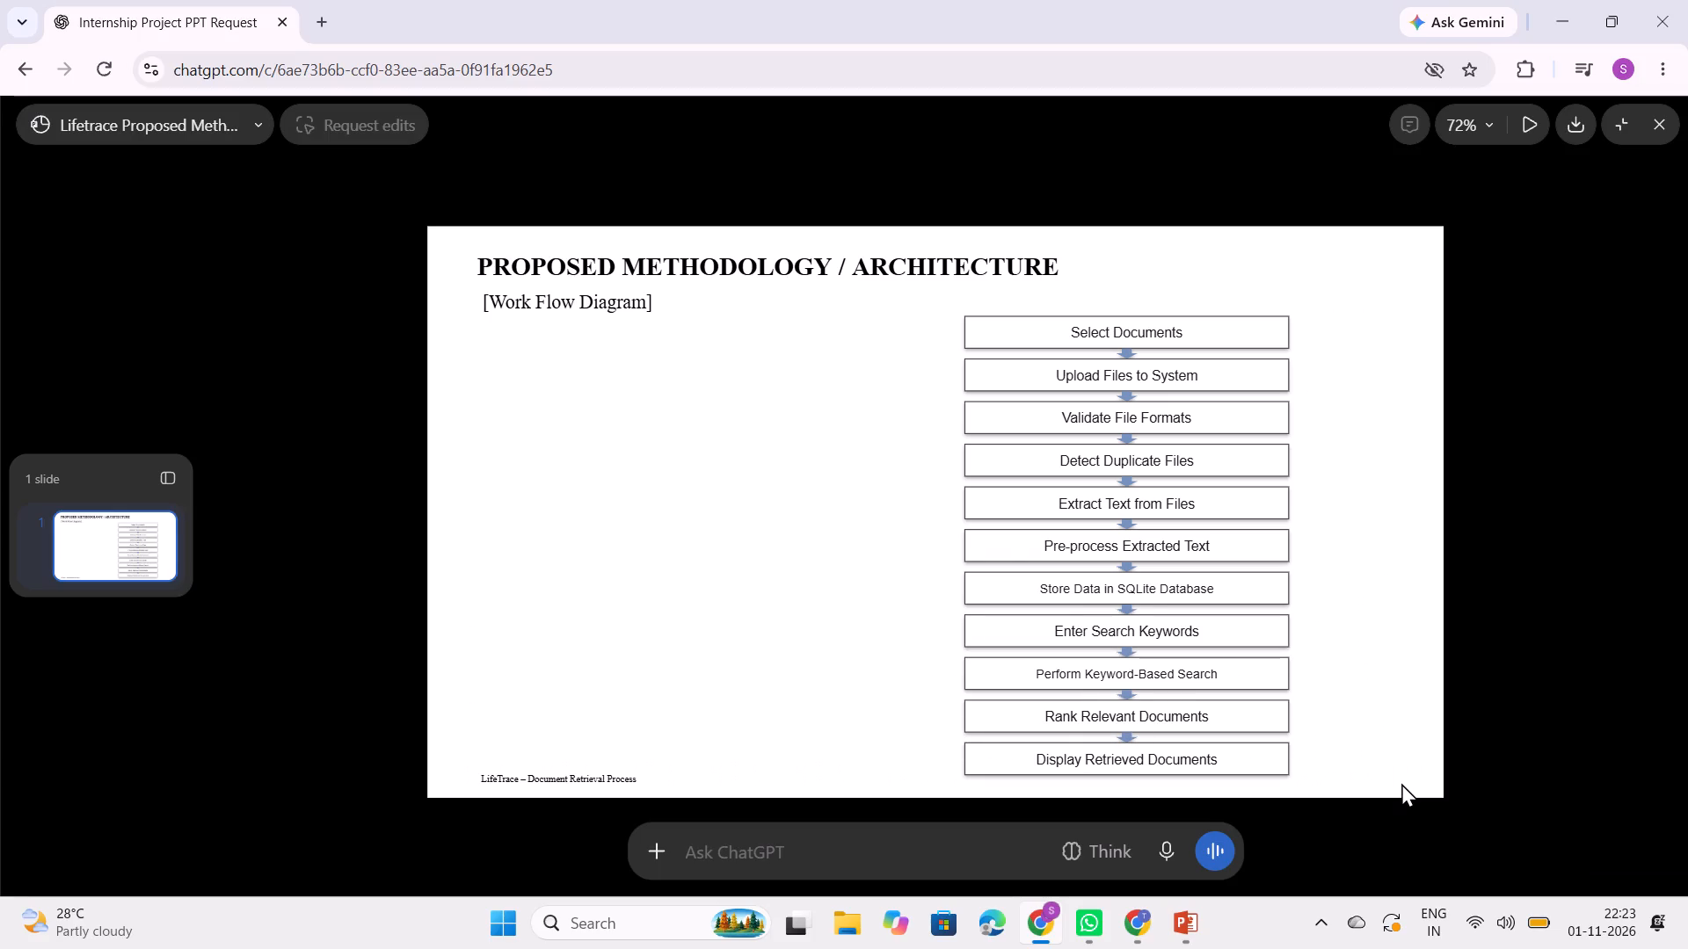
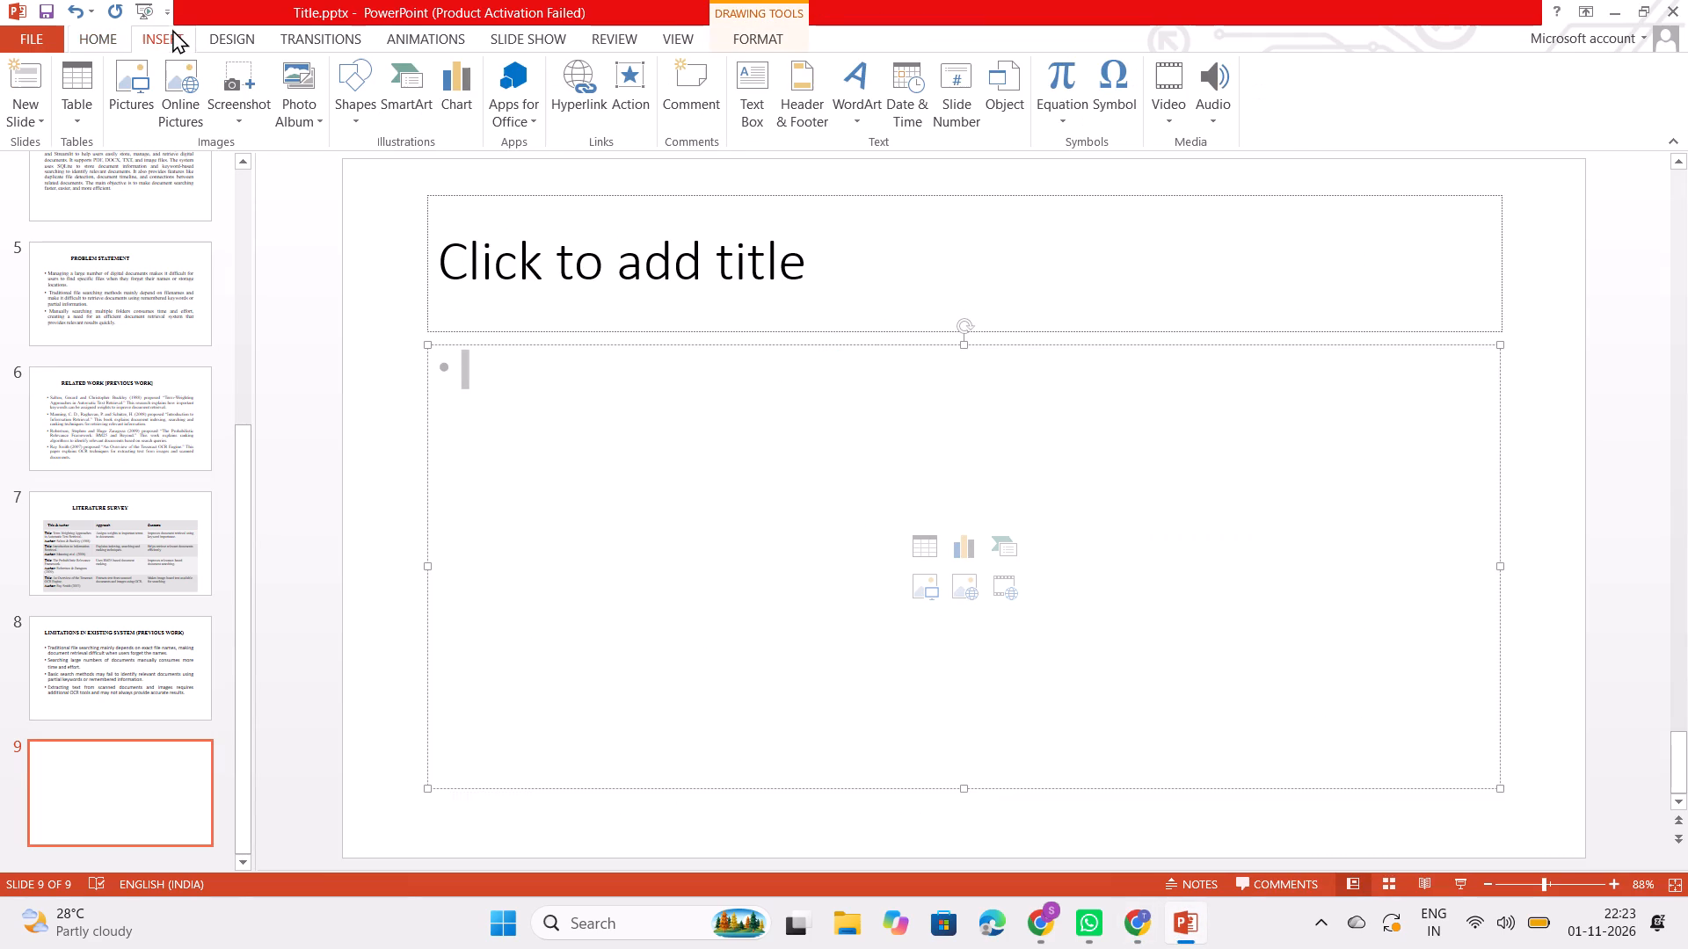
Start inserting a picture file from the computer into the empty content placeholder of slide 9.
left_click(143, 88)
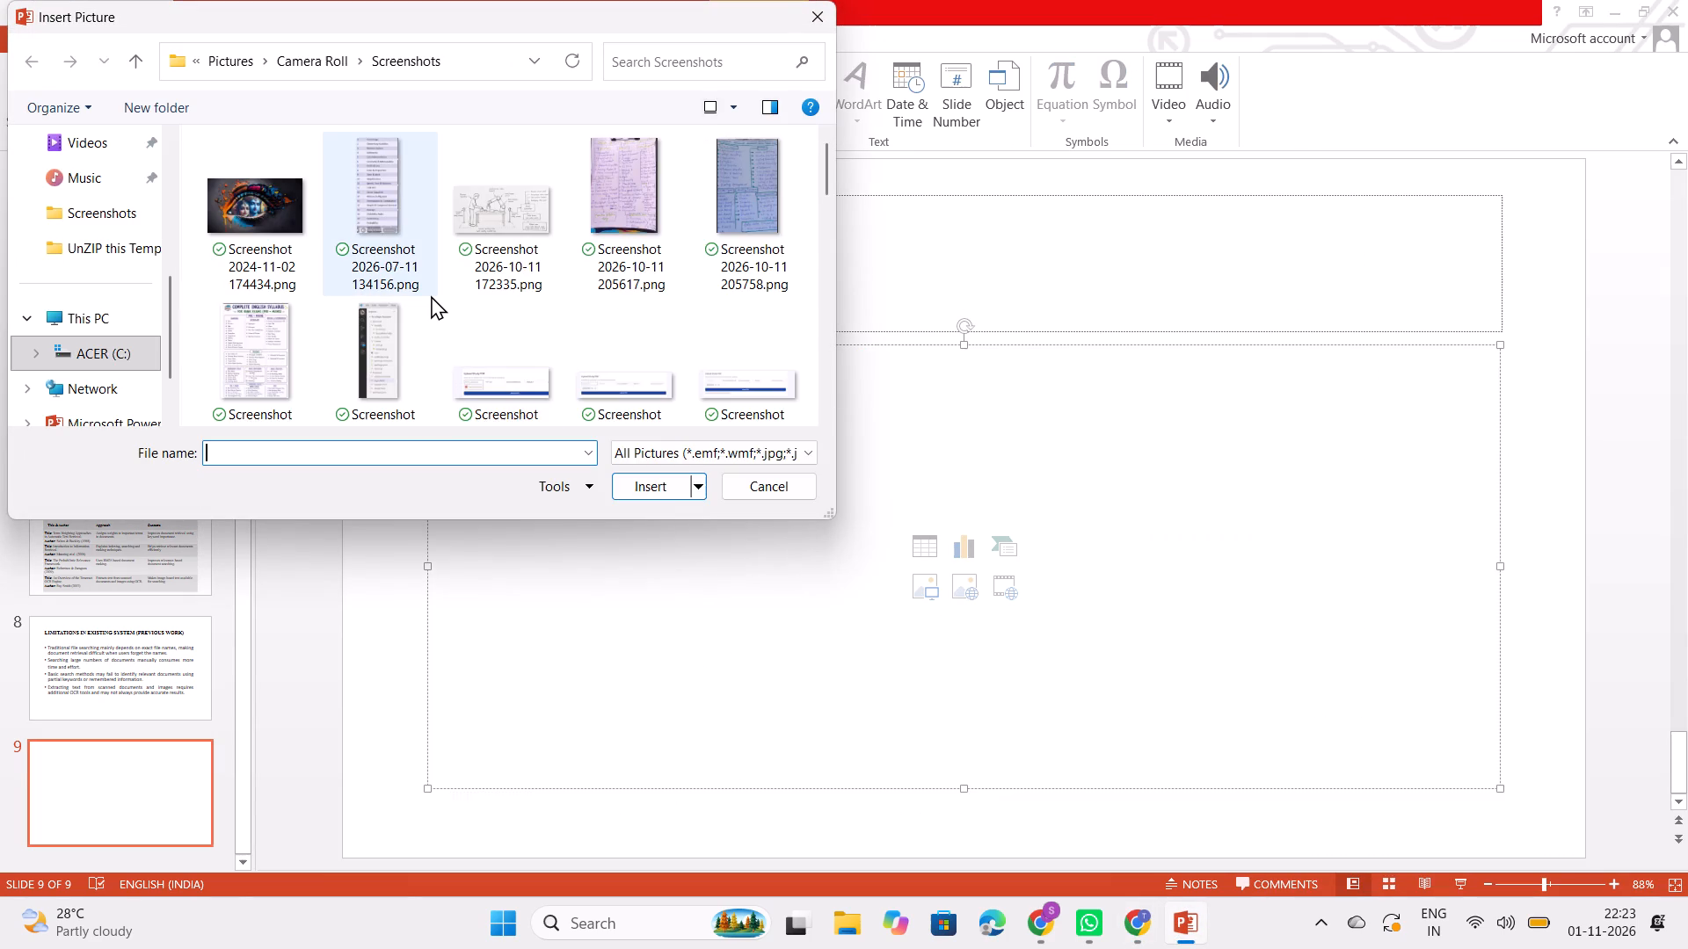
Insert the flowchart image Screenshot 2026-11-01 222341.png from the Screenshots folder into the content area of slide 9.
scroll(431, 295, "down", 6)
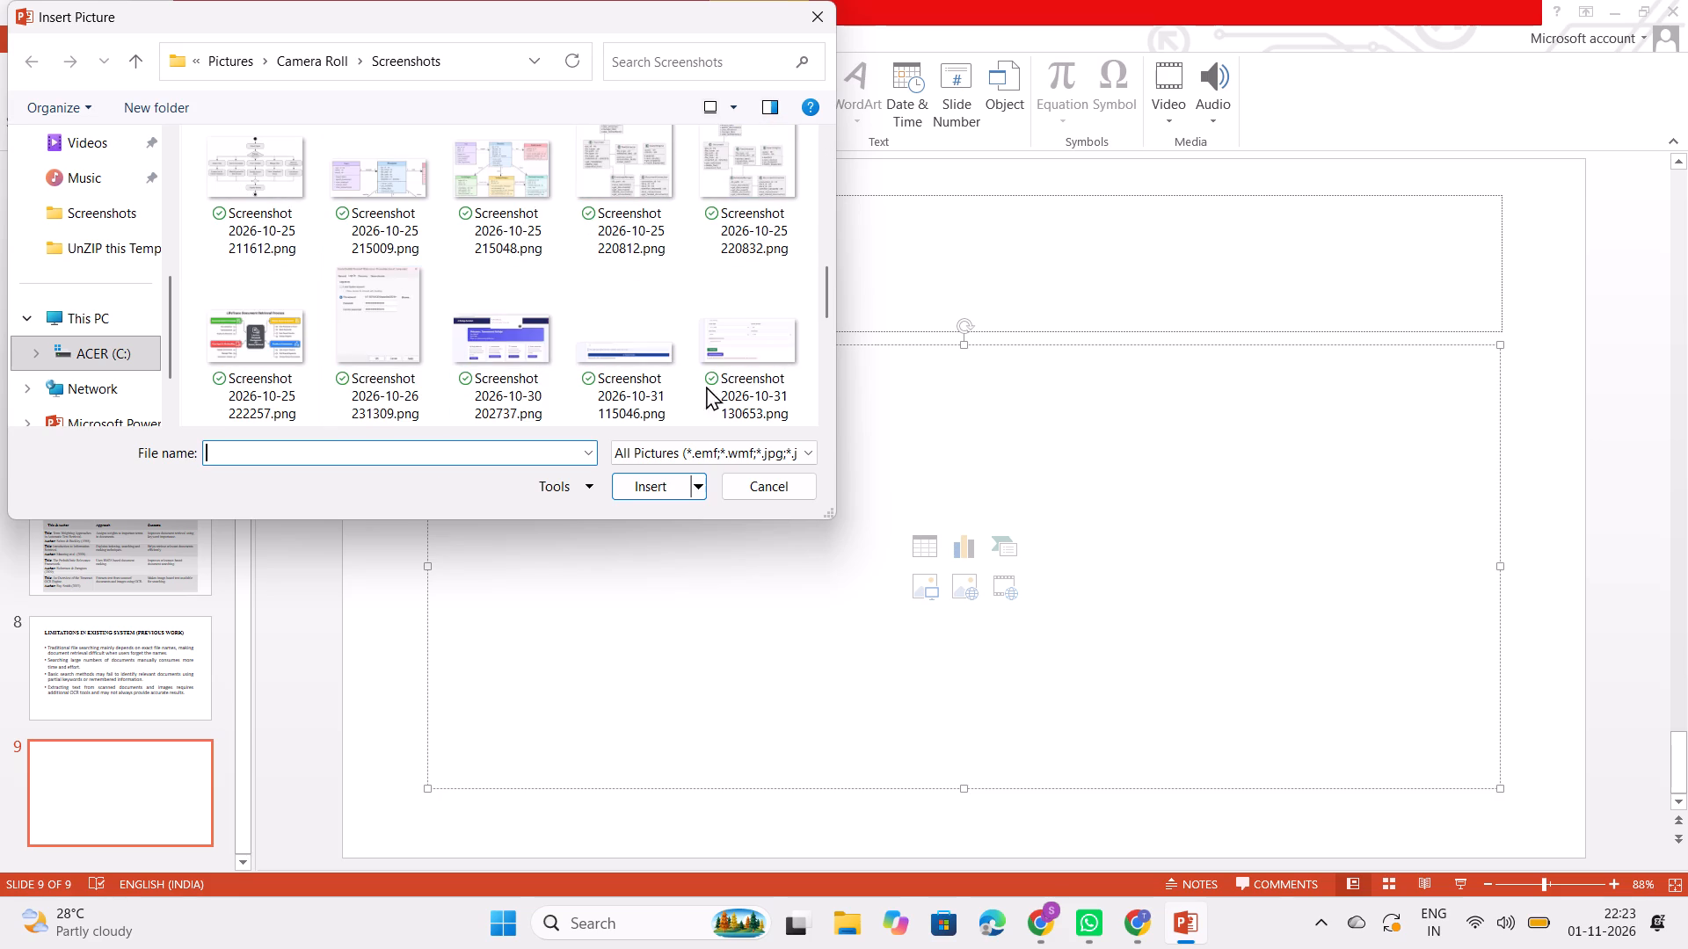
scroll(714, 387, "down", 4)
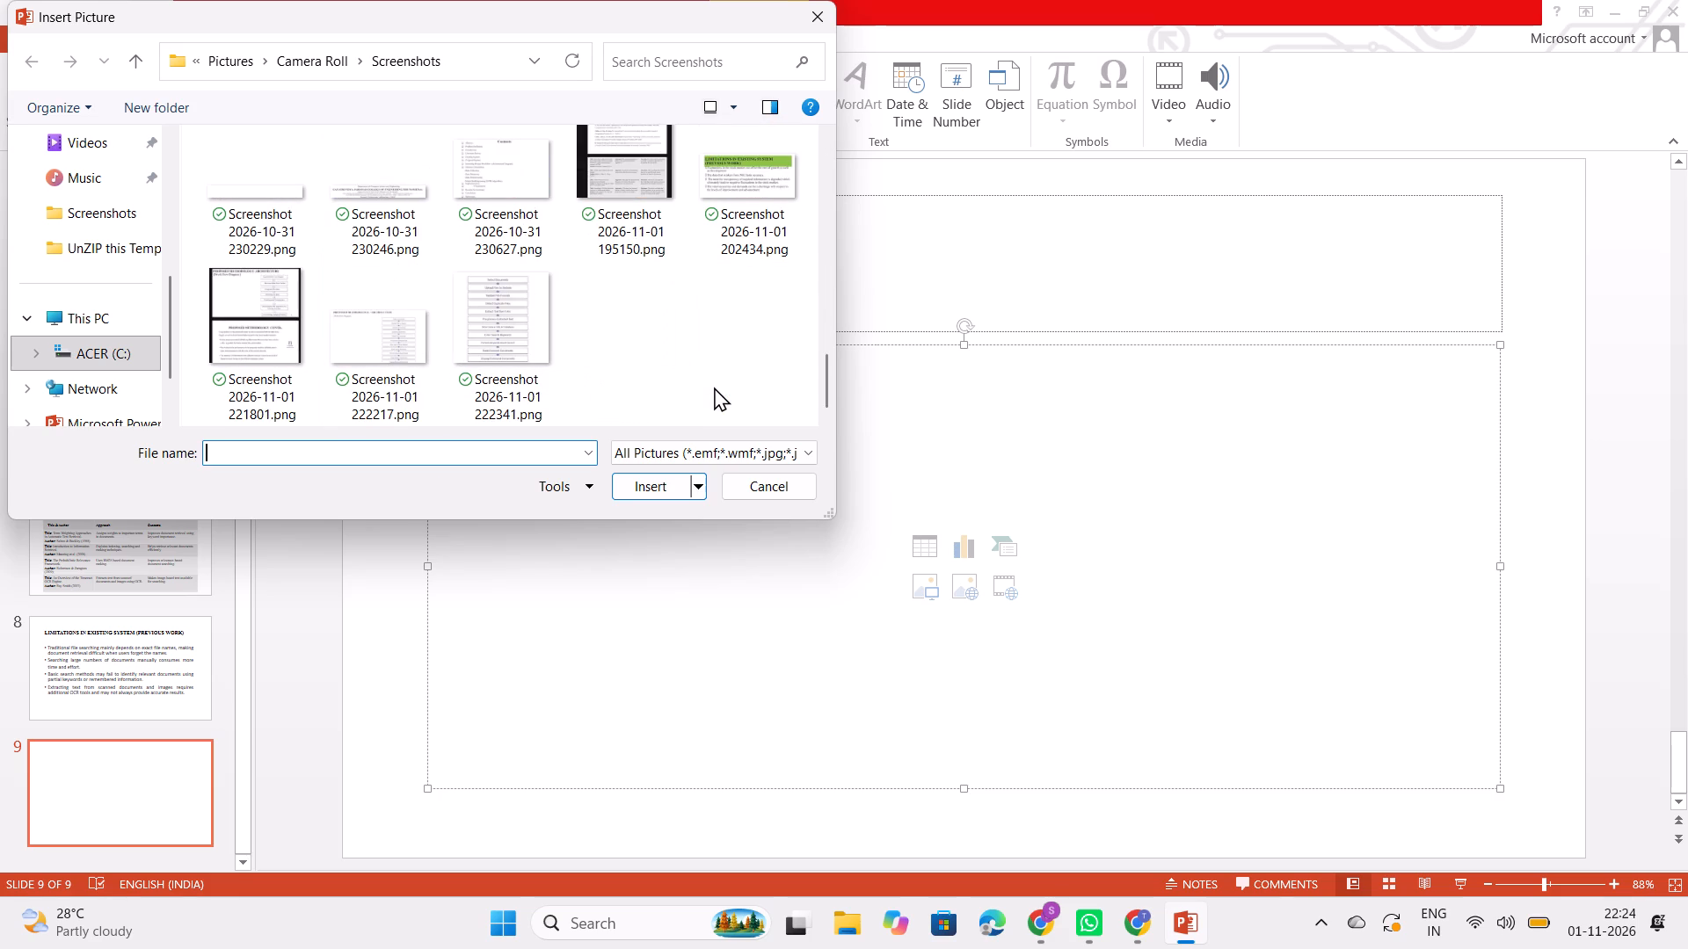
left_click(540, 340)
left_click(667, 476)
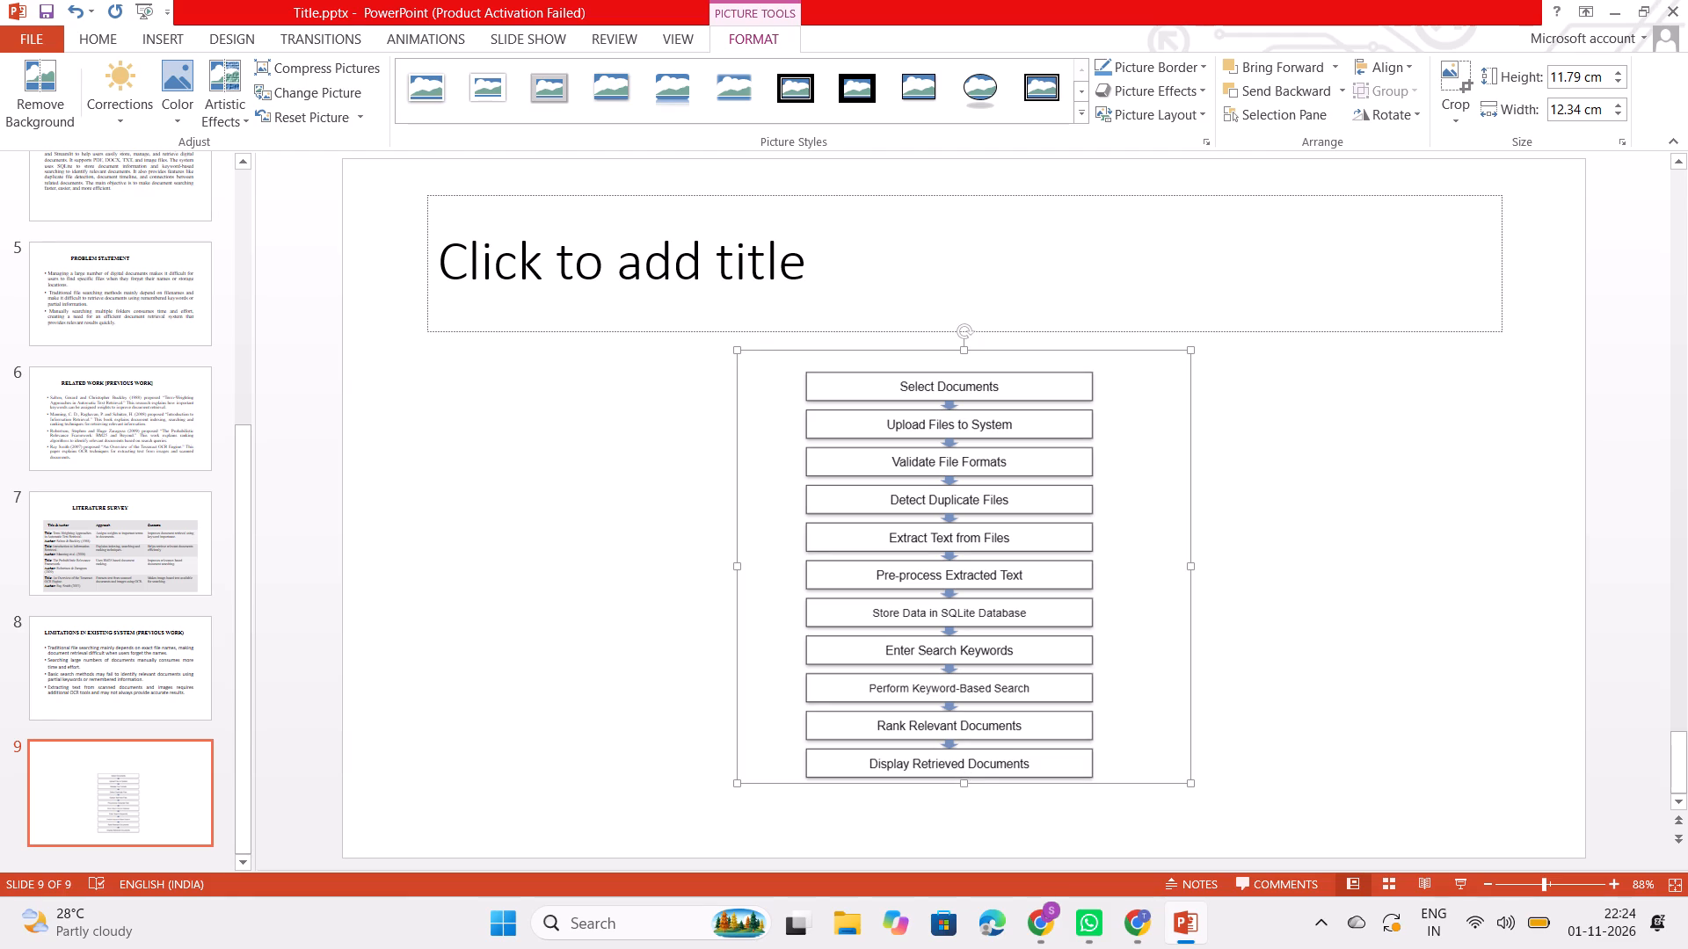
Stretch the flowchart picture on slide 9 downward to a height of about 13.04 cm, keeping its width.
left_click_drag(965, 781, 963, 828)
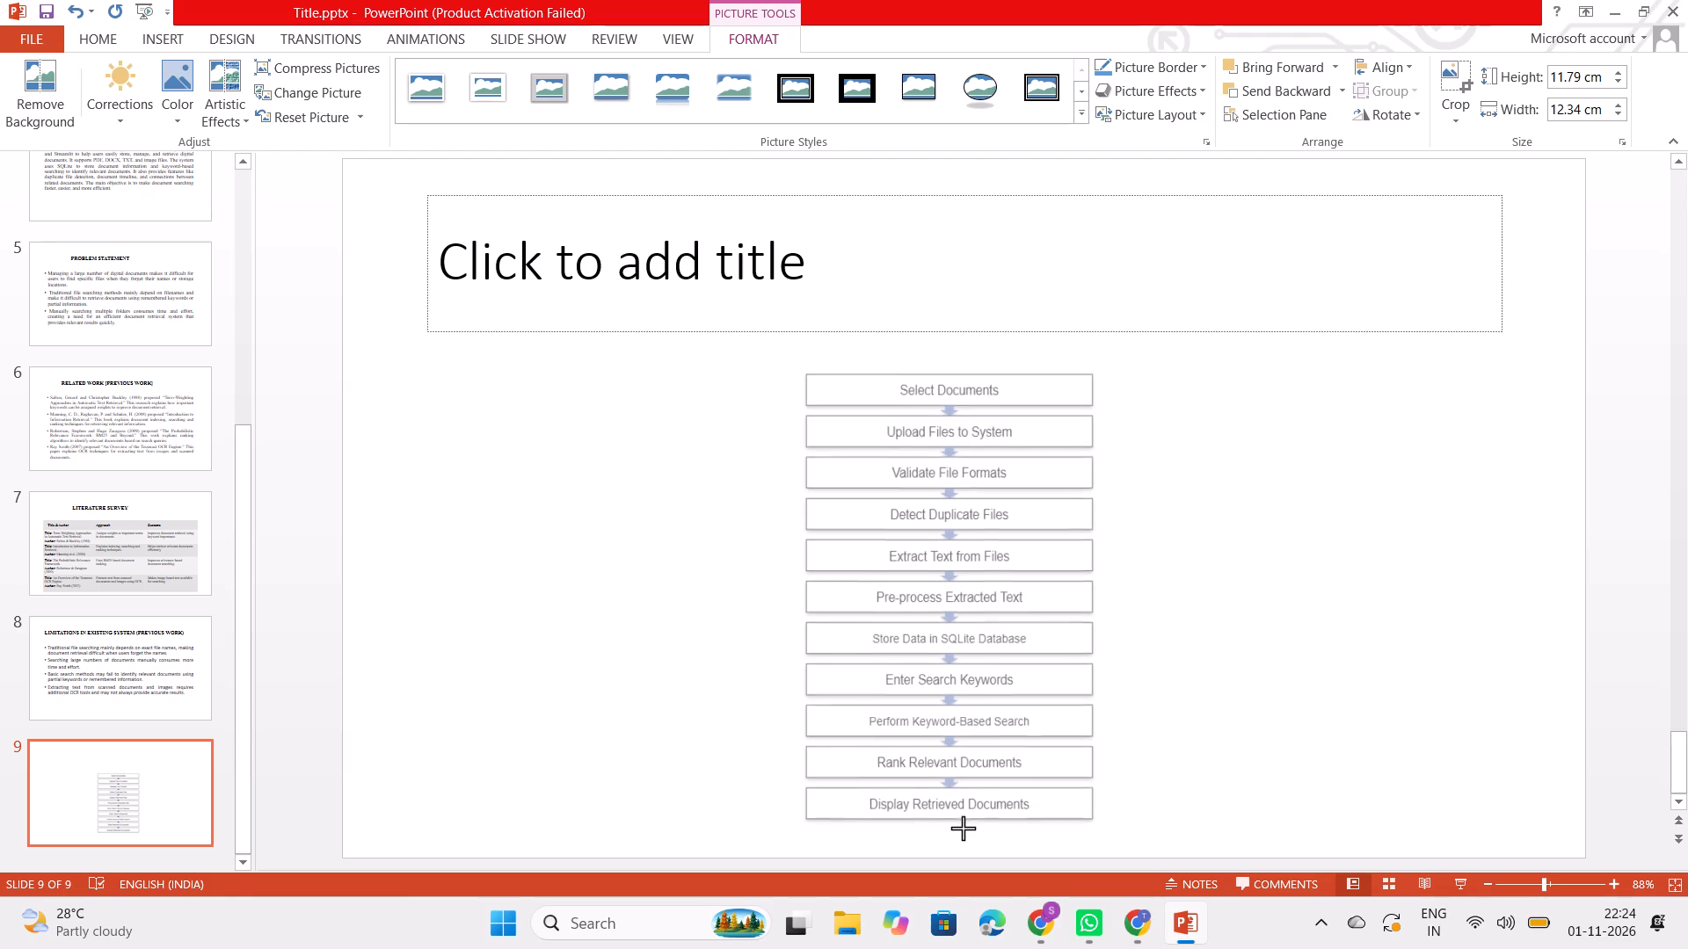
left_click_drag(963, 828, 962, 829)
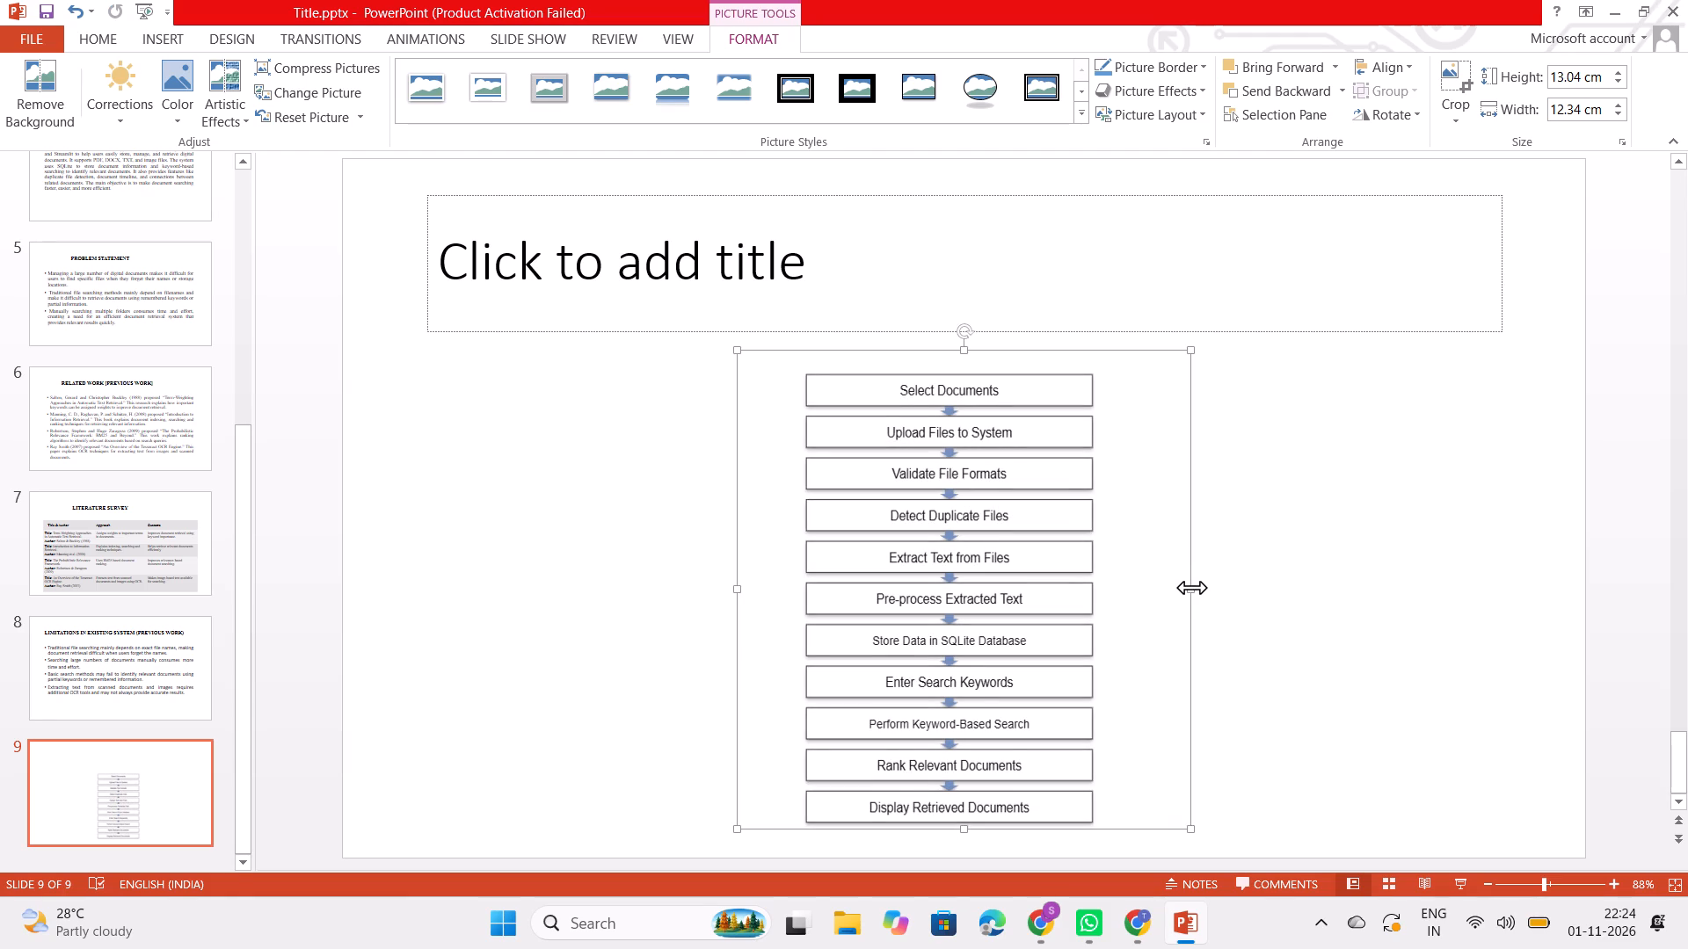
Widen the flowchart picture on slide 9 by stretching its right side outward slightly and its left side further, keeping its height.
left_click_drag(1191, 587, 1252, 586)
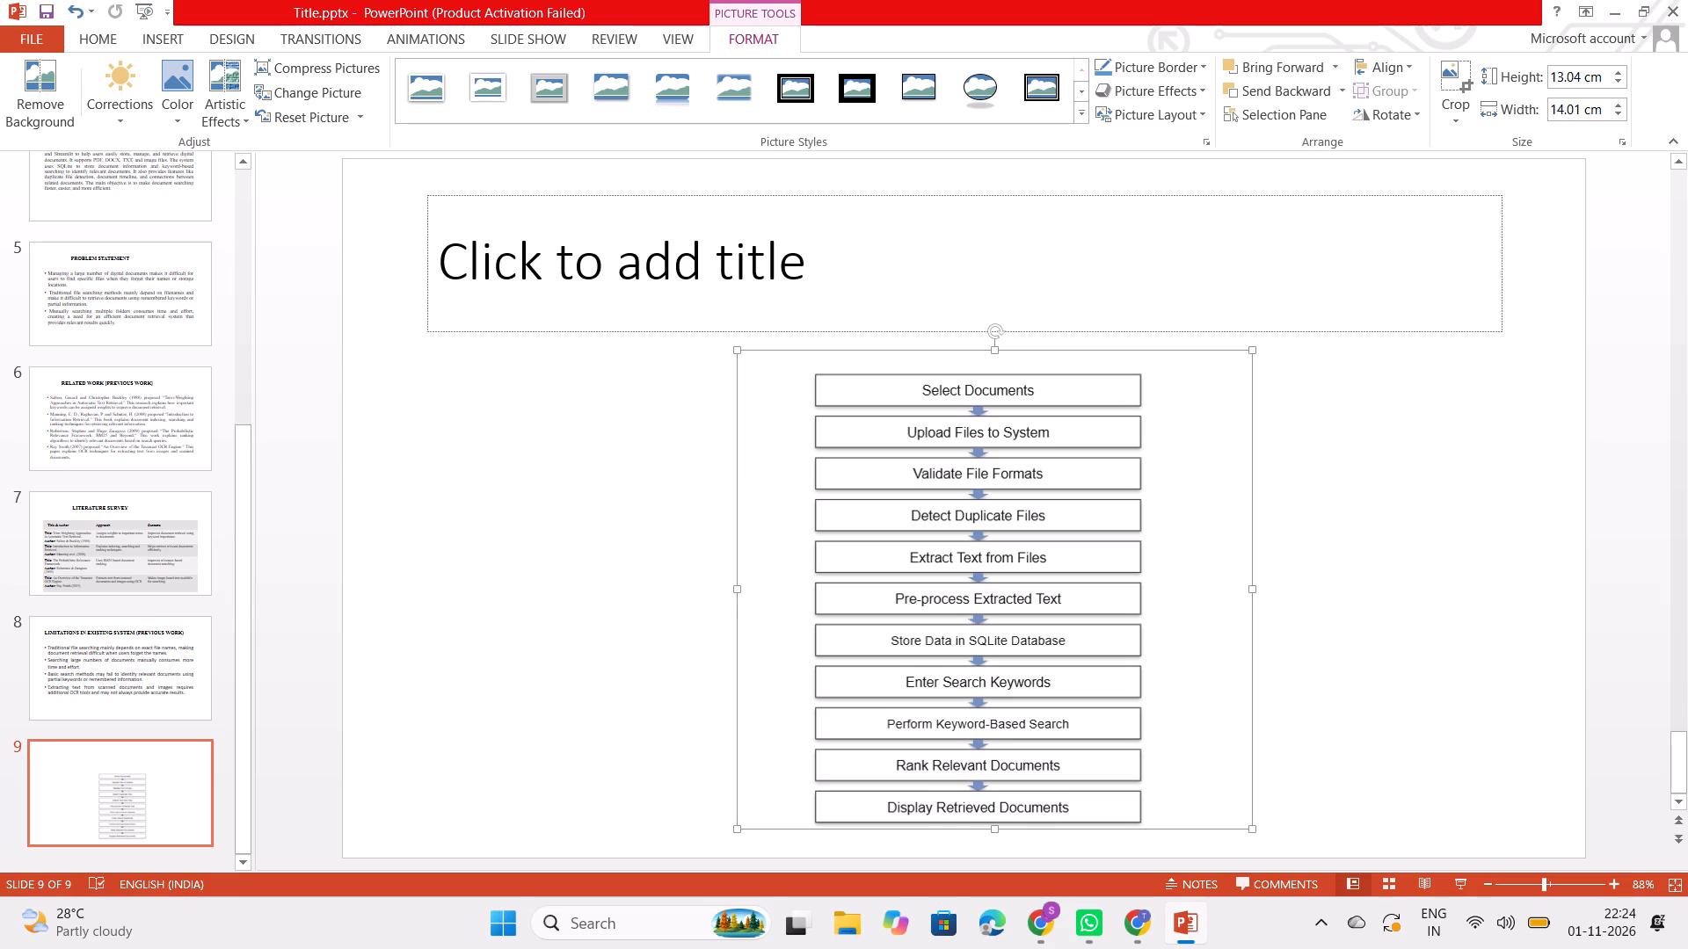
left_click_drag(737, 589, 613, 579)
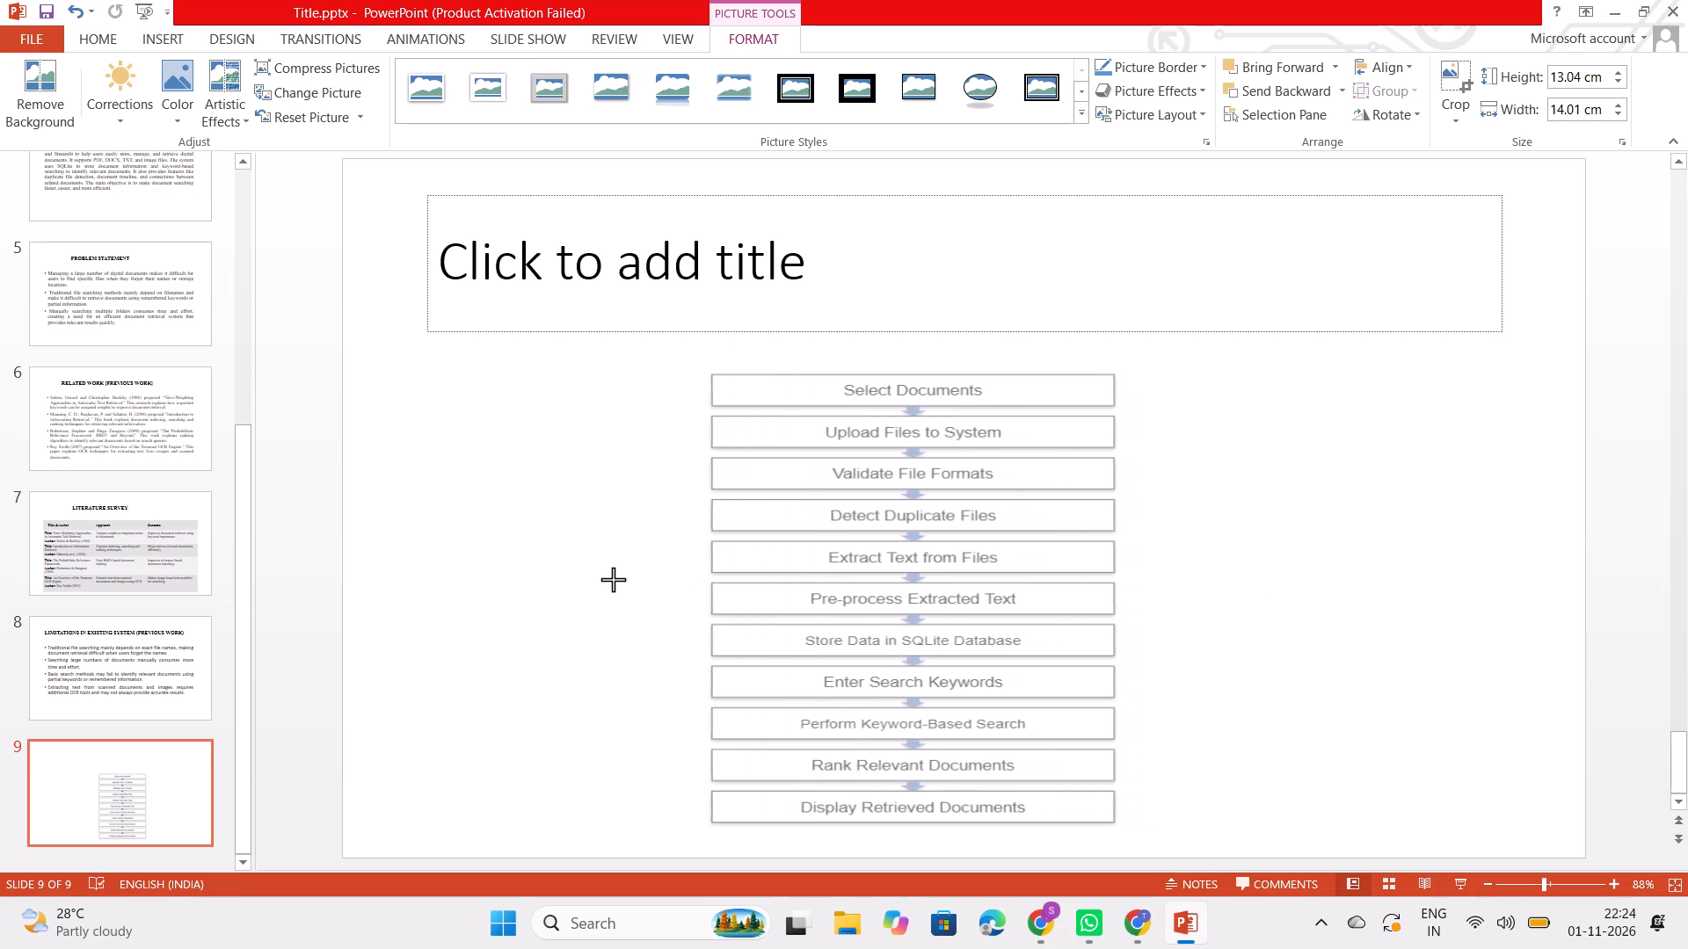
left_click_drag(613, 579, 604, 579)
Open the empty title placeholder above the flowchart on slide 9 for text entry.
left_click(819, 280)
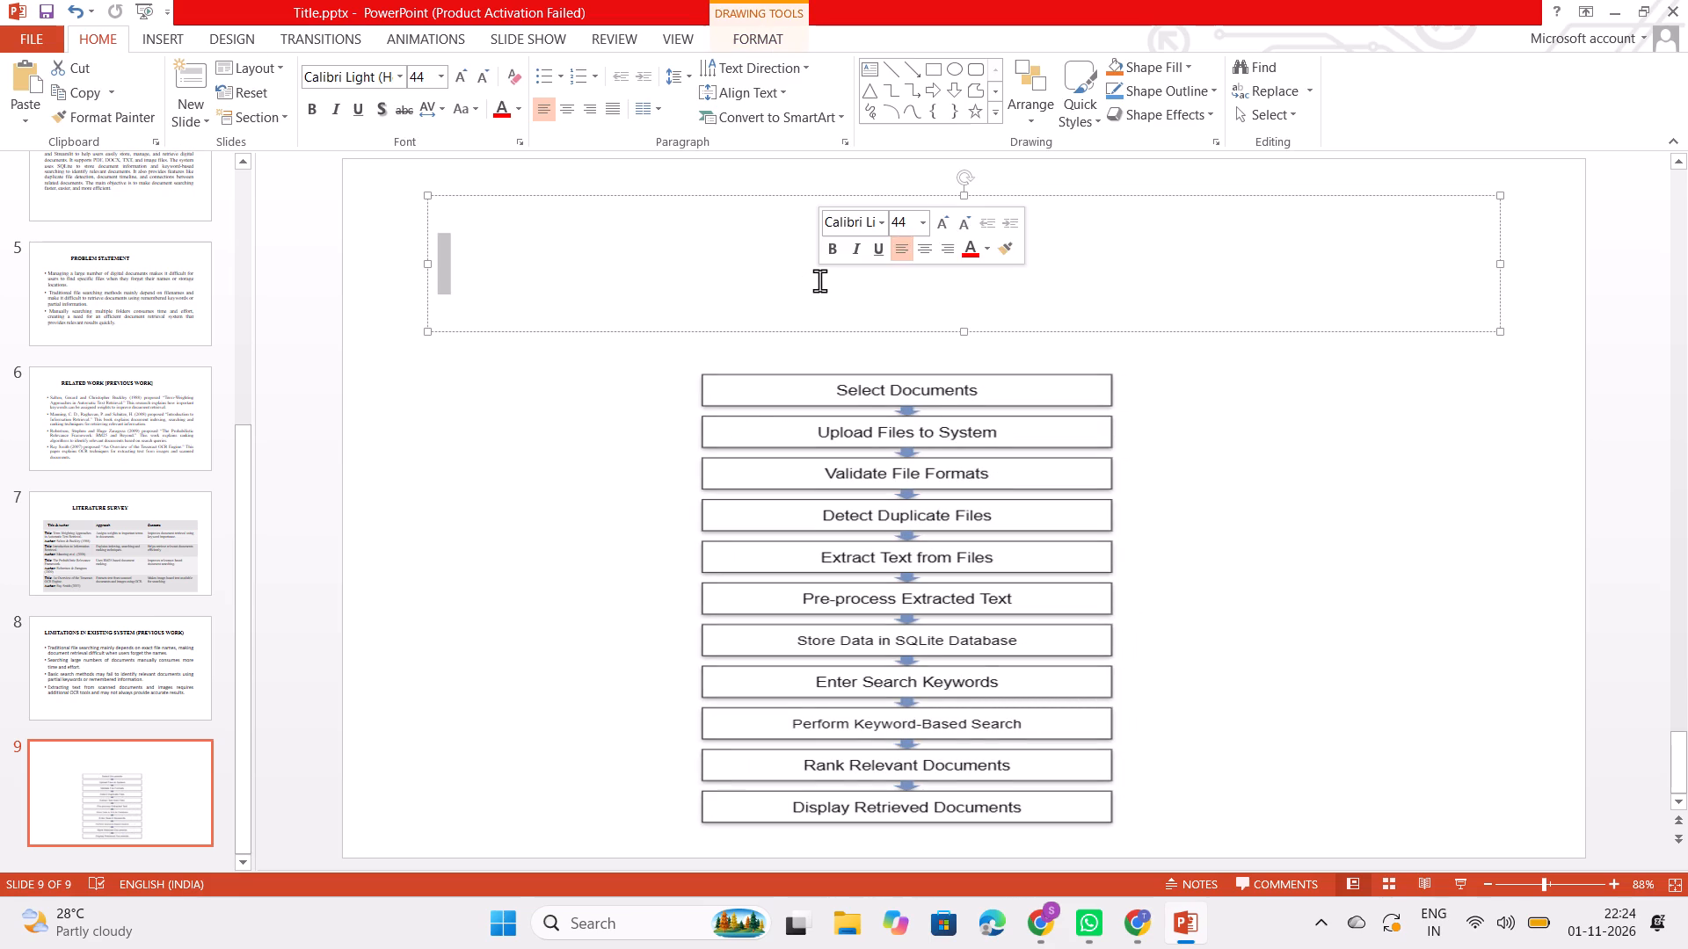
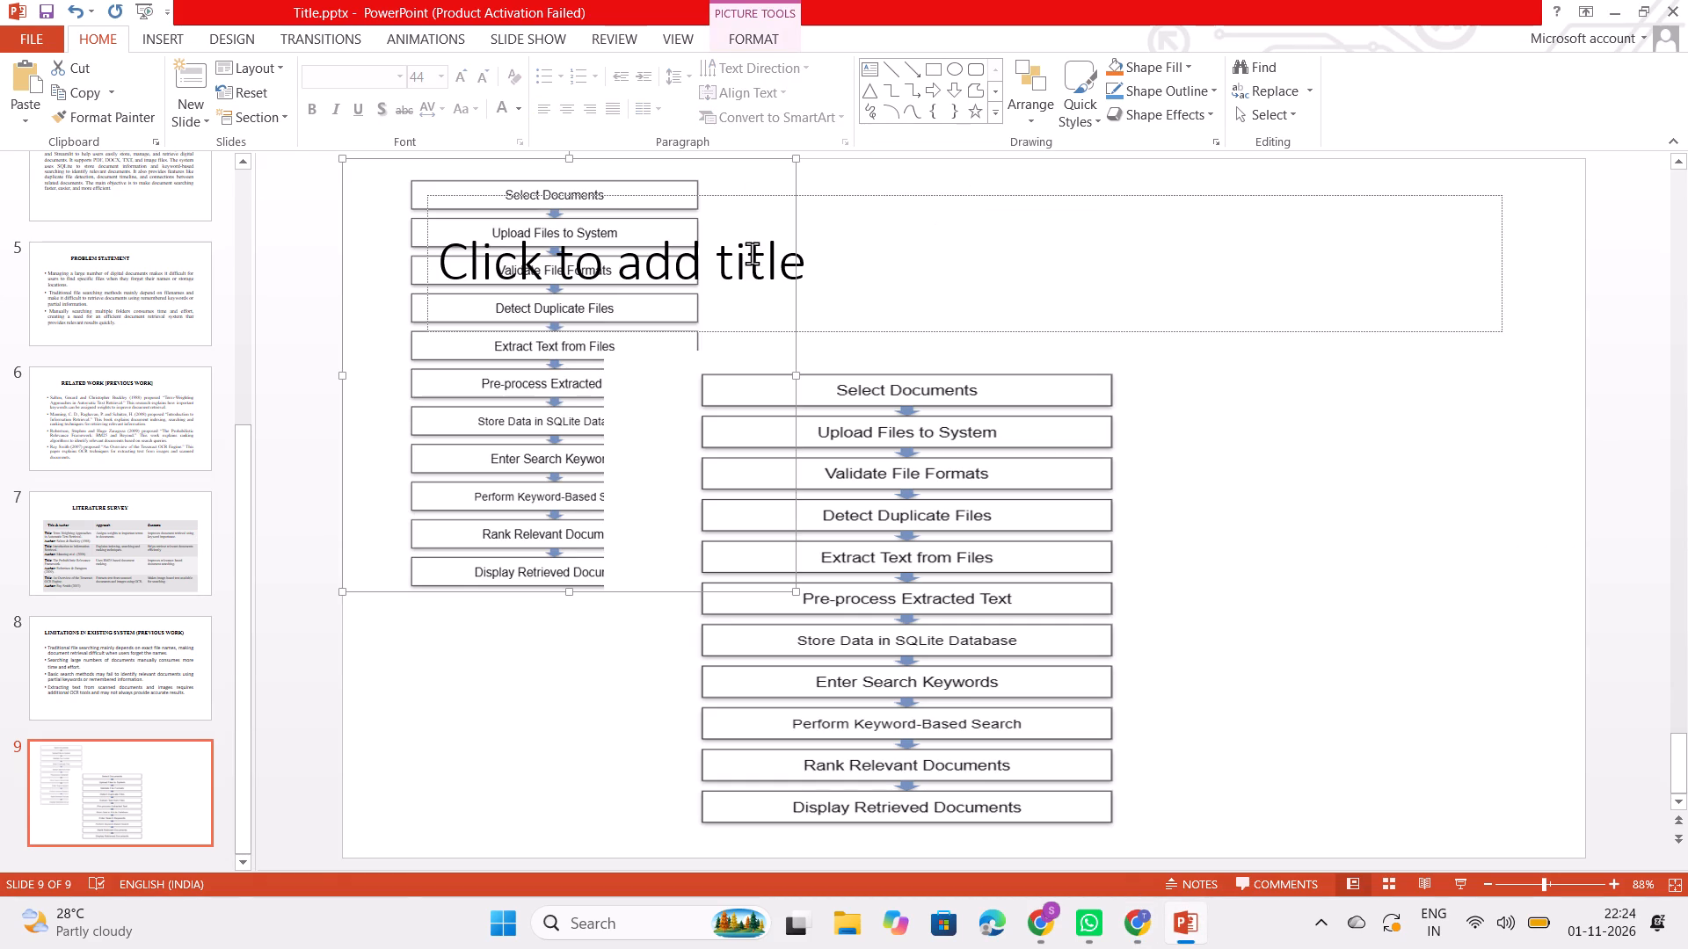
Undo the last paste, removing the extra flowchart picture that overlaps the title placeholder on slide 9.
key("ctrl+z")
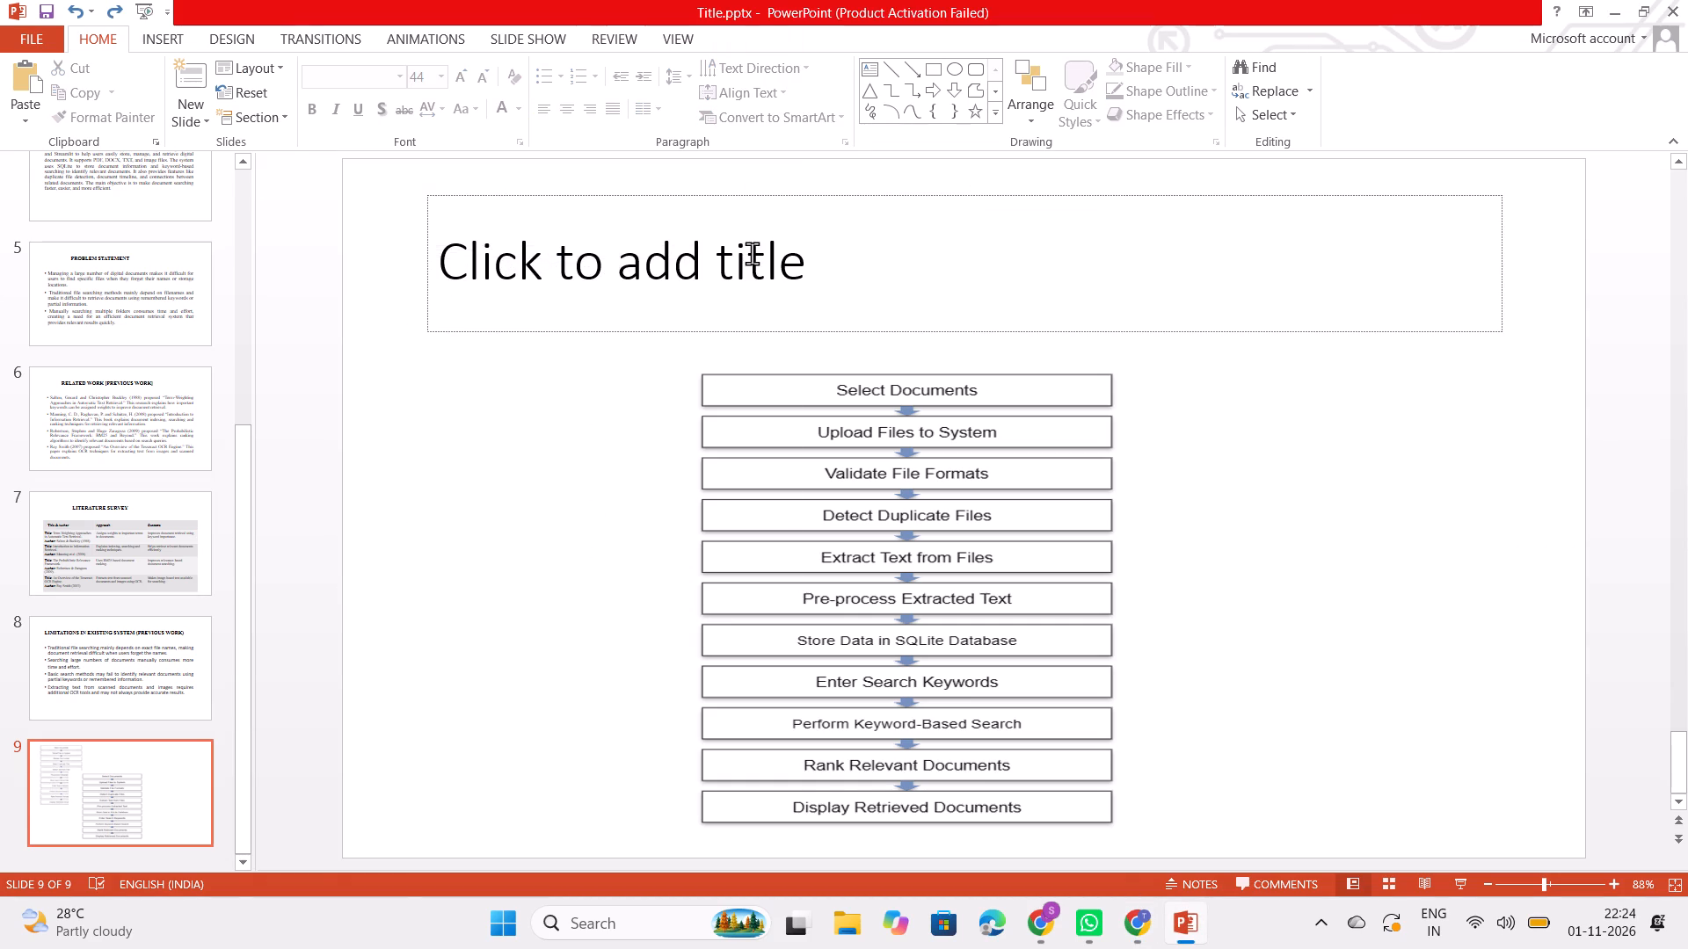
Open slide 9's empty title placeholder for text entry and switch to the Internship Project PPT Request chat in Chrome to consult the slide heading.
left_click(752, 253)
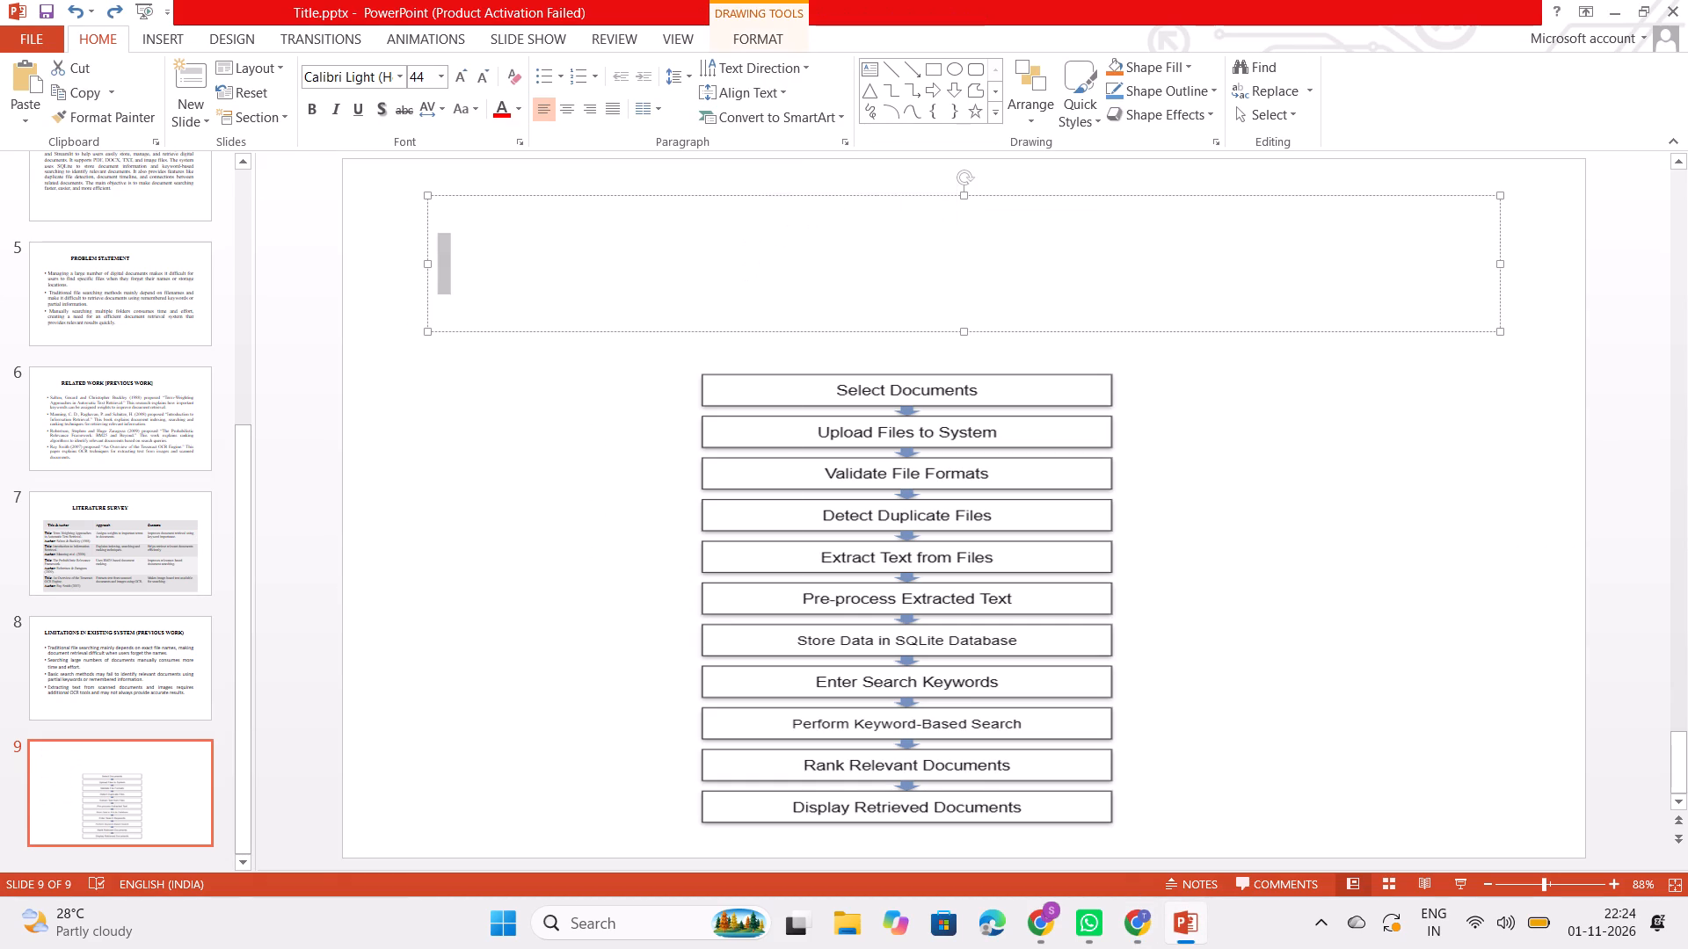
left_click(1054, 934)
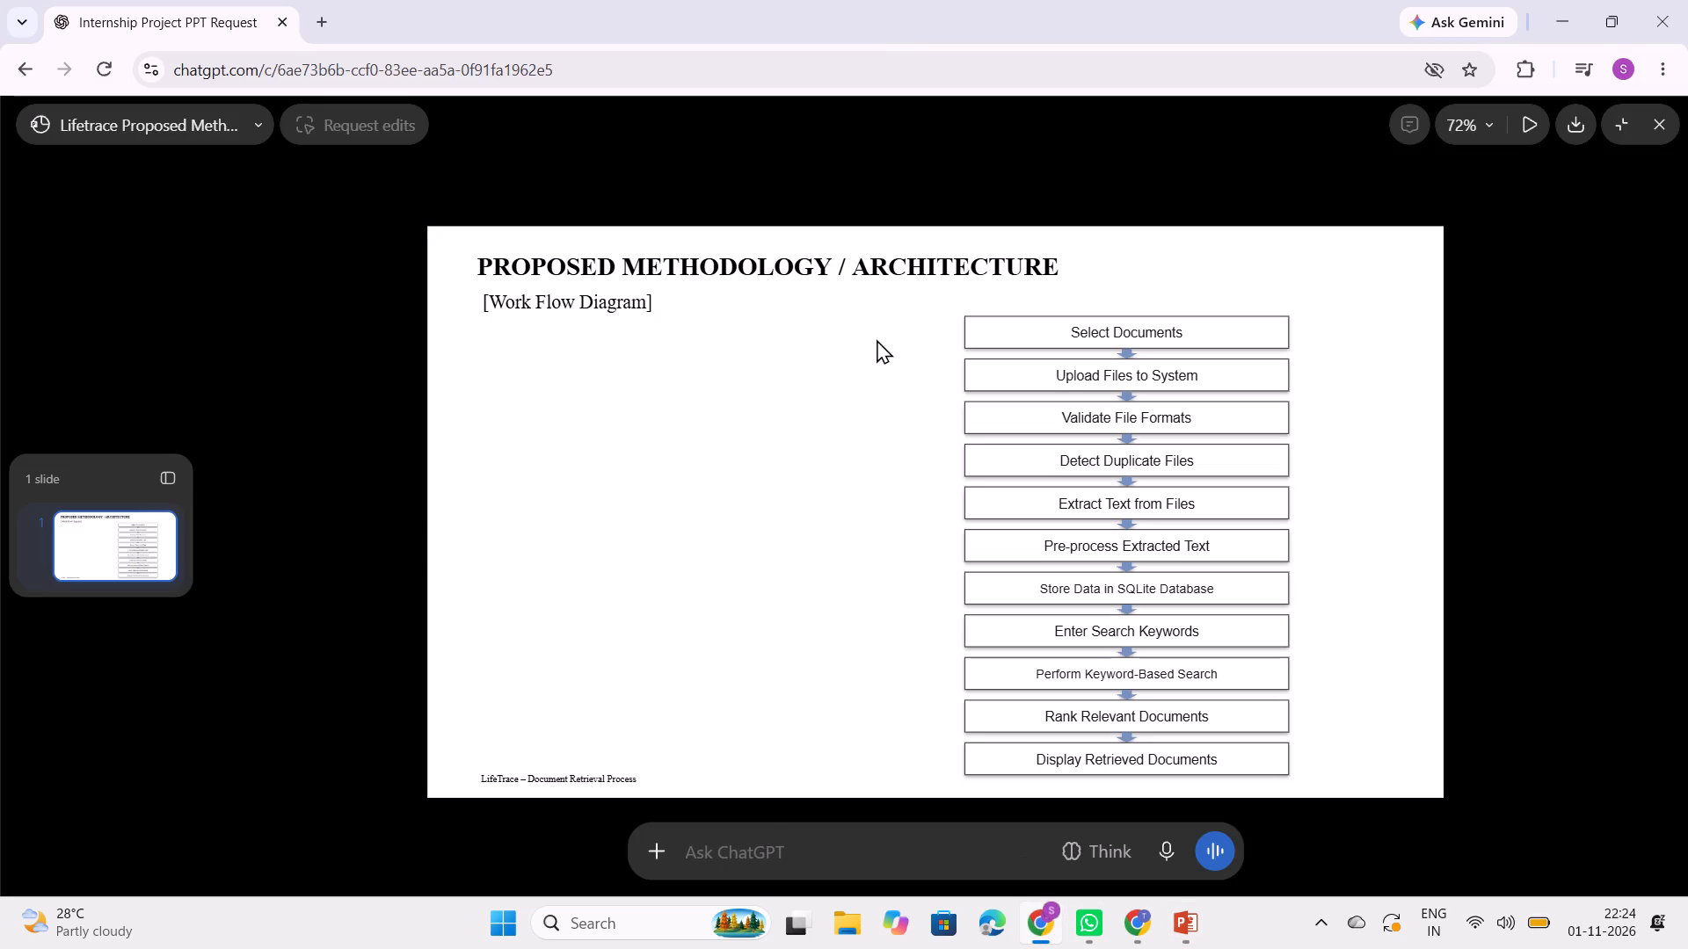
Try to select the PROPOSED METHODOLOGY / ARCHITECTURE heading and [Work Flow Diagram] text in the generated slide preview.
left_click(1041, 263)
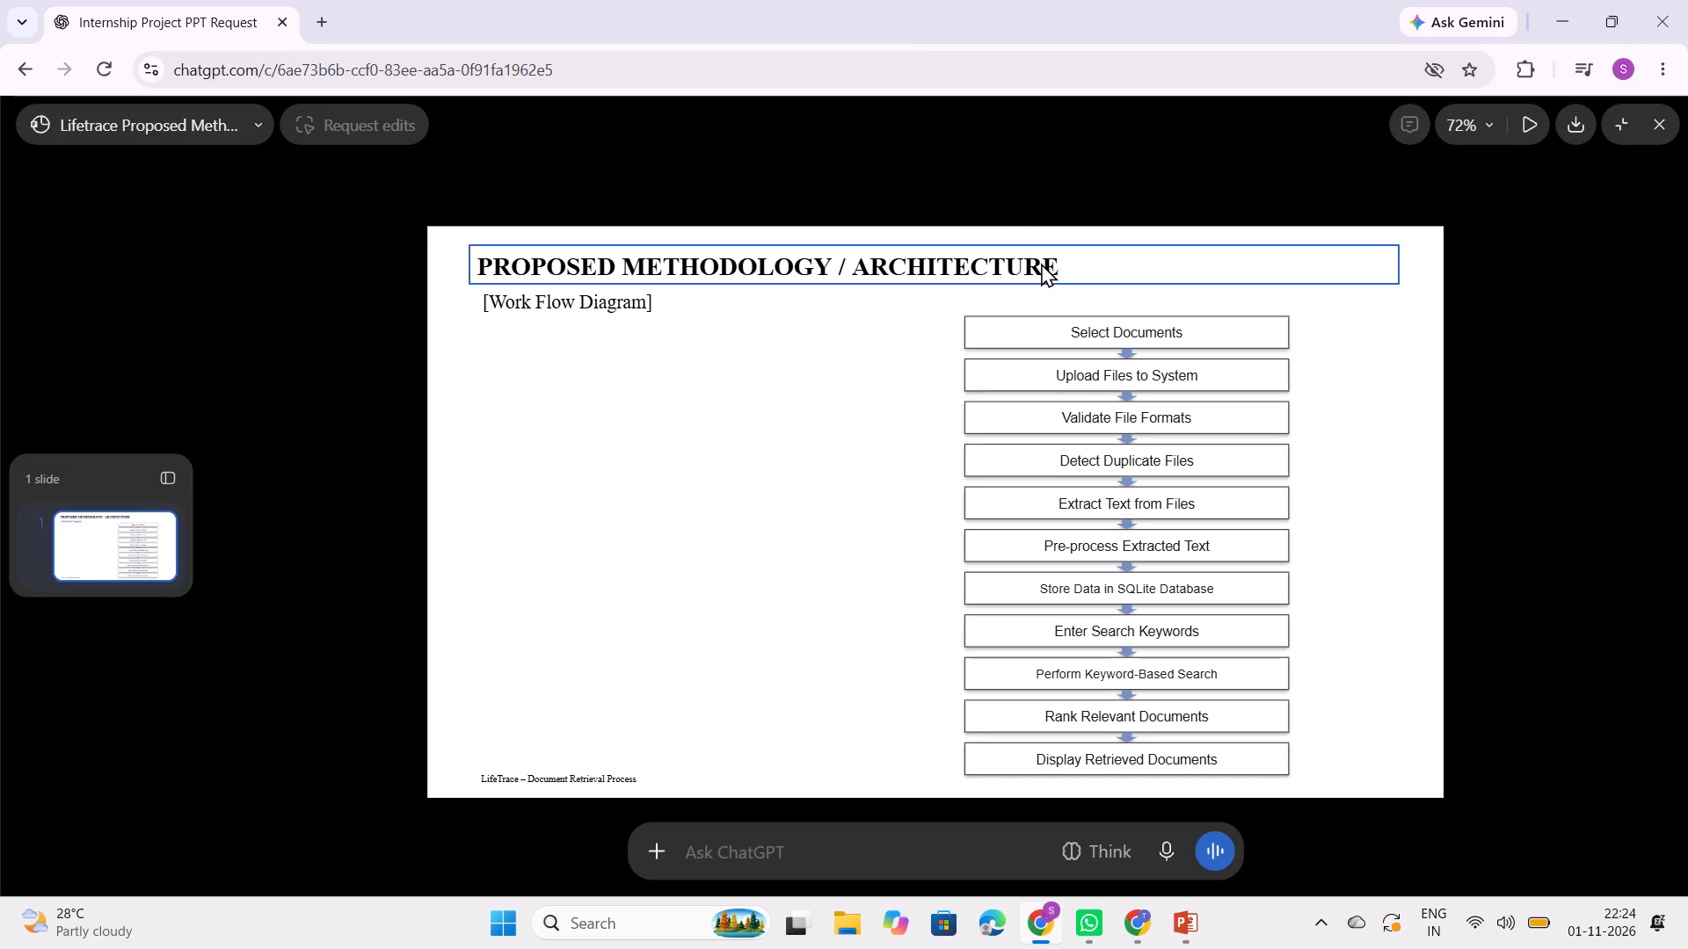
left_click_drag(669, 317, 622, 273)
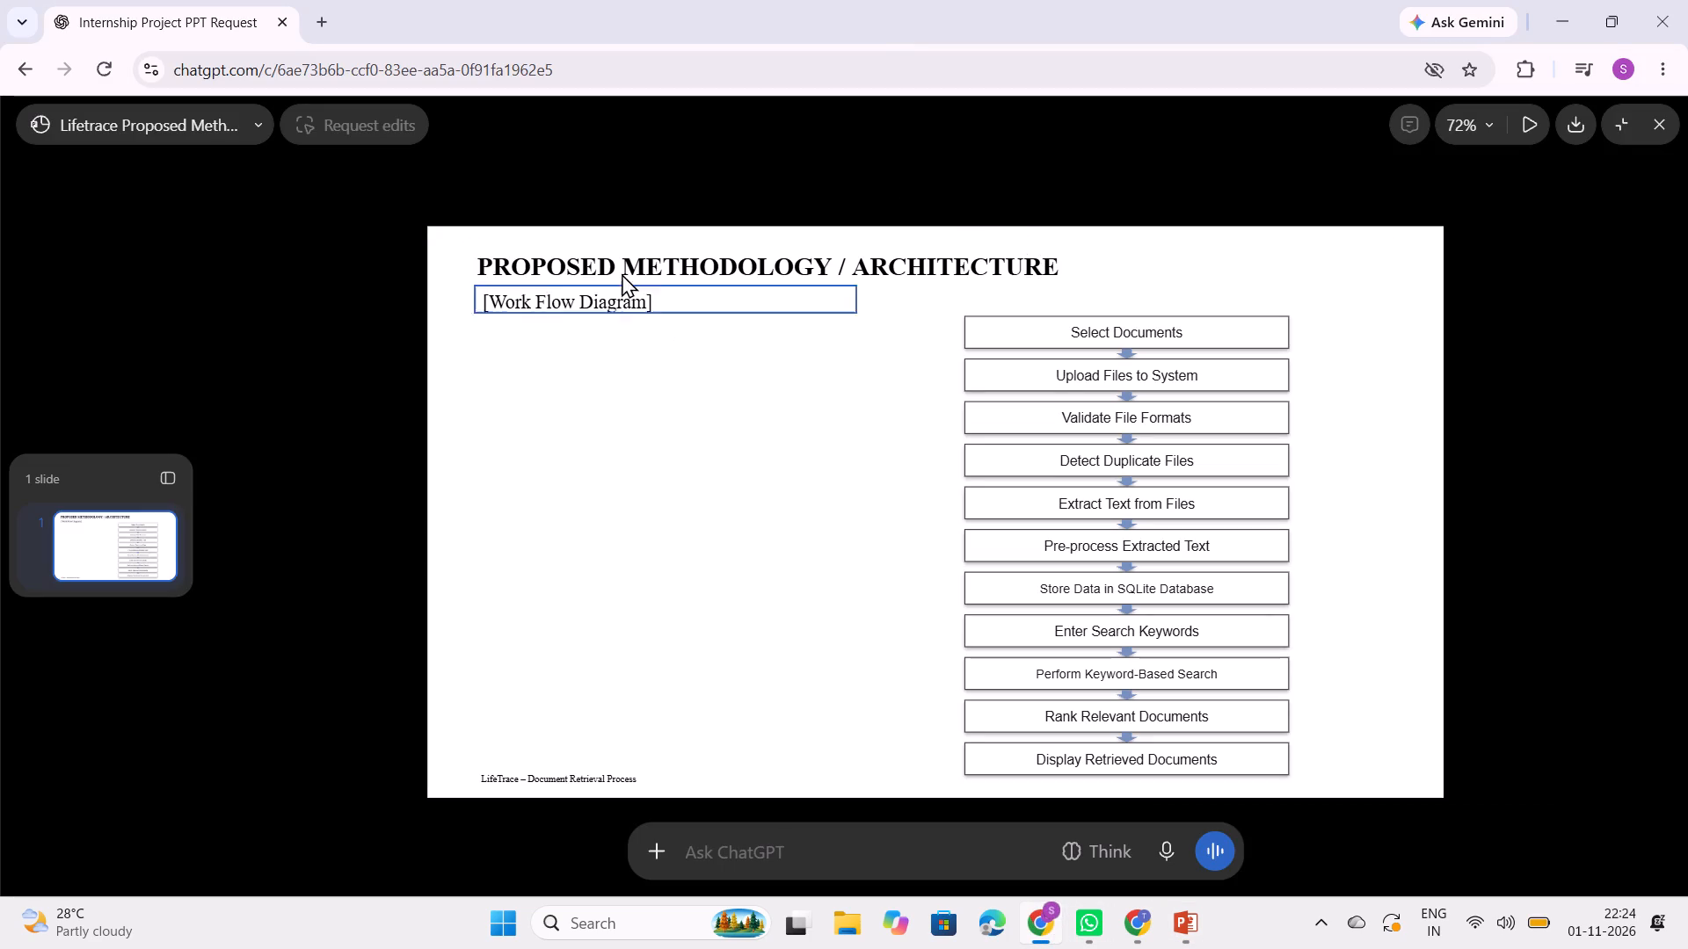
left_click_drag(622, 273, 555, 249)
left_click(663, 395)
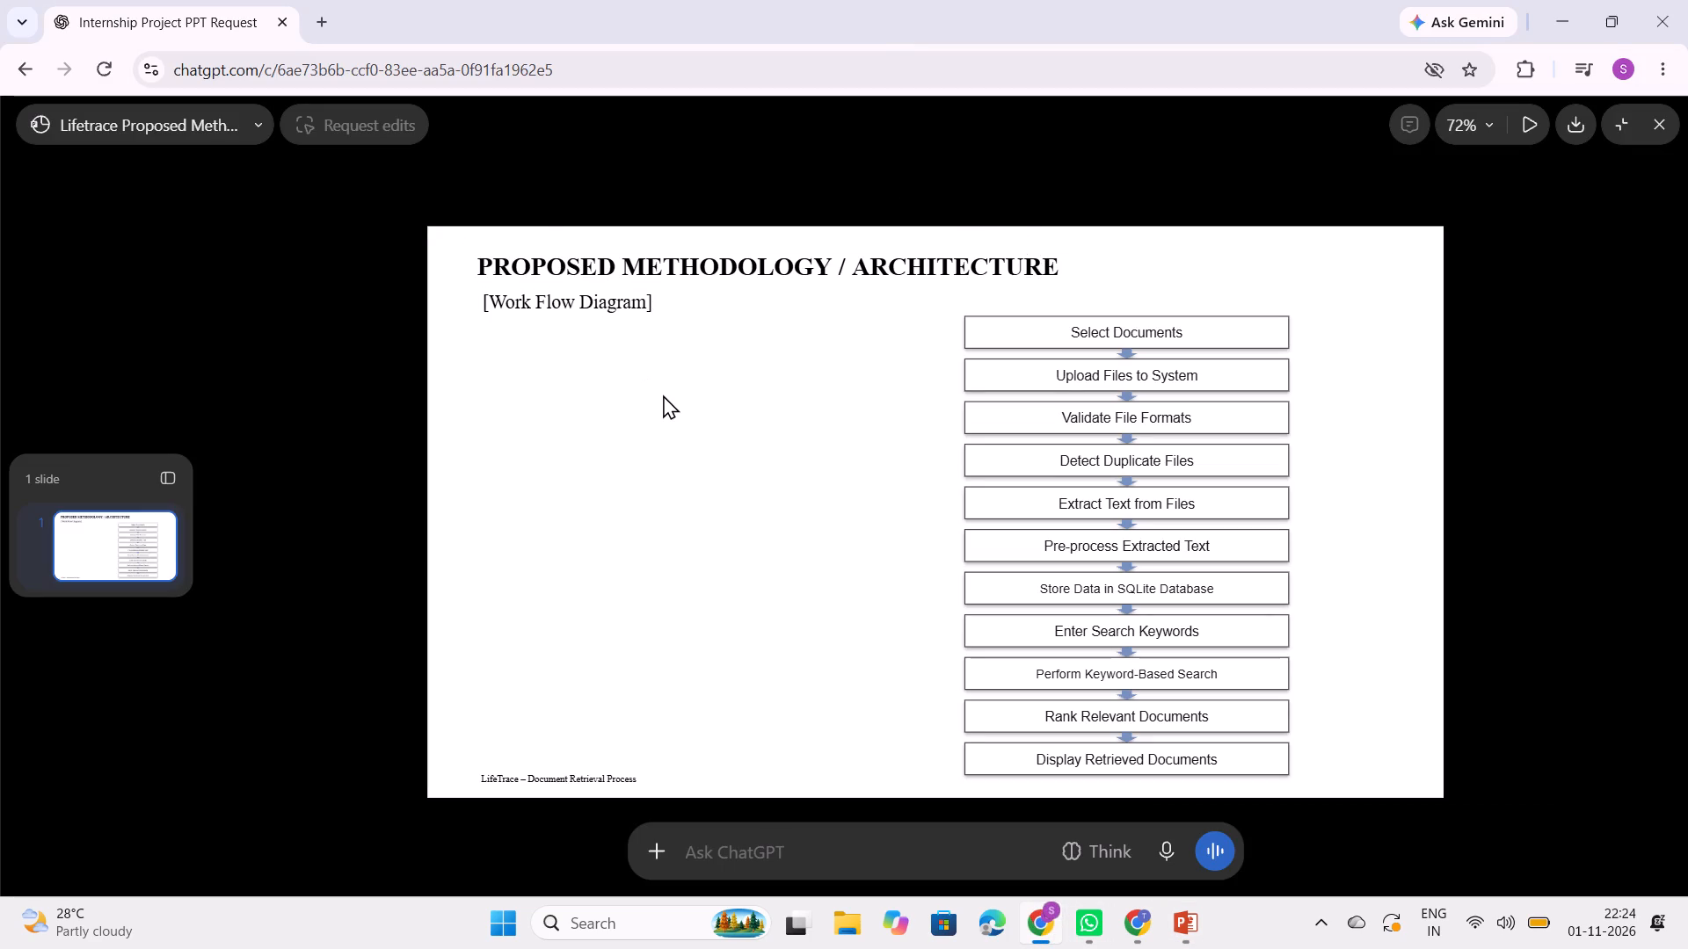
Capture a screenshot of the preview slide's area containing only the PROPOSED METHODOLOGY / ARCHITECTURE heading and the [Work Flow Diagram] line.
key("Print")
left_click_drag(462, 243, 830, 344)
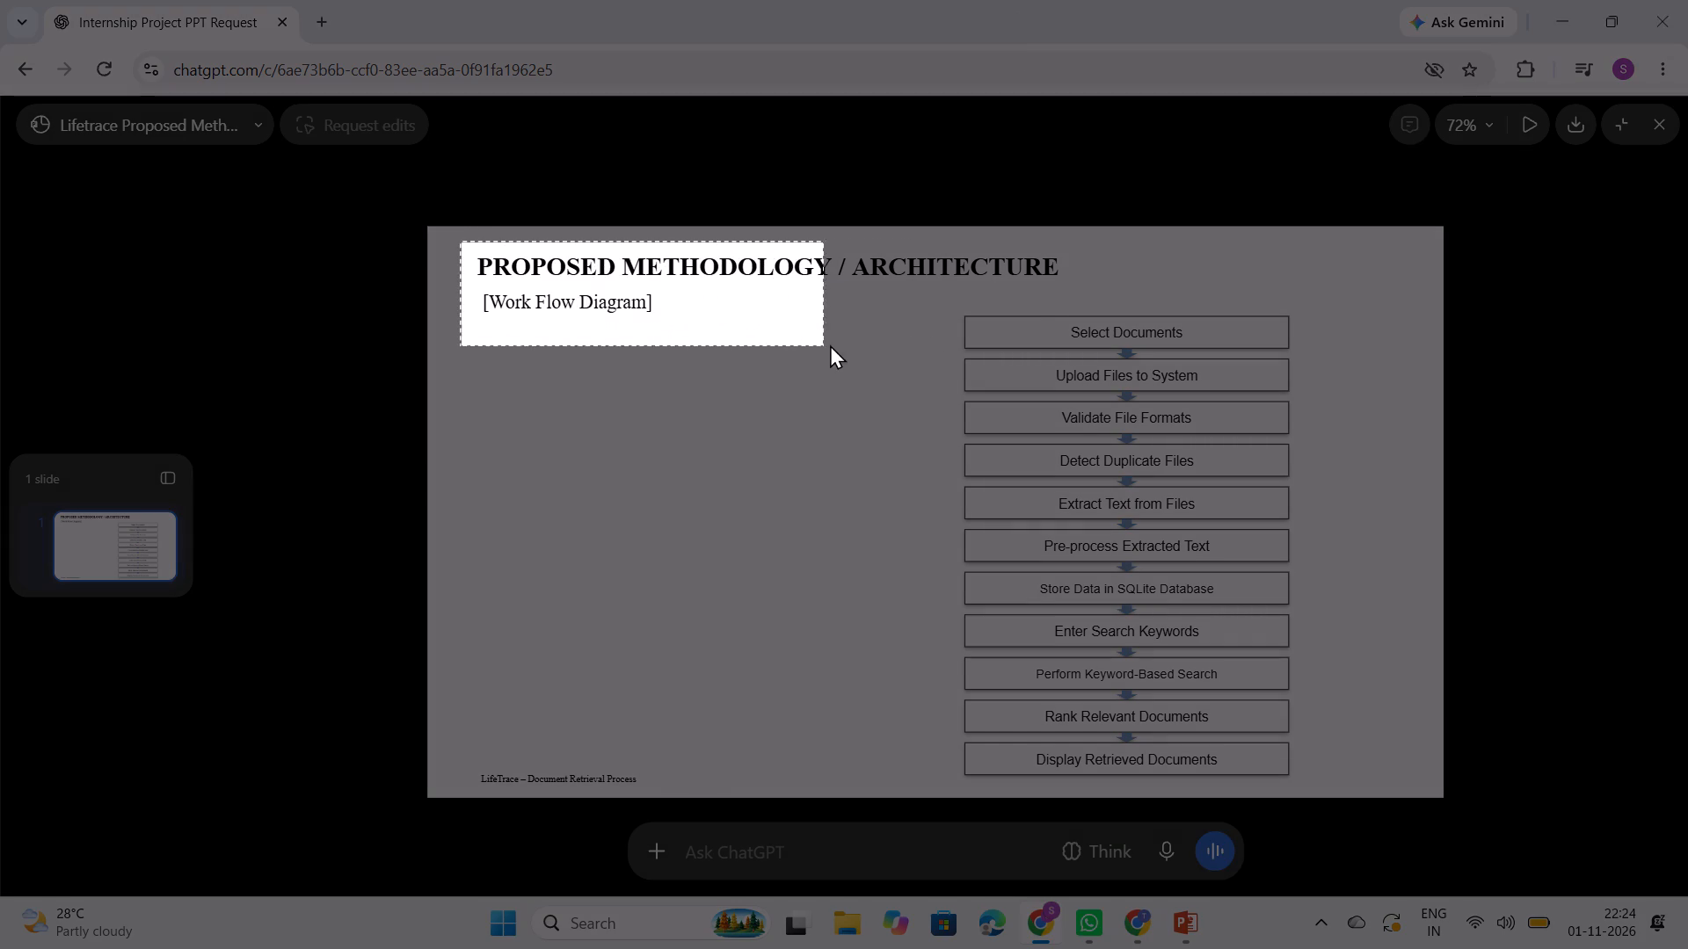
left_click_drag(830, 344, 1124, 315)
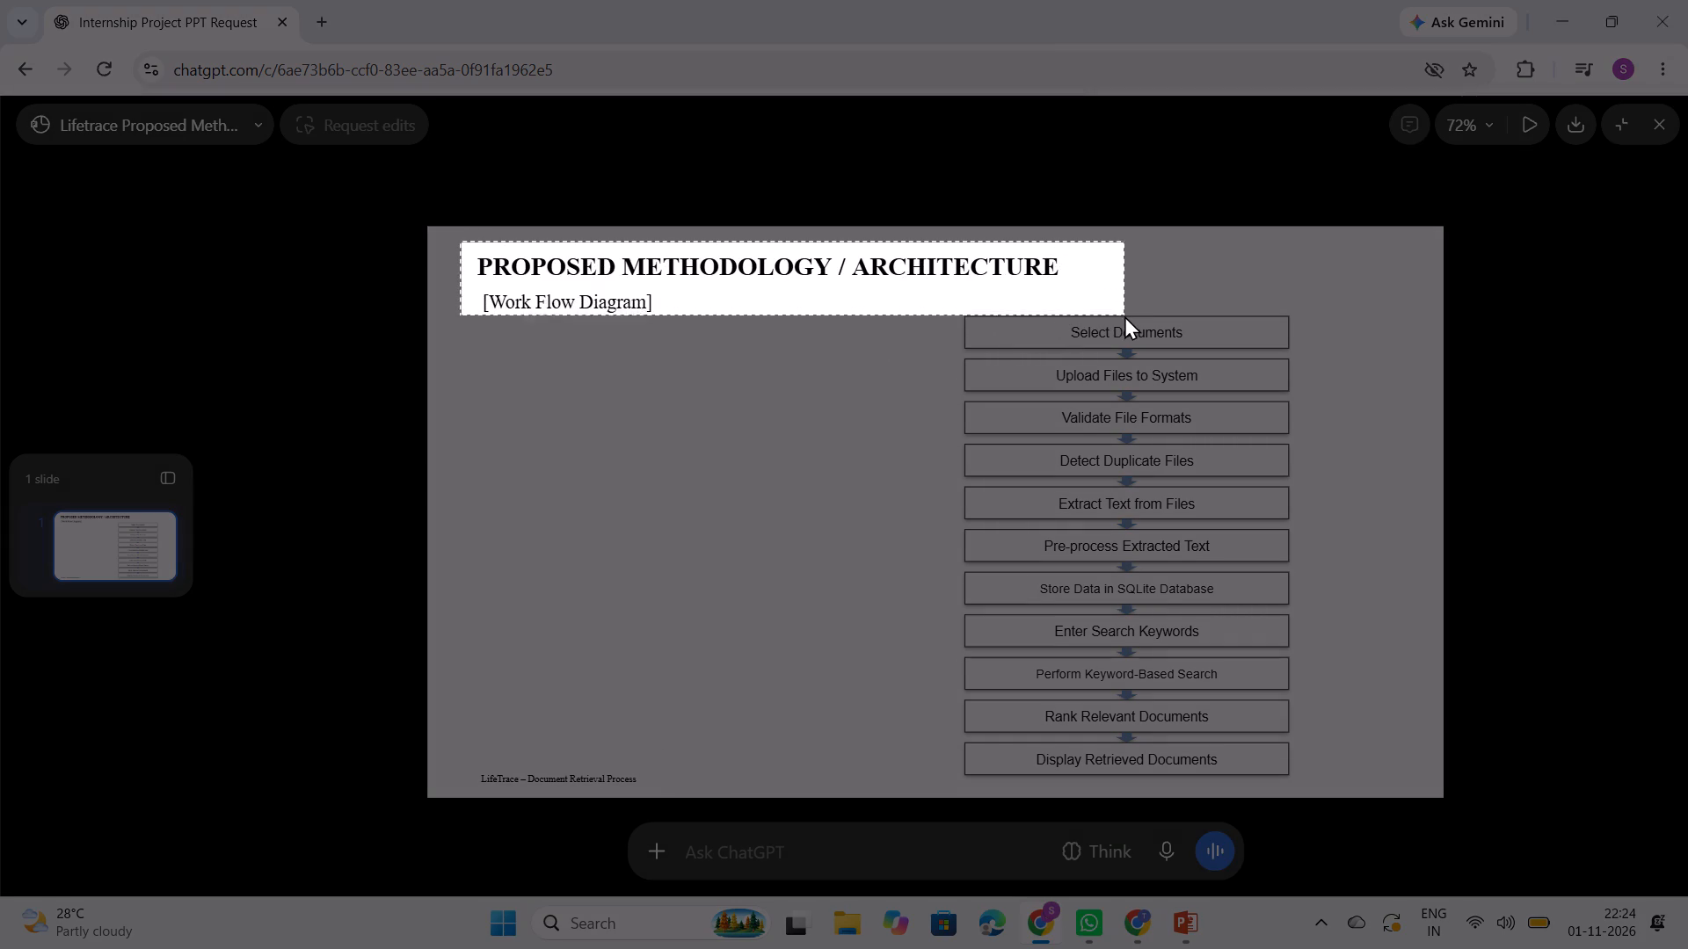
left_click_drag(1124, 315, 1125, 316)
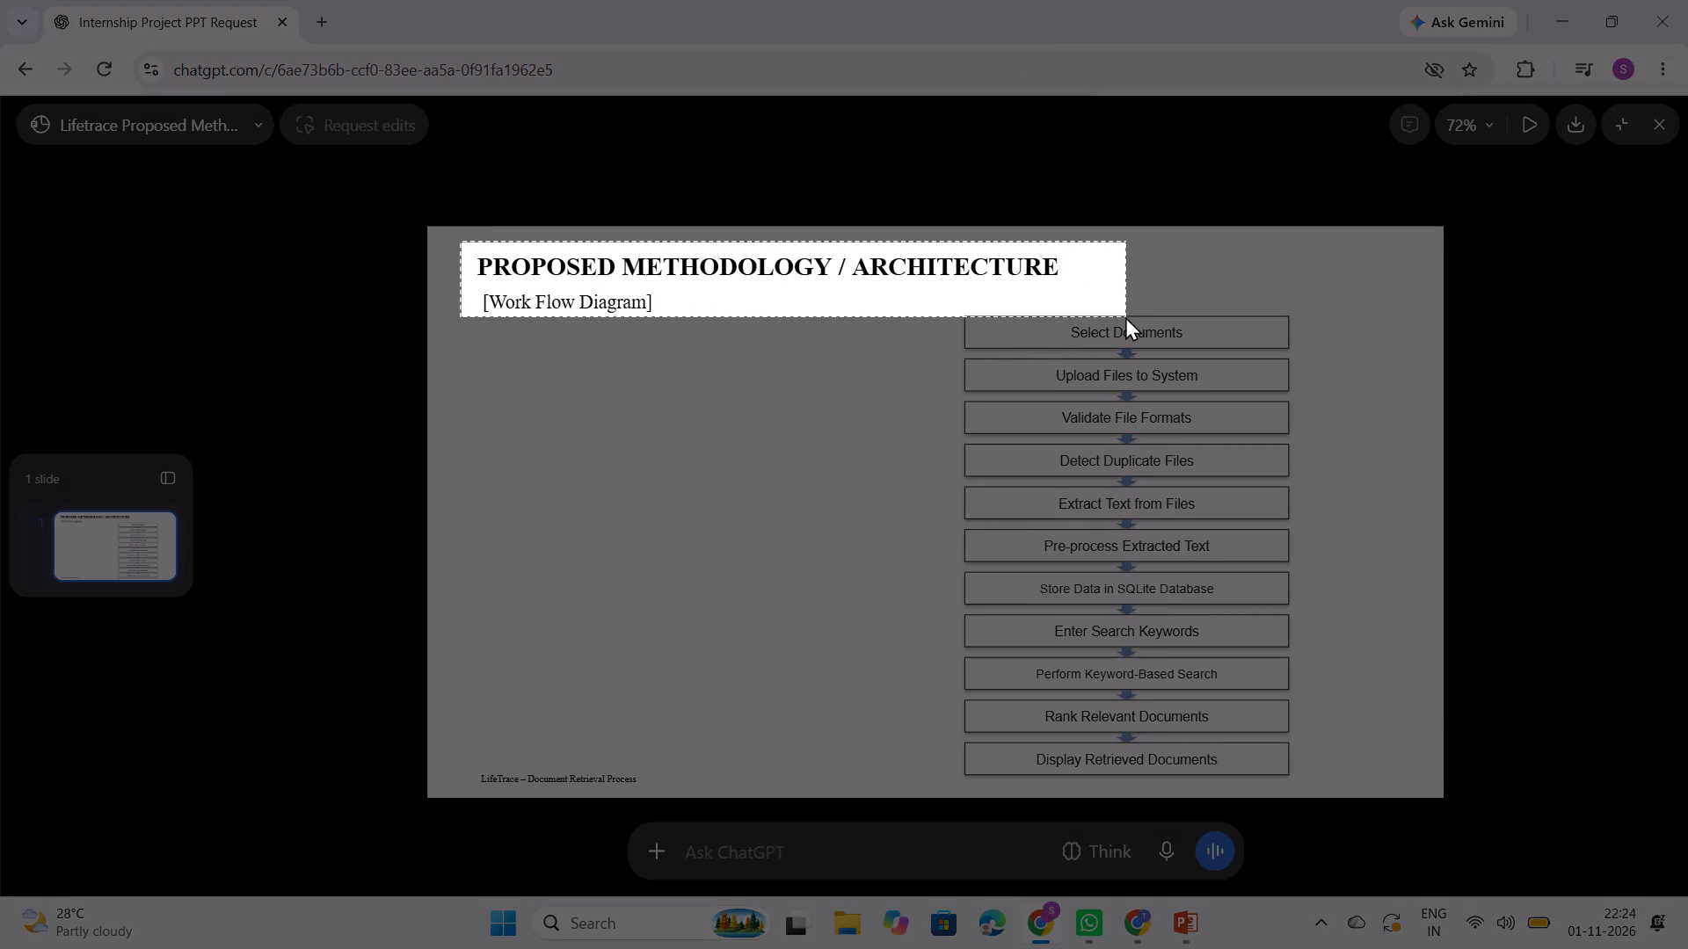
left_click_drag(1125, 316, 1126, 313)
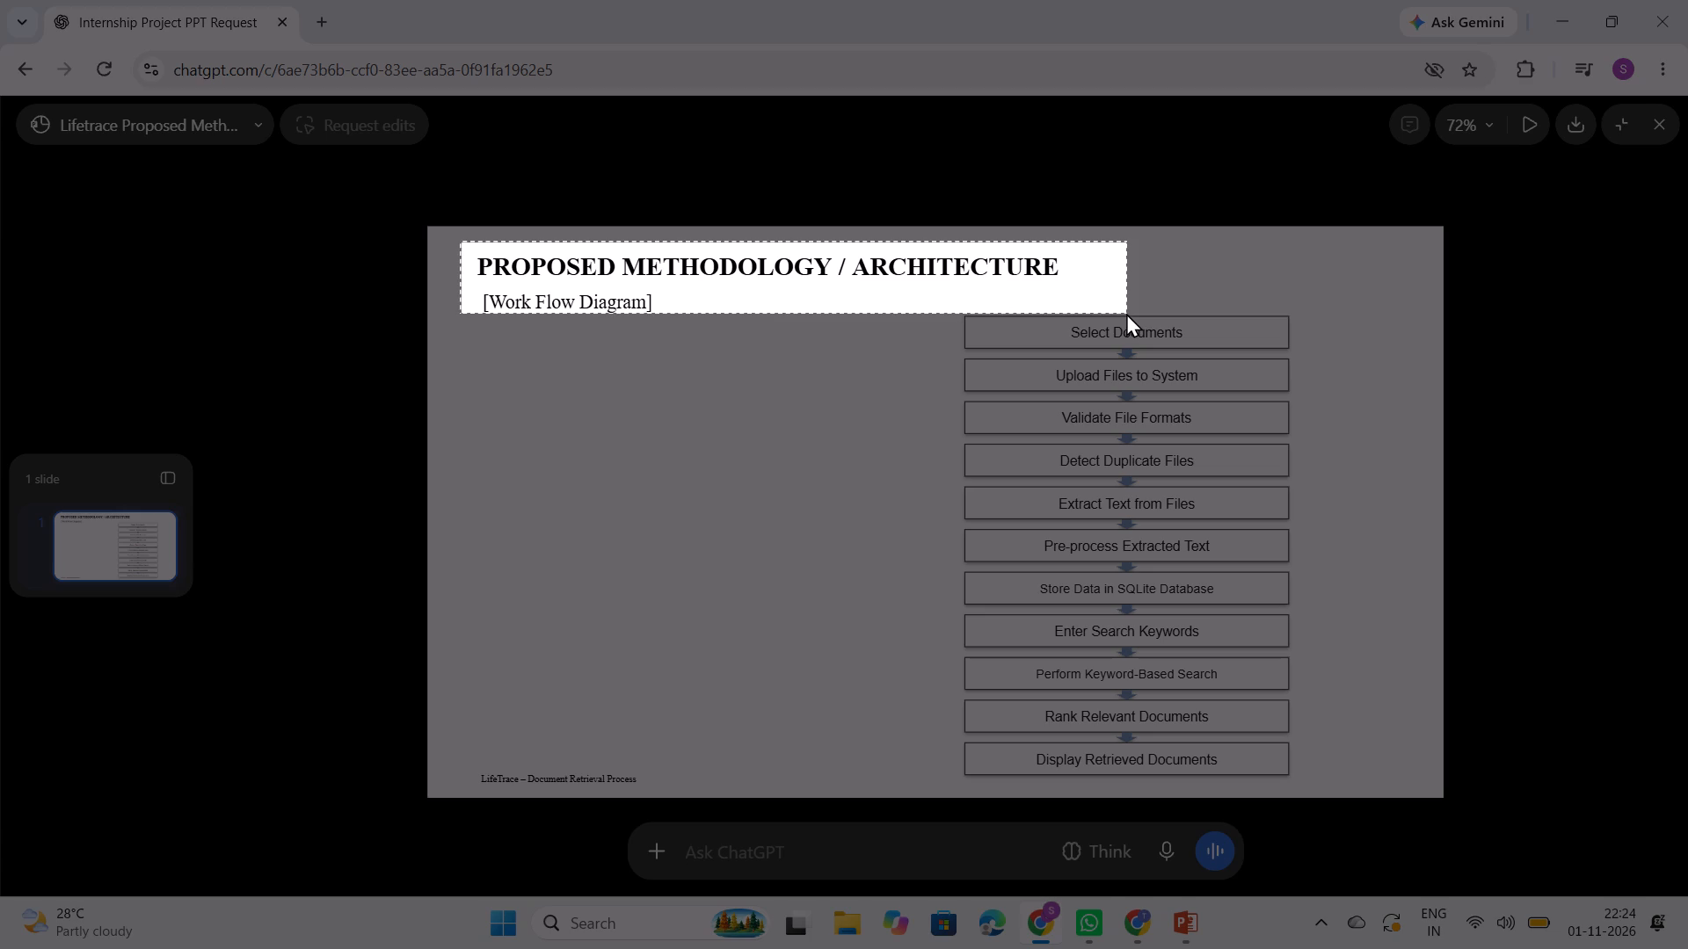
left_click_drag(1126, 313, 1129, 314)
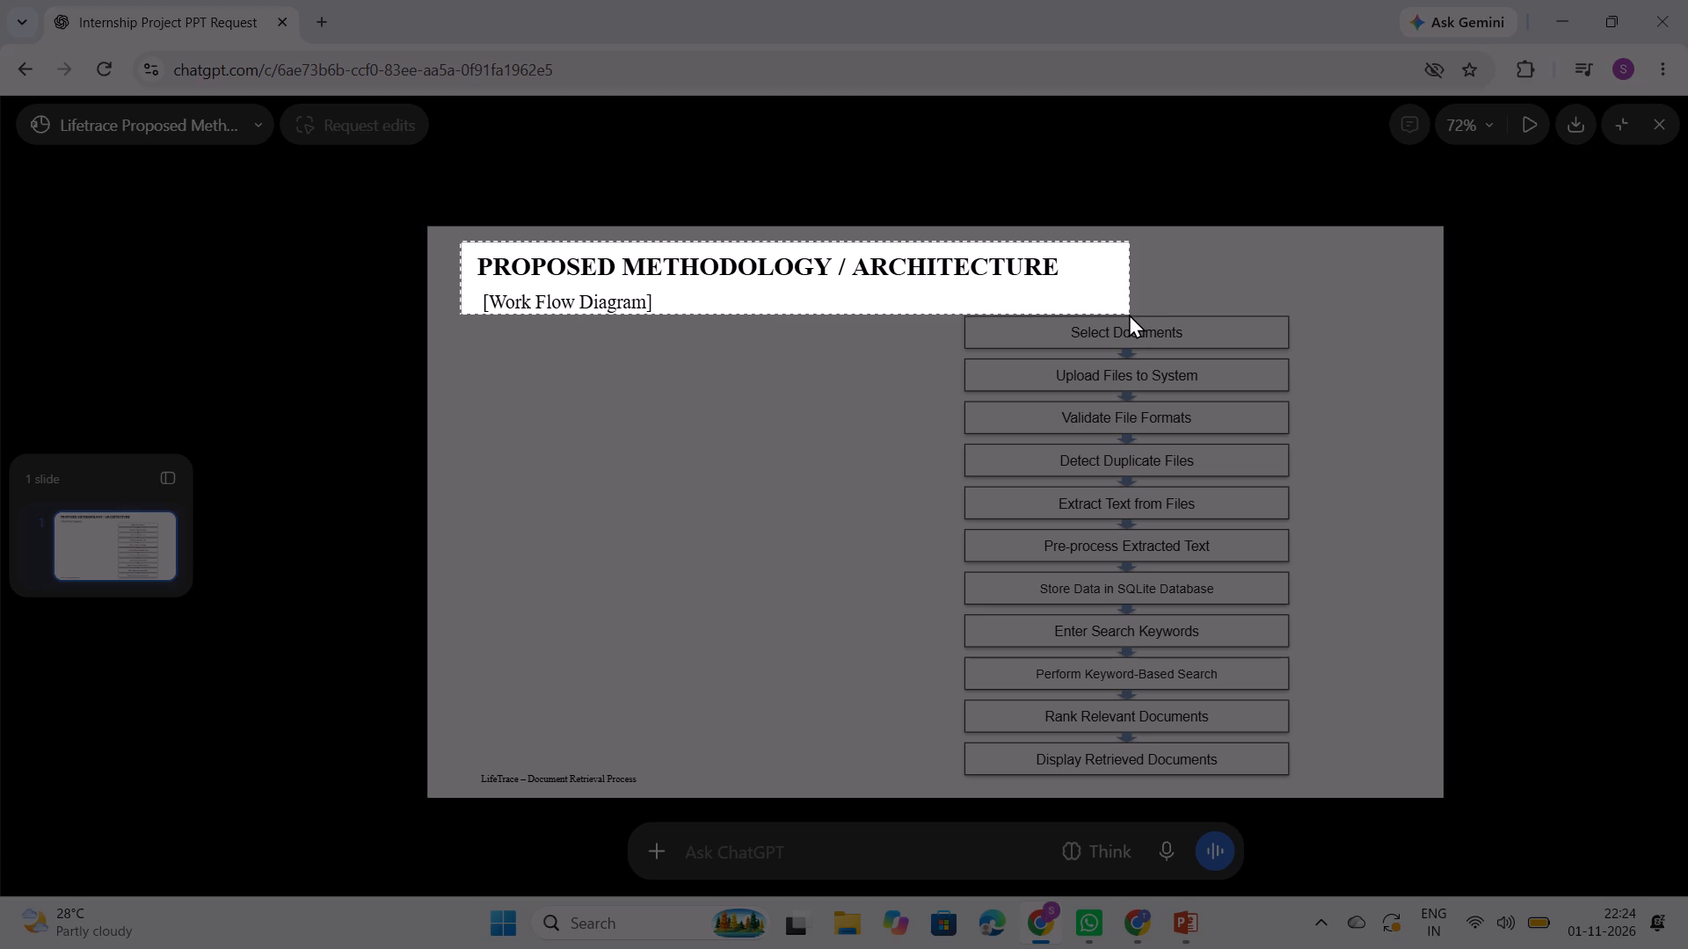
left_click_drag(1129, 314, 1130, 313)
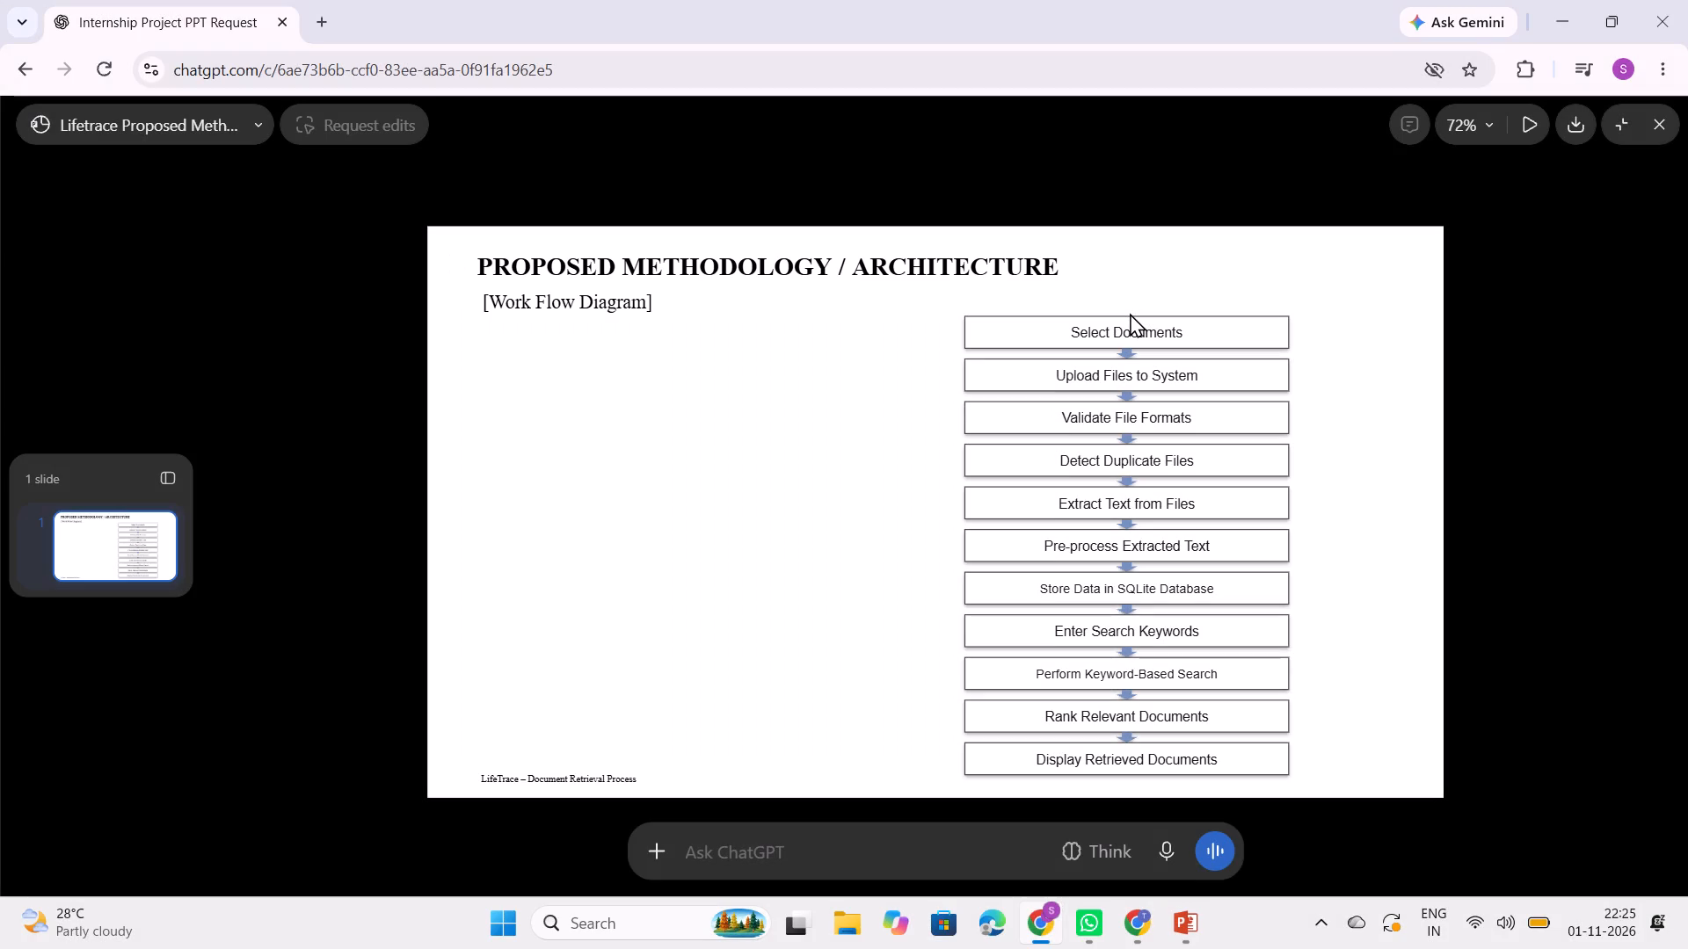
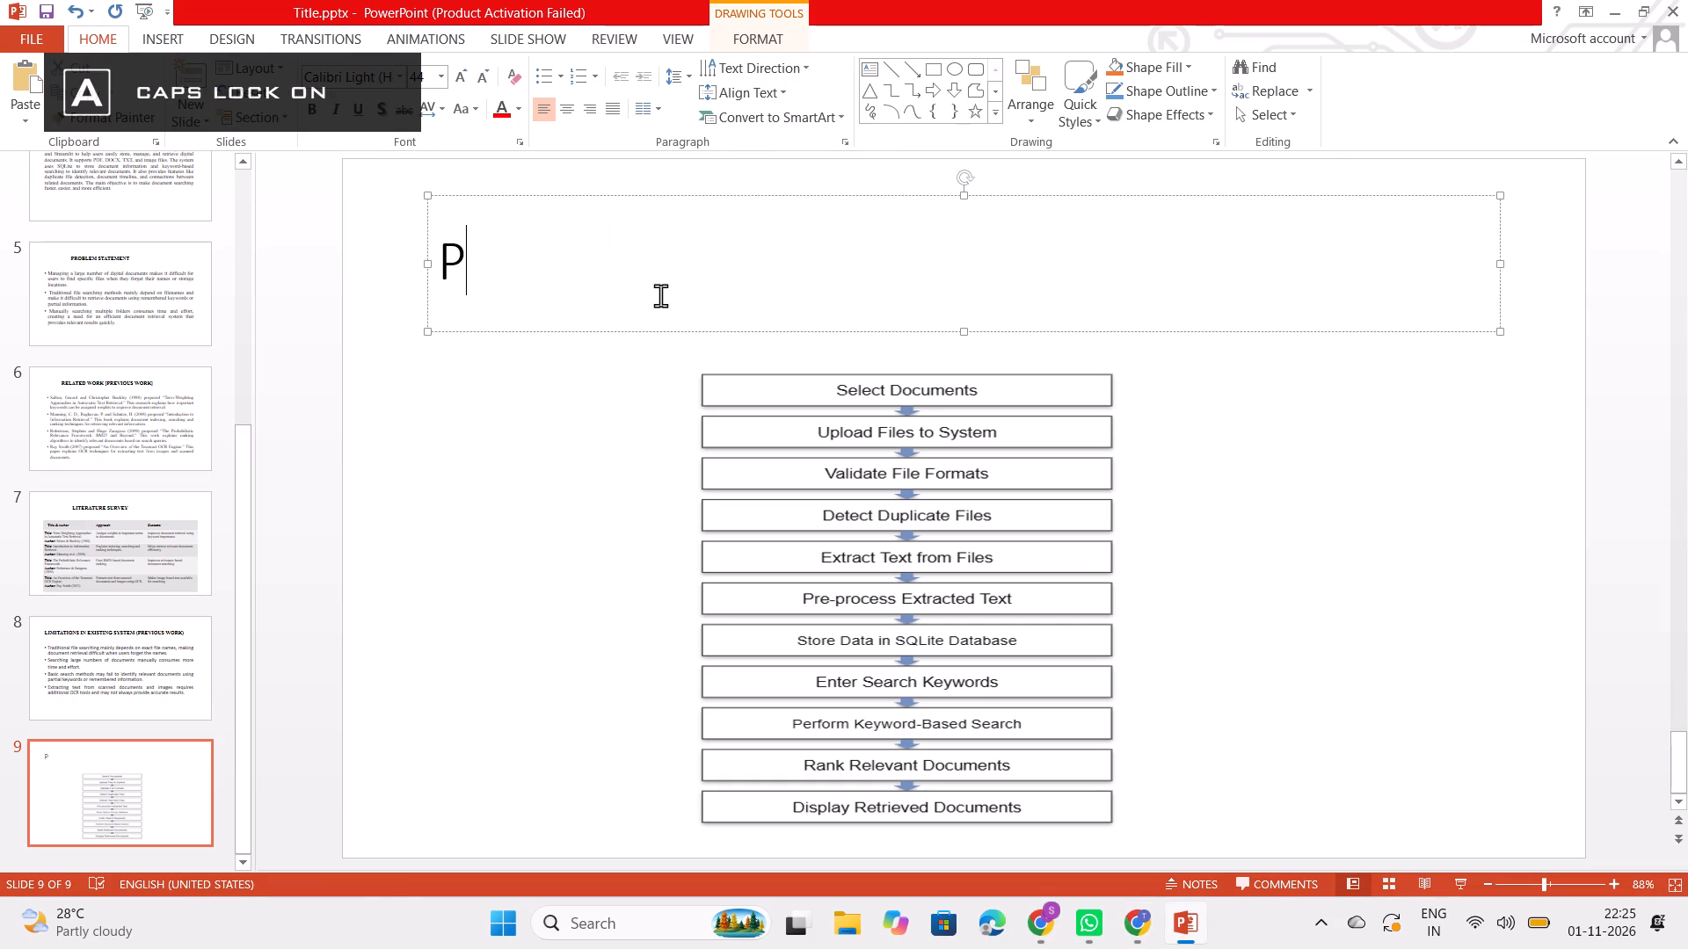
Complete the slide 9 title text so that it reads PROPOSED METHODOLOGY.
type("ROP")
type("OSED")
key("space")
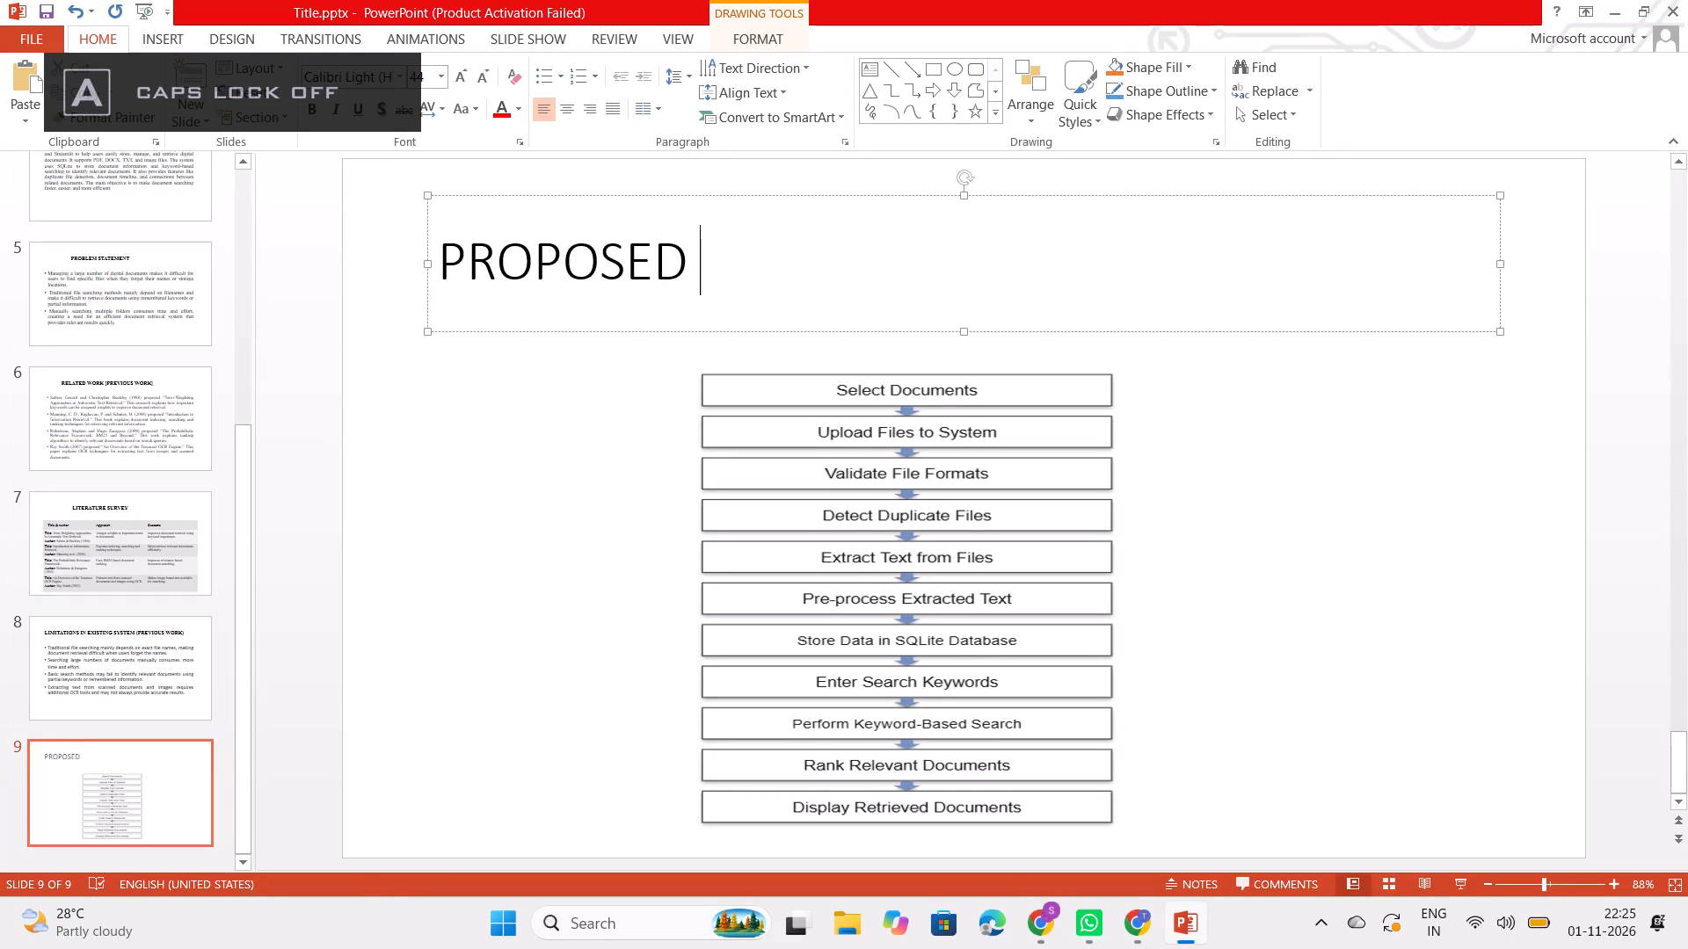
key("BackSpace")
type("METHO")
key("l")
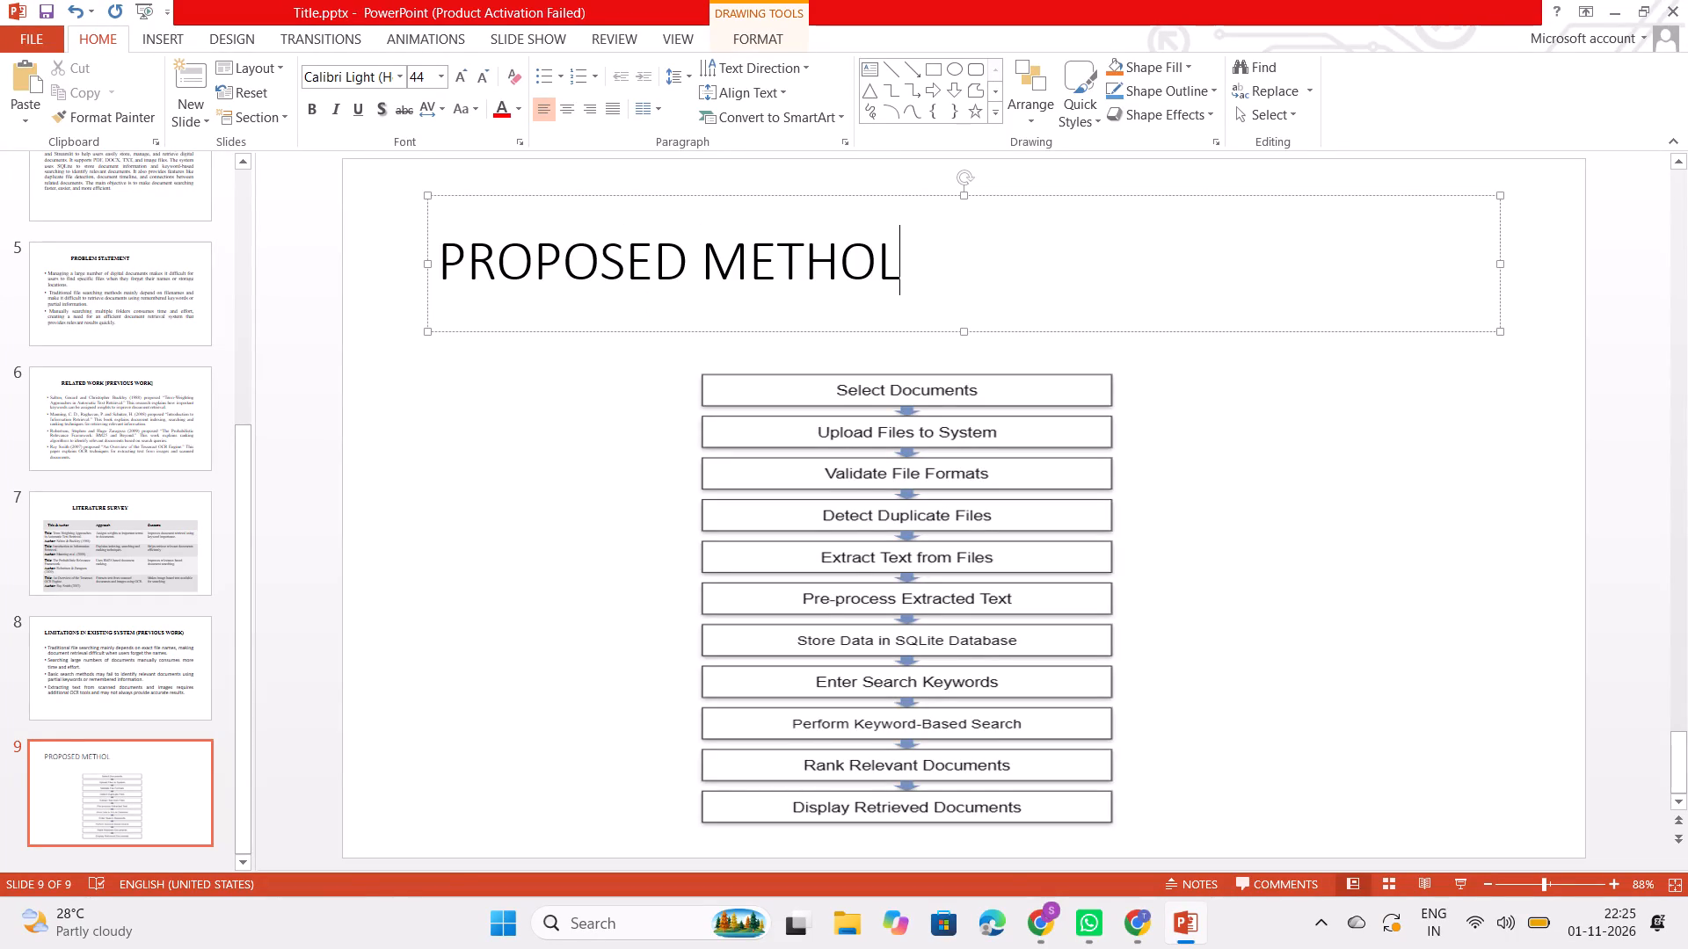
key("backslash")
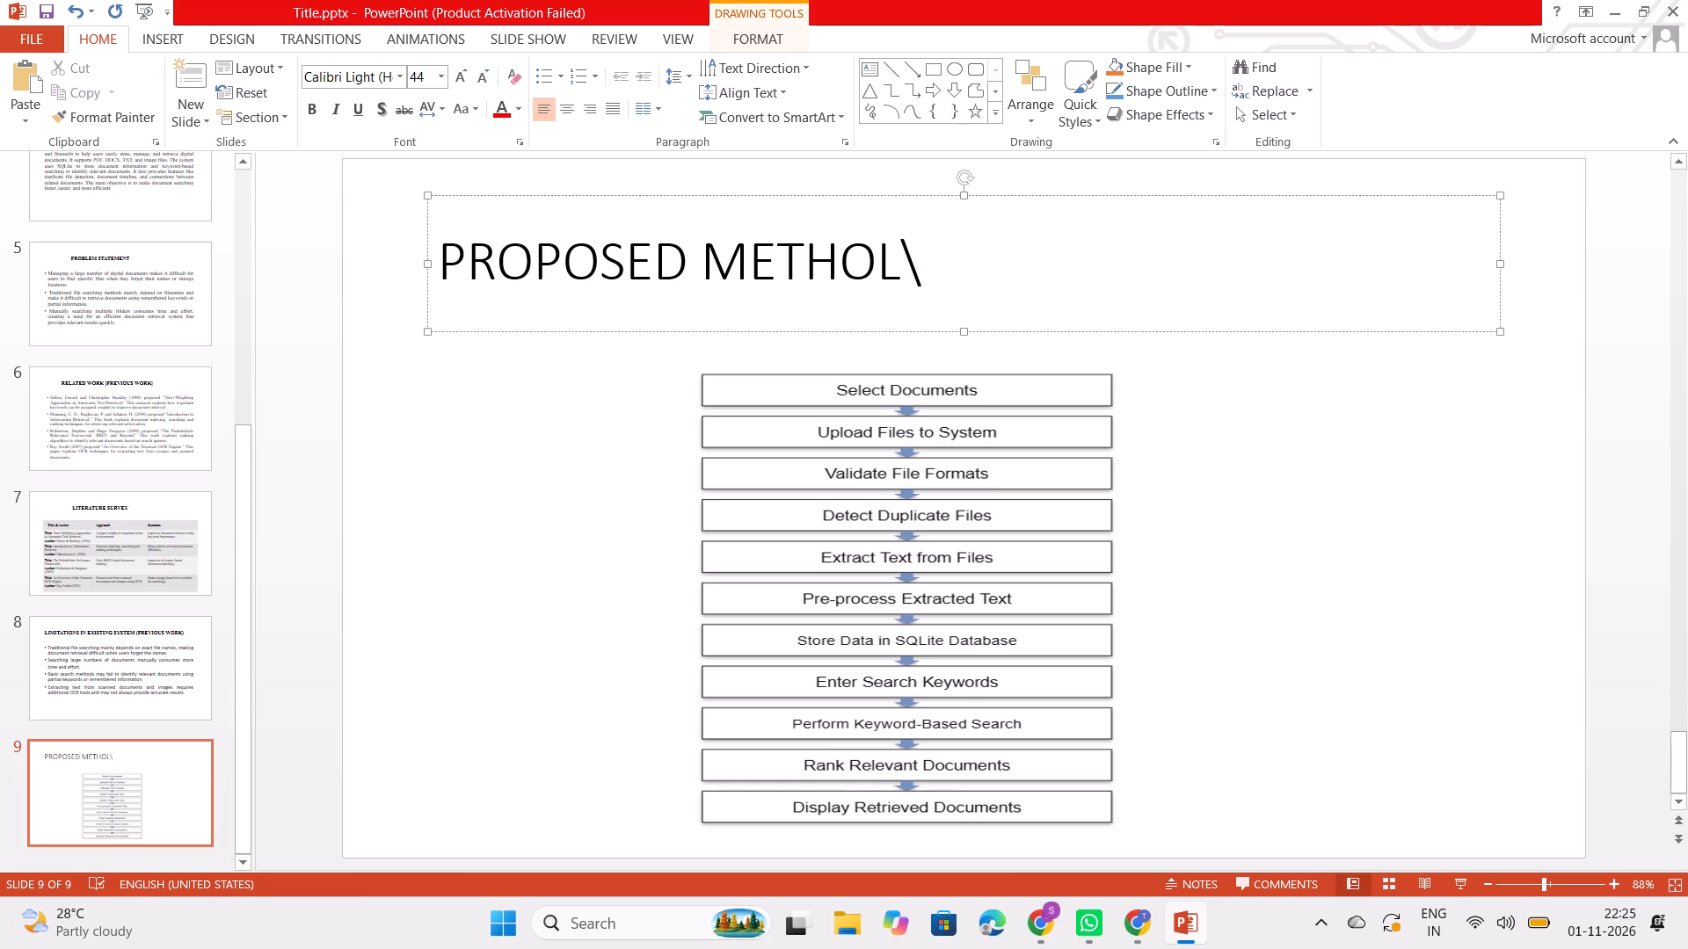
key("BackSpace")
key("BackSpace")
type("DOLO")
type("GY")
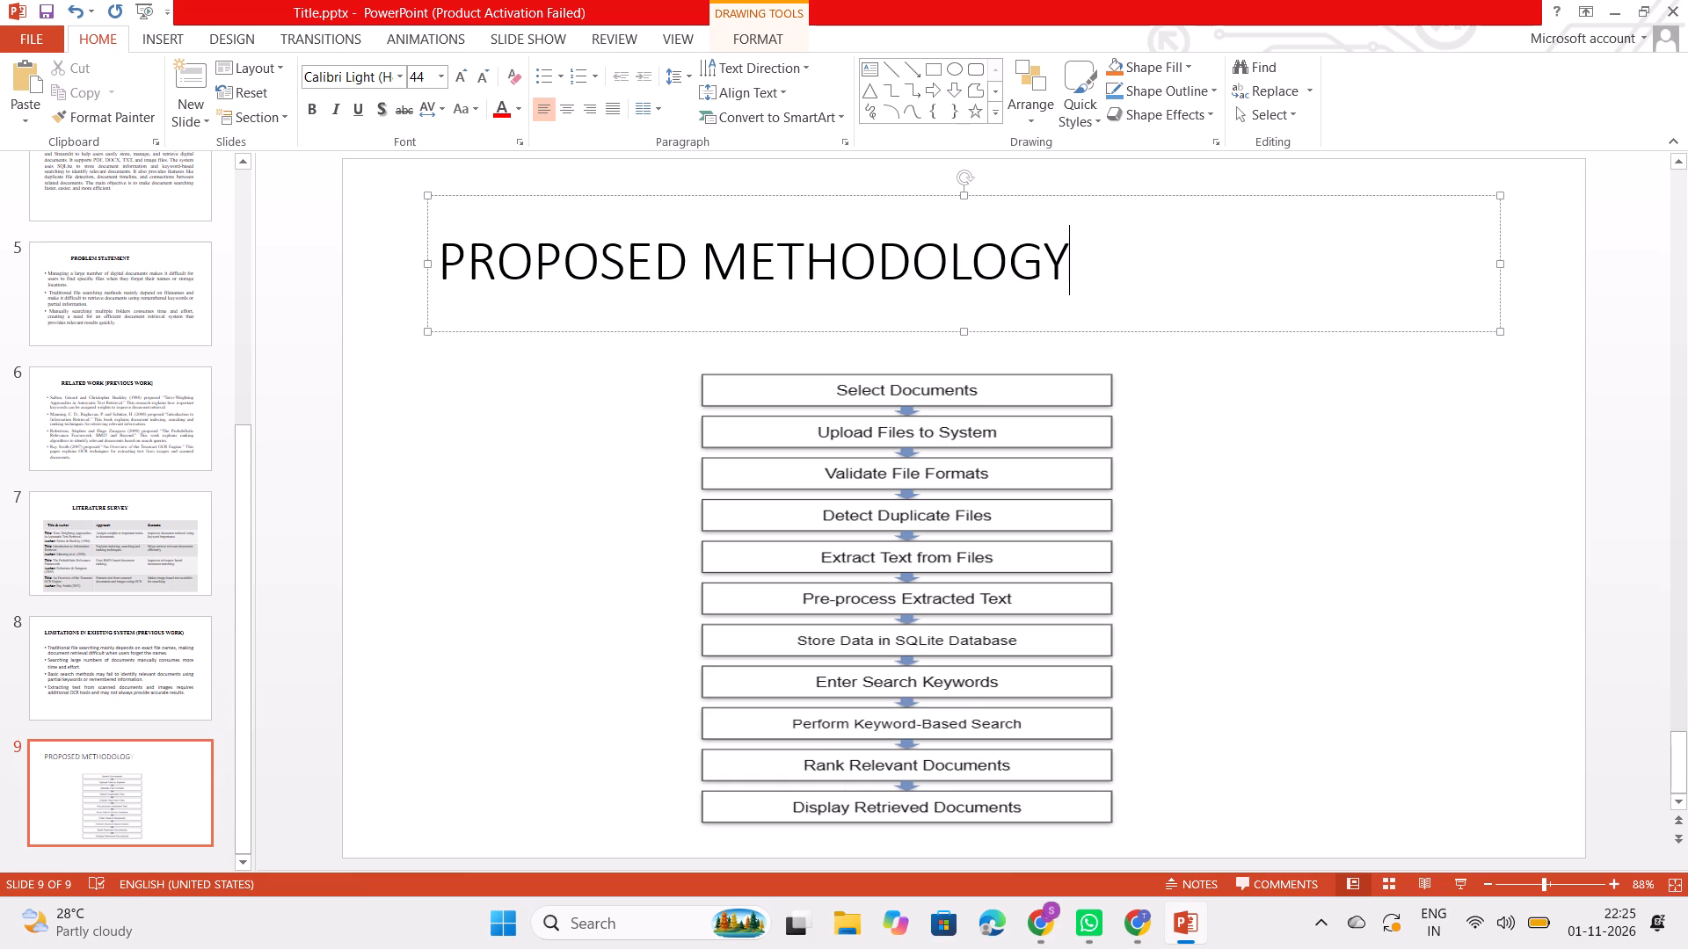
Check the heading in the generated slide preview in Chrome and extend the PowerPoint title with /ARCHITECTURE.
key("slash")
key("BackSpace")
key("backslash")
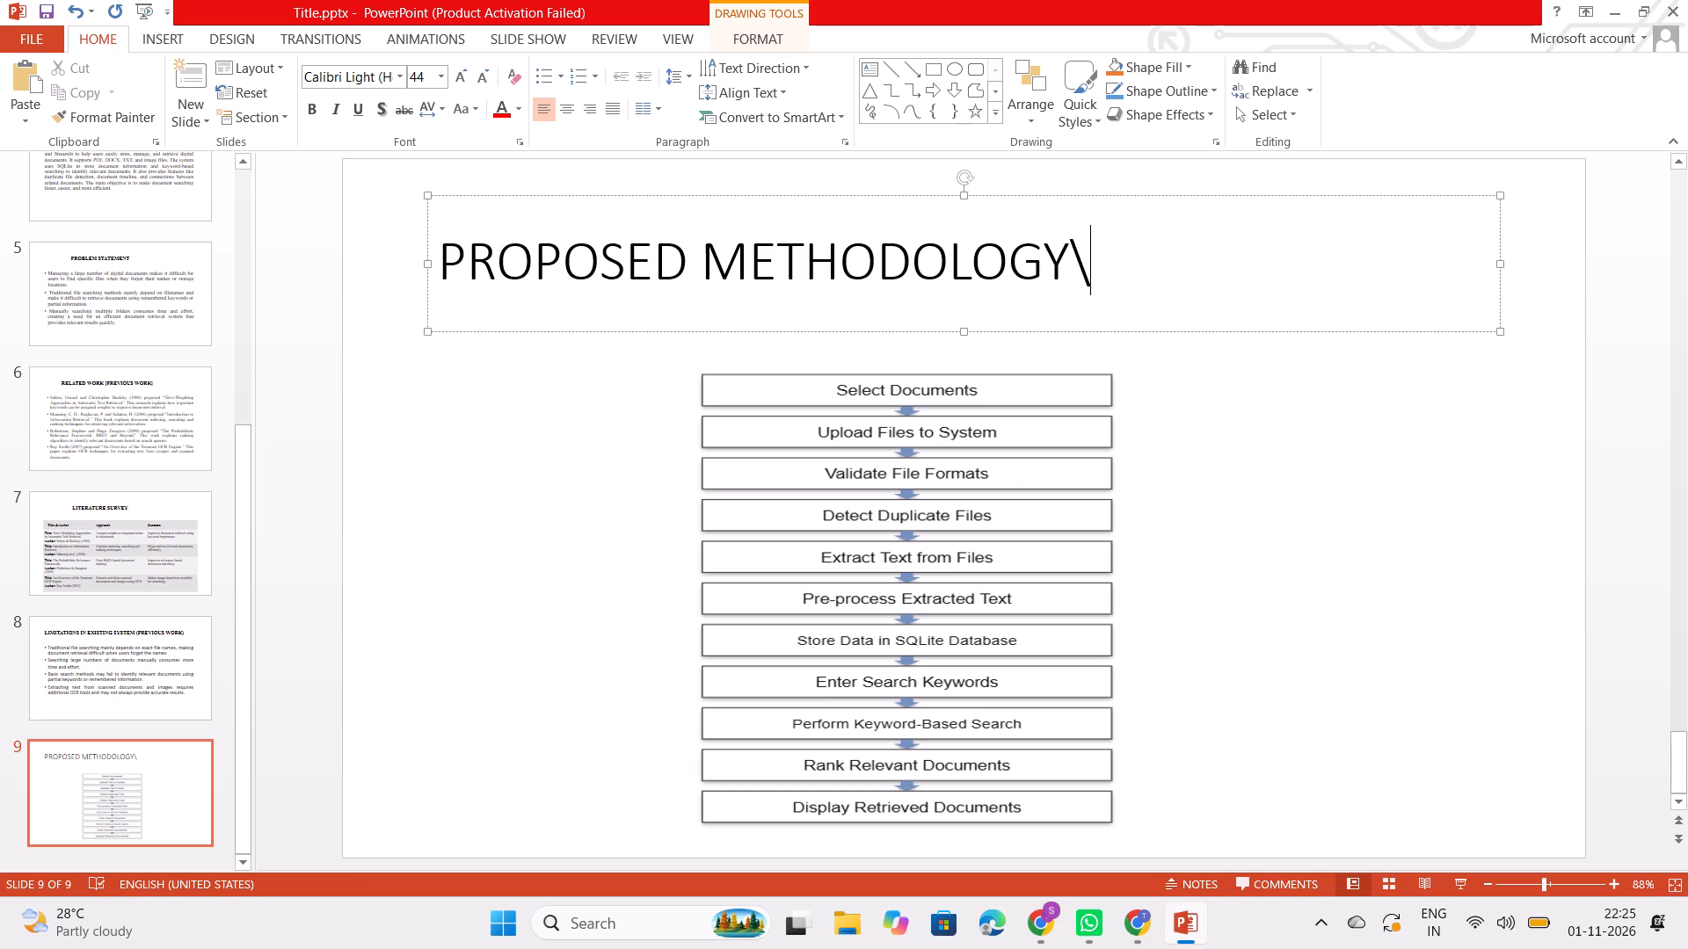
left_click(1049, 914)
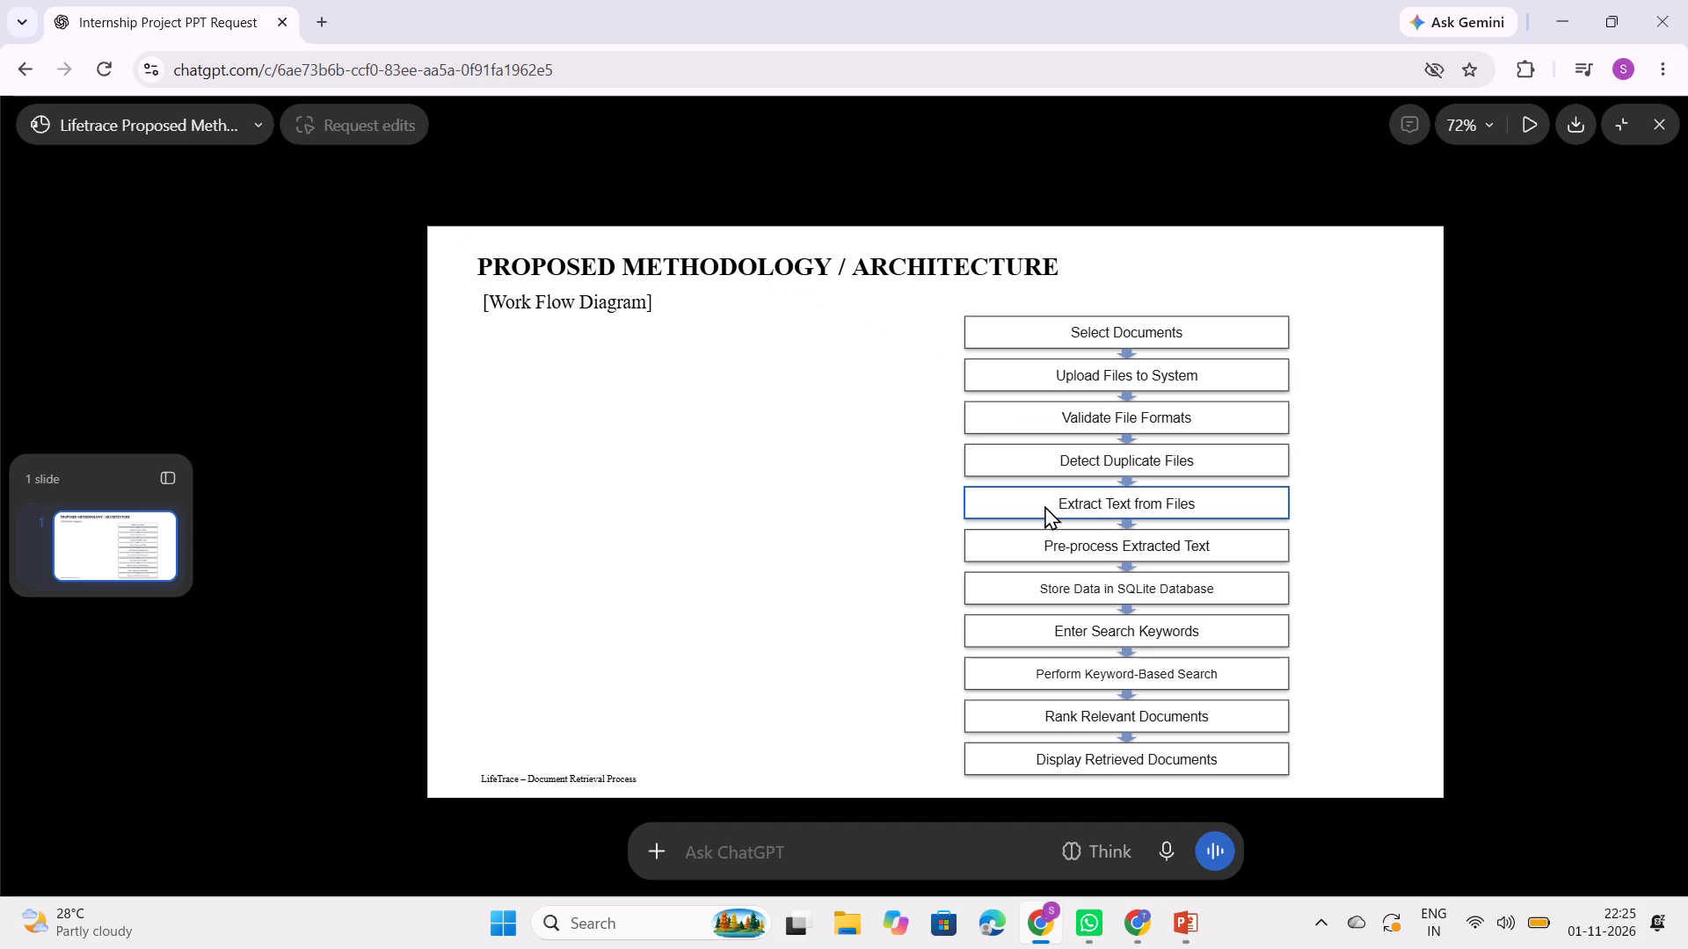
left_click(1174, 924)
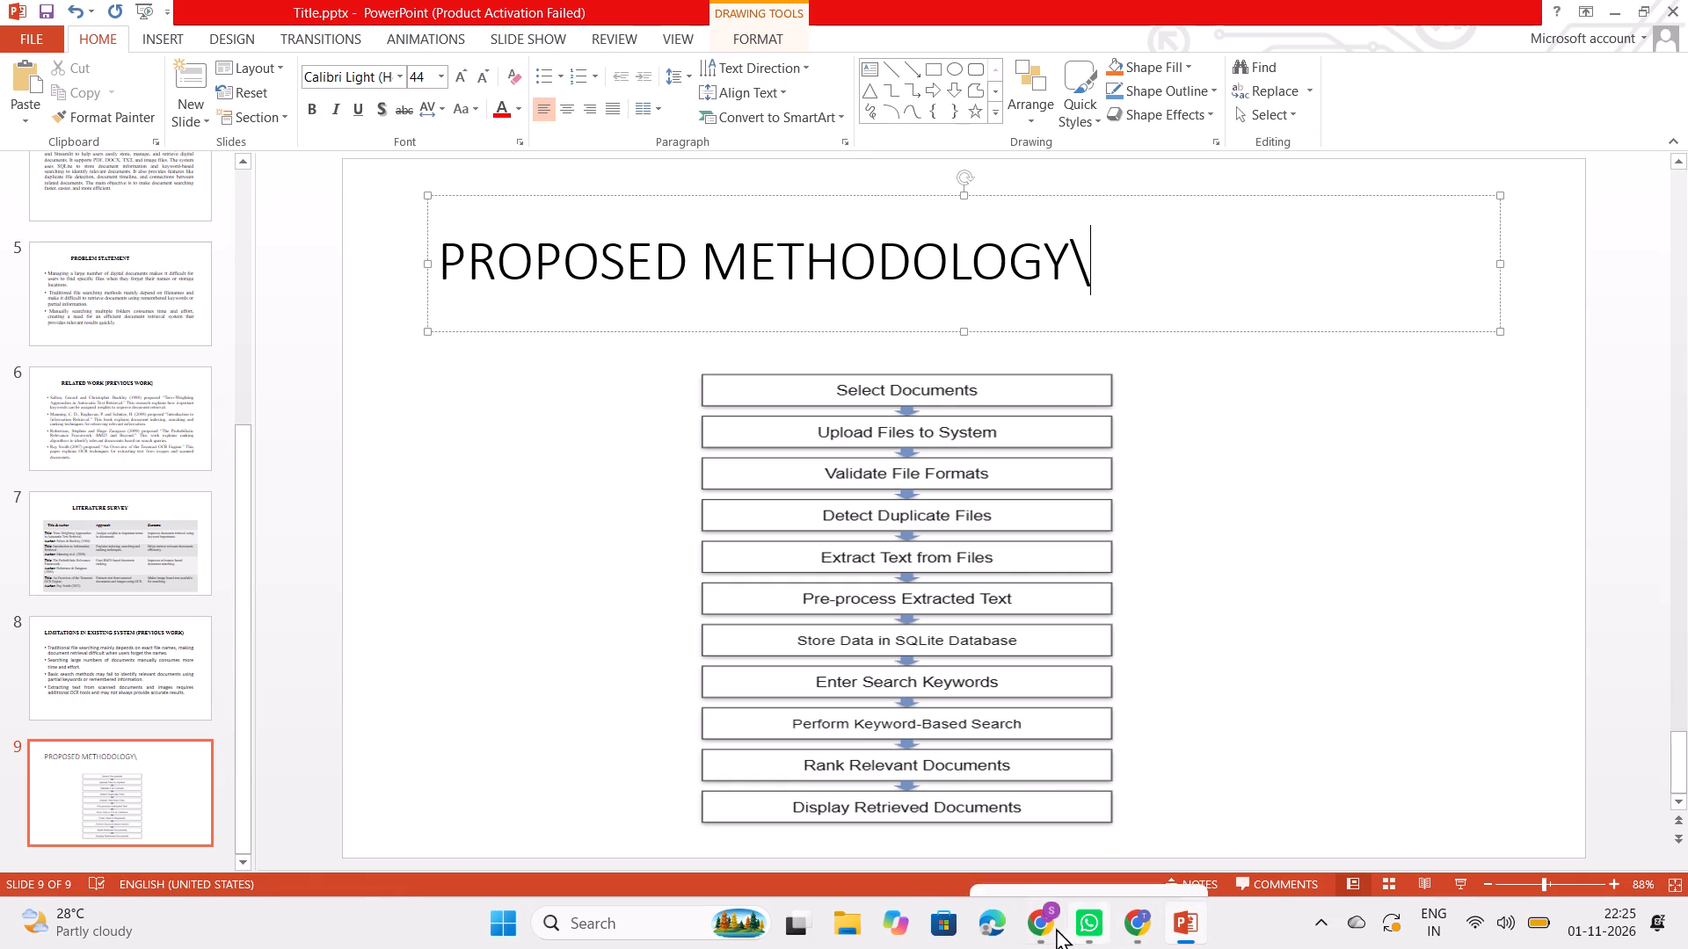
left_click(1025, 932)
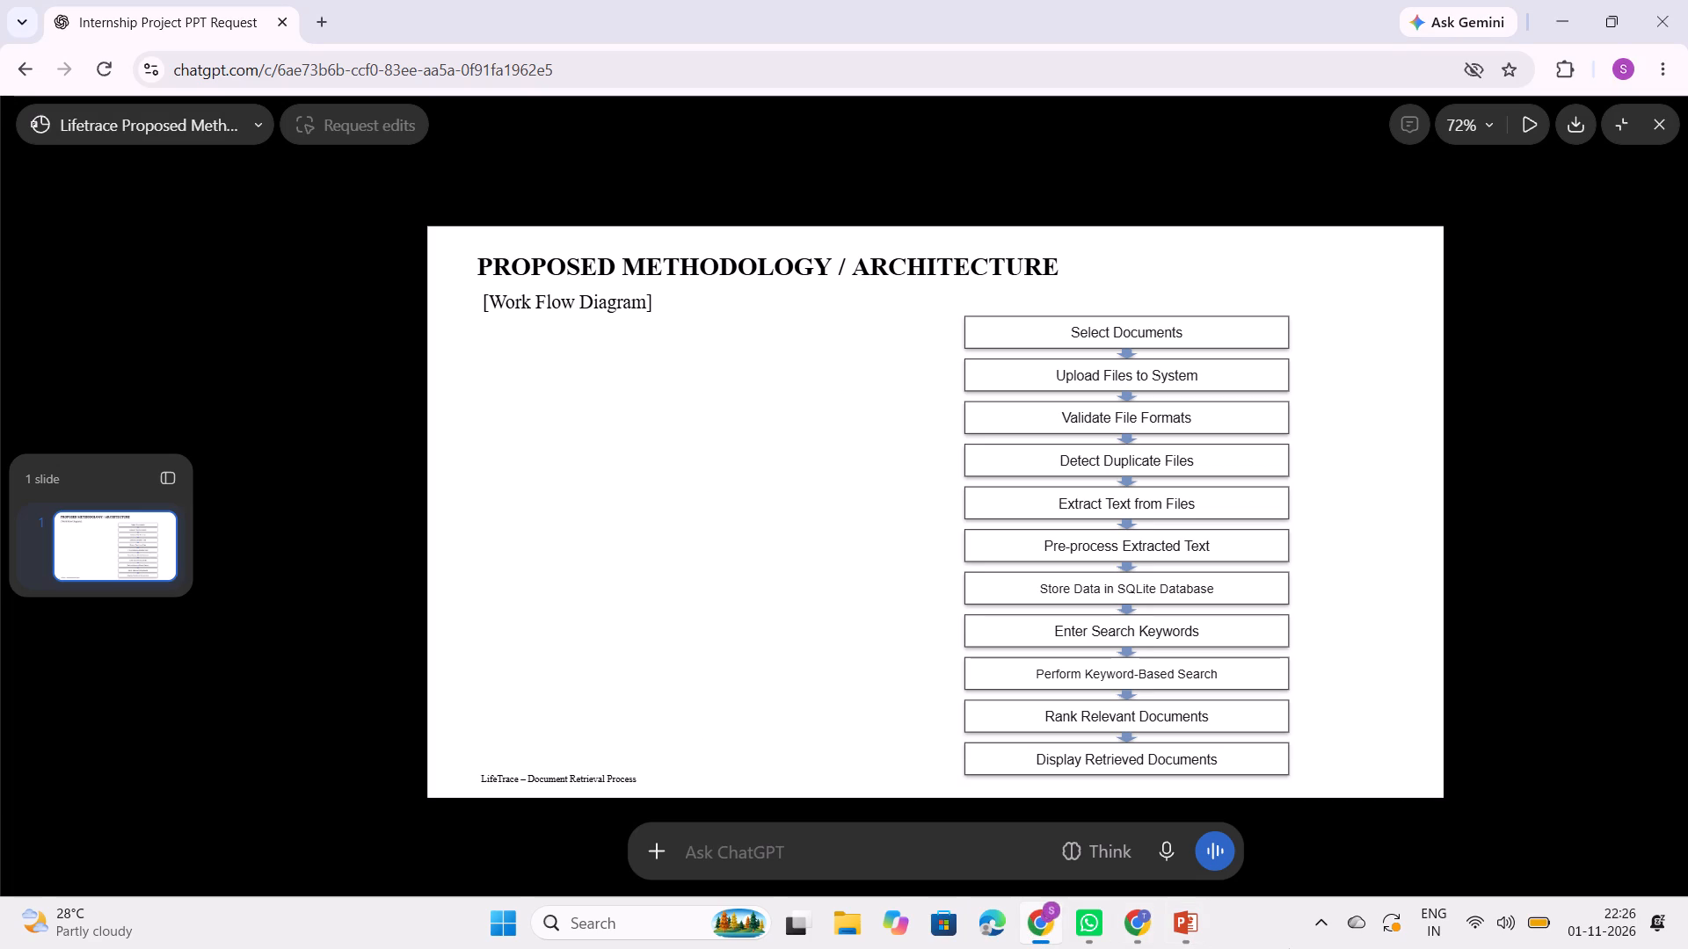
left_click(1191, 906)
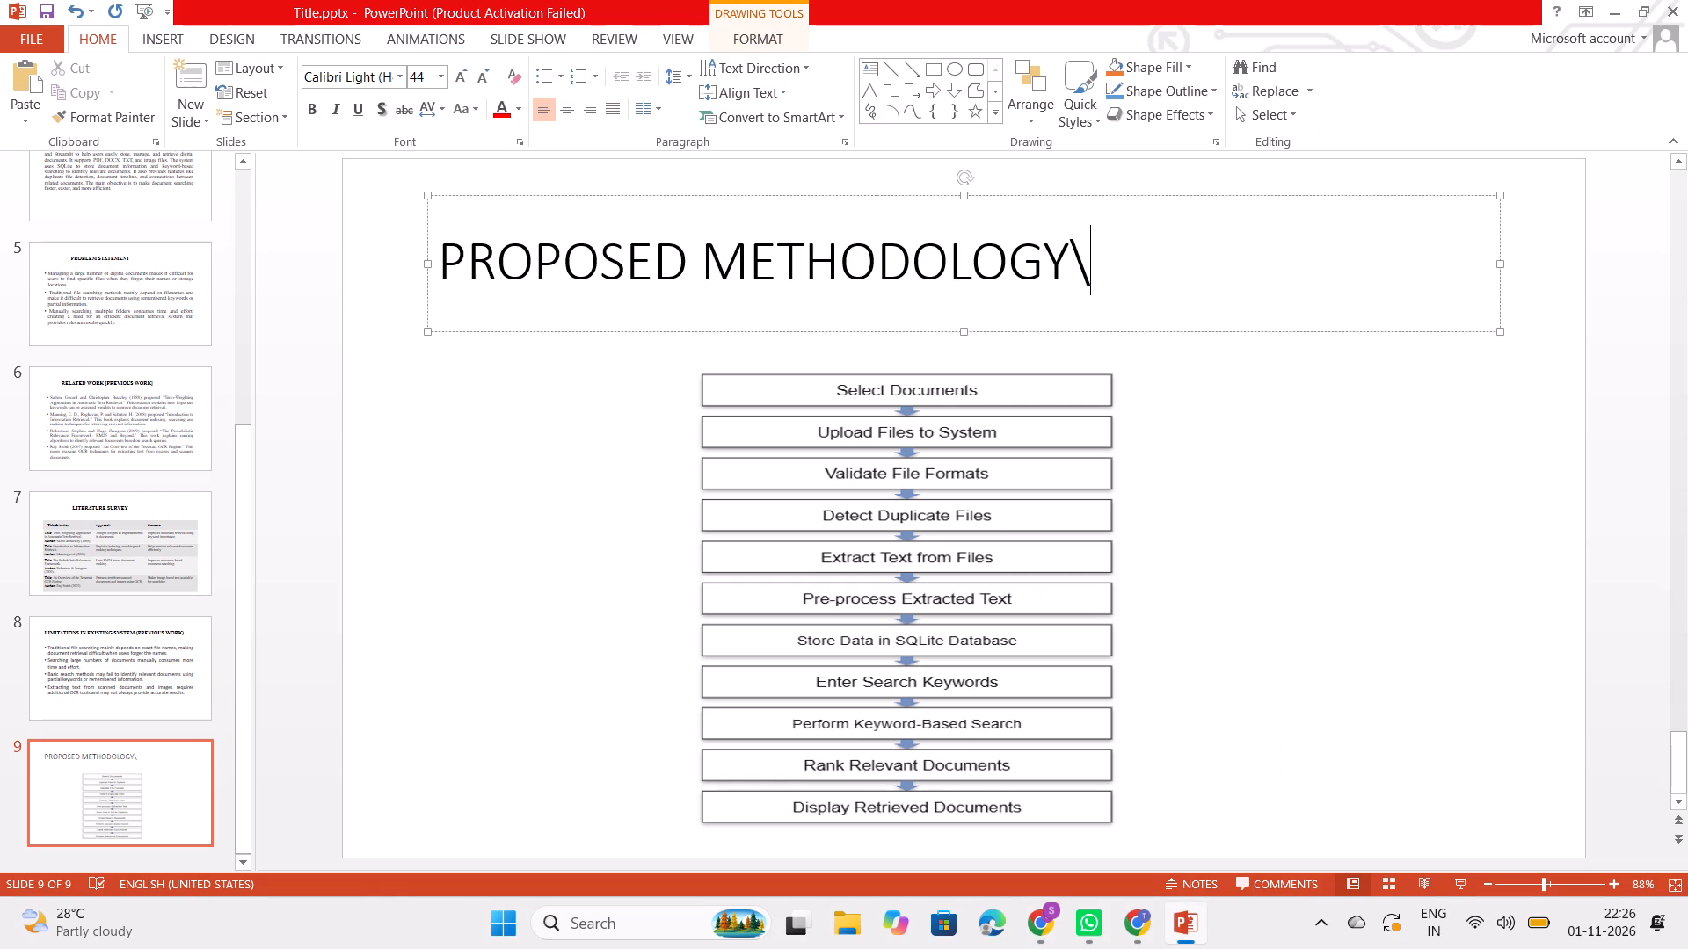
key("BackSpace")
key("slash")
type("AR")
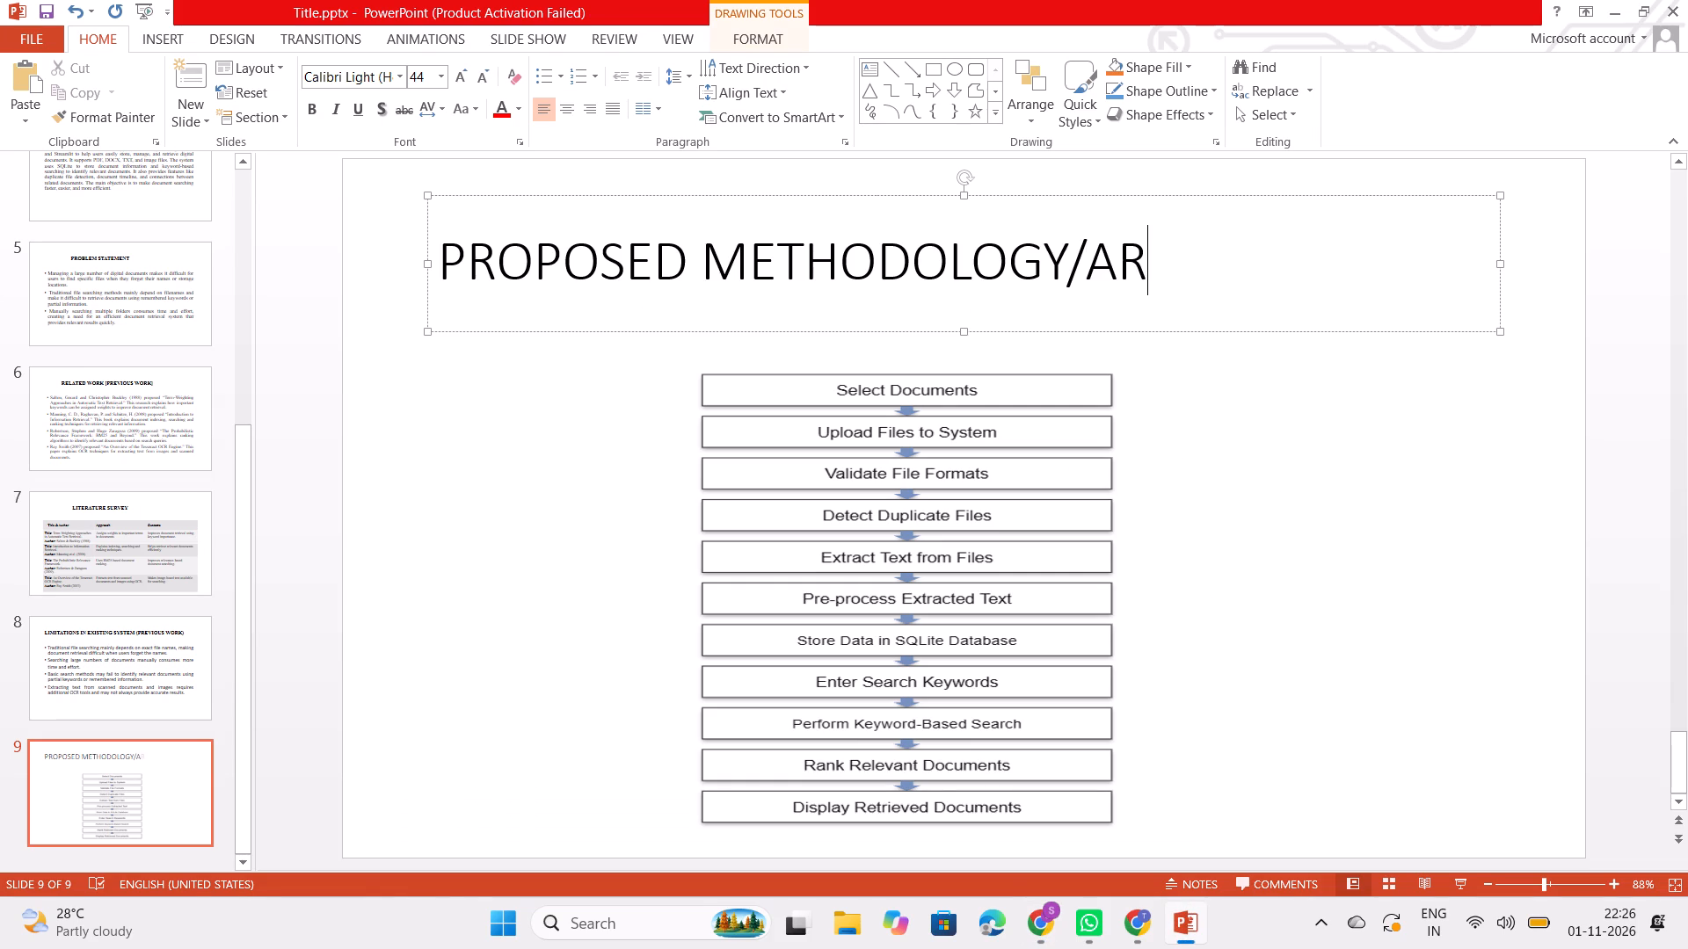
type("CHI")
type("TEC")
key("t")
type("URE")
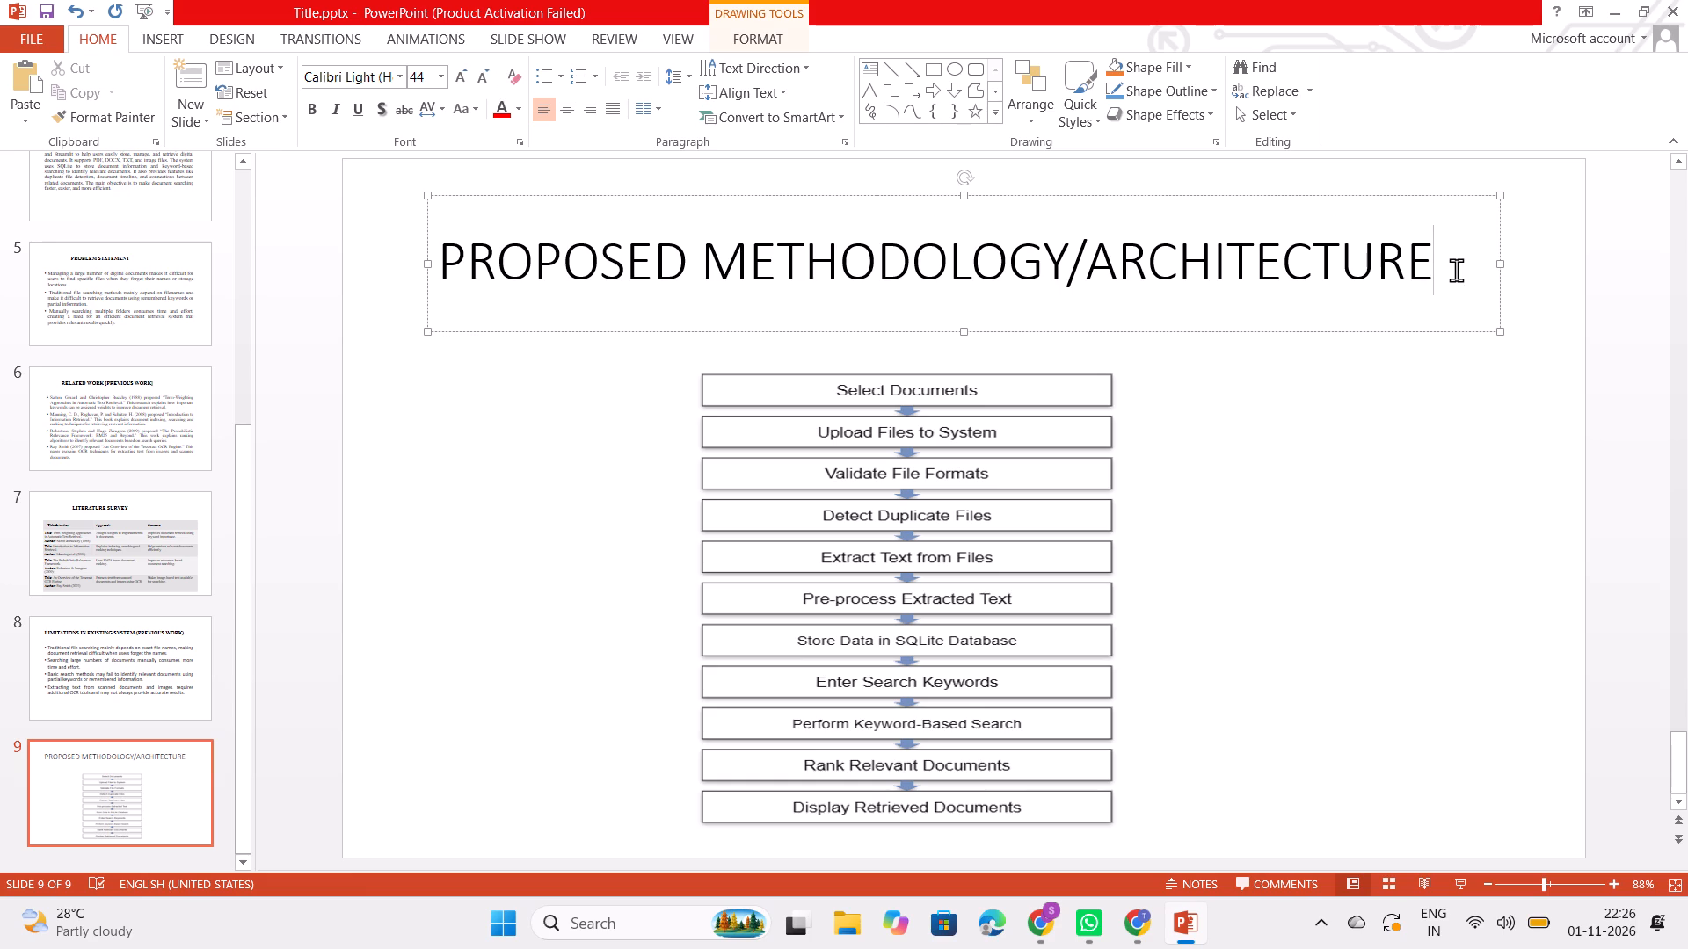
Format the whole PROPOSED METHODOLOGY/ARCHITECTURE title in Times New Roman, 28 pt, bold.
left_click_drag(1456, 270, 536, 278)
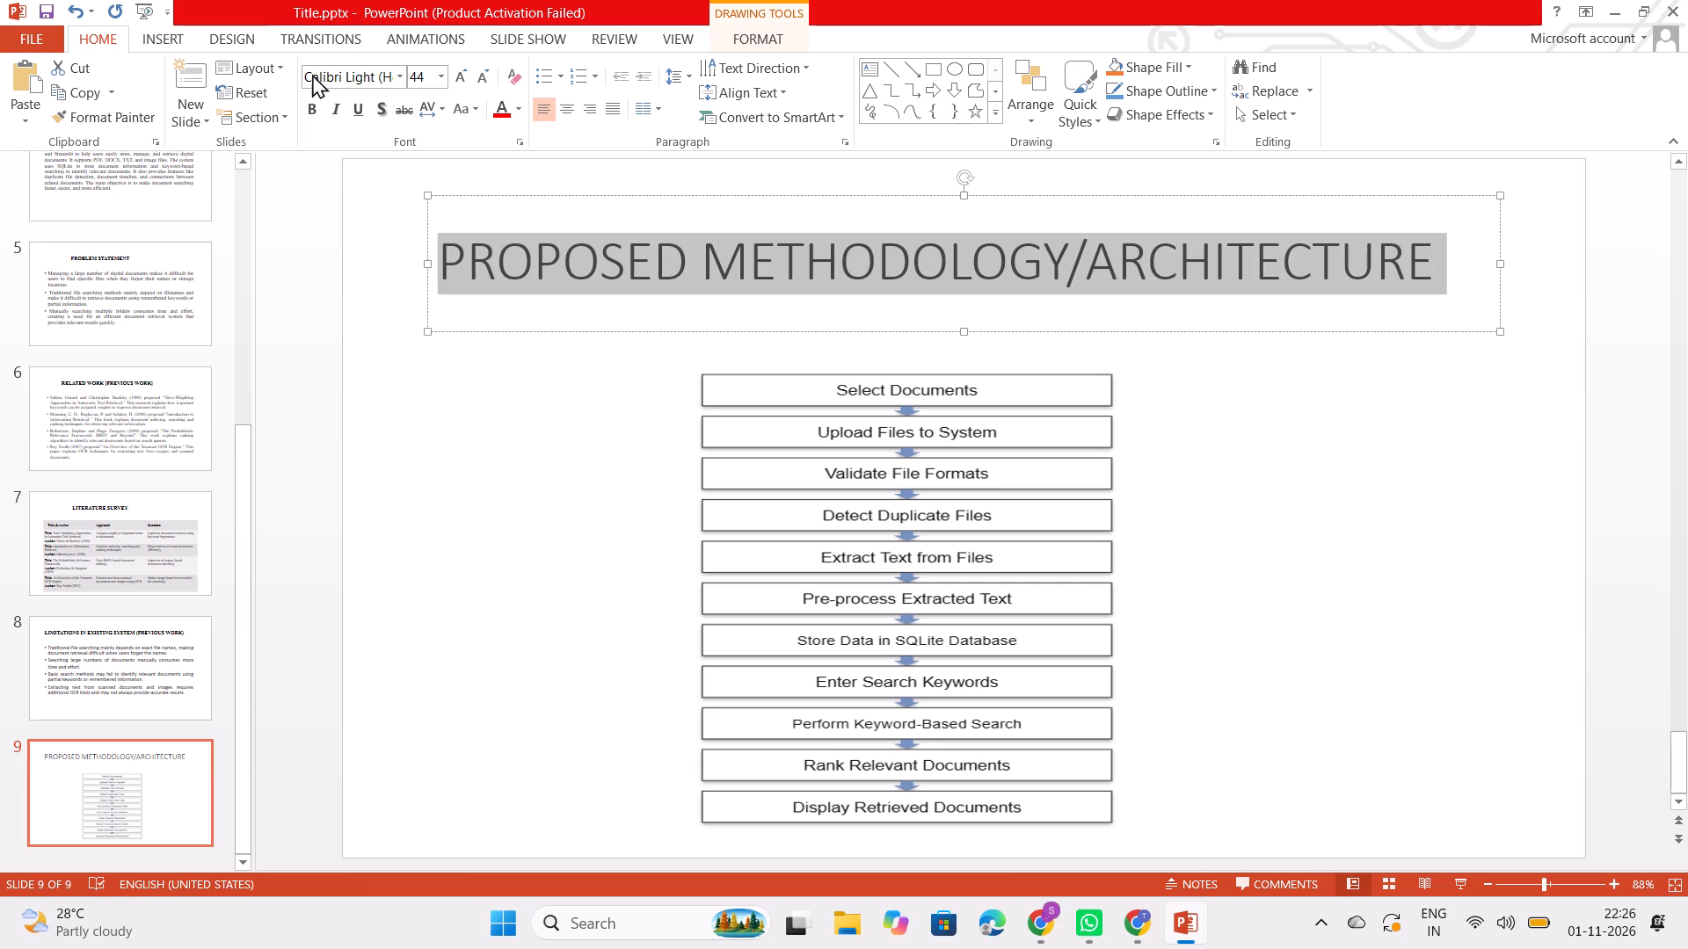
left_click(404, 68)
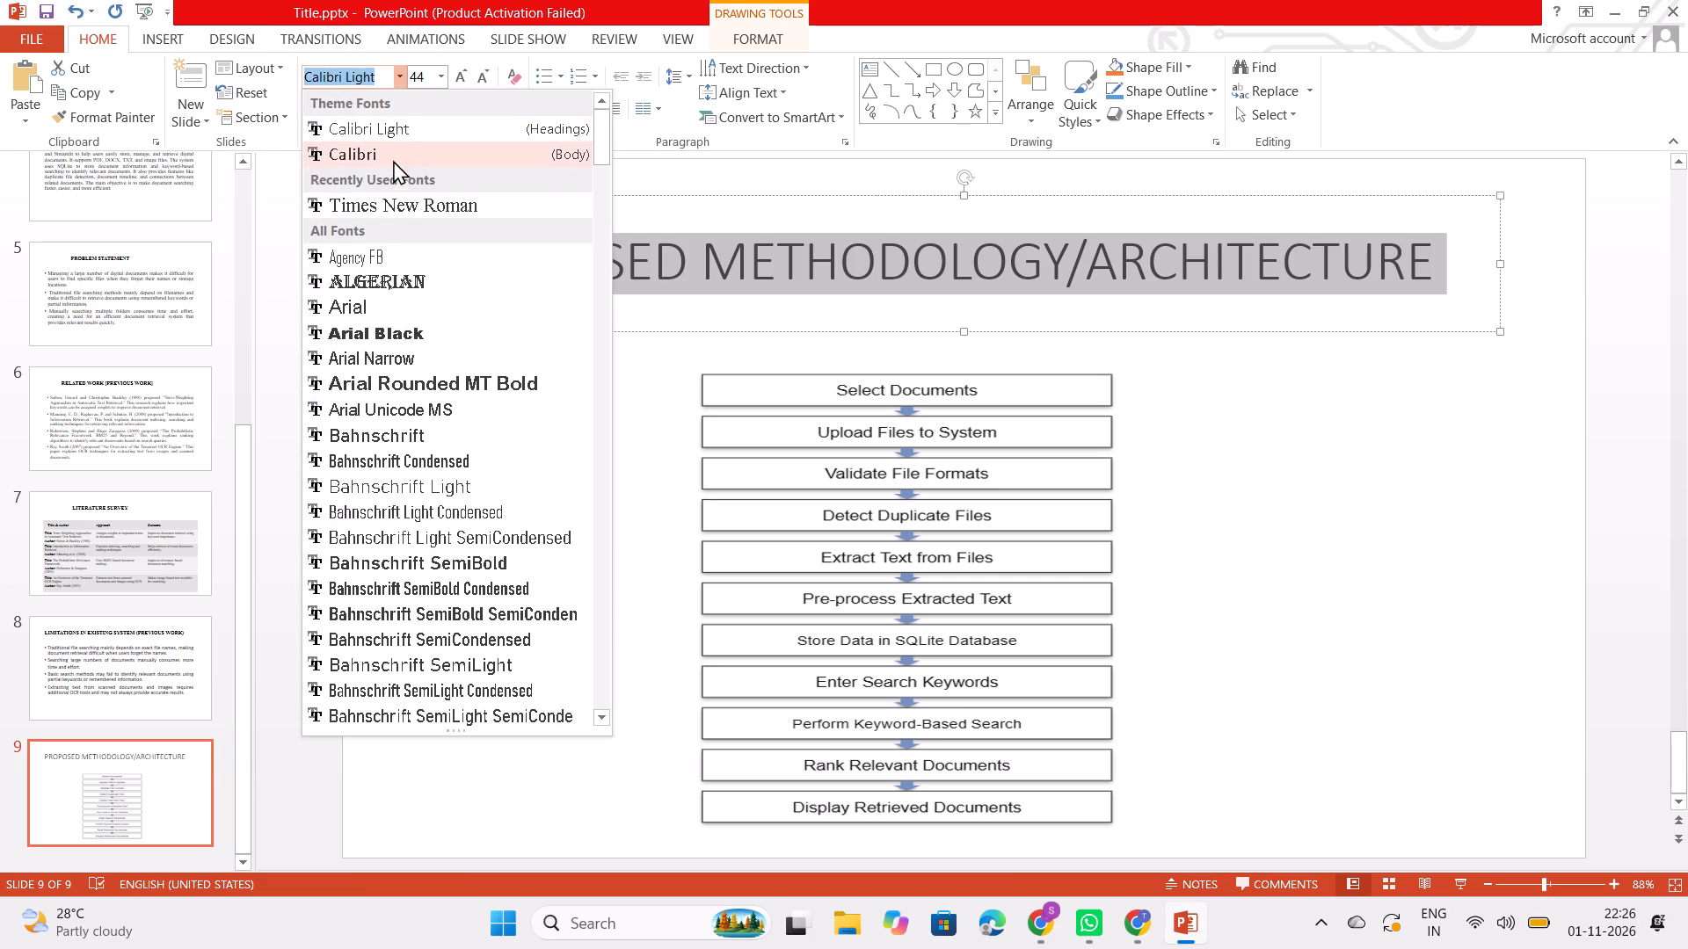
left_click(392, 188)
left_click(393, 206)
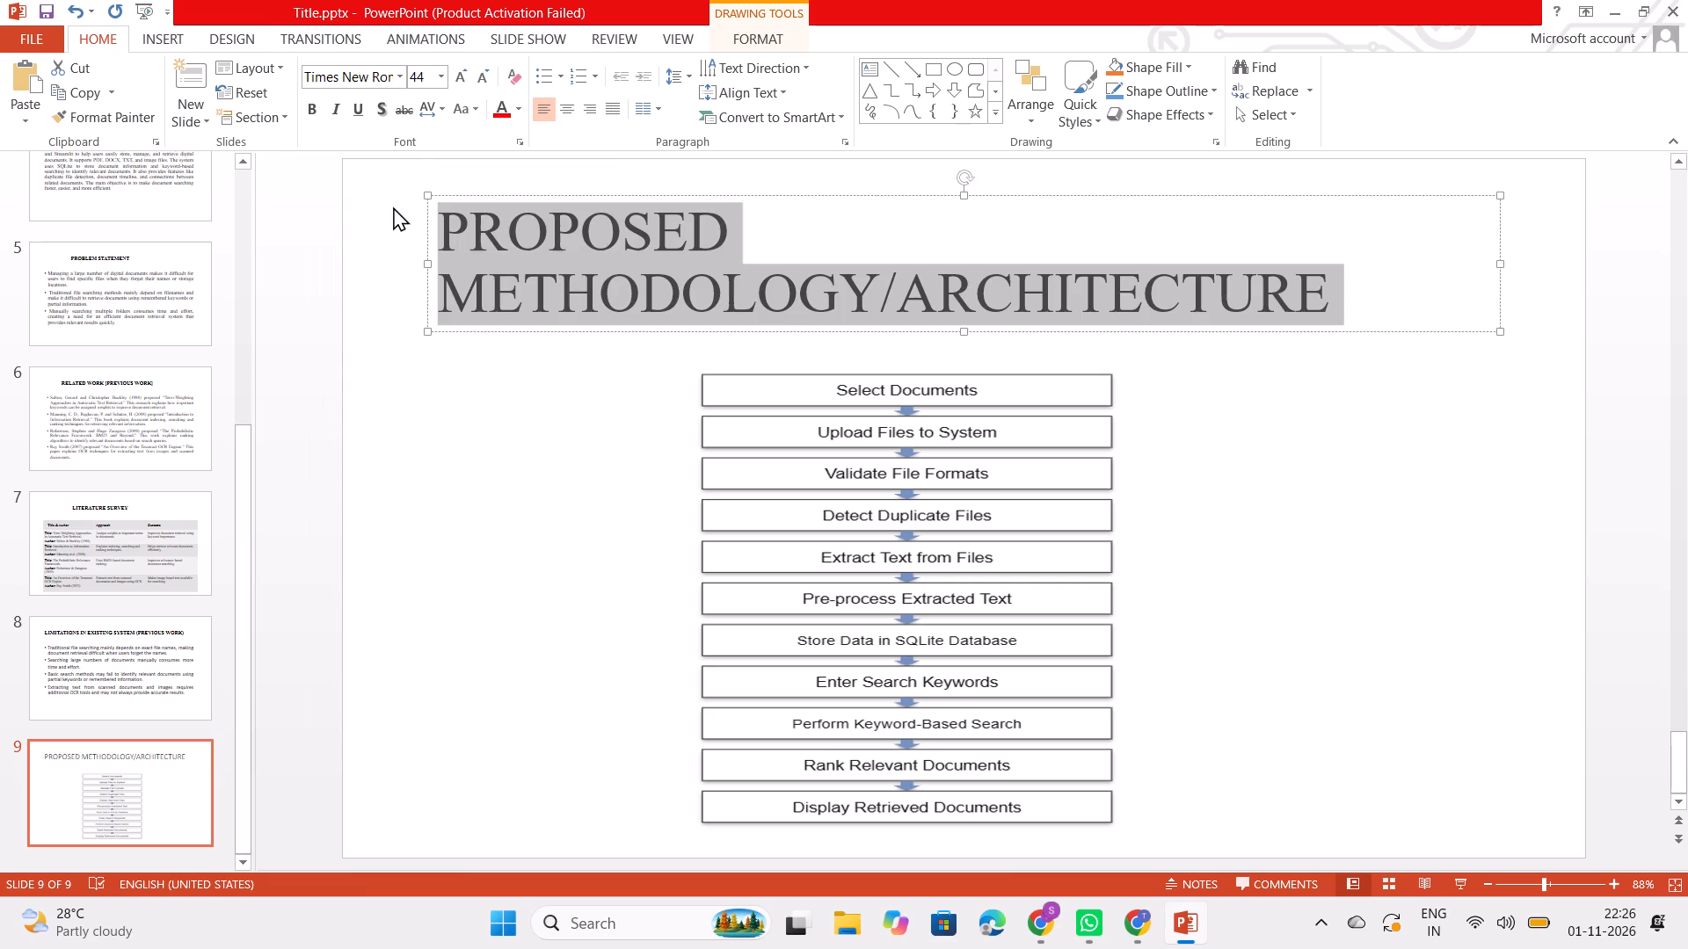
left_click(442, 74)
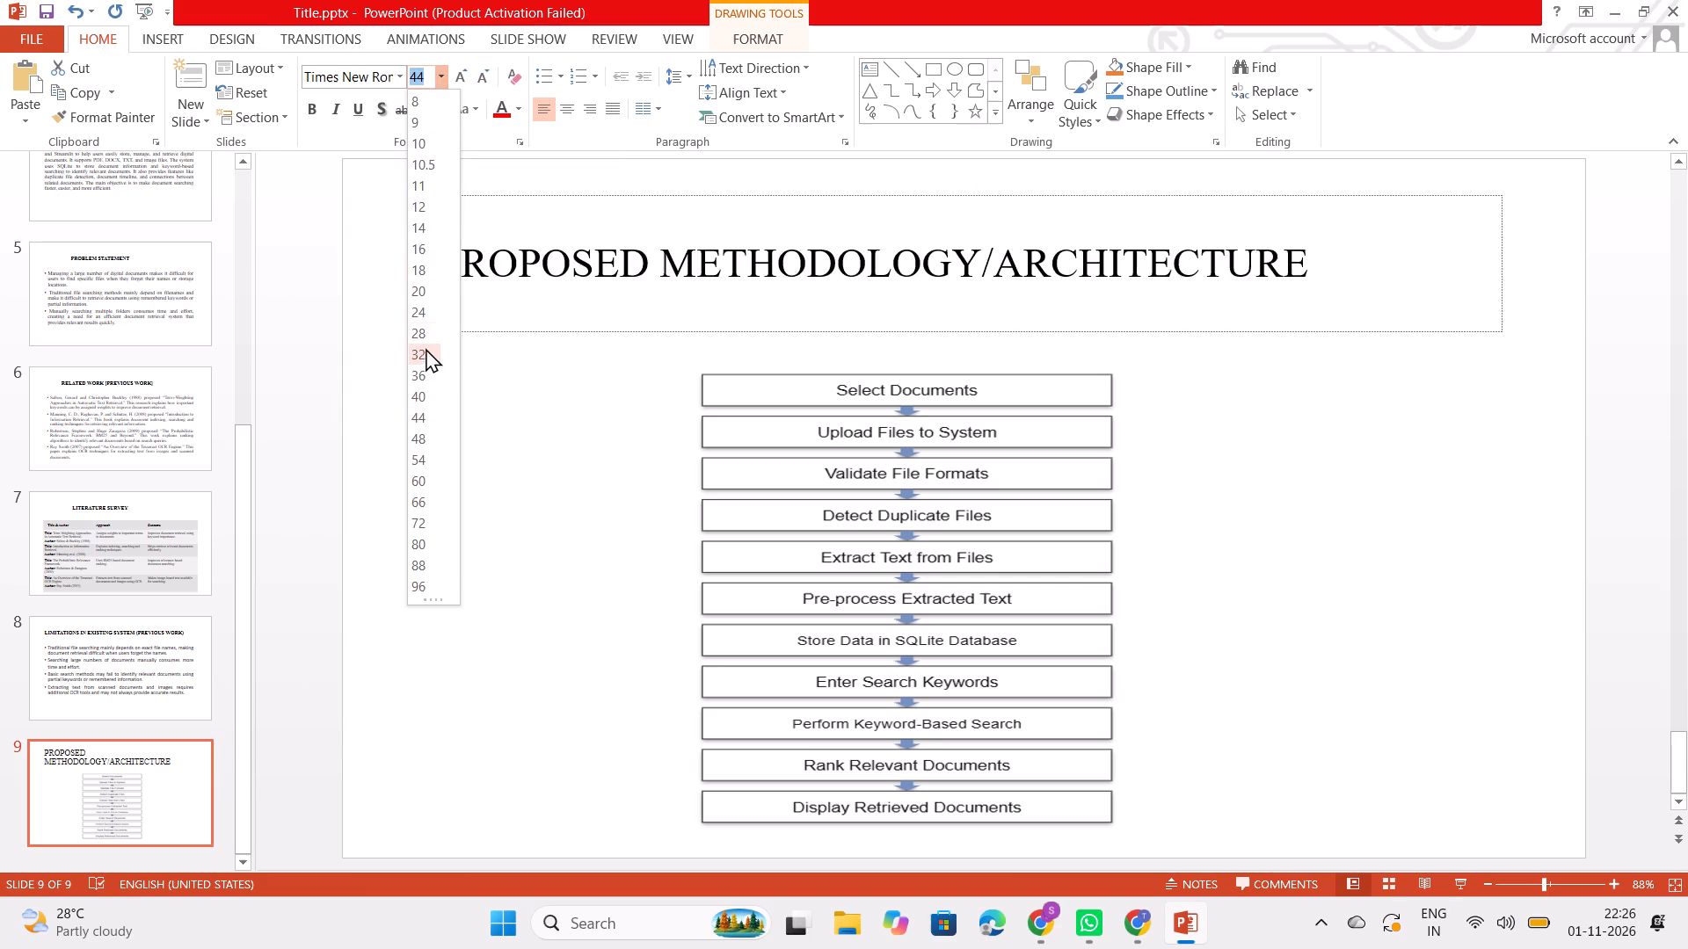
left_click(419, 331)
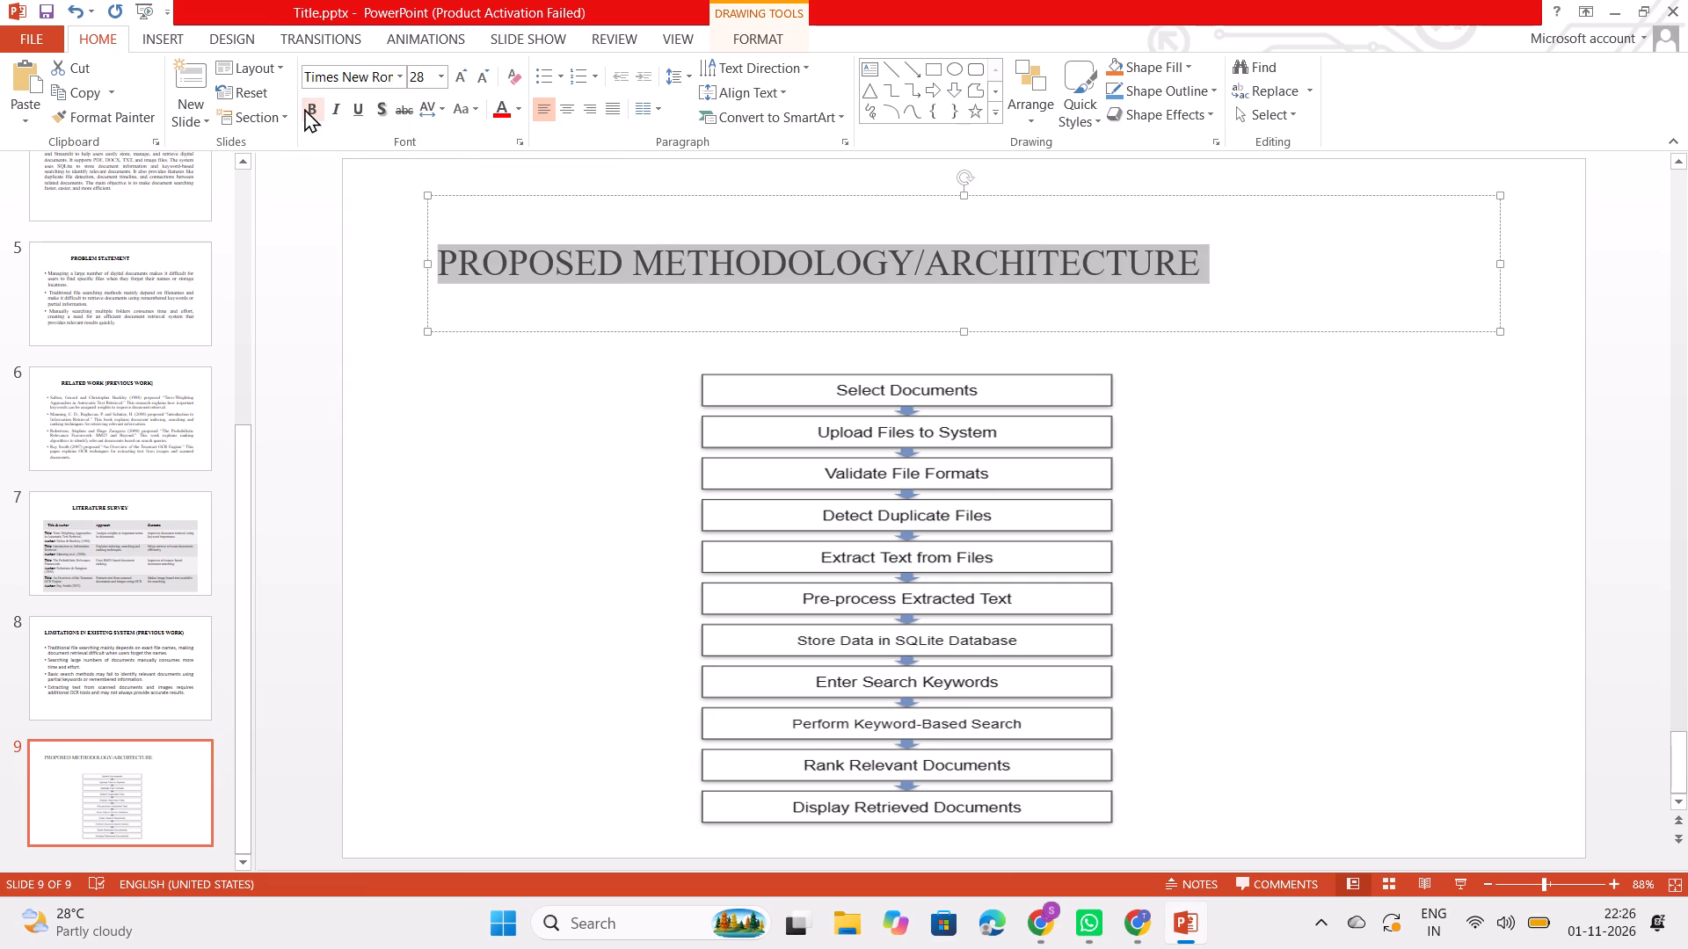
left_click(313, 107)
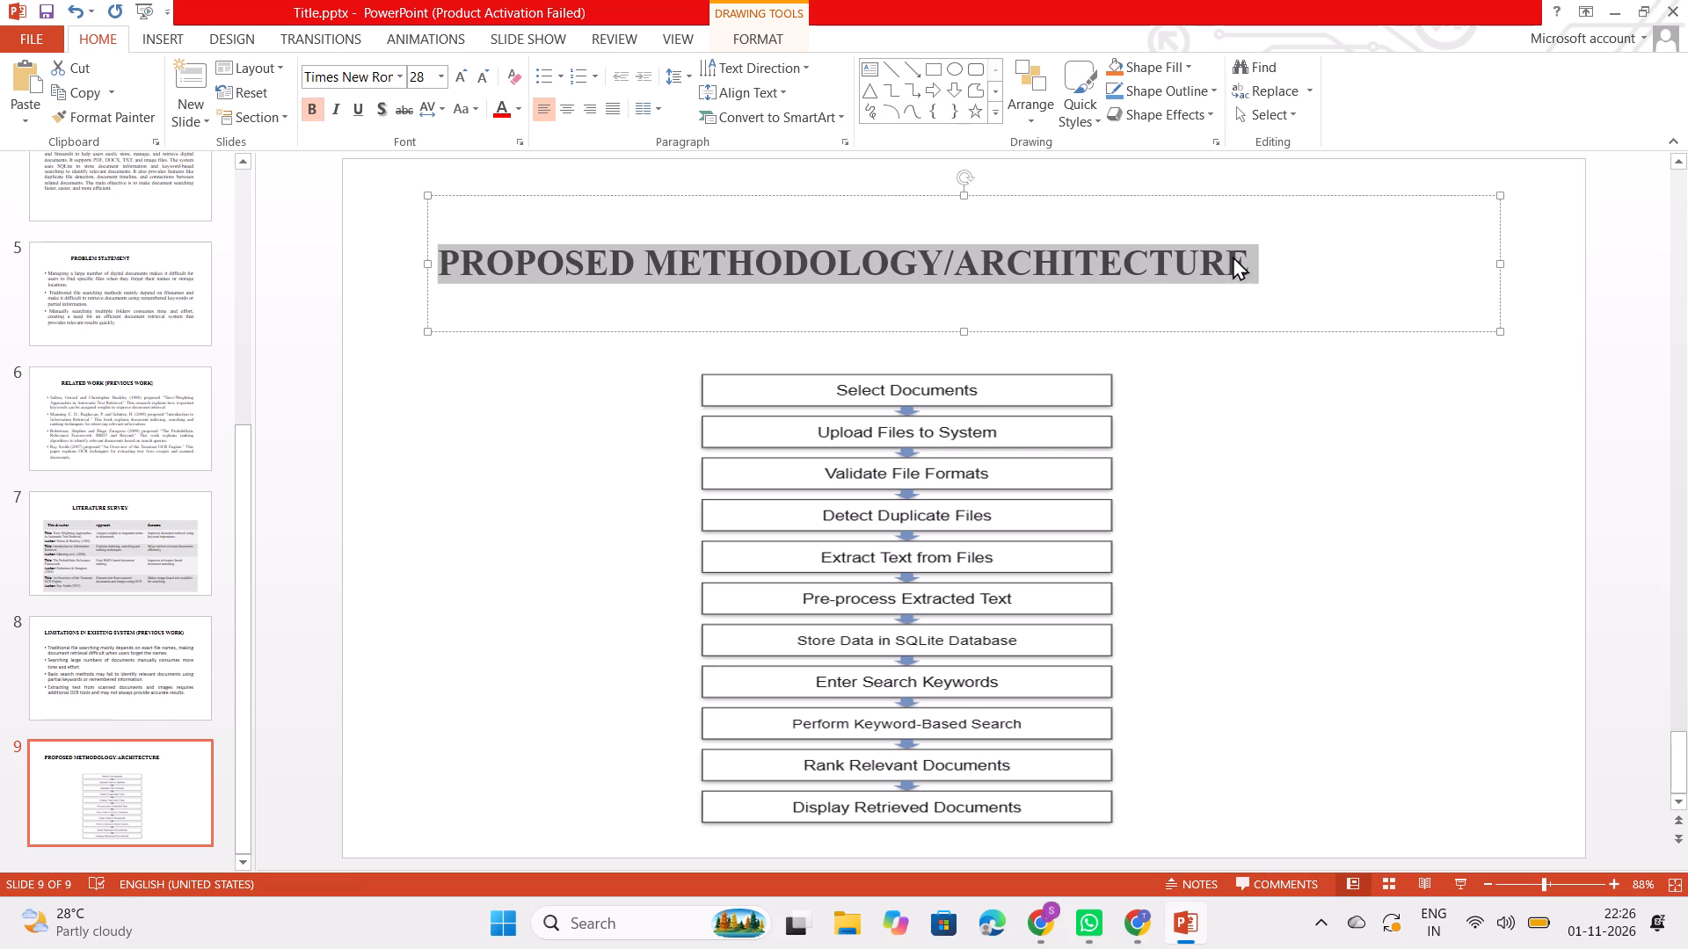
Start a second line under the title with a non-bold opening square bracket.
left_click(1260, 248)
key("Return")
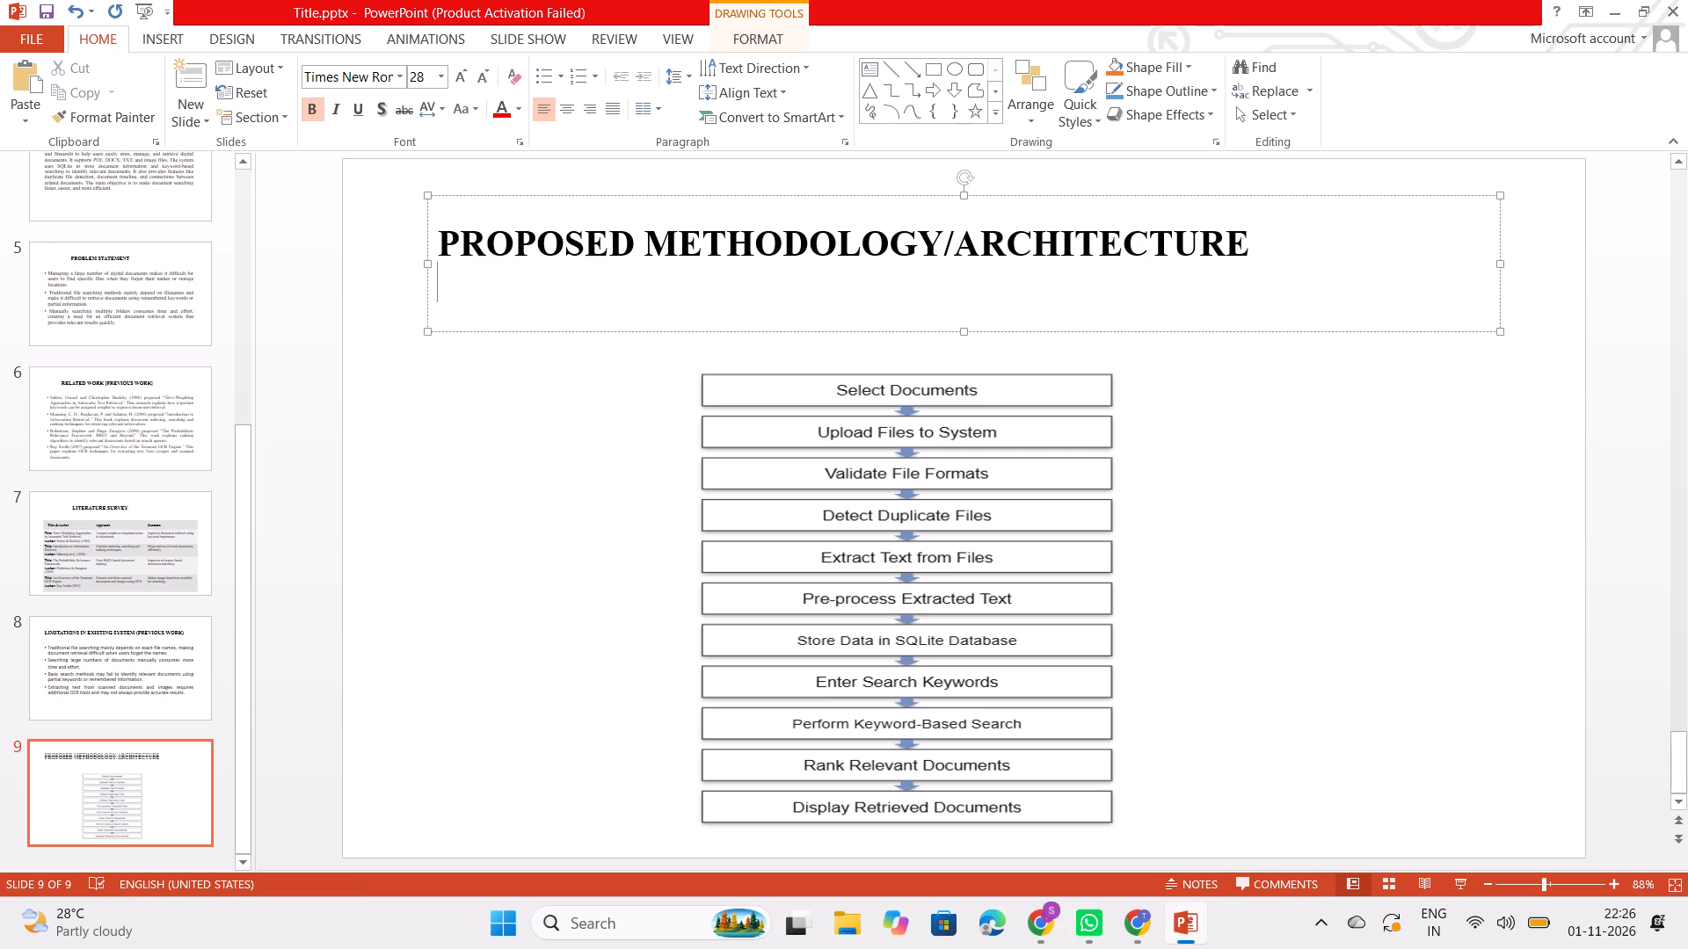
key("bracketleft")
key("BackSpace")
key("bracketleft")
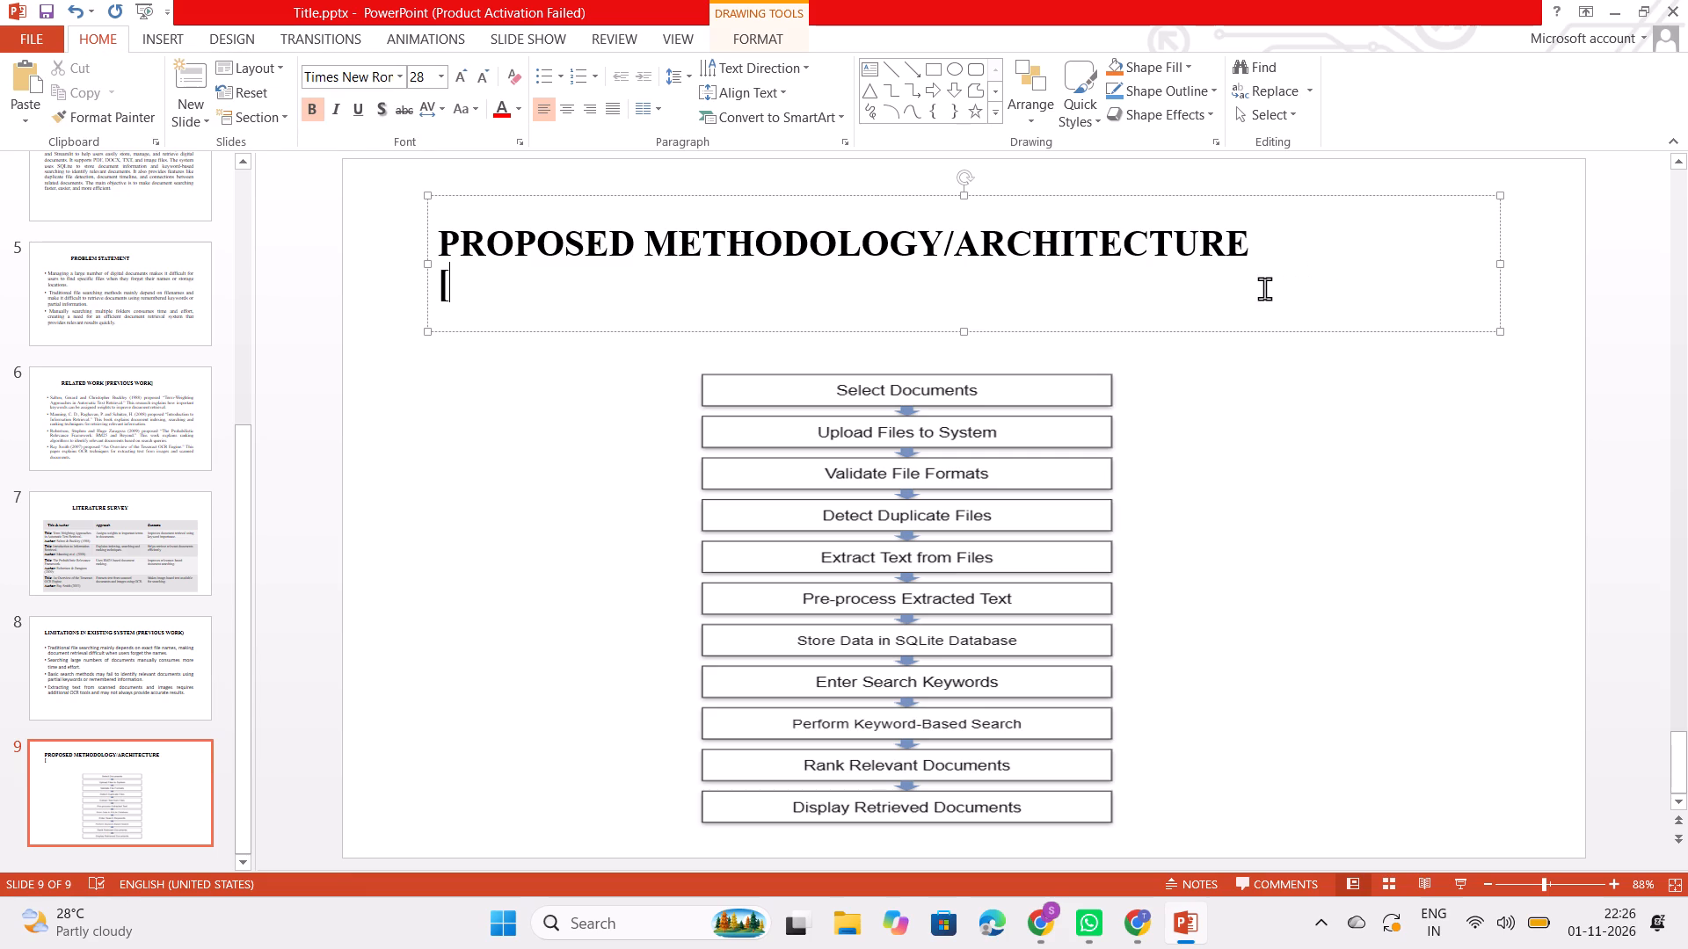
key("BackSpace")
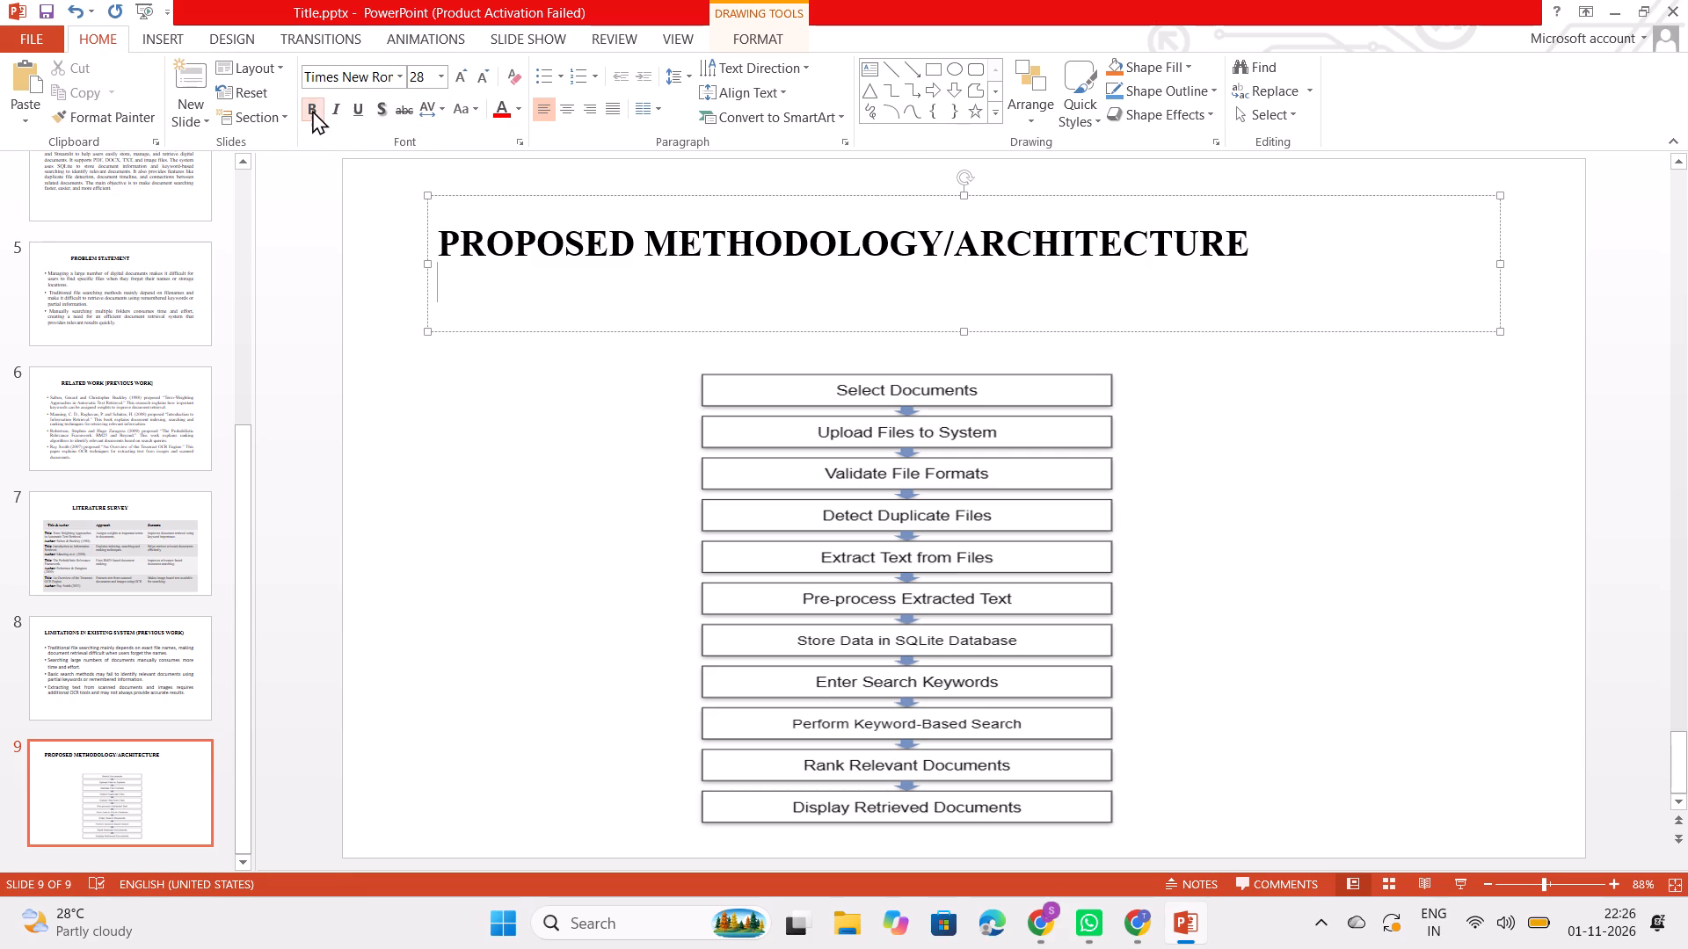
left_click(311, 110)
key("bracketleft")
type("WOR")
key("BackSpace")
key("BackSpace")
key("BackSpace")
Set the font size to 18 and enter Work Flow Diagram with a closing square bracket after the opening bracket.
left_click(444, 77)
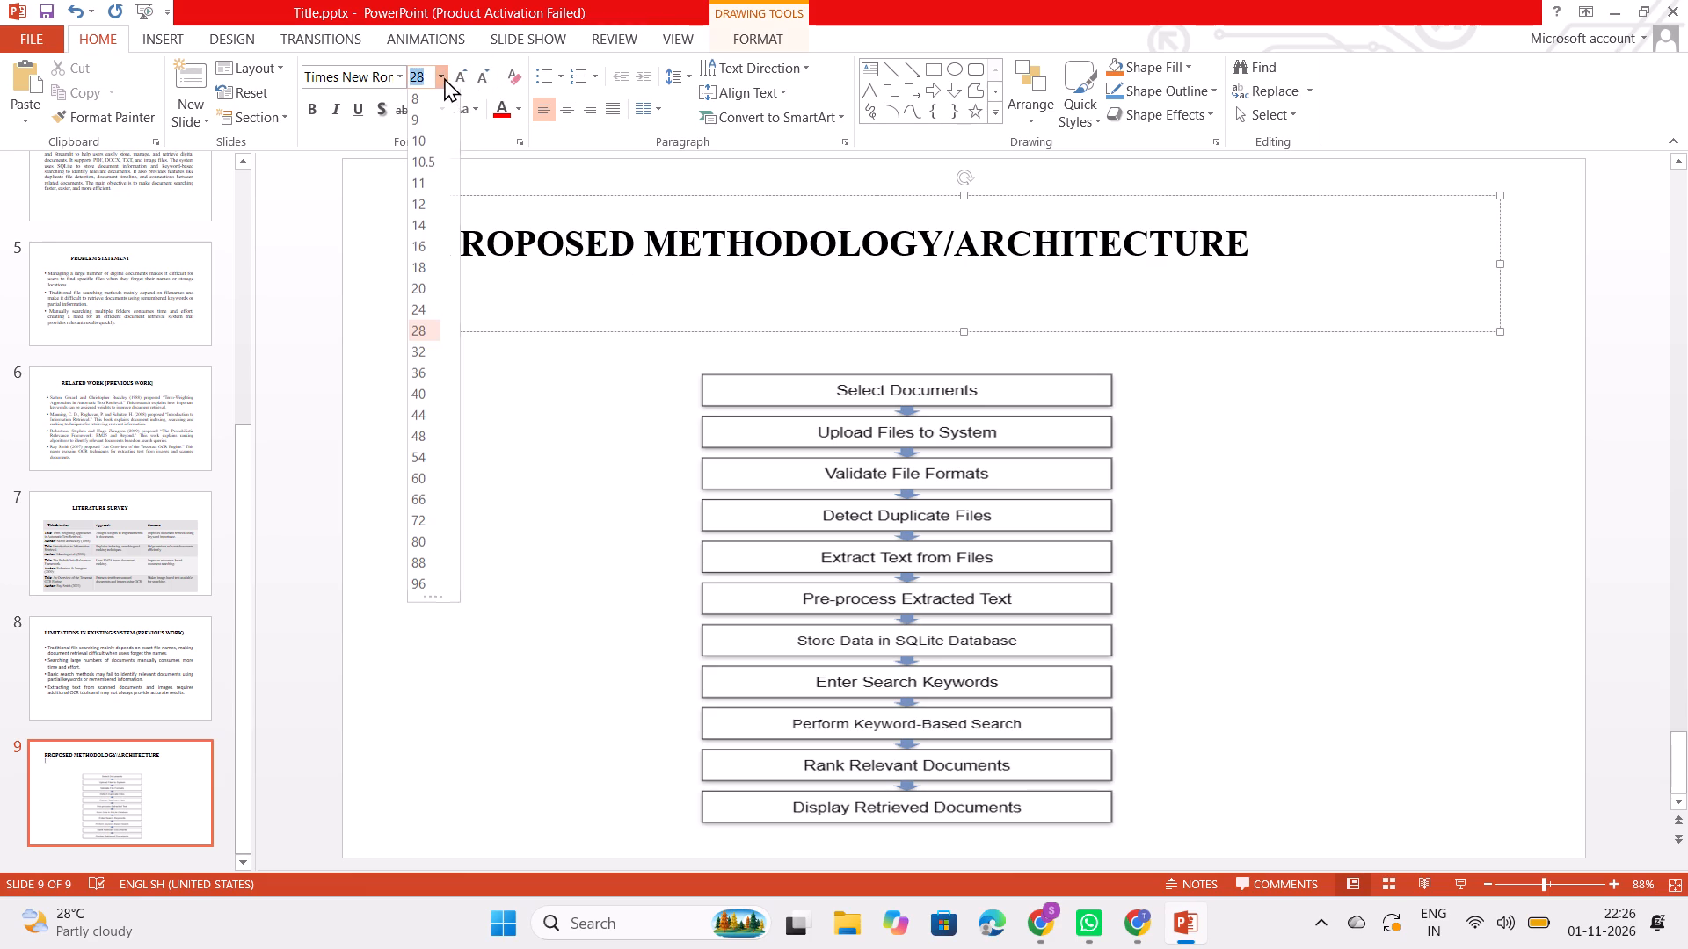
left_click(425, 273)
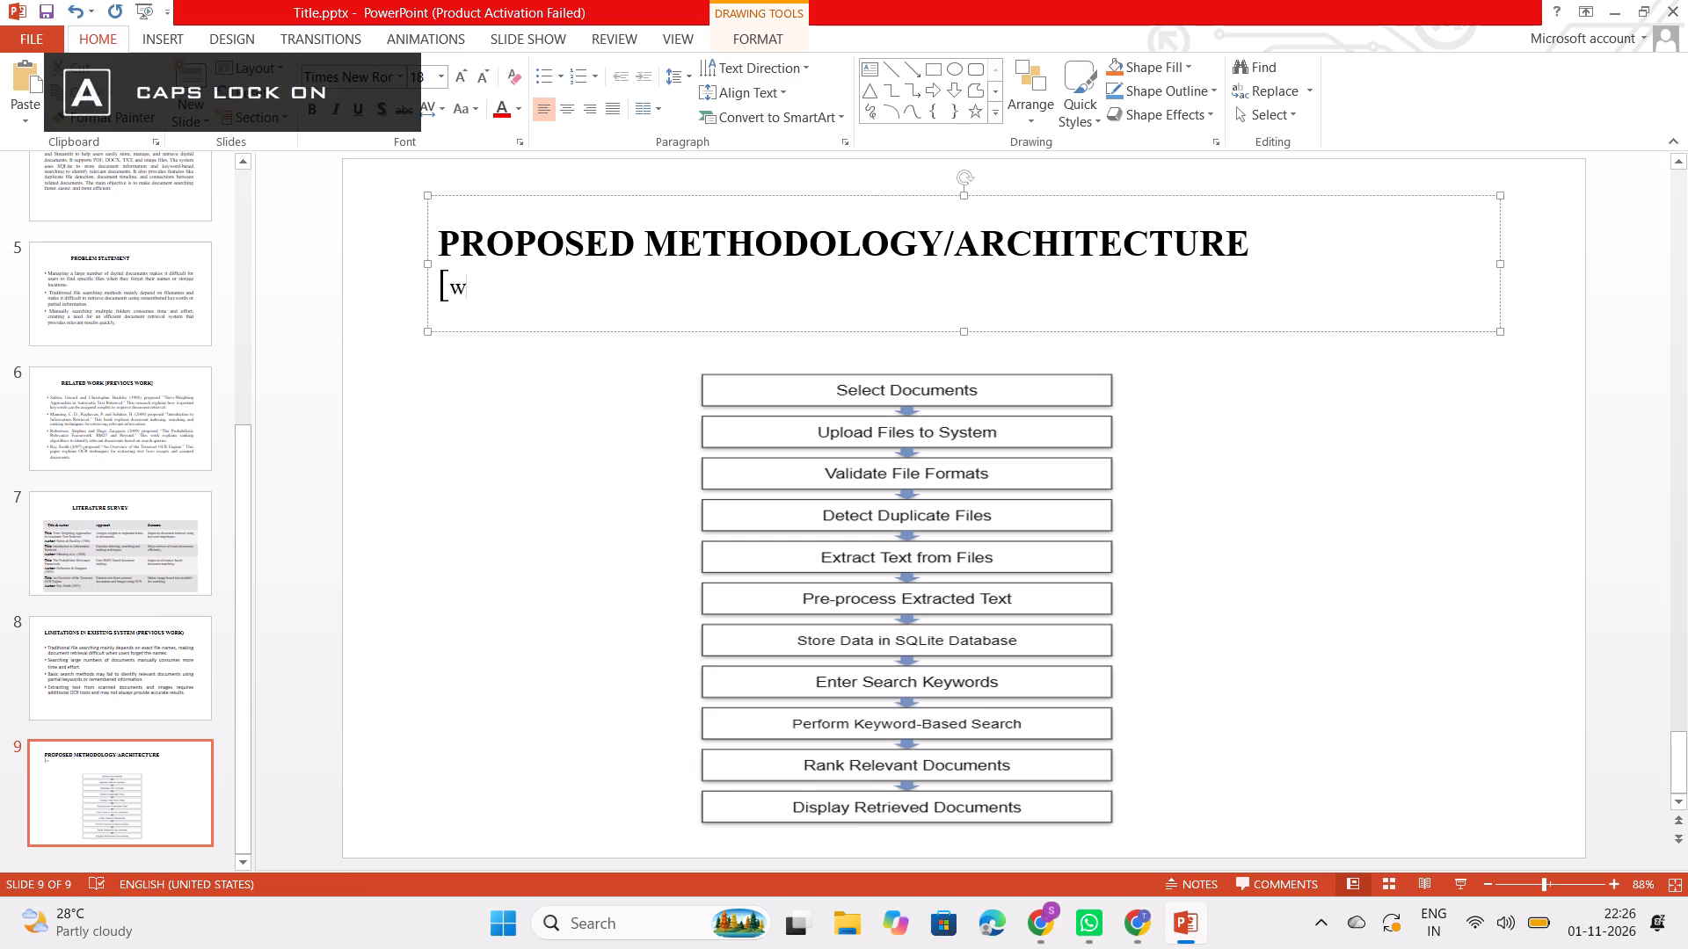
key("BackSpace")
key("w")
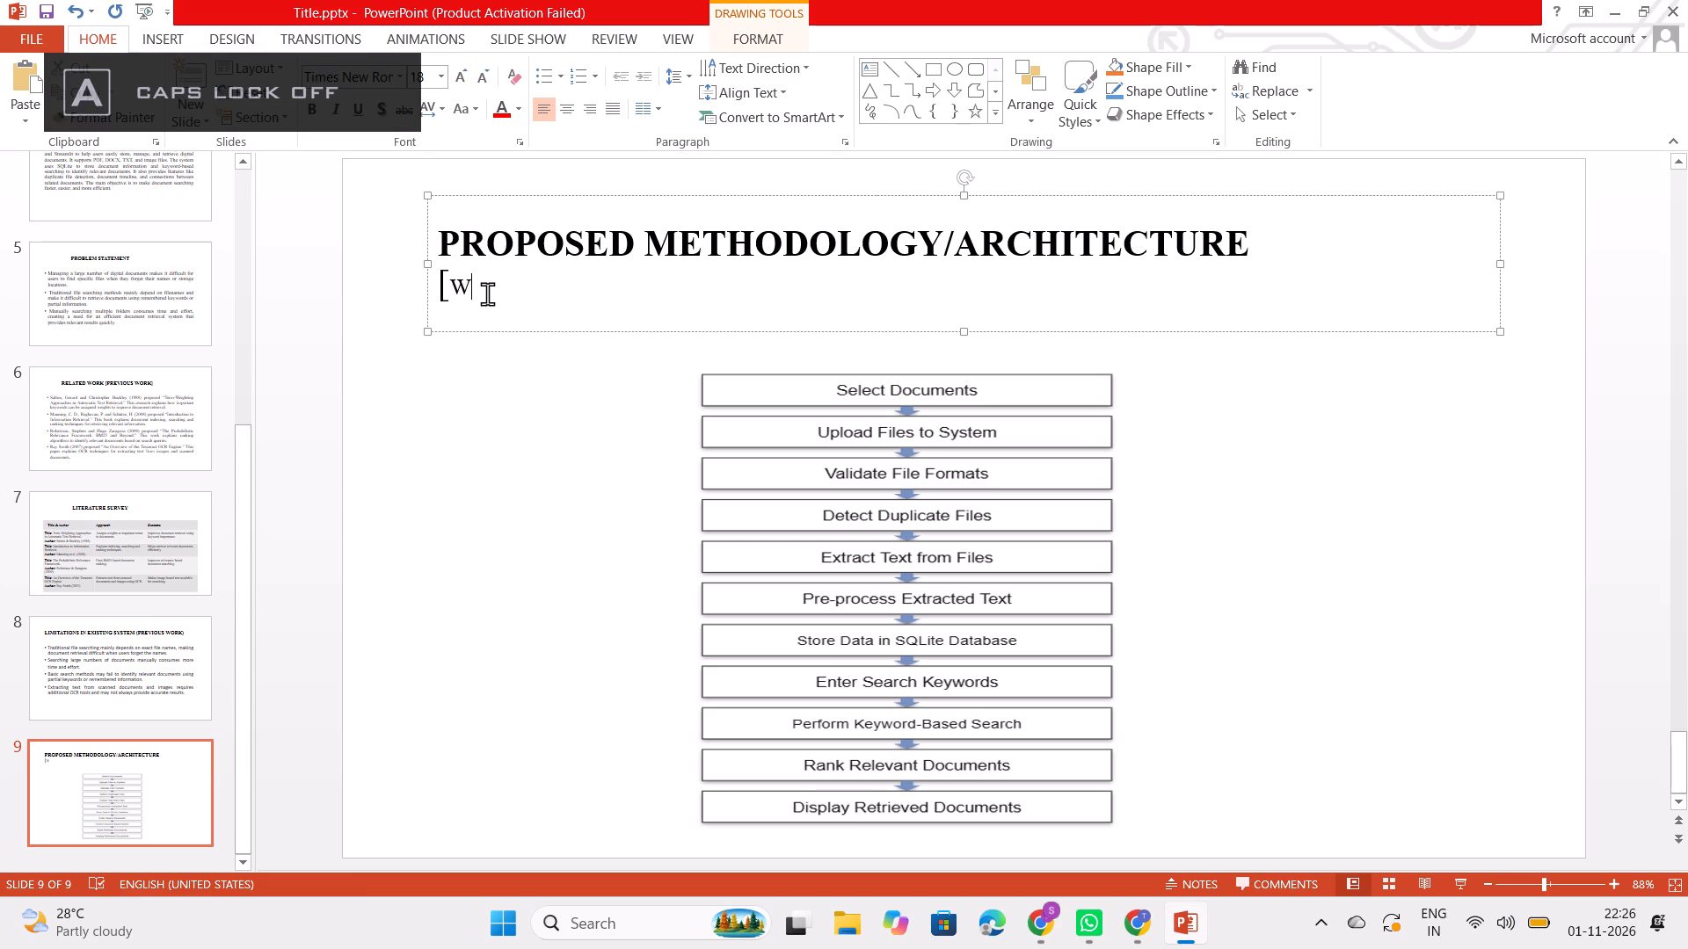
type("rok")
key("BackSpace")
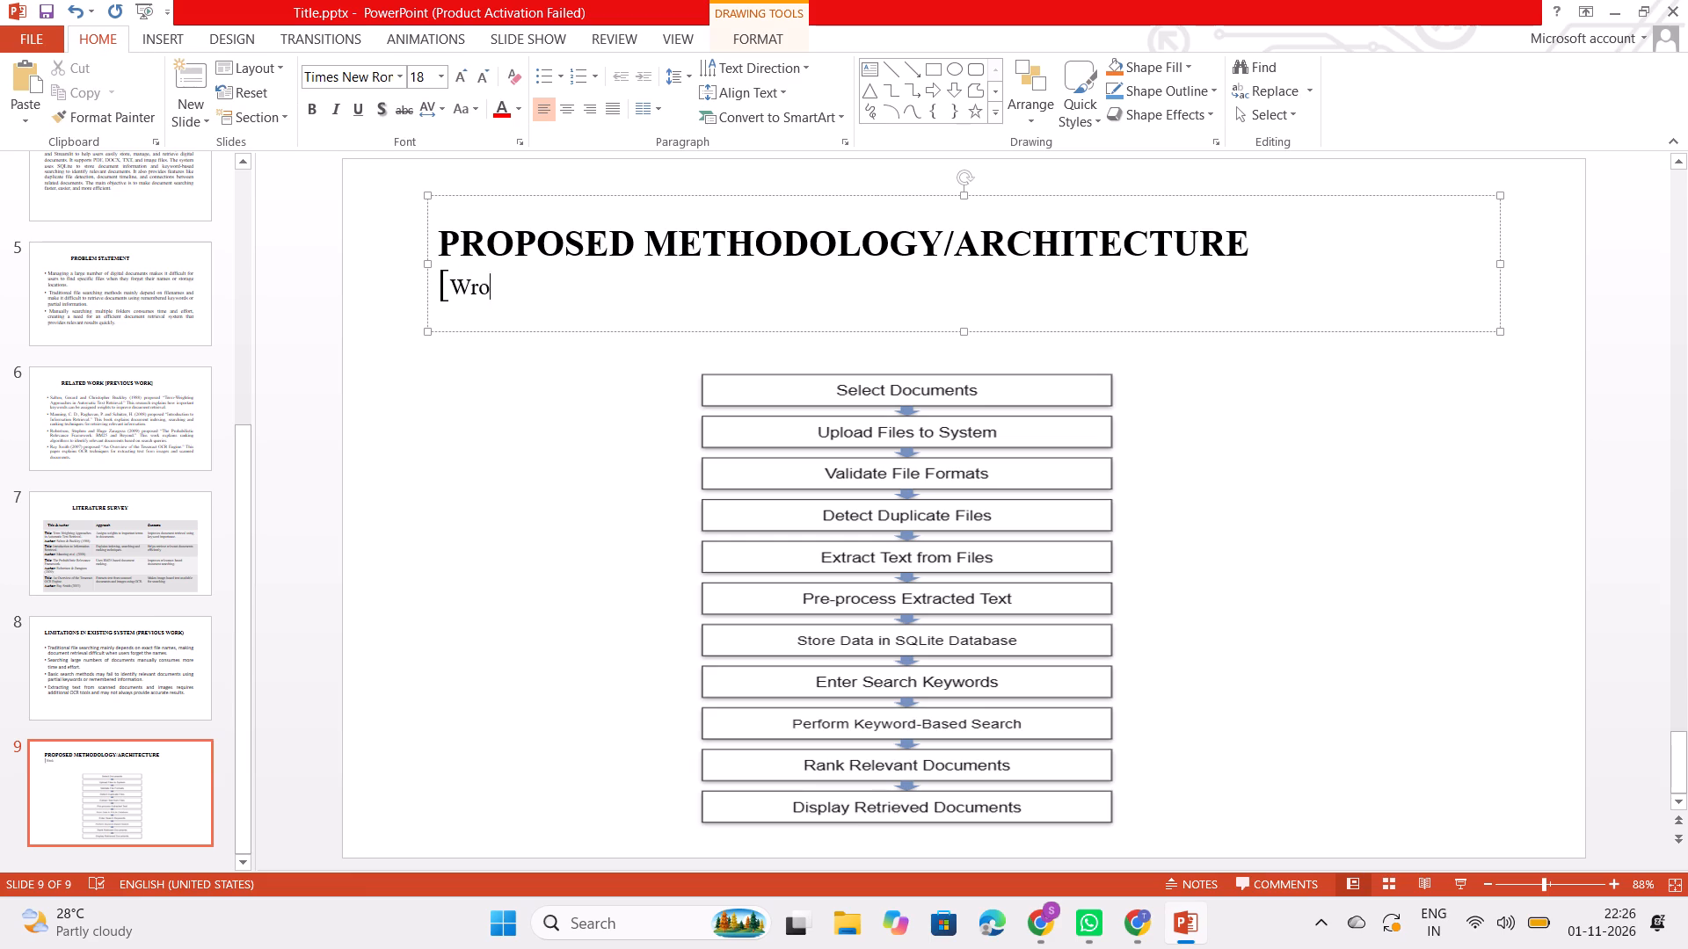
key("BackSpace")
key("BackSpace")
type("ork")
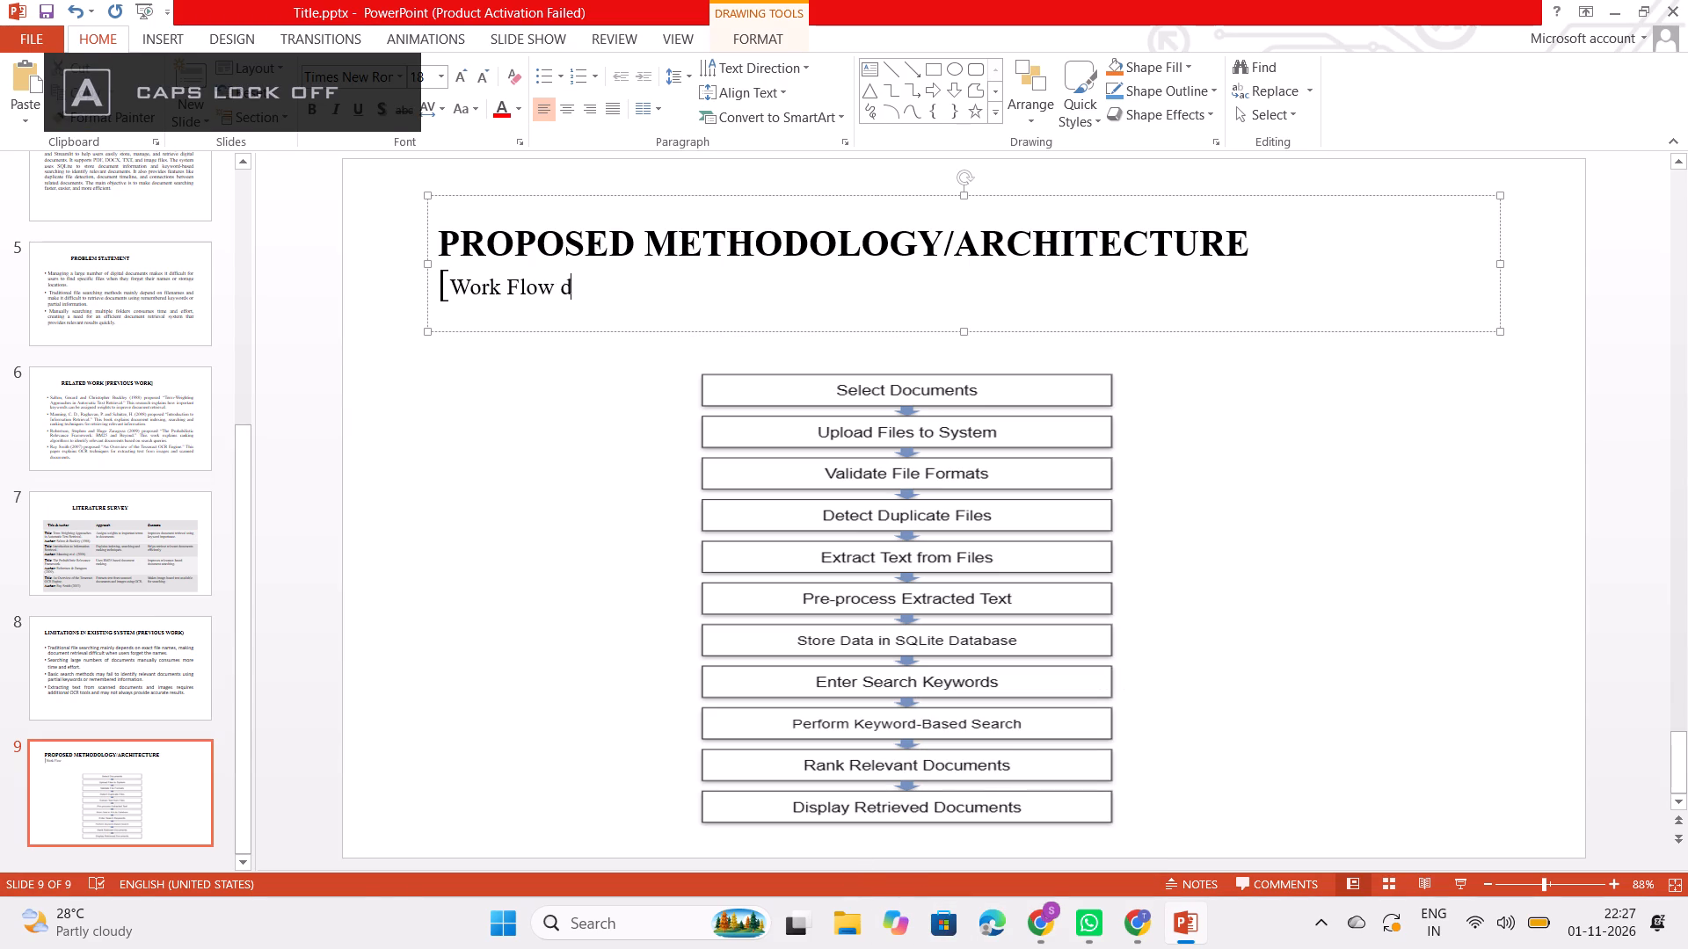
key("BackSpace")
key("BackSpace")
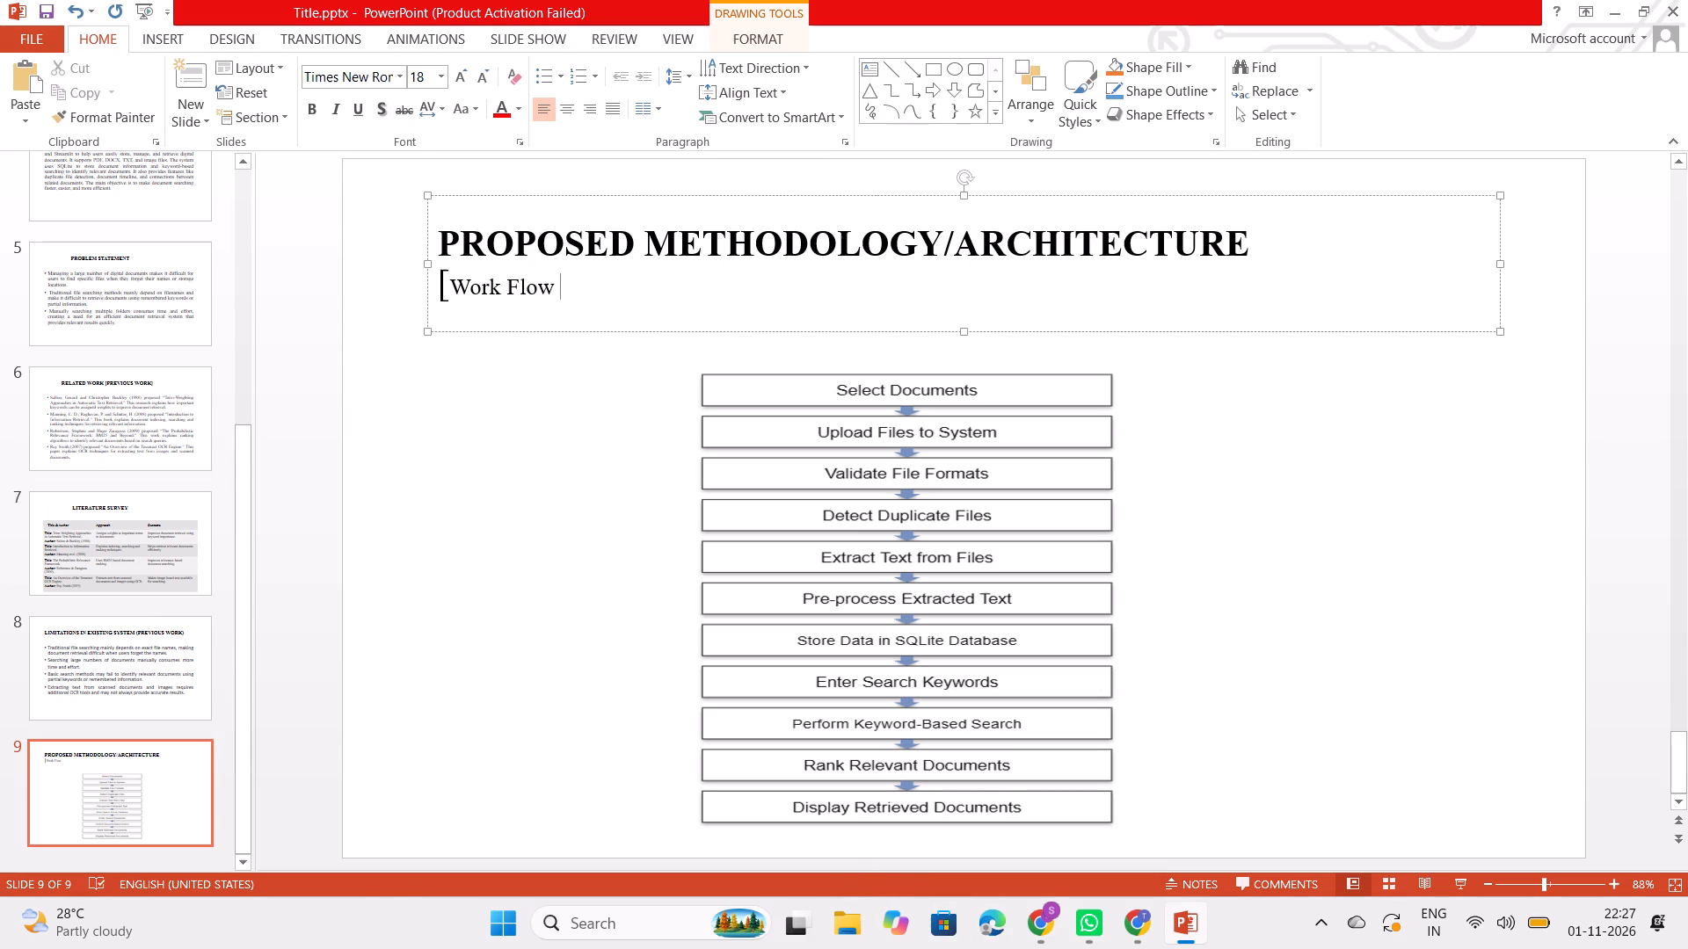
type("ai")
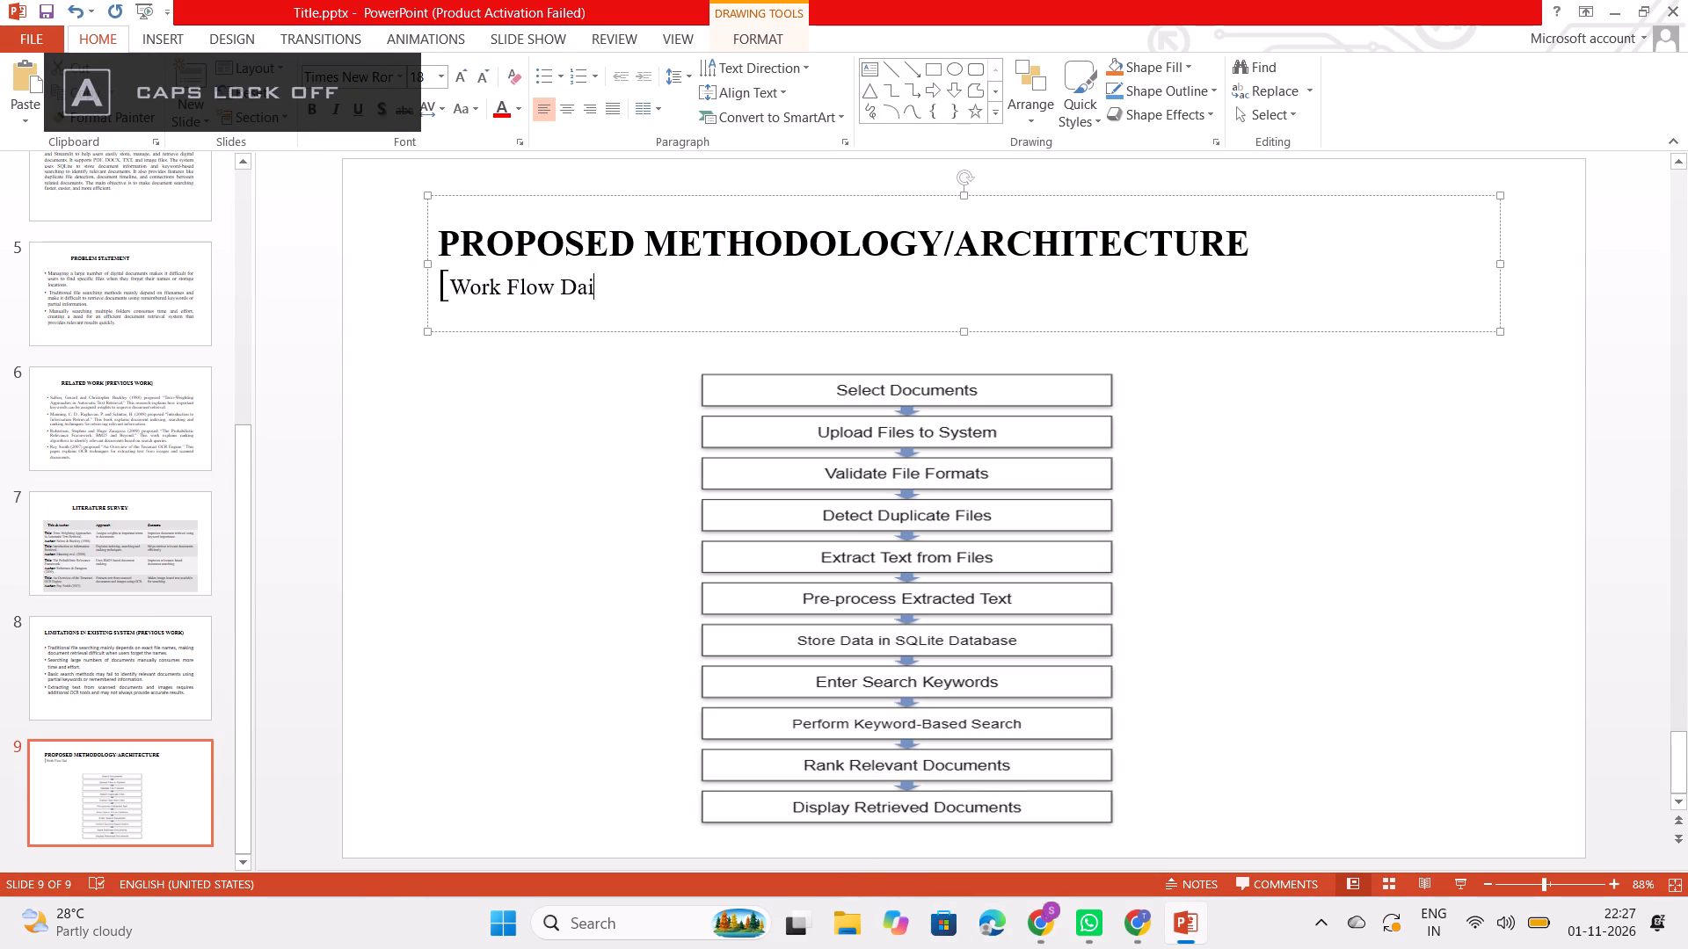
key("BackSpace")
key("BackSpace")
type("iagram")
key("bracketright")
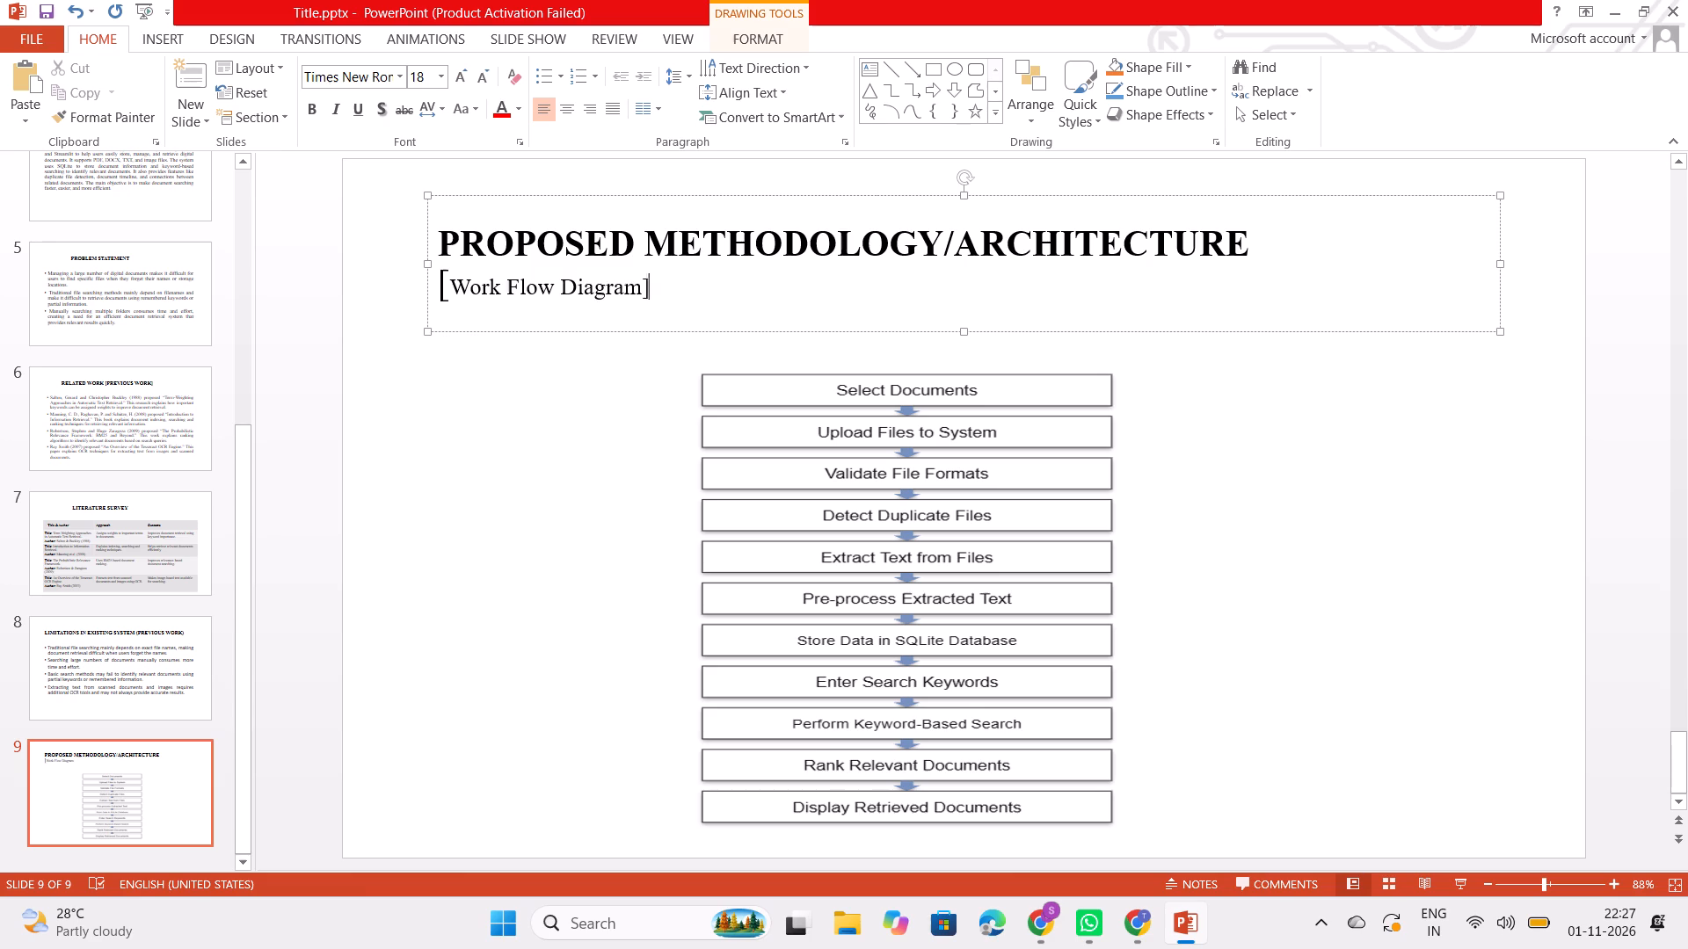
Replace the closing bracket after Work Flow Diagram with one at font size 28, and deselect the title box.
key("BackSpace")
left_click(443, 75)
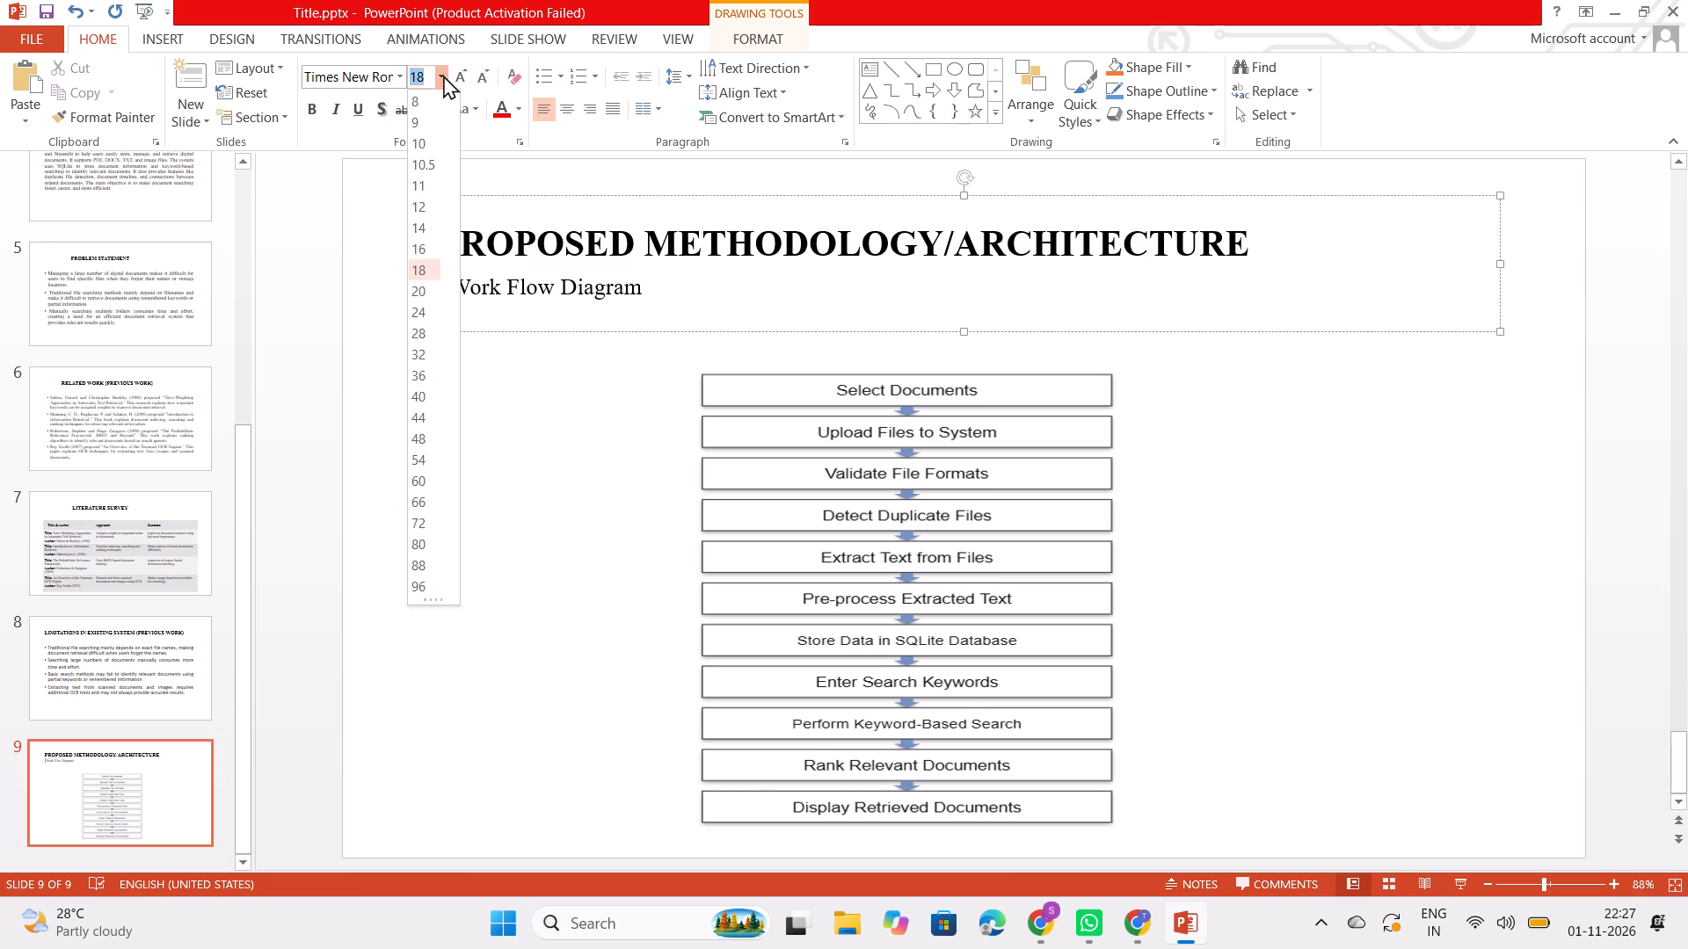
left_click(420, 336)
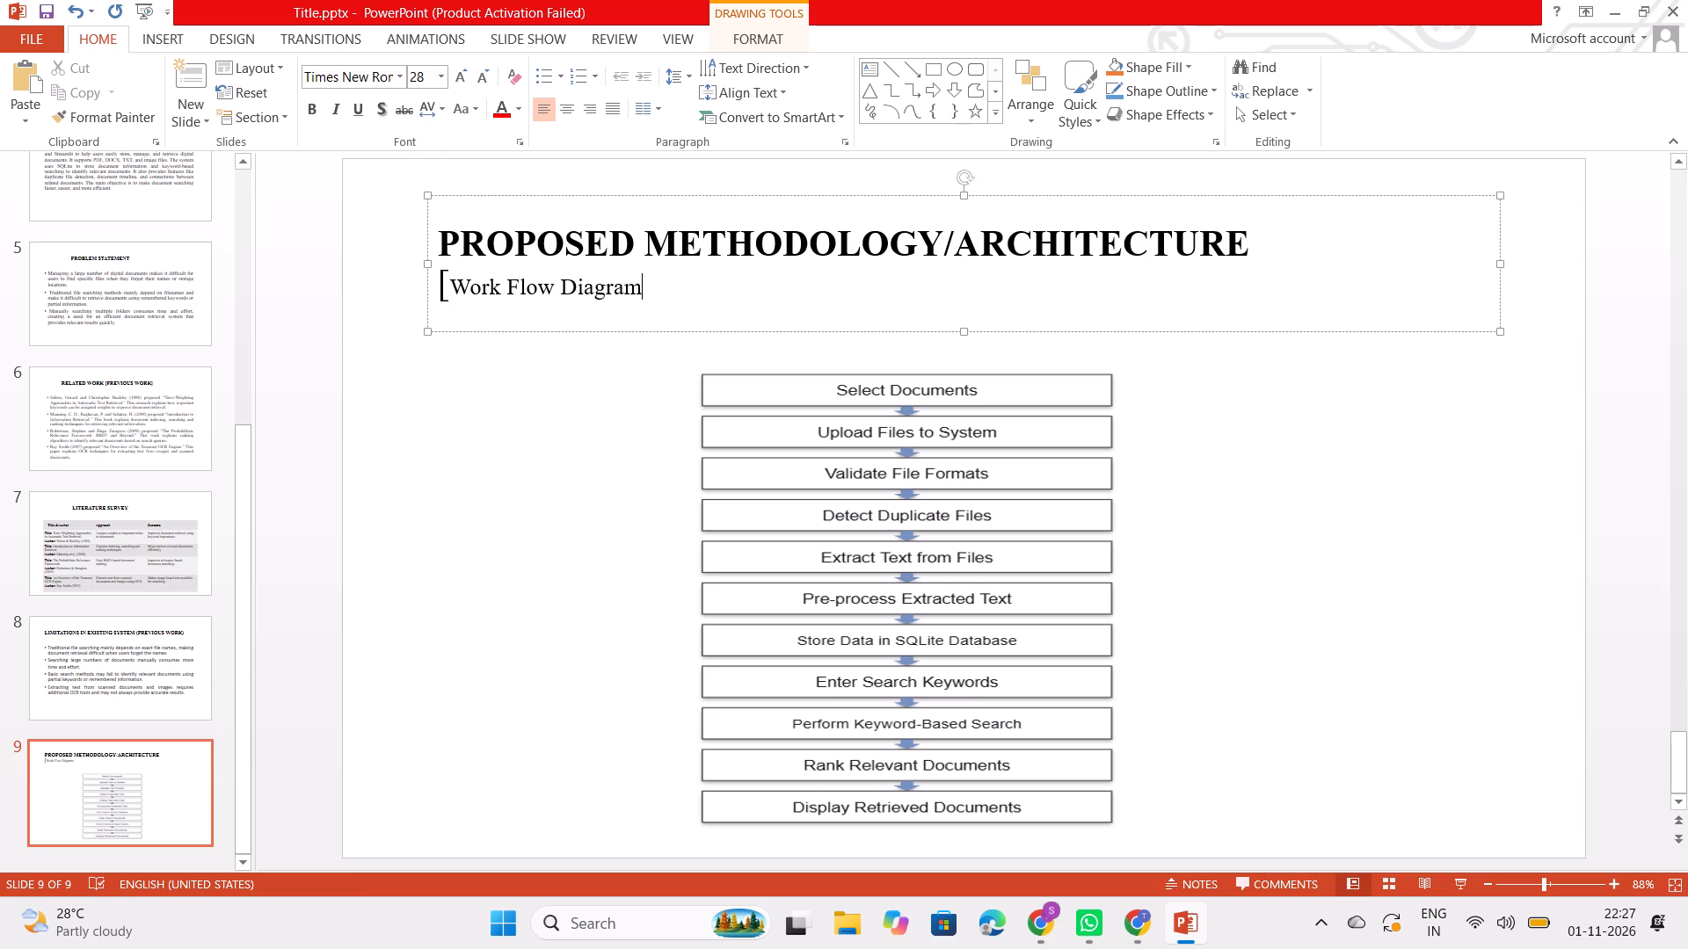
key("0")
key("BackSpace")
key("bracketright")
left_click(471, 514)
scroll(471, 514, "down", 3)
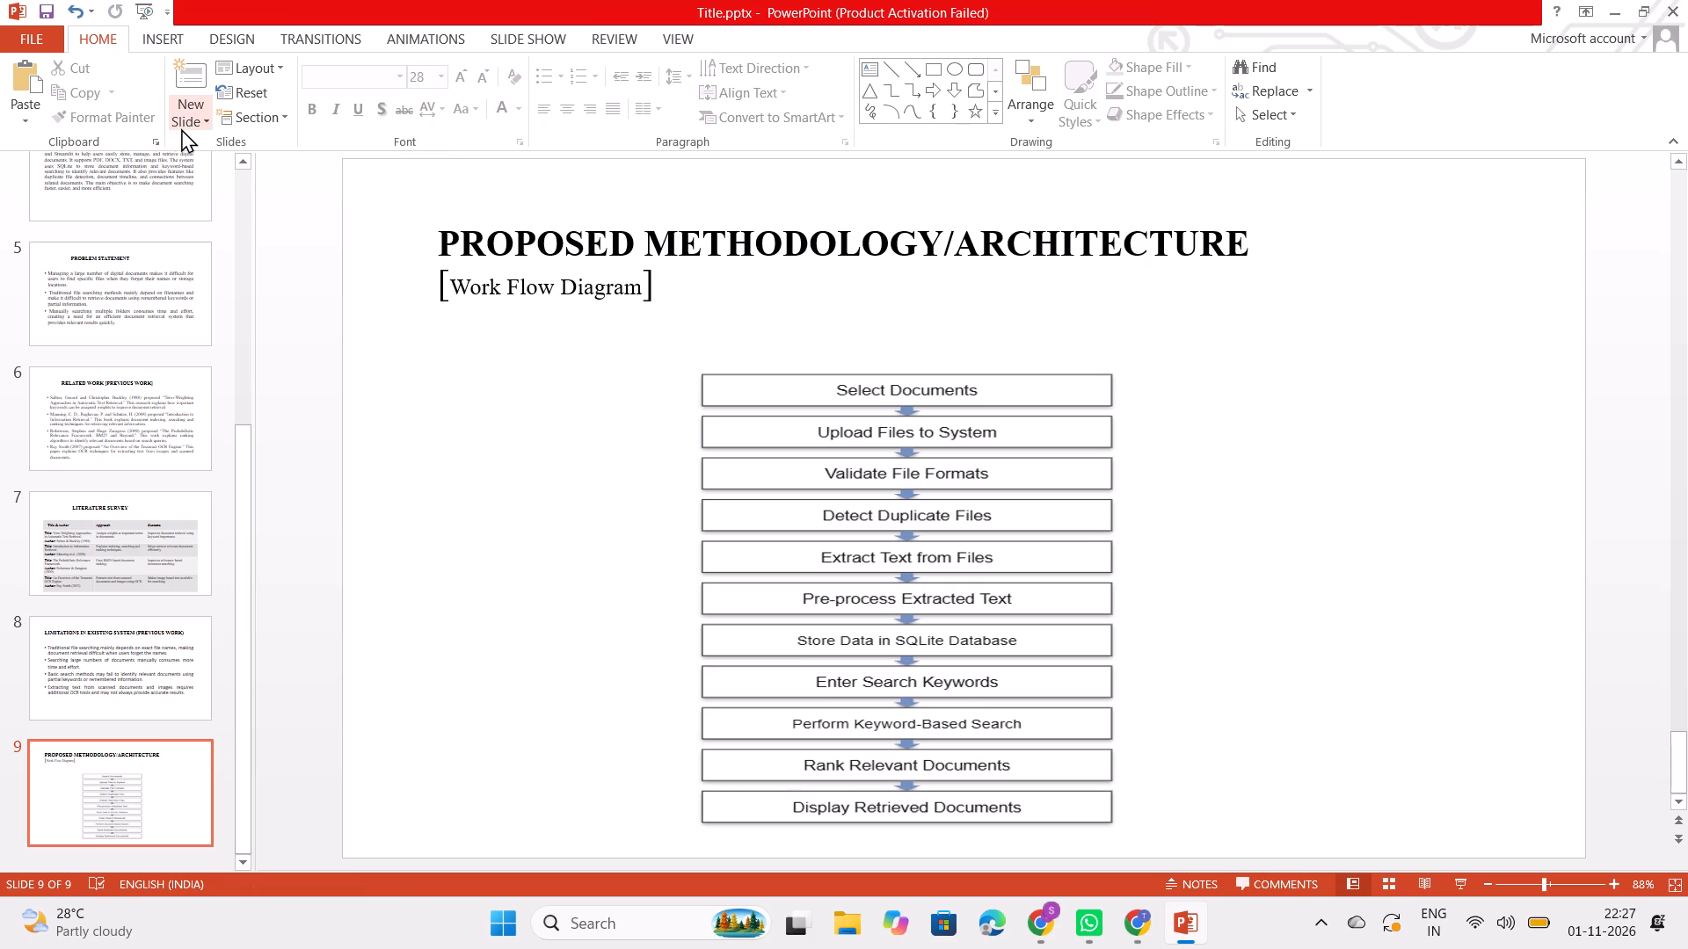
Add a new slide with the Title Slide layout after slide 9 and leave slide 10 selected.
left_click(197, 100)
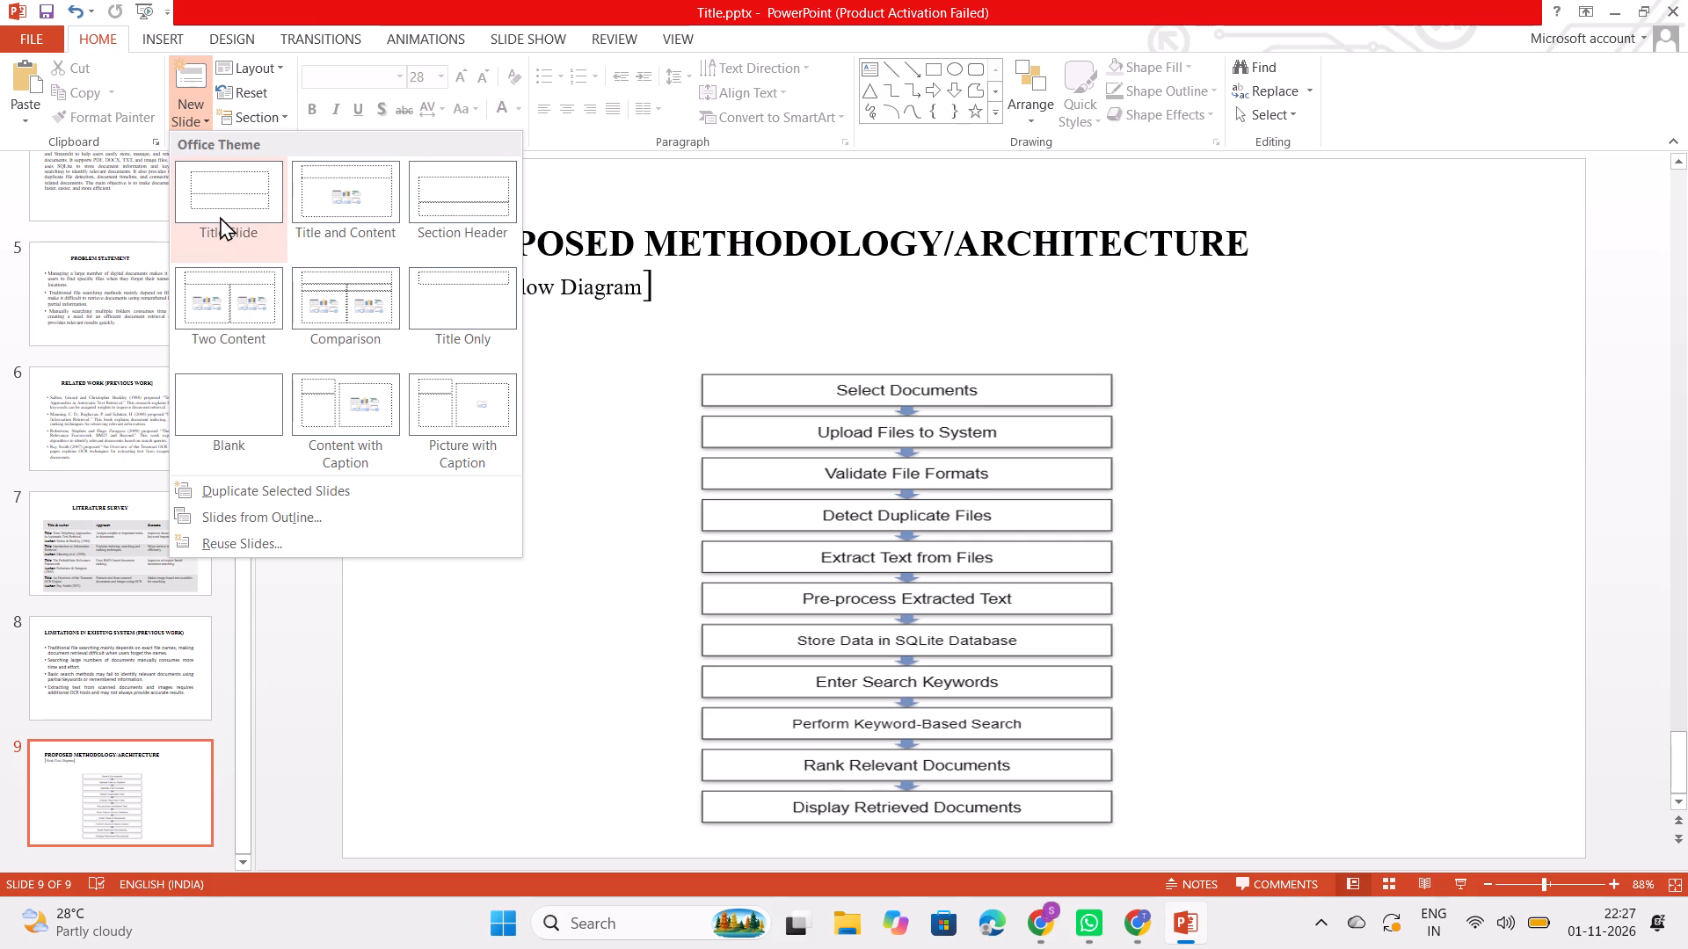
left_click(220, 216)
left_click(840, 401)
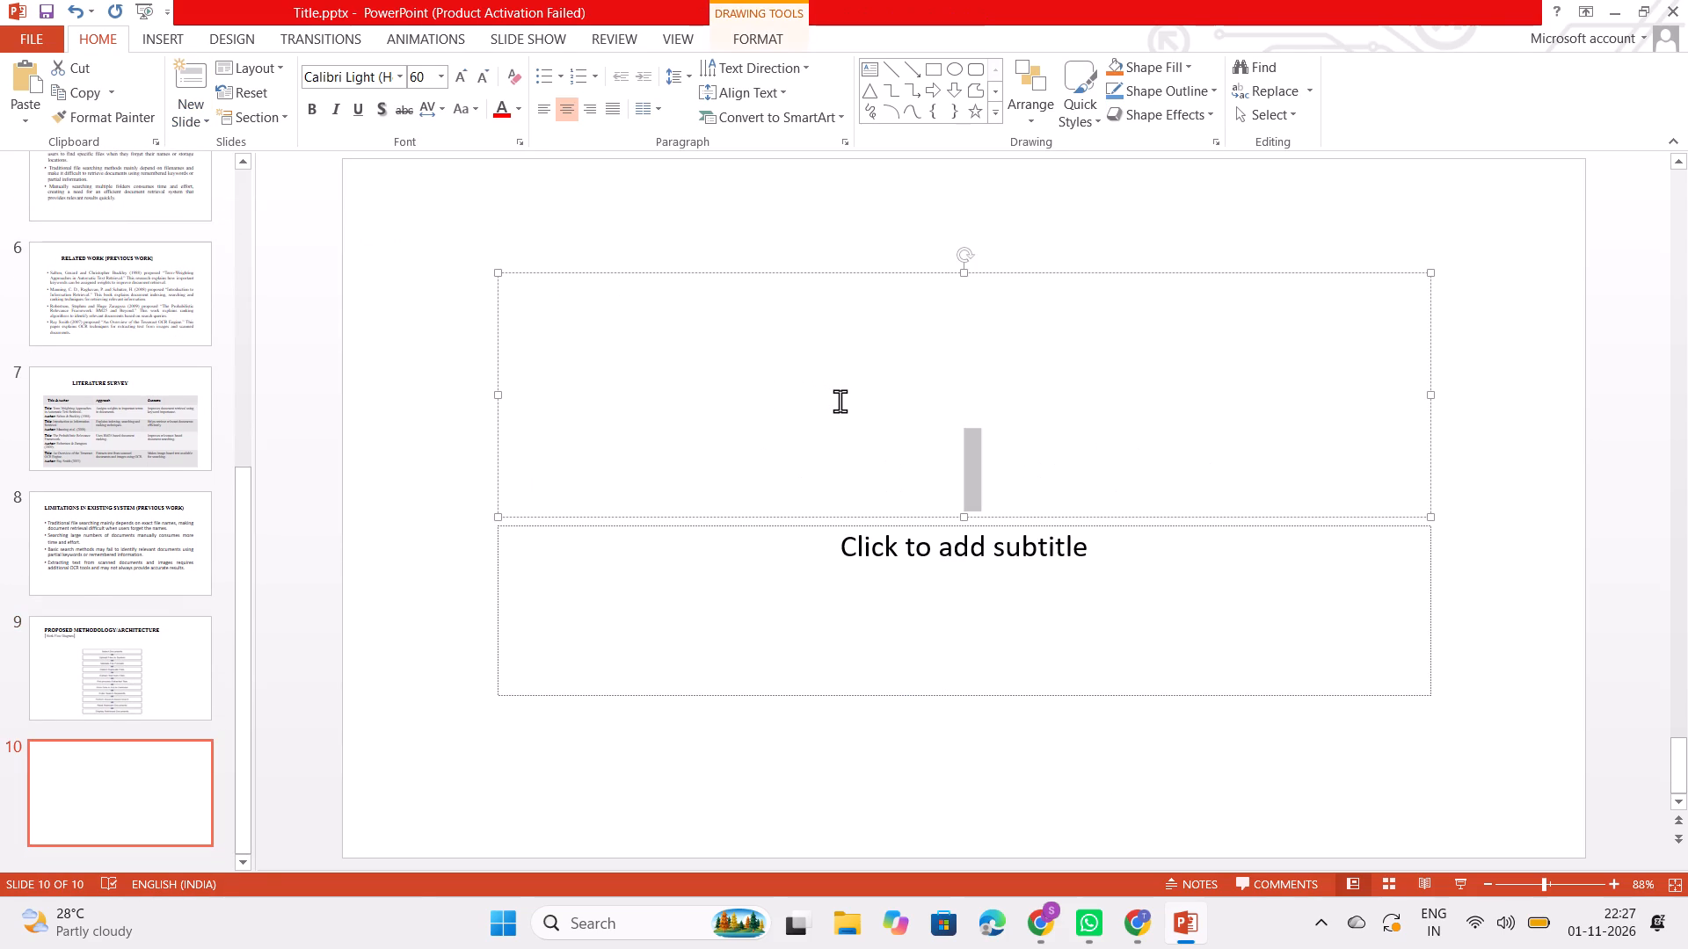
left_click(157, 673)
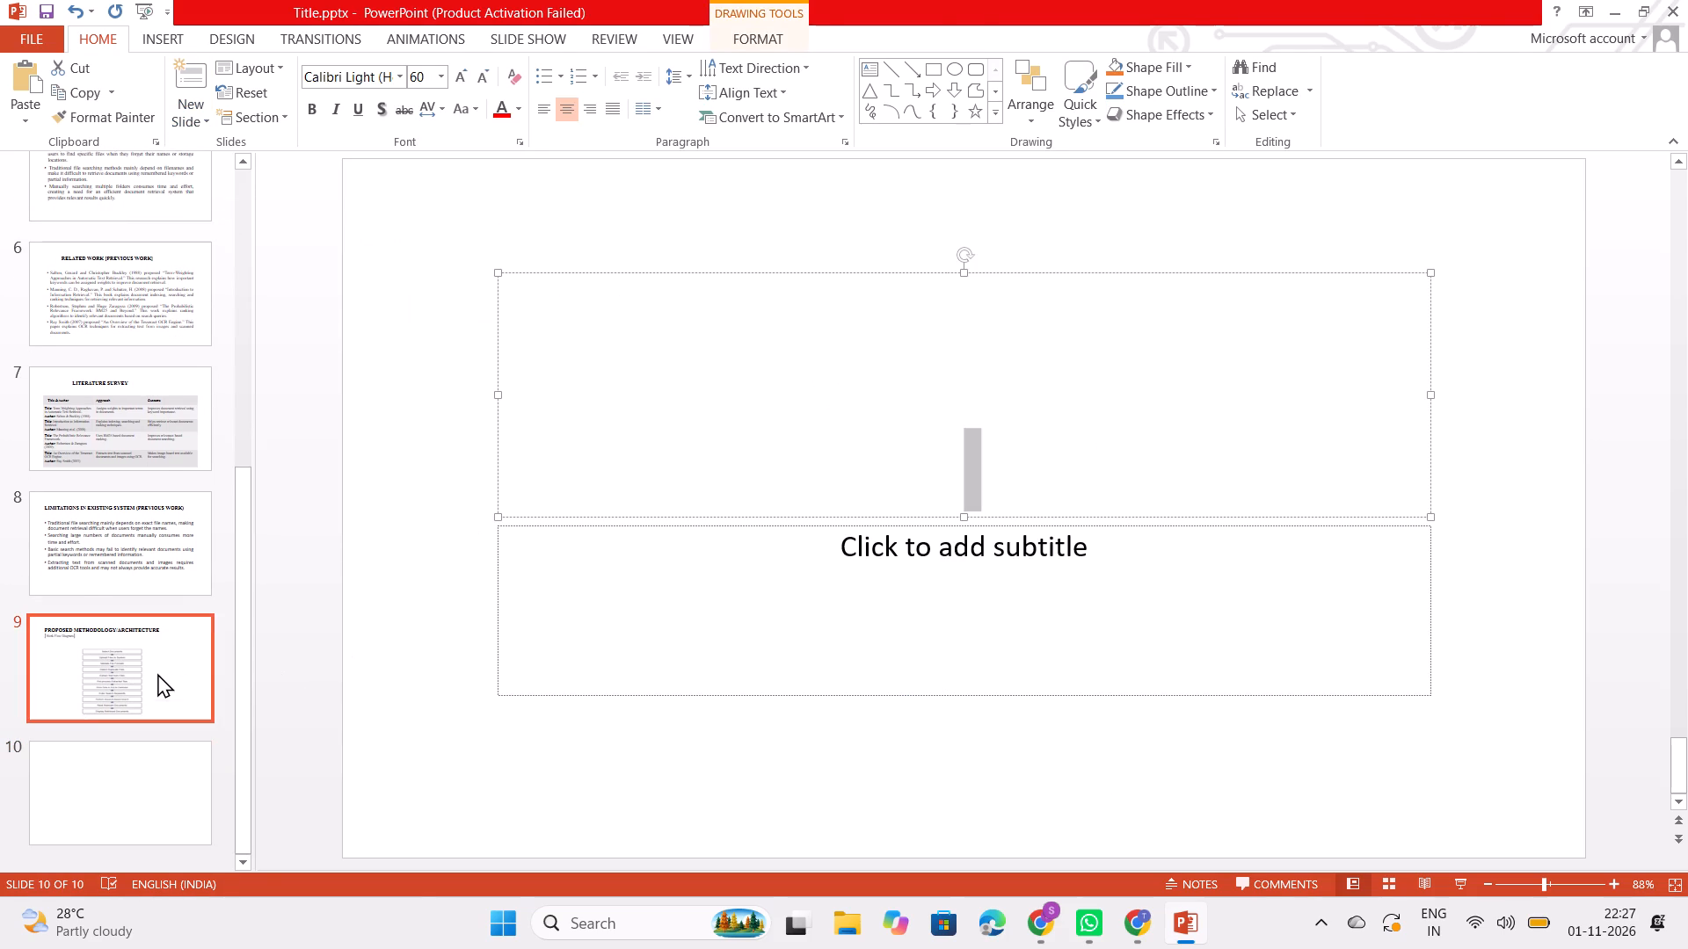
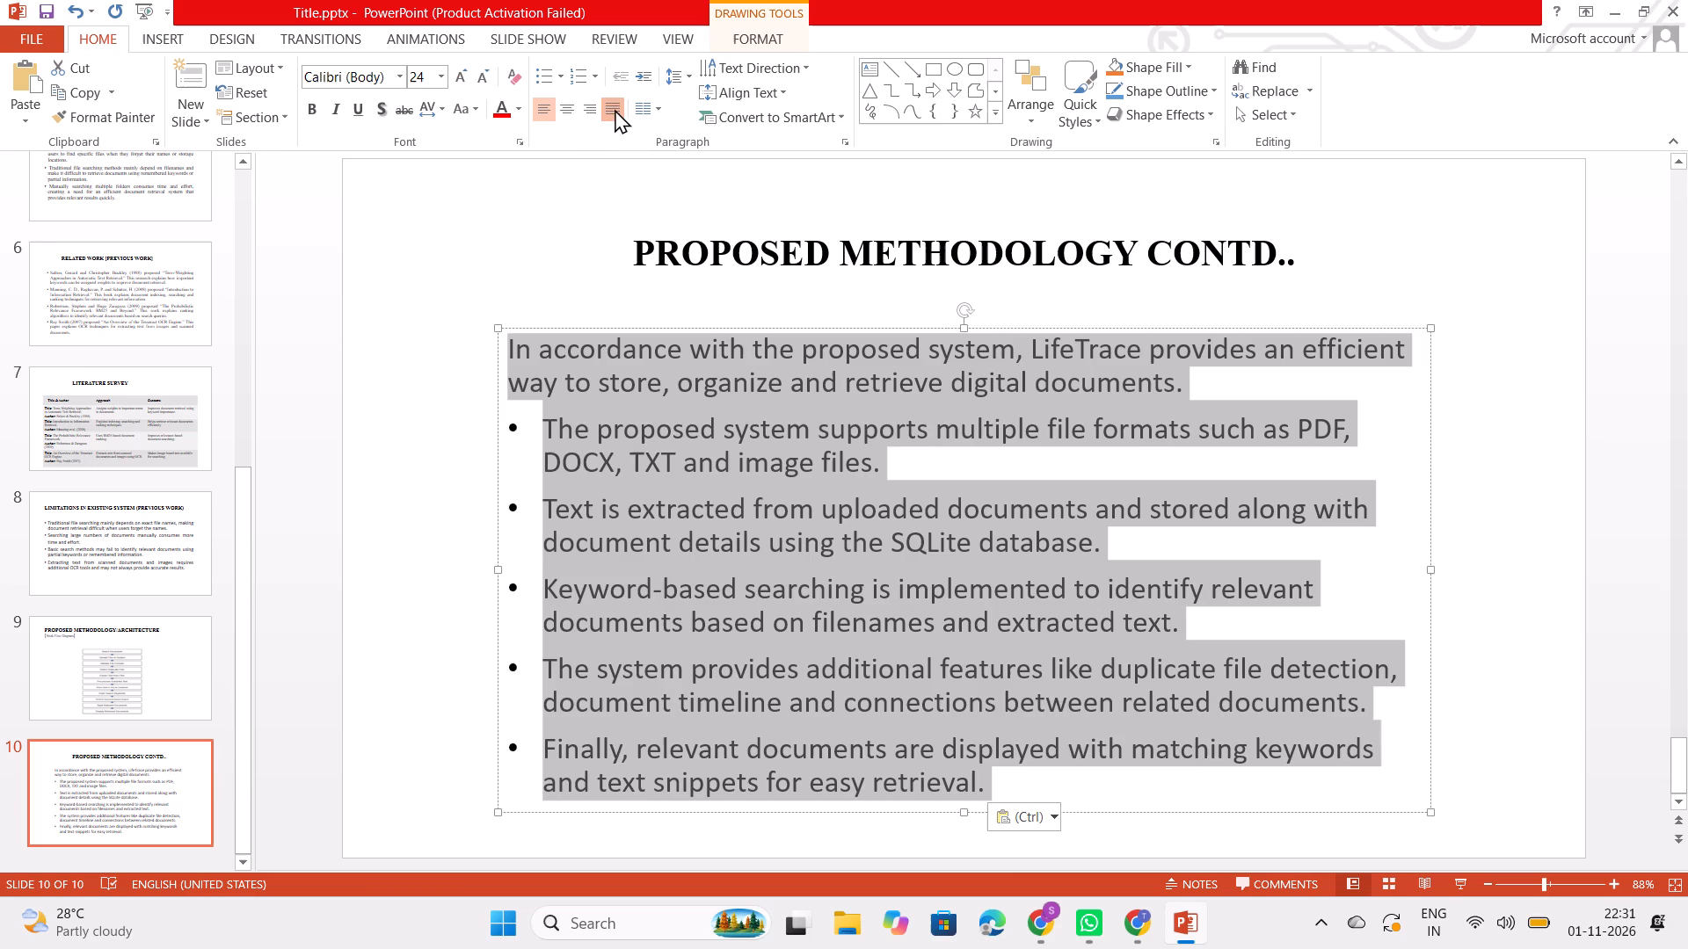
left_click(855, 600)
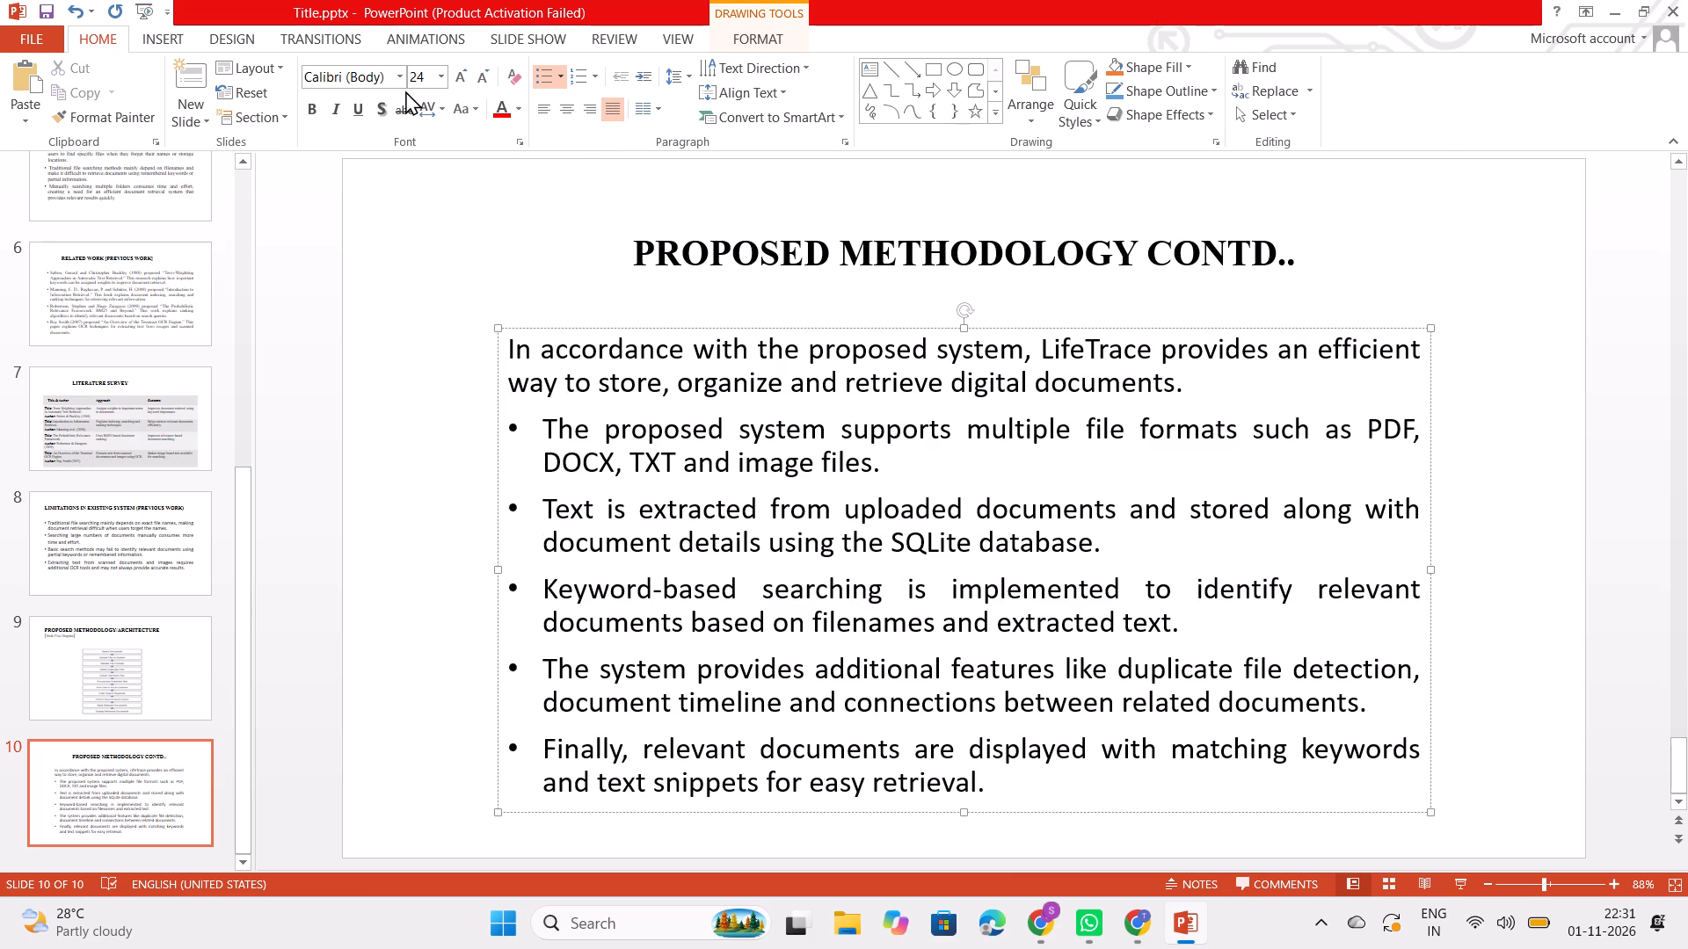
Set the font of slide 10's whole body text to Times New Roman.
left_click(693, 254)
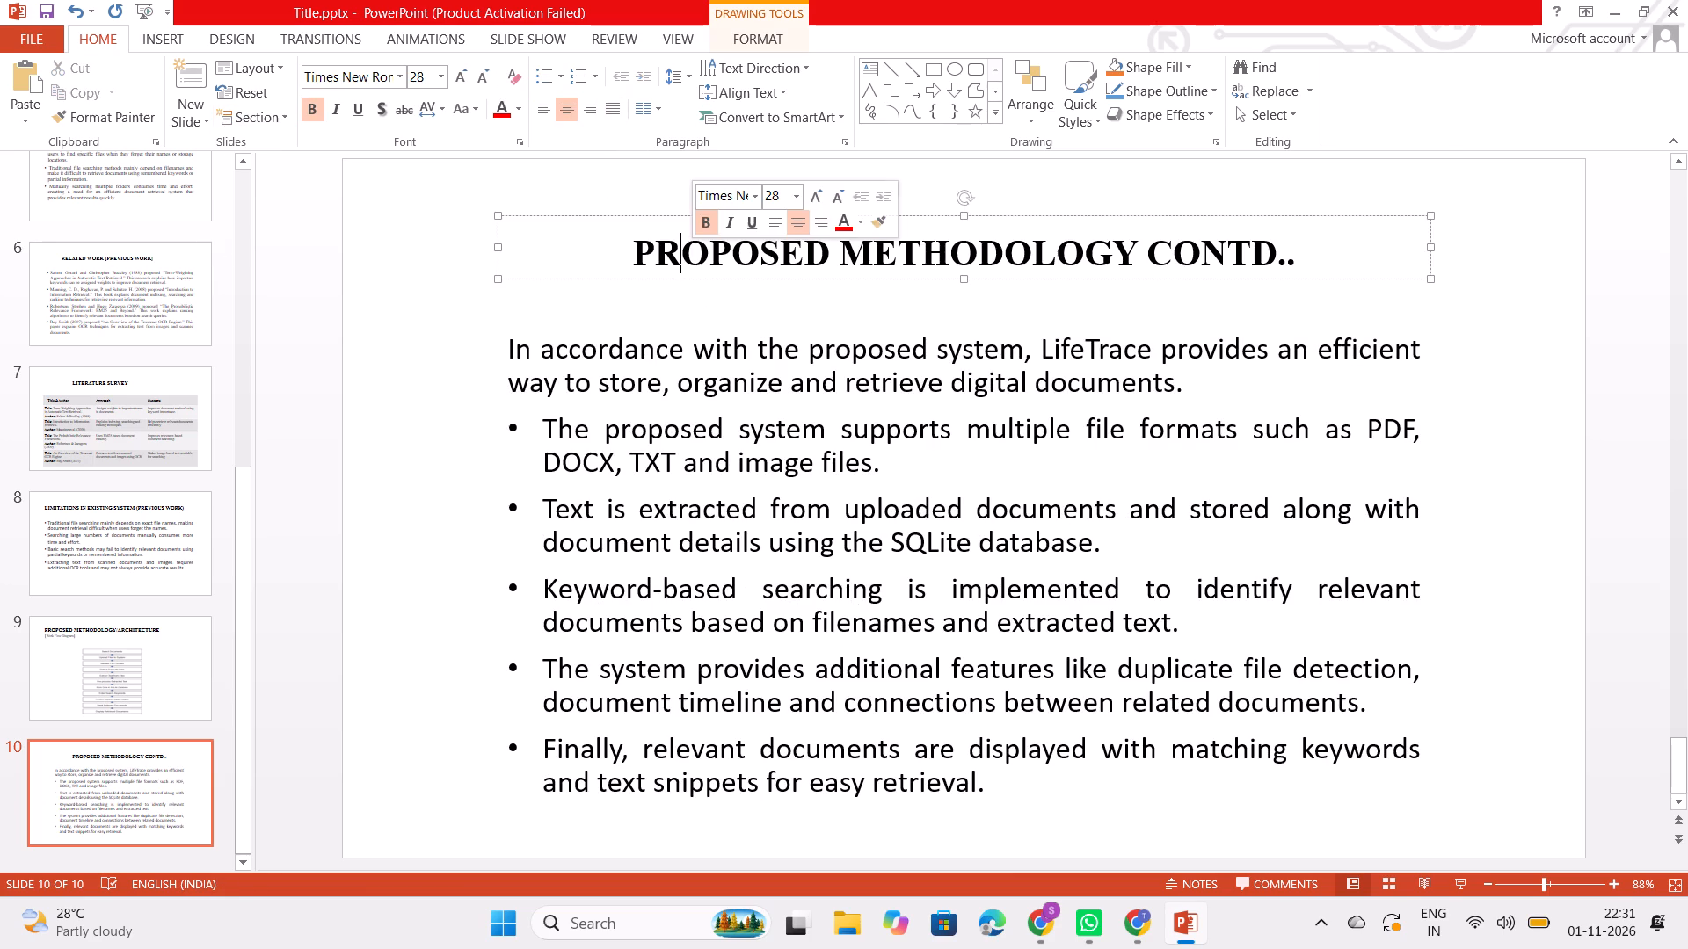
left_click_drag(995, 804, 497, 355)
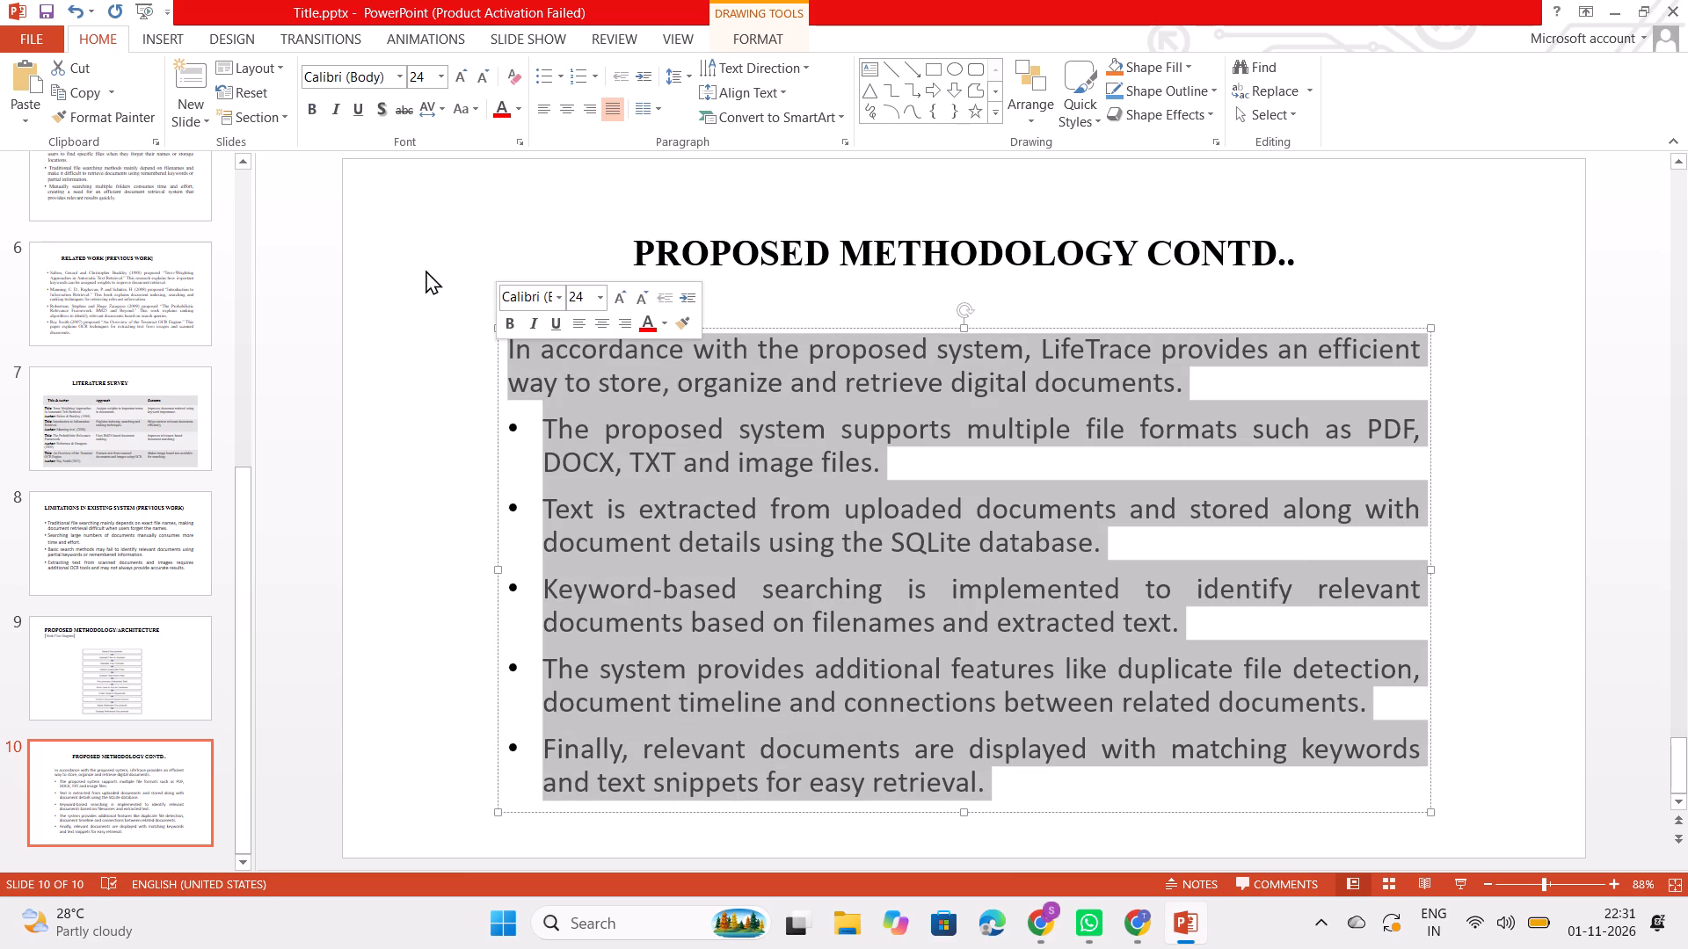
left_click(401, 72)
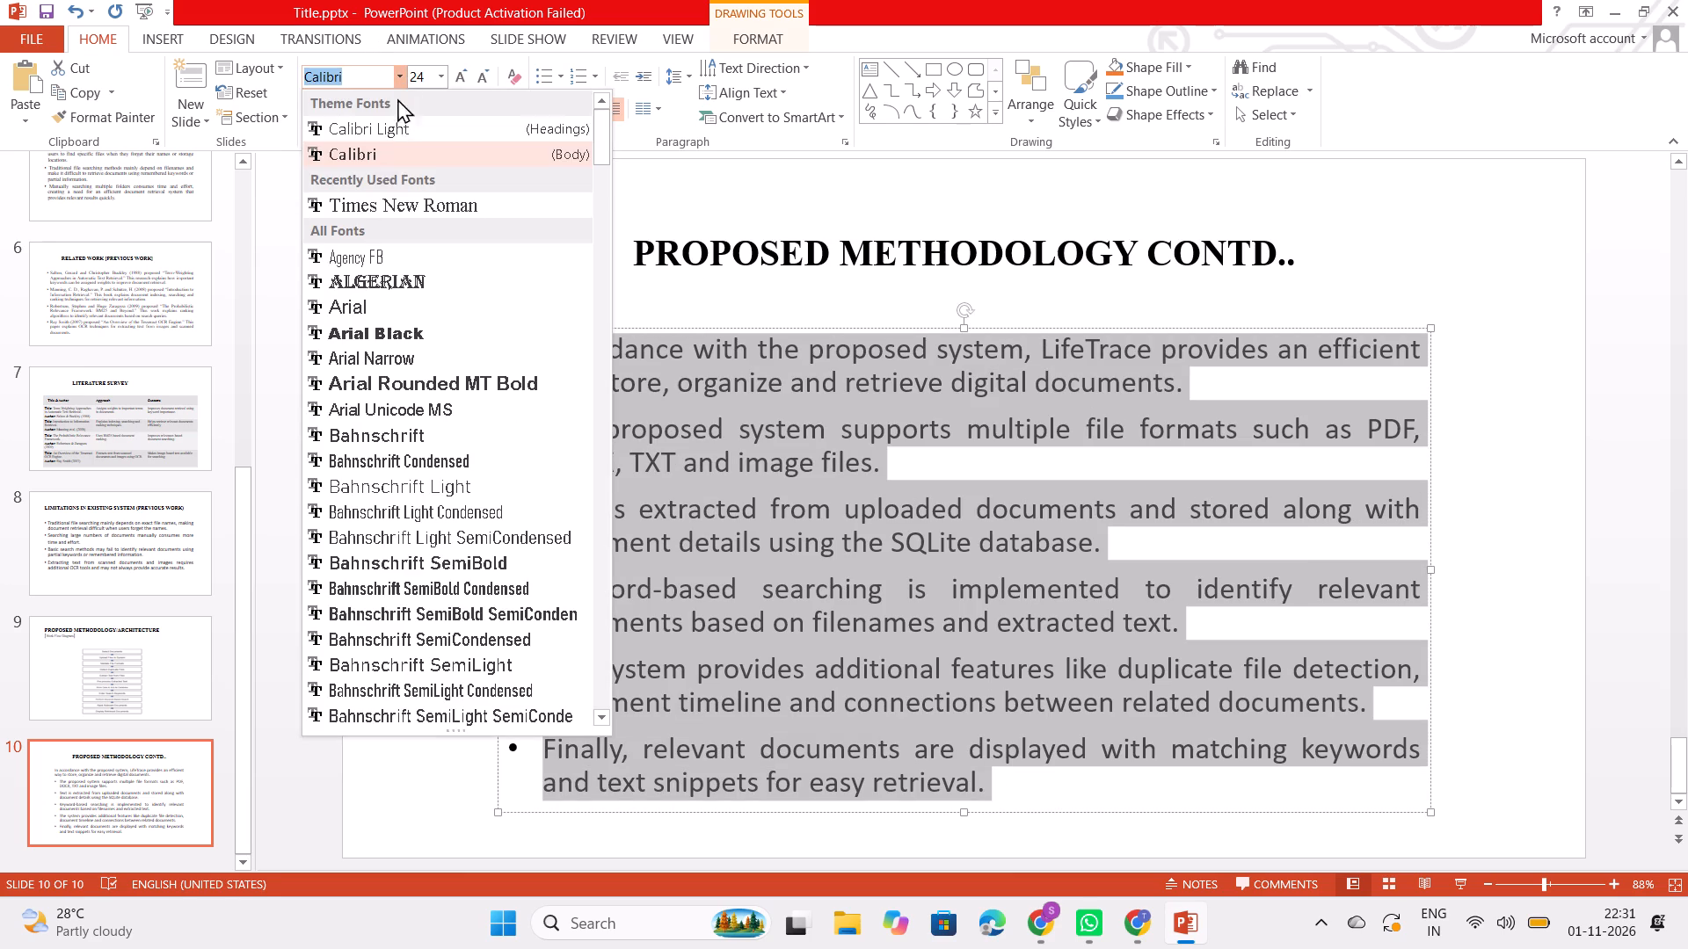
left_click(390, 194)
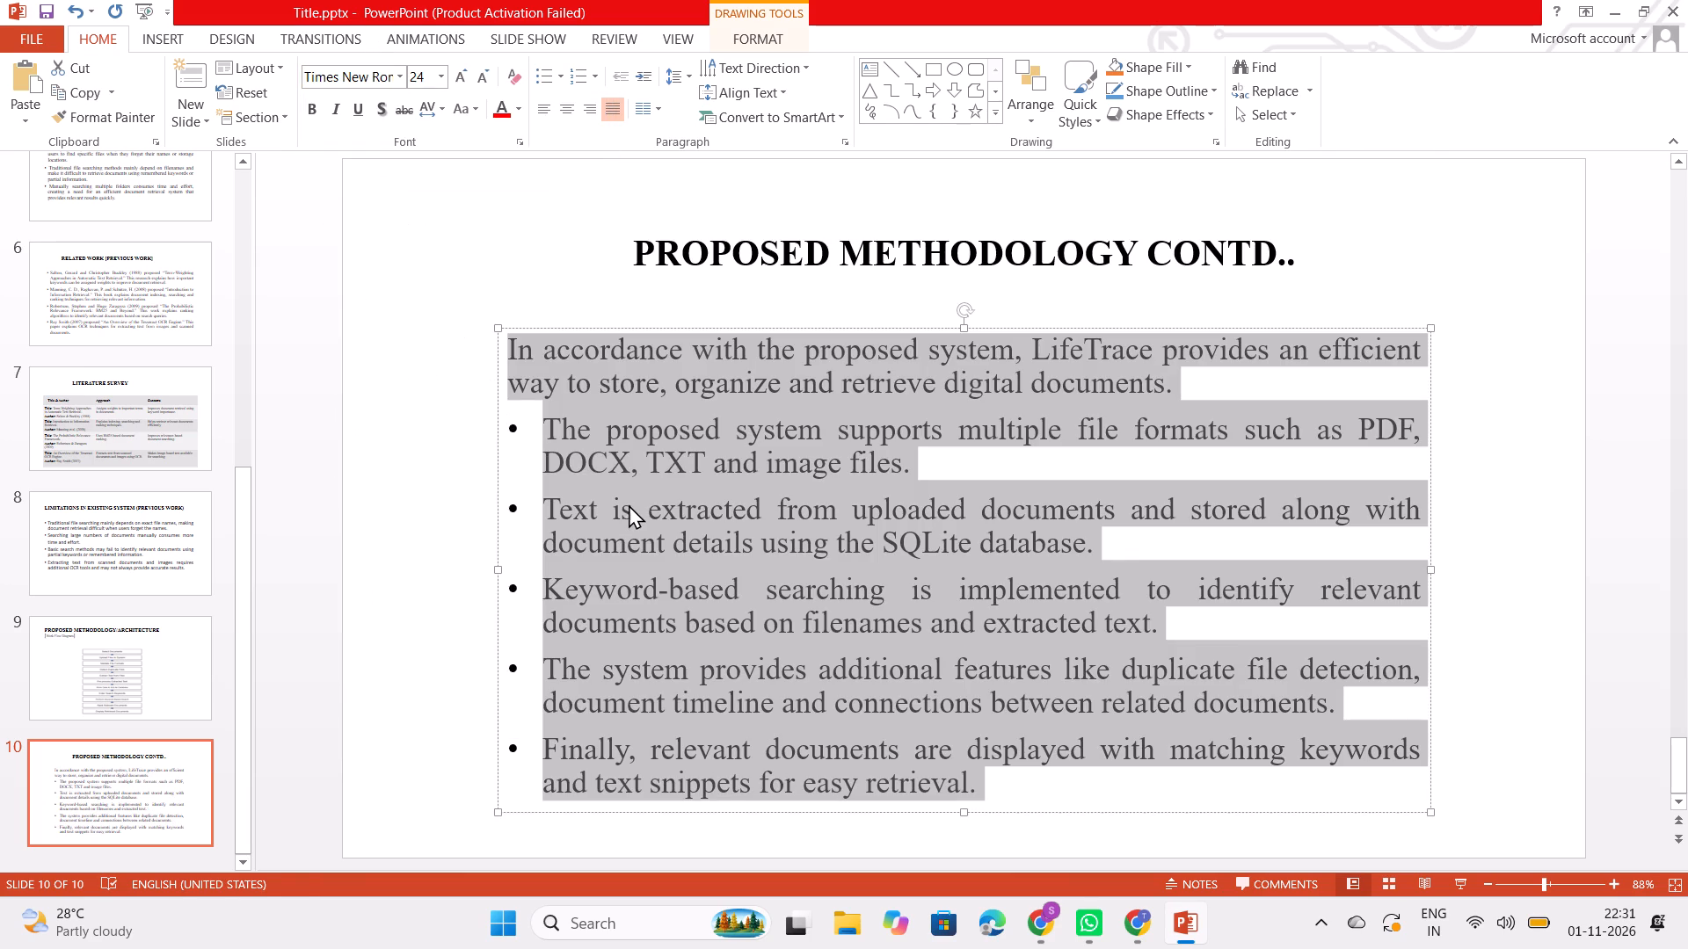
left_click(629, 504)
Review slides 8, 7 and 6 to compare their text formatting.
left_click(170, 532)
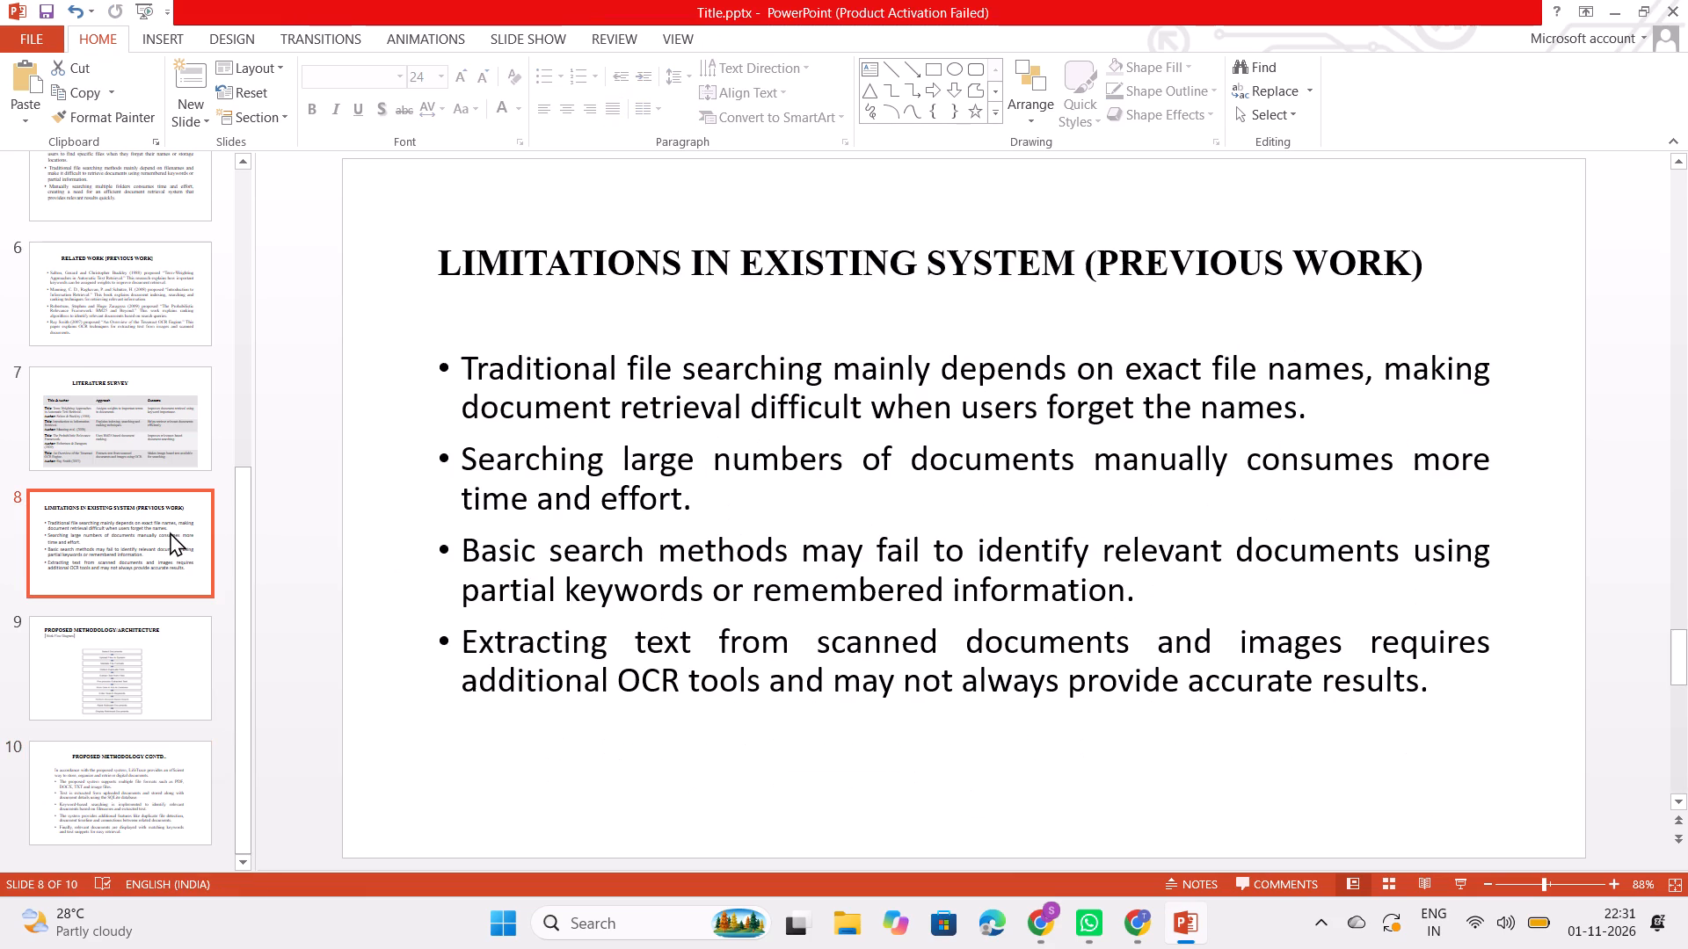
left_click(129, 439)
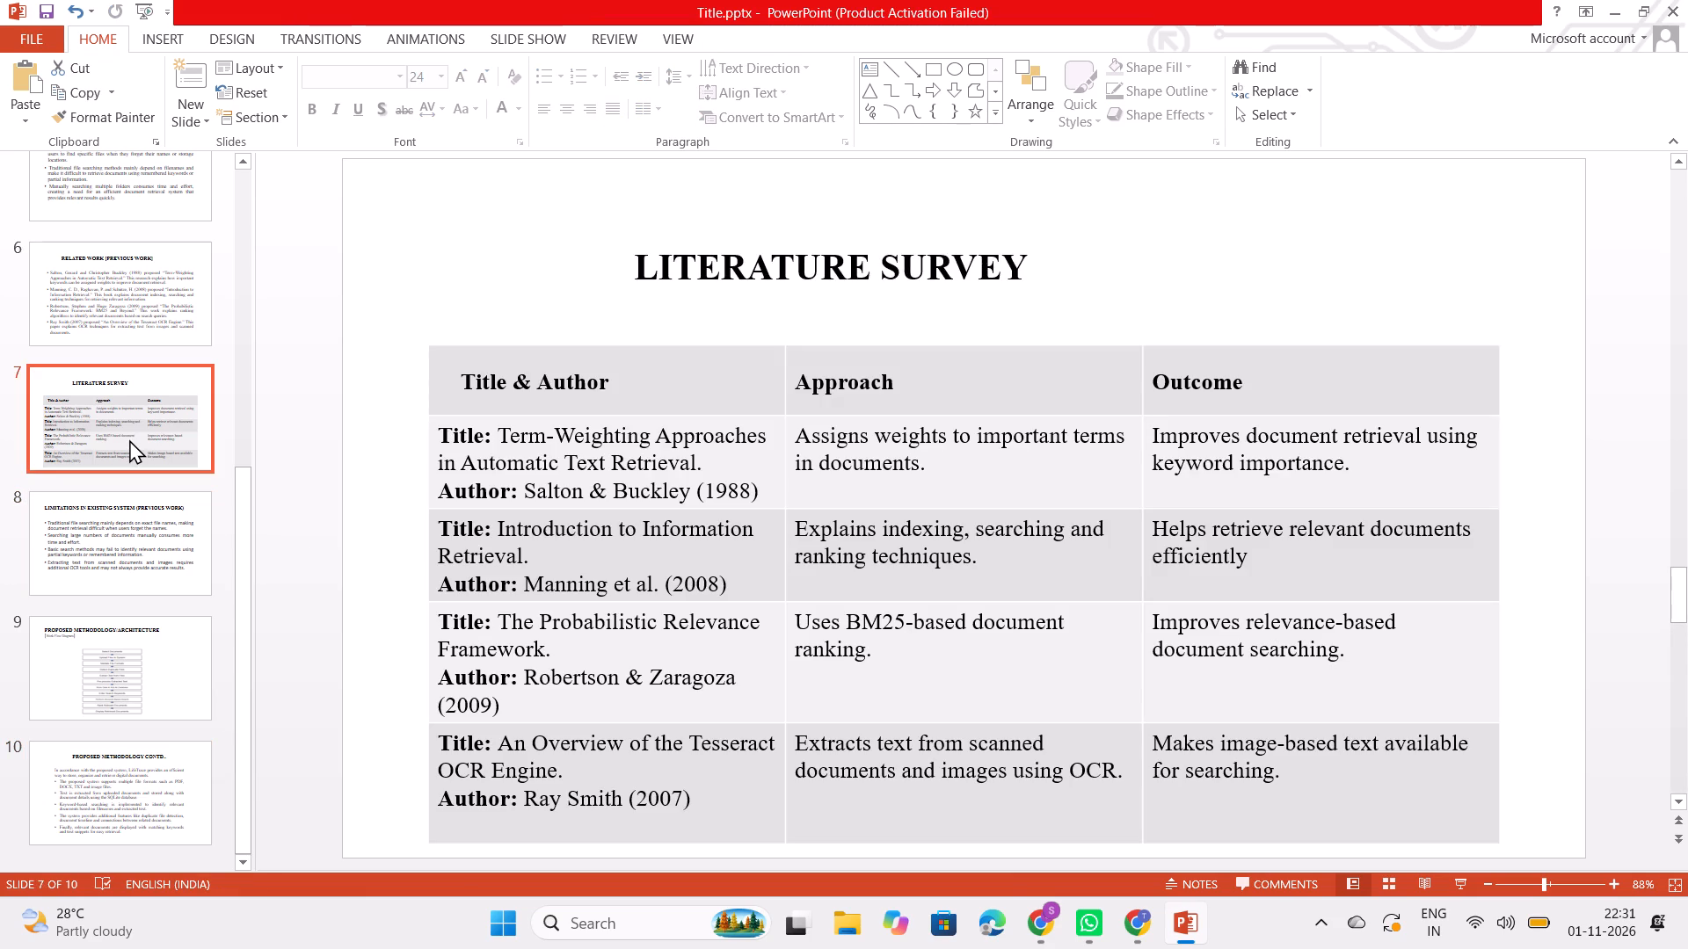
left_click(130, 307)
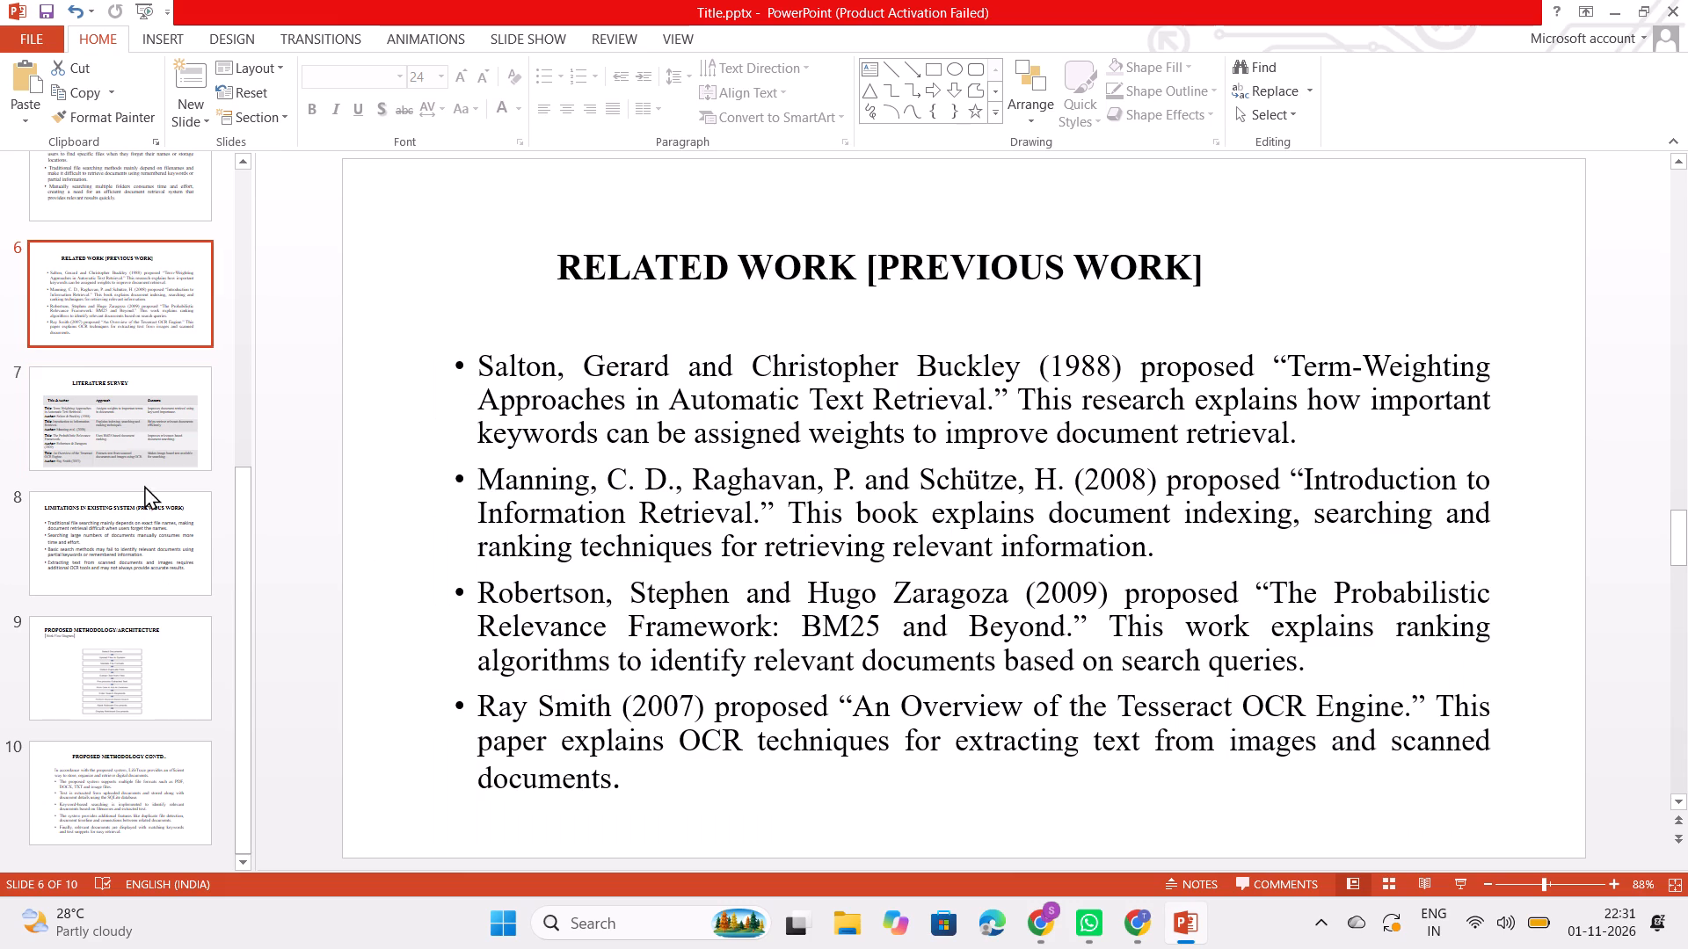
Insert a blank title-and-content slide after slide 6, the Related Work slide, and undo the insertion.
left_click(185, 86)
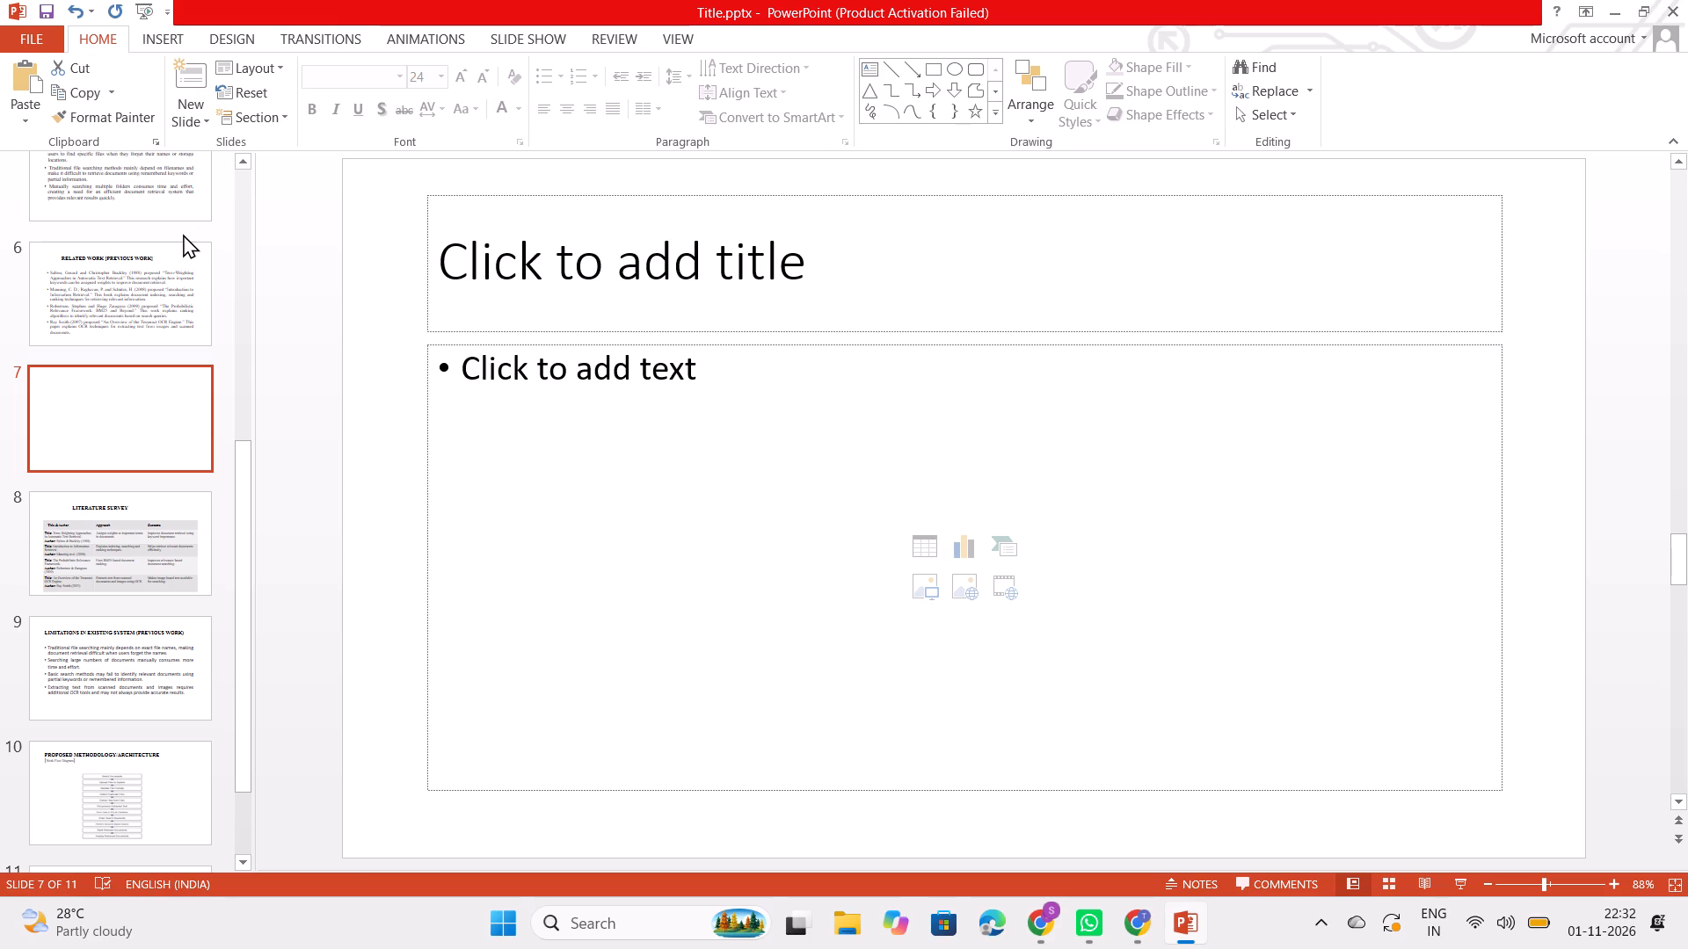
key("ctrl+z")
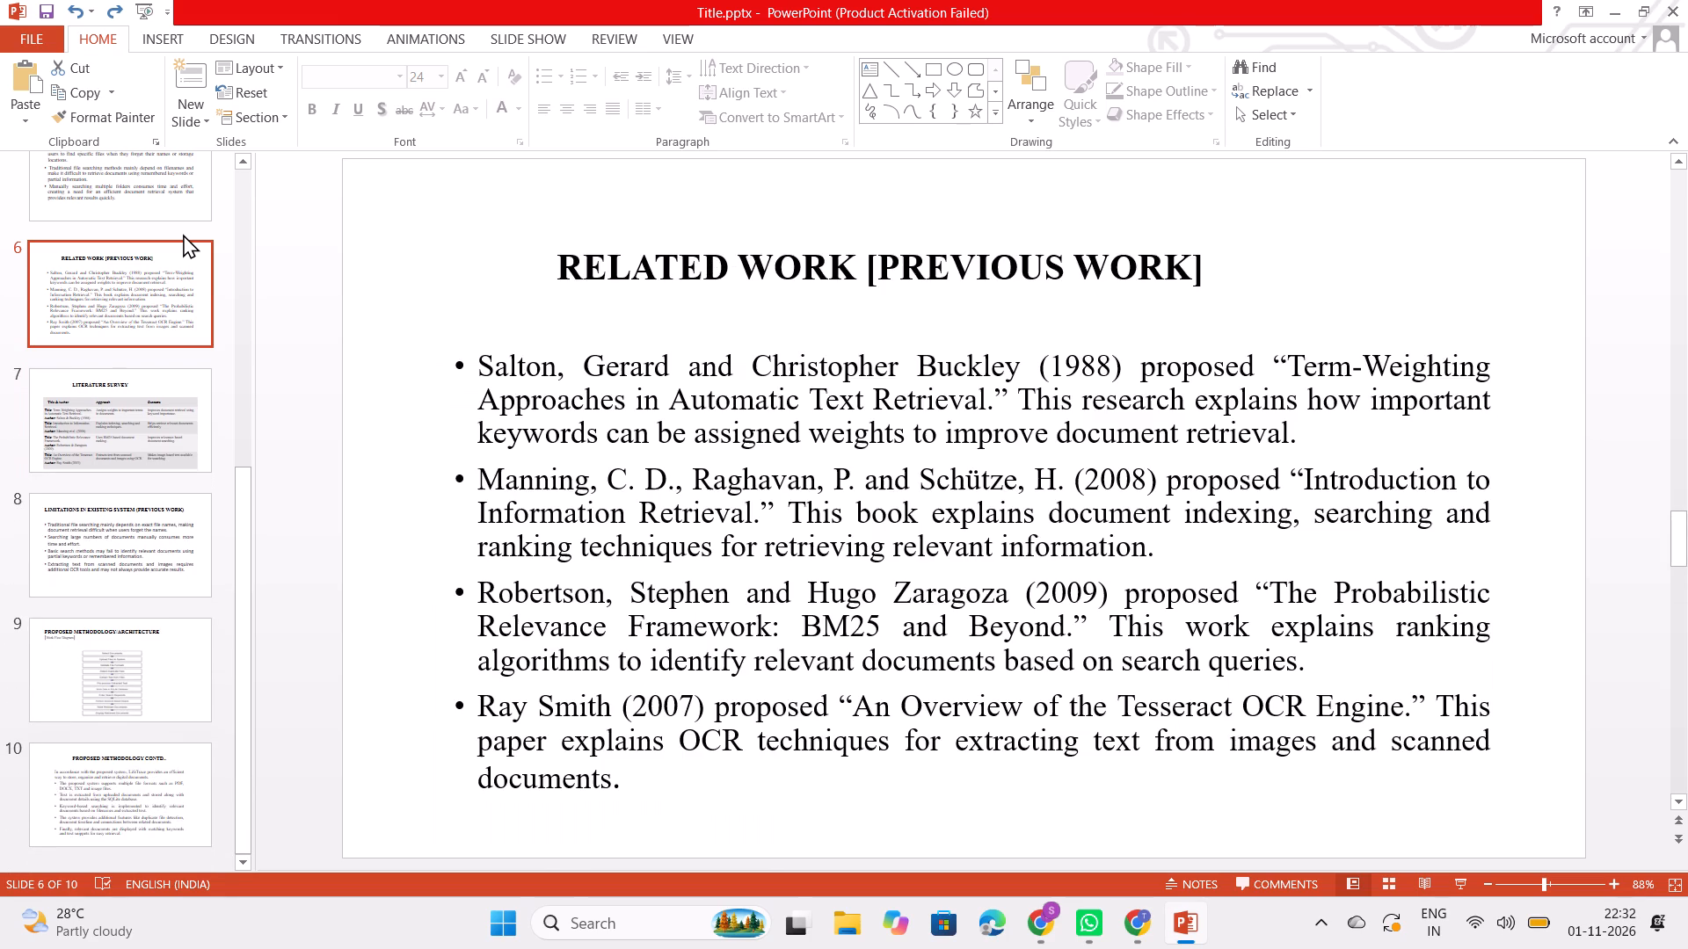
Look back over the deck's earlier slides and return to slide 10, Proposed Methodology Contd.
scroll(85, 410, "up", 13)
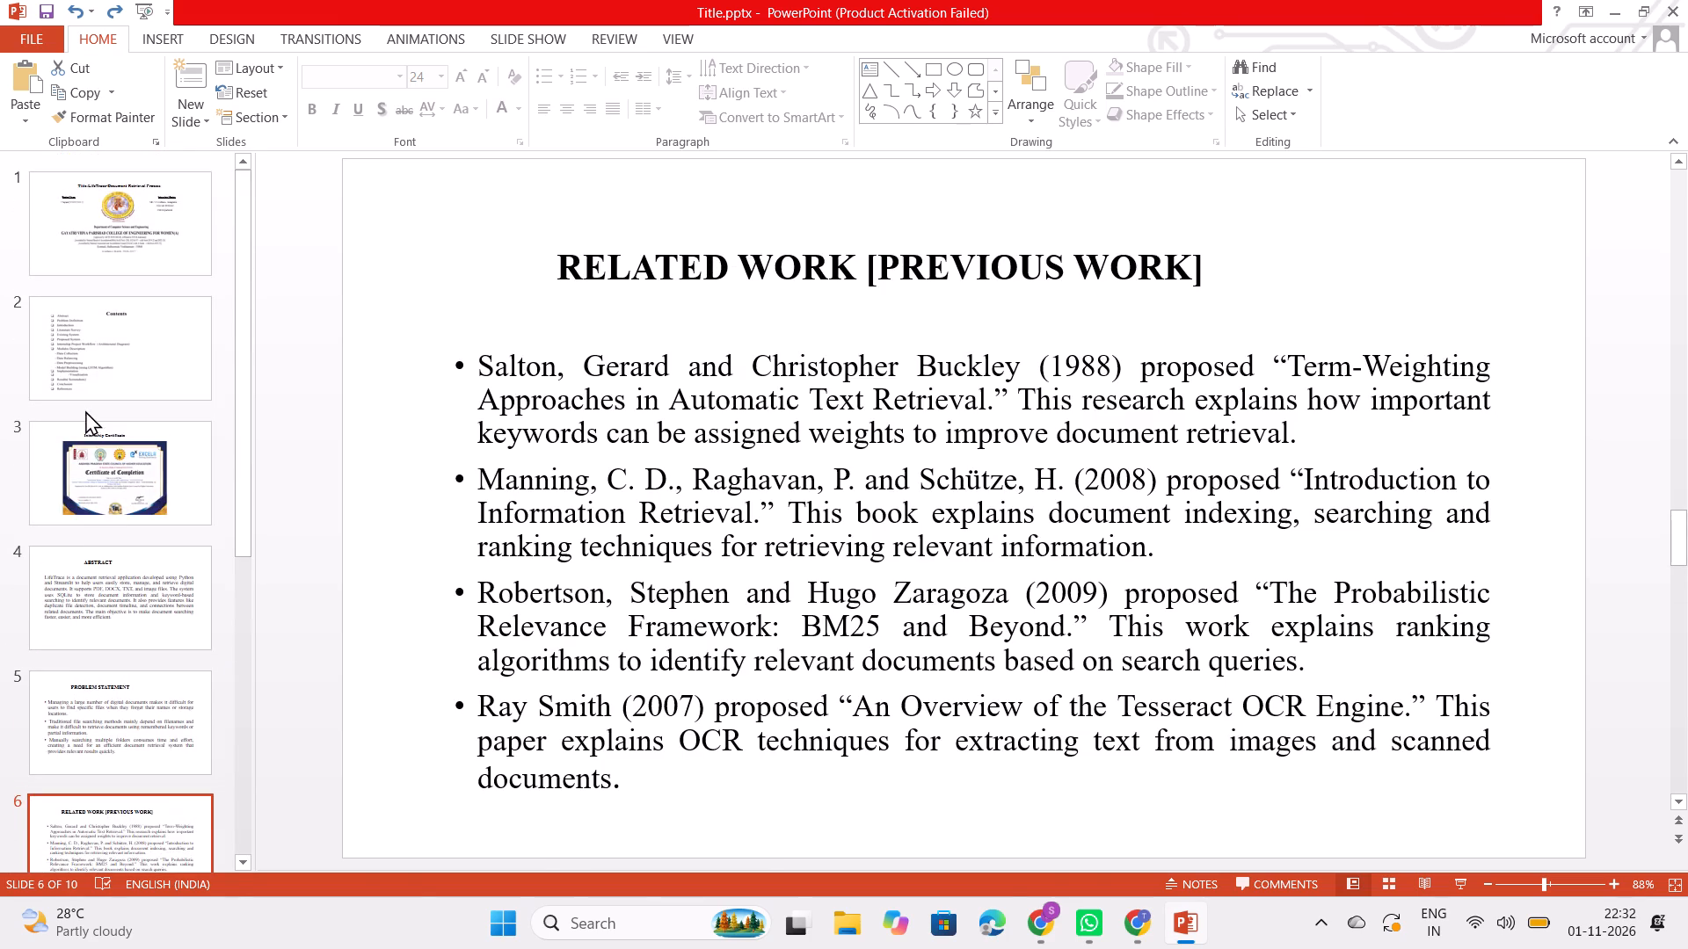
scroll(85, 410, "up", 7)
scroll(85, 410, "down", 6)
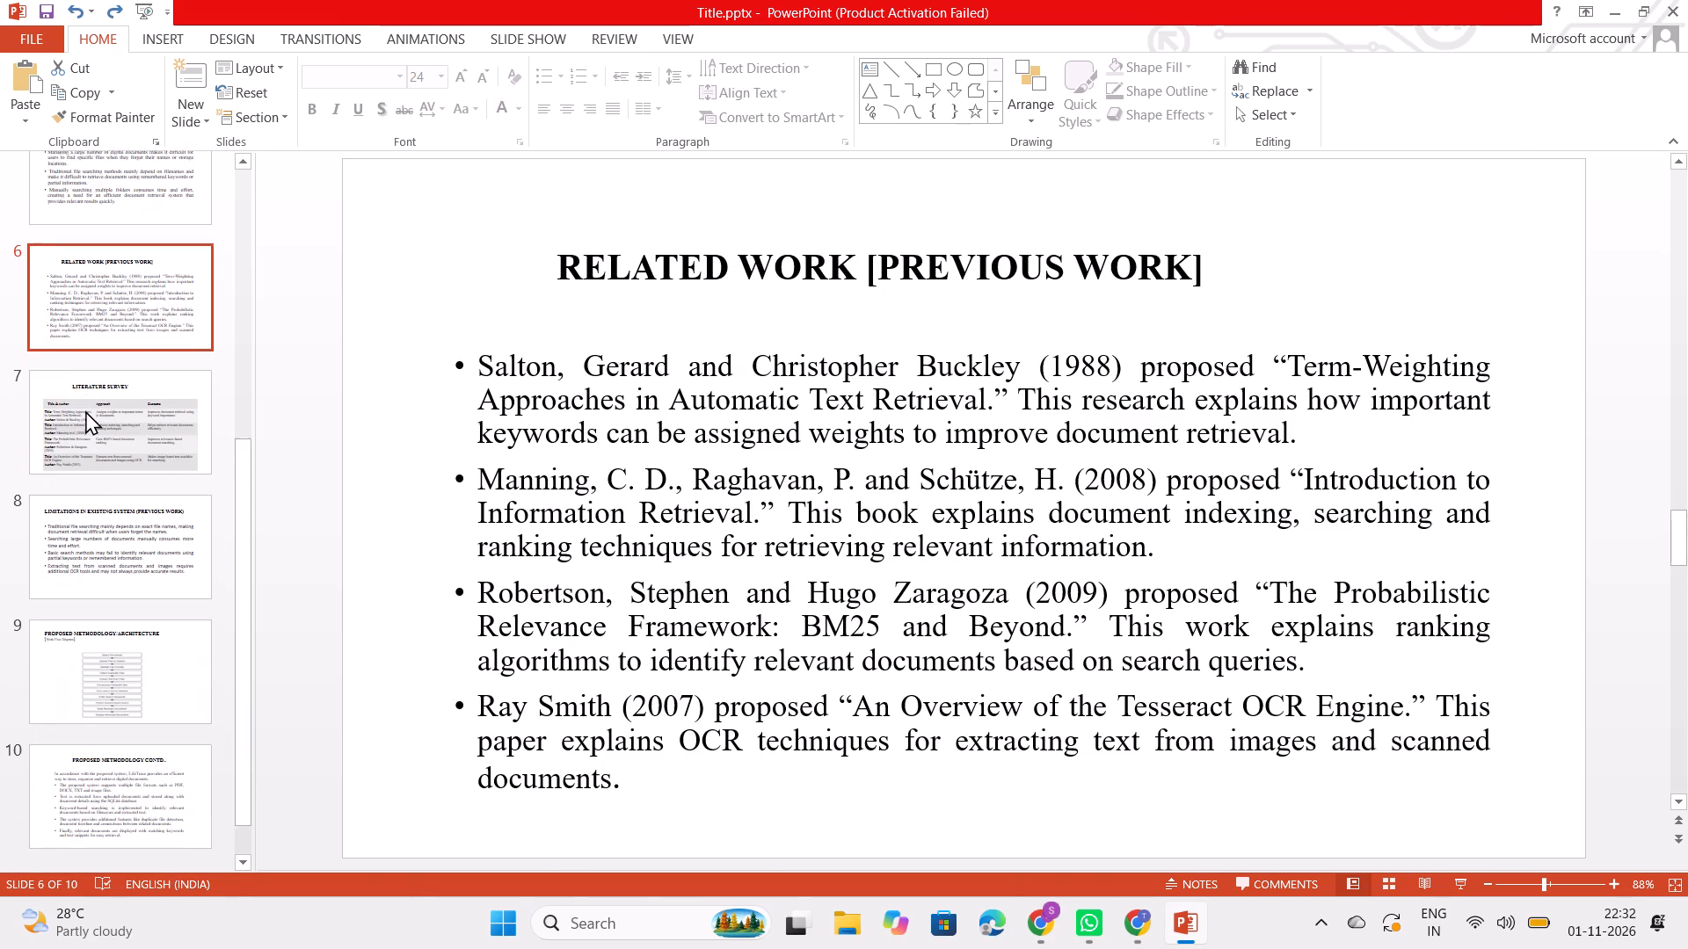
scroll(85, 410, "down", 9)
left_click(85, 809)
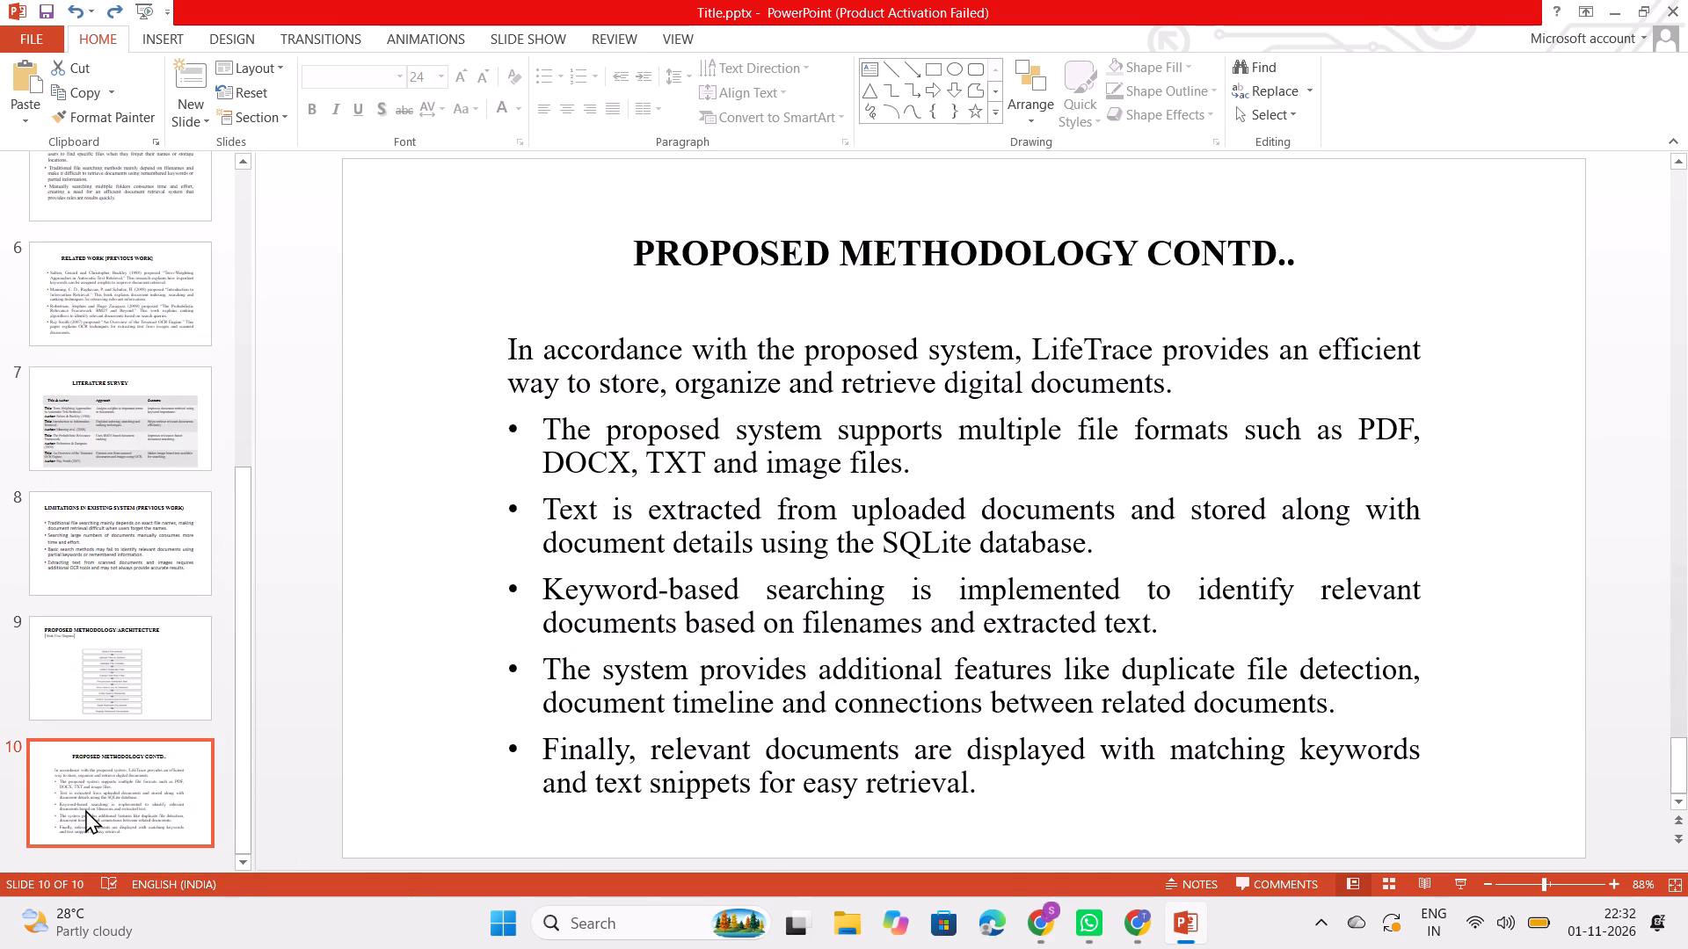
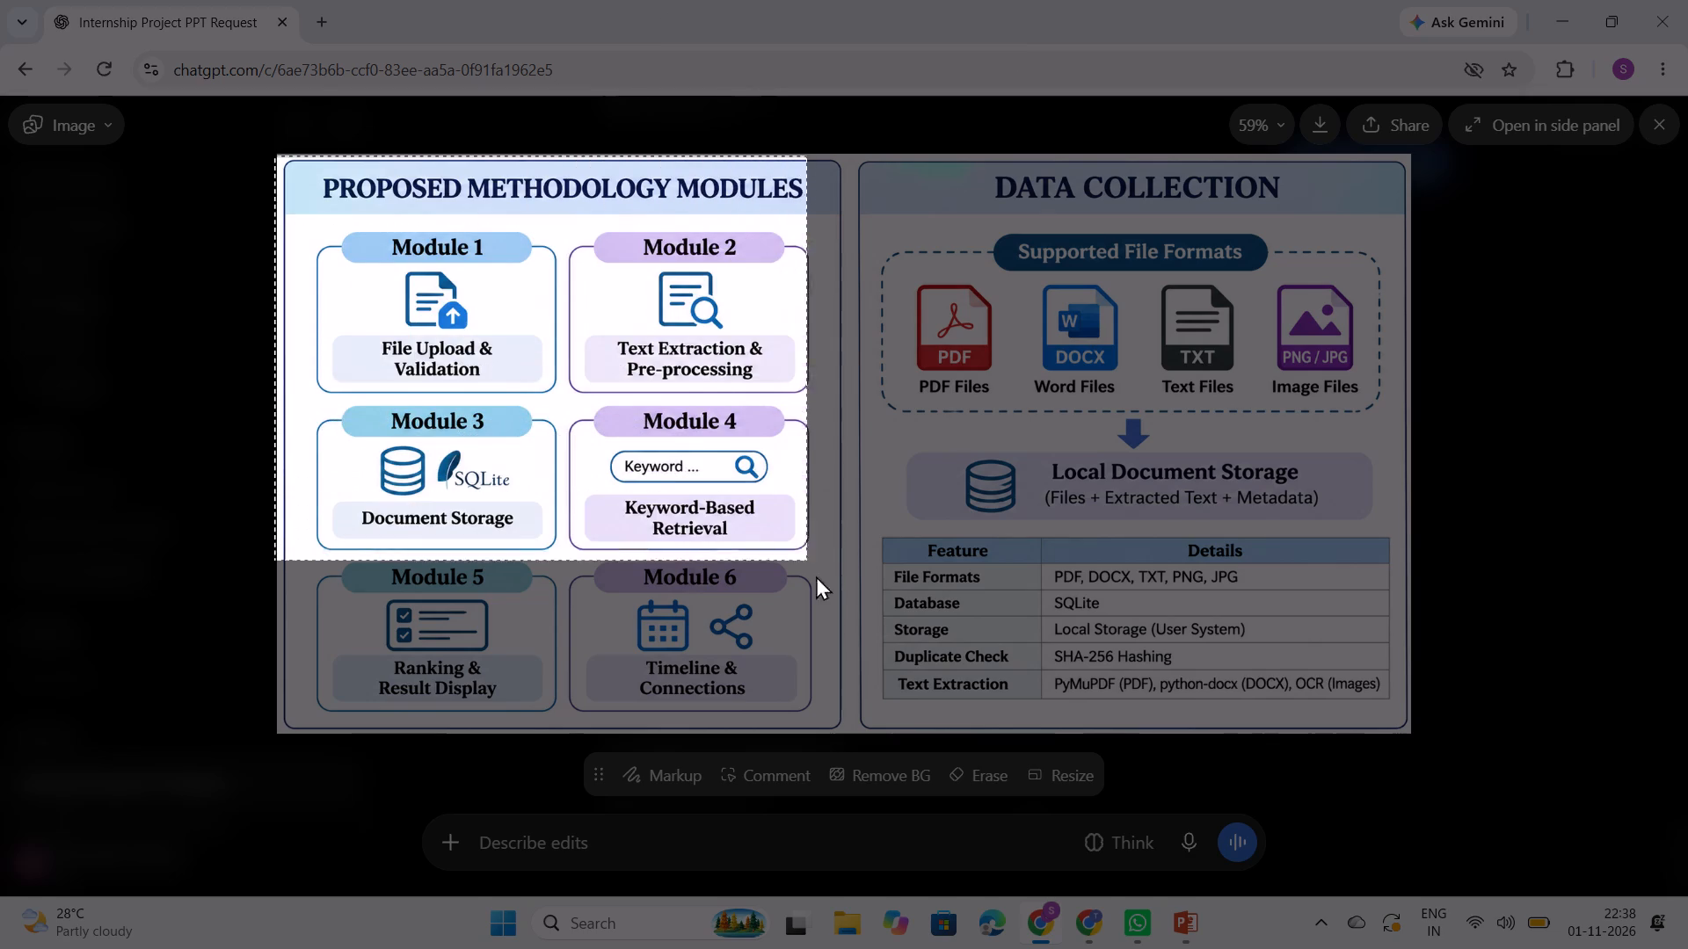
Capture the Proposed Methodology Modules half of ChatGPT's picture as a screenshot and copy it from Snipping Tool.
scroll(818, 583, "up", 1)
left_click_drag(816, 576, 851, 738)
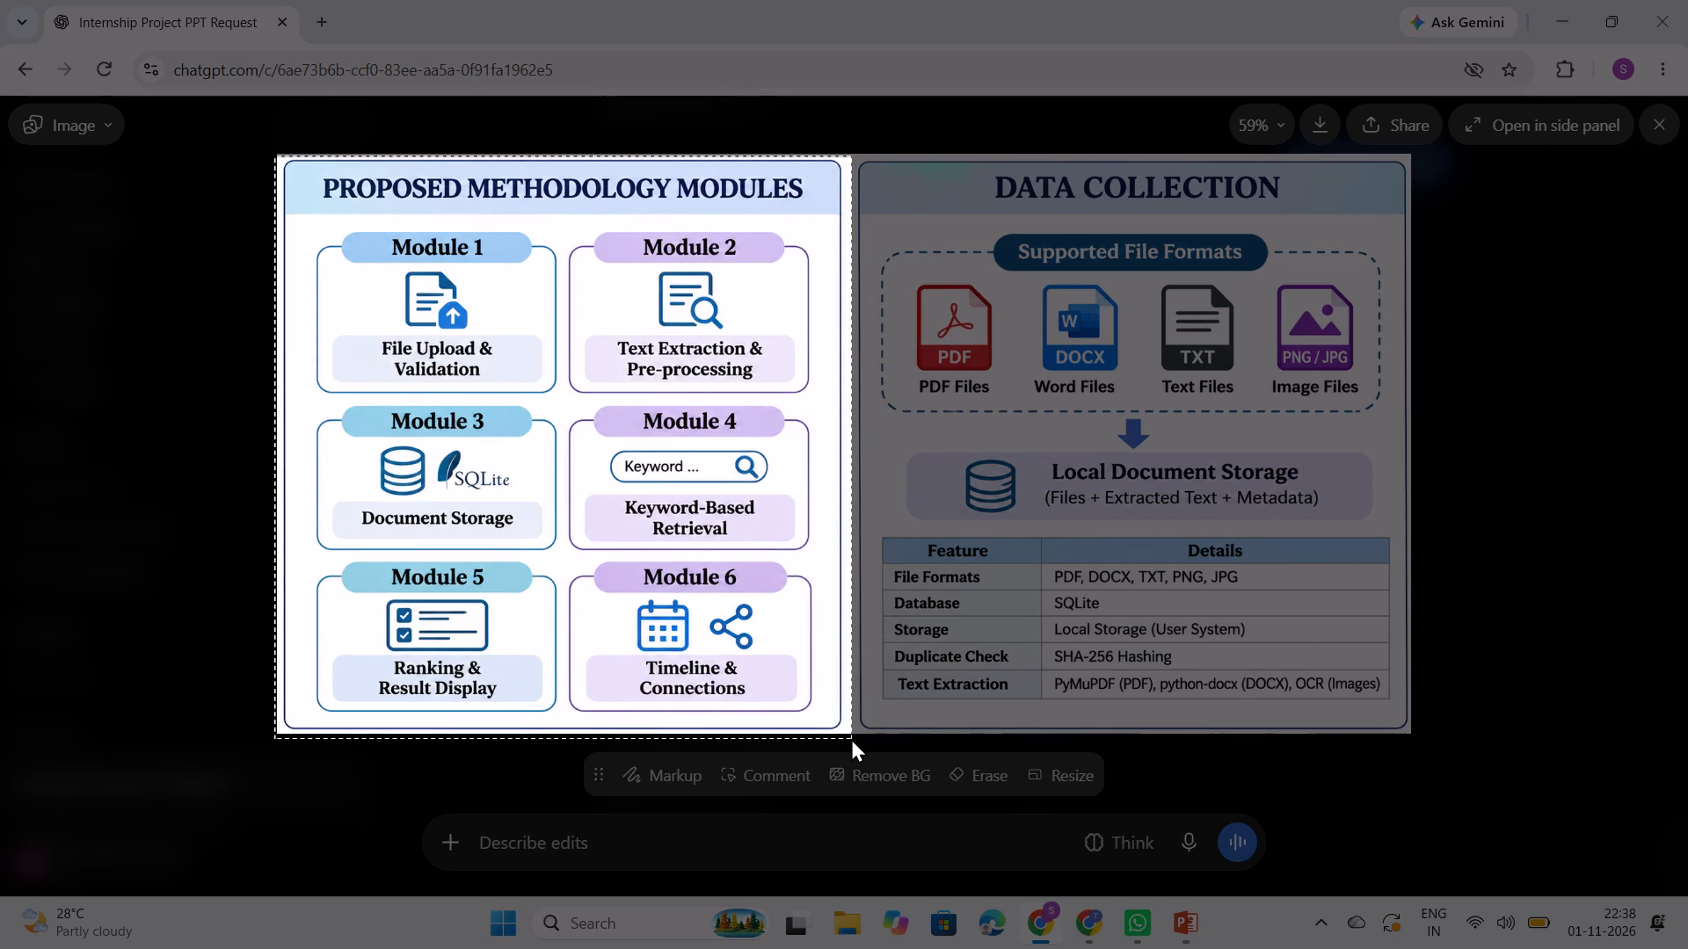
left_click_drag(851, 738, 851, 732)
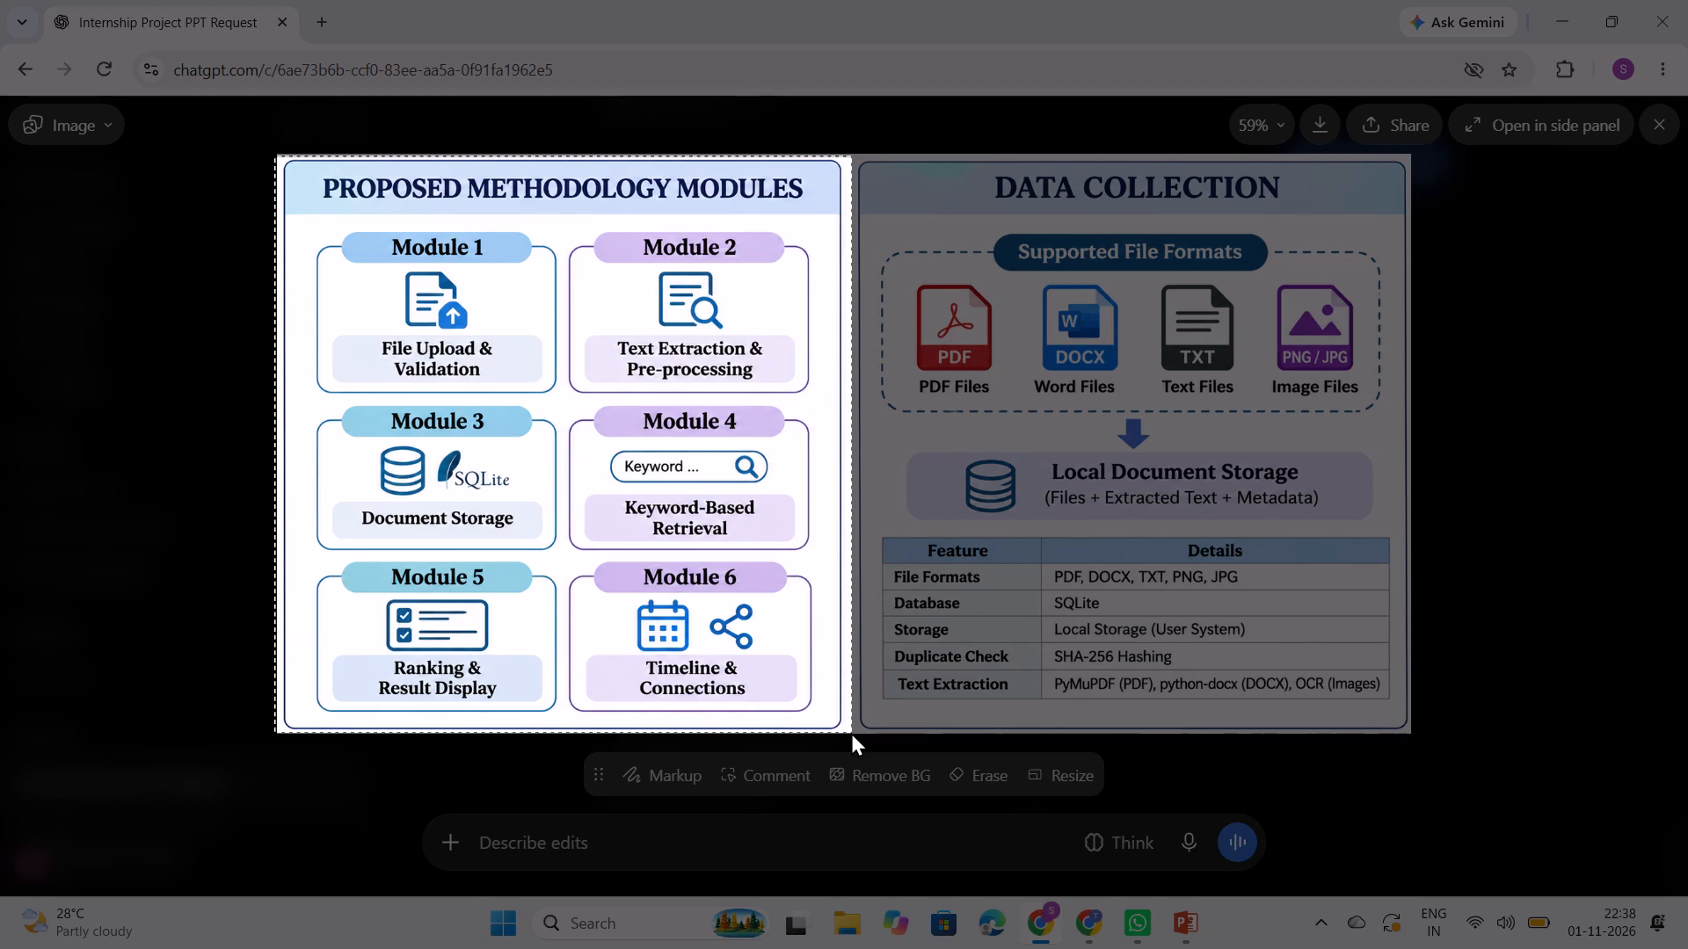
left_click_drag(851, 732, 852, 731)
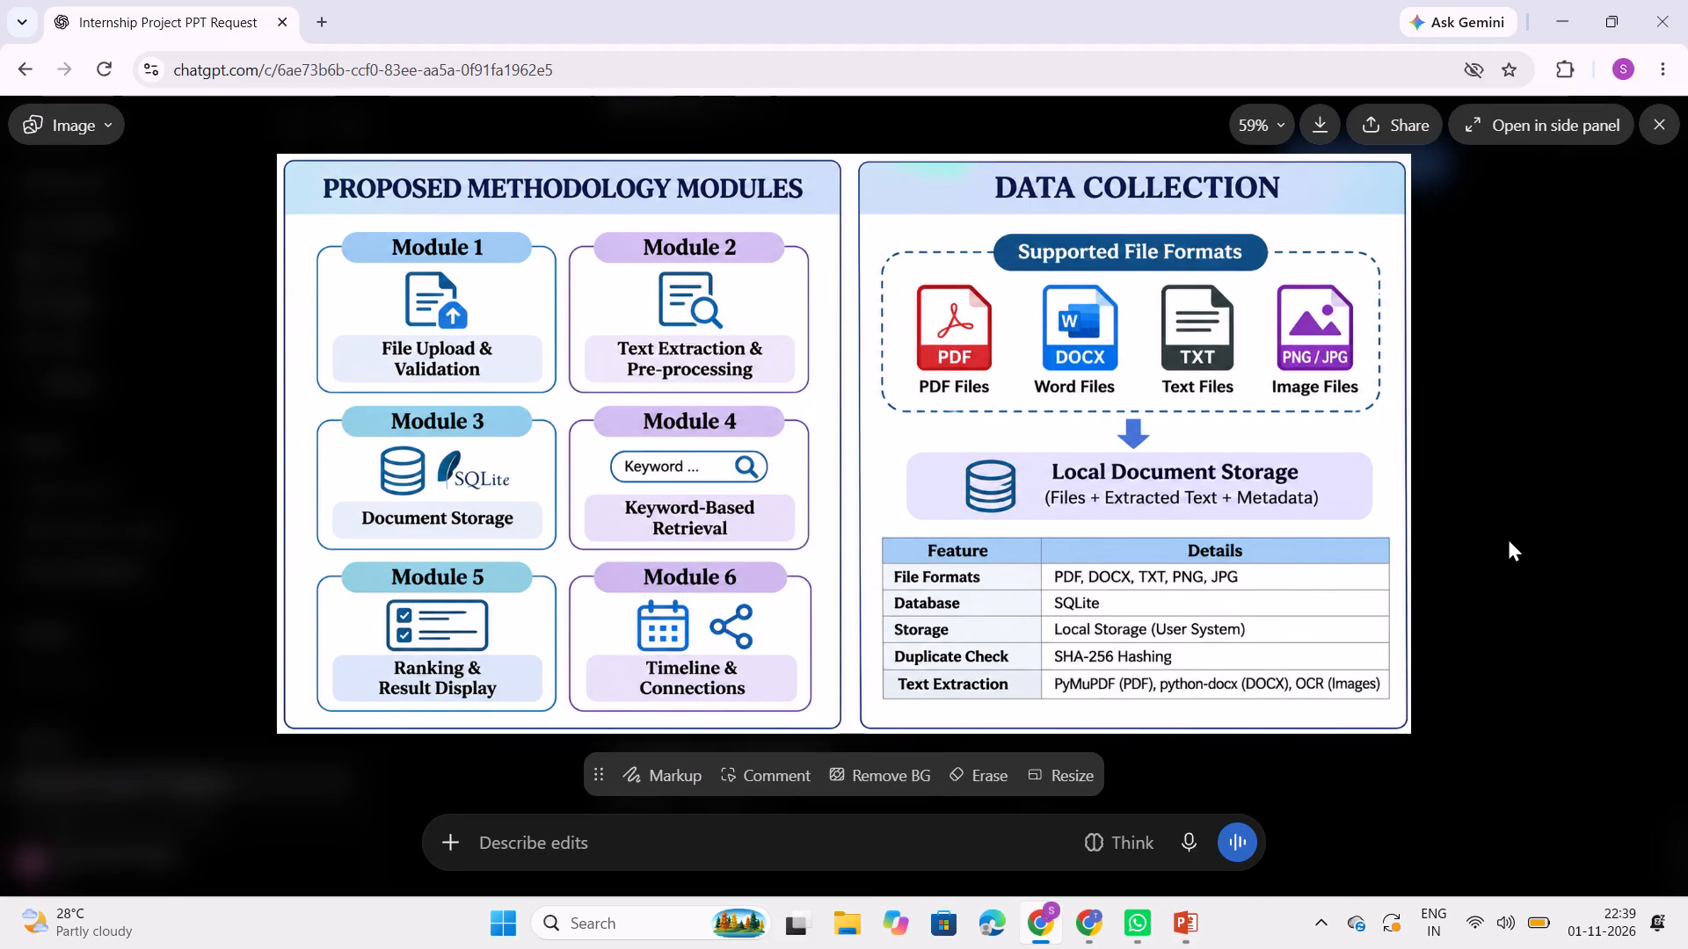
left_click(1507, 568)
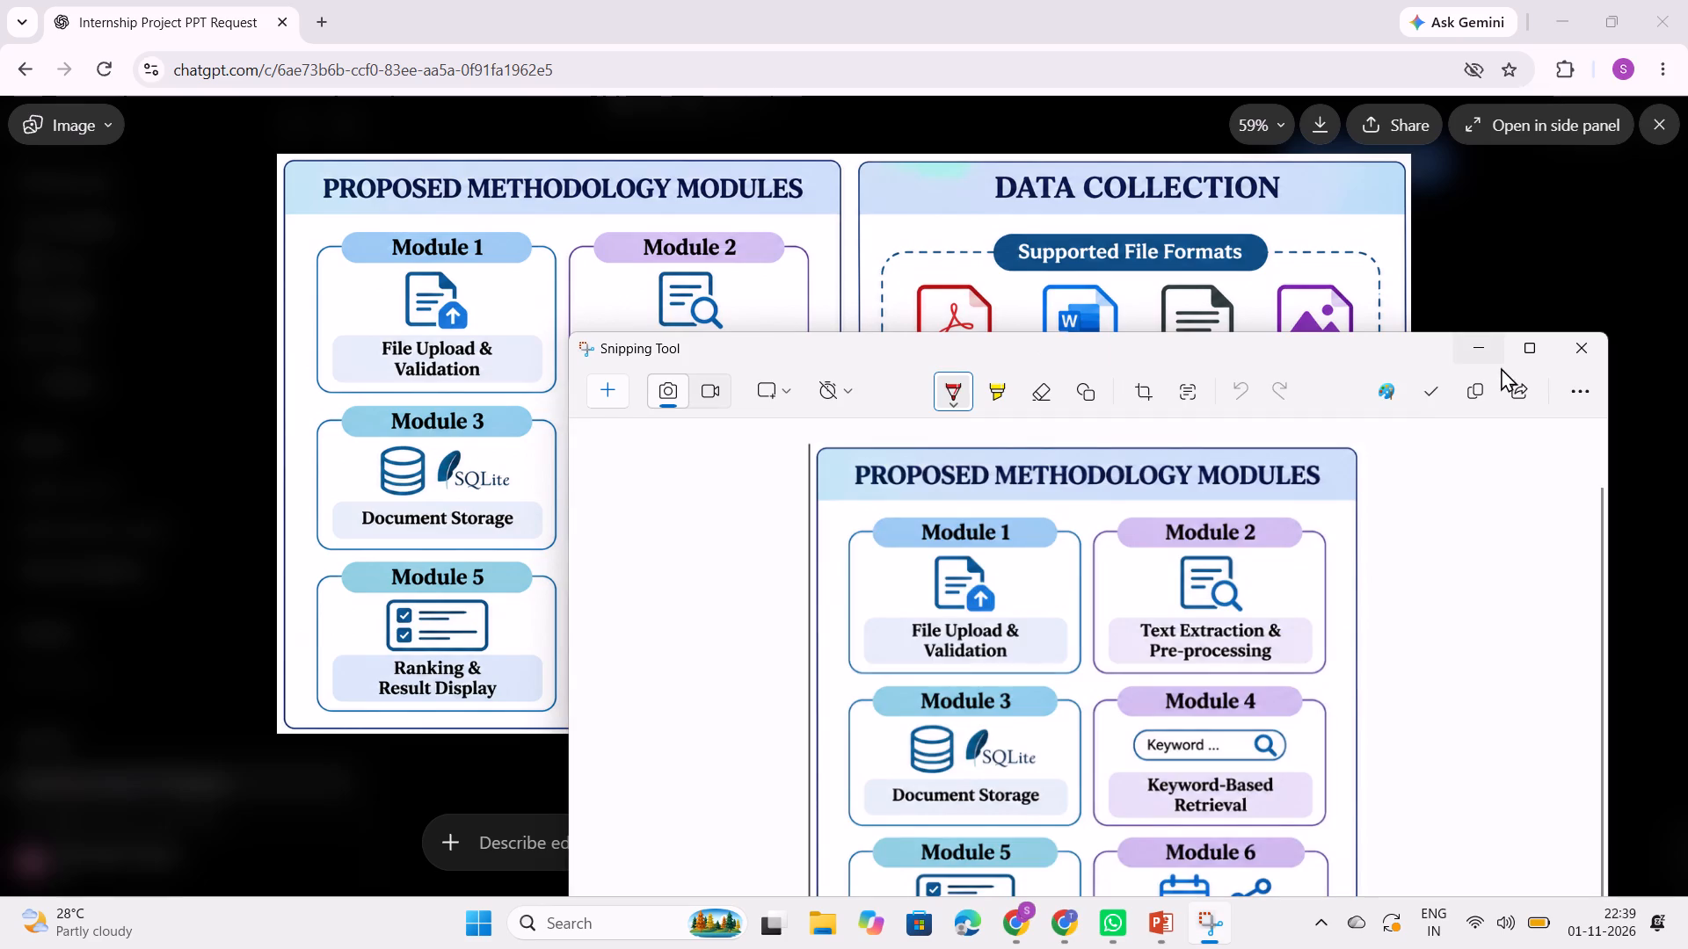
left_click(1486, 388)
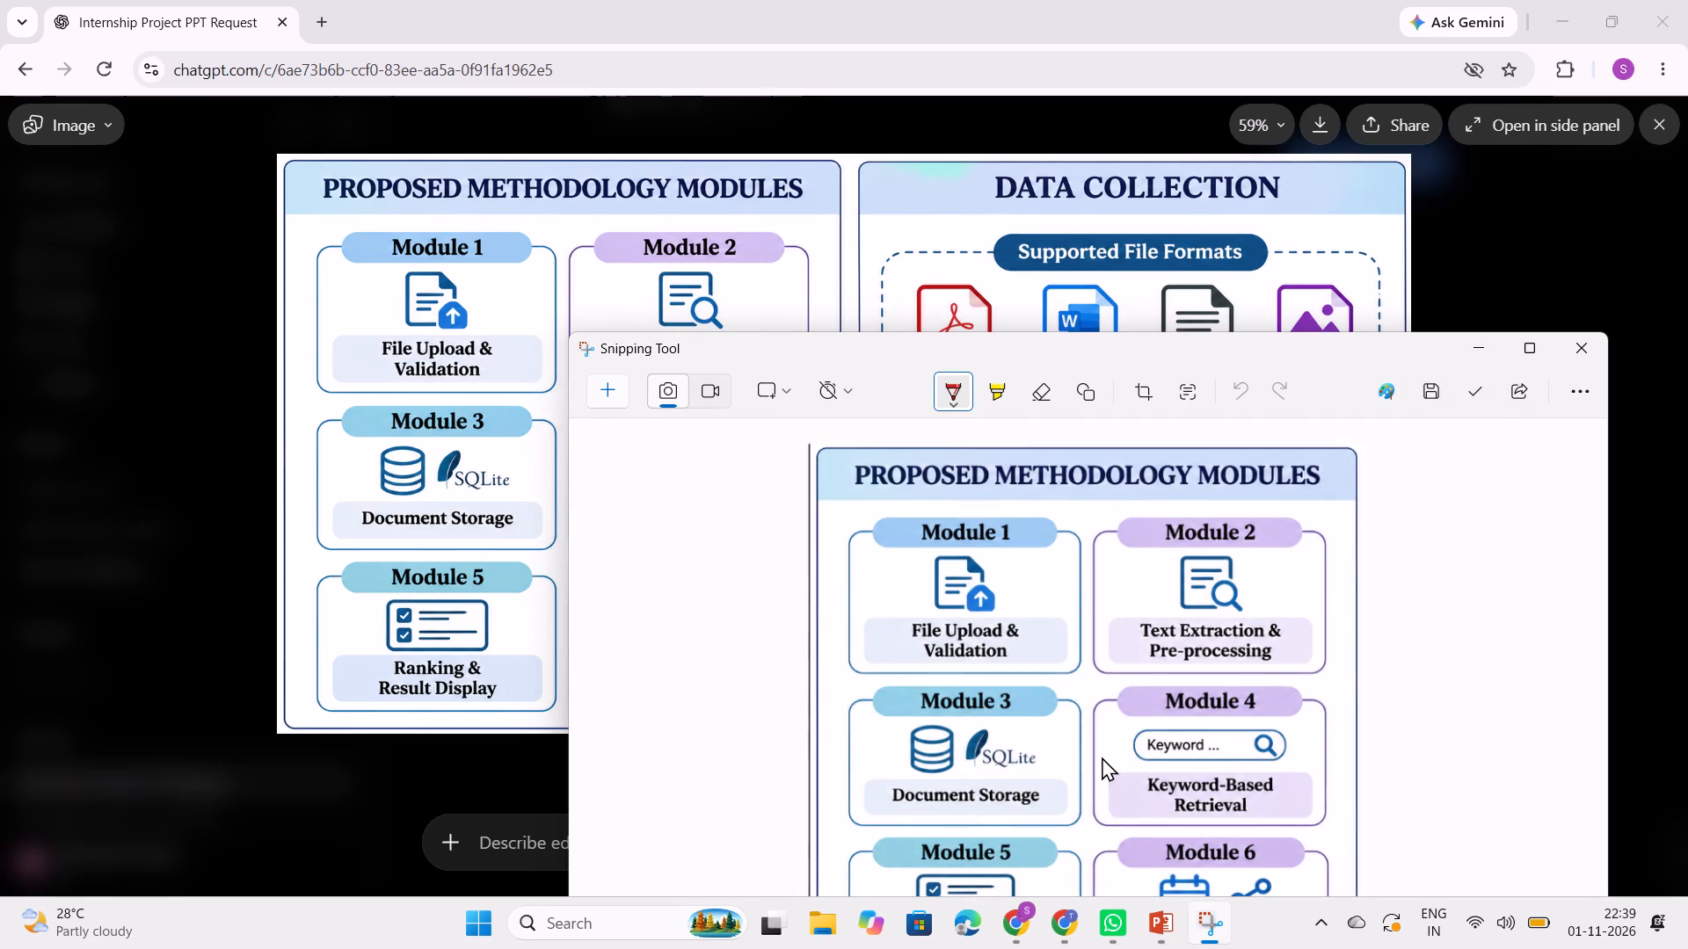
In PowerPoint, add a new slide after slide 10, shrink its title placeholder in height and extend its content placeholder up to it.
left_click(1160, 930)
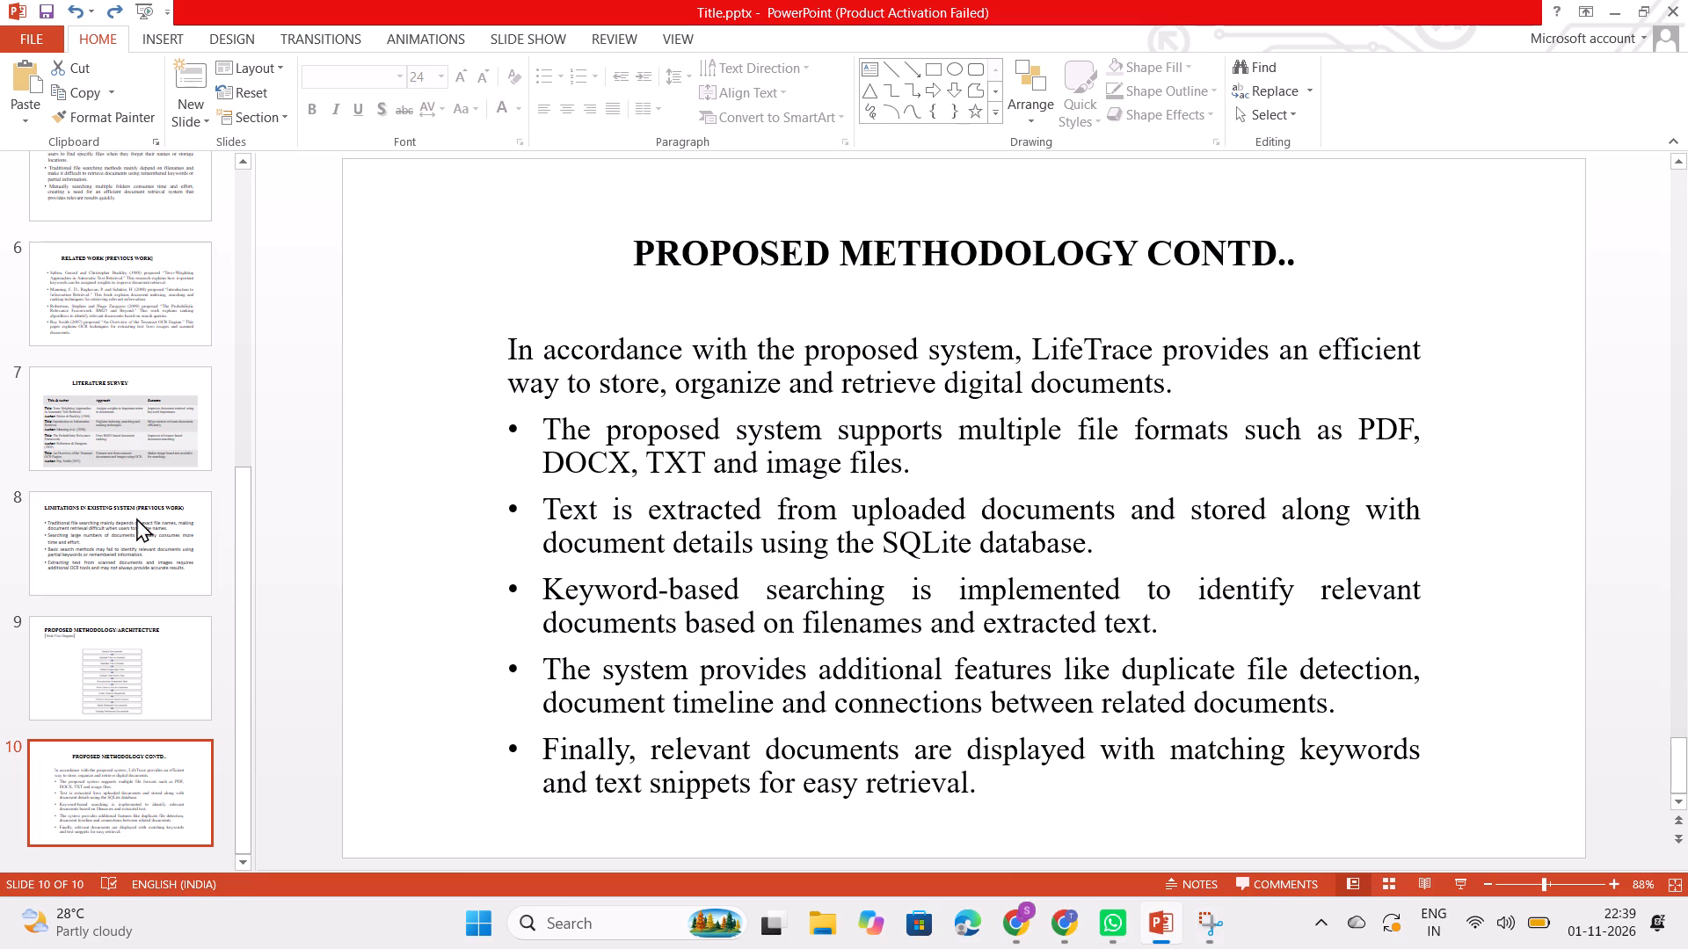
left_click(193, 80)
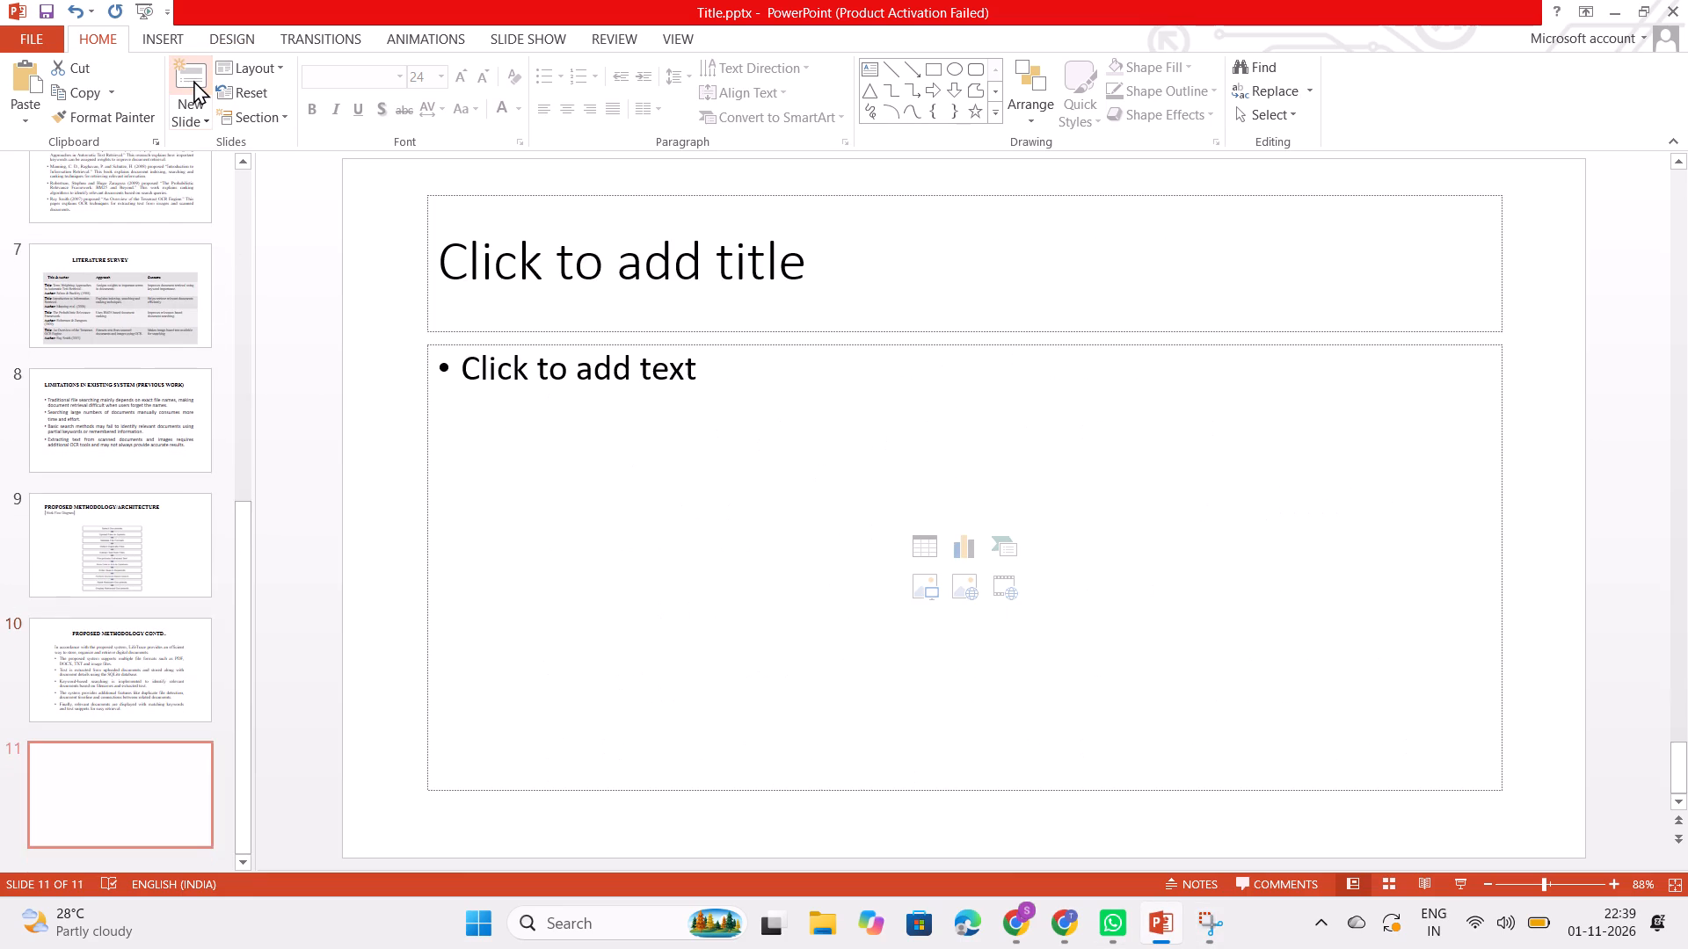
left_click(860, 259)
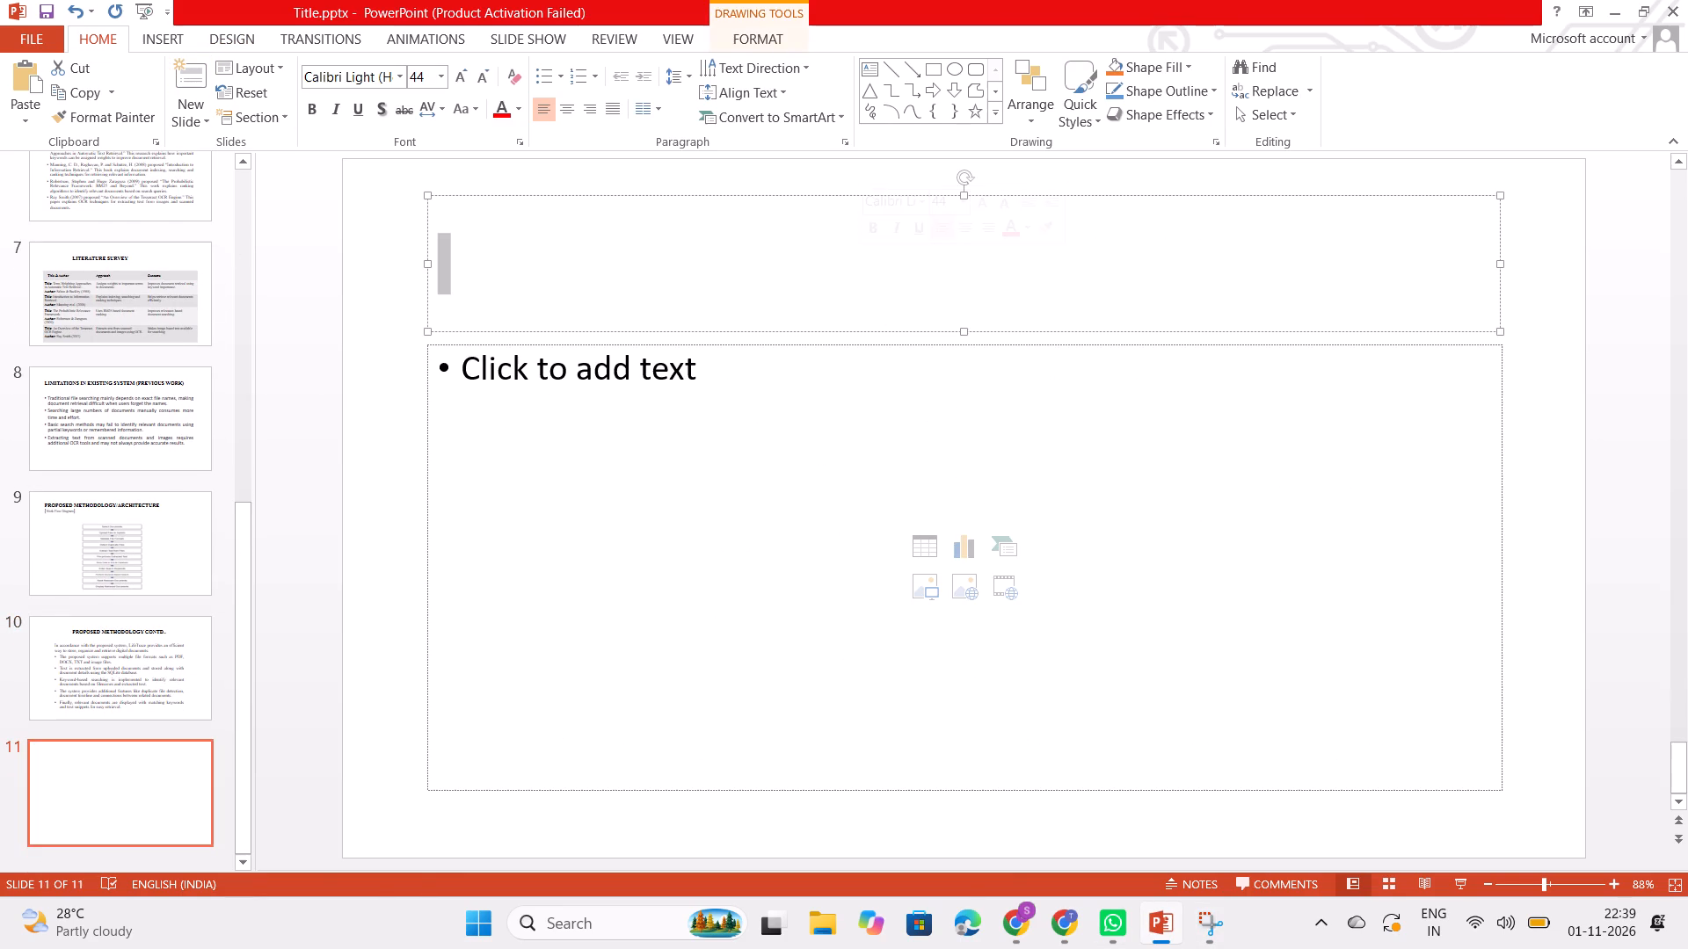
left_click_drag(964, 329, 964, 240)
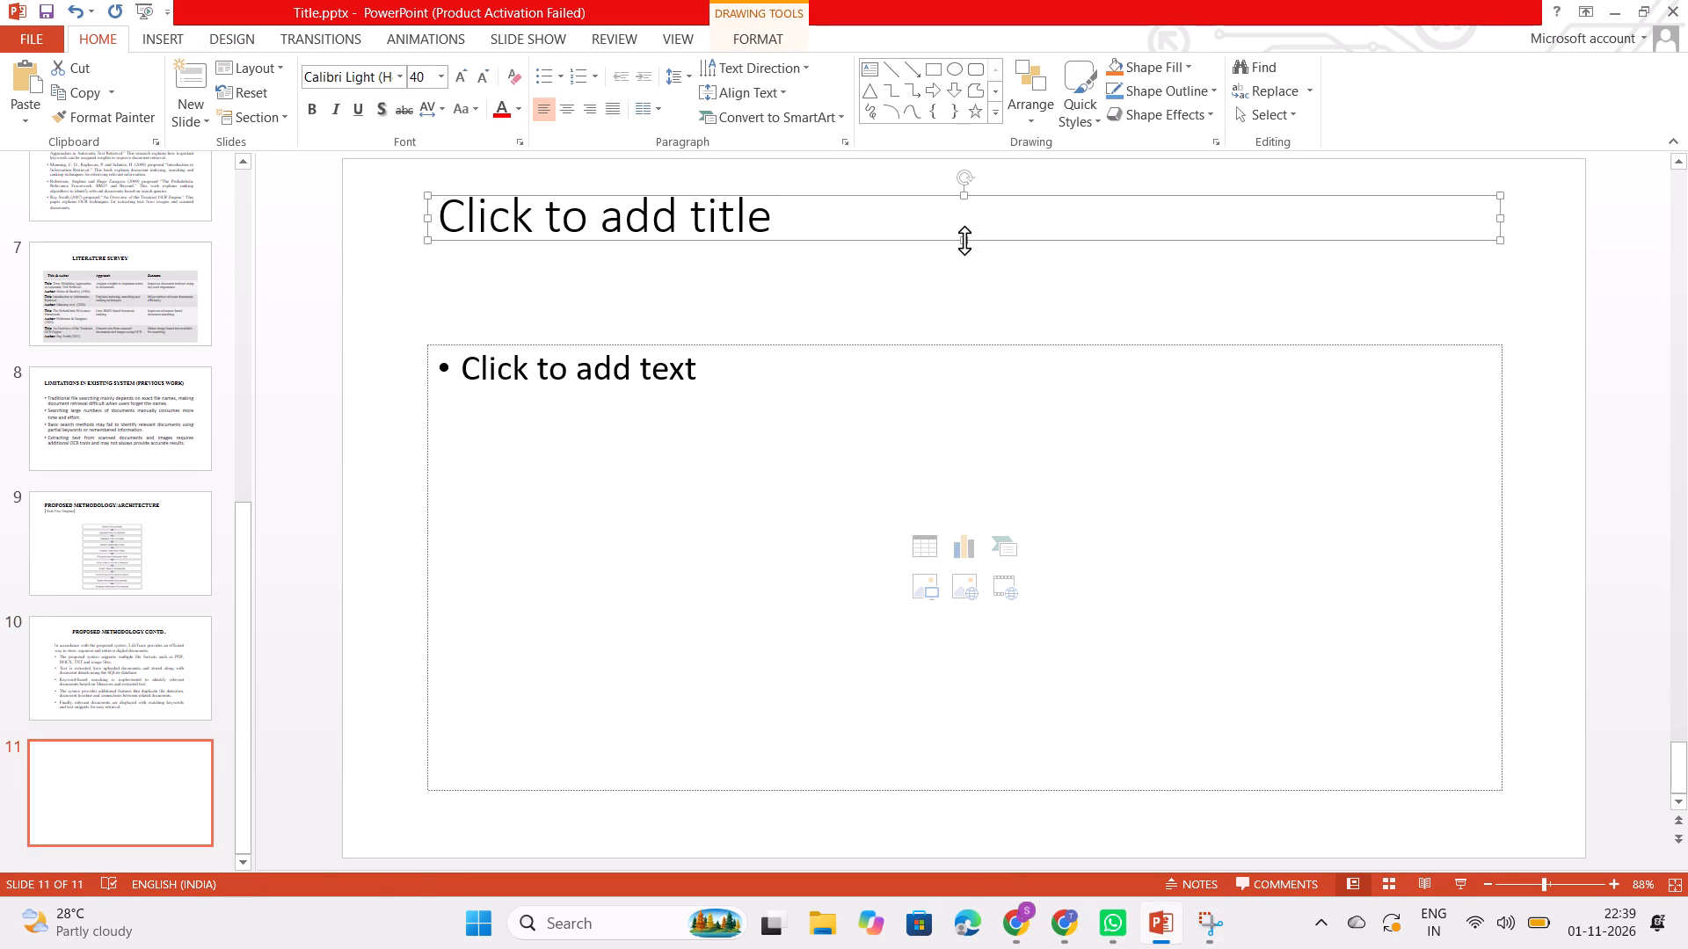
left_click(966, 419)
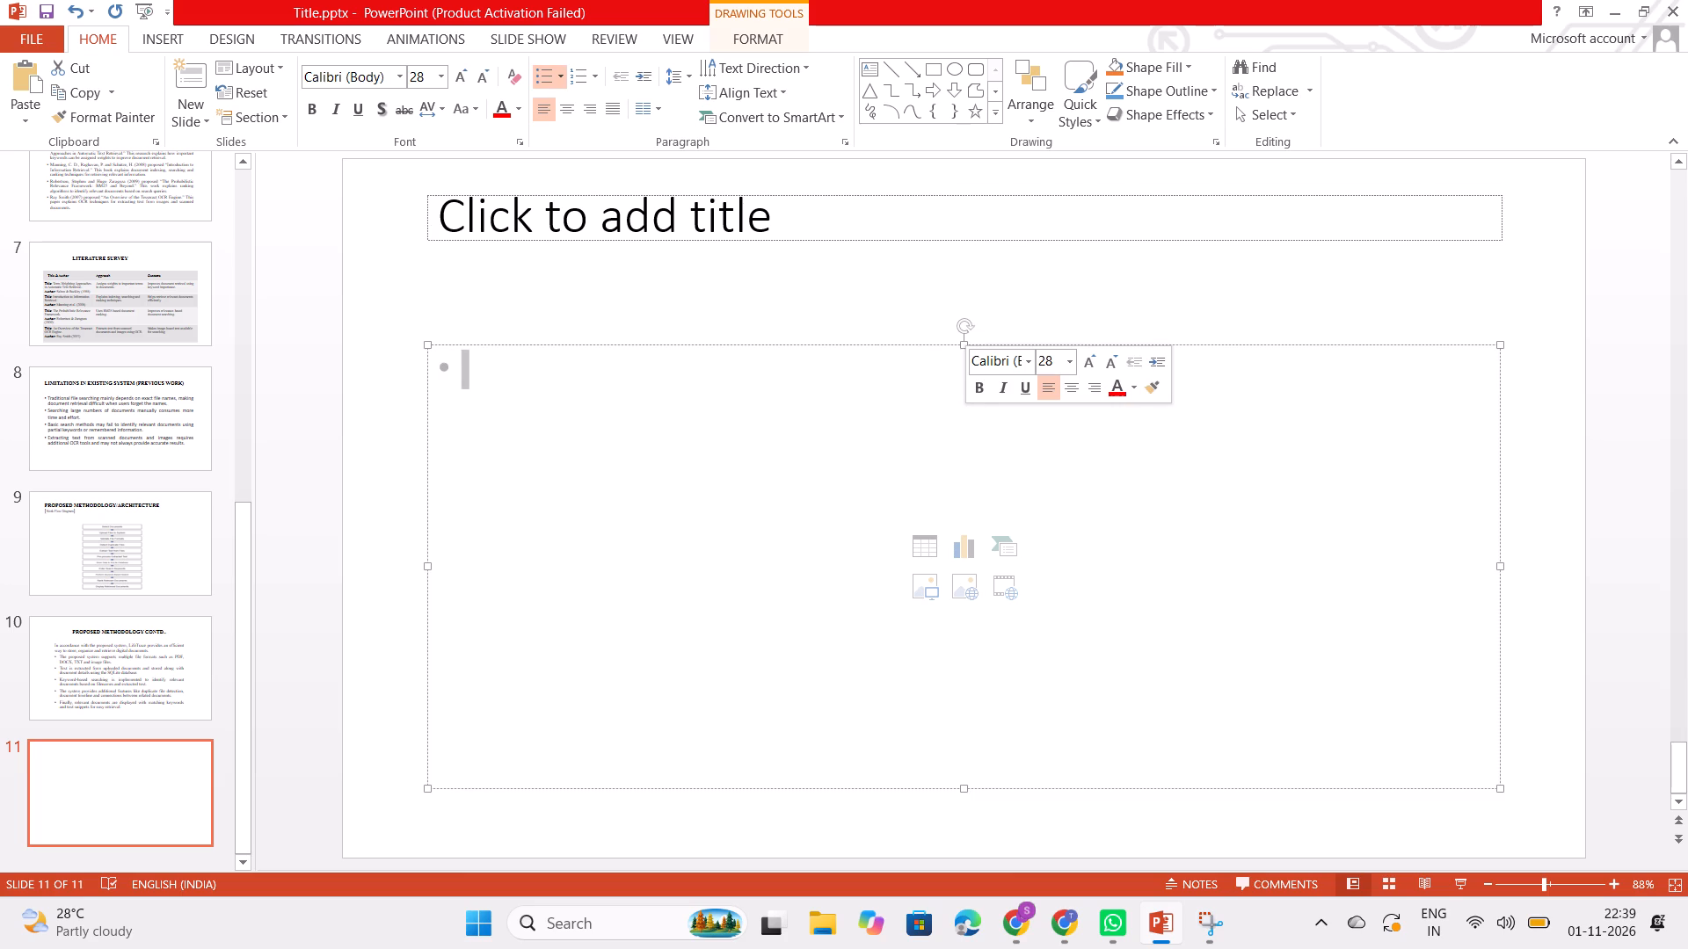
left_click_drag(963, 342, 955, 263)
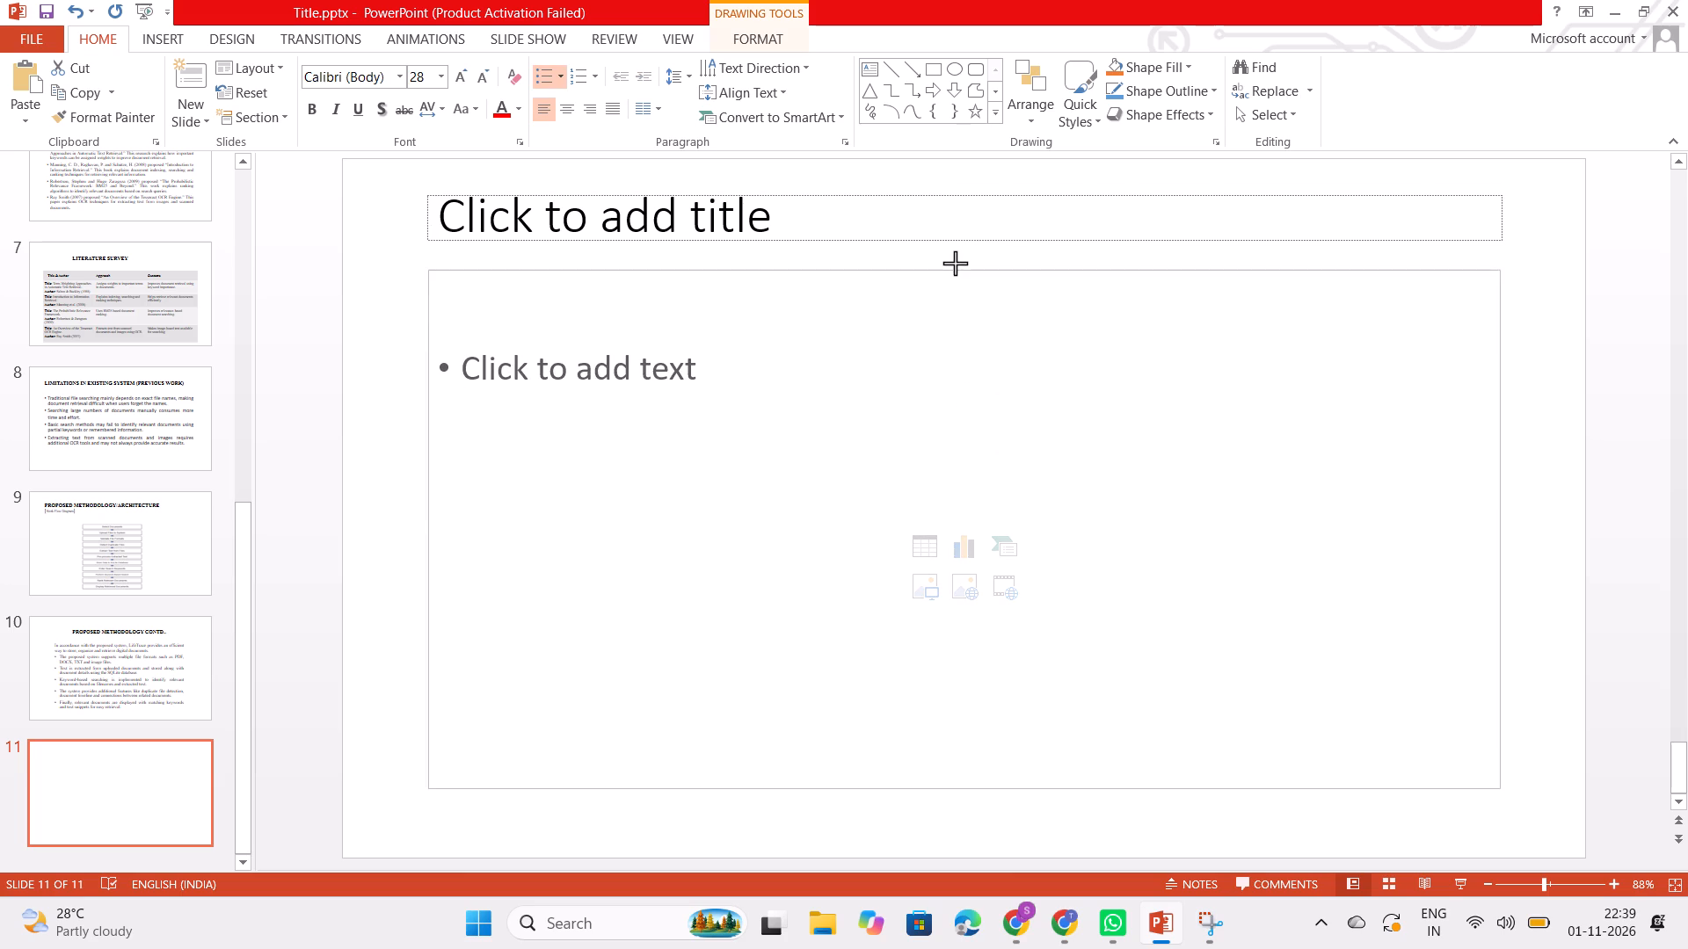
left_click_drag(955, 263, 956, 249)
Paste the Proposed Methodology Modules screenshot into slide 11 and stretch it over the title area and most of the slide's width.
left_click(560, 266)
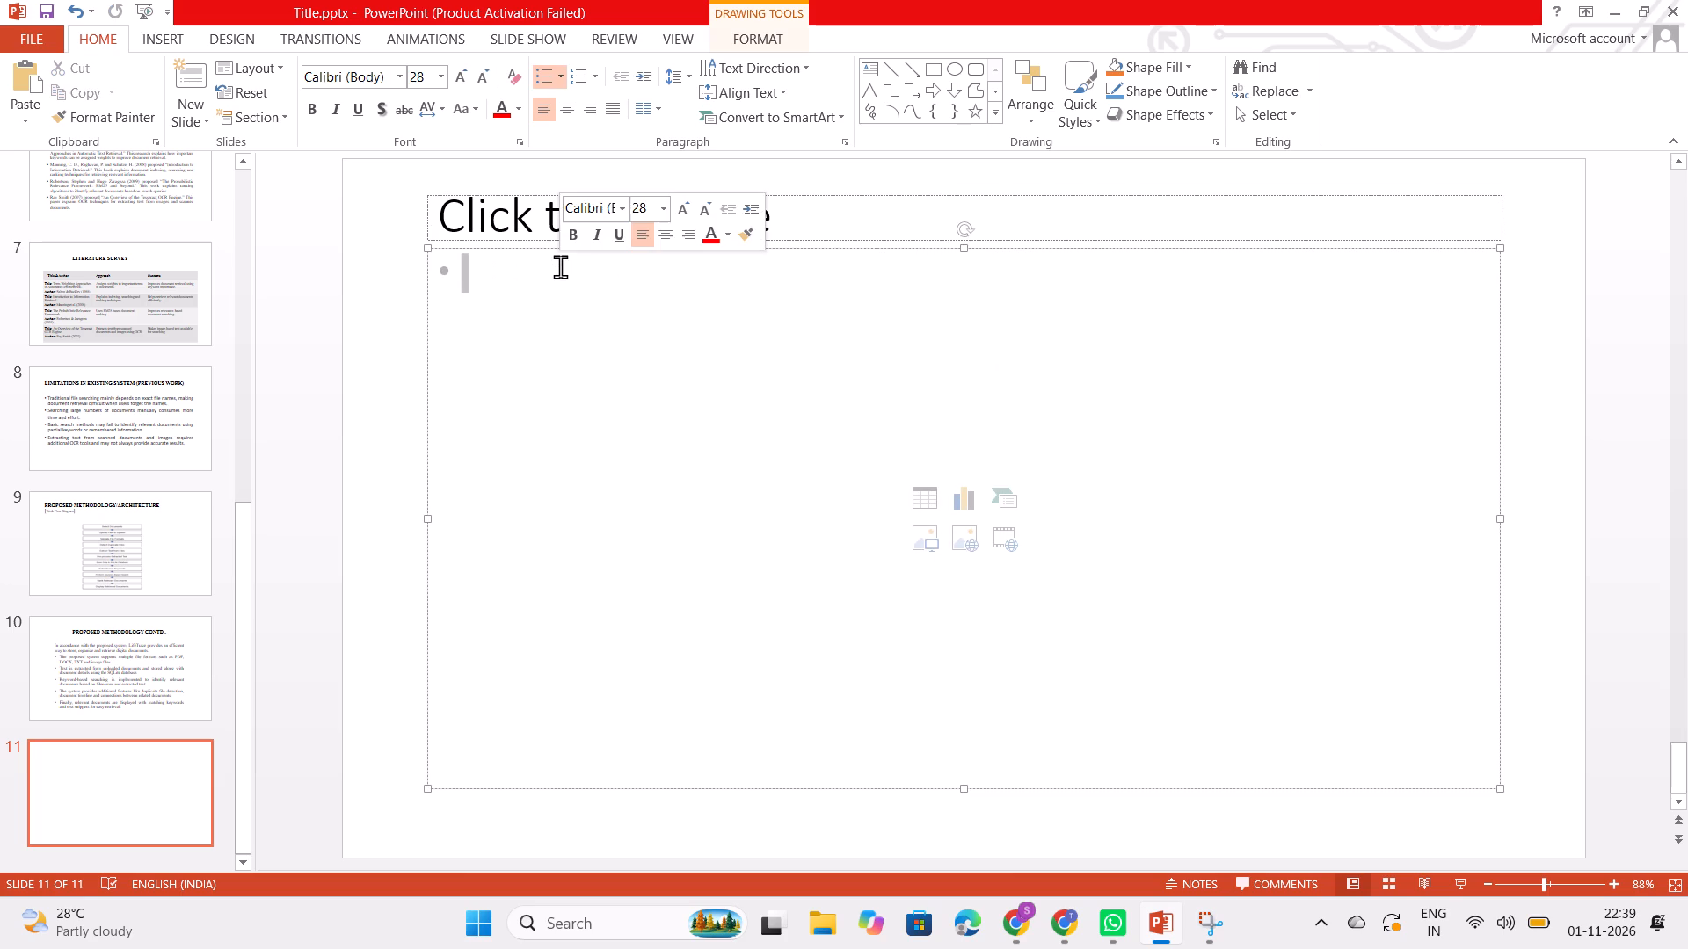
key("ctrl+v")
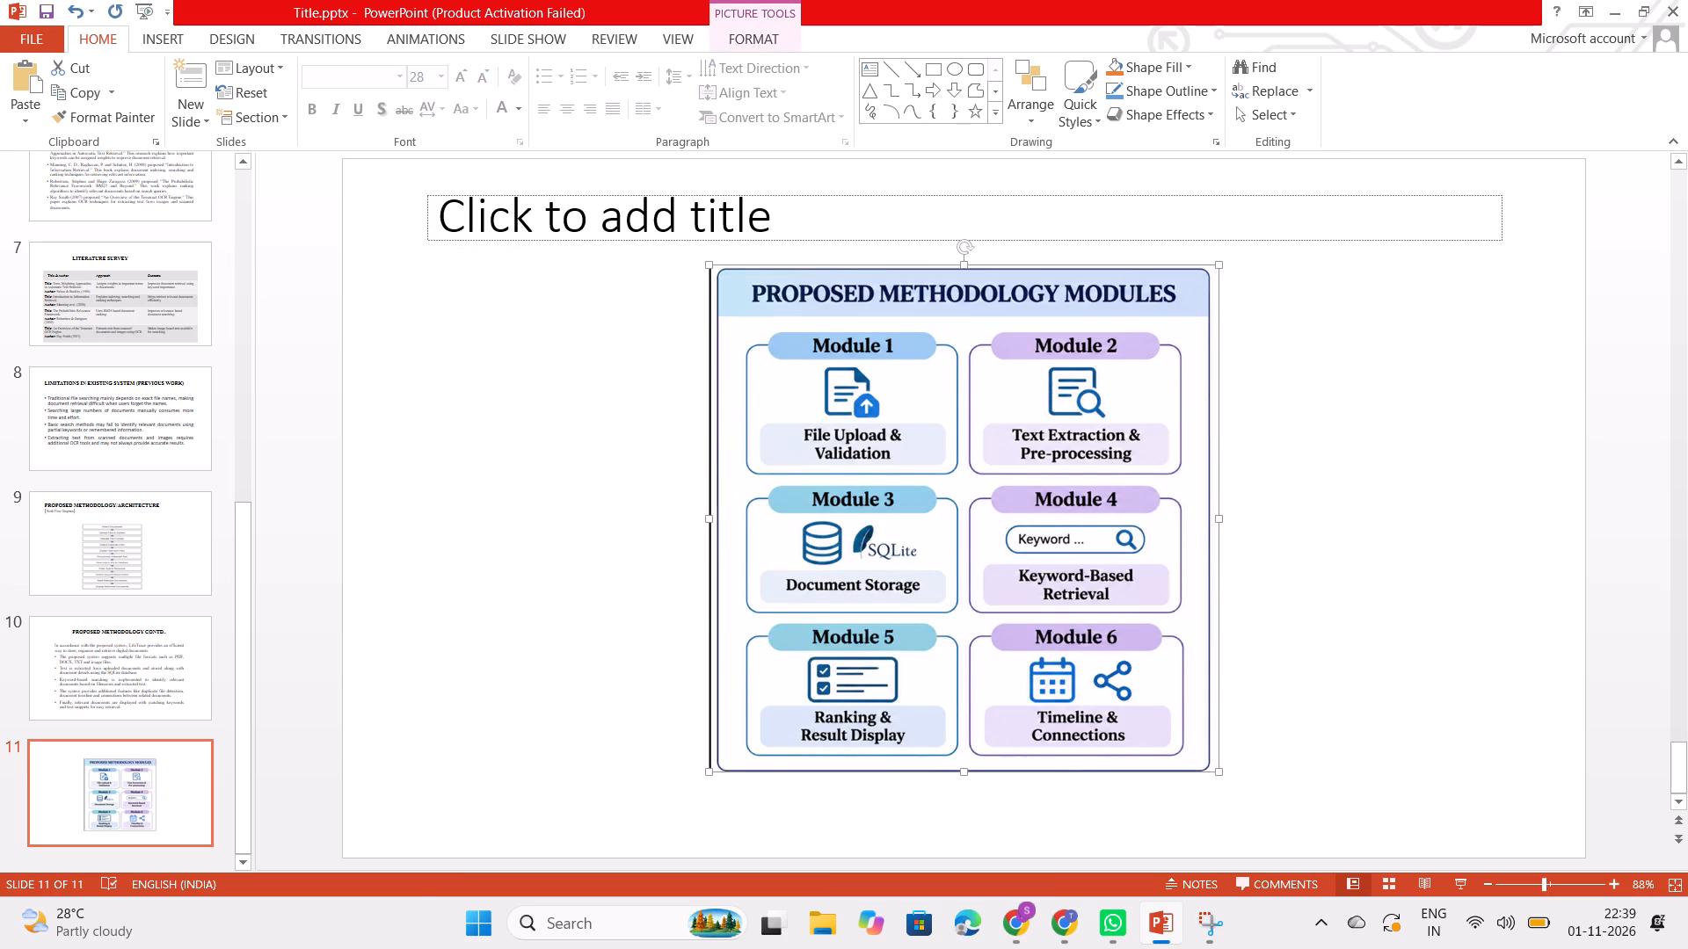
left_click_drag(706, 518, 518, 535)
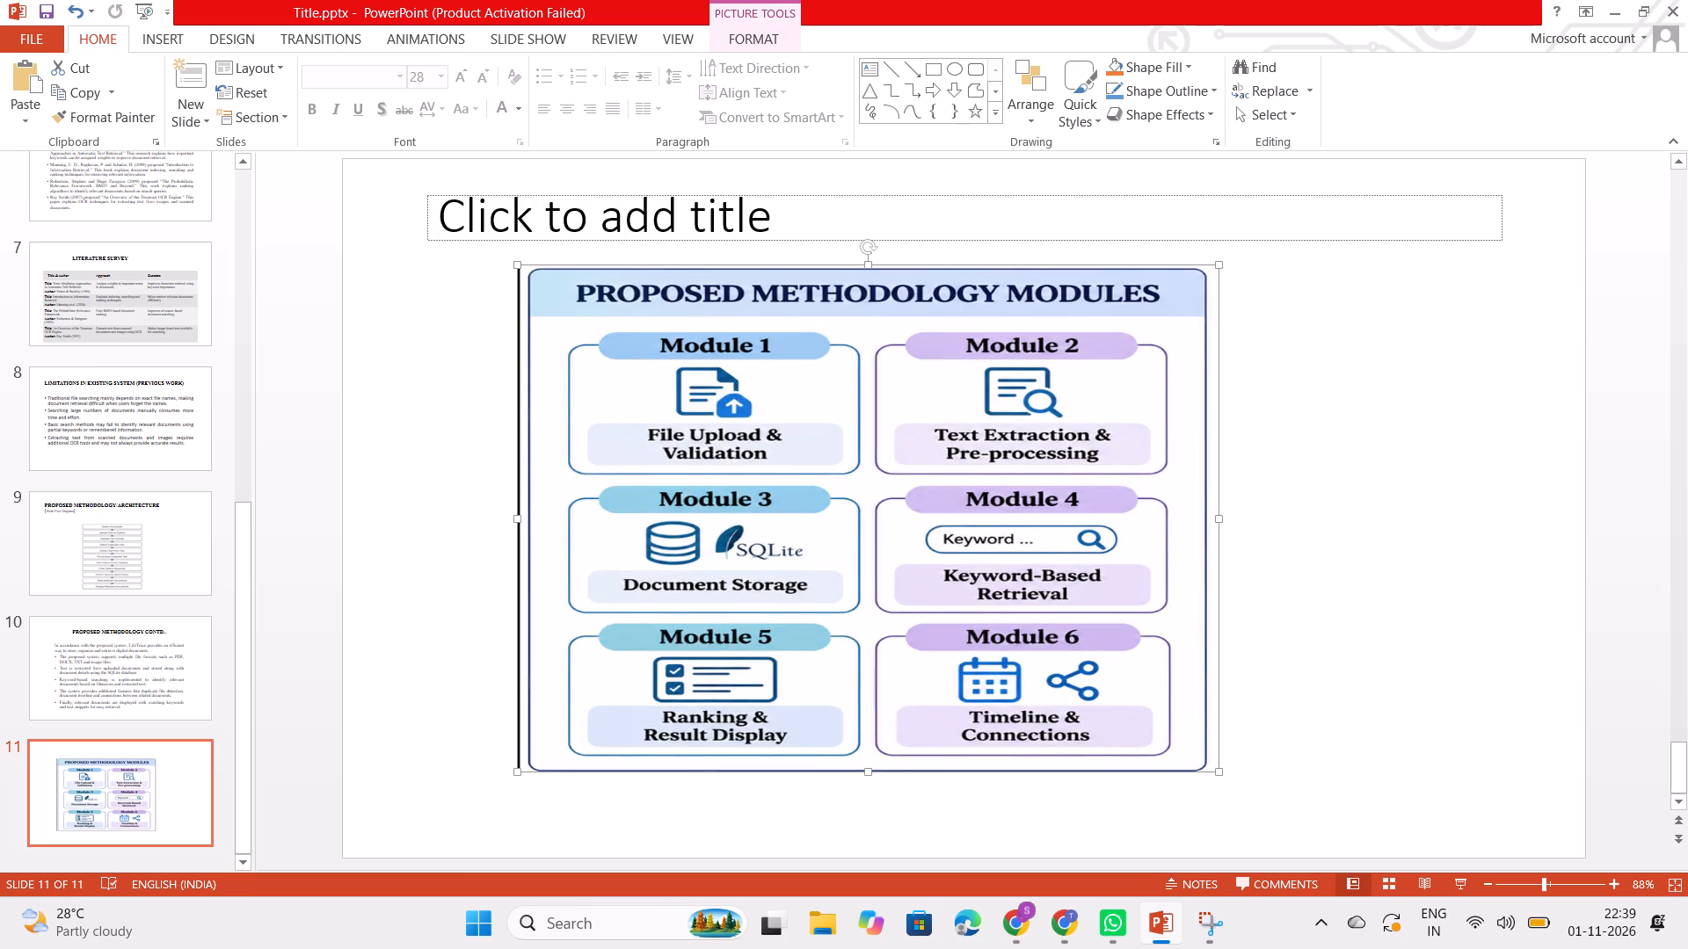
left_click_drag(1219, 523, 1269, 532)
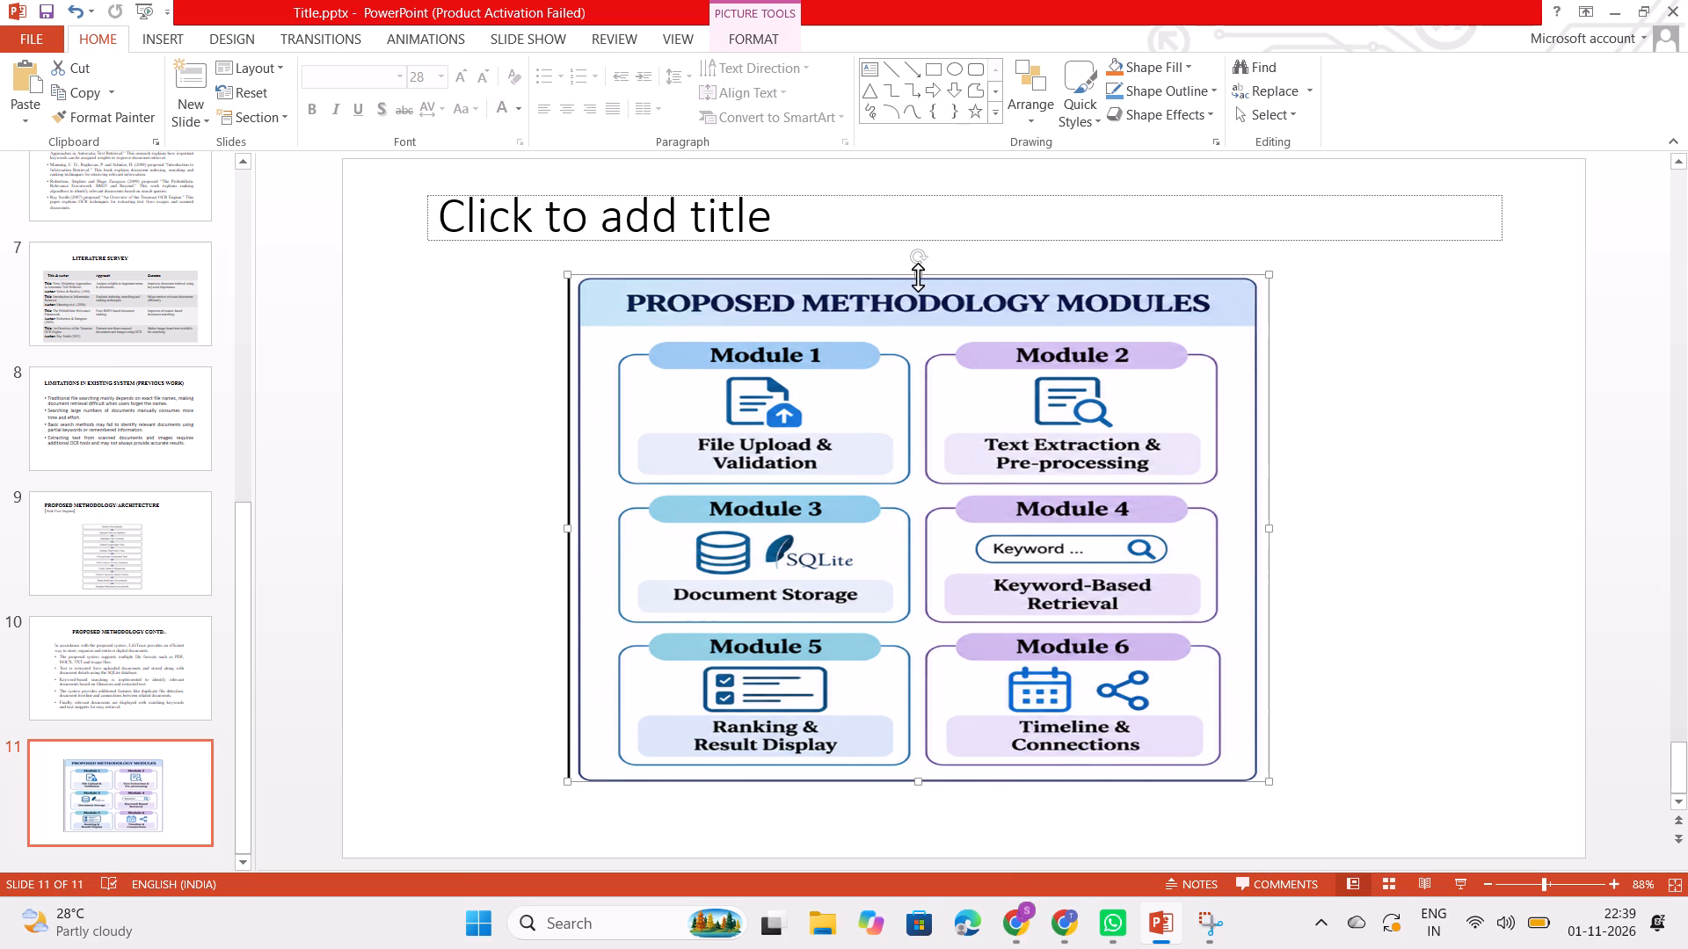
left_click_drag(918, 277, 915, 201)
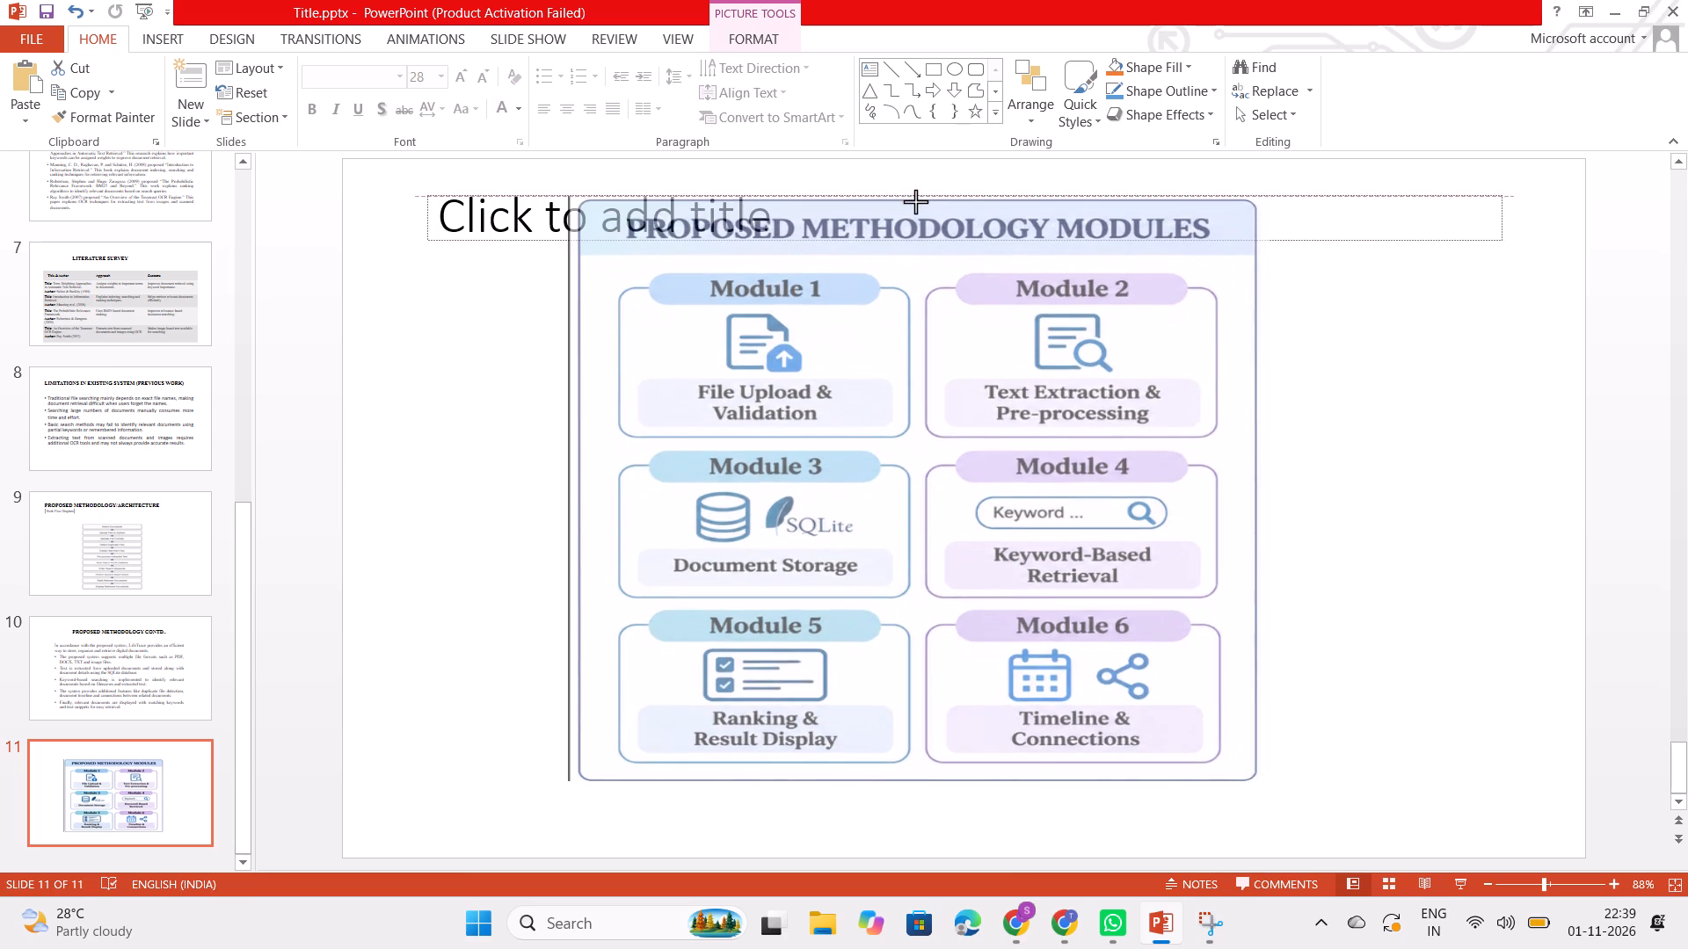
left_click_drag(915, 201, 915, 195)
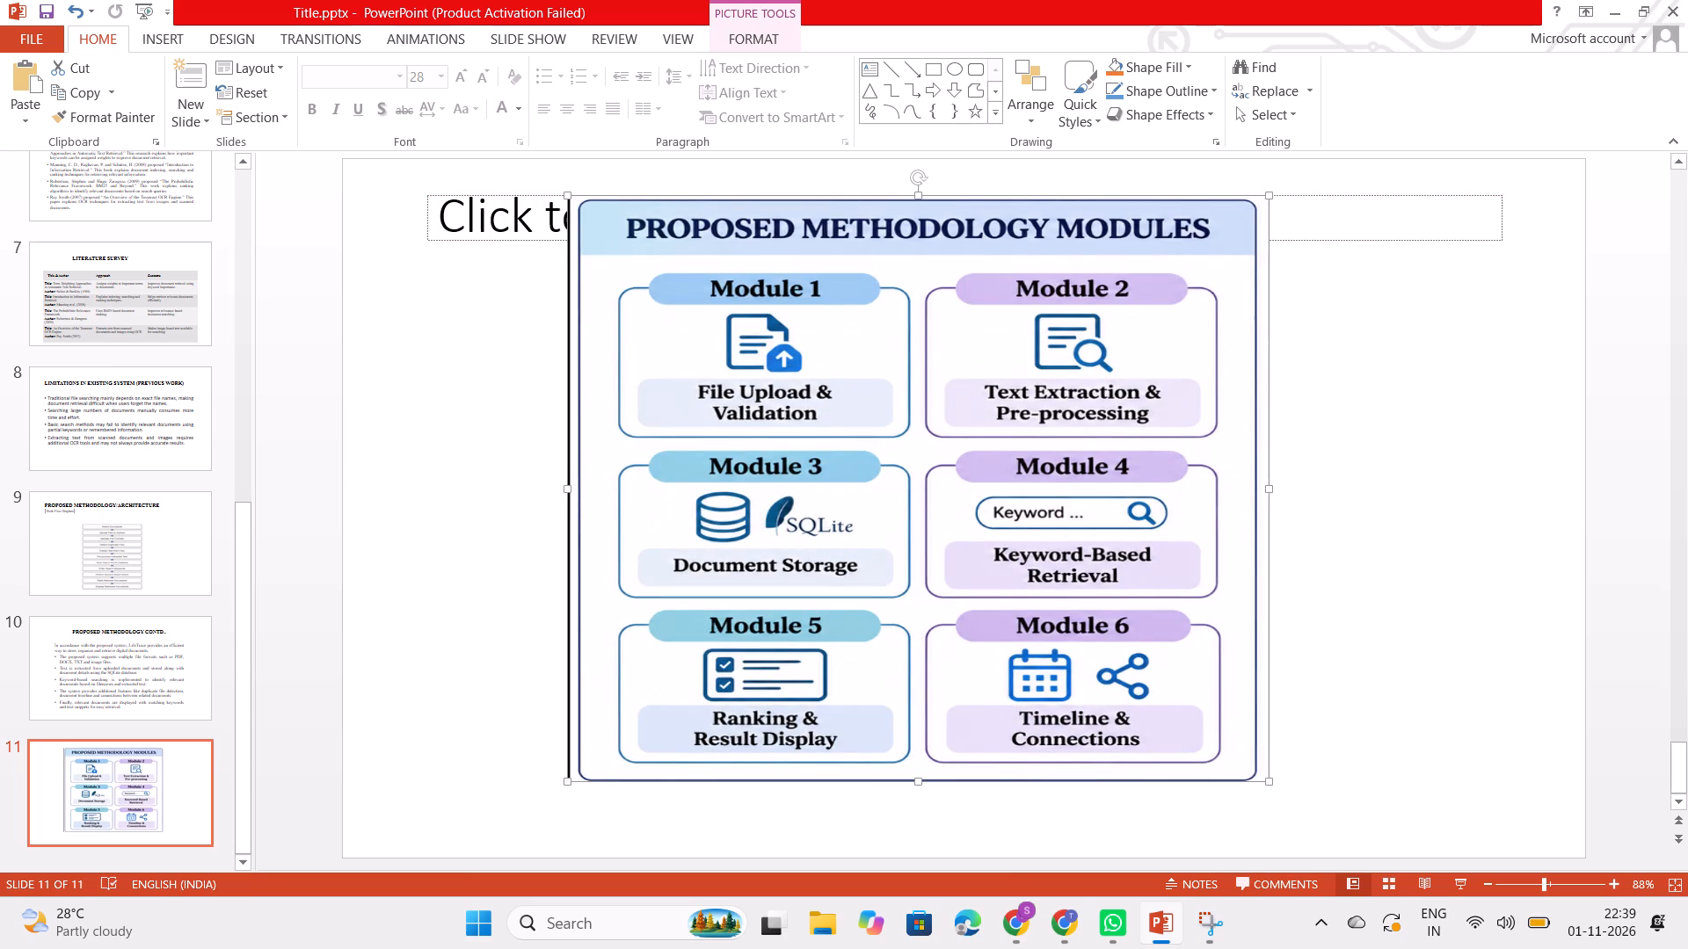
left_click_drag(571, 481, 449, 488)
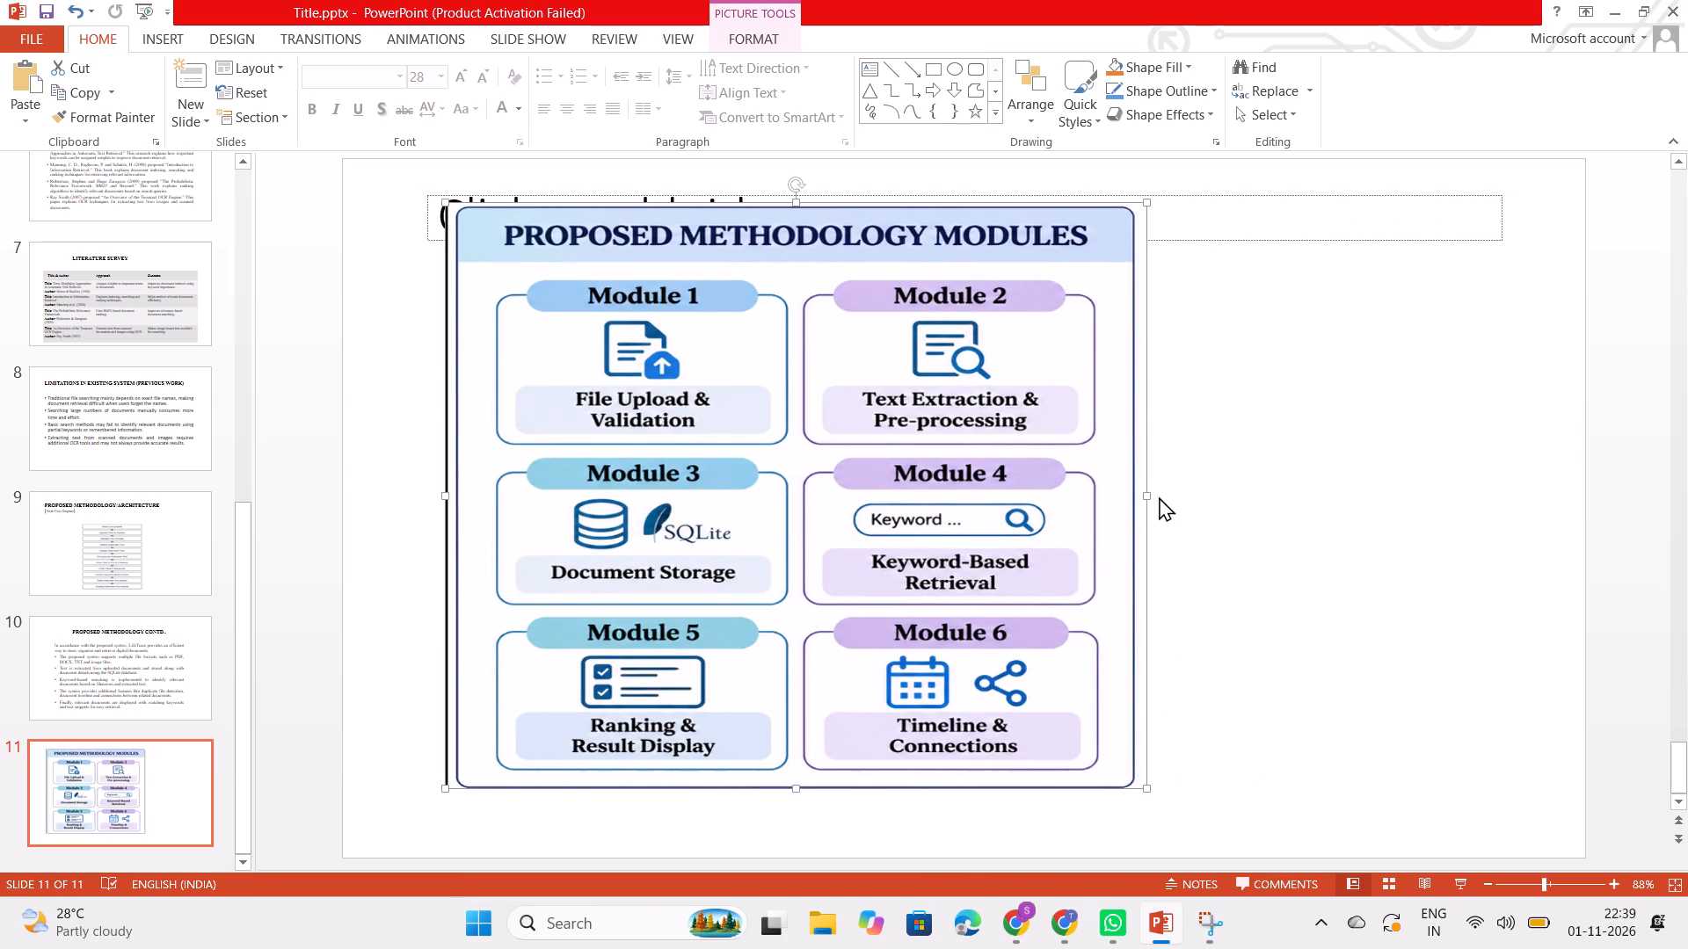
left_click_drag(1146, 496, 1296, 481)
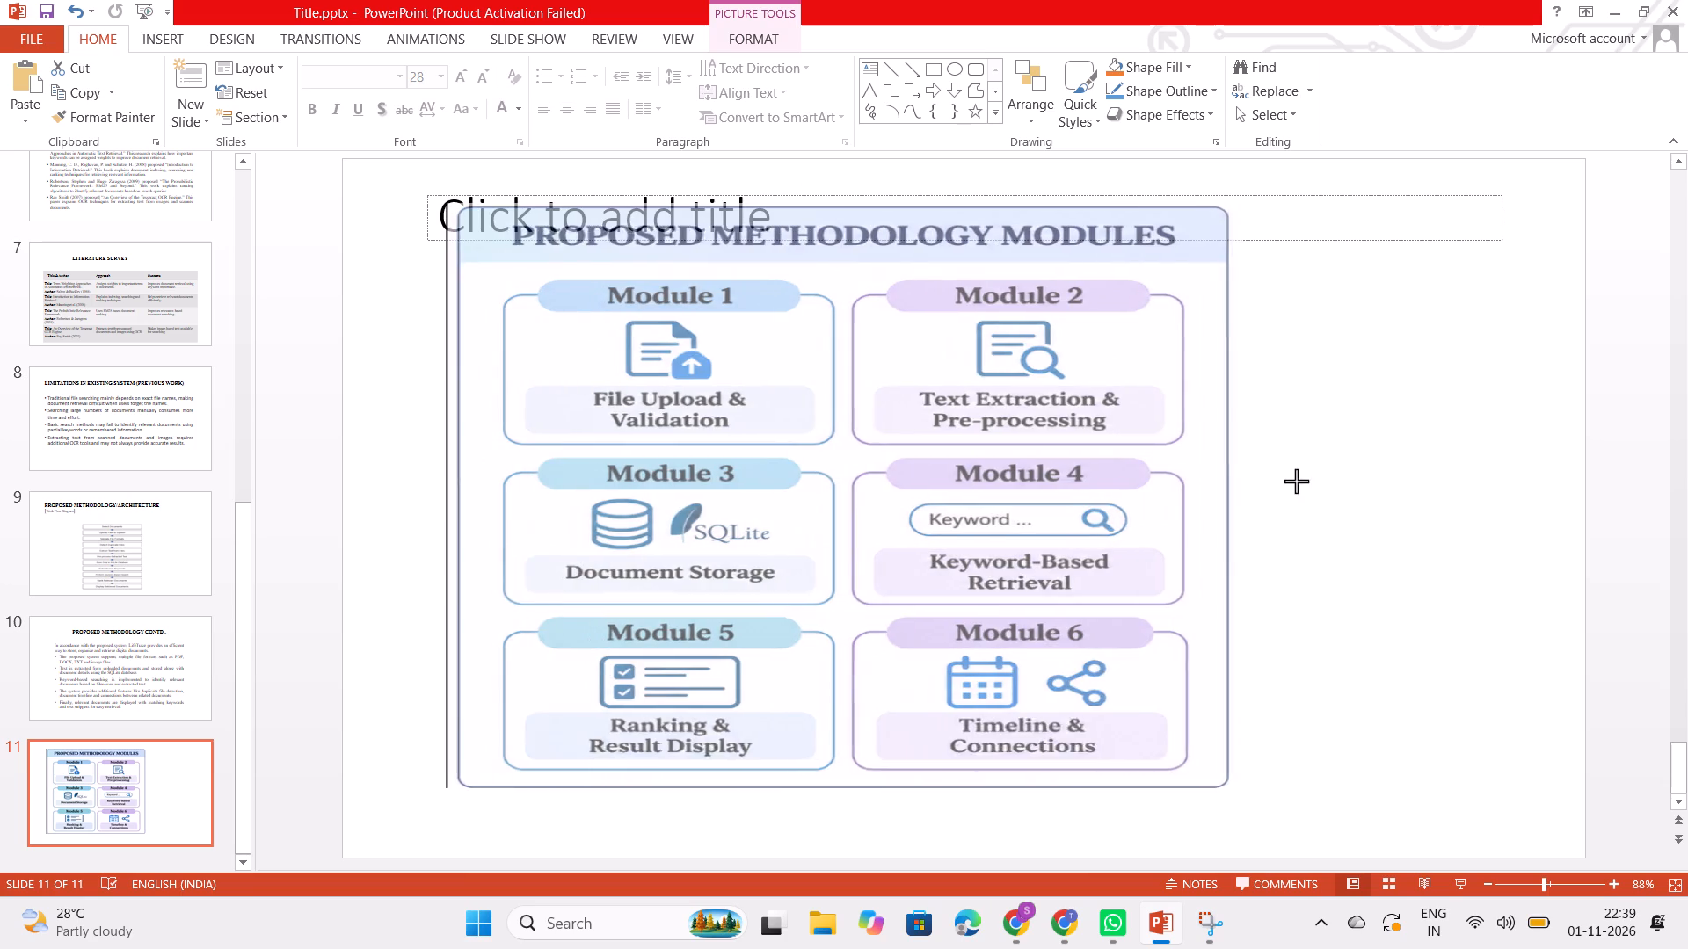
left_click_drag(1296, 481, 1523, 494)
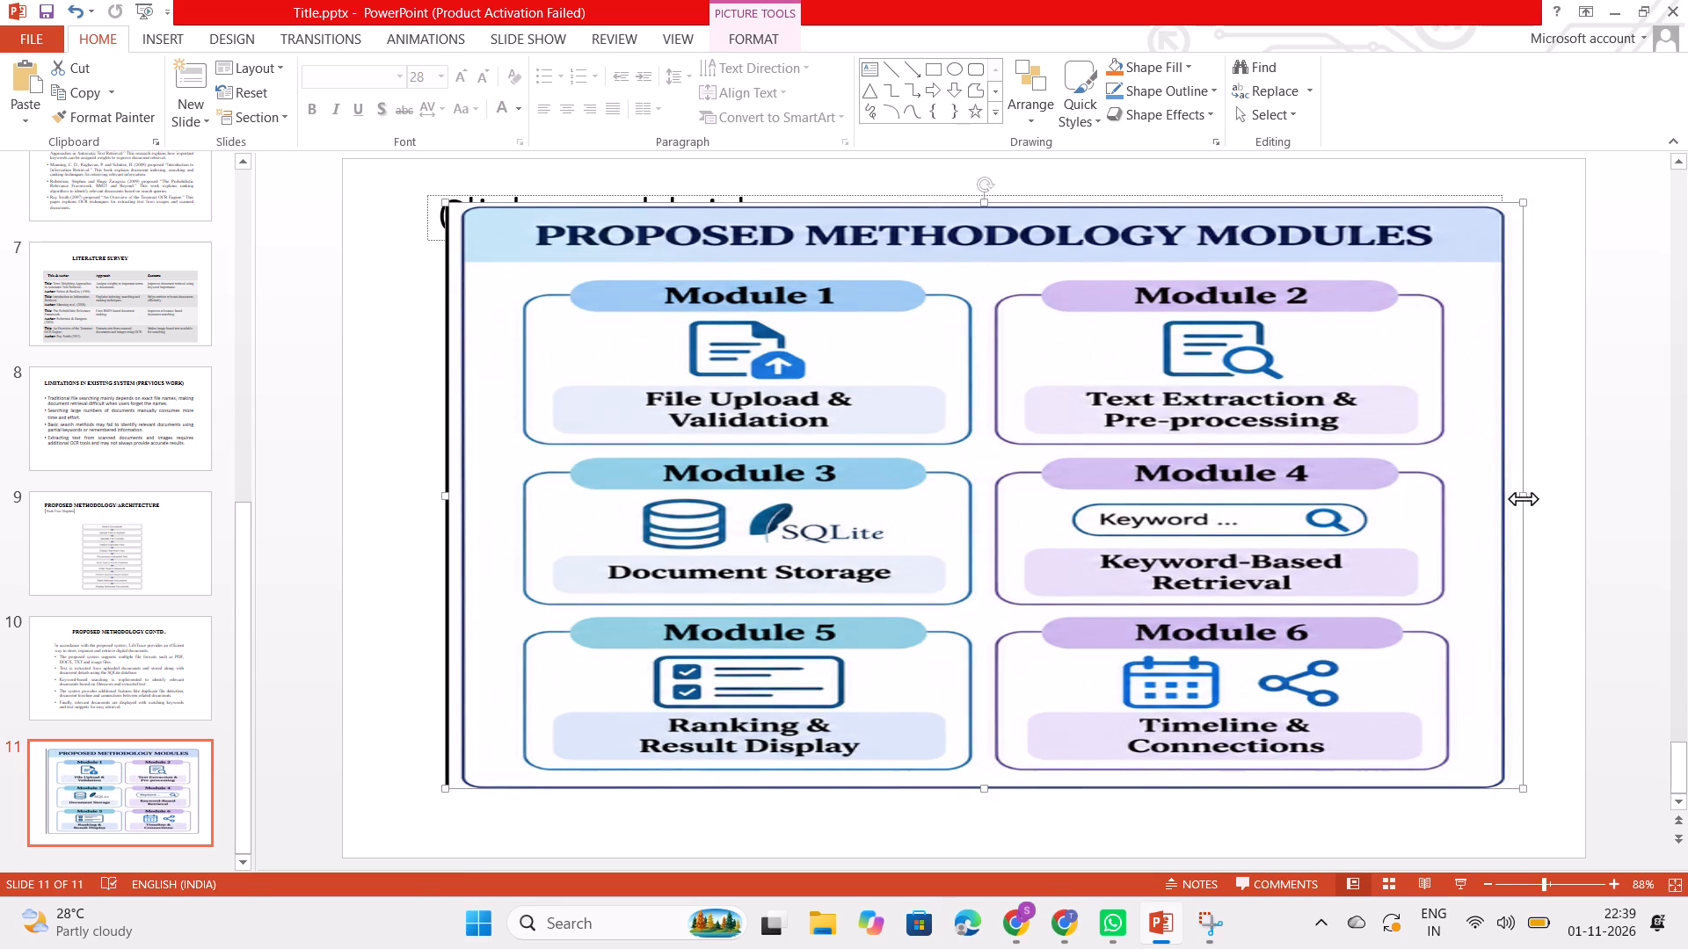
left_click_drag(1525, 496, 1486, 507)
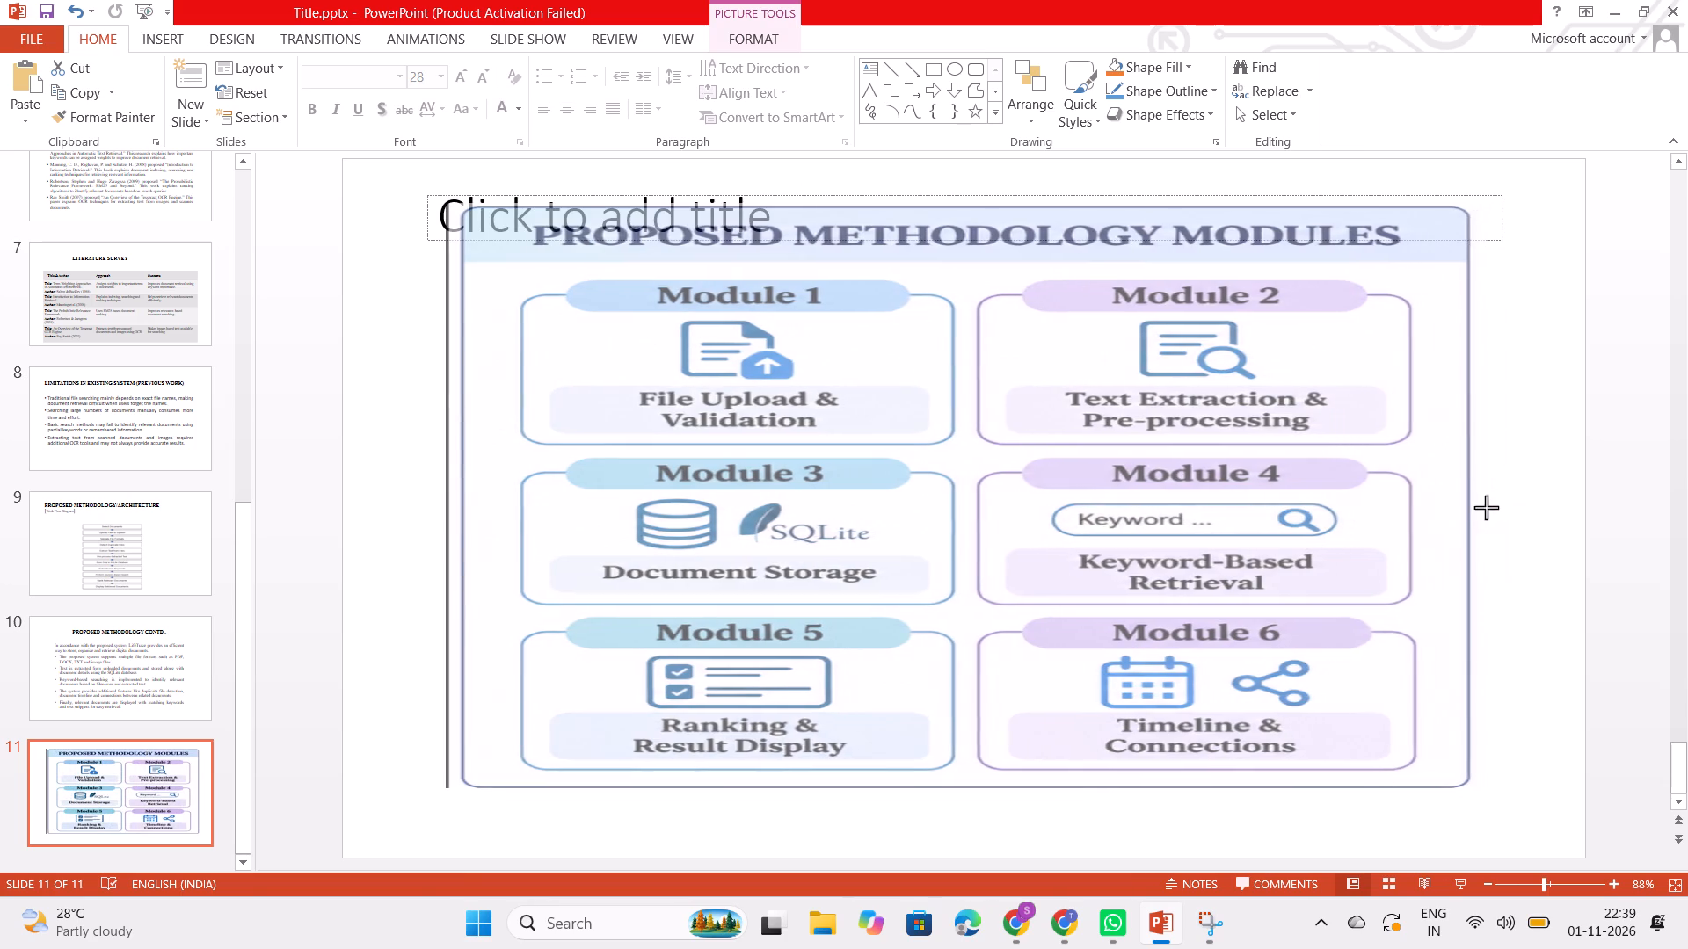
left_click_drag(1486, 507, 1454, 509)
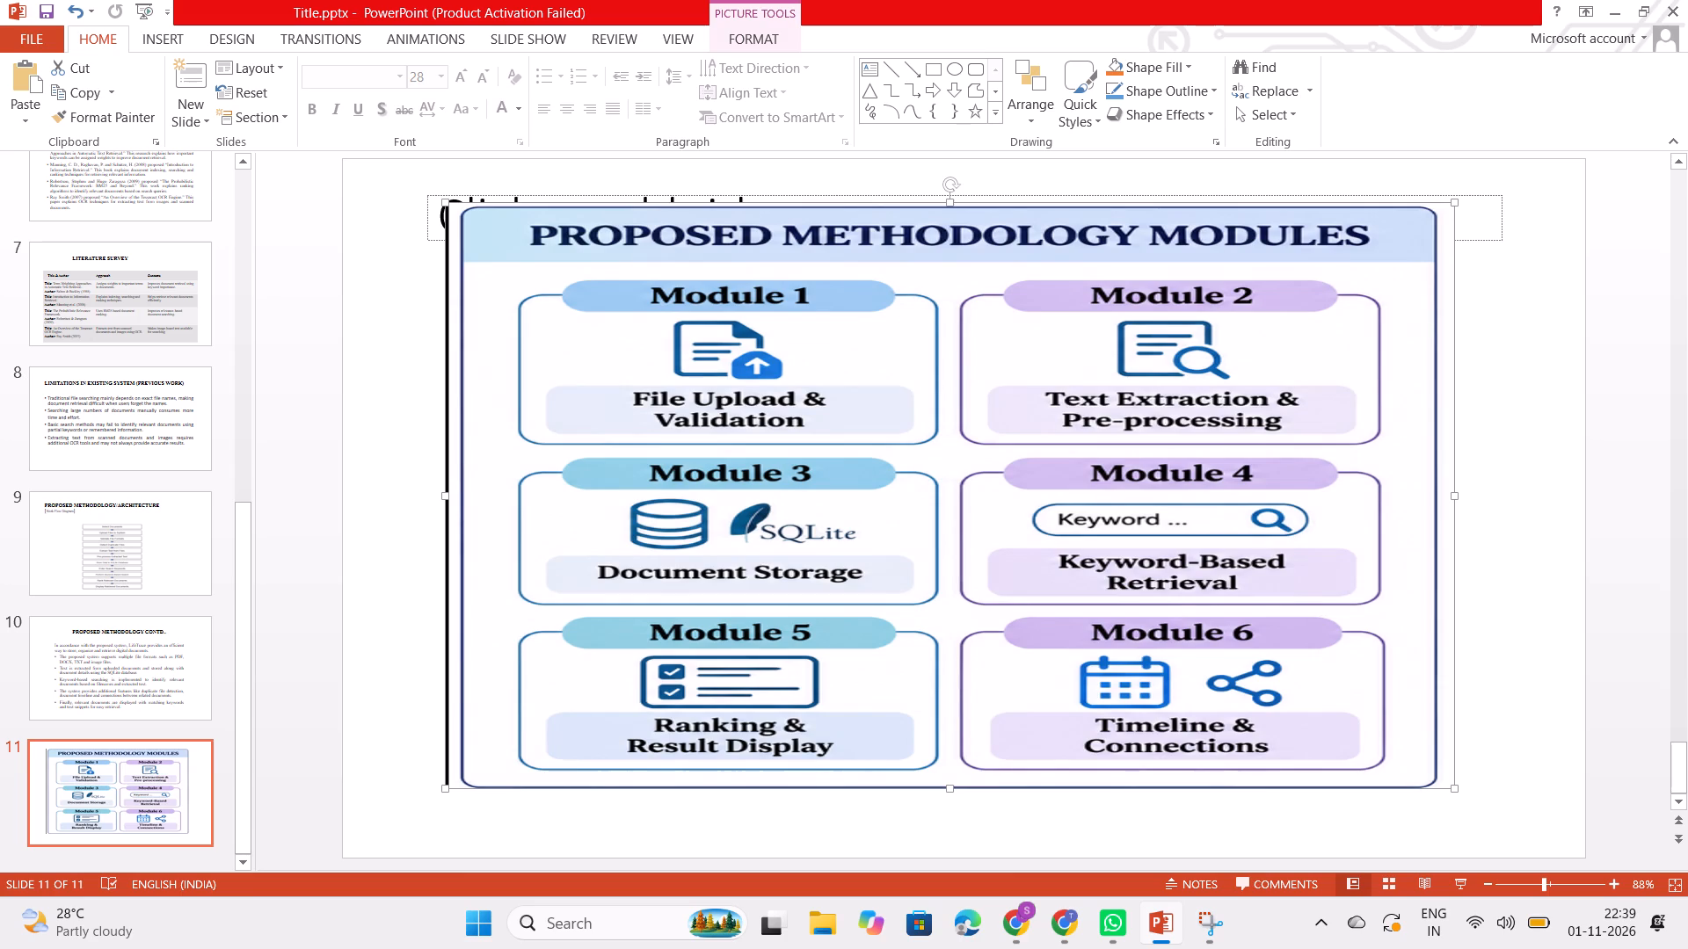
Add another new title-and-content slide after the Proposed Methodology Modules slide and look through the slide thumbnails.
scroll(920, 471, "down", 1)
left_click(192, 76)
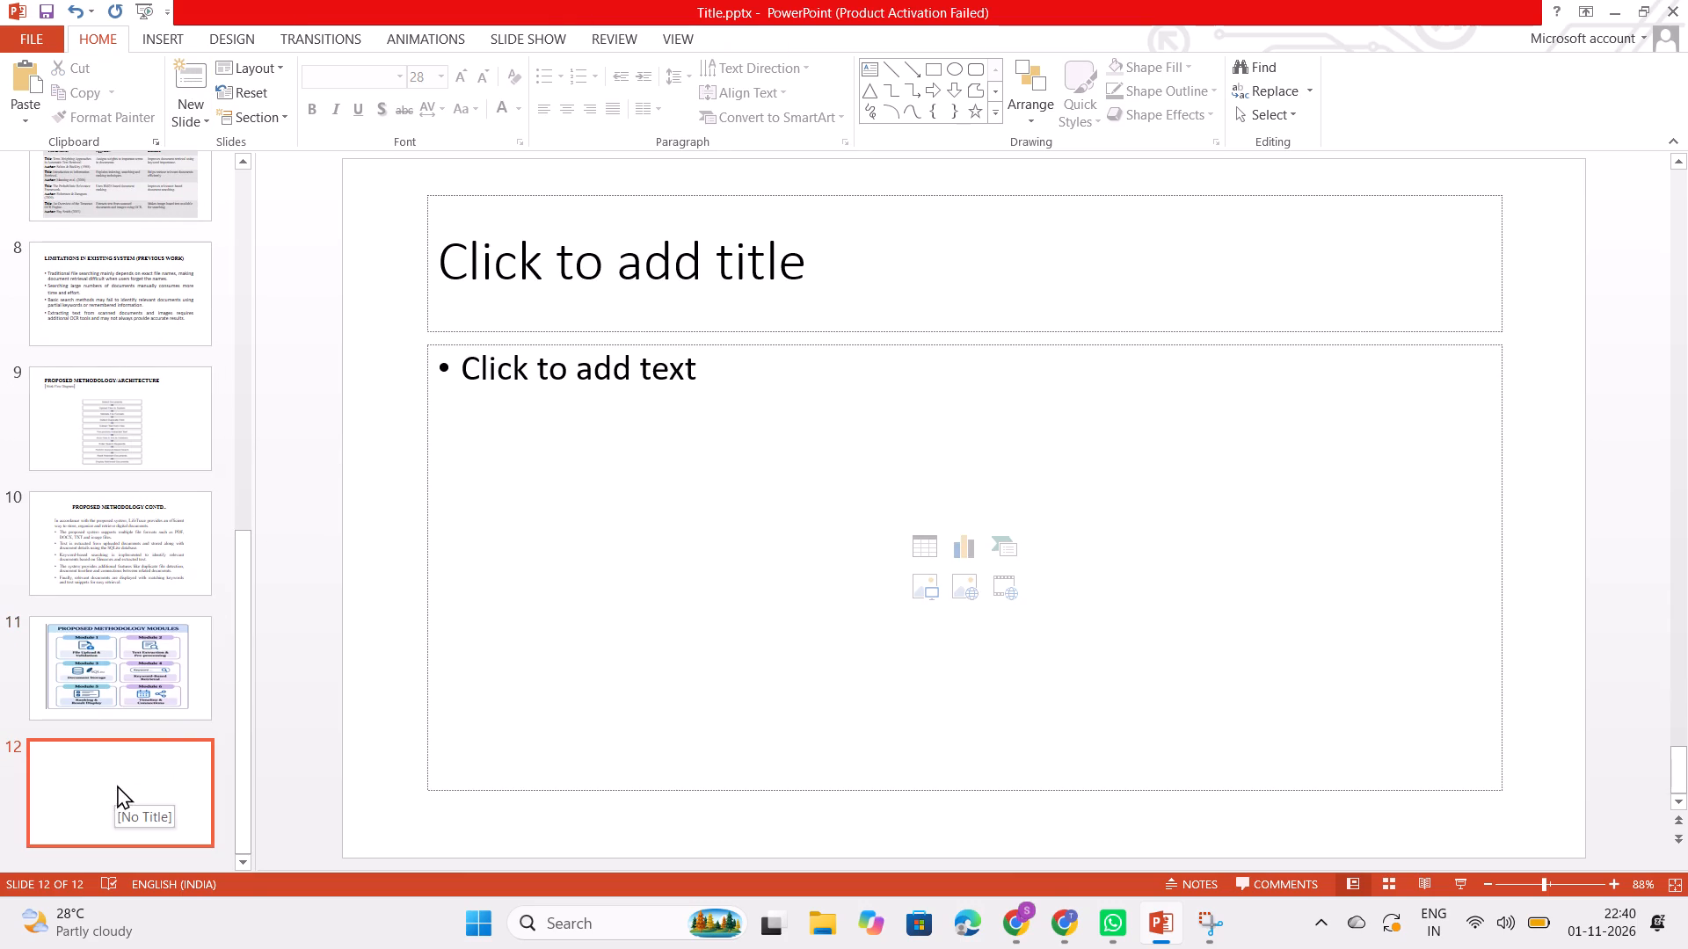
left_click(167, 638)
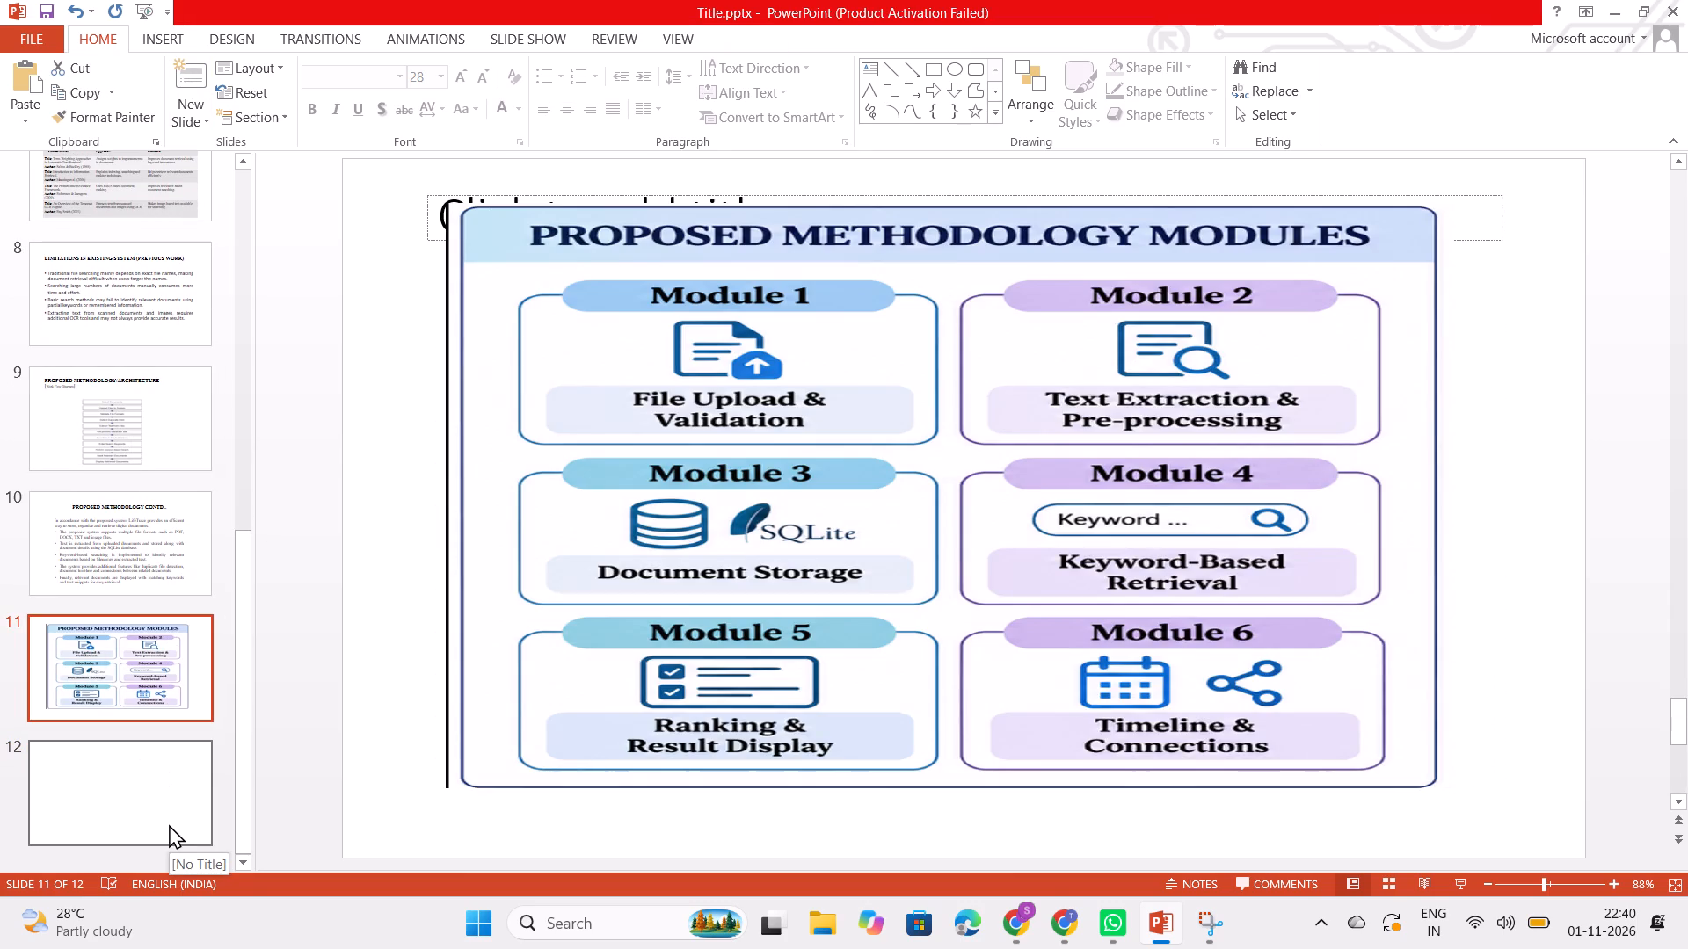
left_click(137, 775)
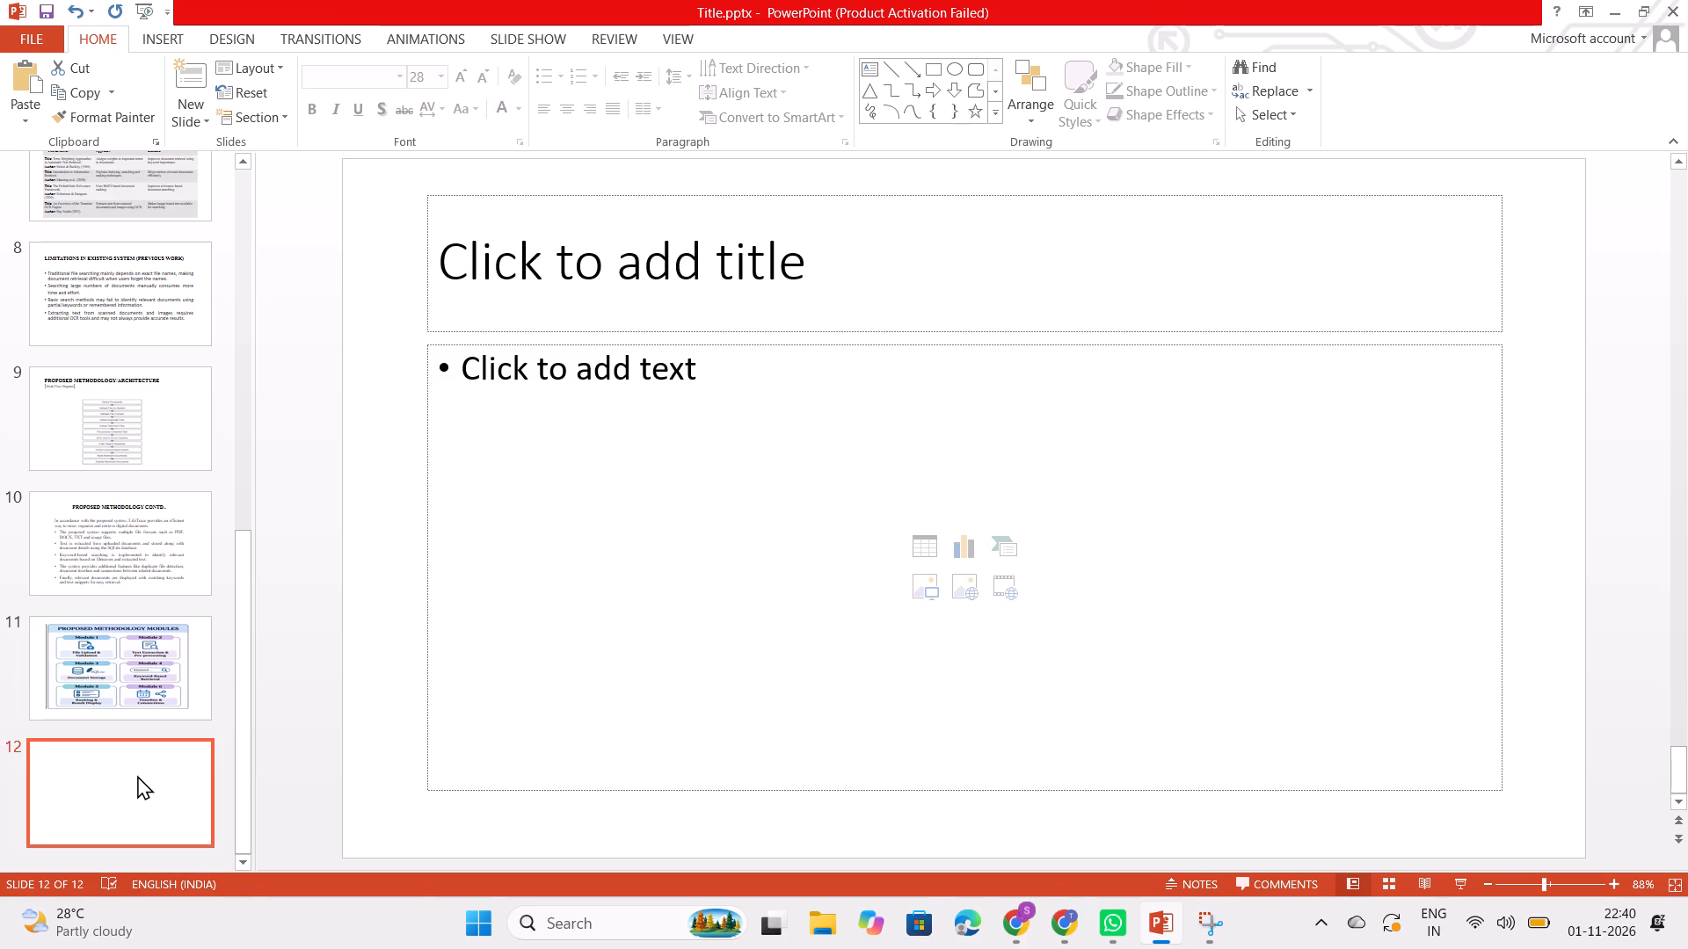
scroll(161, 662, "up", 6)
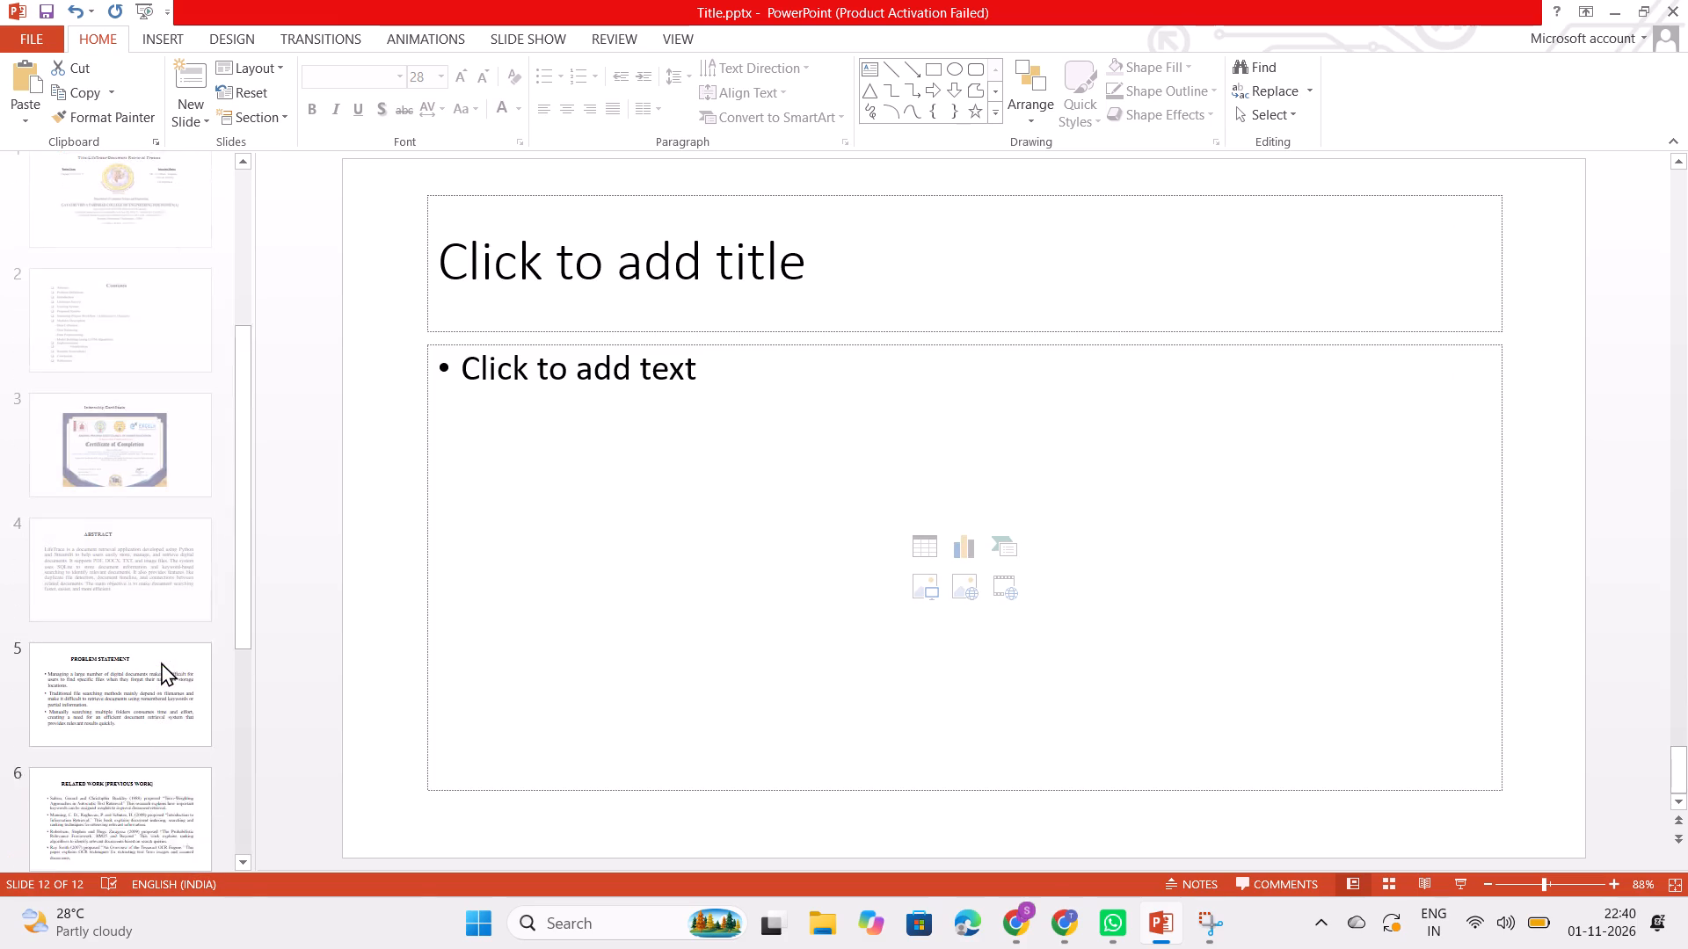
scroll(161, 662, "up", 1)
scroll(161, 662, "down", 5)
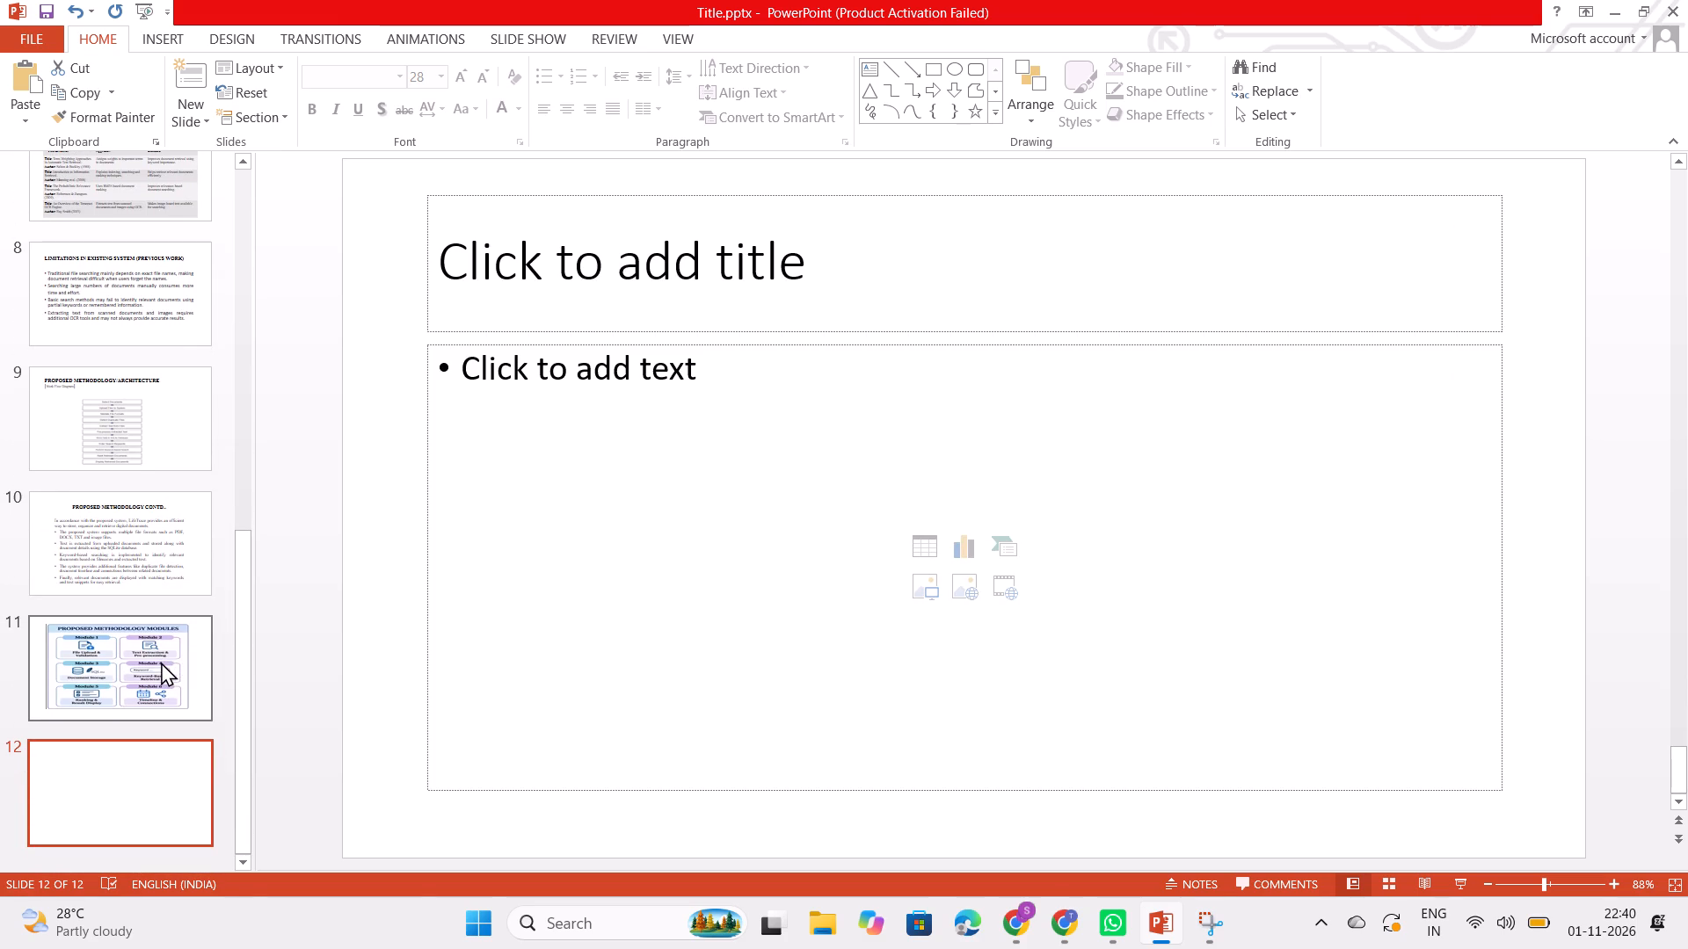
Switch to Chrome, where ChatGPT's picture with the Data Collection half is open.
left_click(1020, 920)
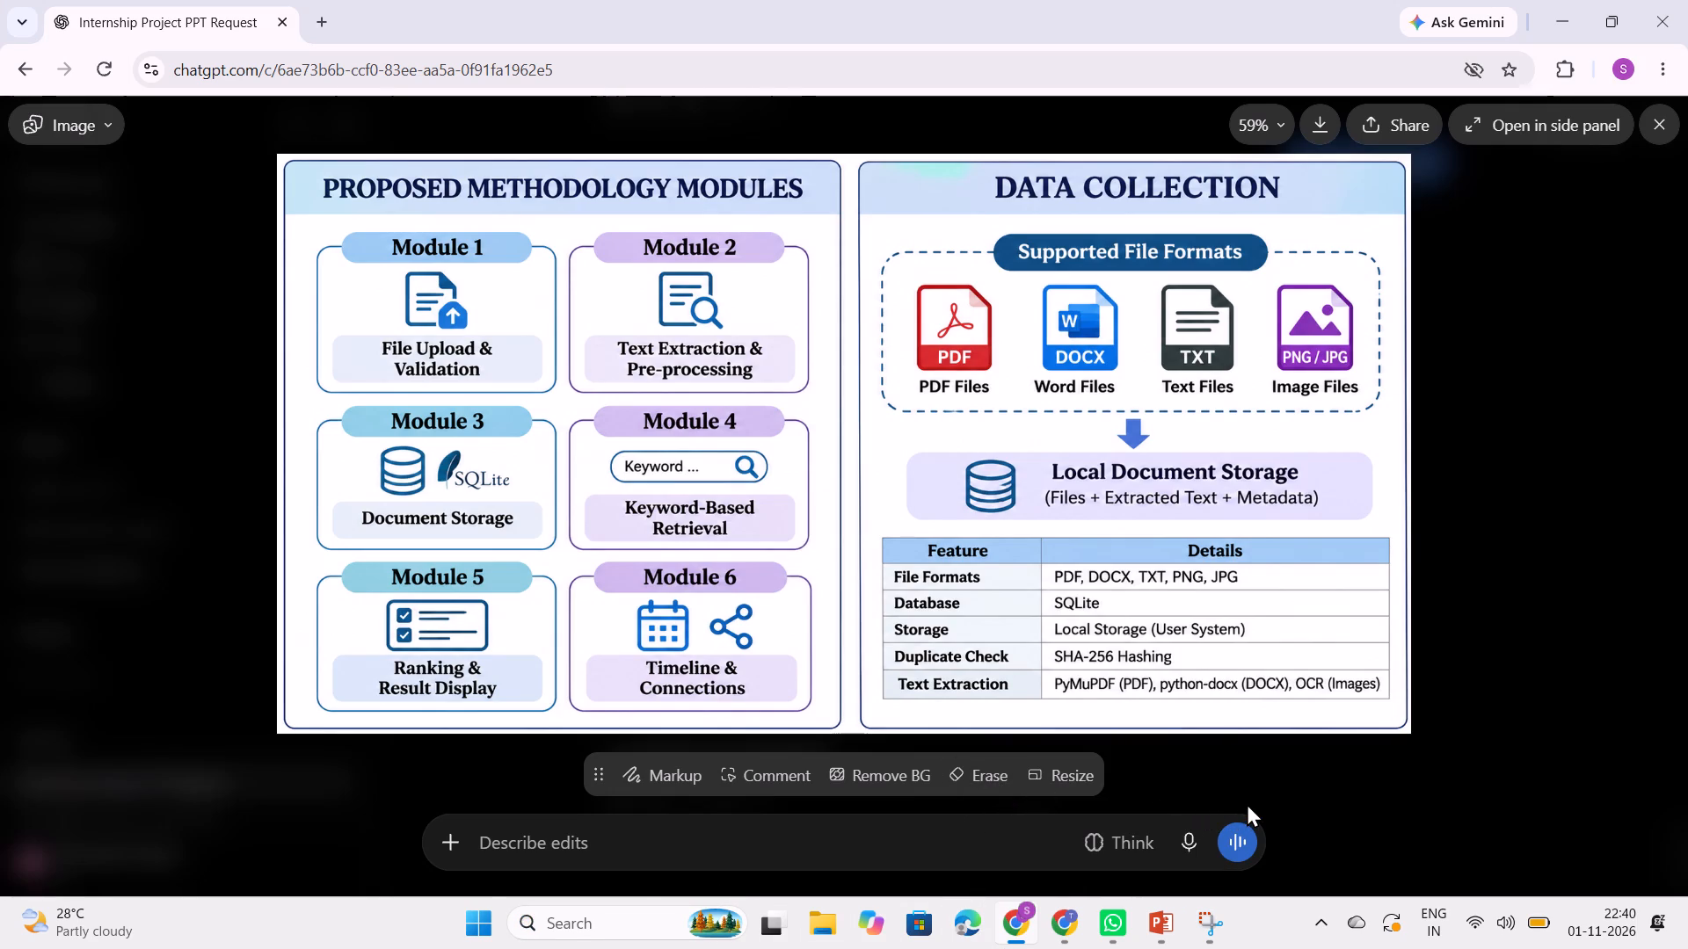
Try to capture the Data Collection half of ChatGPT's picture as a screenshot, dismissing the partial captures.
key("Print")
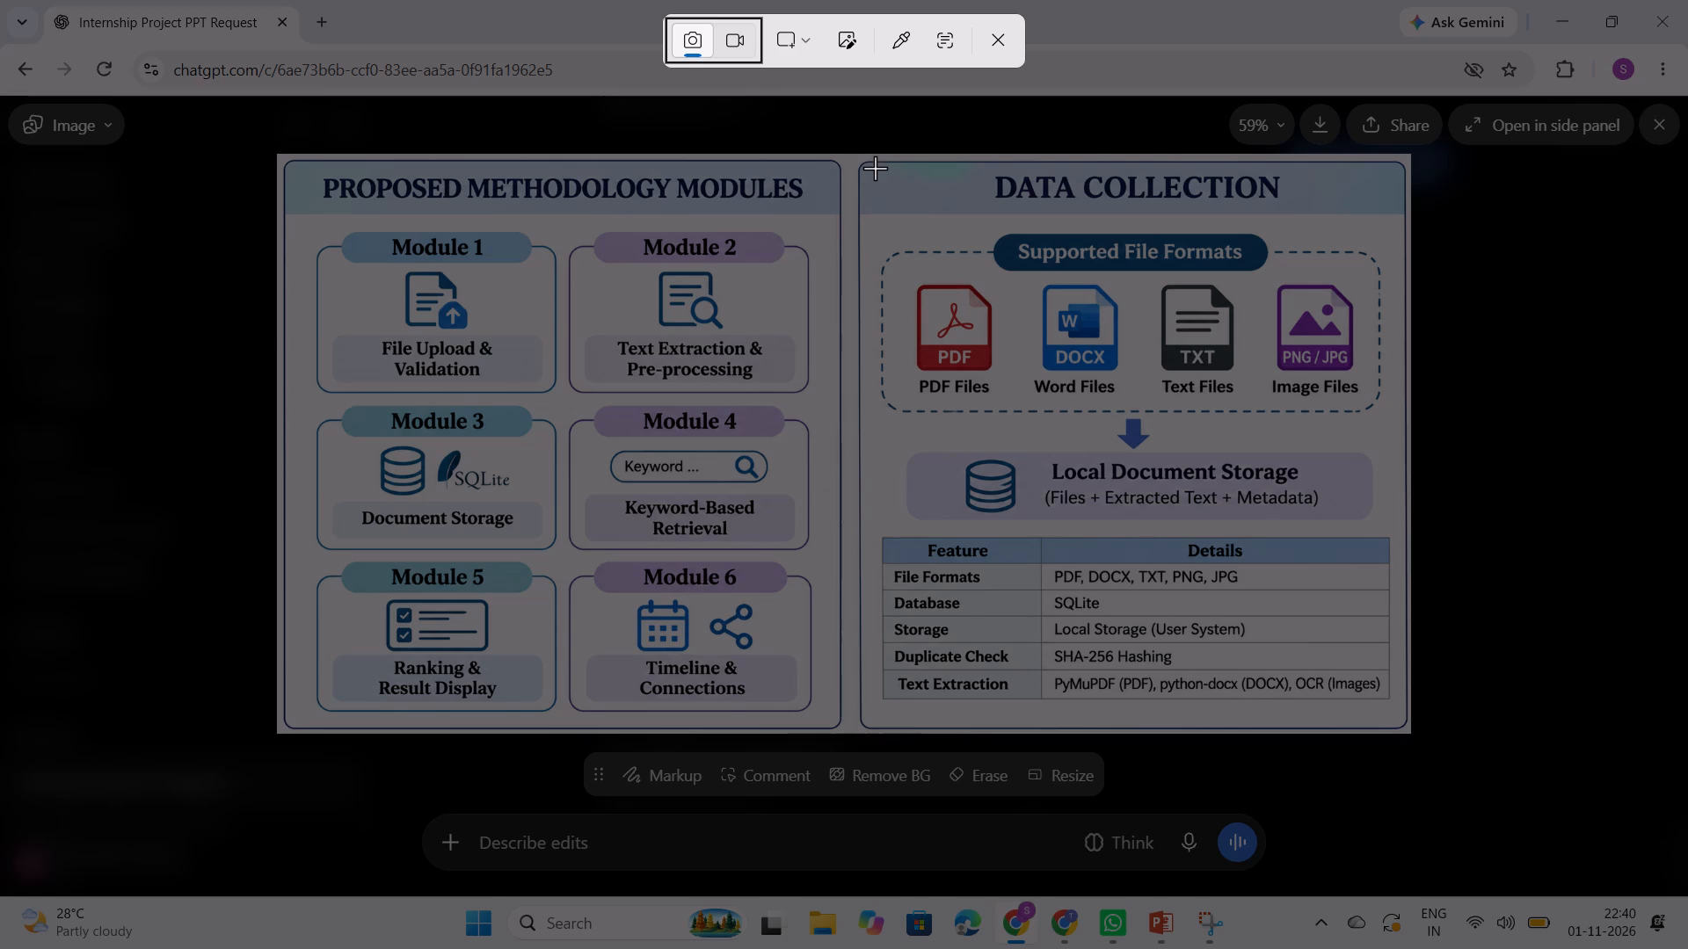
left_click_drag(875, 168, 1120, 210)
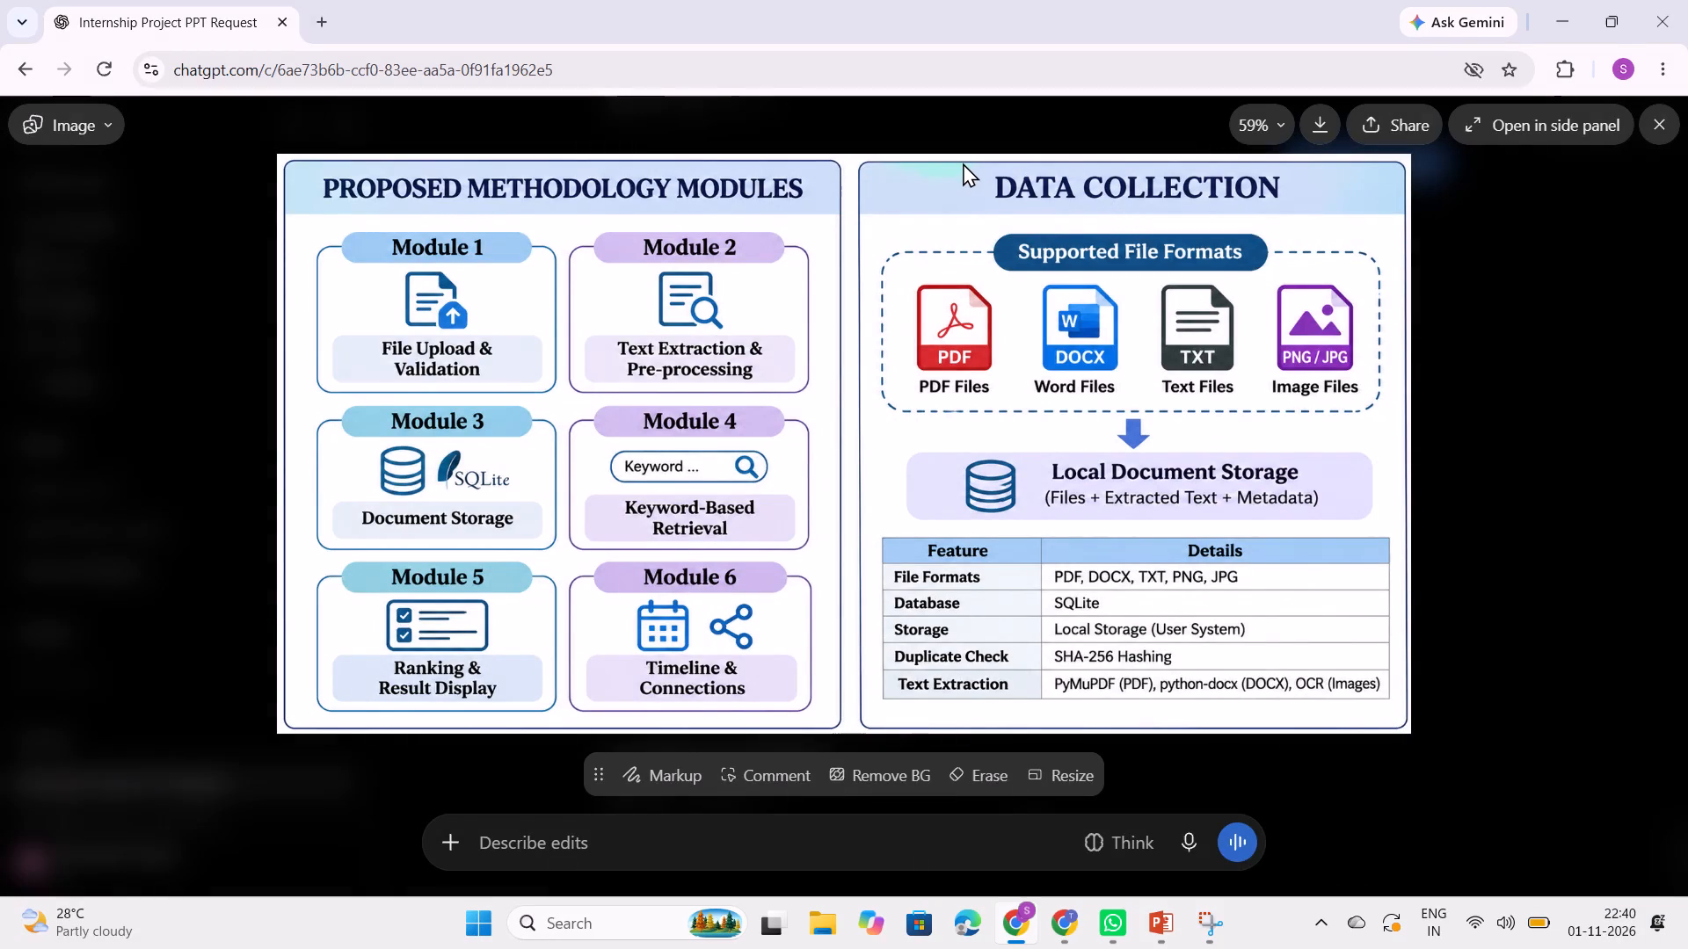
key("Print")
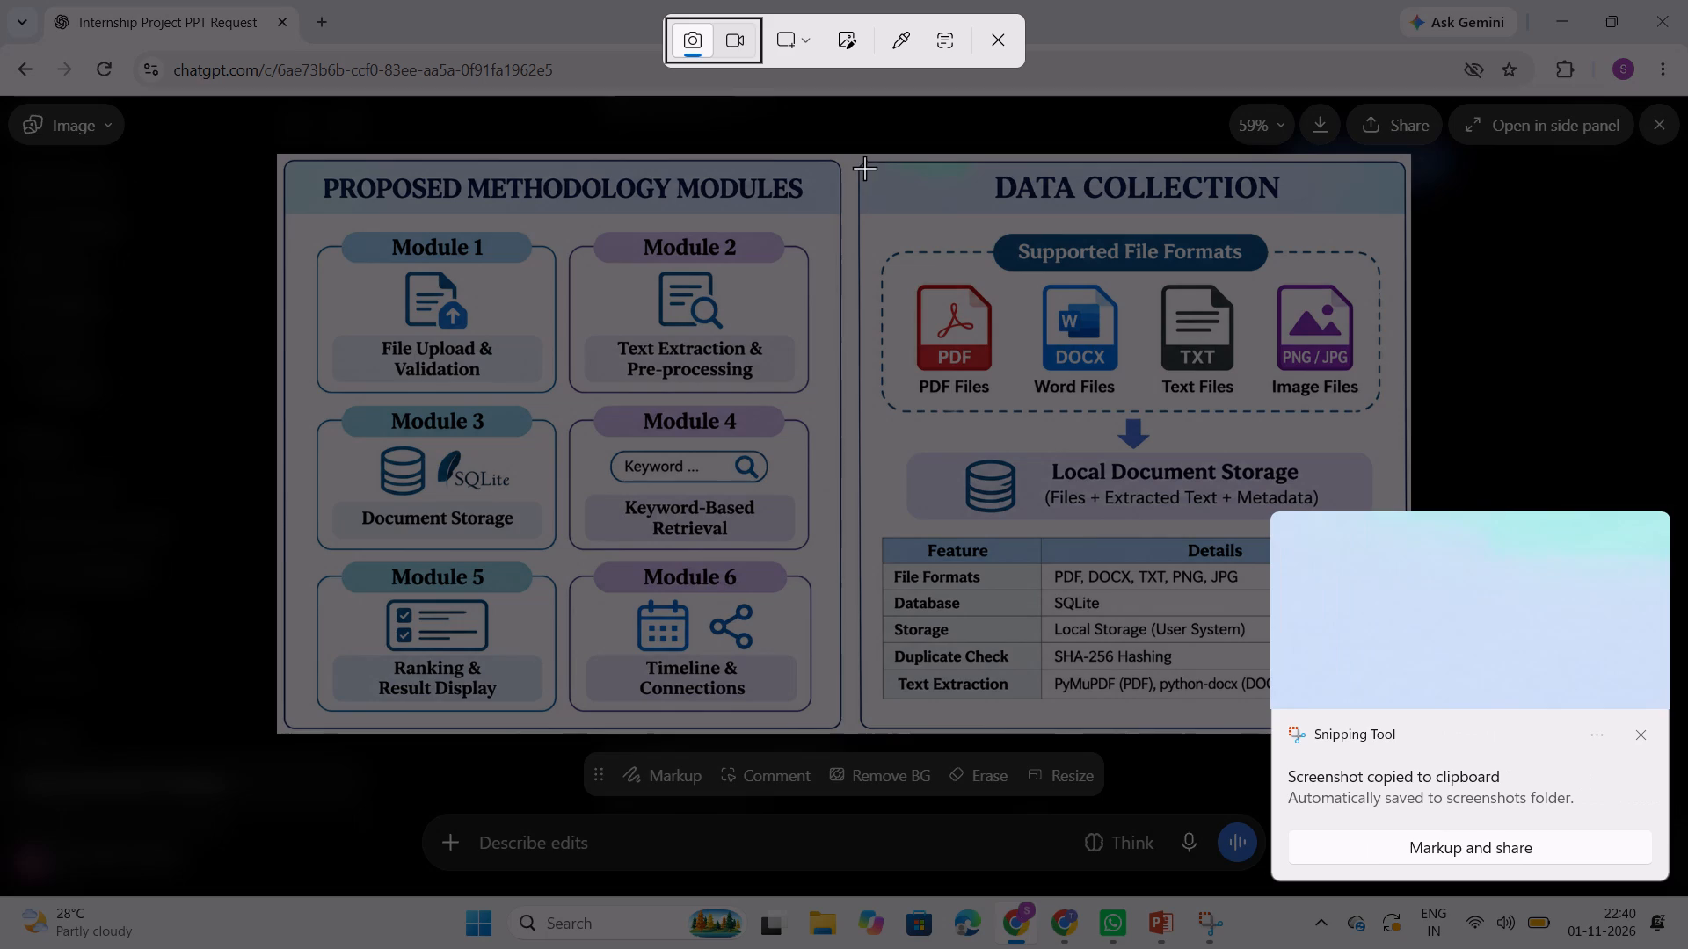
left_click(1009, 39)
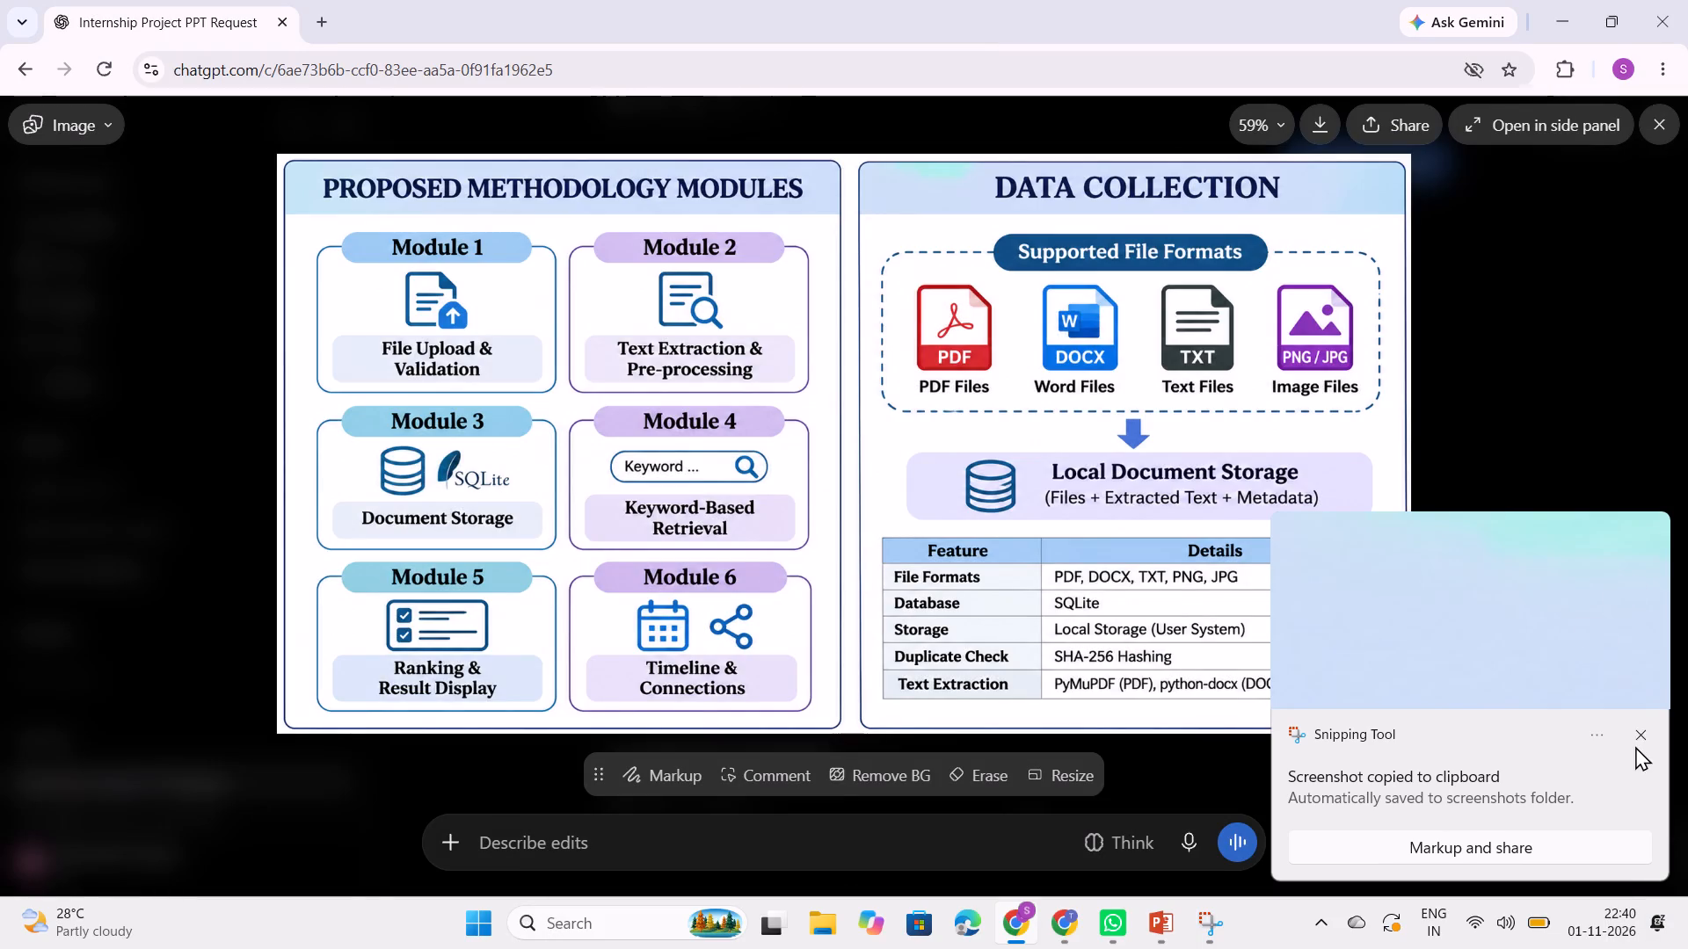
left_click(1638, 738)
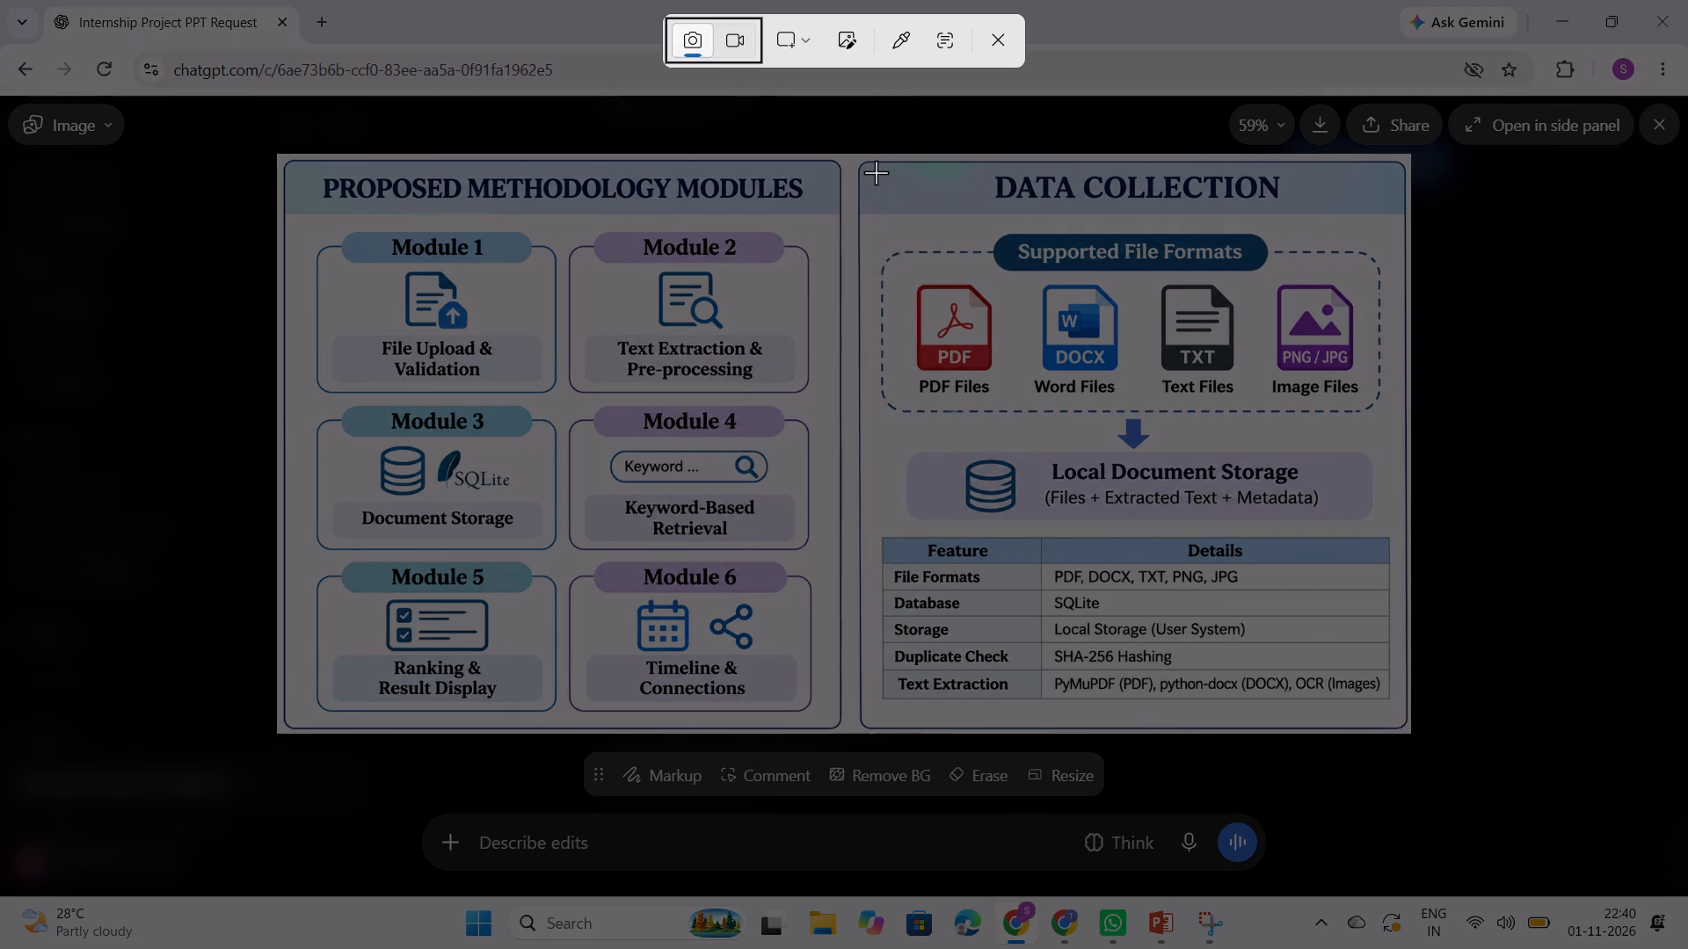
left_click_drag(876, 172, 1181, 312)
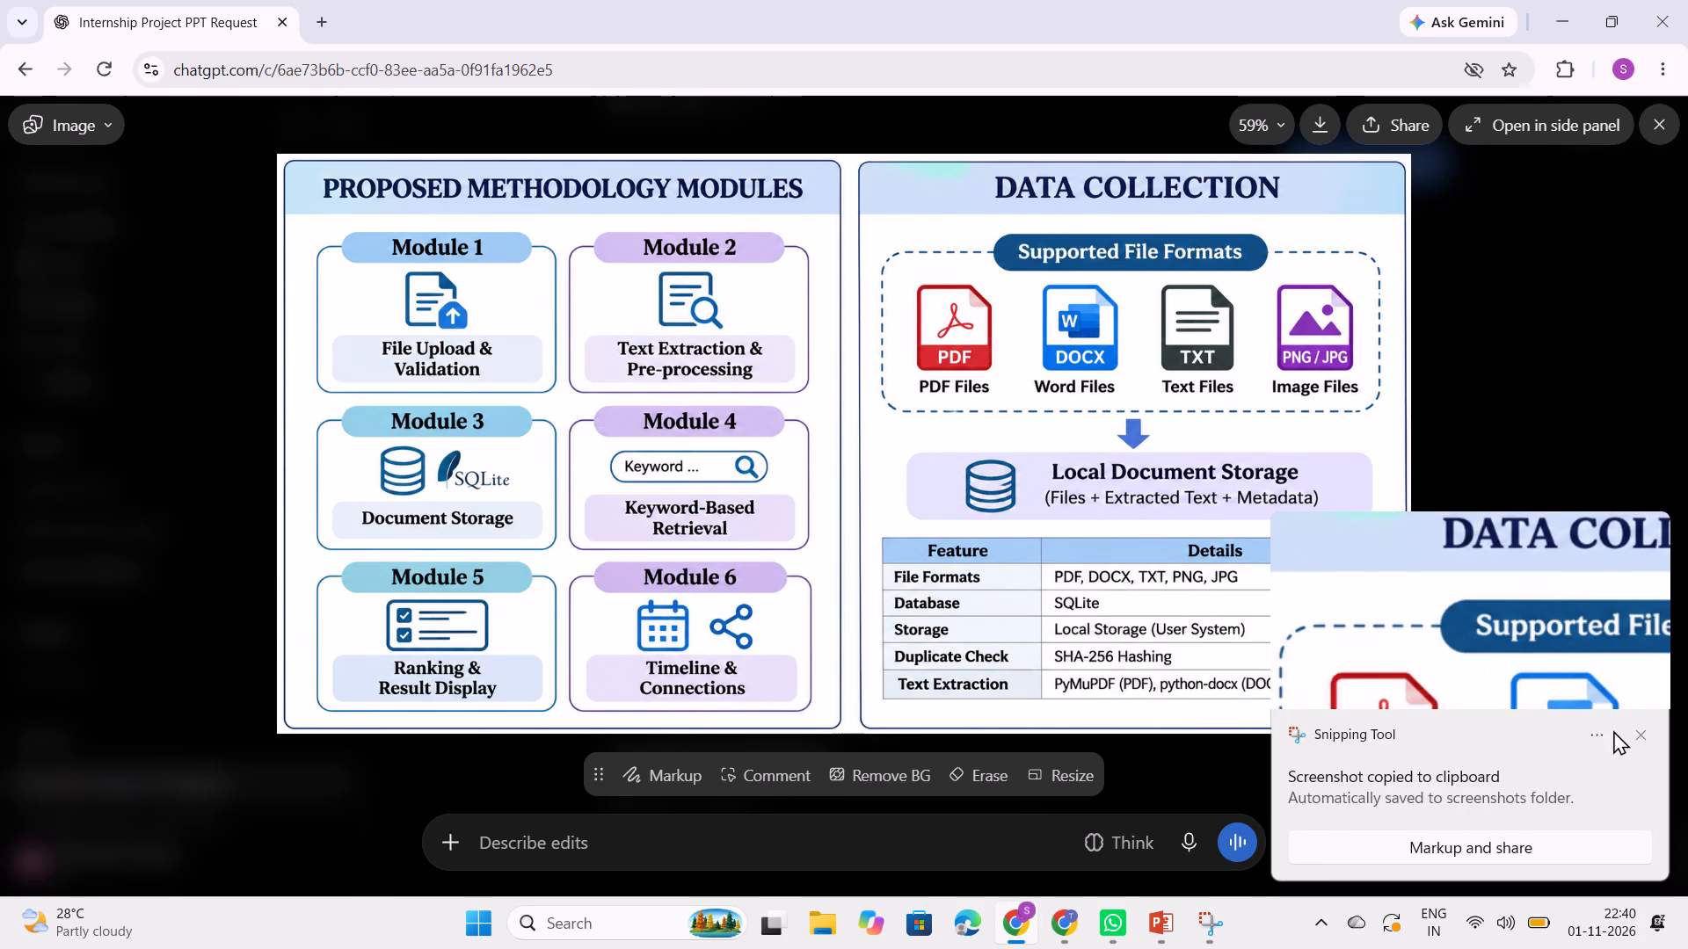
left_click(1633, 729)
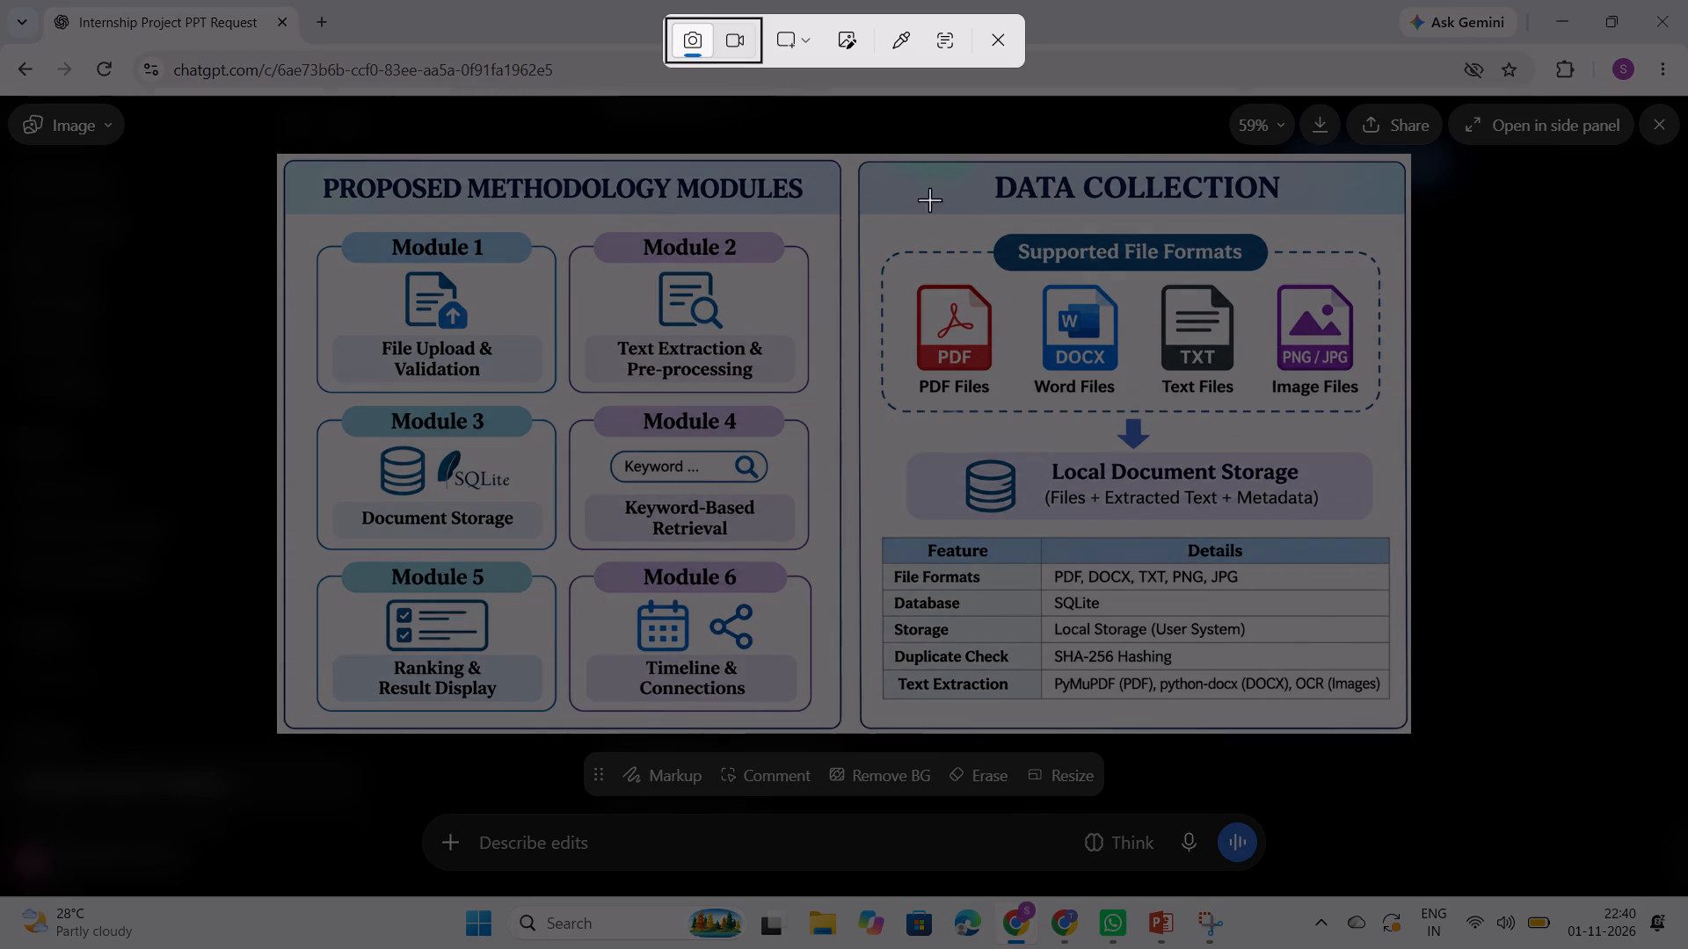
Capture the Data Collection half of ChatGPT's picture as a screenshot, from its heading down to the Text Extraction table row.
left_click_drag(867, 170, 1270, 422)
scroll(1138, 308, "up", 1)
scroll(1141, 380, "up", 1)
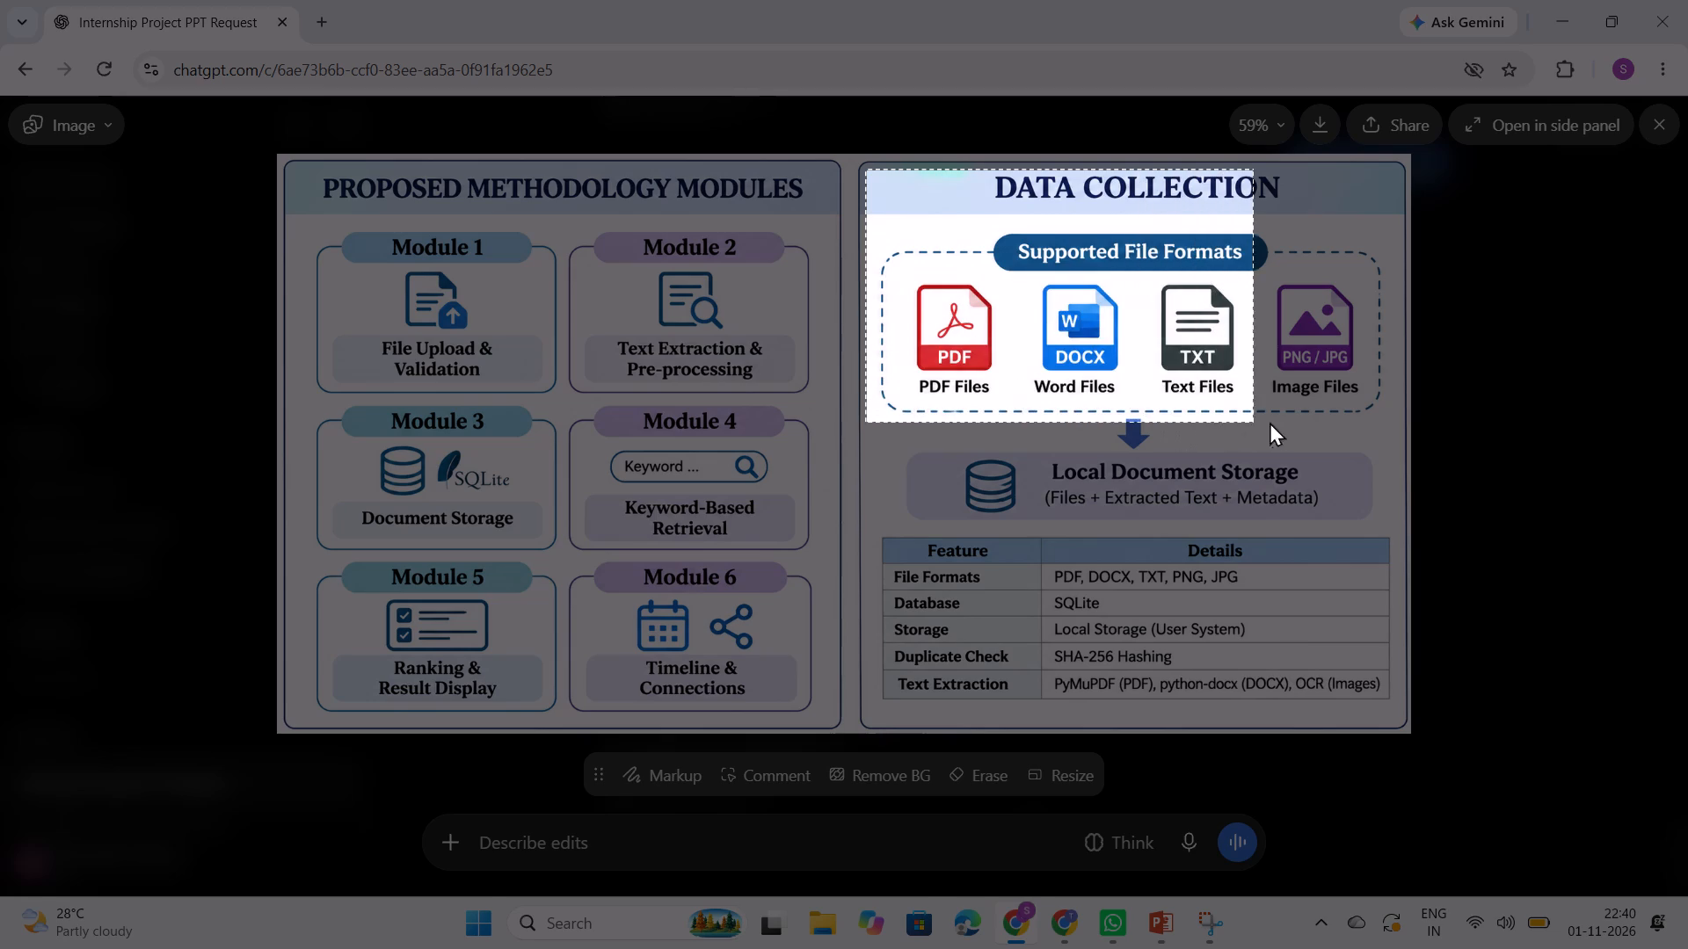
left_click_drag(1270, 422, 1358, 689)
scroll(1300, 532, "up", 1)
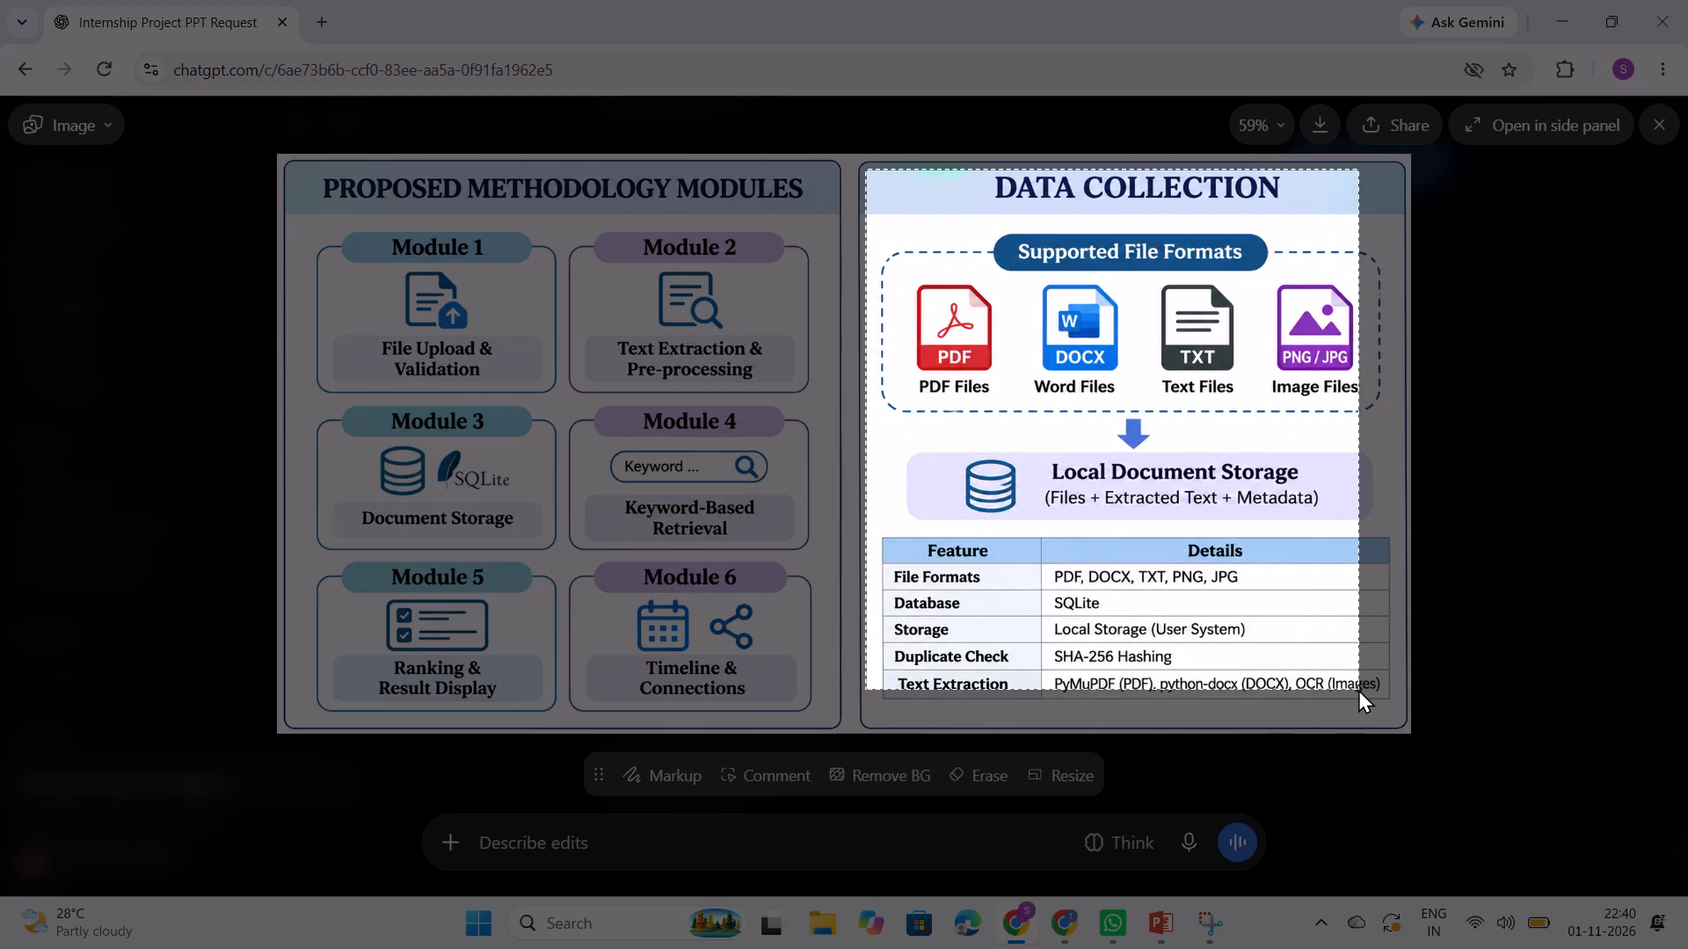
left_click_drag(1358, 689, 1402, 706)
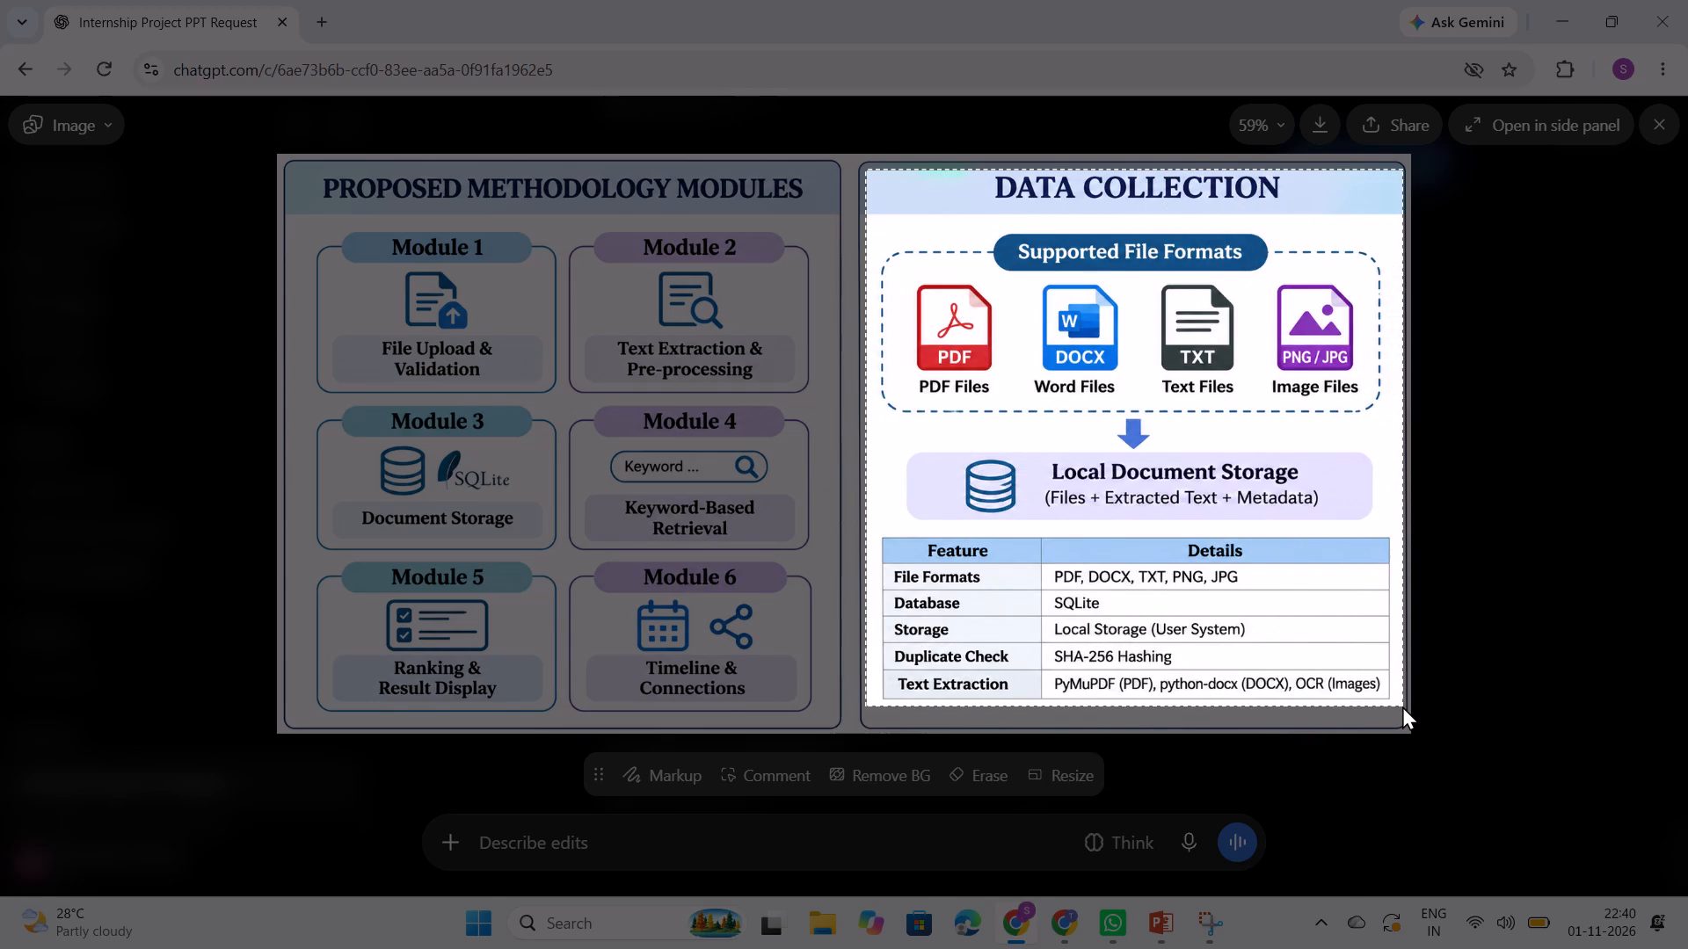
left_click_drag(1402, 706, 1400, 709)
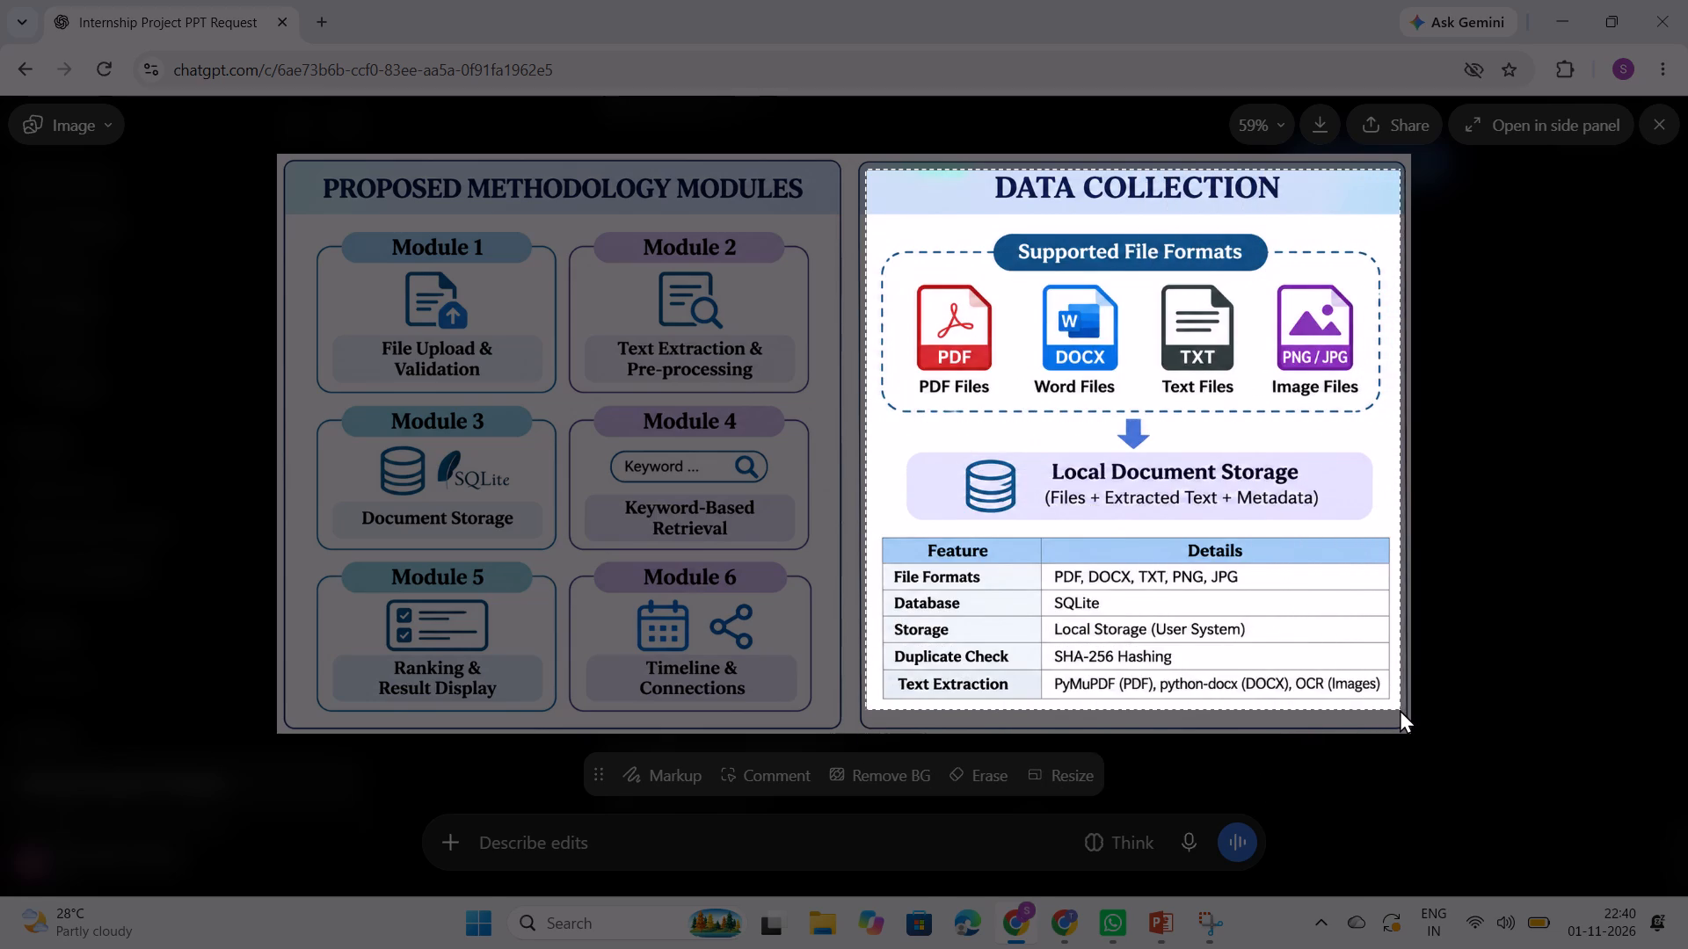
left_click_drag(1400, 709, 1400, 704)
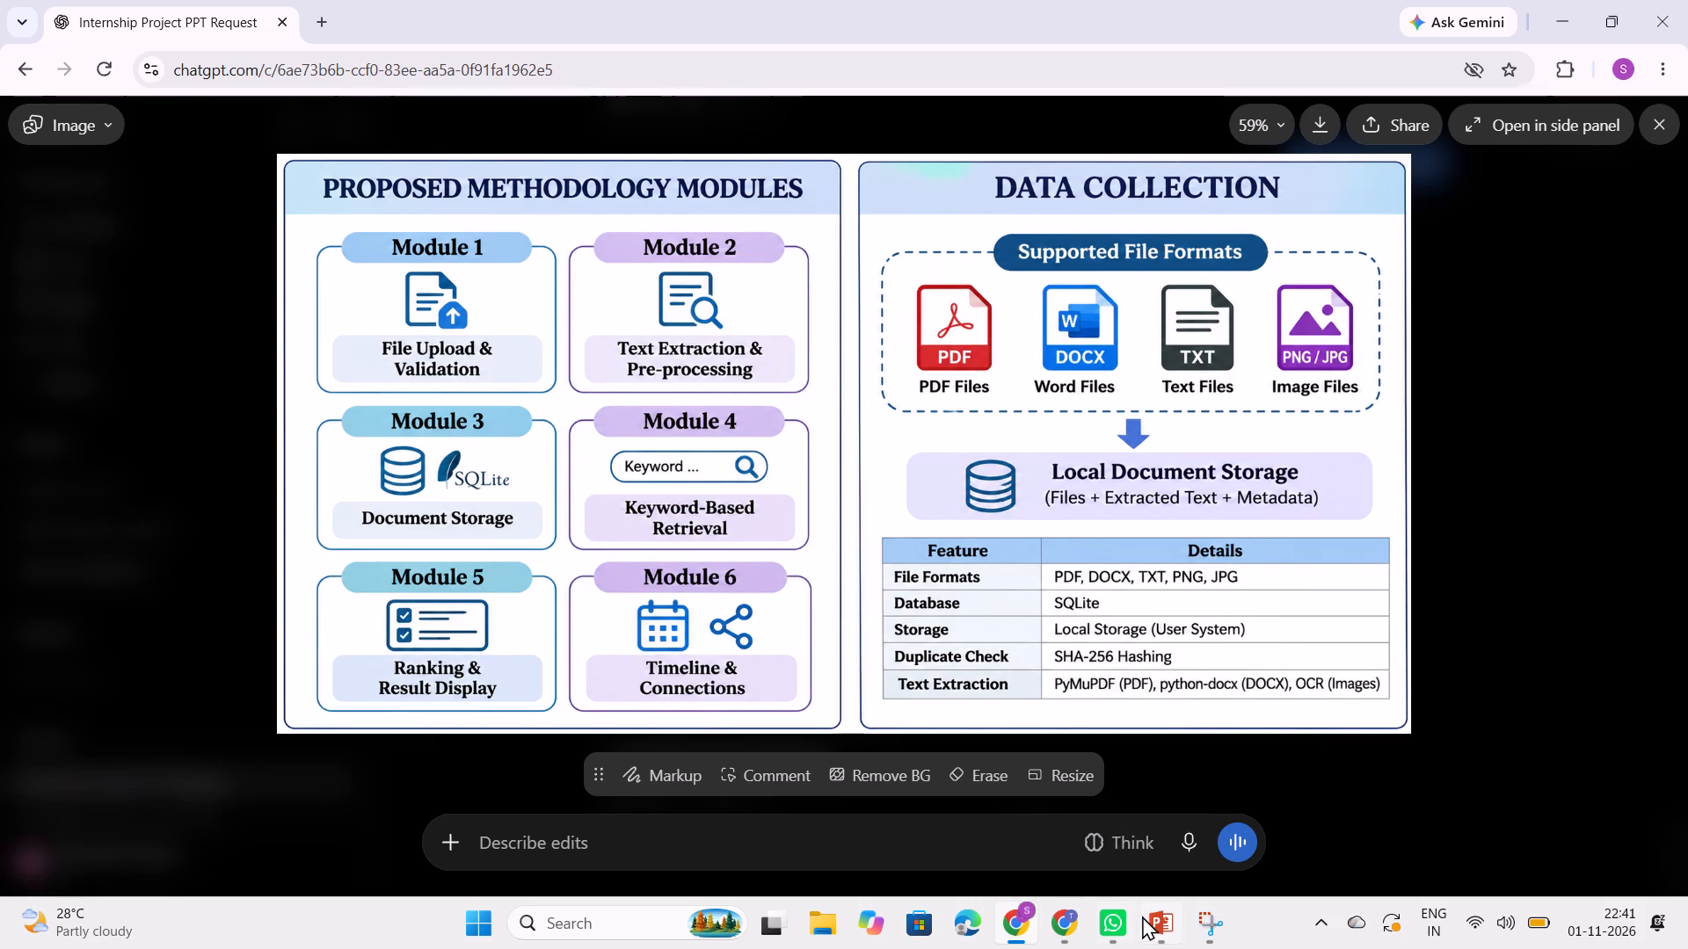
In PowerPoint, shrink the height of slide 12's title placeholder and extend the content placeholder up to it.
left_click(1145, 918)
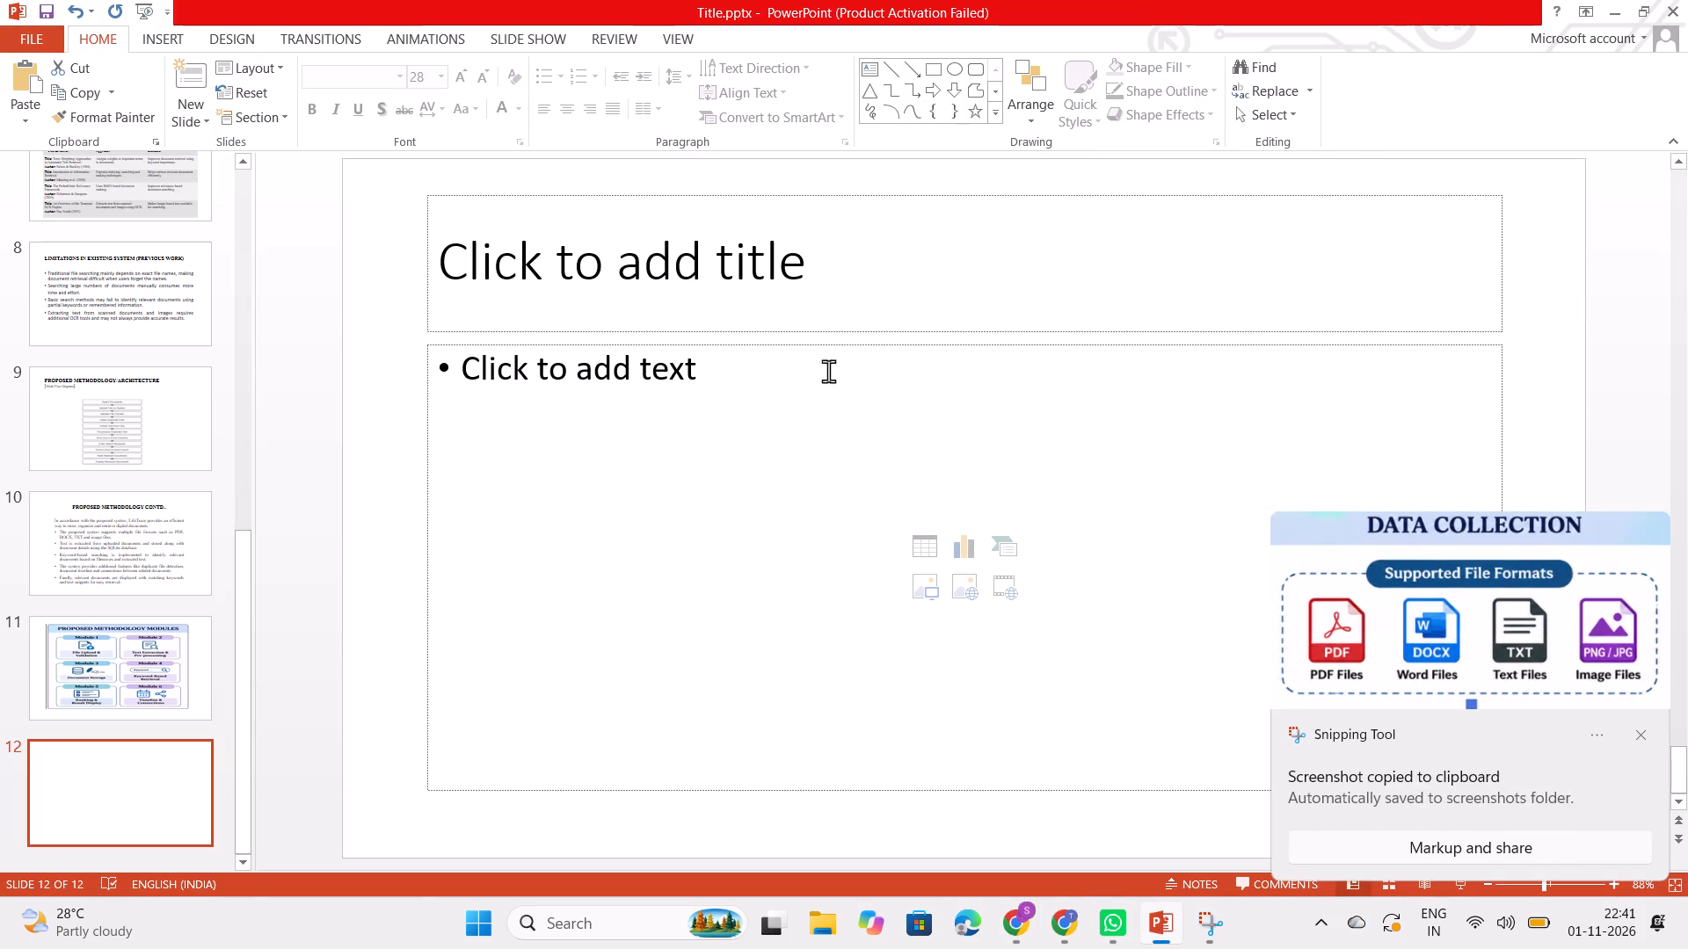
left_click(935, 340)
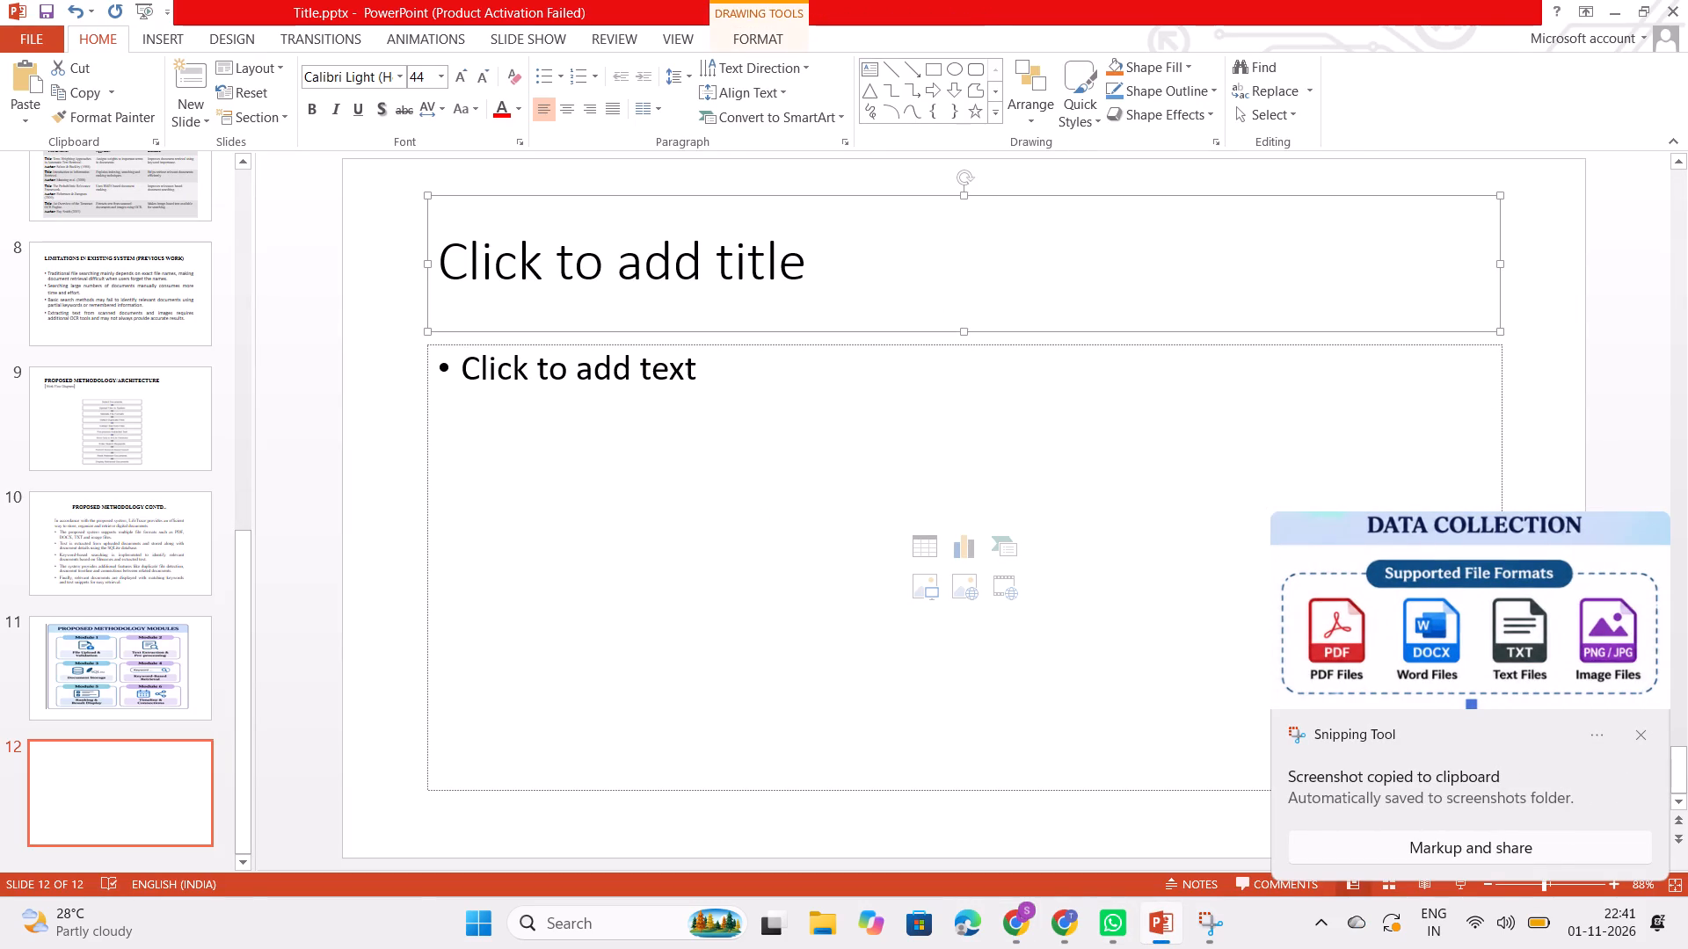
left_click_drag(964, 330, 966, 229)
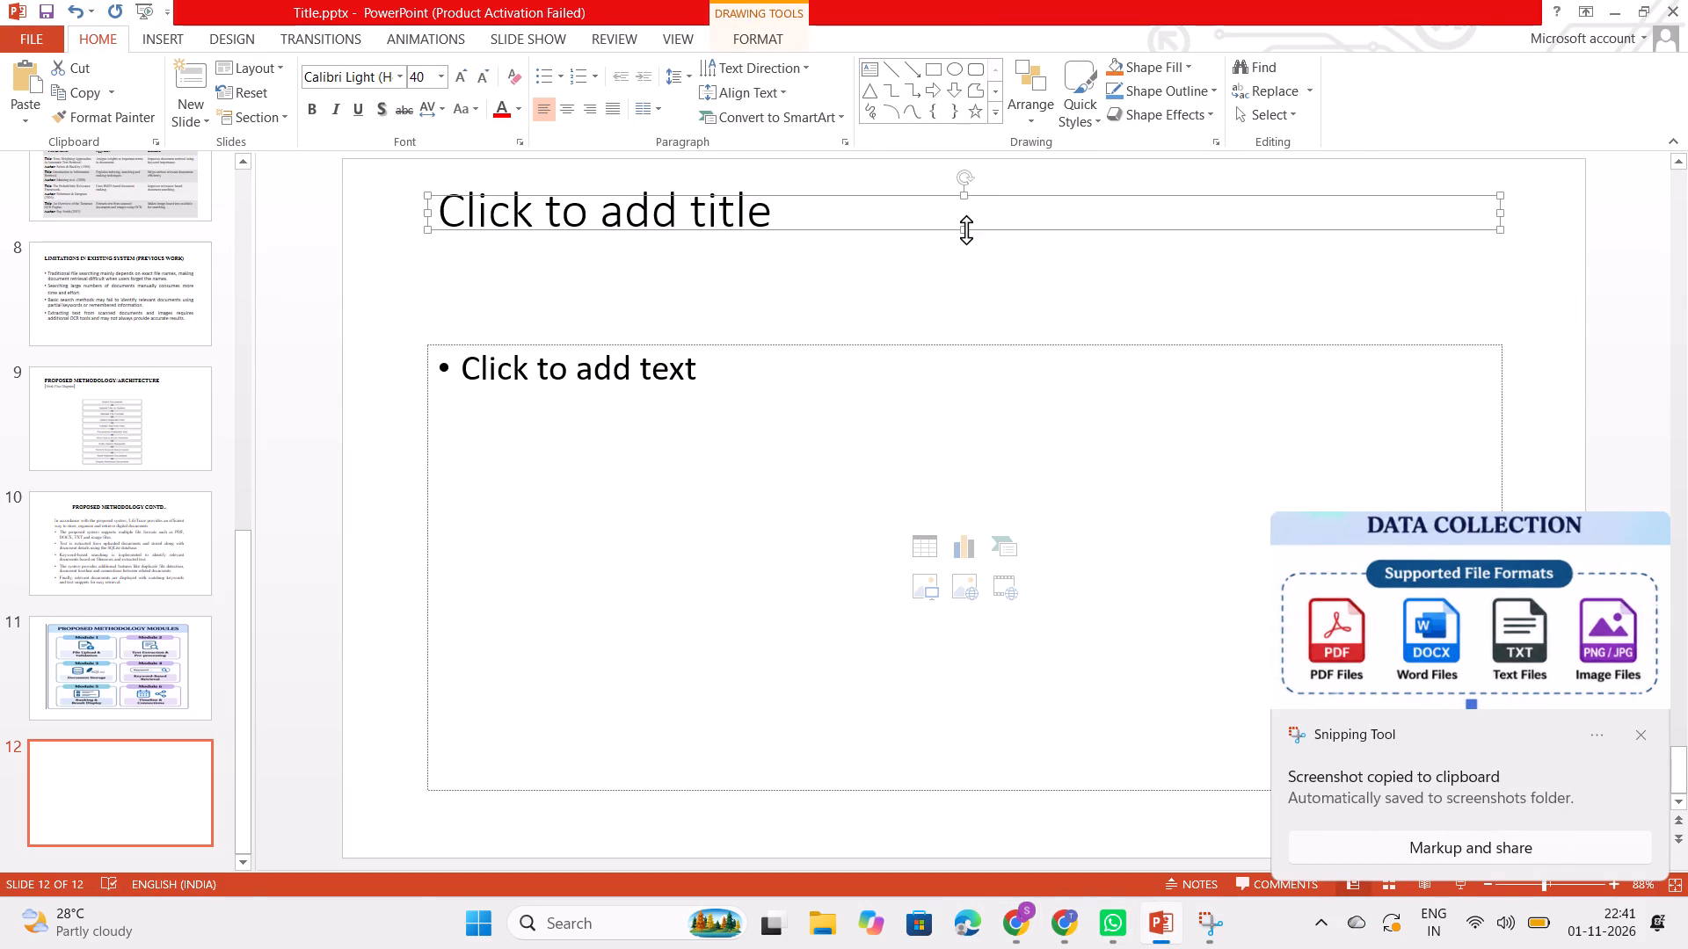
left_click(958, 394)
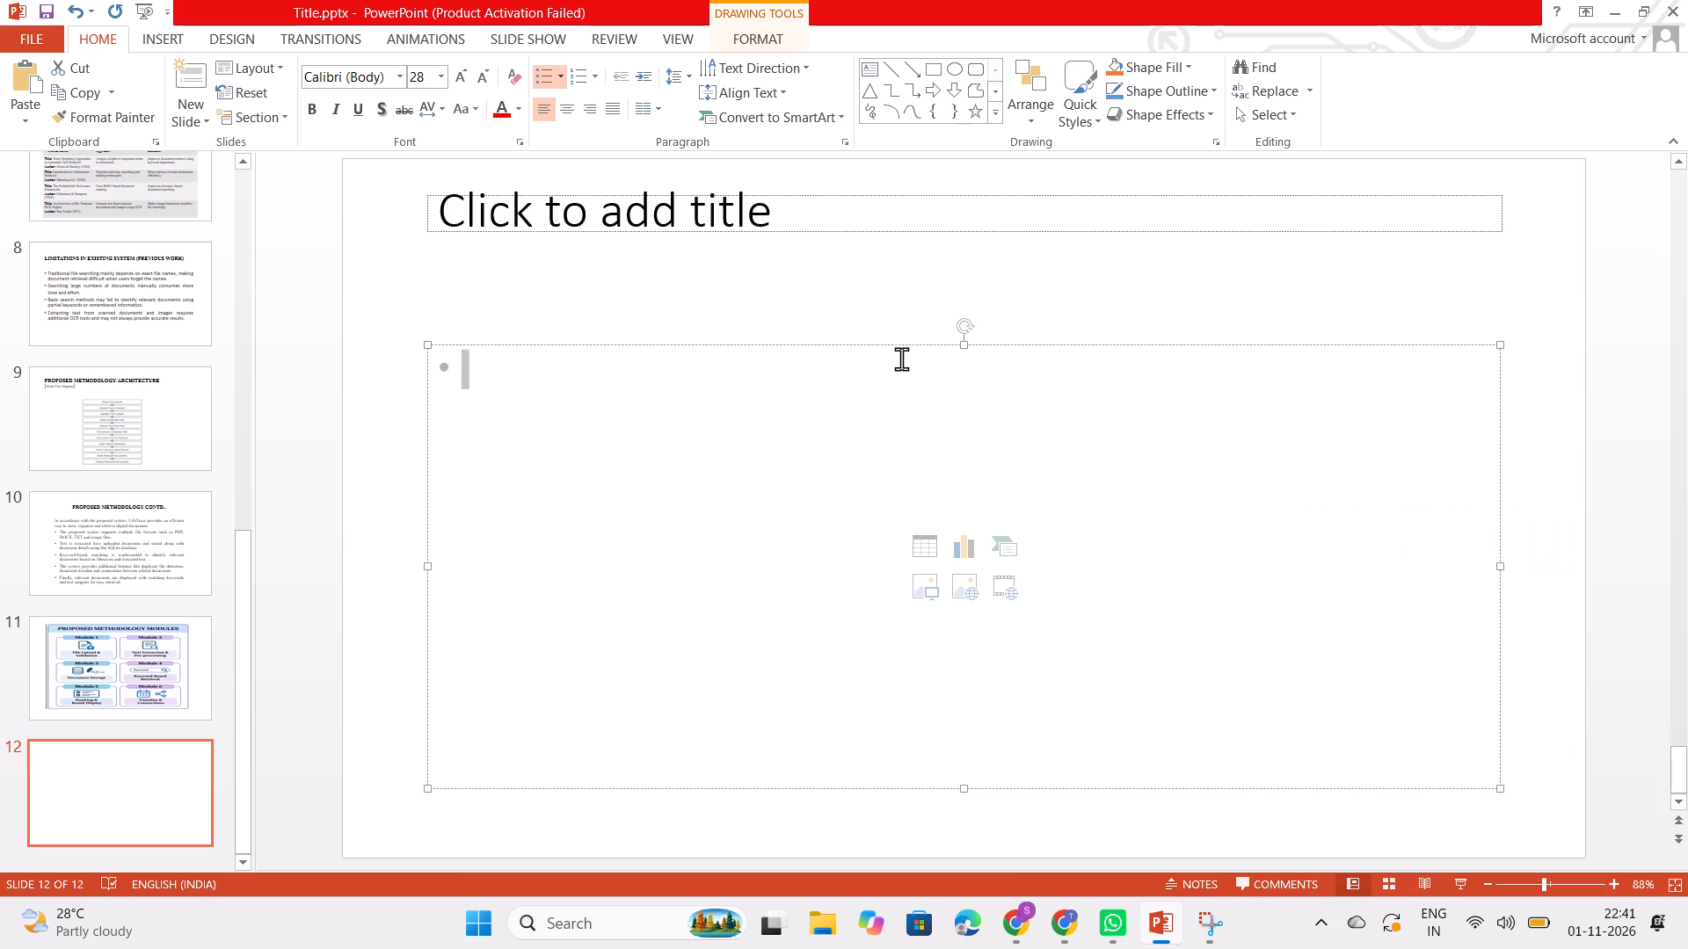
right_click(901, 228)
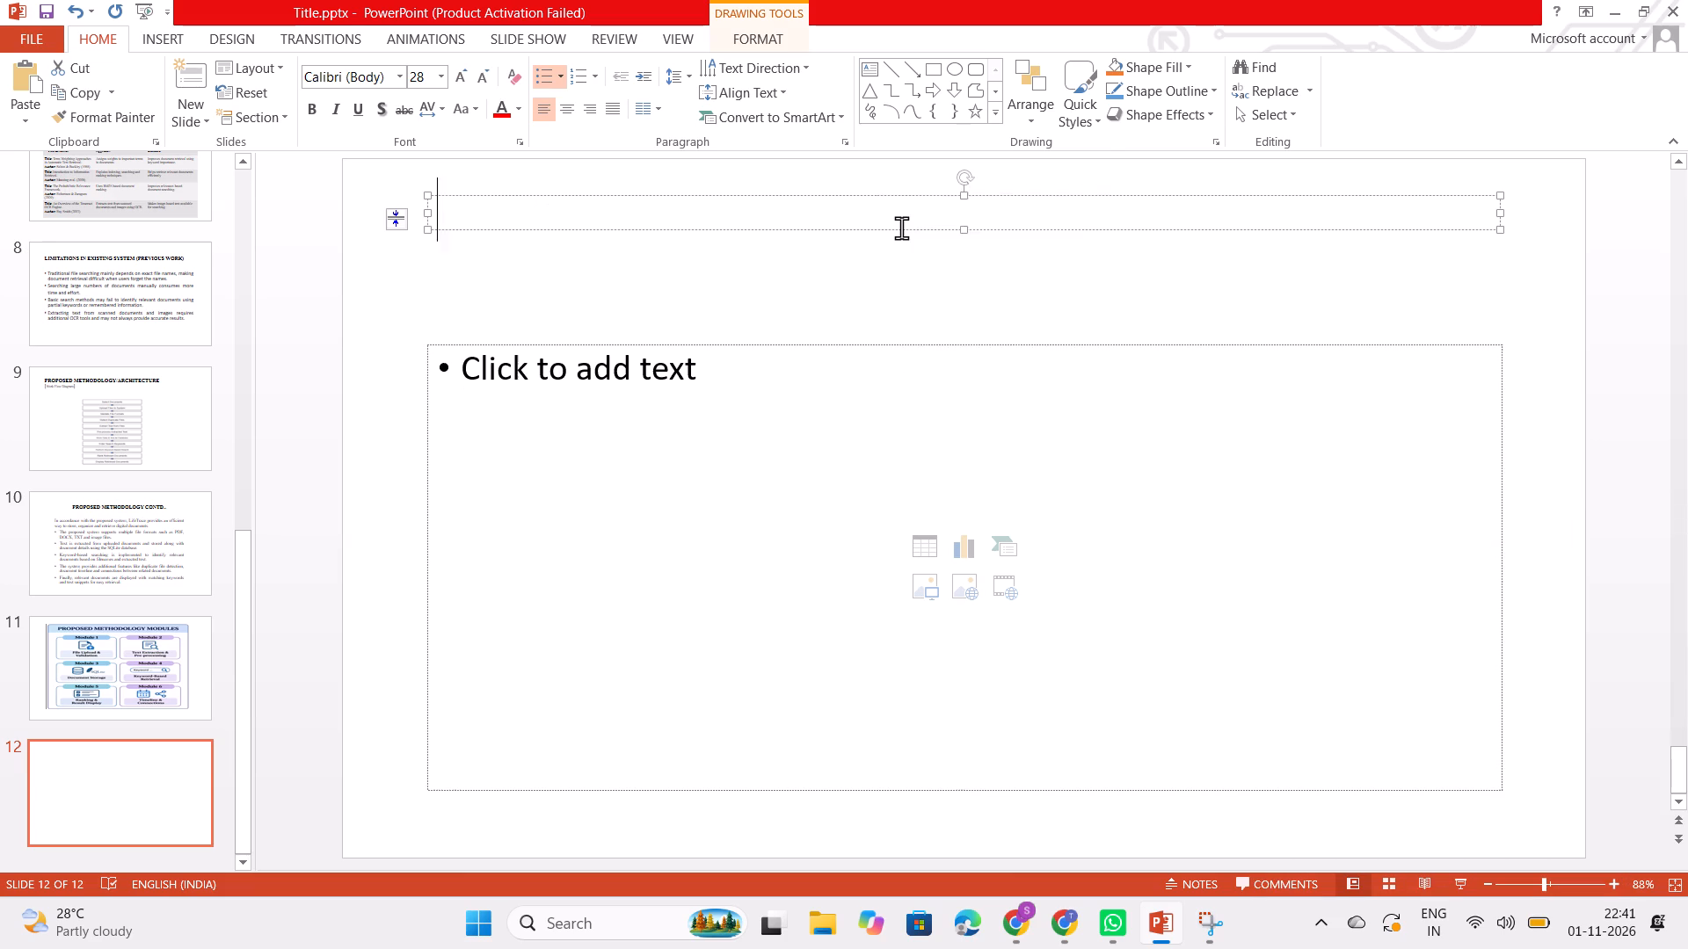
left_click(835, 188)
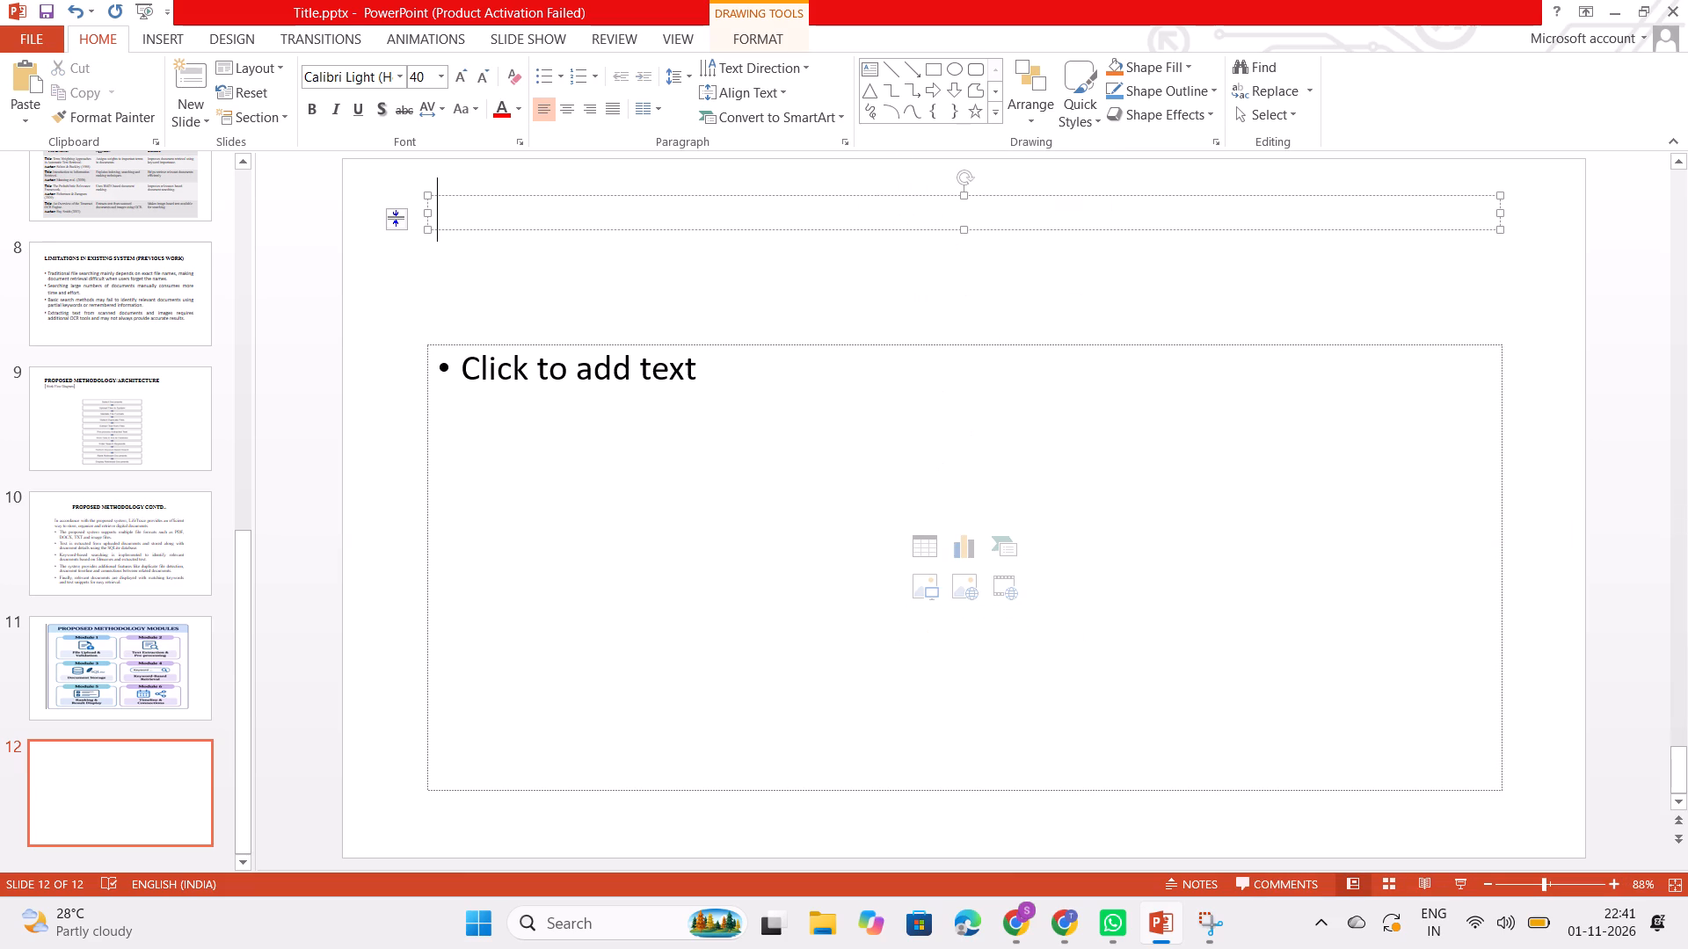
left_click(973, 347)
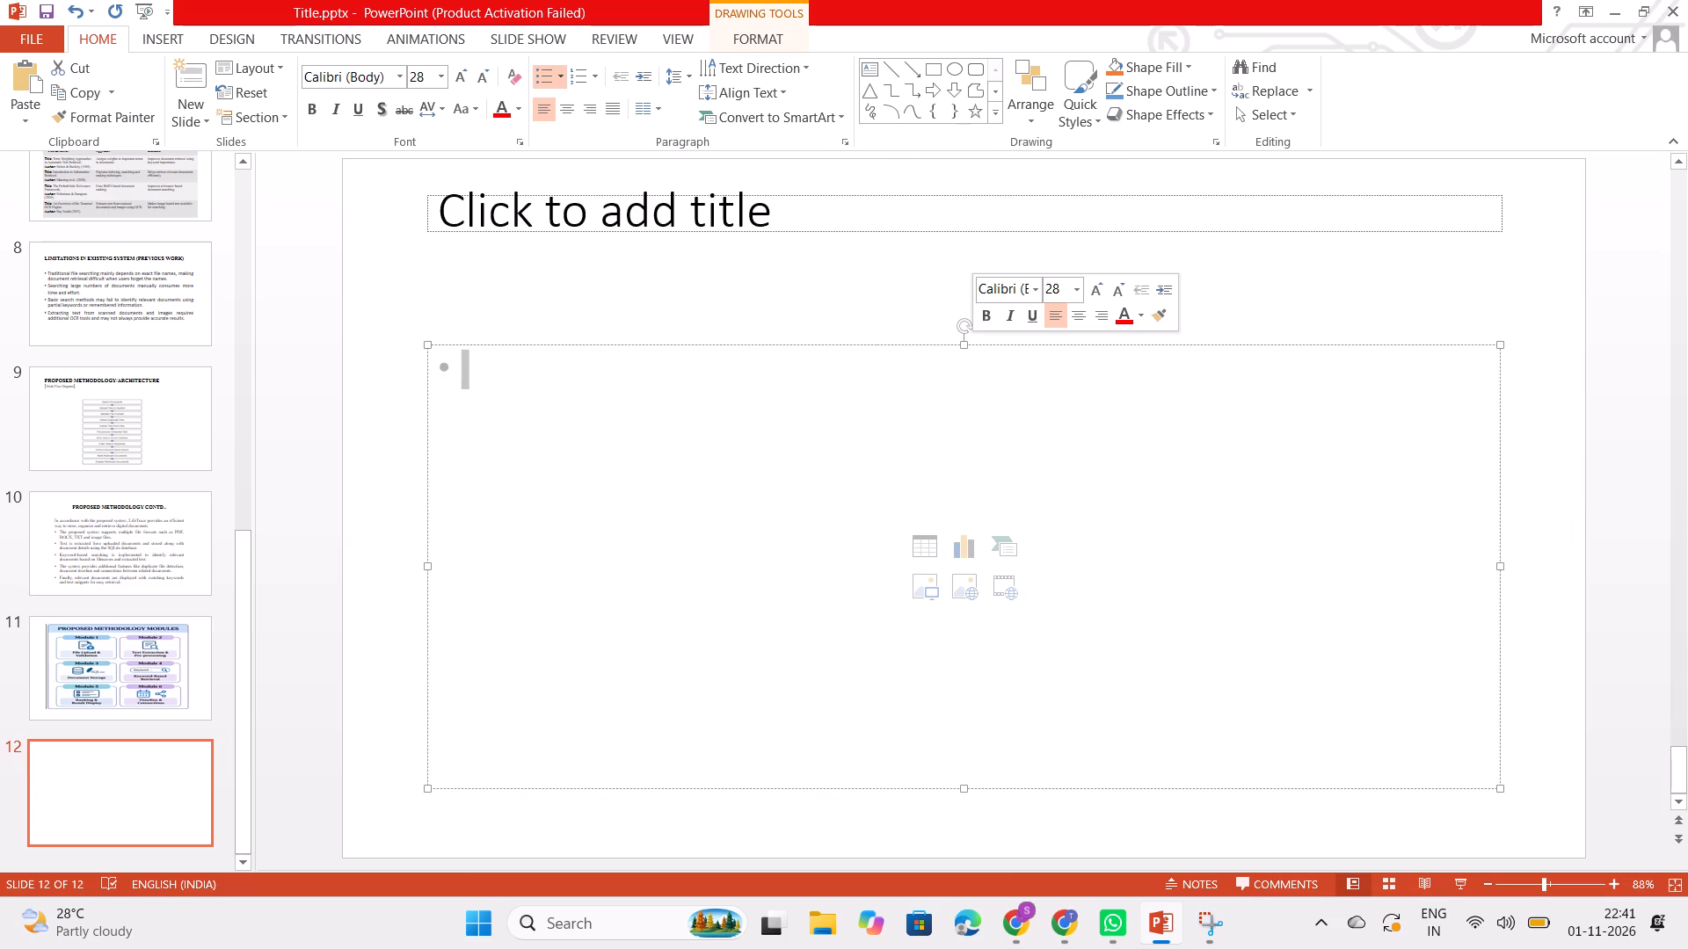
left_click_drag(964, 341, 956, 232)
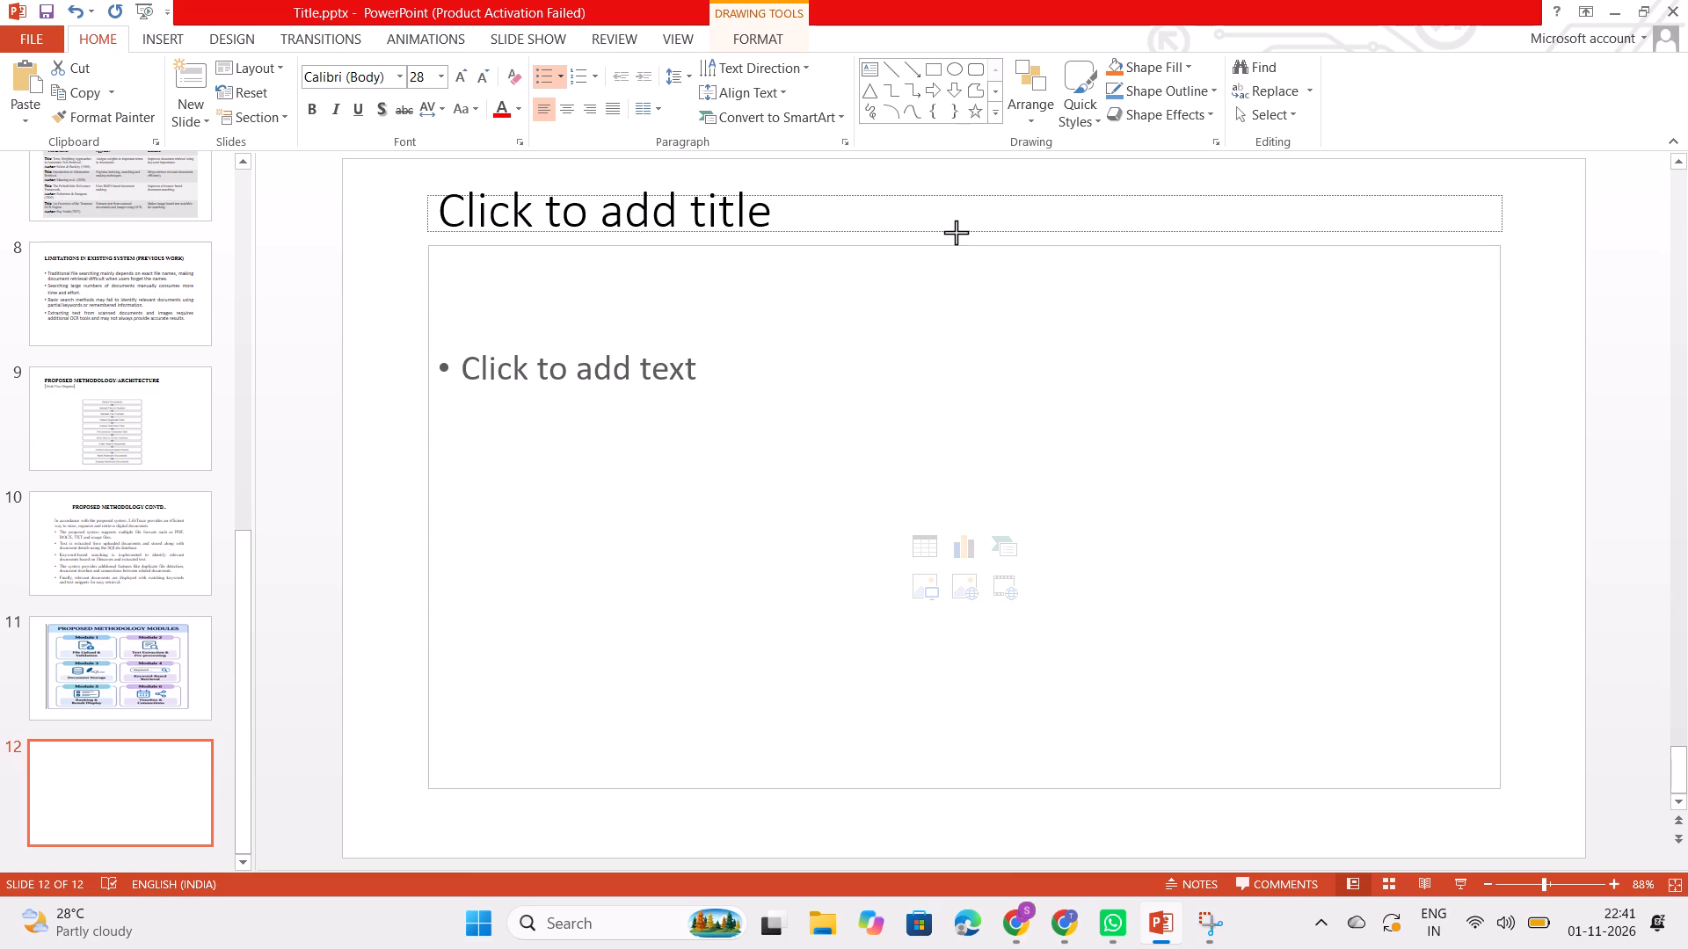
left_click_drag(956, 232, 956, 214)
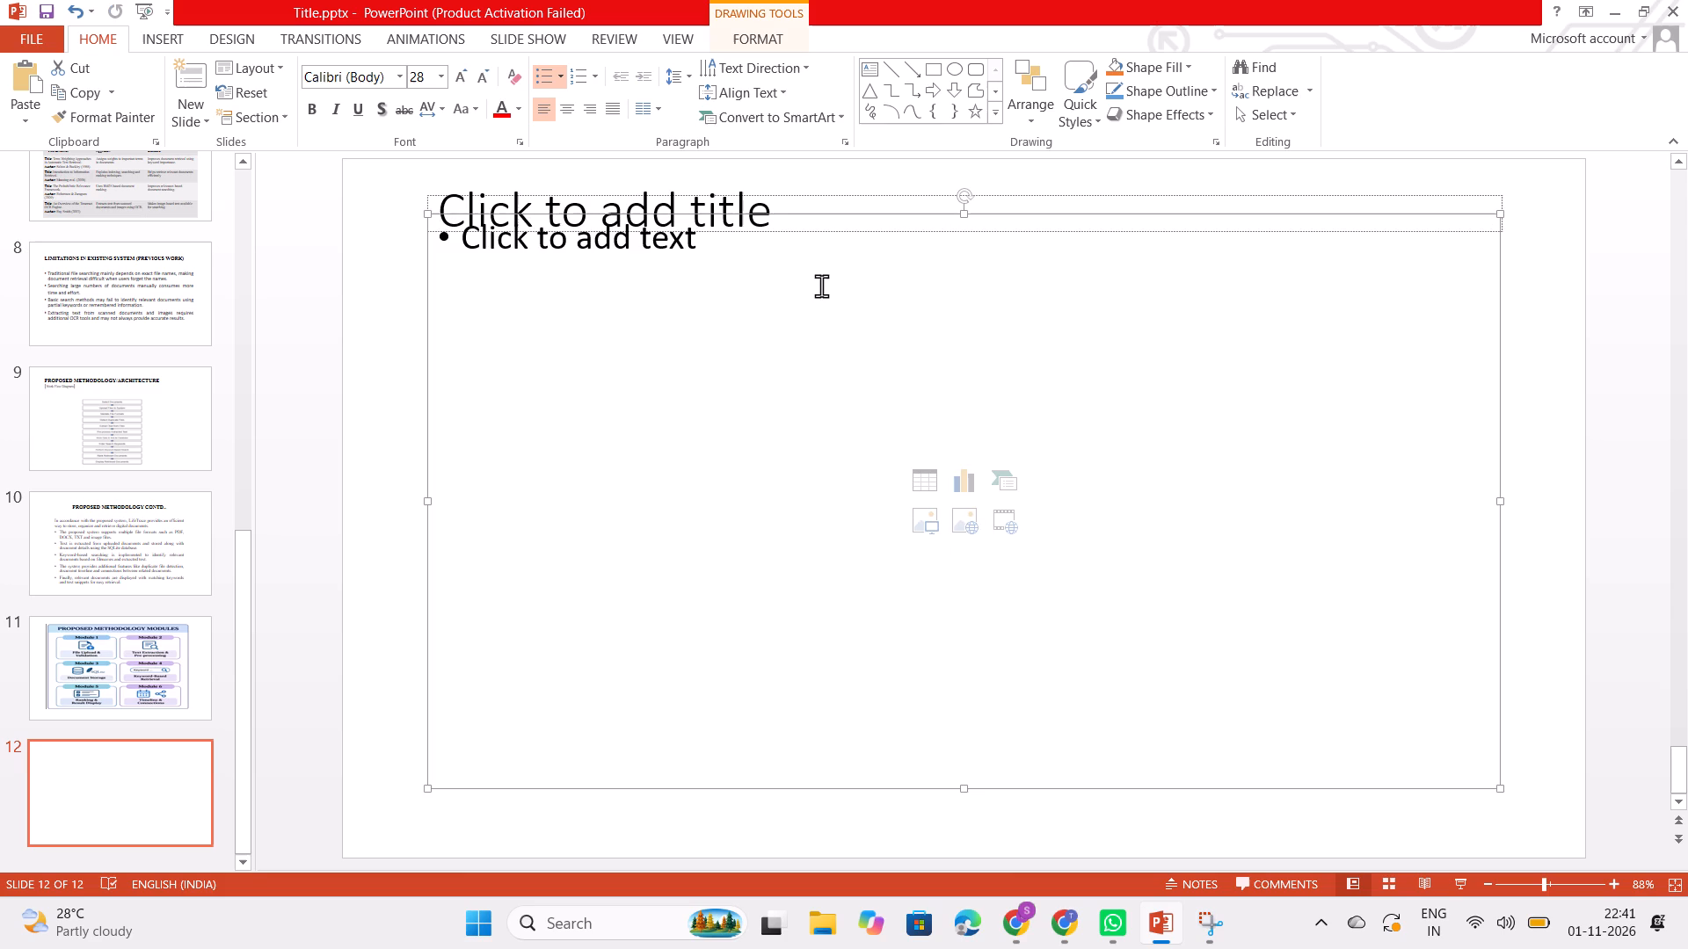
Paste the Data Collection screenshot into slide 12, widen it on both sides and stretch its top over the title placeholder.
left_click(821, 286)
key("ctrl+v")
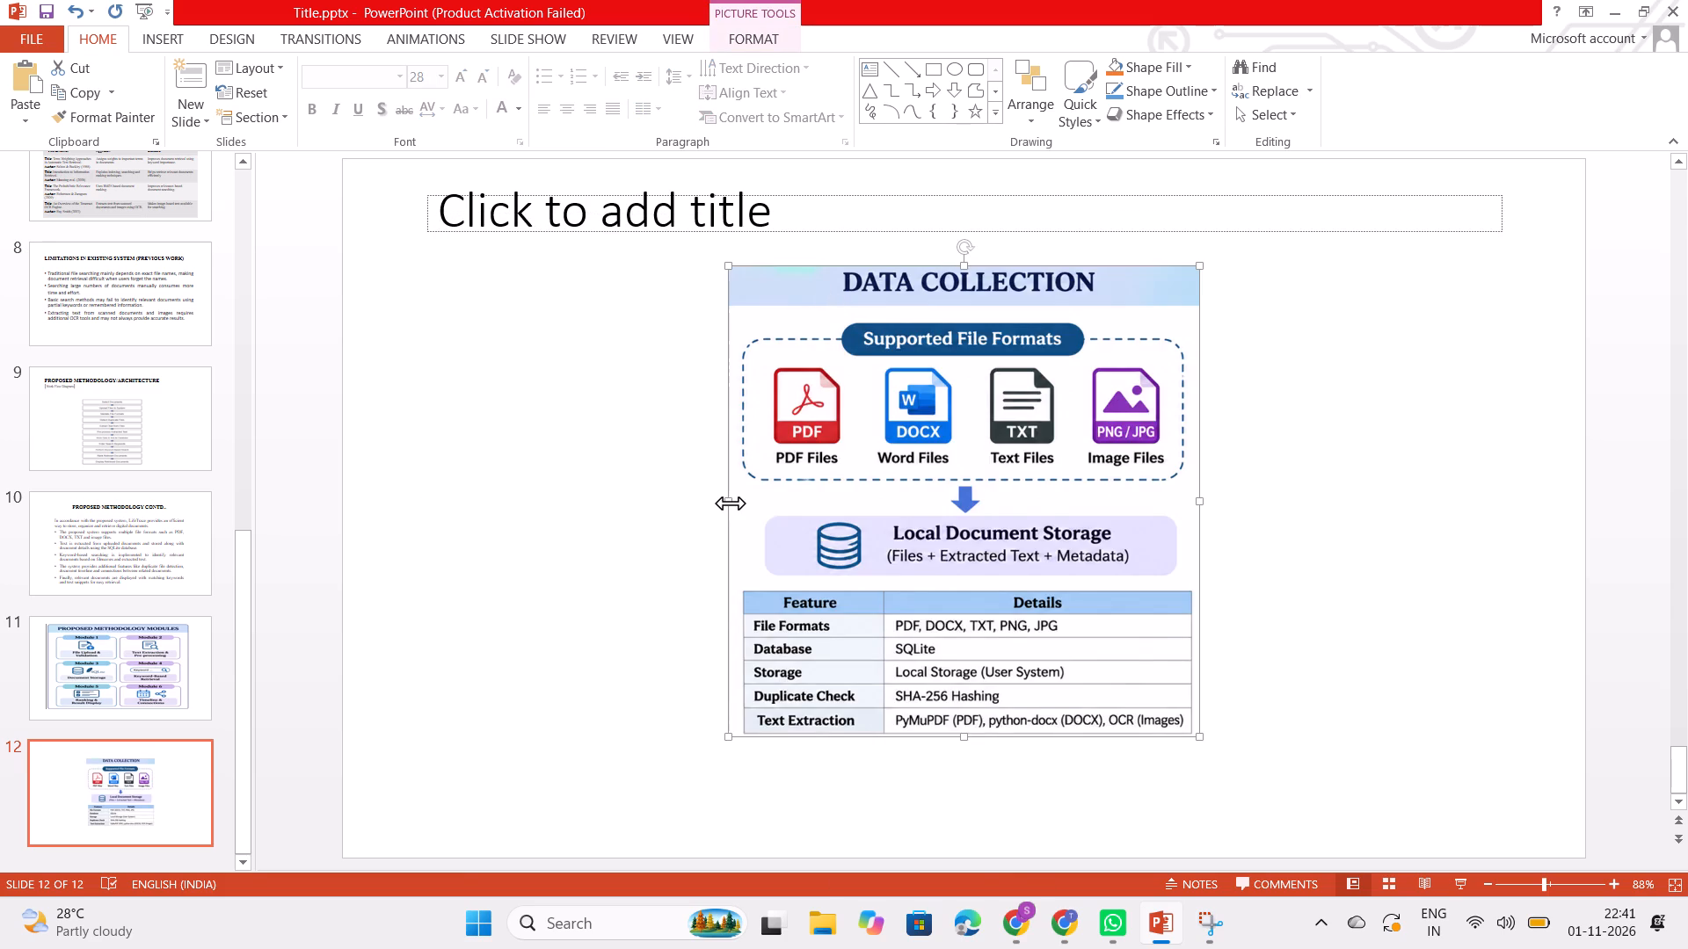
left_click_drag(729, 503, 492, 505)
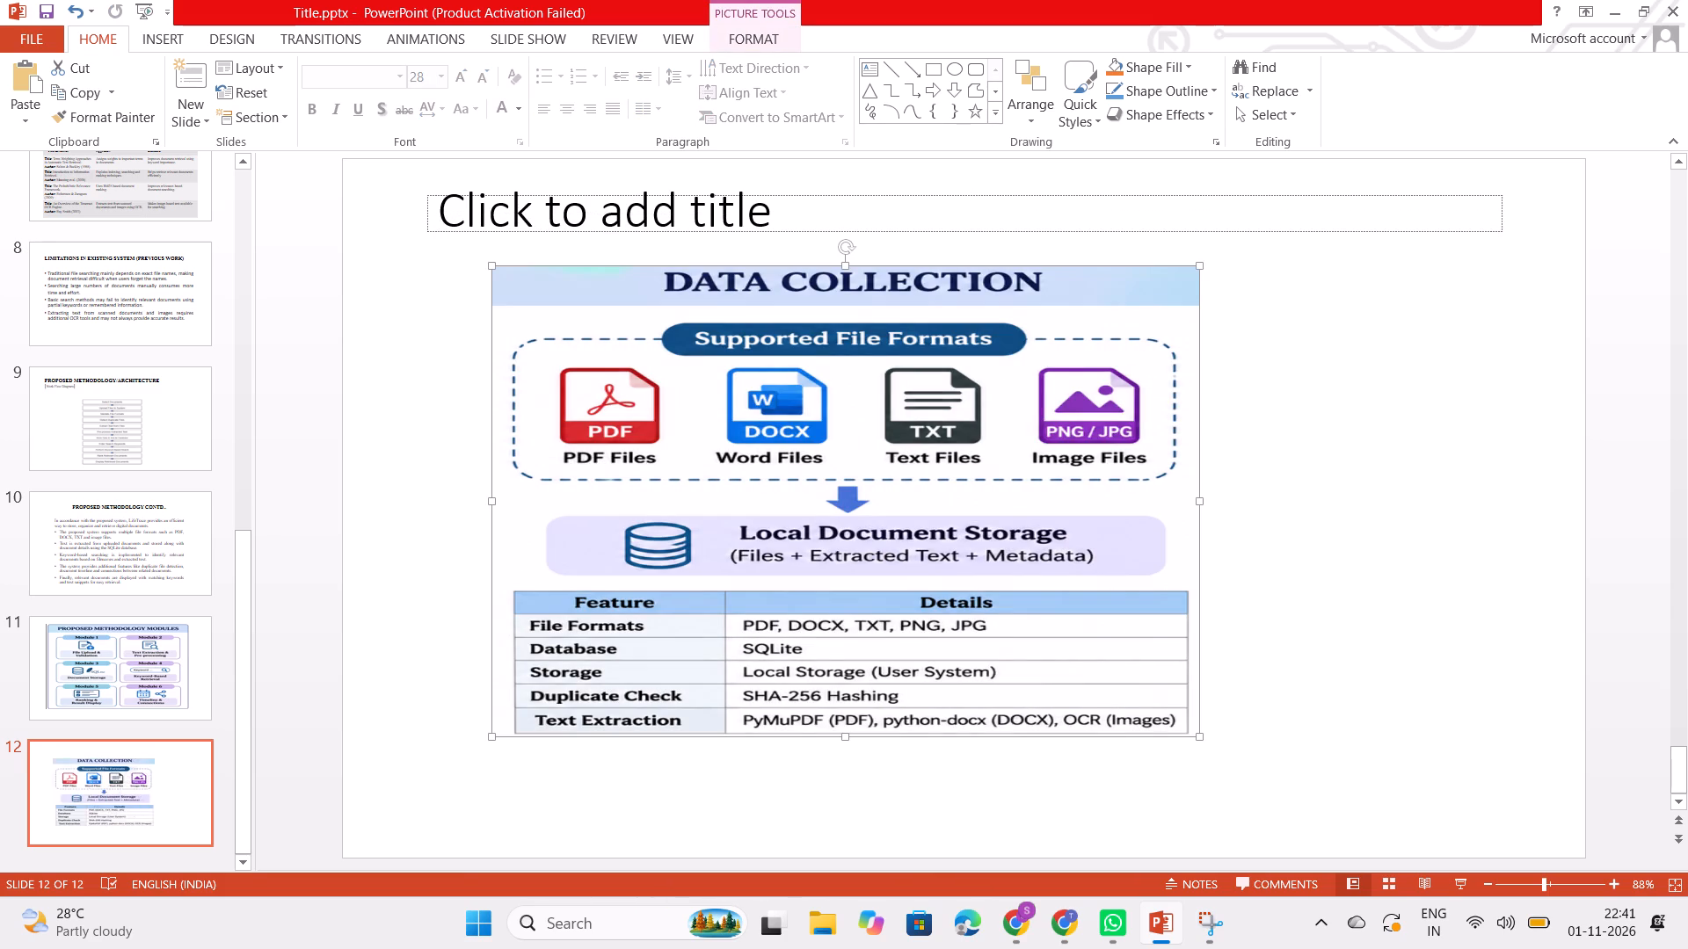
left_click_drag(1197, 490, 1241, 497)
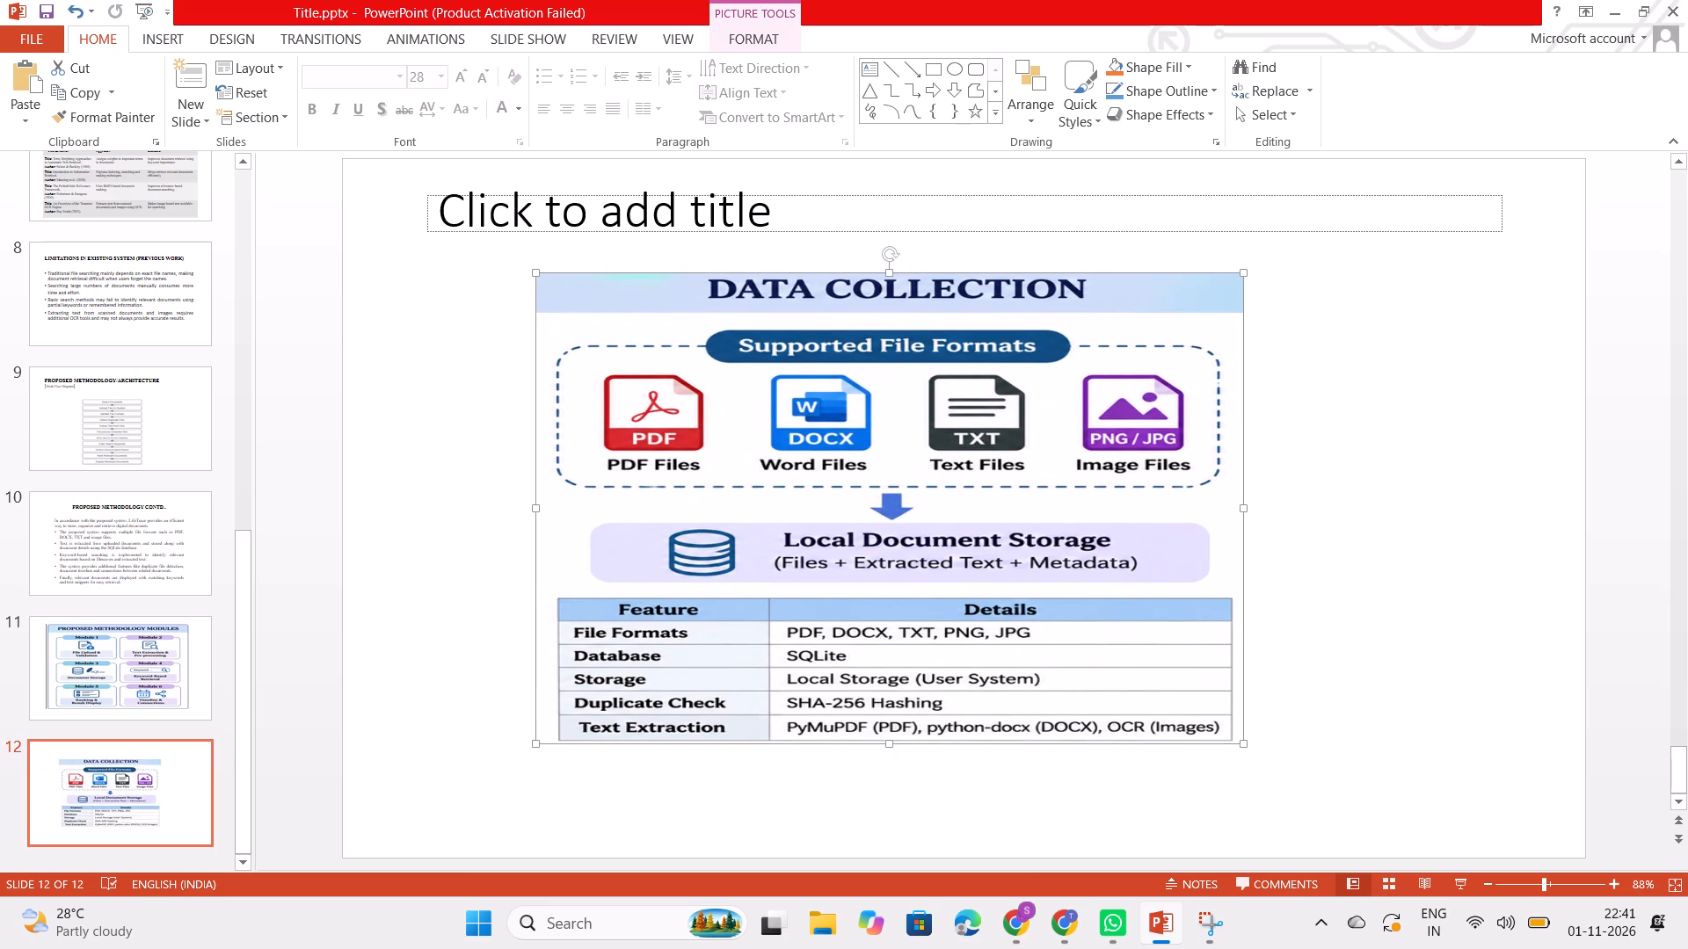
left_click_drag(1246, 506, 1302, 510)
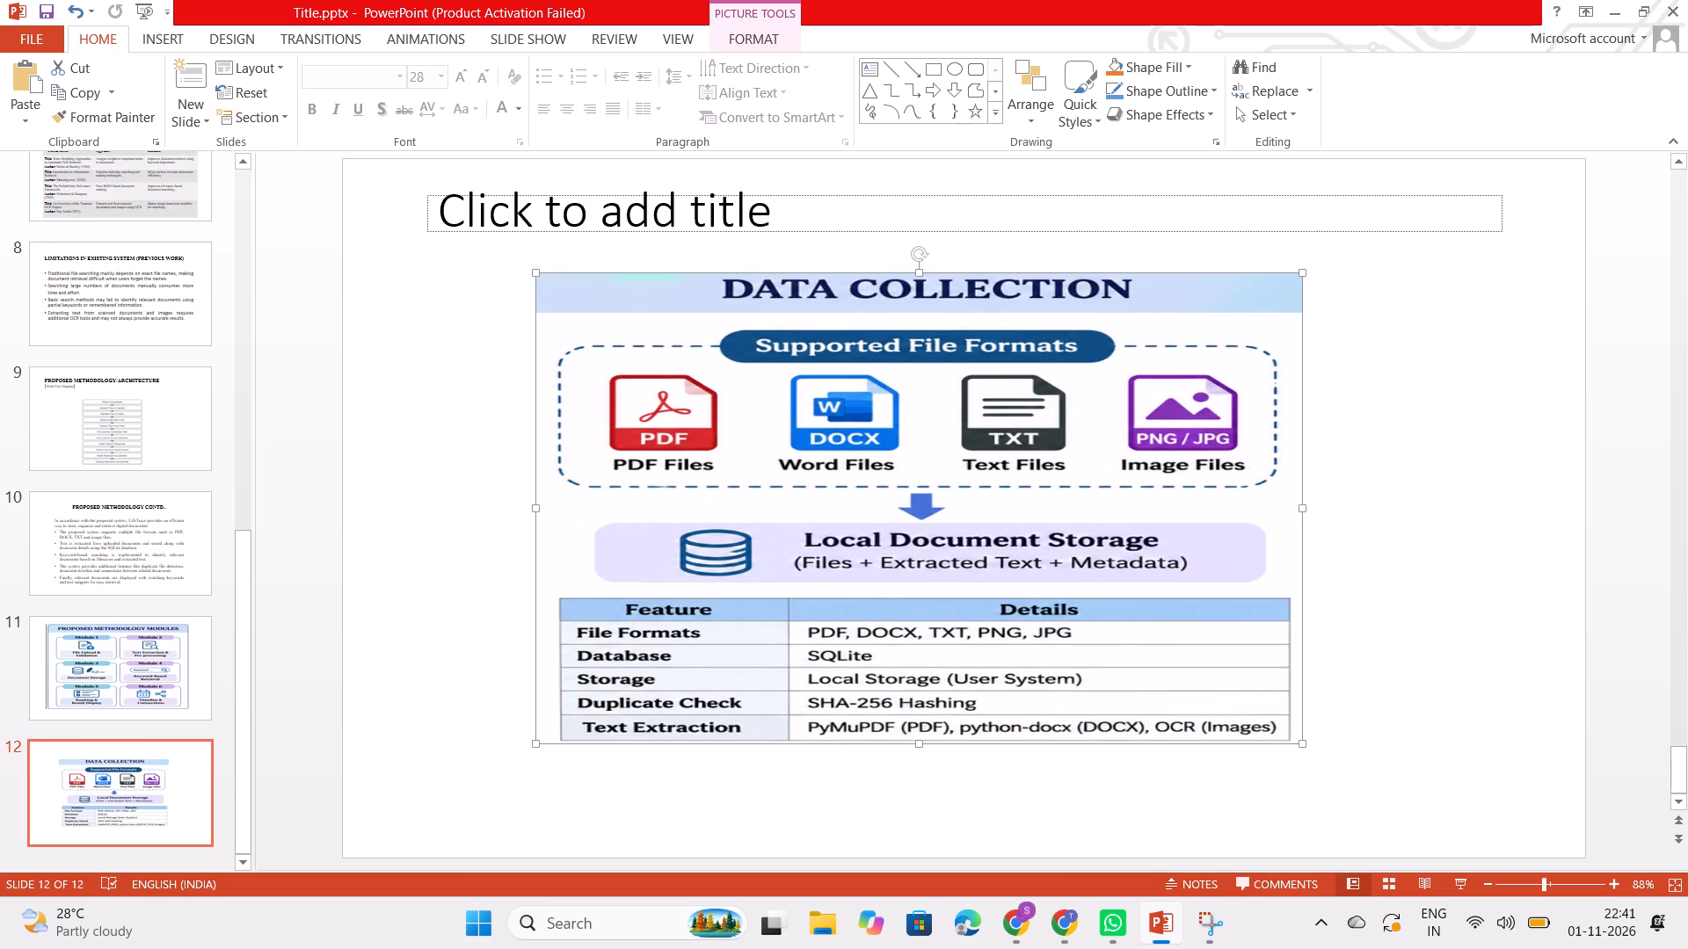
left_click_drag(918, 270, 913, 206)
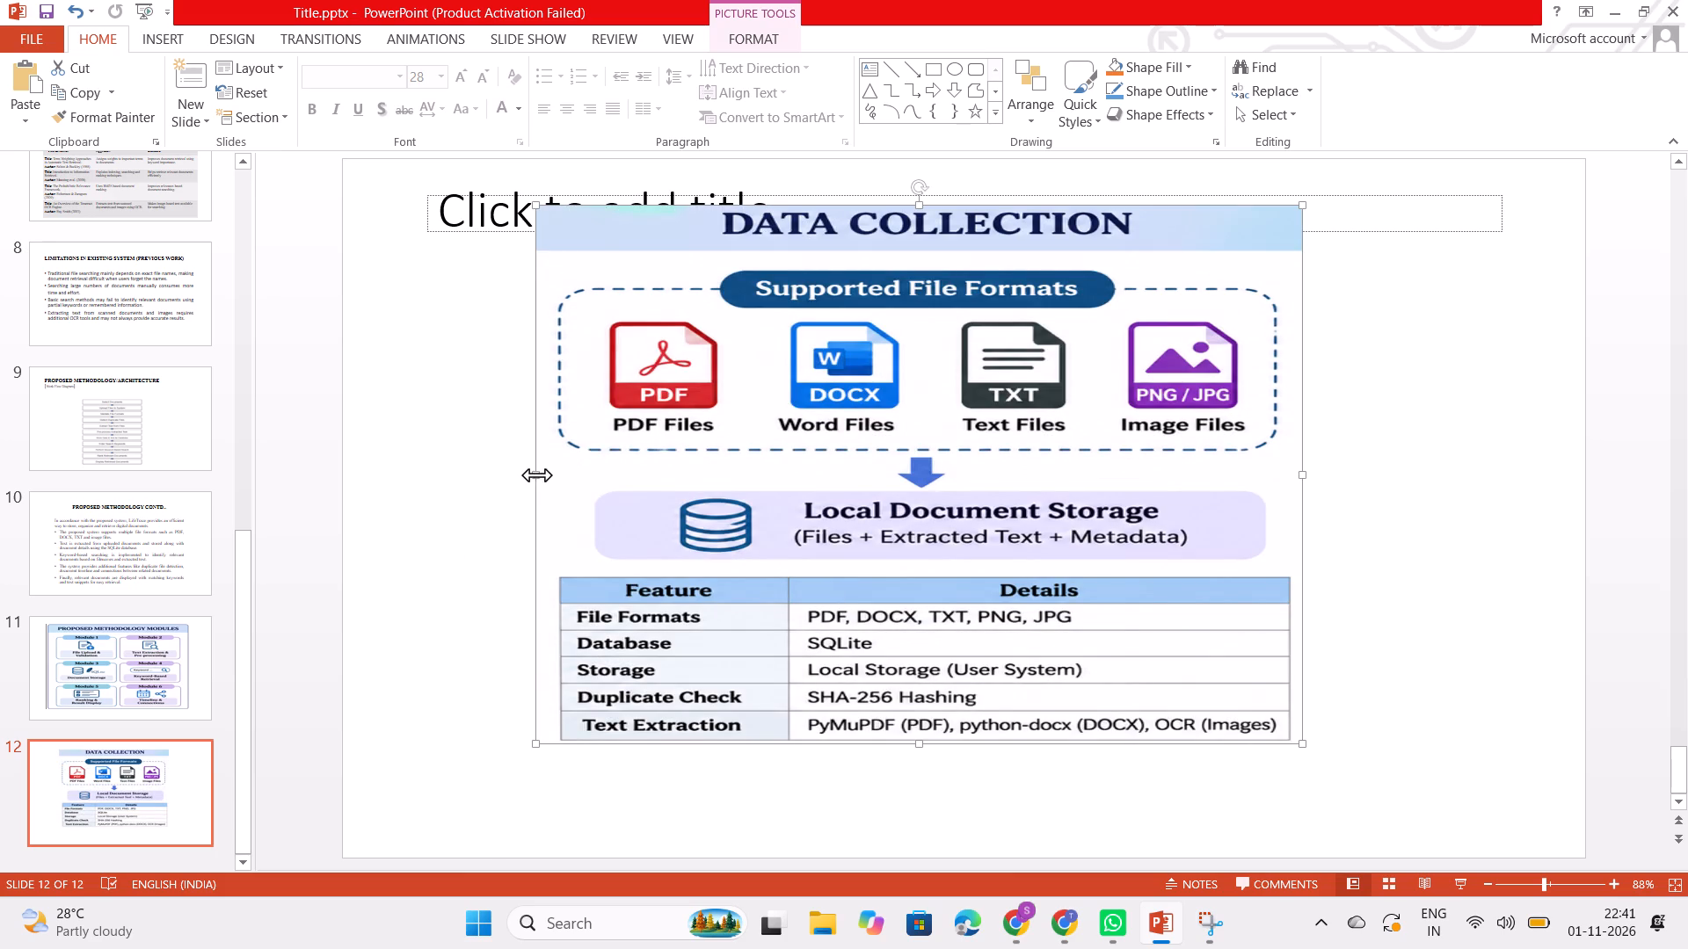
left_click_drag(536, 474, 423, 477)
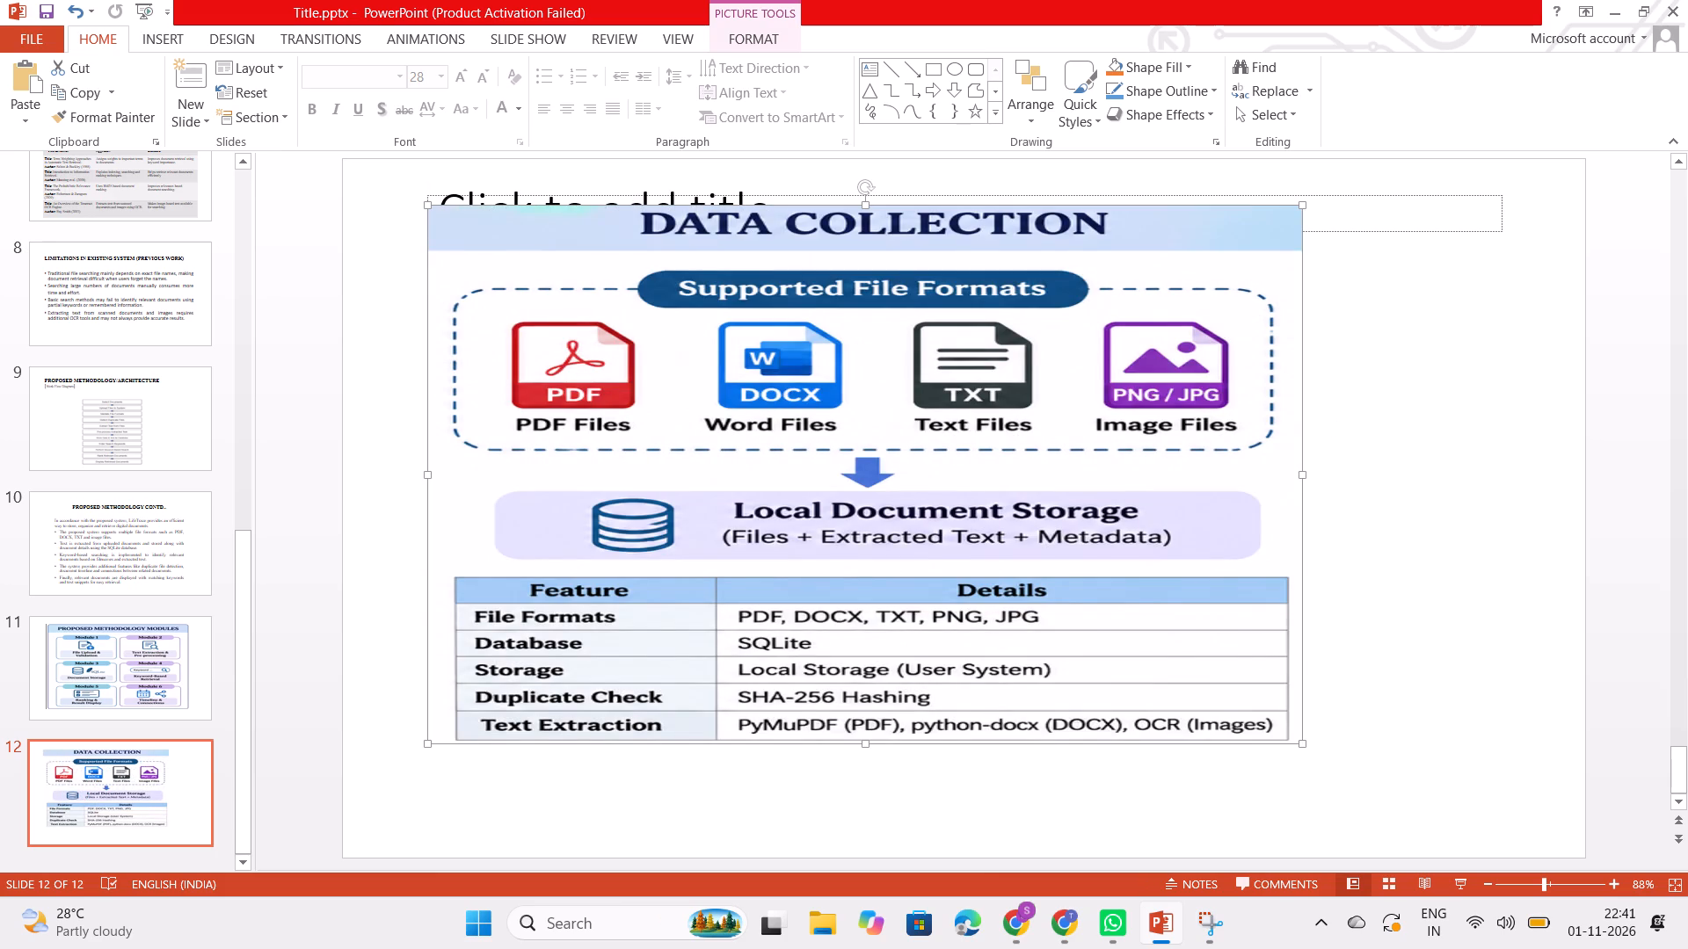
Widen slide 12's Data Collection picture on its right side and stretch its top edge up to the title placeholder's upper edge.
left_click_drag(1302, 474, 1392, 481)
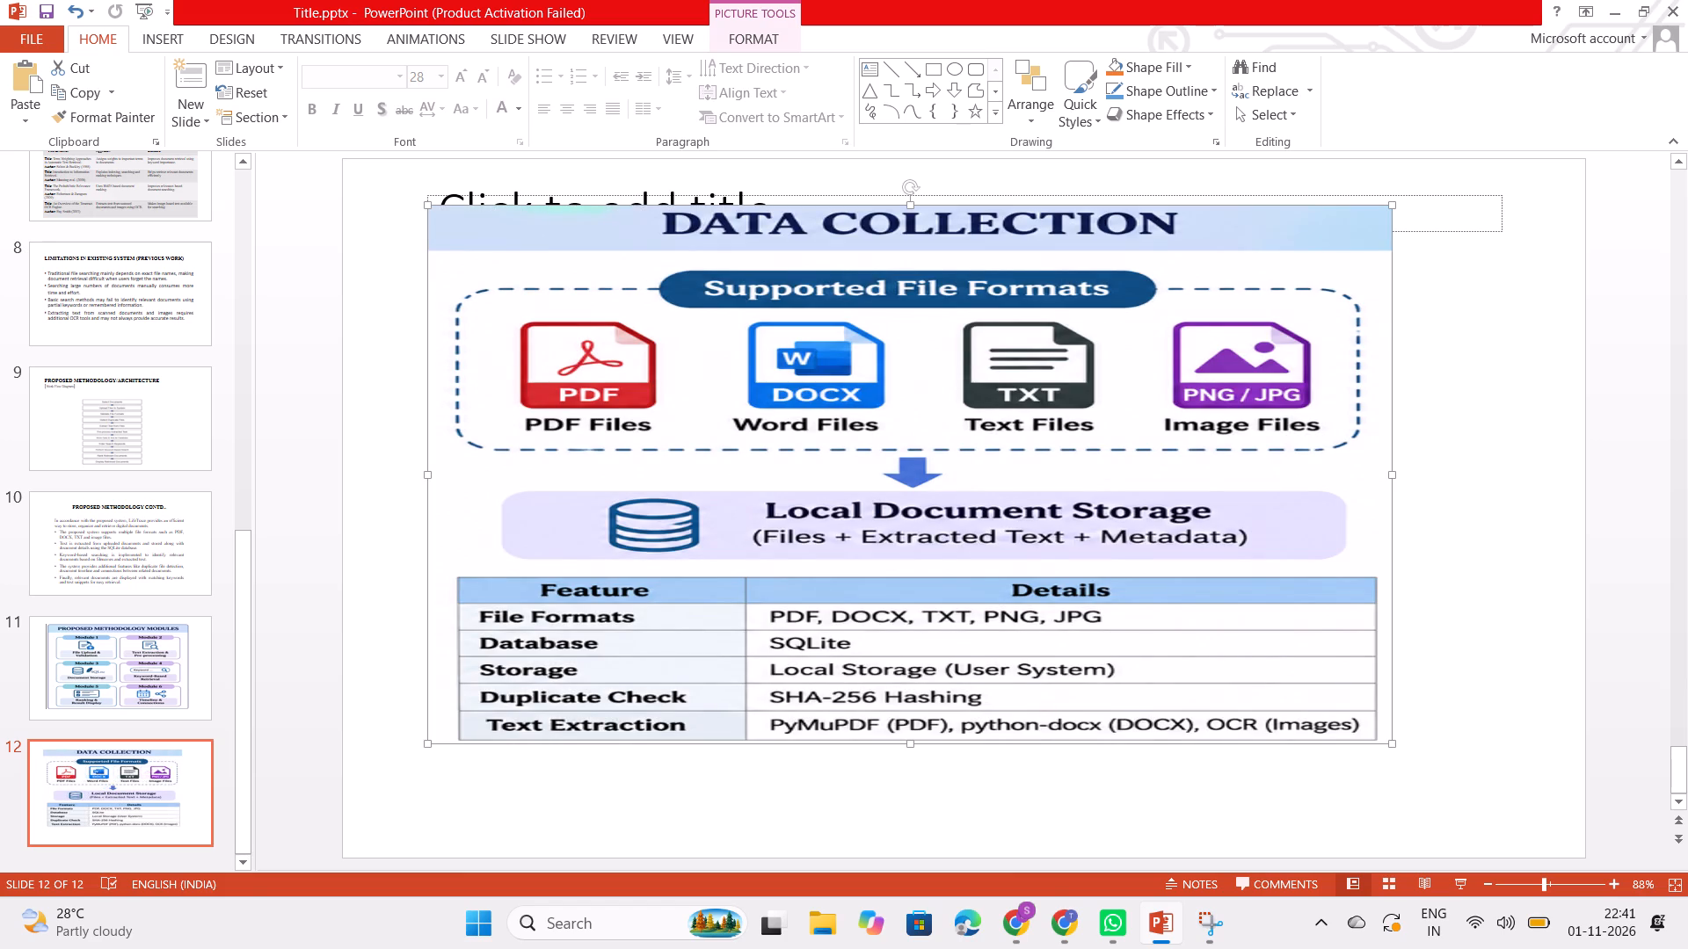
left_click_drag(911, 206, 910, 195)
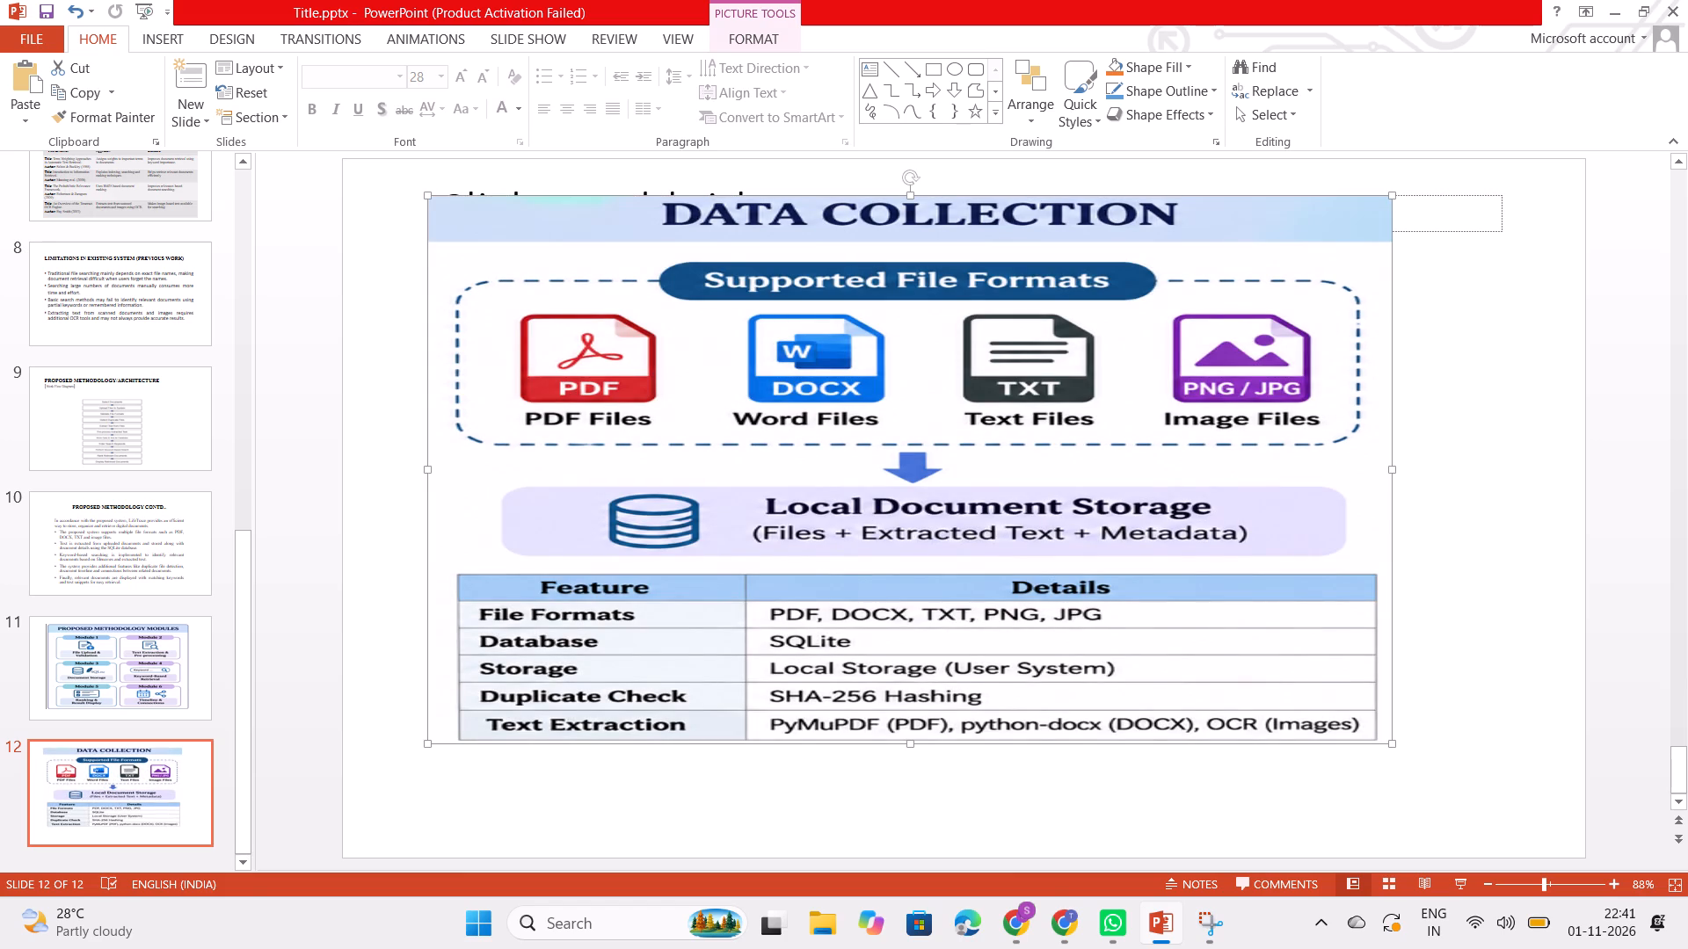
Add a new slide with title and content placeholders after the Data Collection slide.
scroll(118, 716, "down", 1)
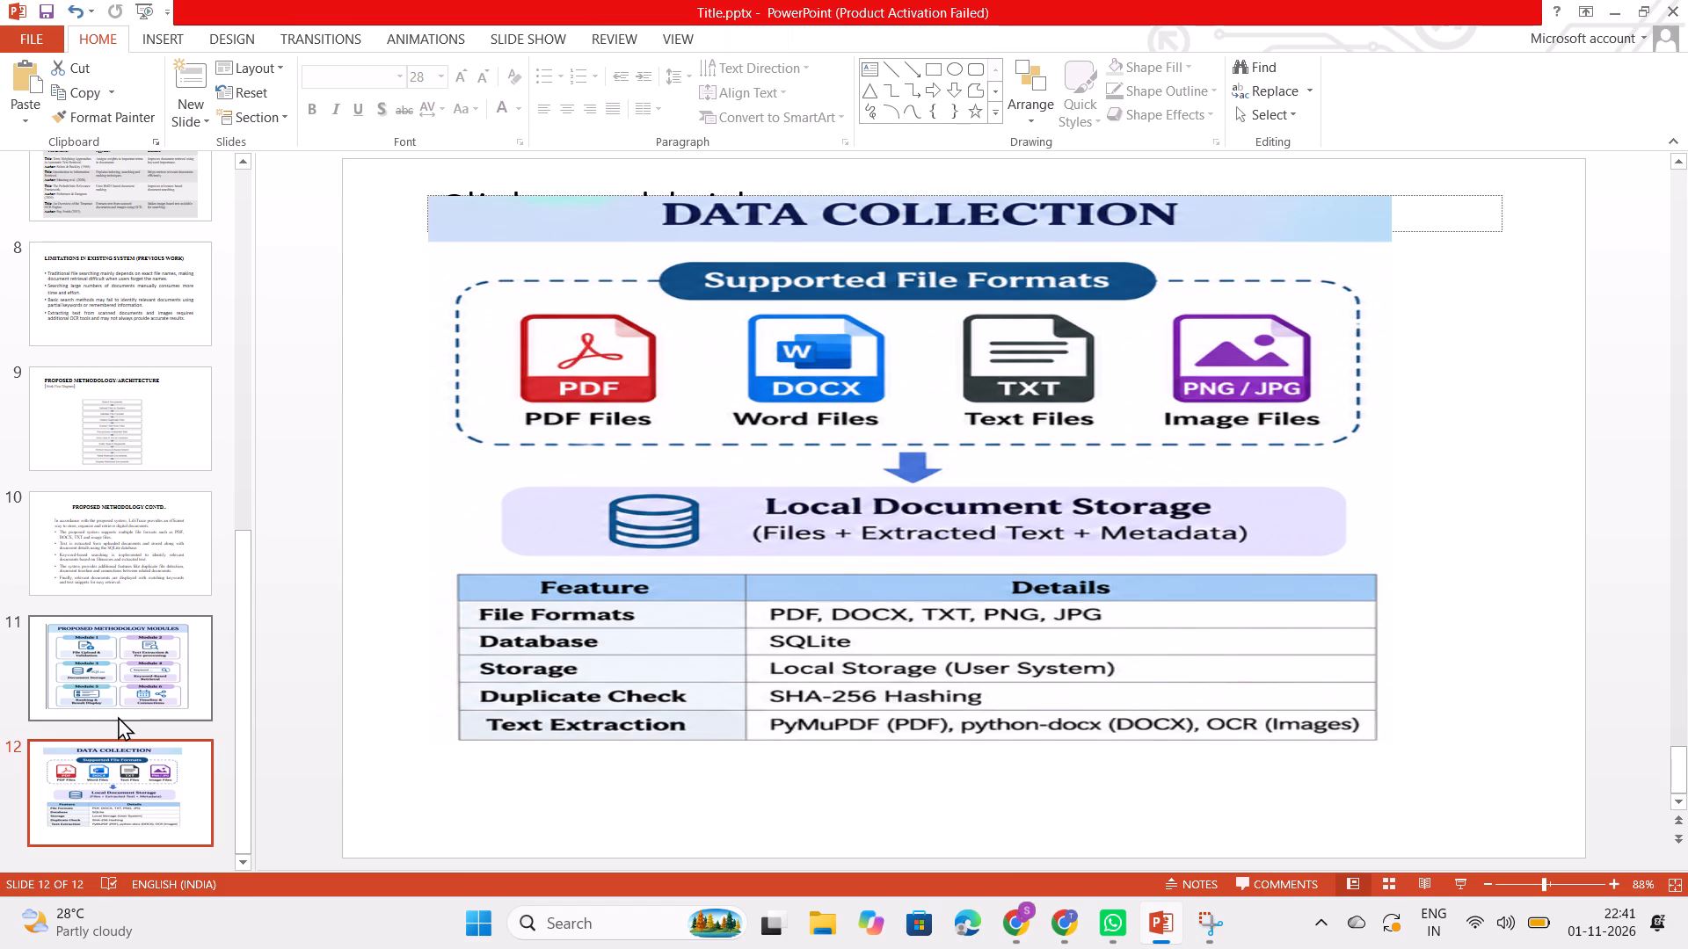
left_click(178, 87)
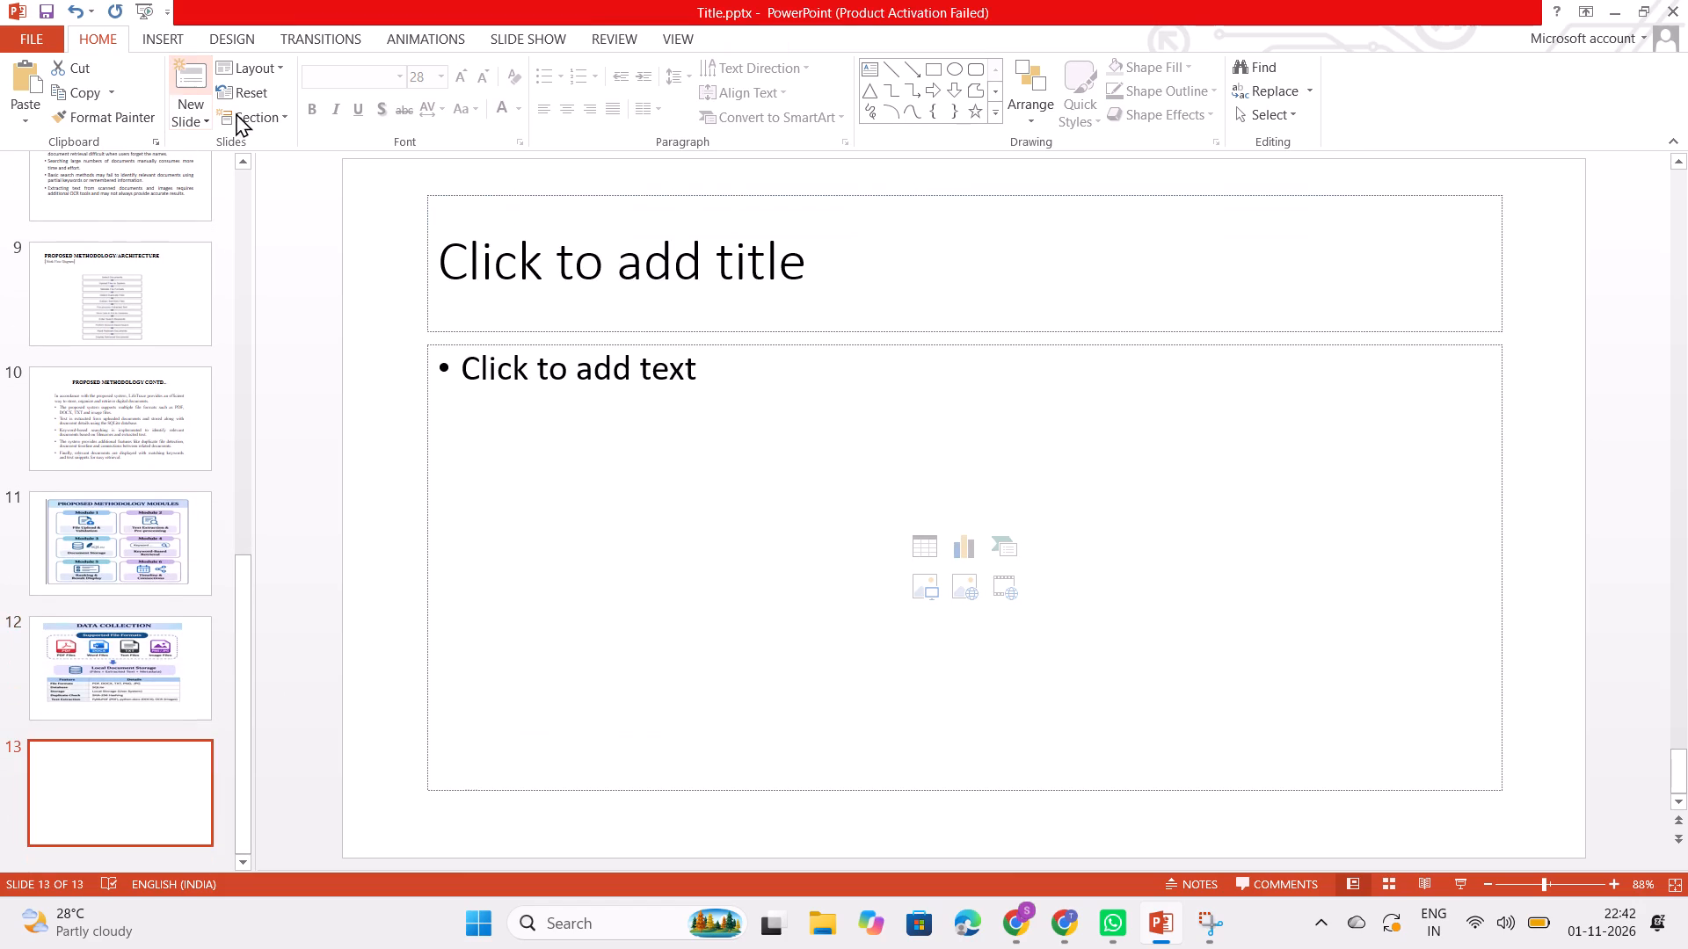
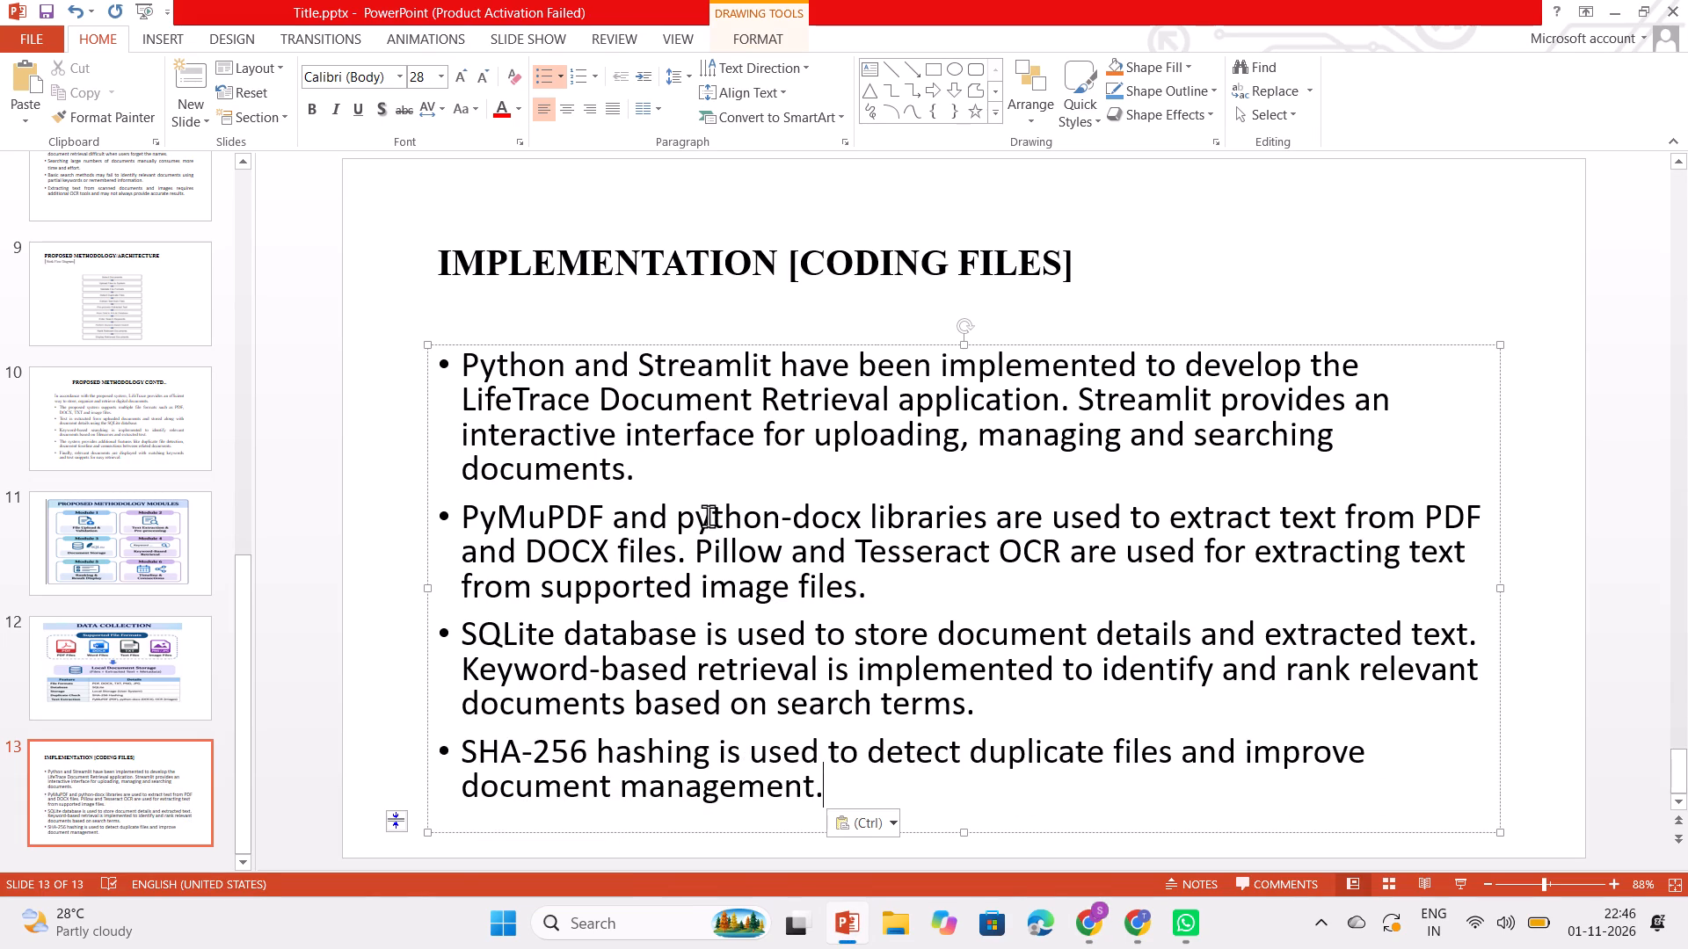
Format all four bullets of slide 13 as justified Times New Roman text, size 24.
left_click_drag(845, 791, 437, 395)
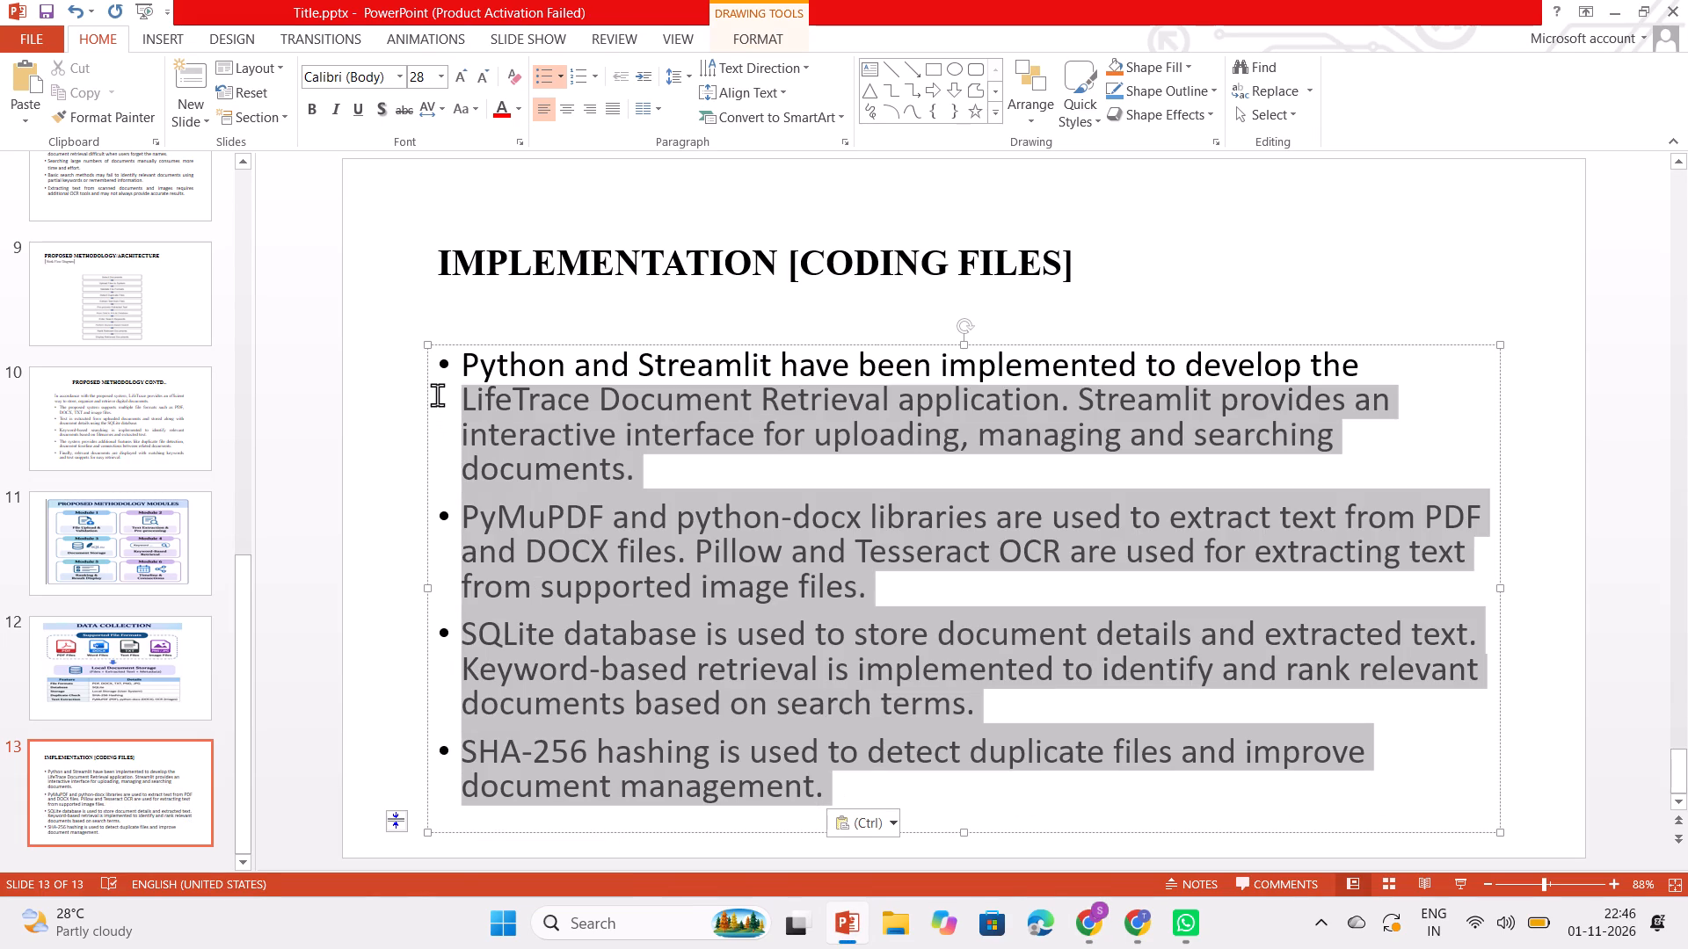
left_click_drag(437, 395, 439, 380)
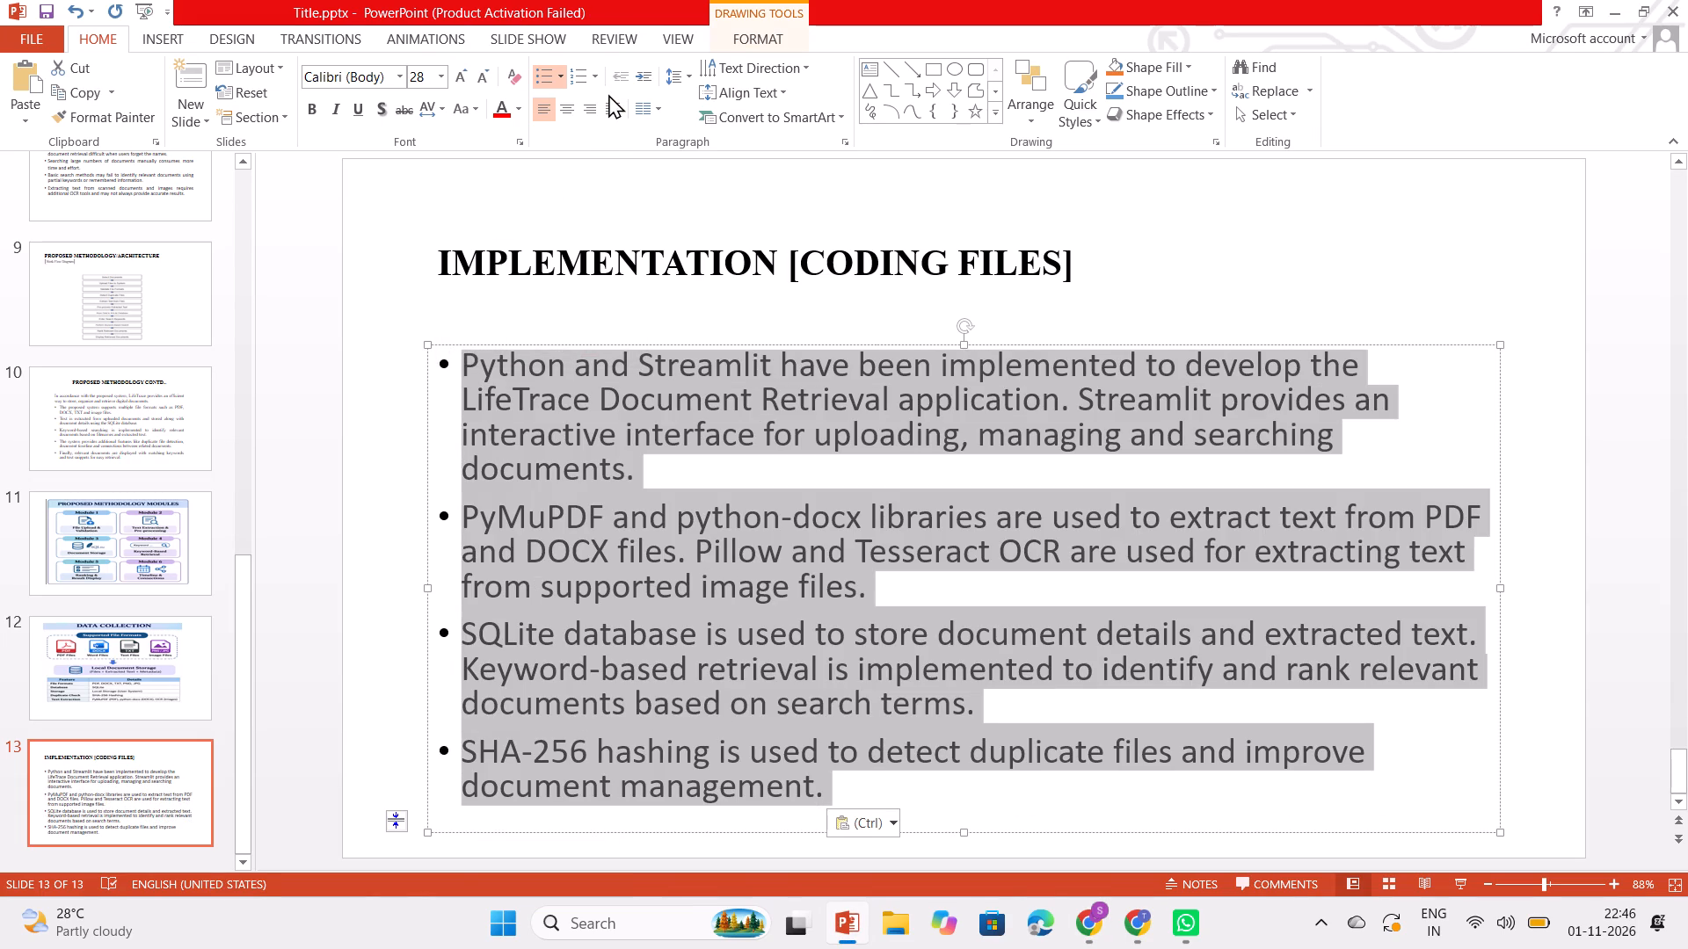
left_click(608, 94)
left_click(611, 102)
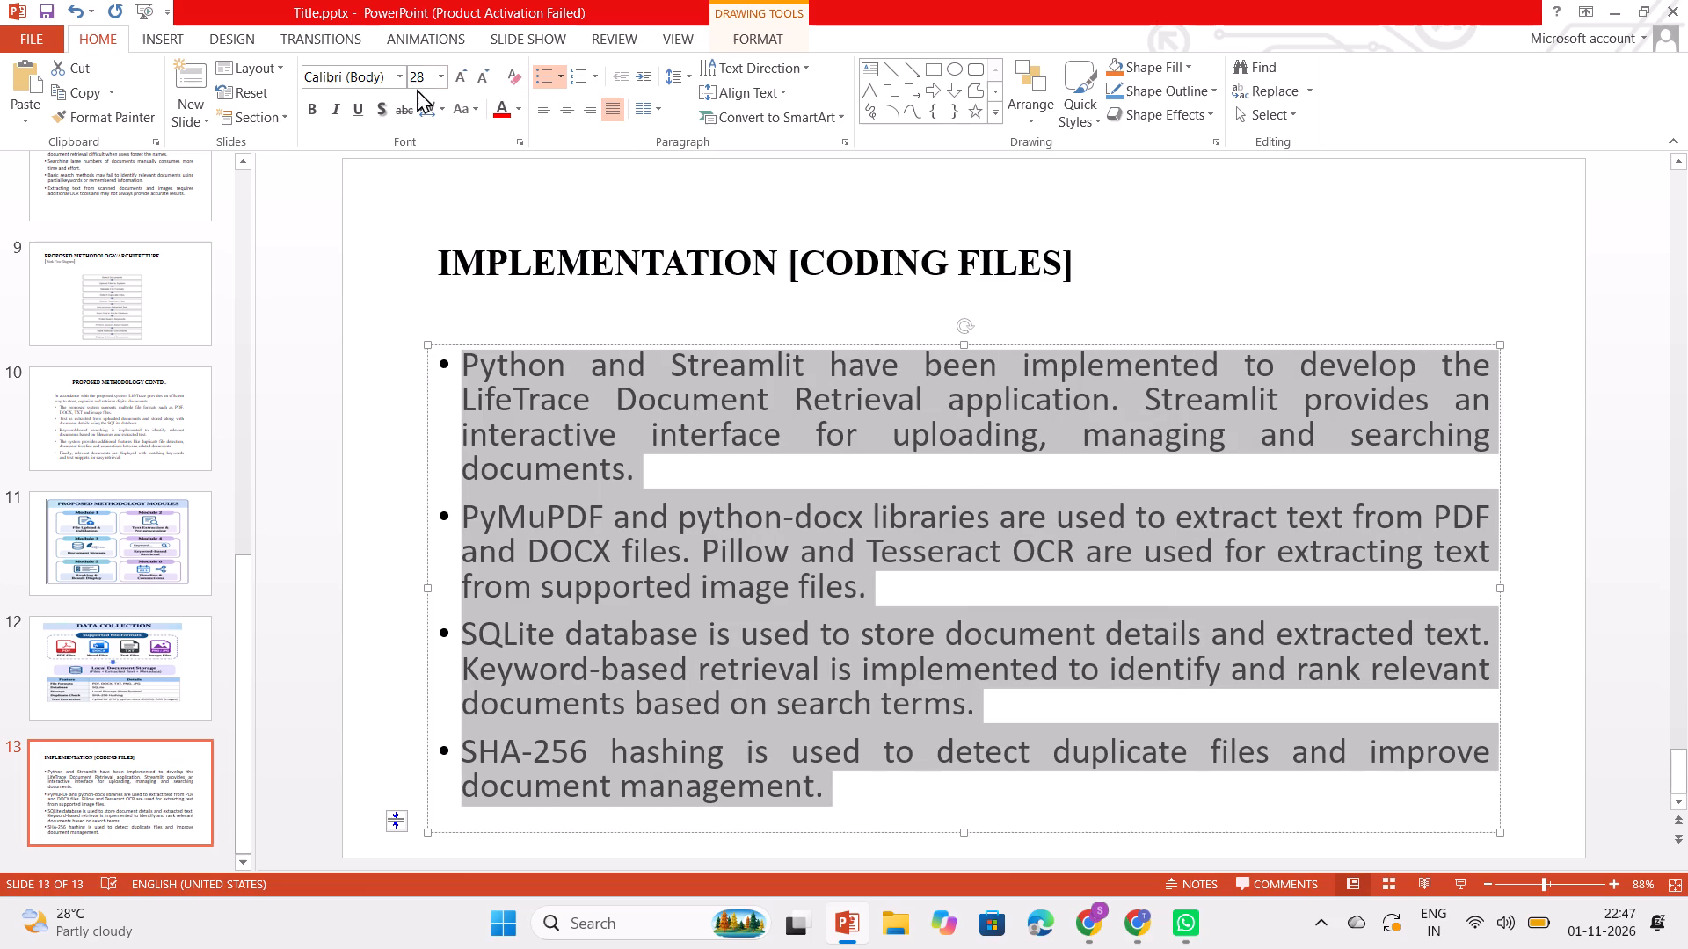
left_click(401, 73)
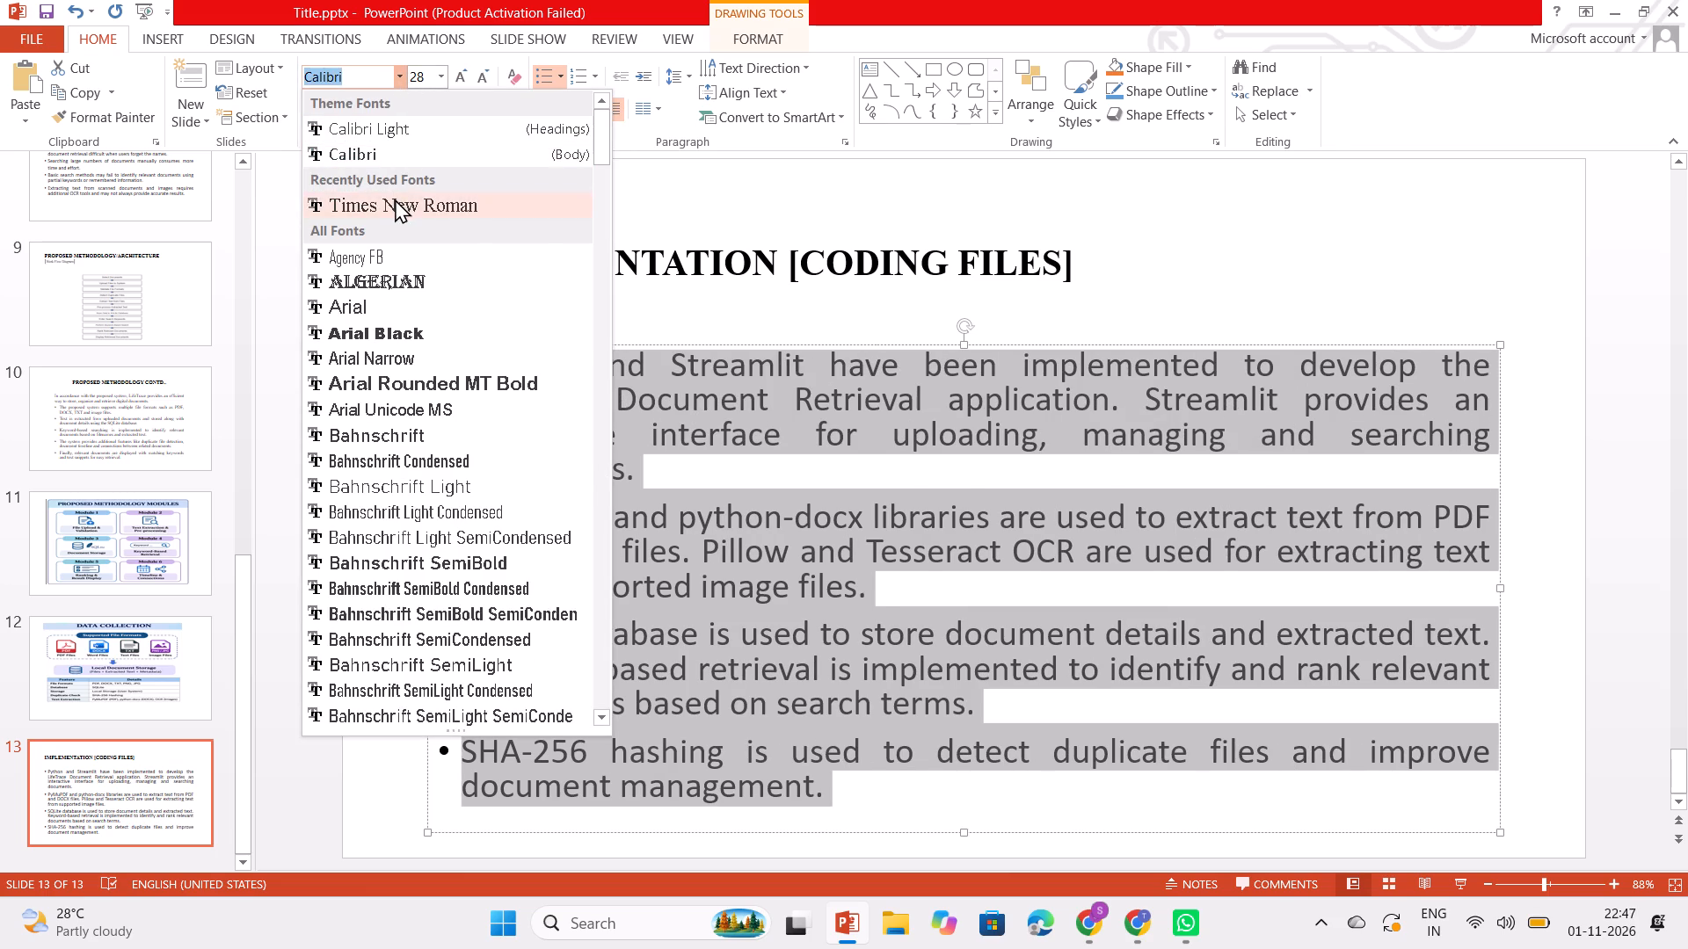
left_click(395, 199)
left_click(436, 67)
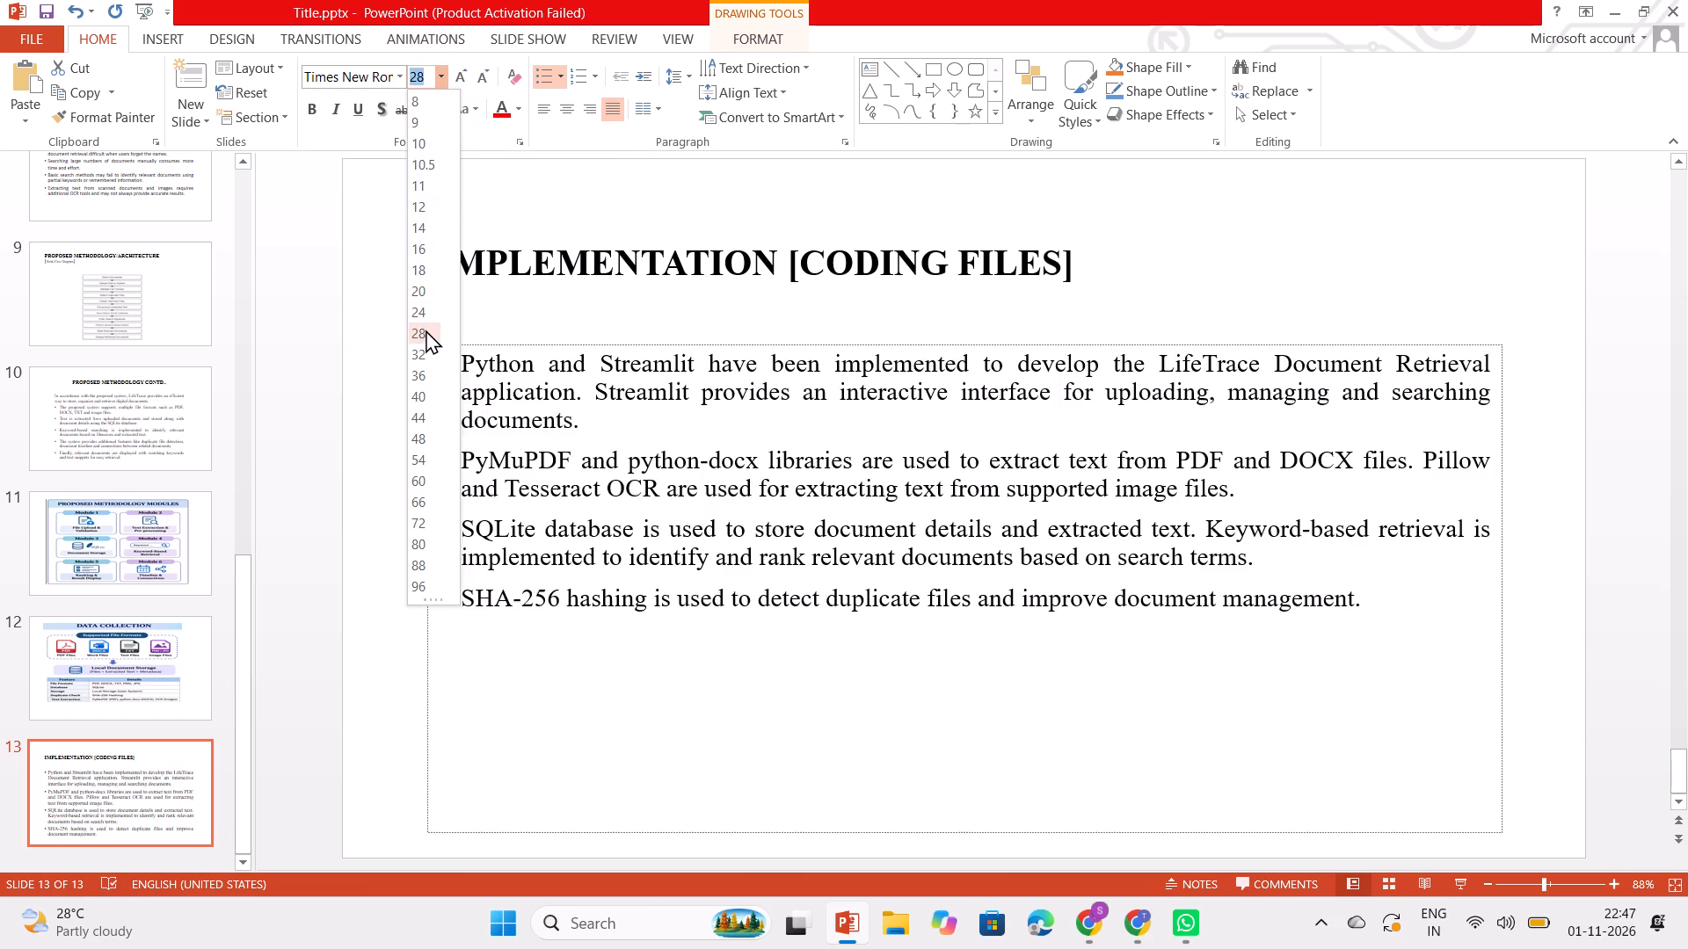
left_click(420, 319)
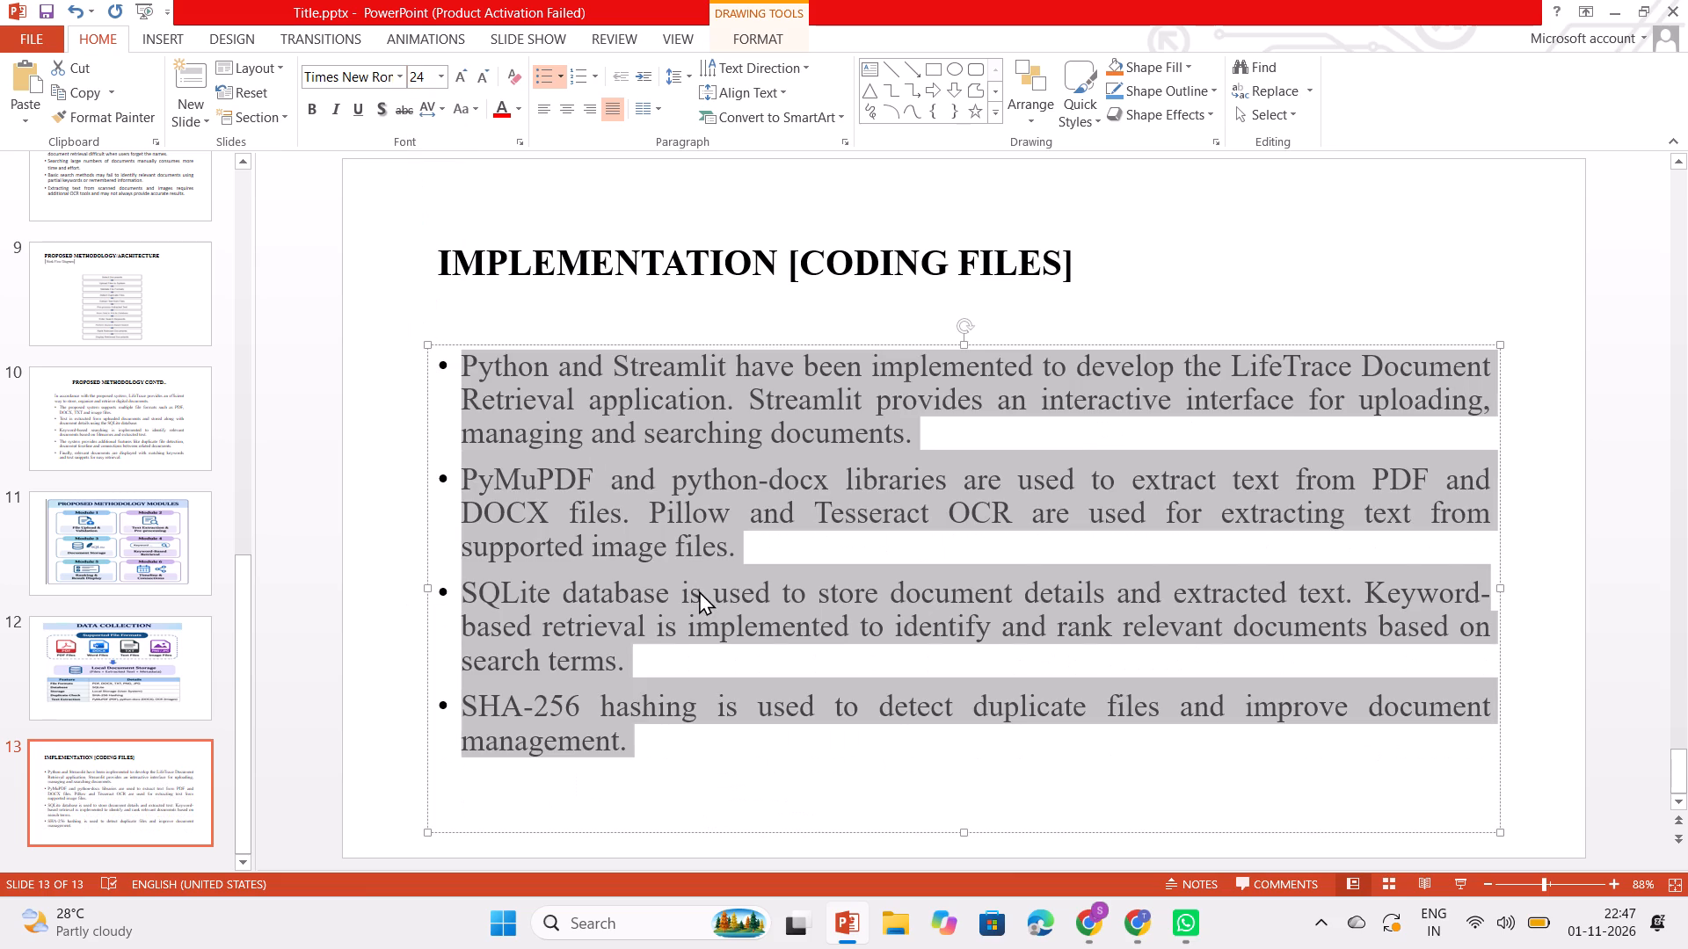
left_click(699, 590)
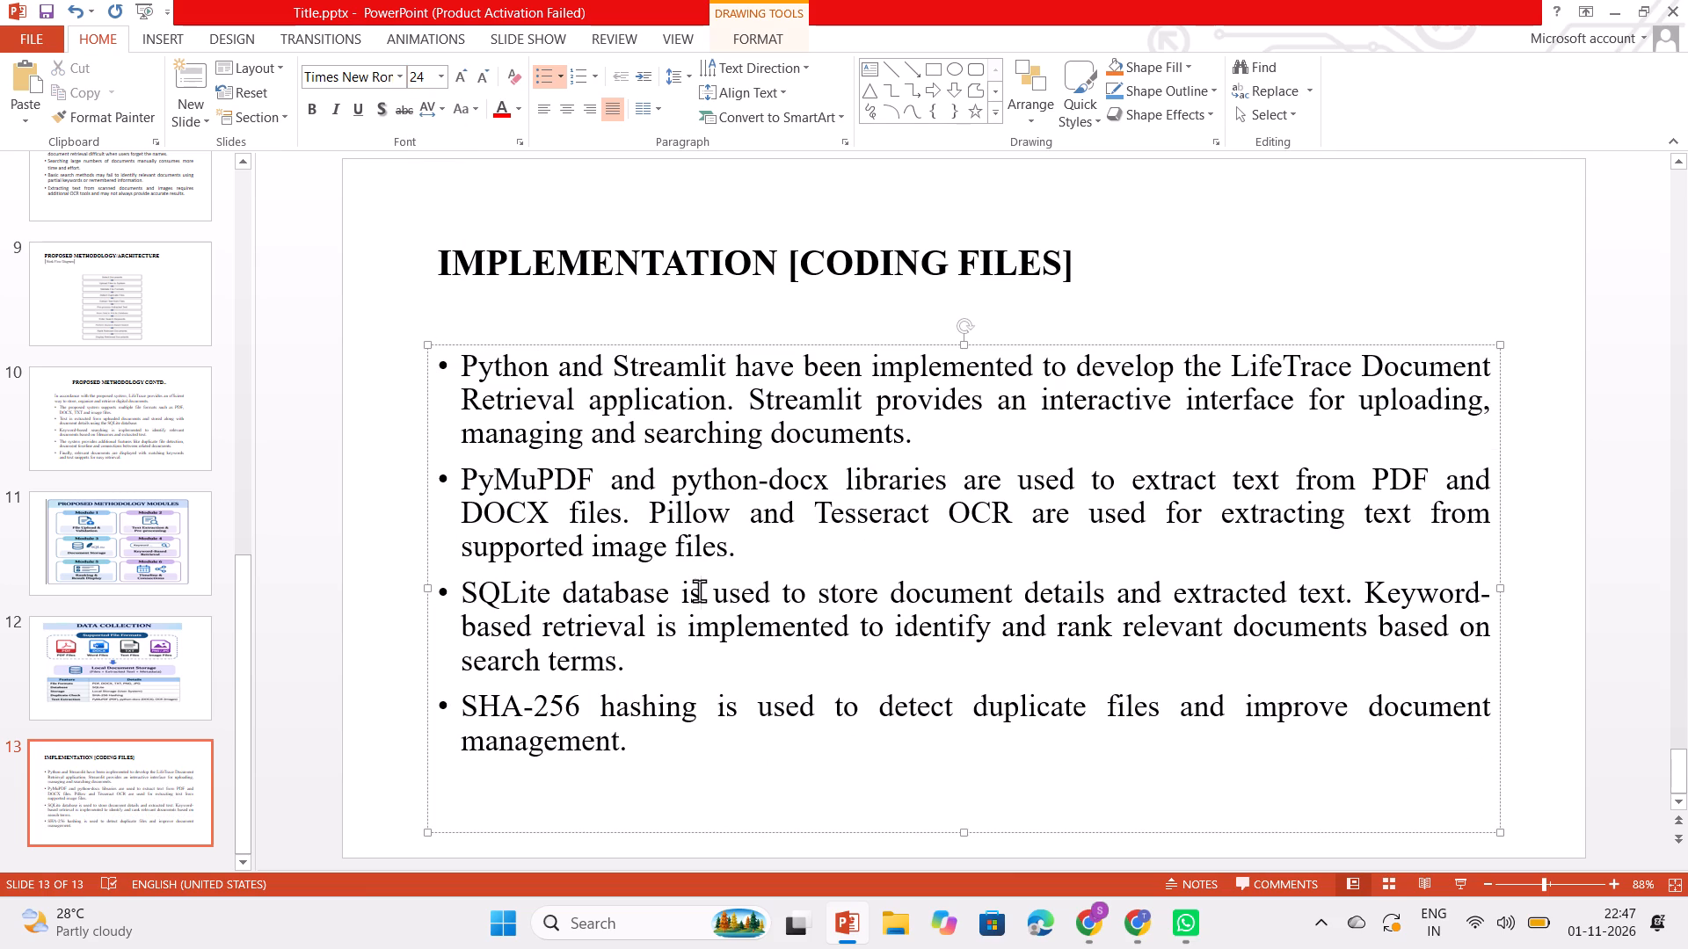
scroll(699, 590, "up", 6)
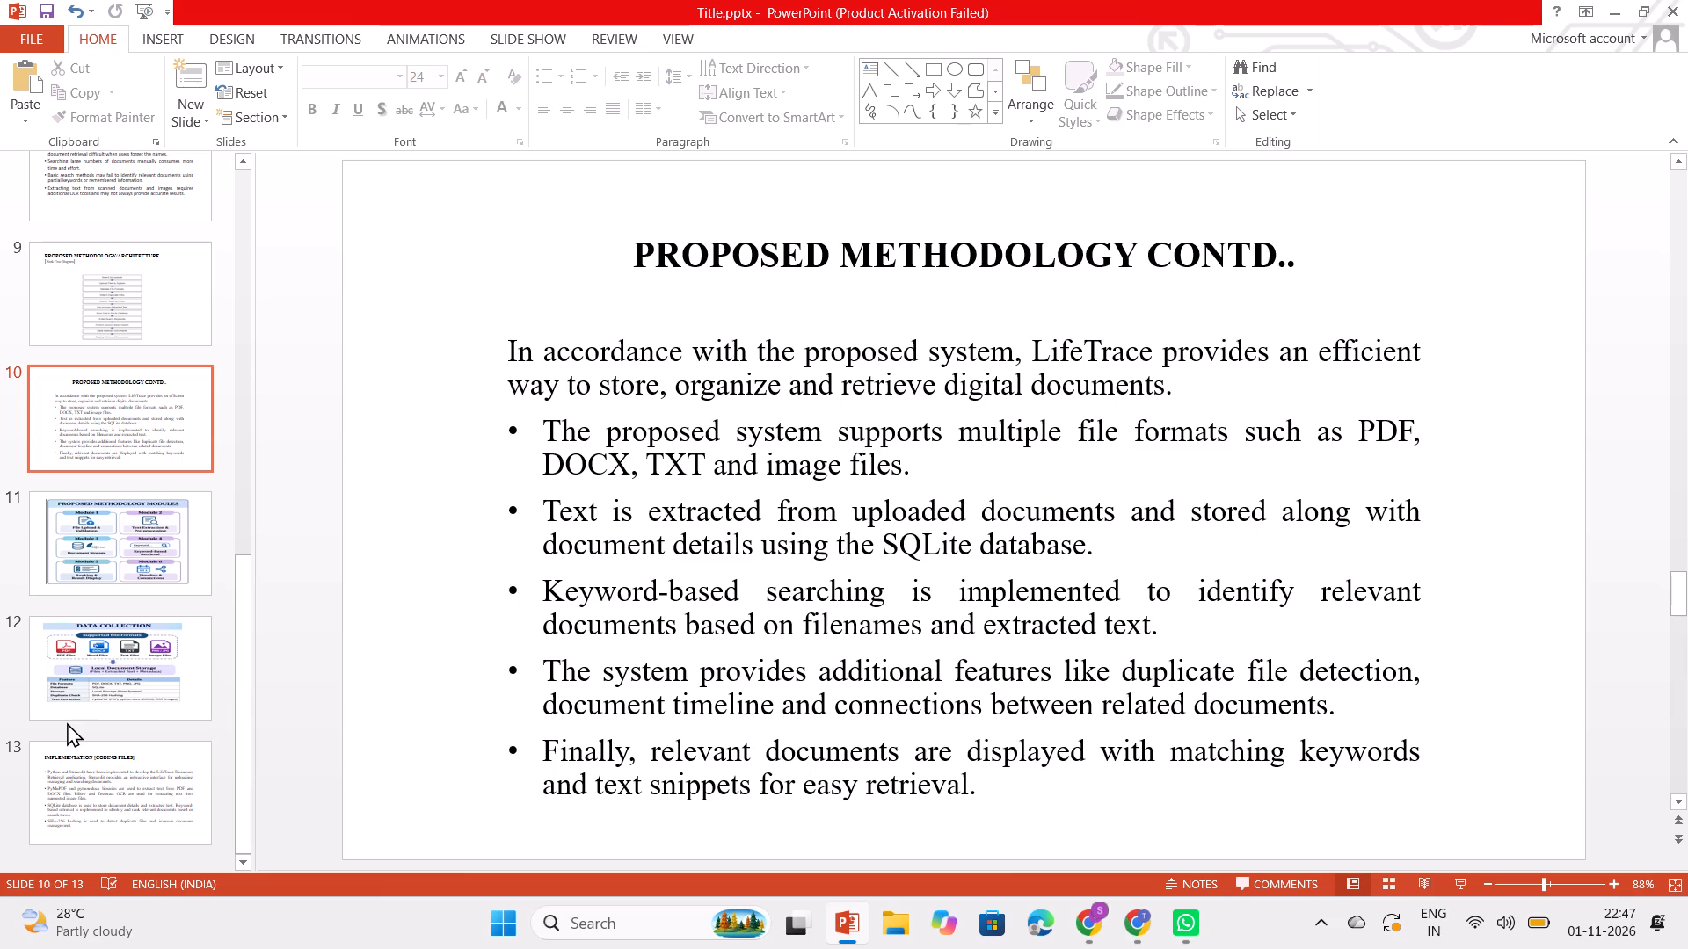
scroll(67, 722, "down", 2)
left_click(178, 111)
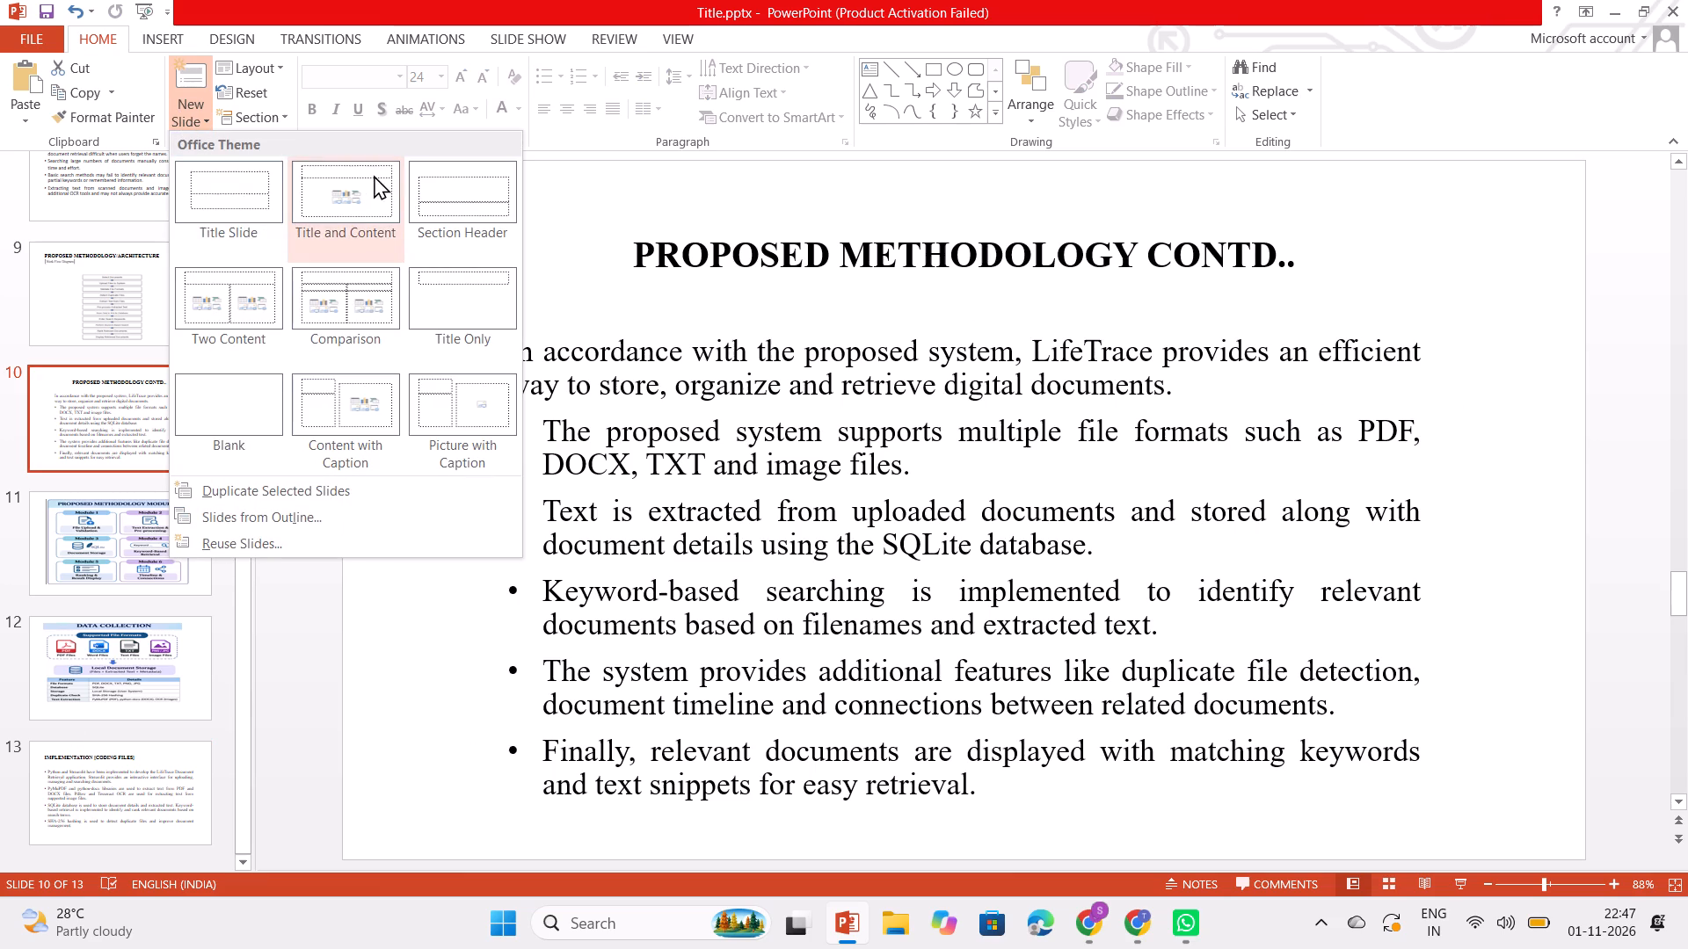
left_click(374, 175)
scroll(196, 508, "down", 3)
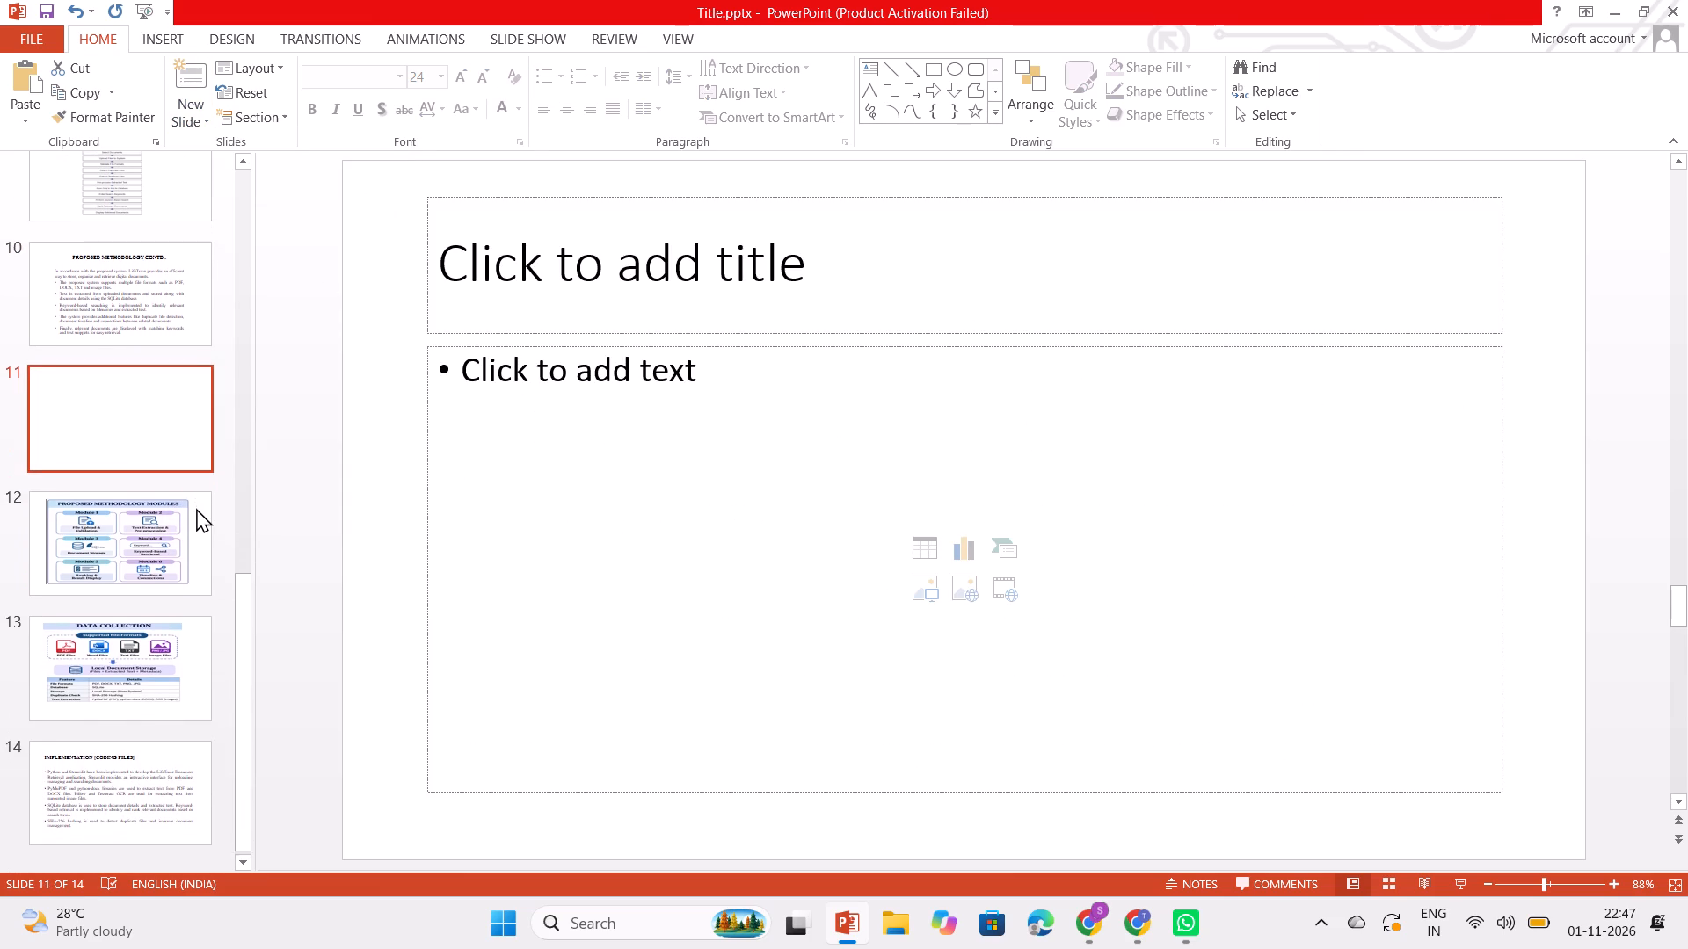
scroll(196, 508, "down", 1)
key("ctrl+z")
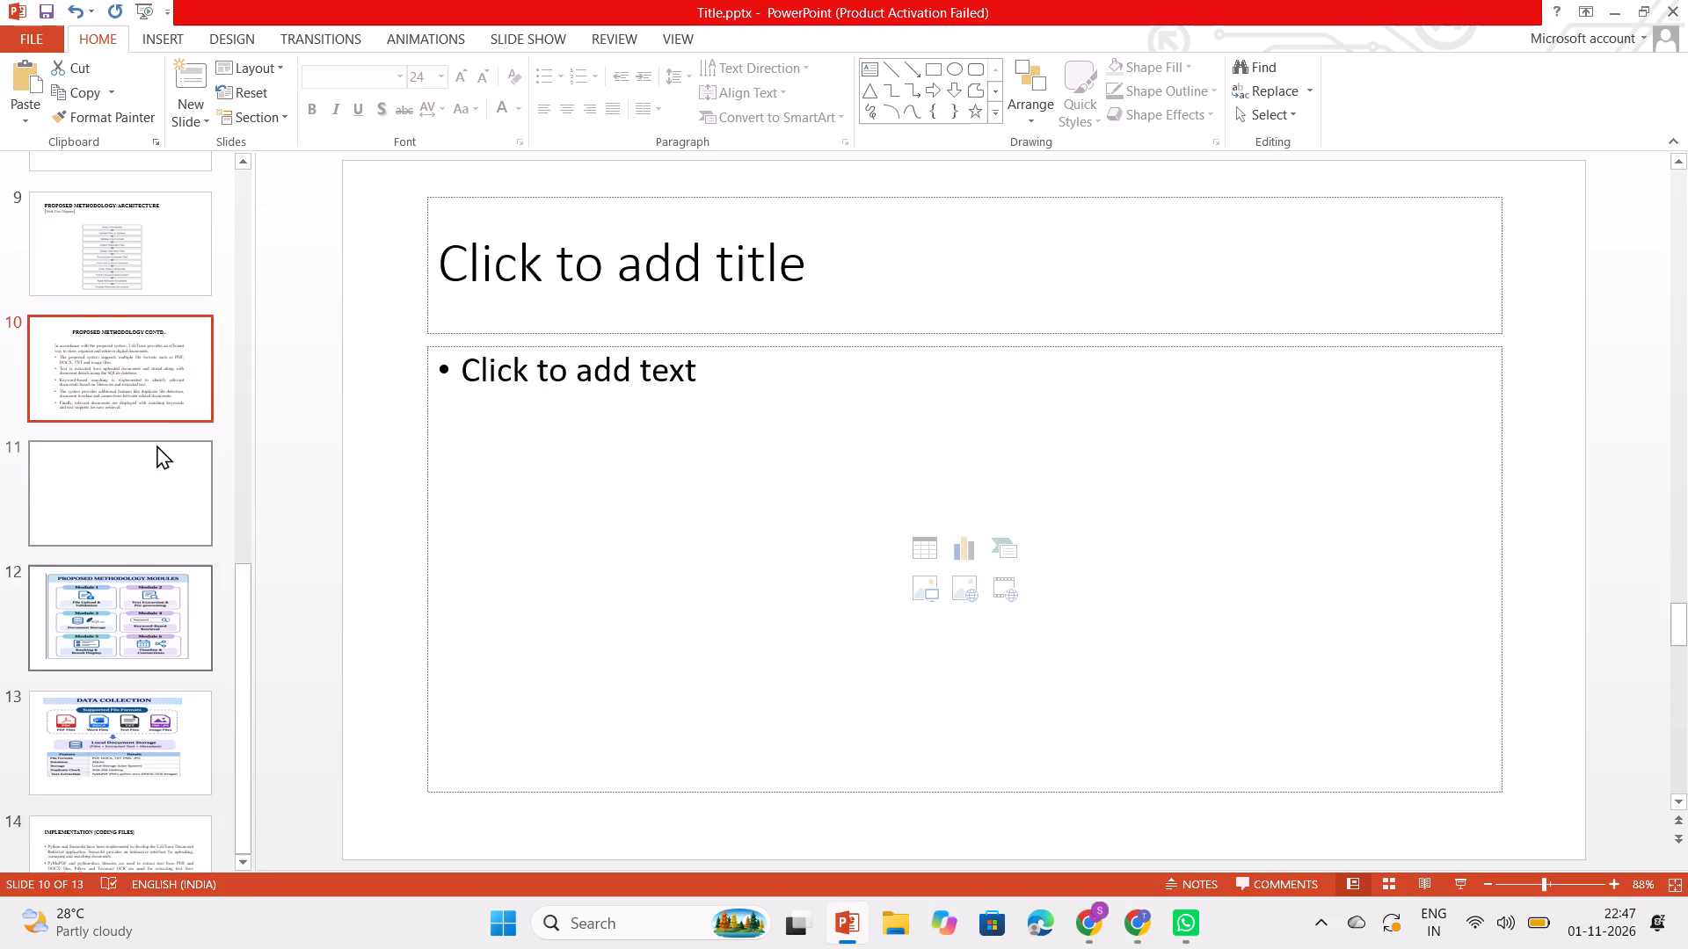
Add a new Title and Content slide after slide 13, the Implementation (Coding Files) slide, at the end of the presentation.
scroll(101, 746, "down", 2)
left_click(102, 763)
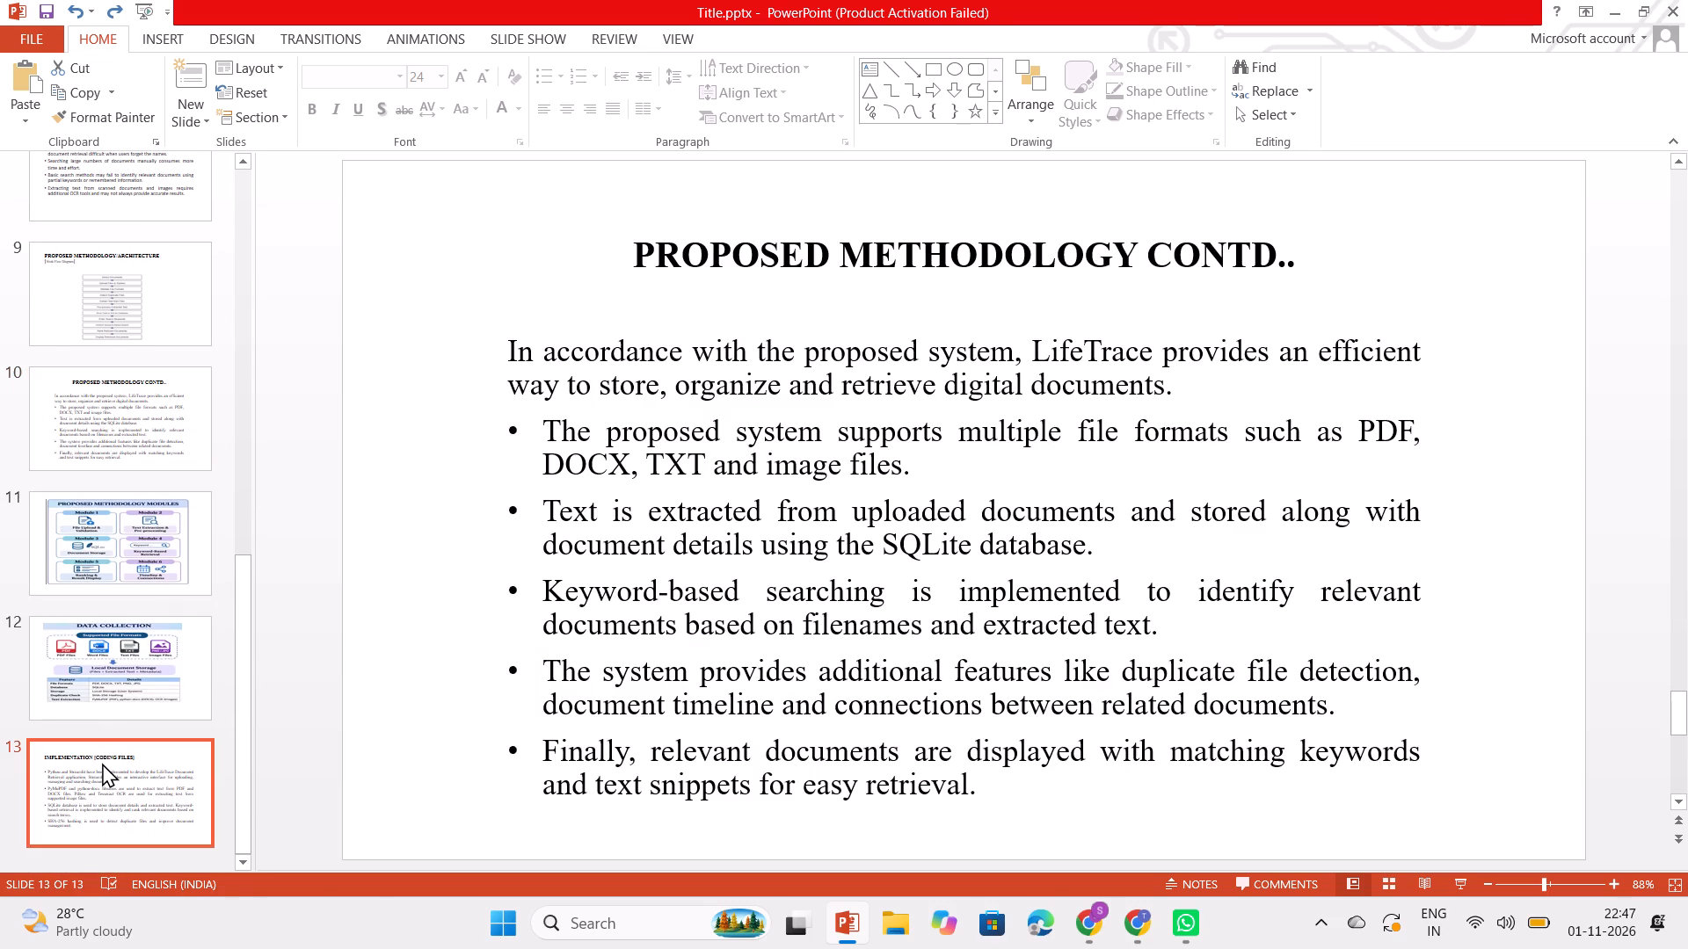
left_click(193, 83)
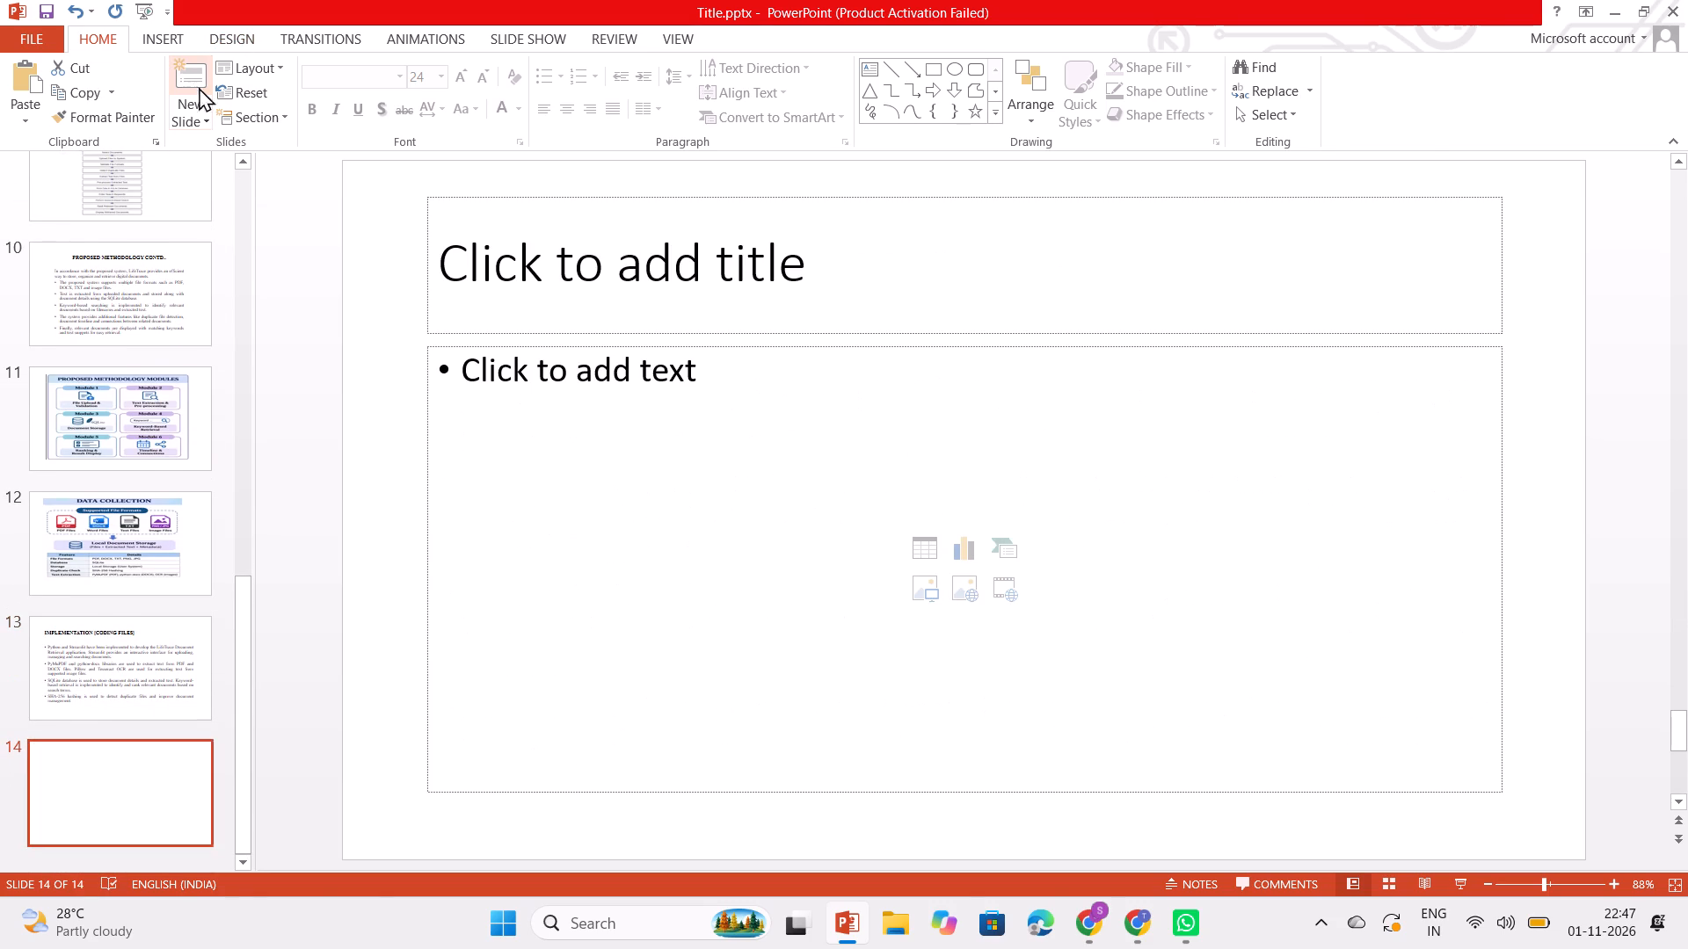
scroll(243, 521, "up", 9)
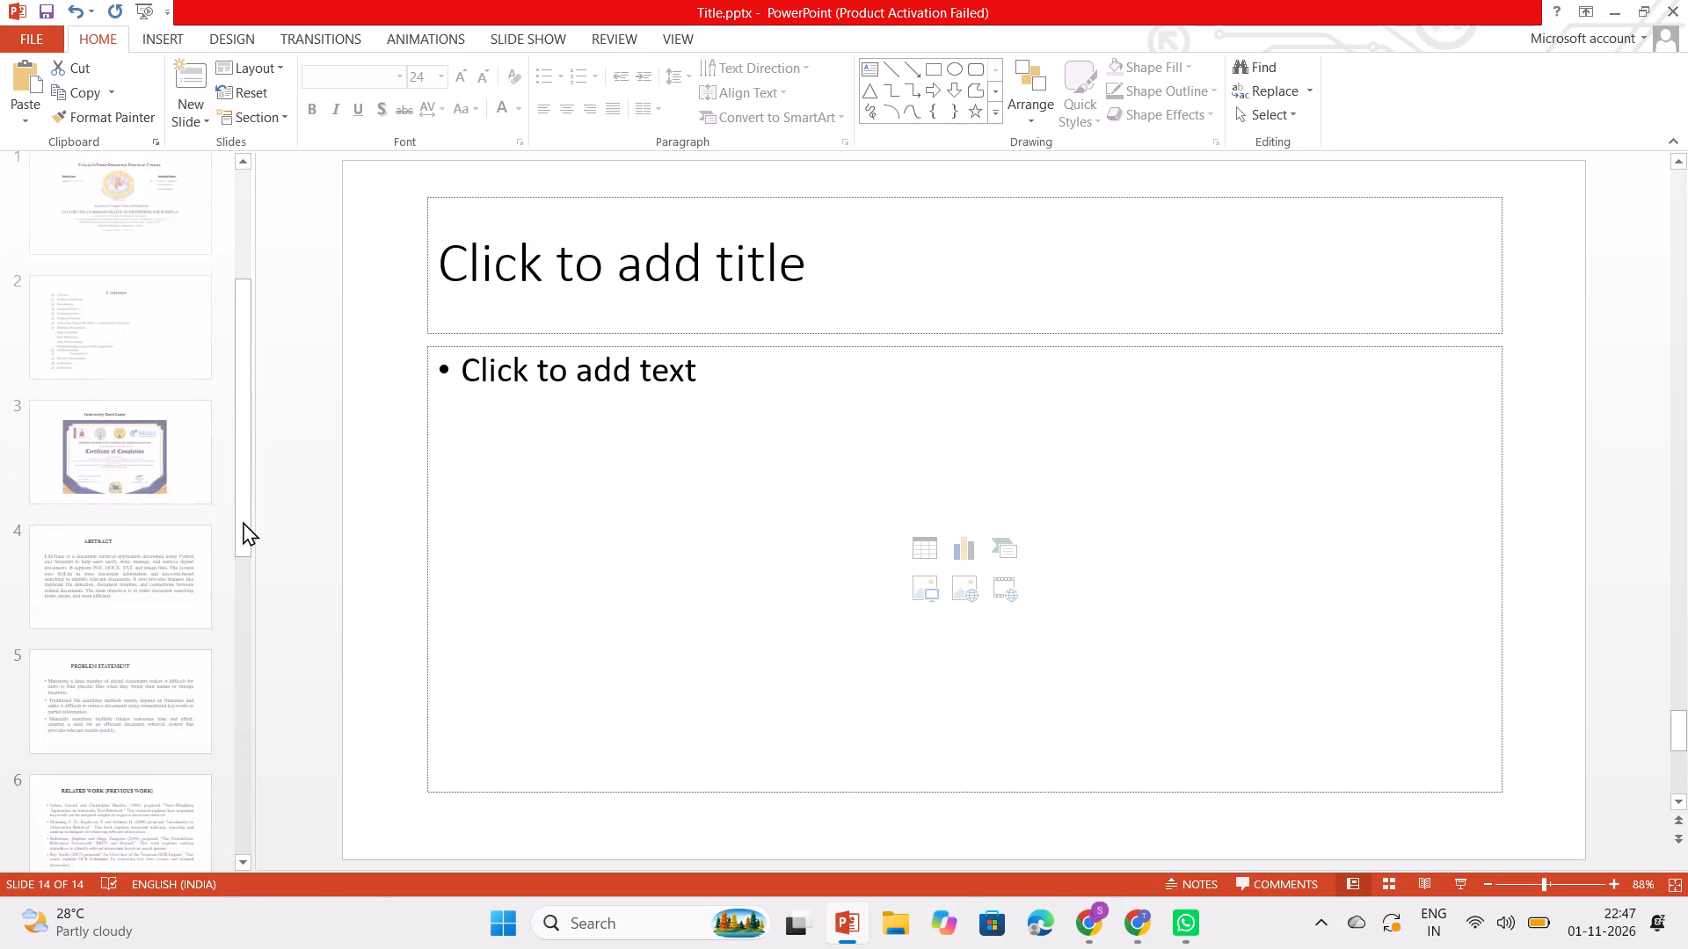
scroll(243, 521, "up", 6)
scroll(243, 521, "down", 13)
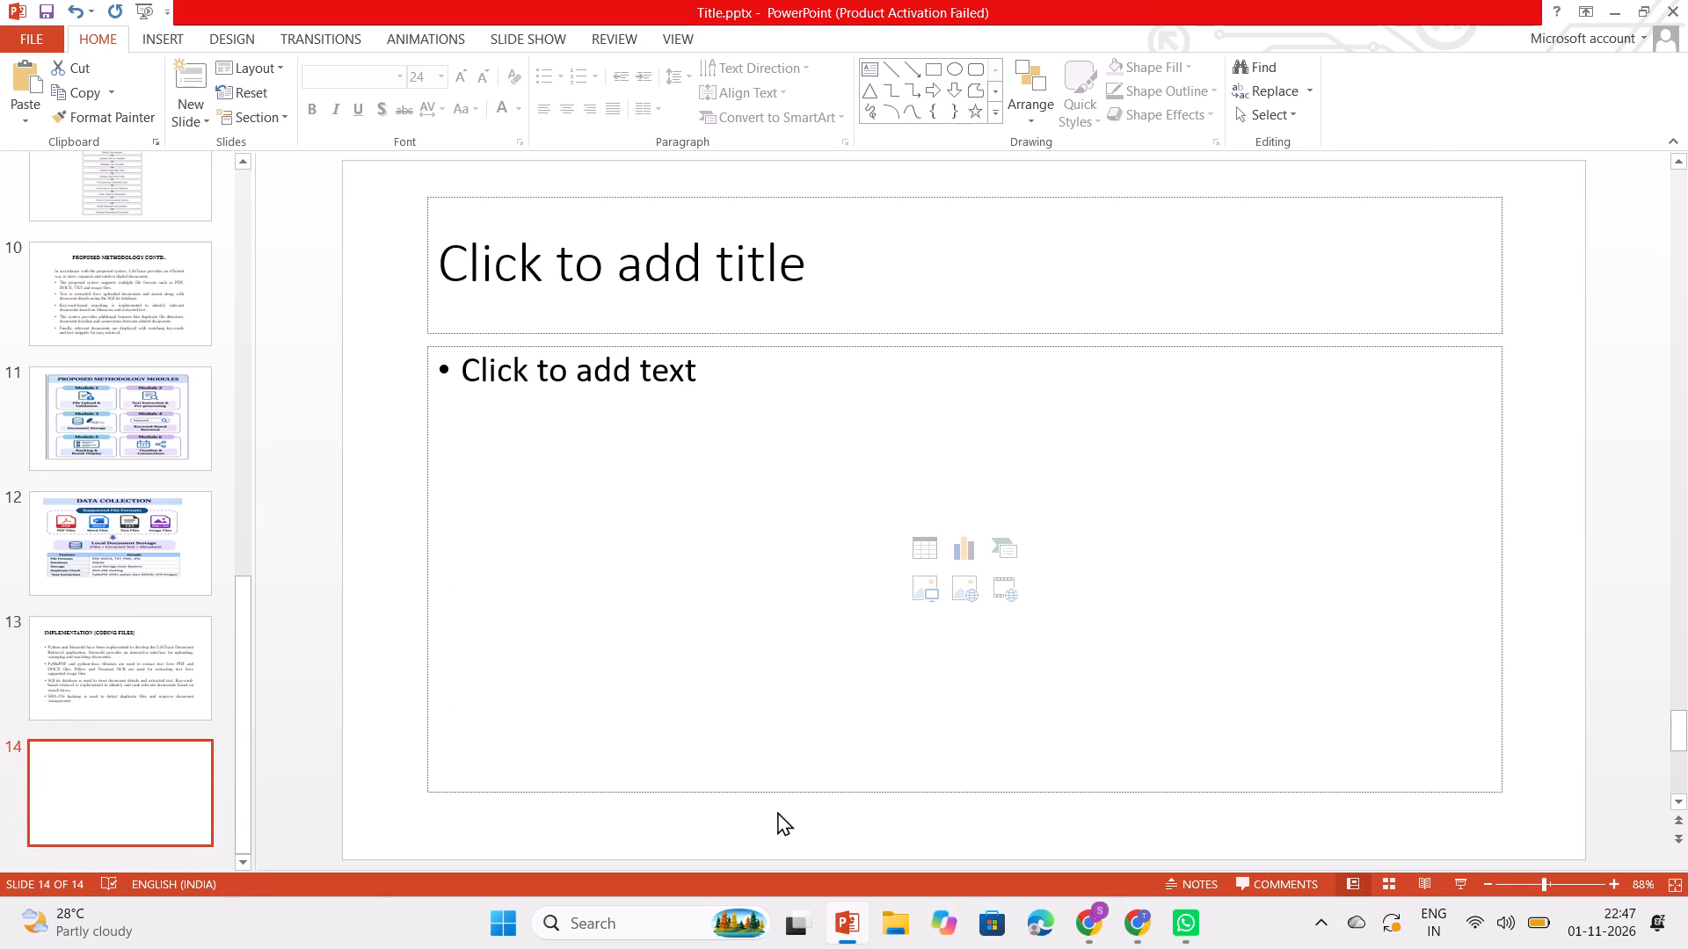
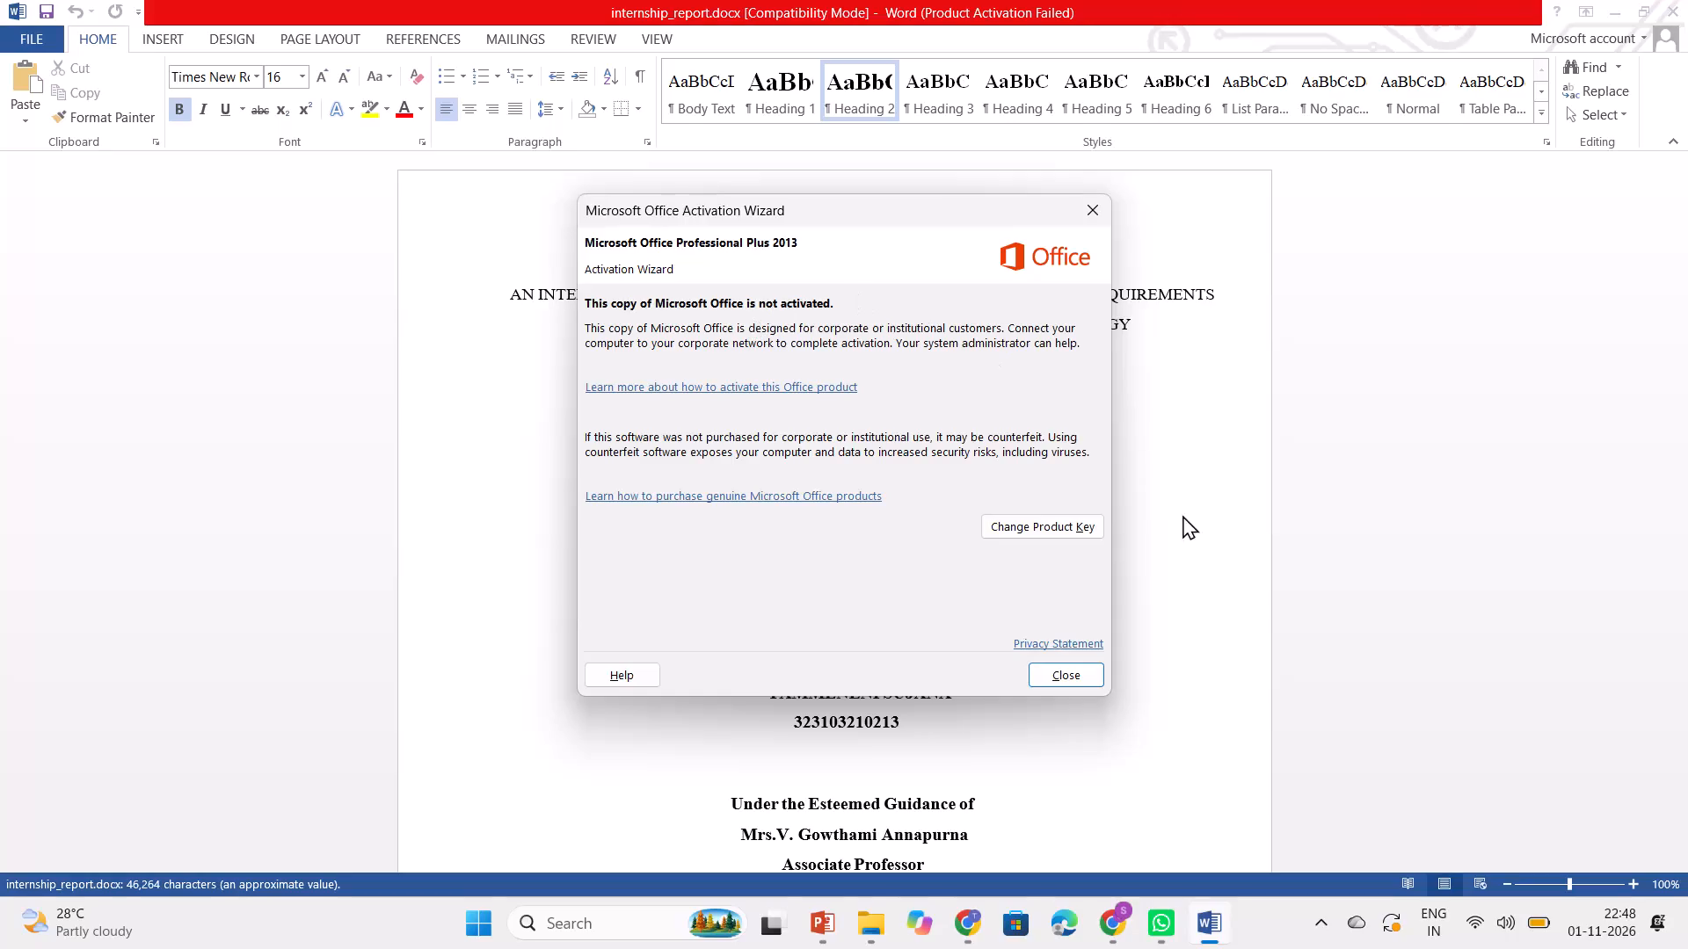
In Word's internship_report.docx, dismiss the activation wizard and find the output screens in section 7, Results.
left_click(1066, 676)
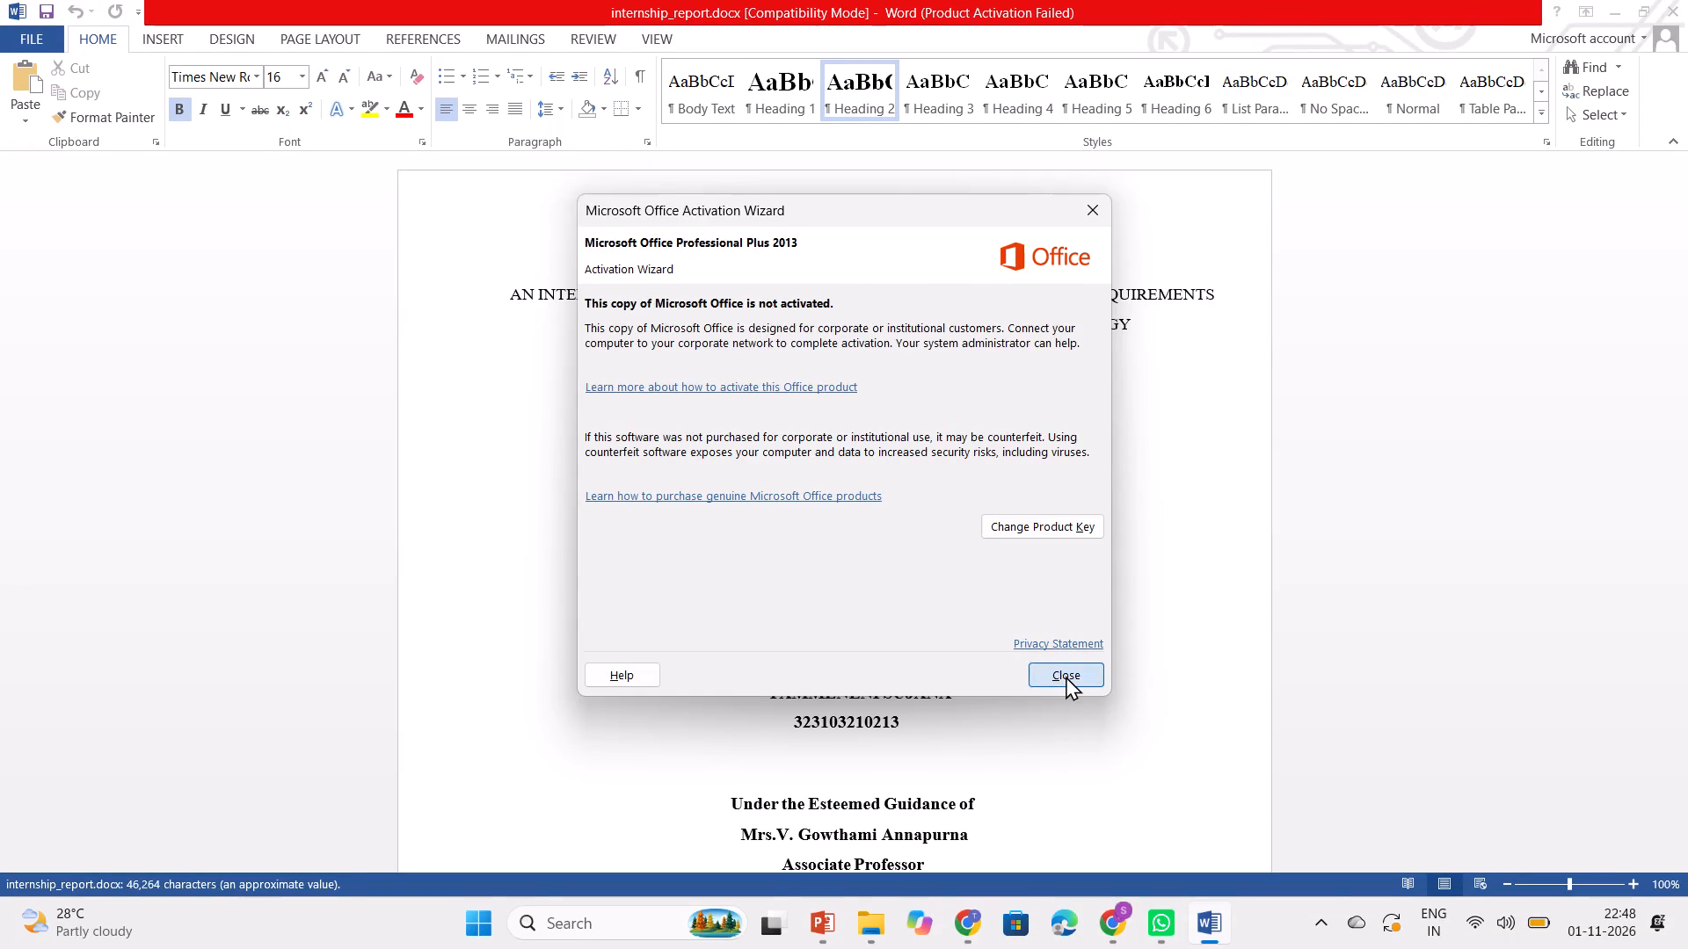
scroll(1066, 676, "down", 5)
scroll(1066, 676, "down", 18)
scroll(1066, 676, "down", 6)
scroll(1066, 676, "down", 20)
scroll(1066, 676, "down", 20)
scroll(1066, 676, "down", 20)
scroll(1066, 676, "up", 4)
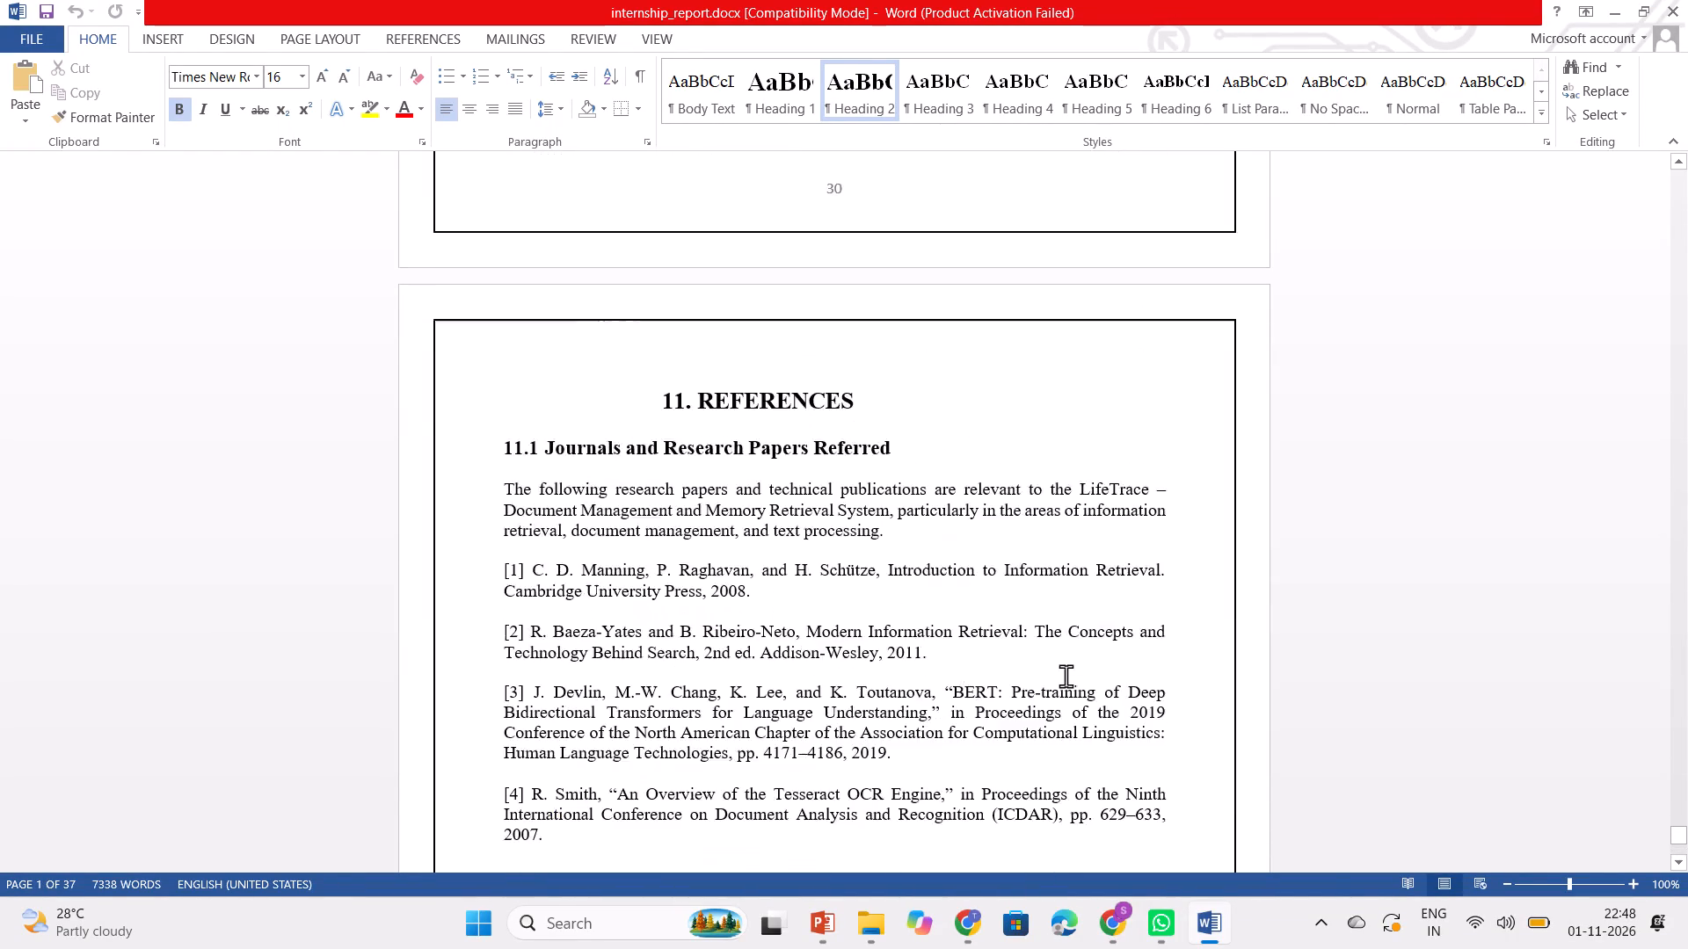
scroll(1066, 676, "up", 14)
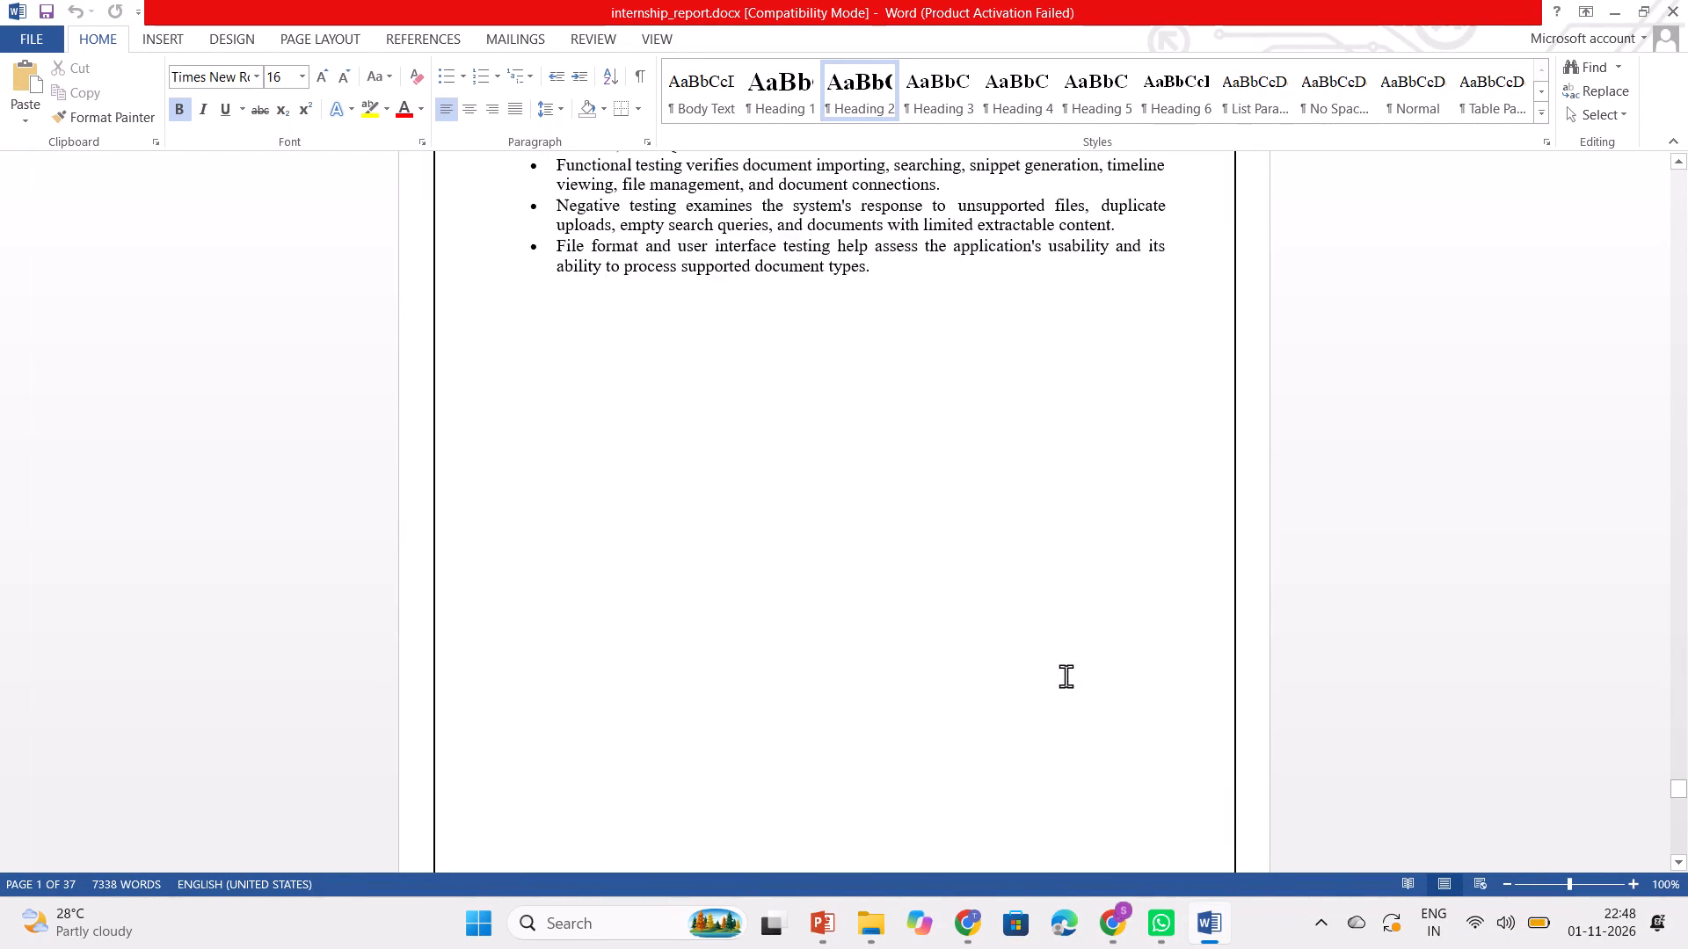
scroll(1066, 676, "up", 8)
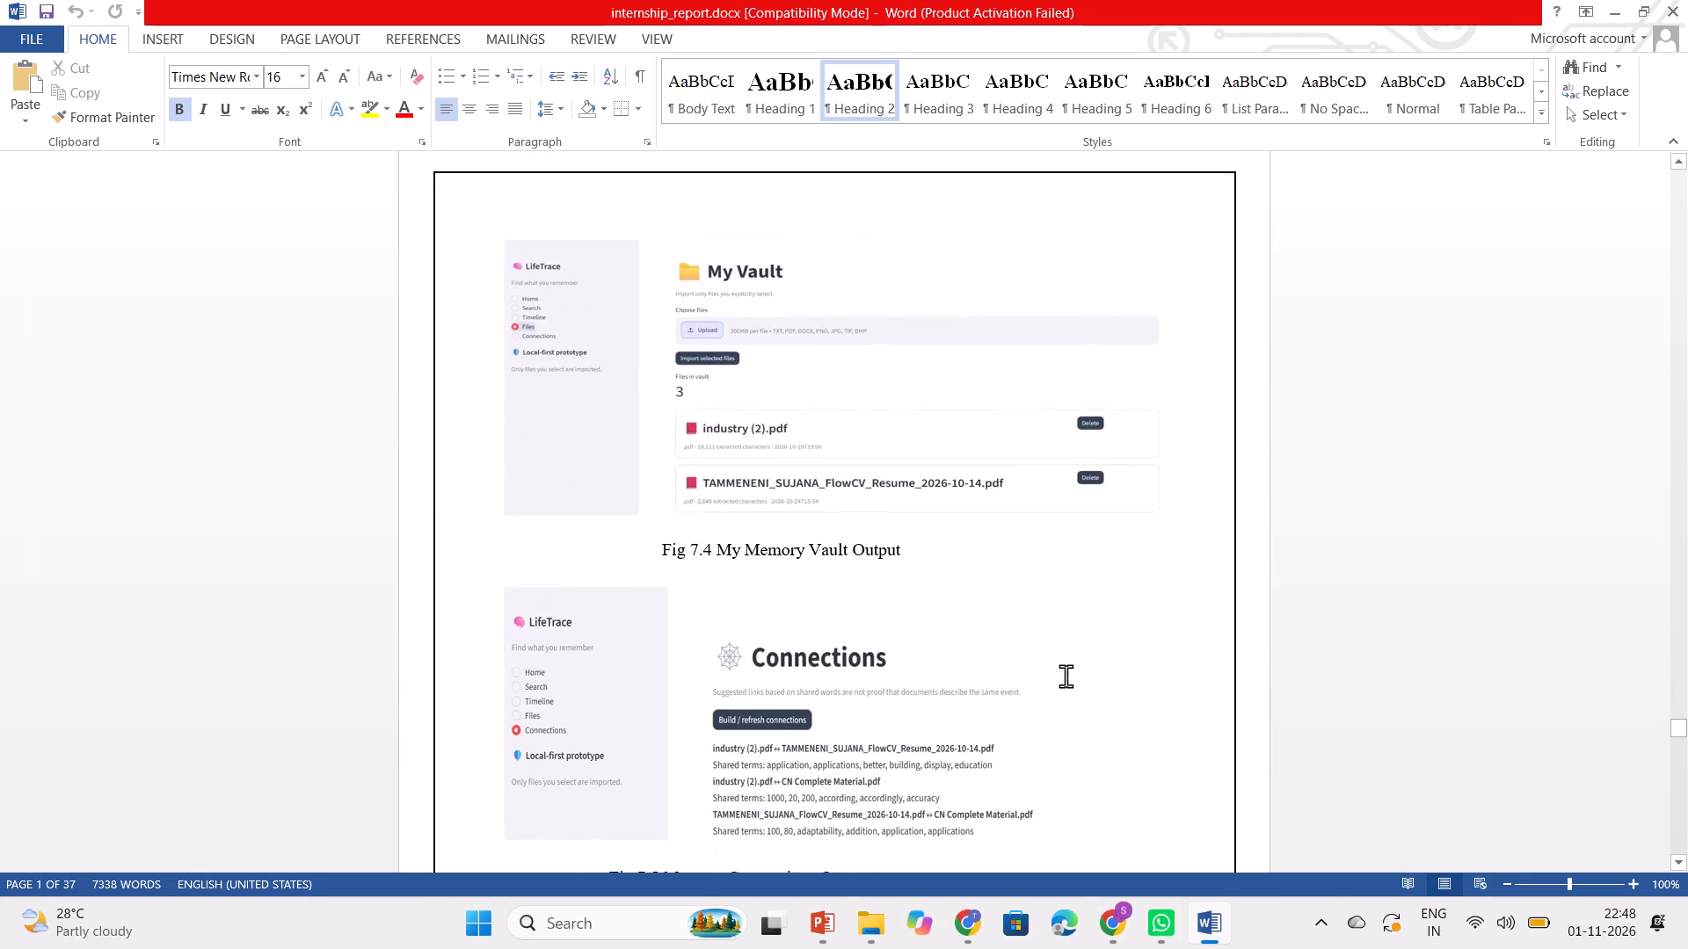
scroll(1066, 676, "up", 5)
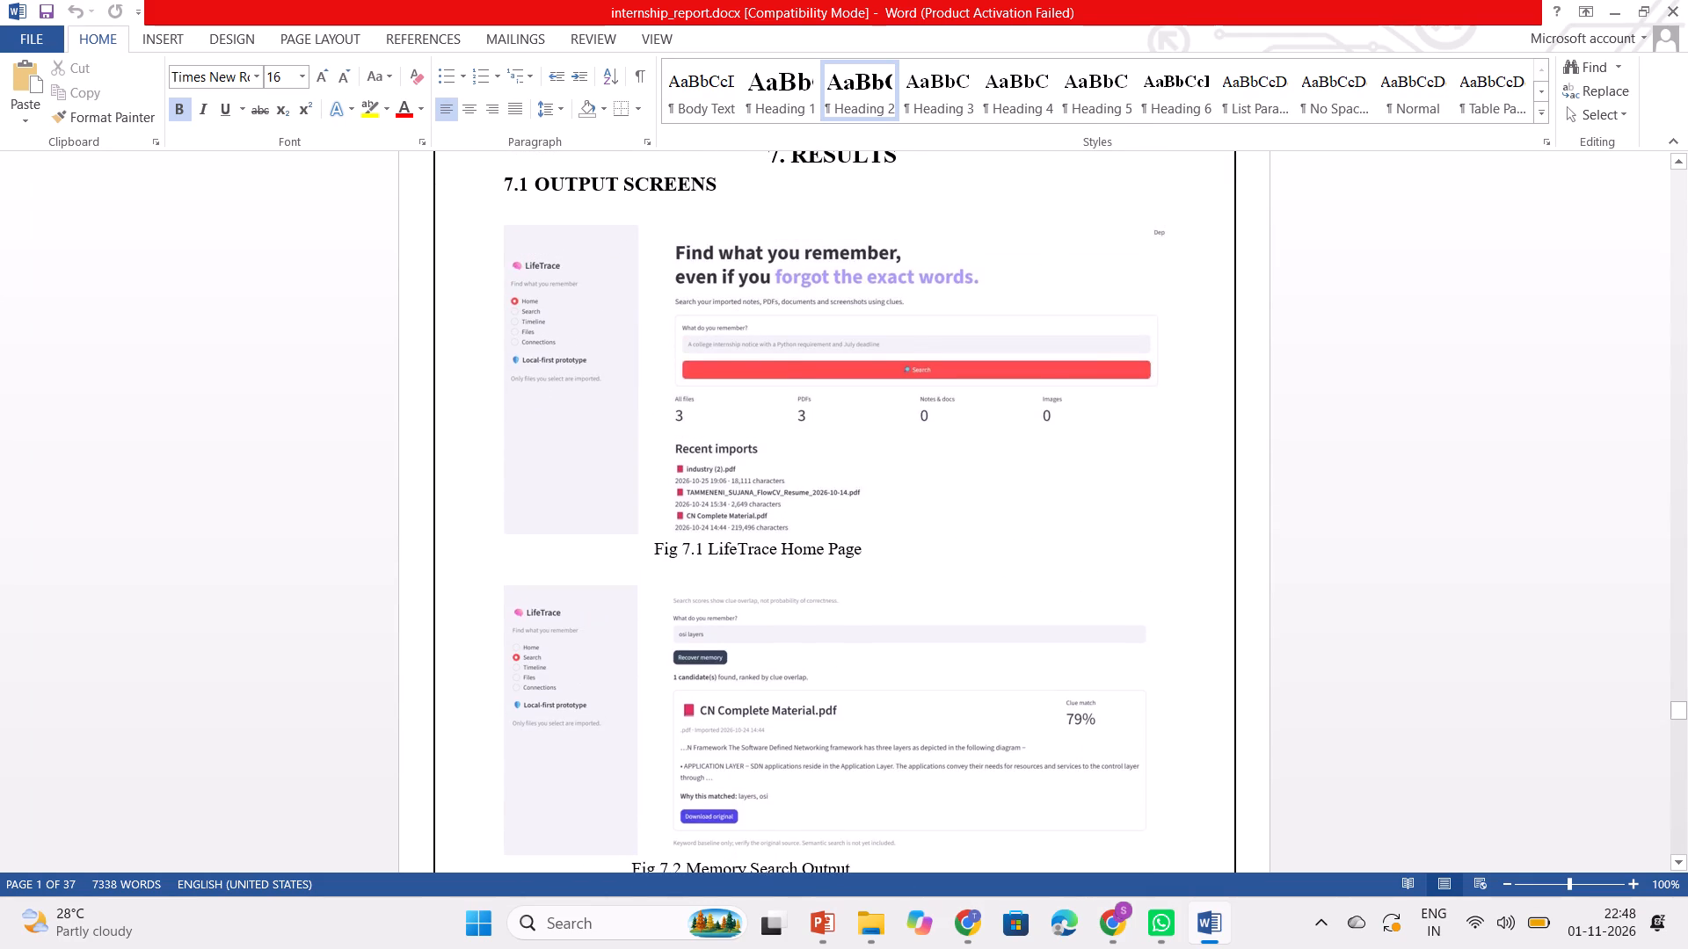
scroll(1066, 676, "up", 1)
scroll(955, 634, "down", 1)
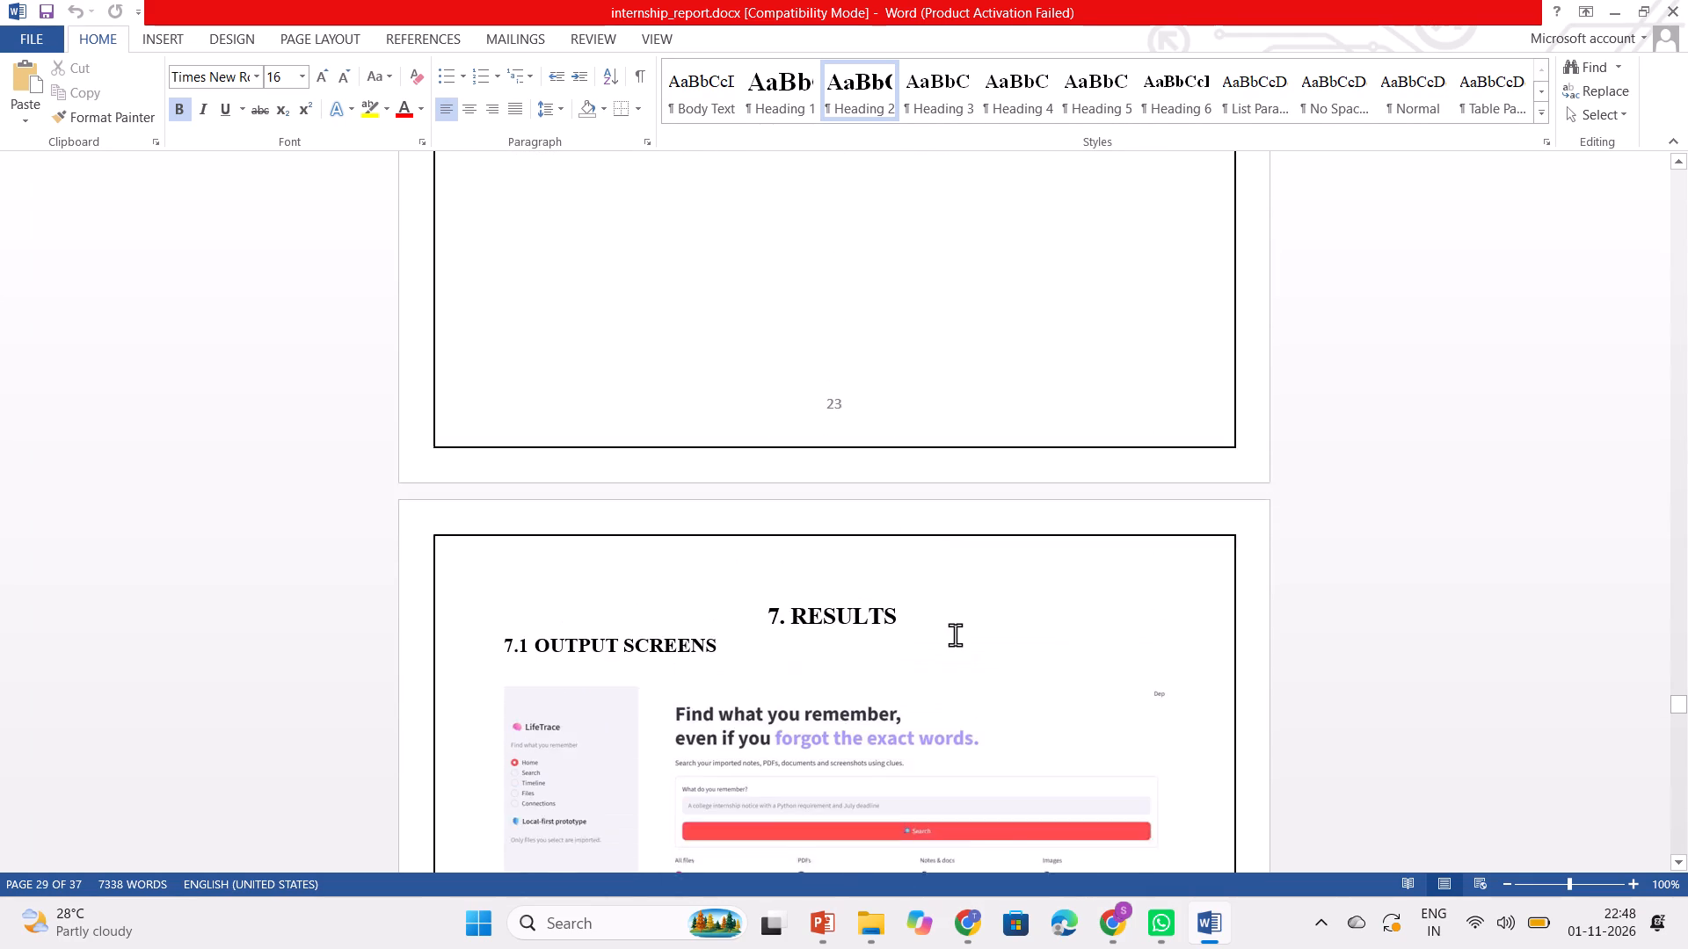
scroll(955, 634, "down", 1)
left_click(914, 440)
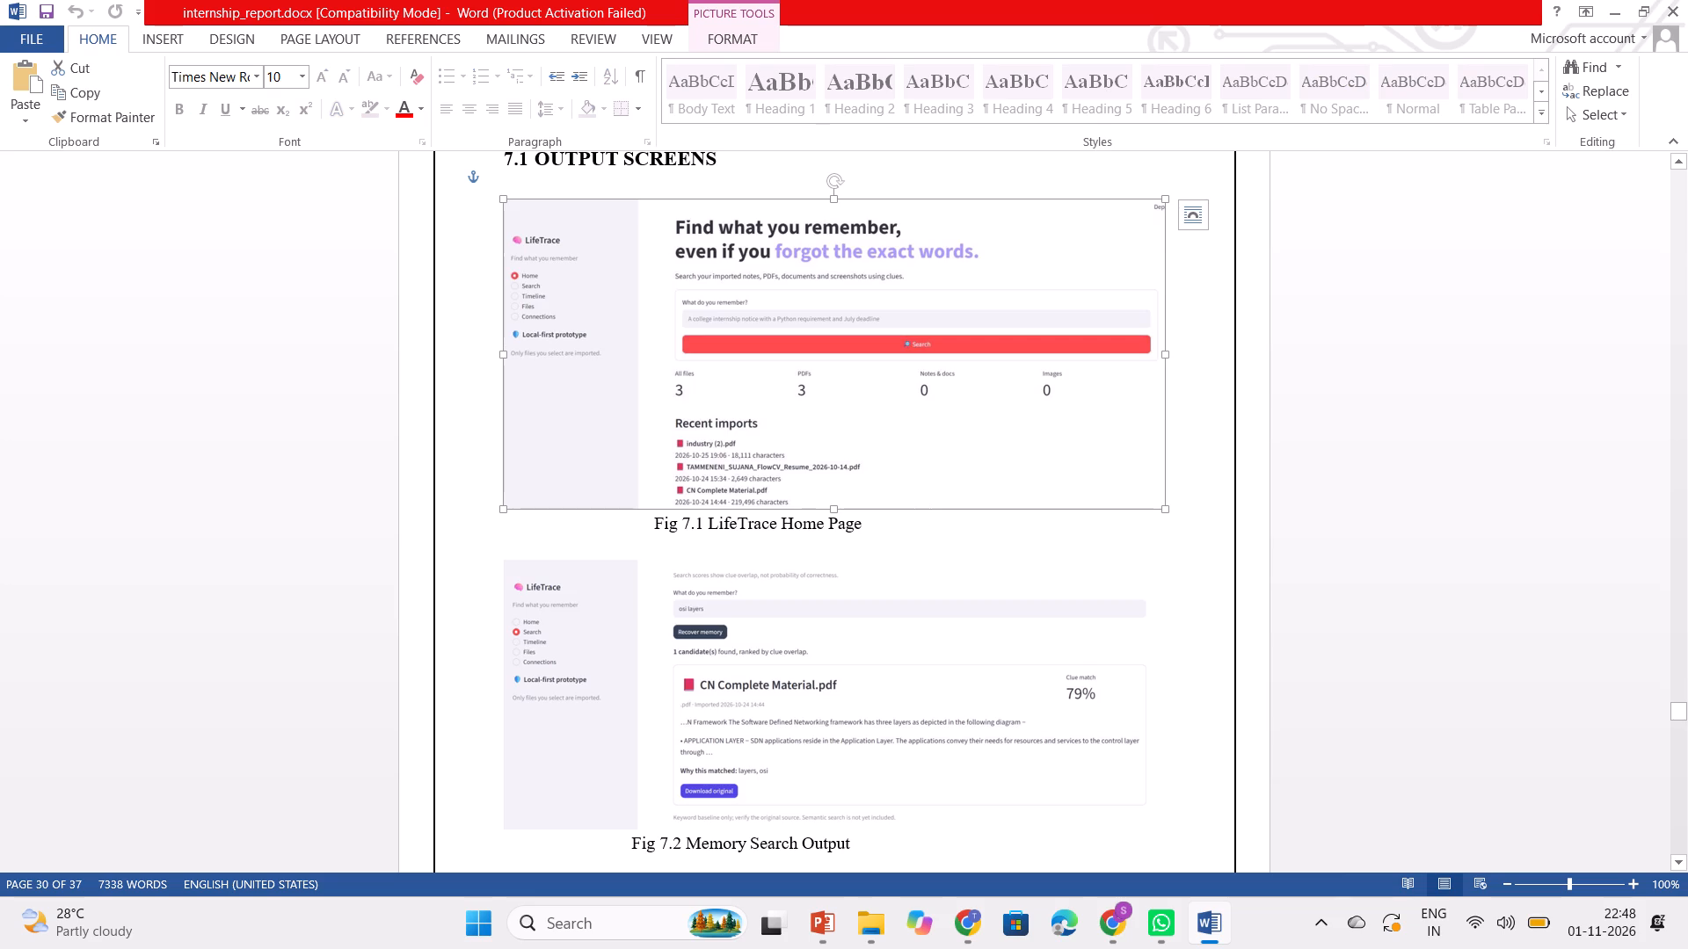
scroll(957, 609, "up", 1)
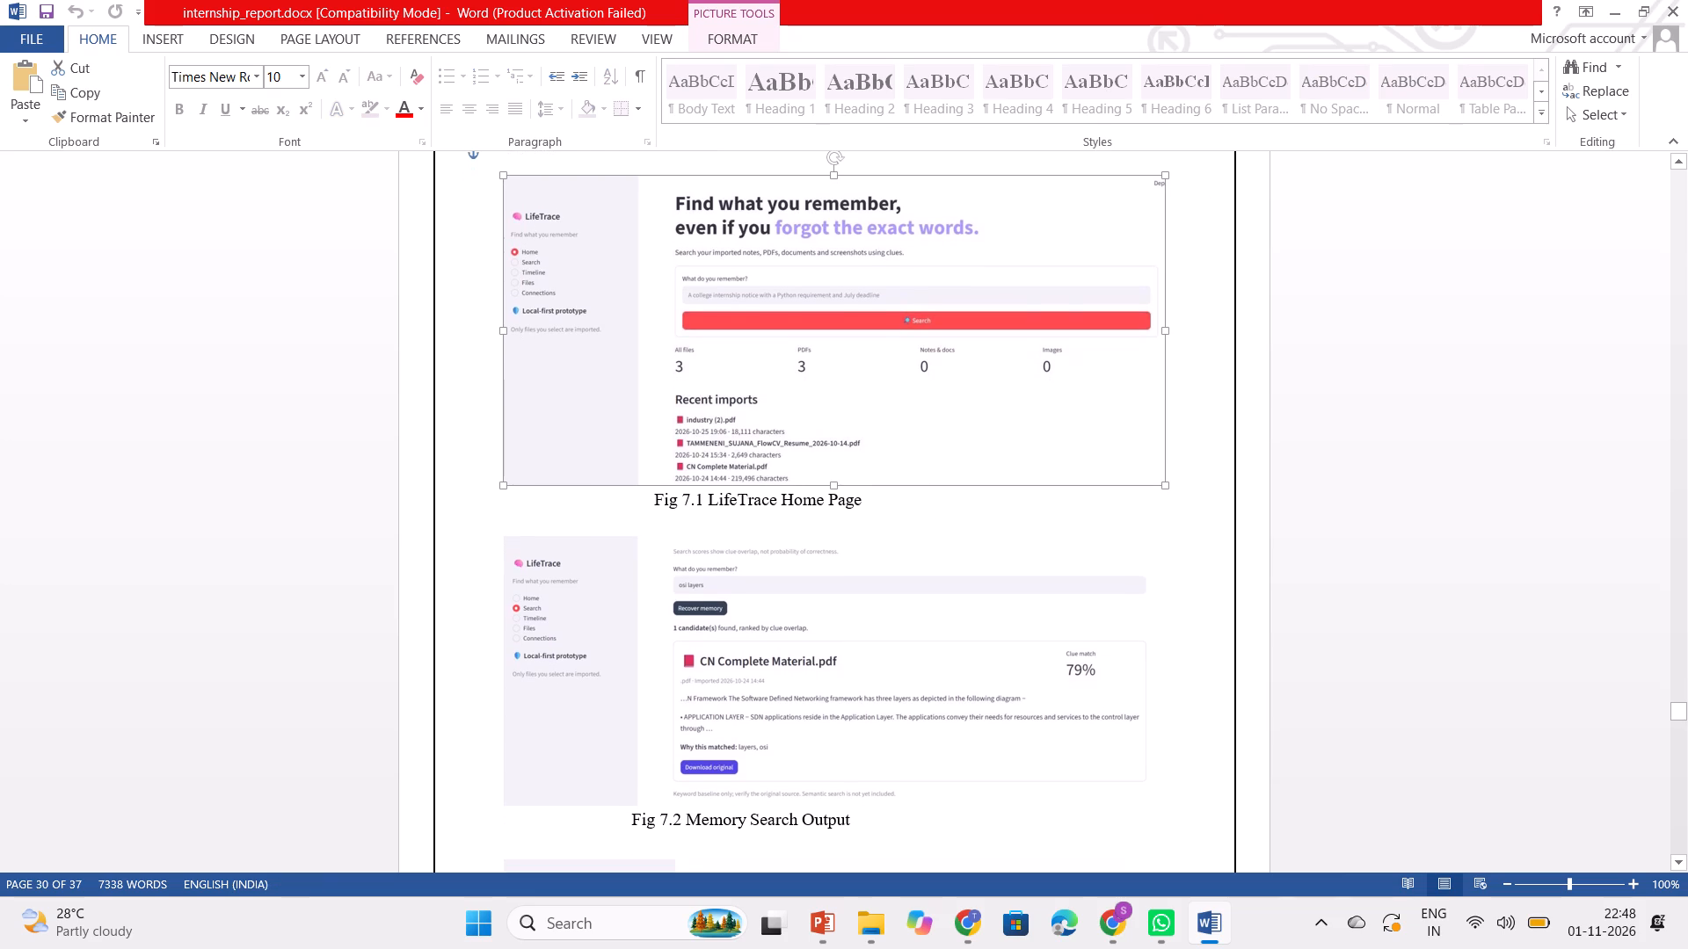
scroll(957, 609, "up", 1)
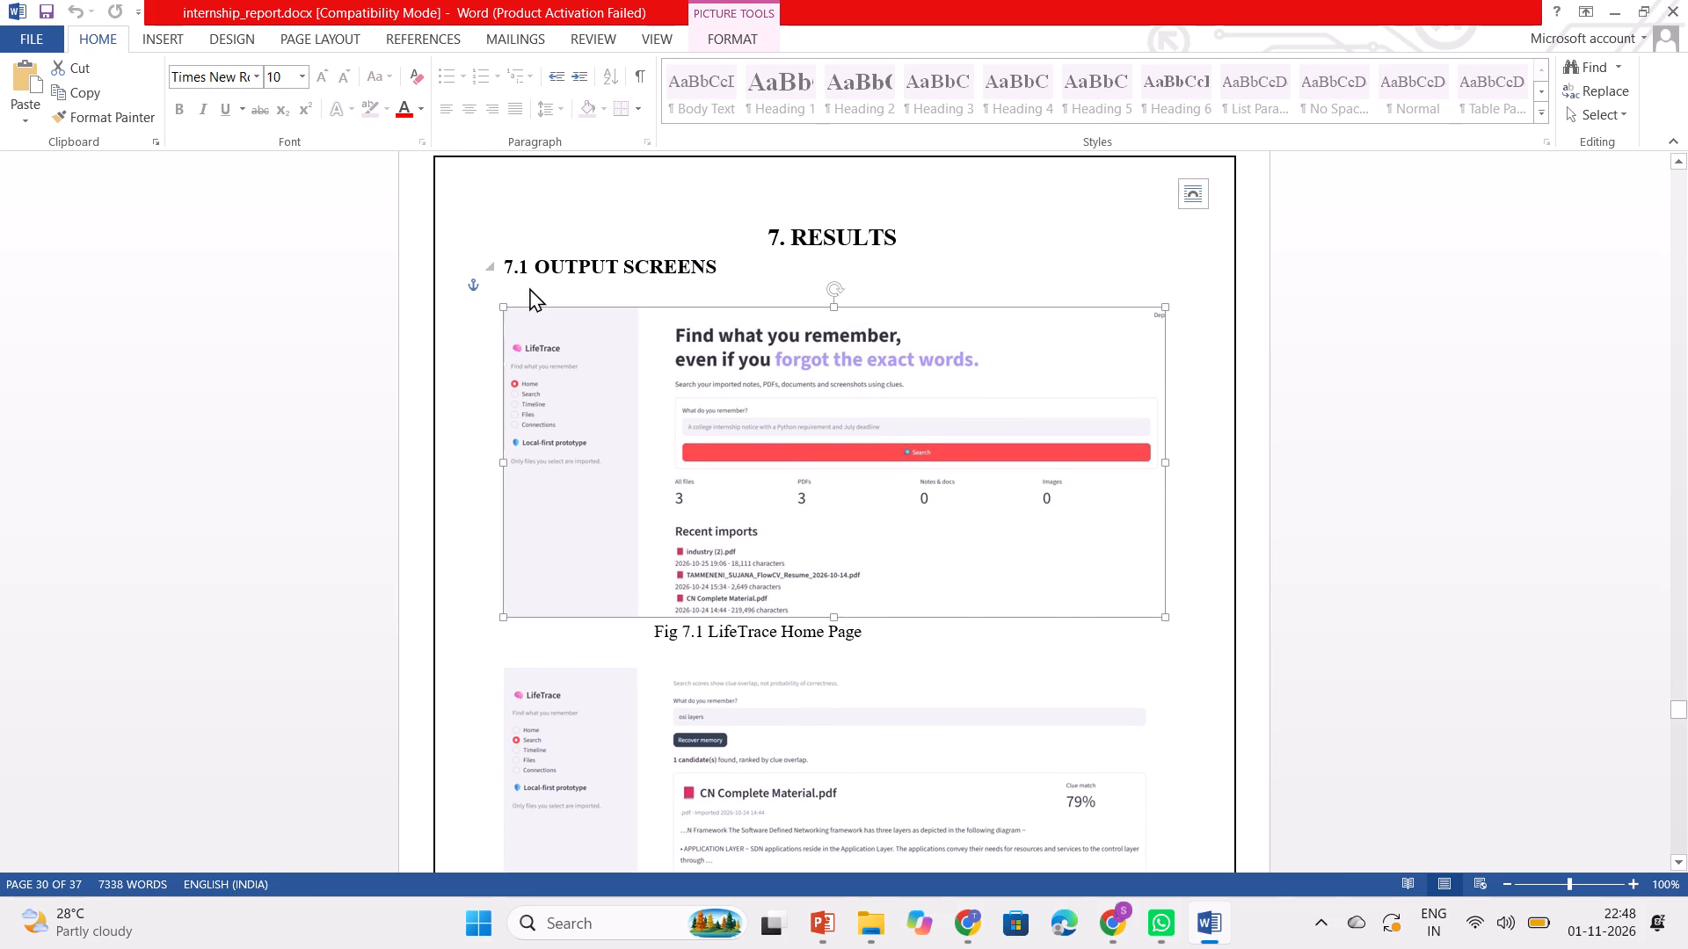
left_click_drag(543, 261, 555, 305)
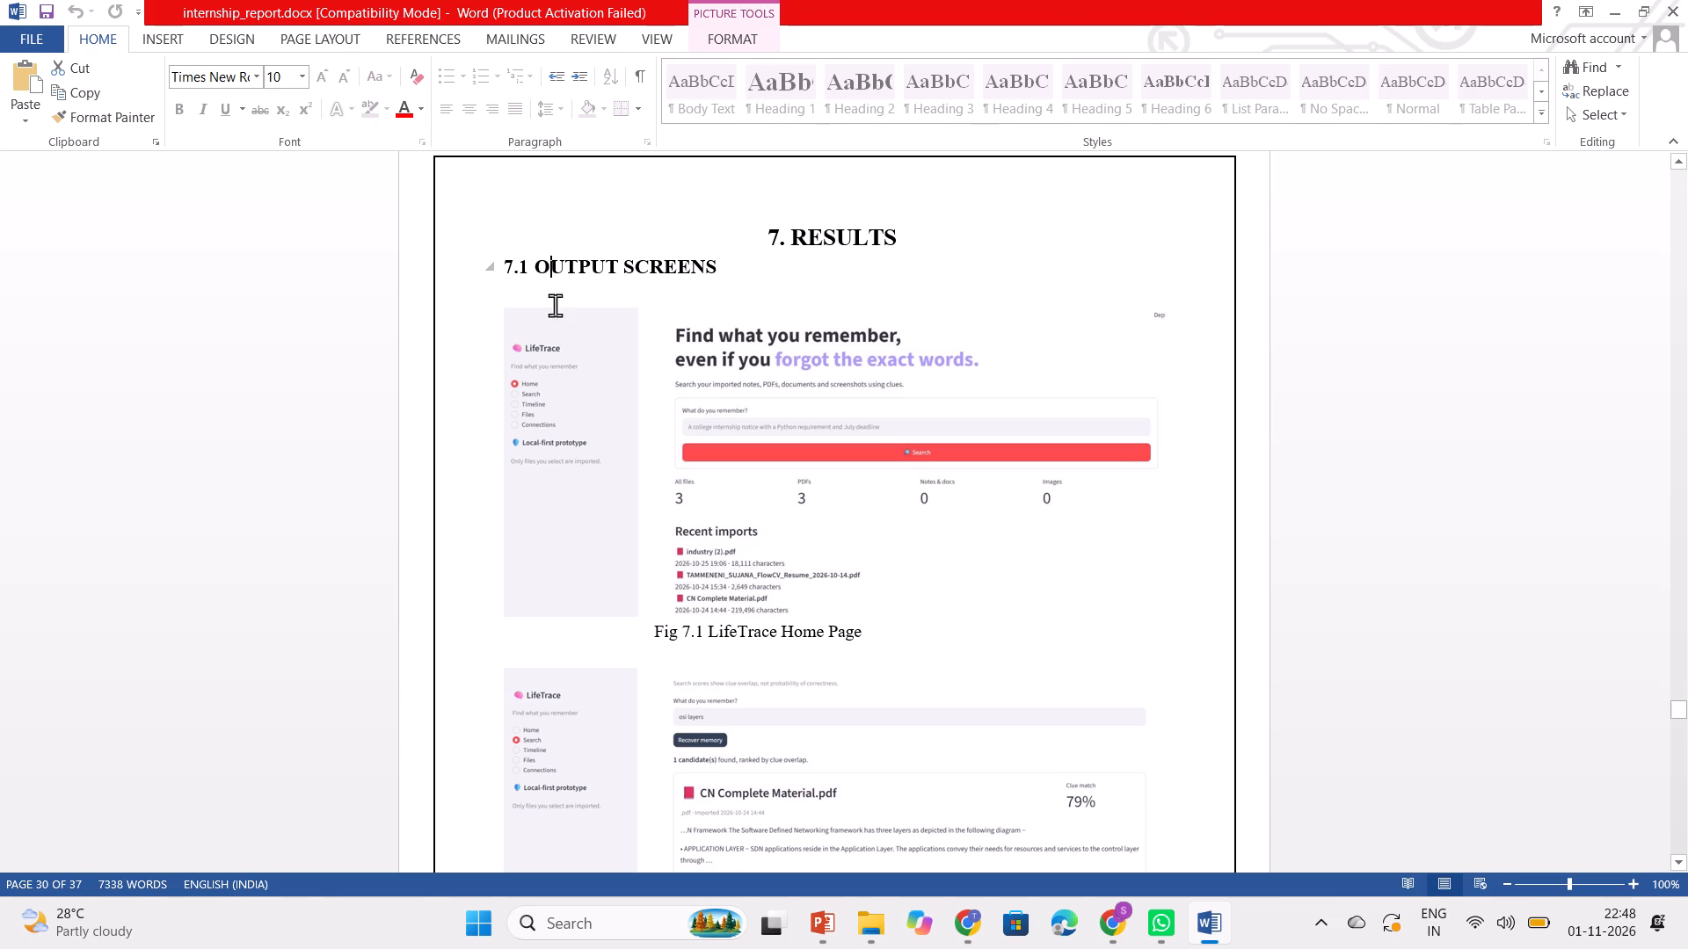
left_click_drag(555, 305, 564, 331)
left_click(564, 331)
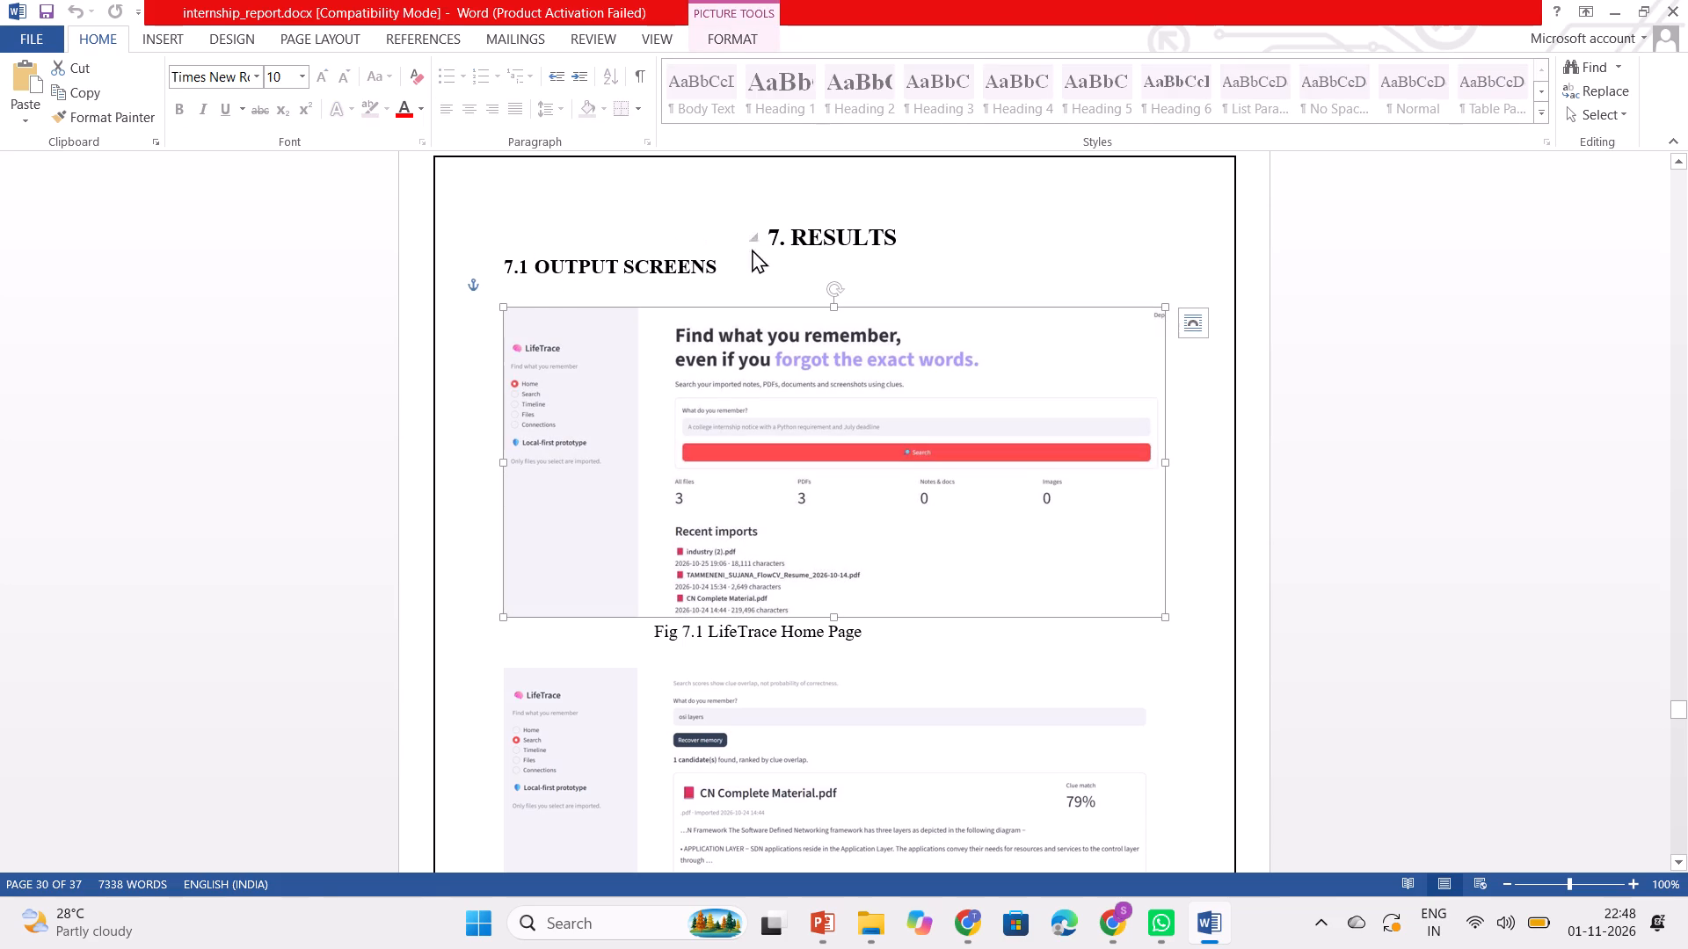
Change the section 7.1 heading to OUTPUT SCREENSHOTS and save the report.
left_click(727, 272)
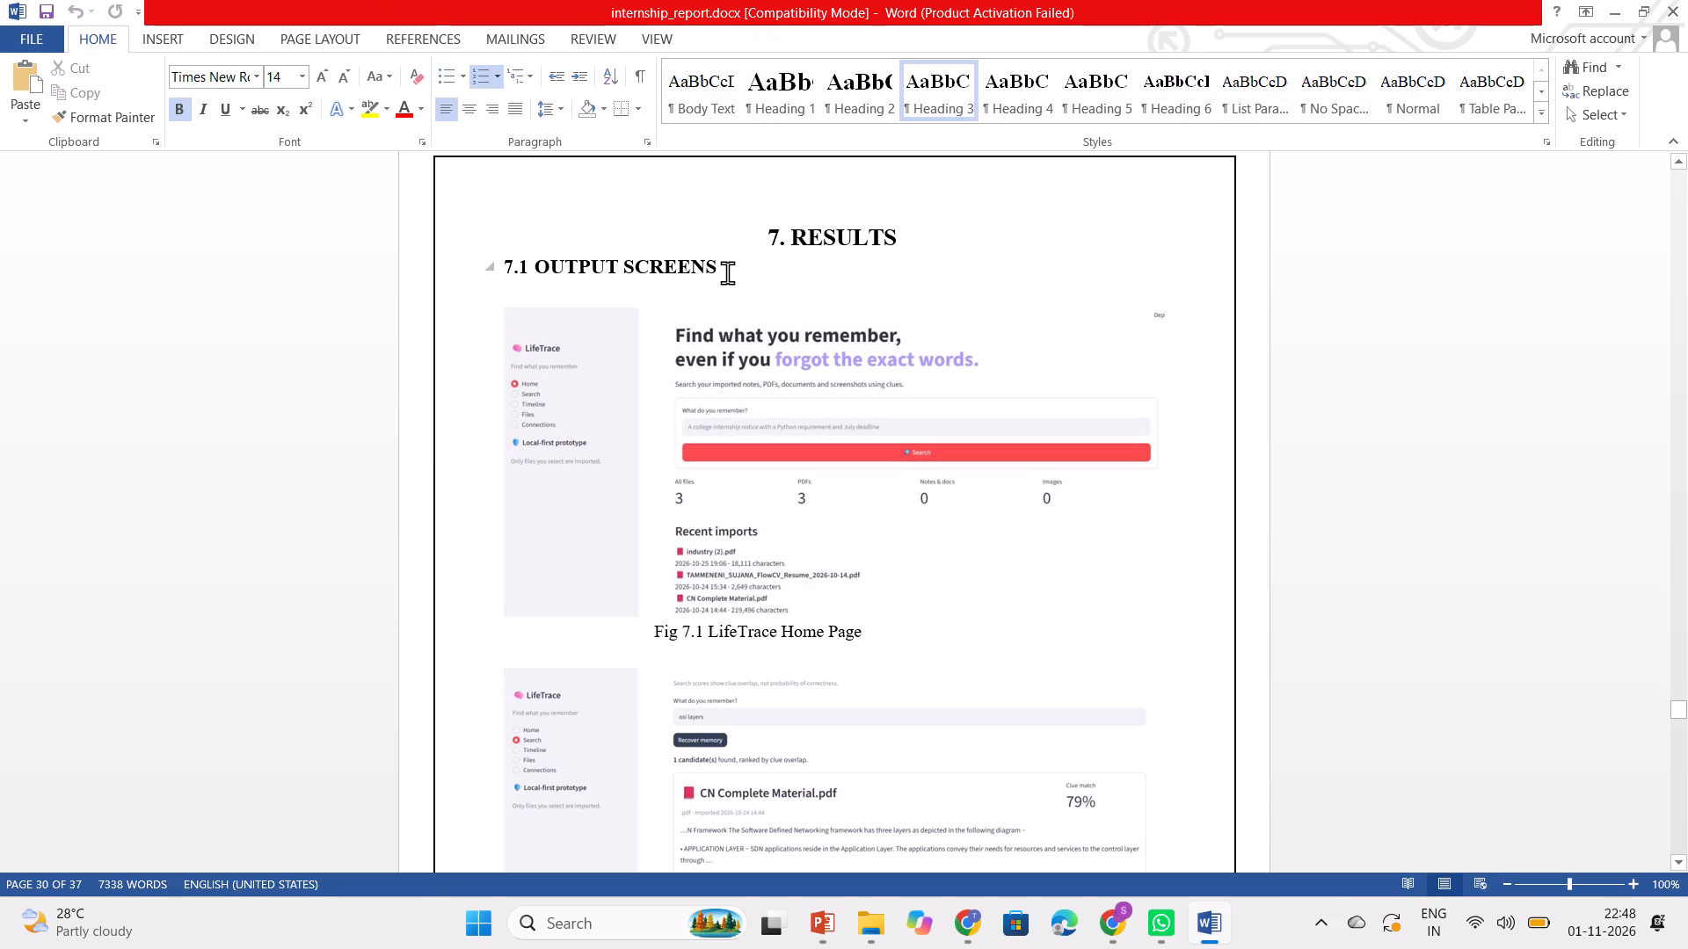
key("h")
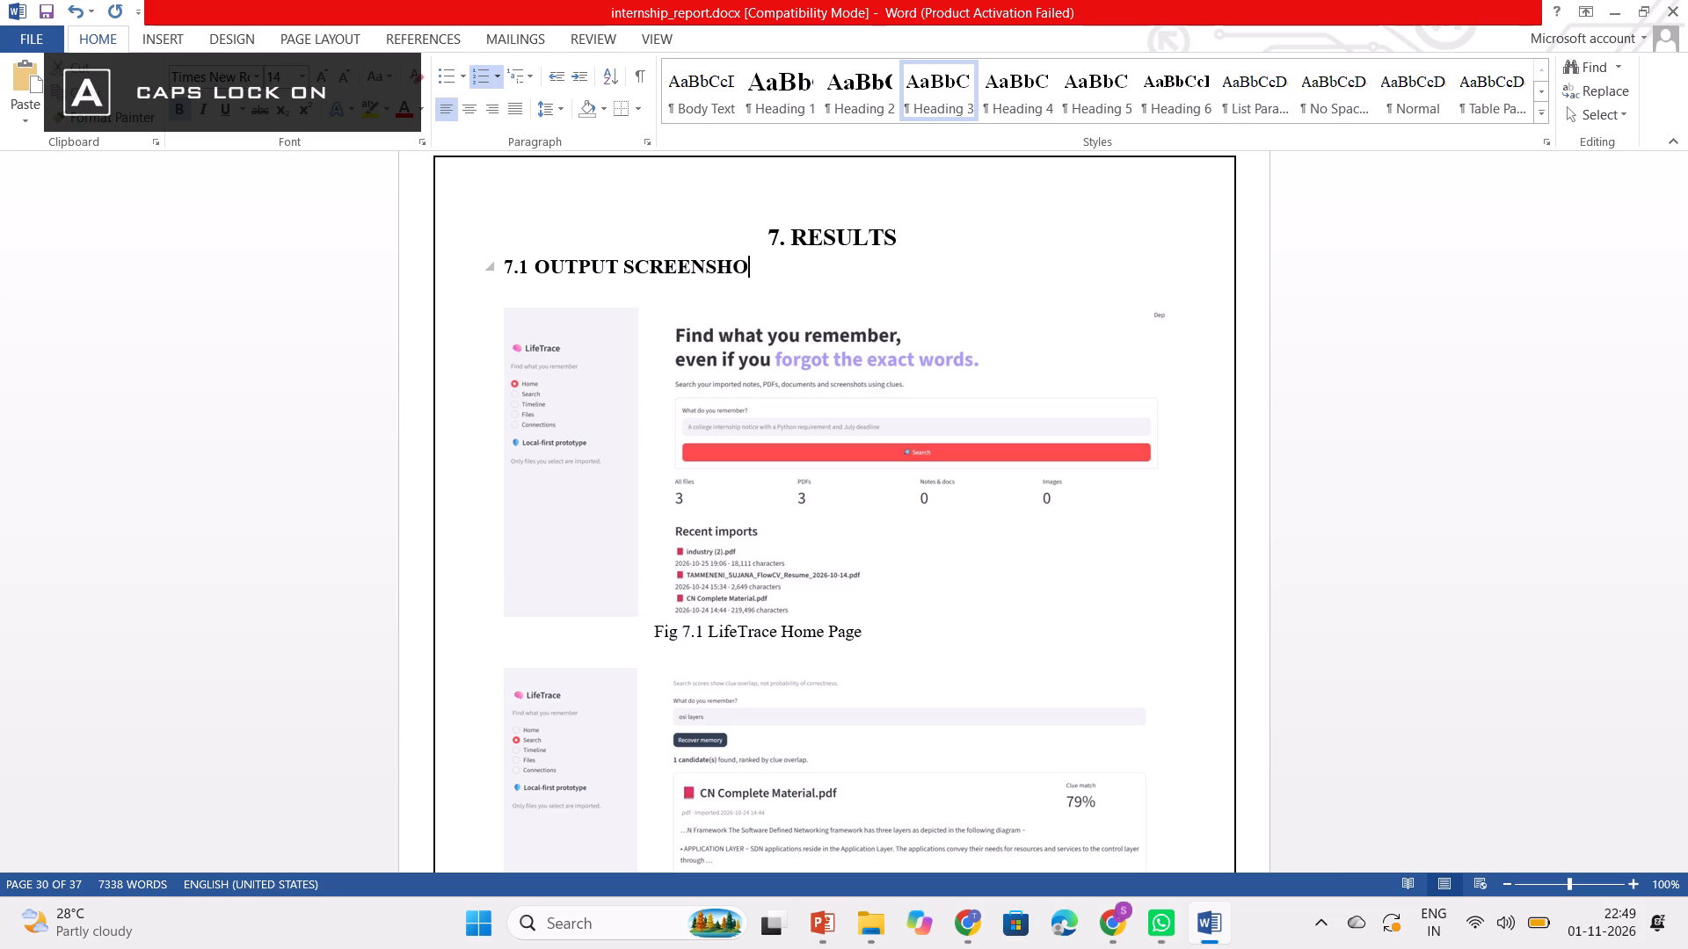
type("TS")
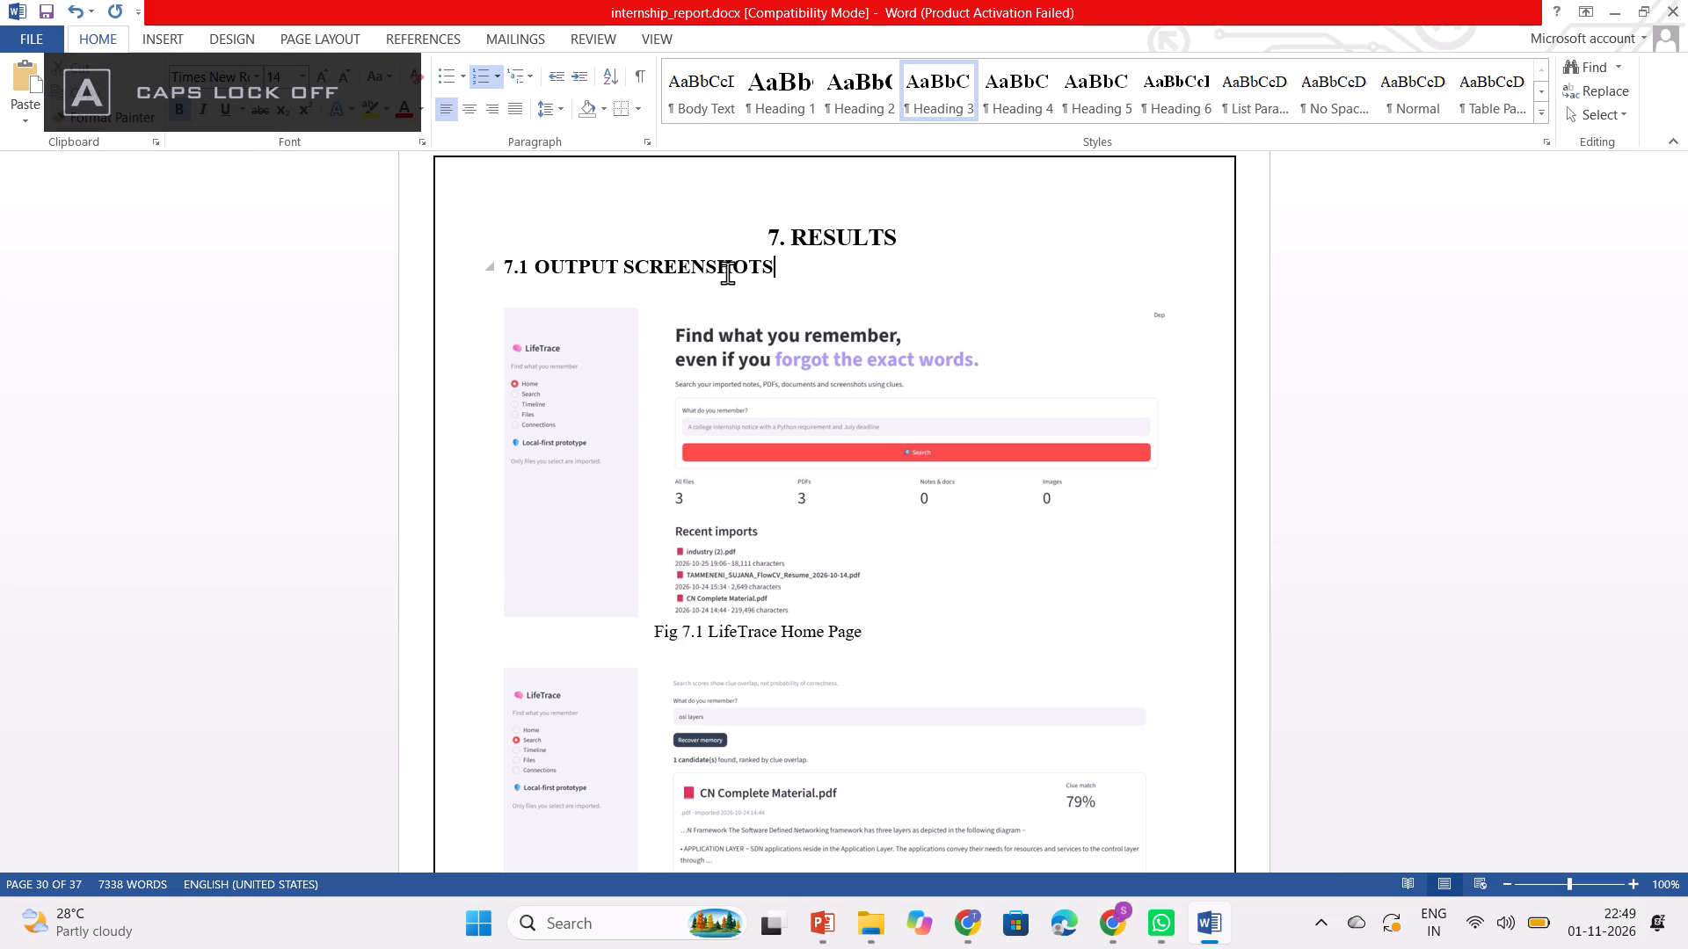
key("ctrl+s")
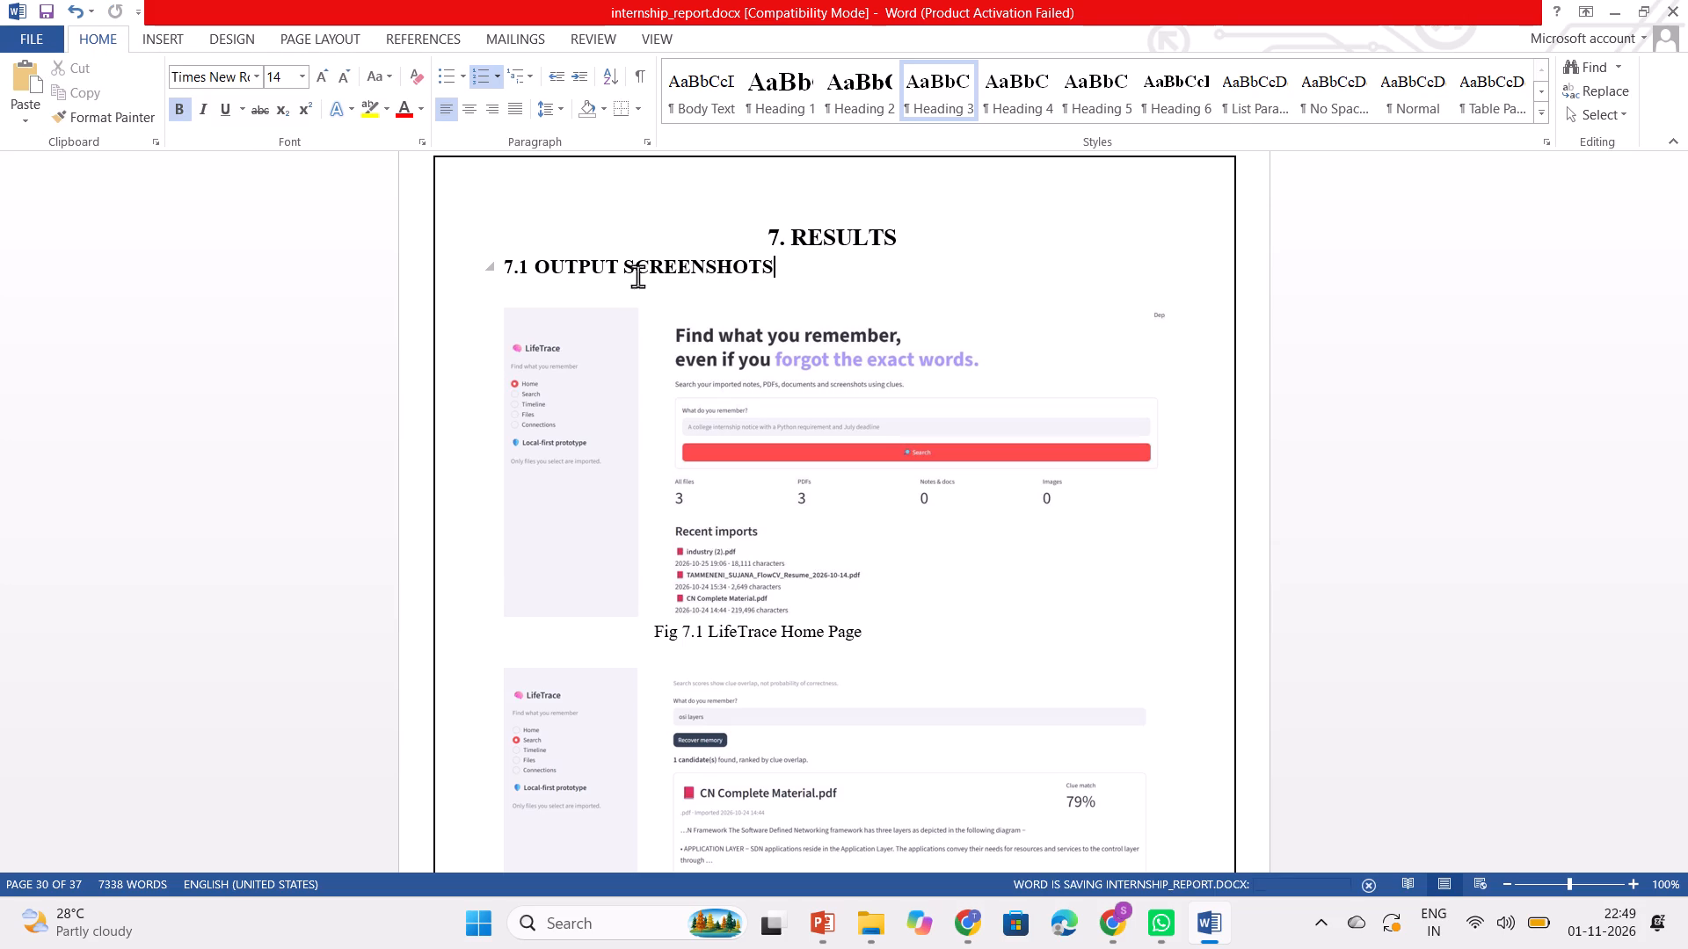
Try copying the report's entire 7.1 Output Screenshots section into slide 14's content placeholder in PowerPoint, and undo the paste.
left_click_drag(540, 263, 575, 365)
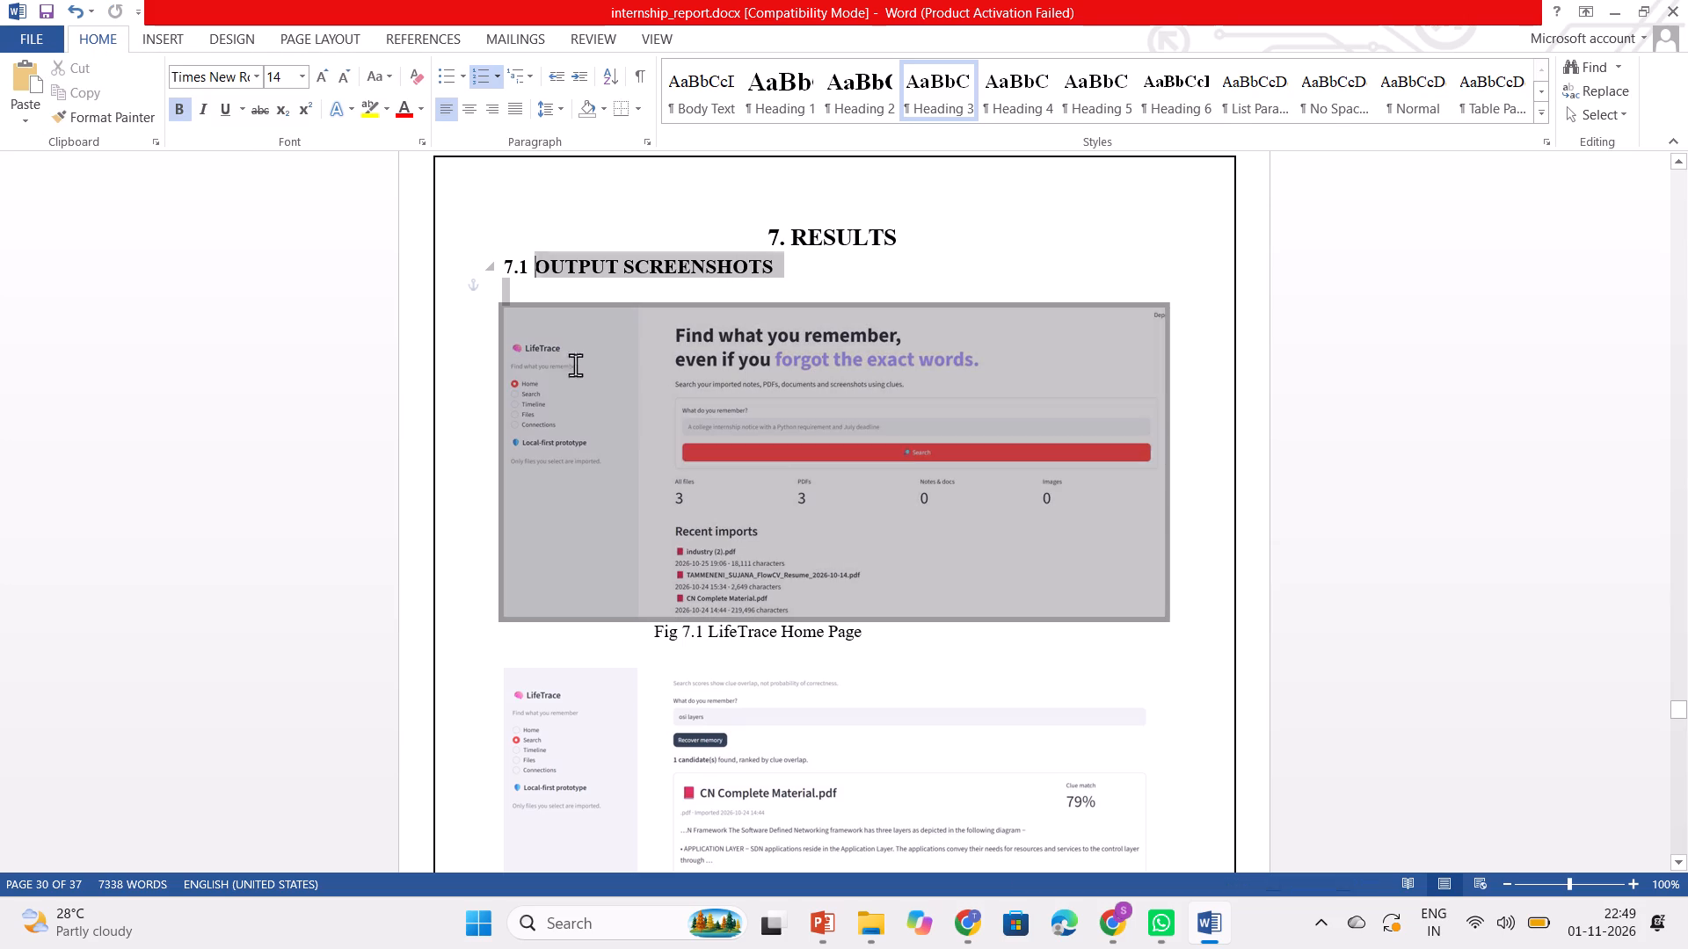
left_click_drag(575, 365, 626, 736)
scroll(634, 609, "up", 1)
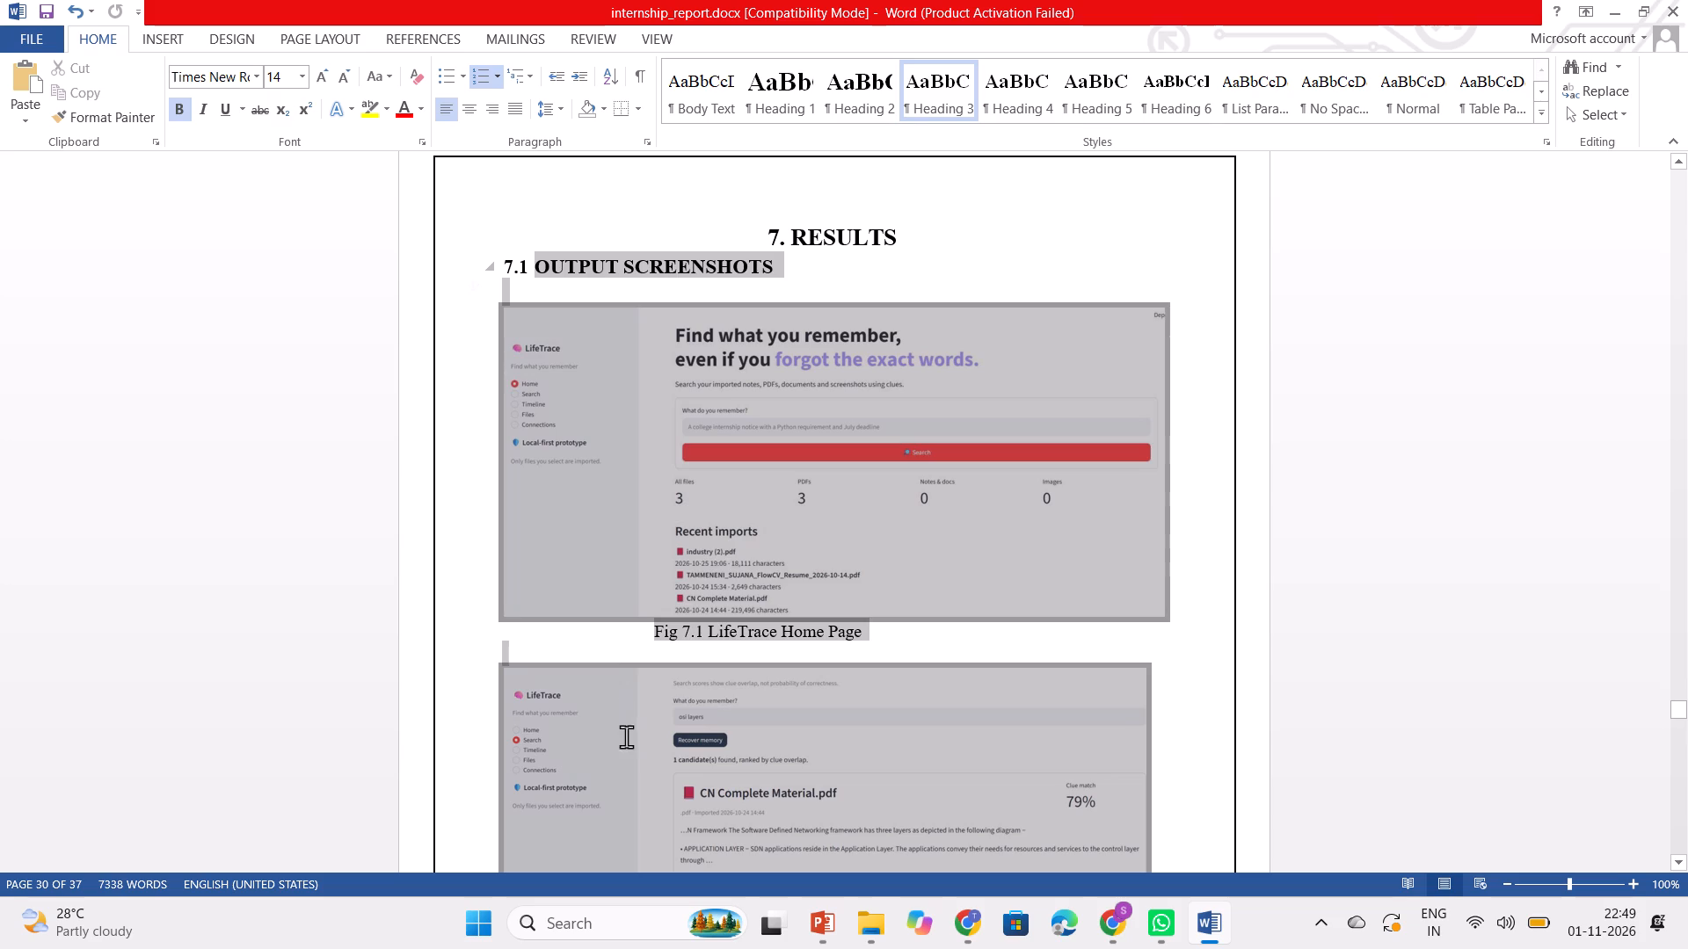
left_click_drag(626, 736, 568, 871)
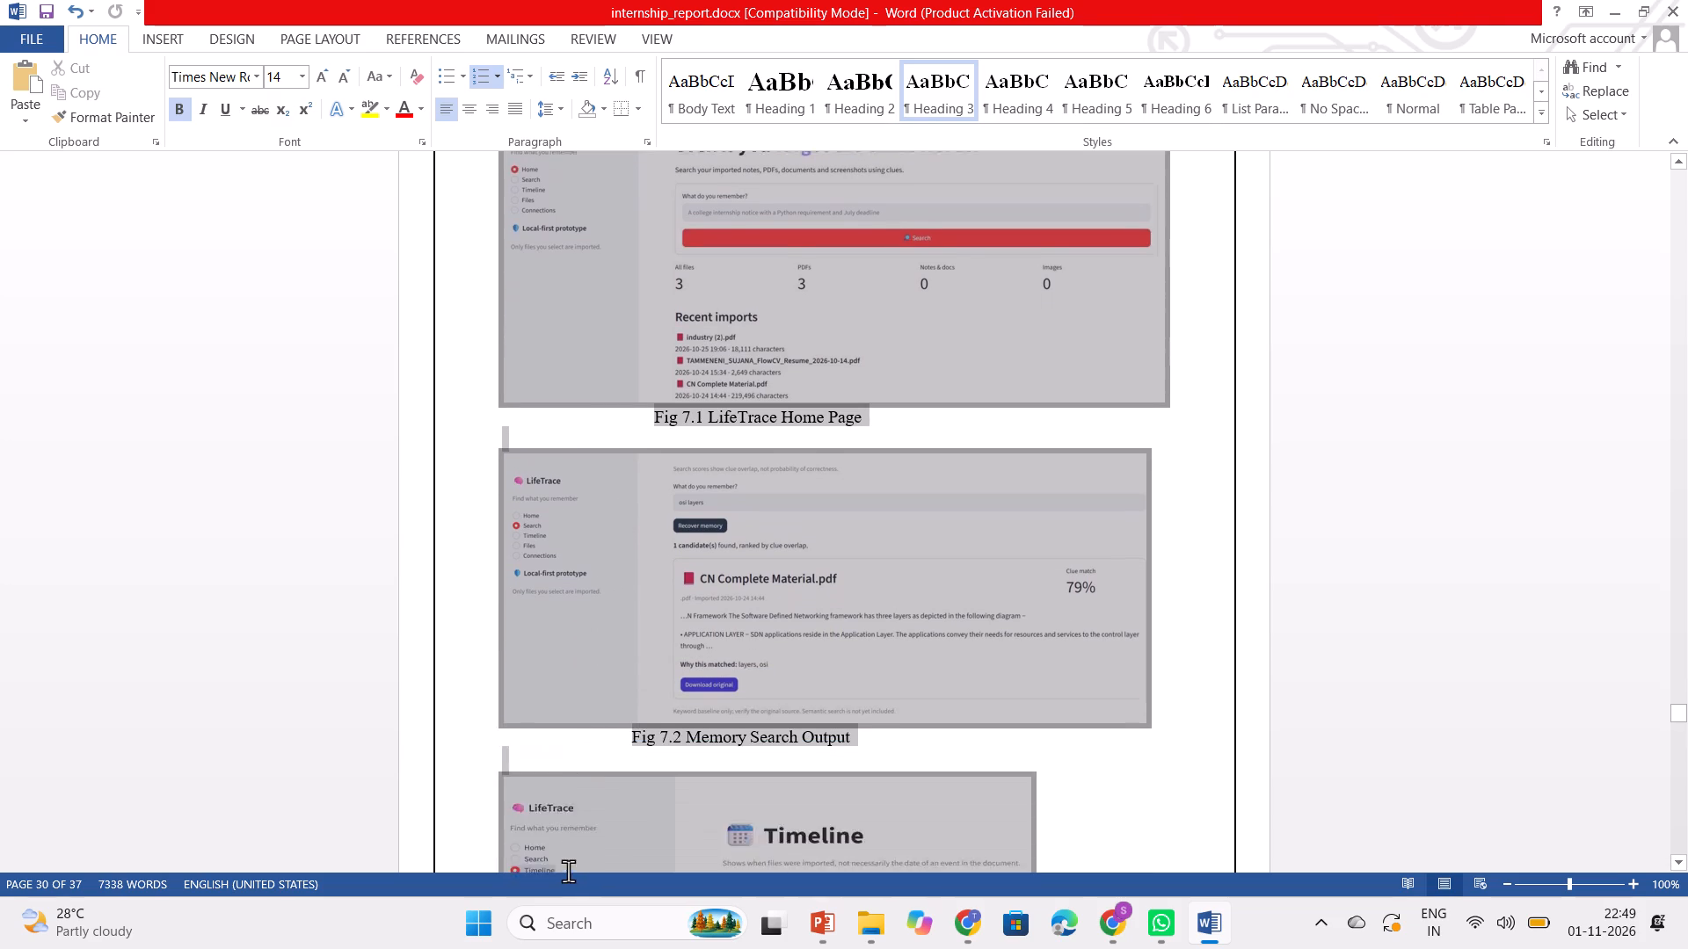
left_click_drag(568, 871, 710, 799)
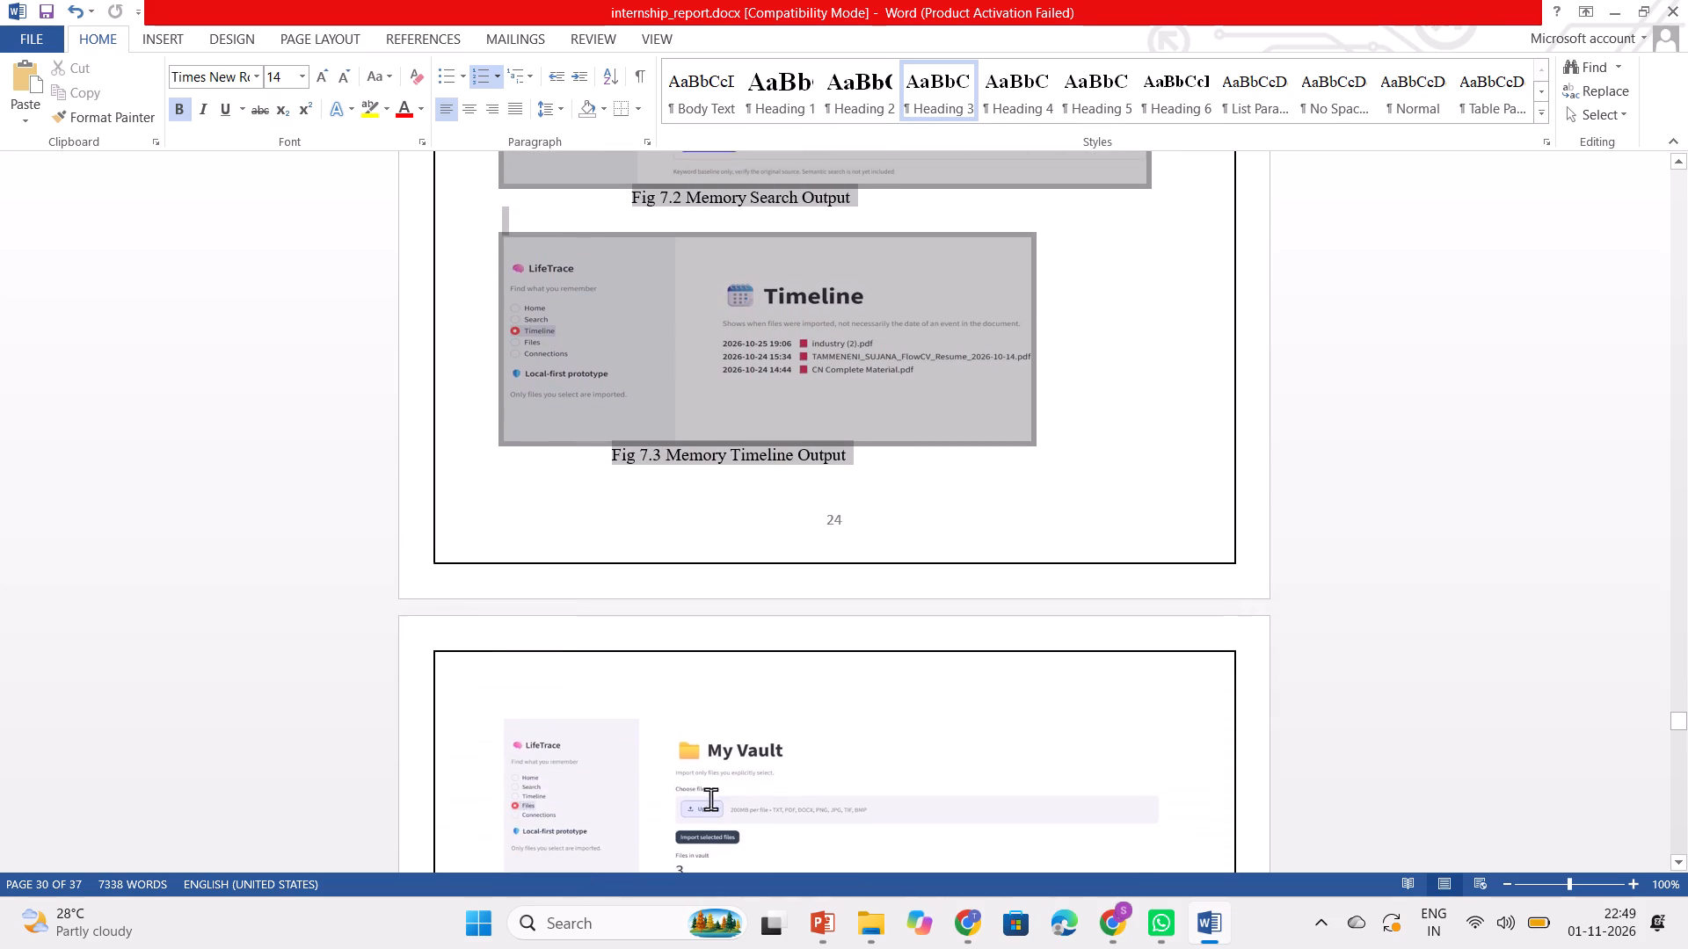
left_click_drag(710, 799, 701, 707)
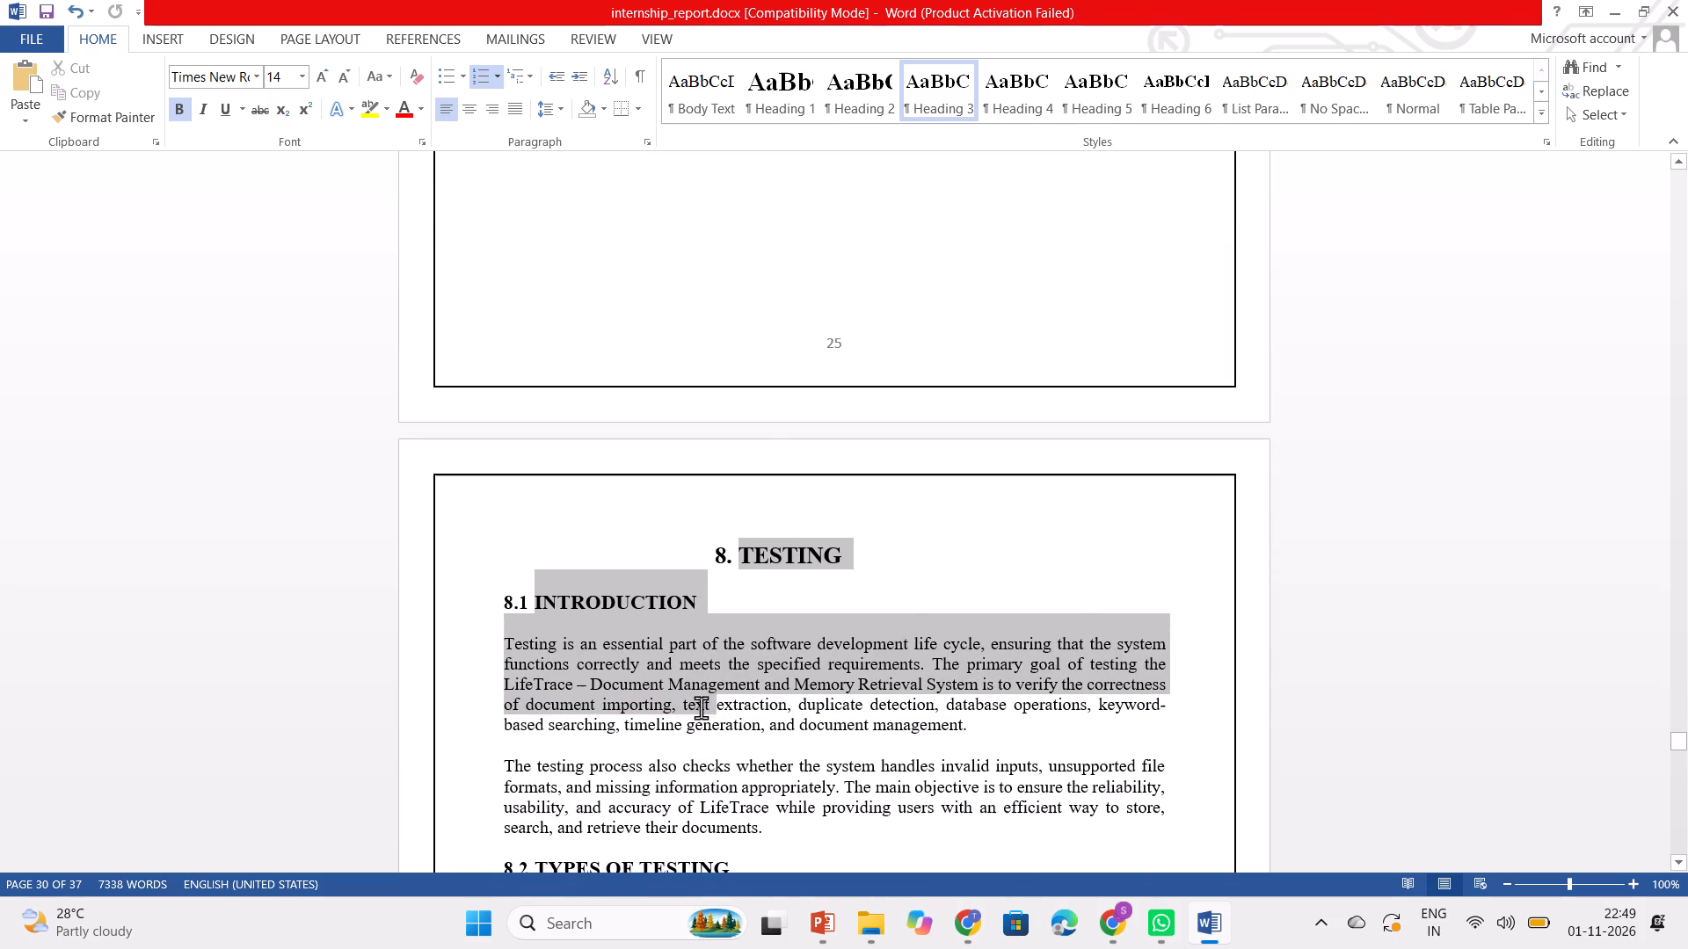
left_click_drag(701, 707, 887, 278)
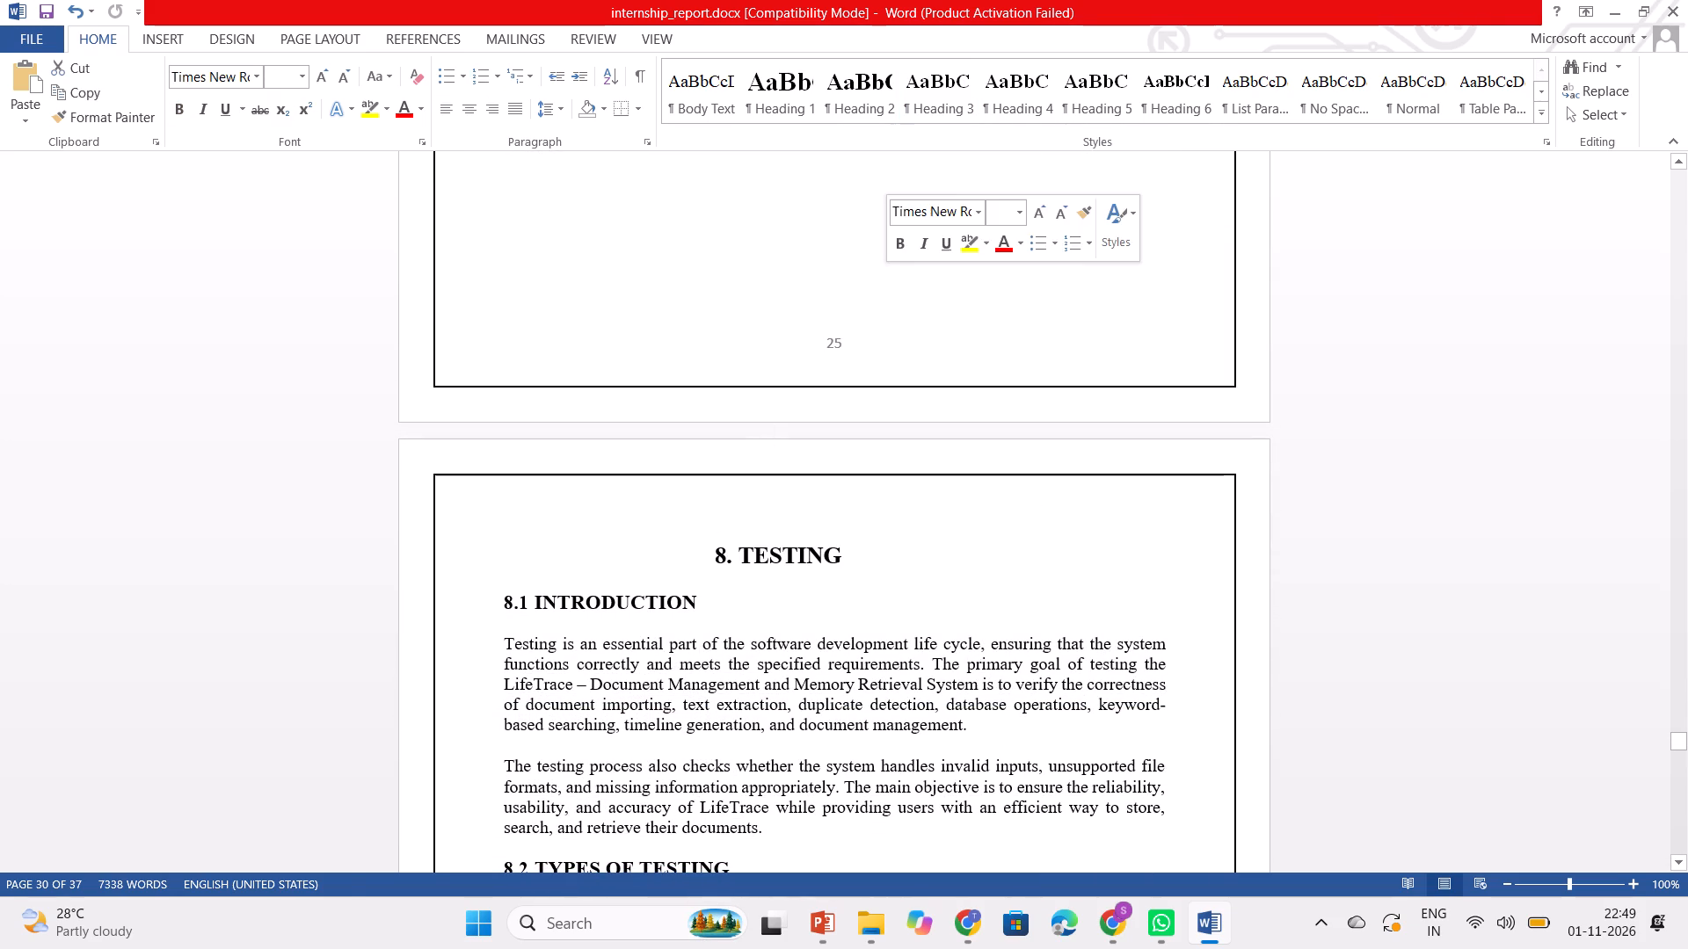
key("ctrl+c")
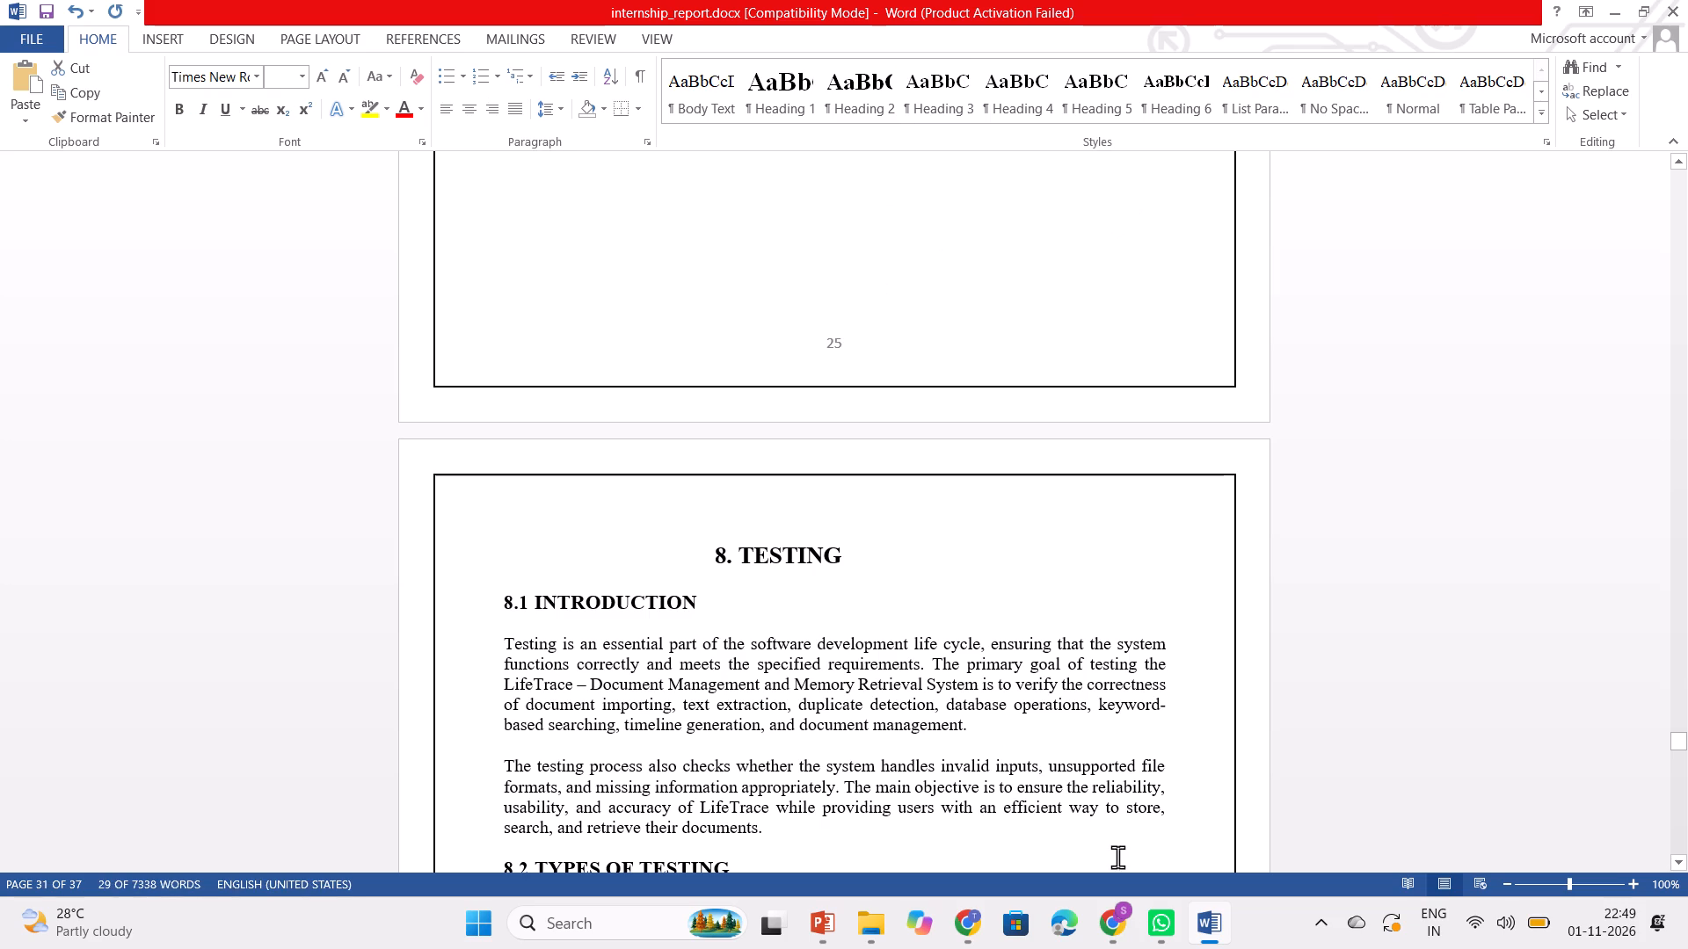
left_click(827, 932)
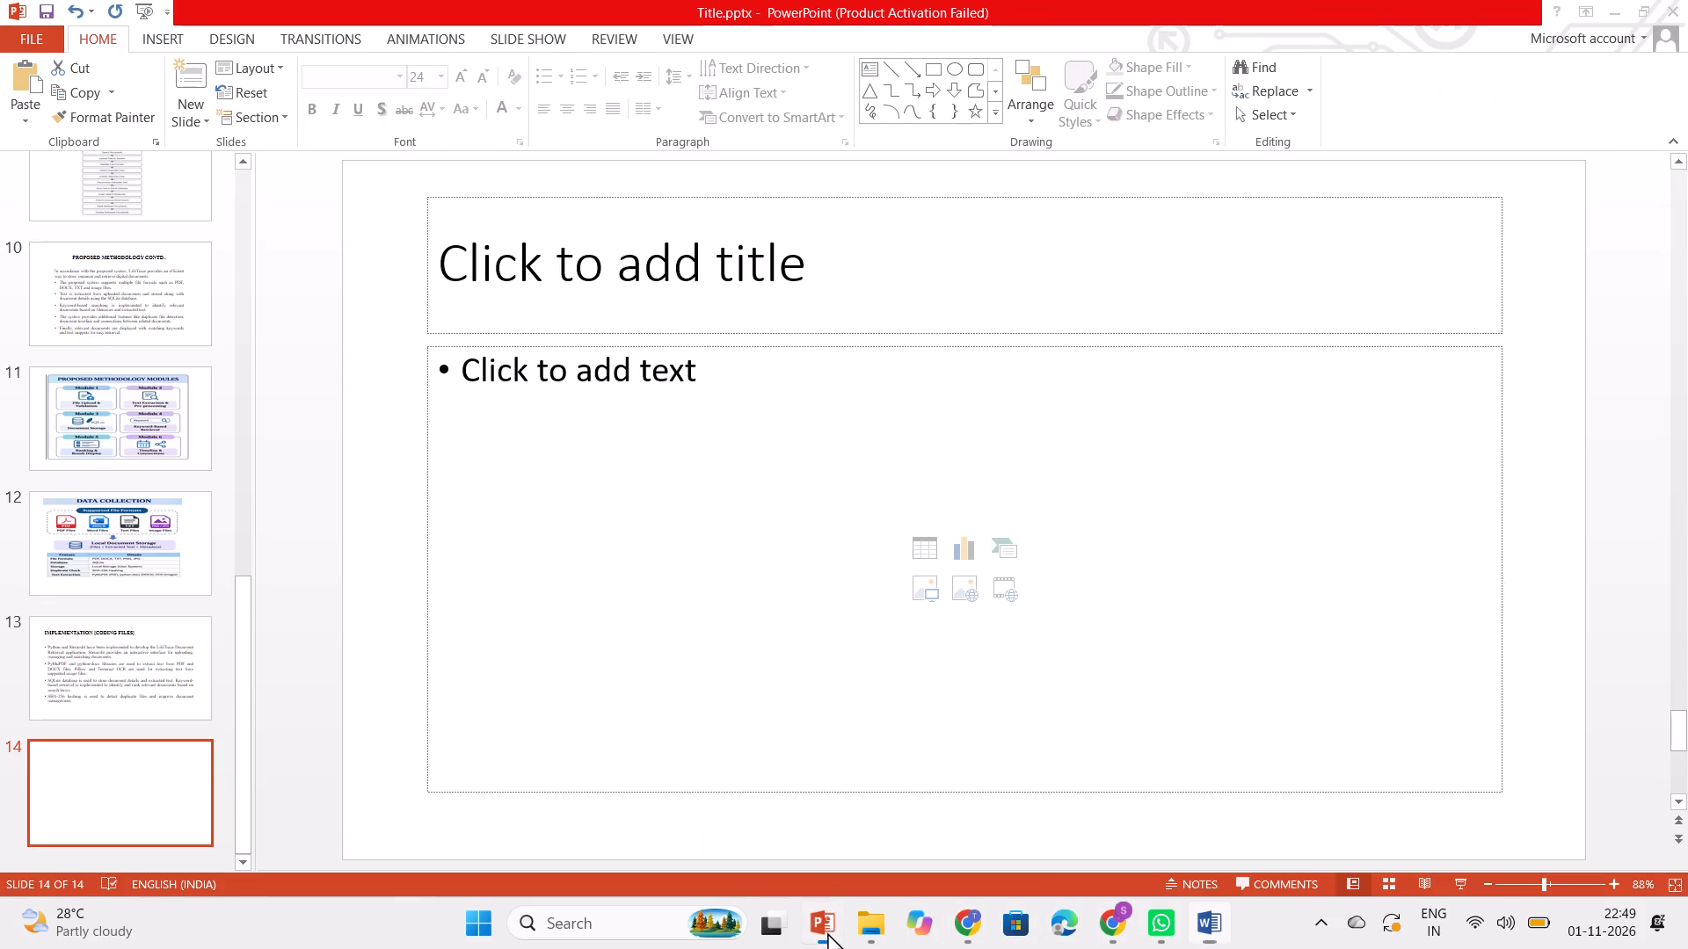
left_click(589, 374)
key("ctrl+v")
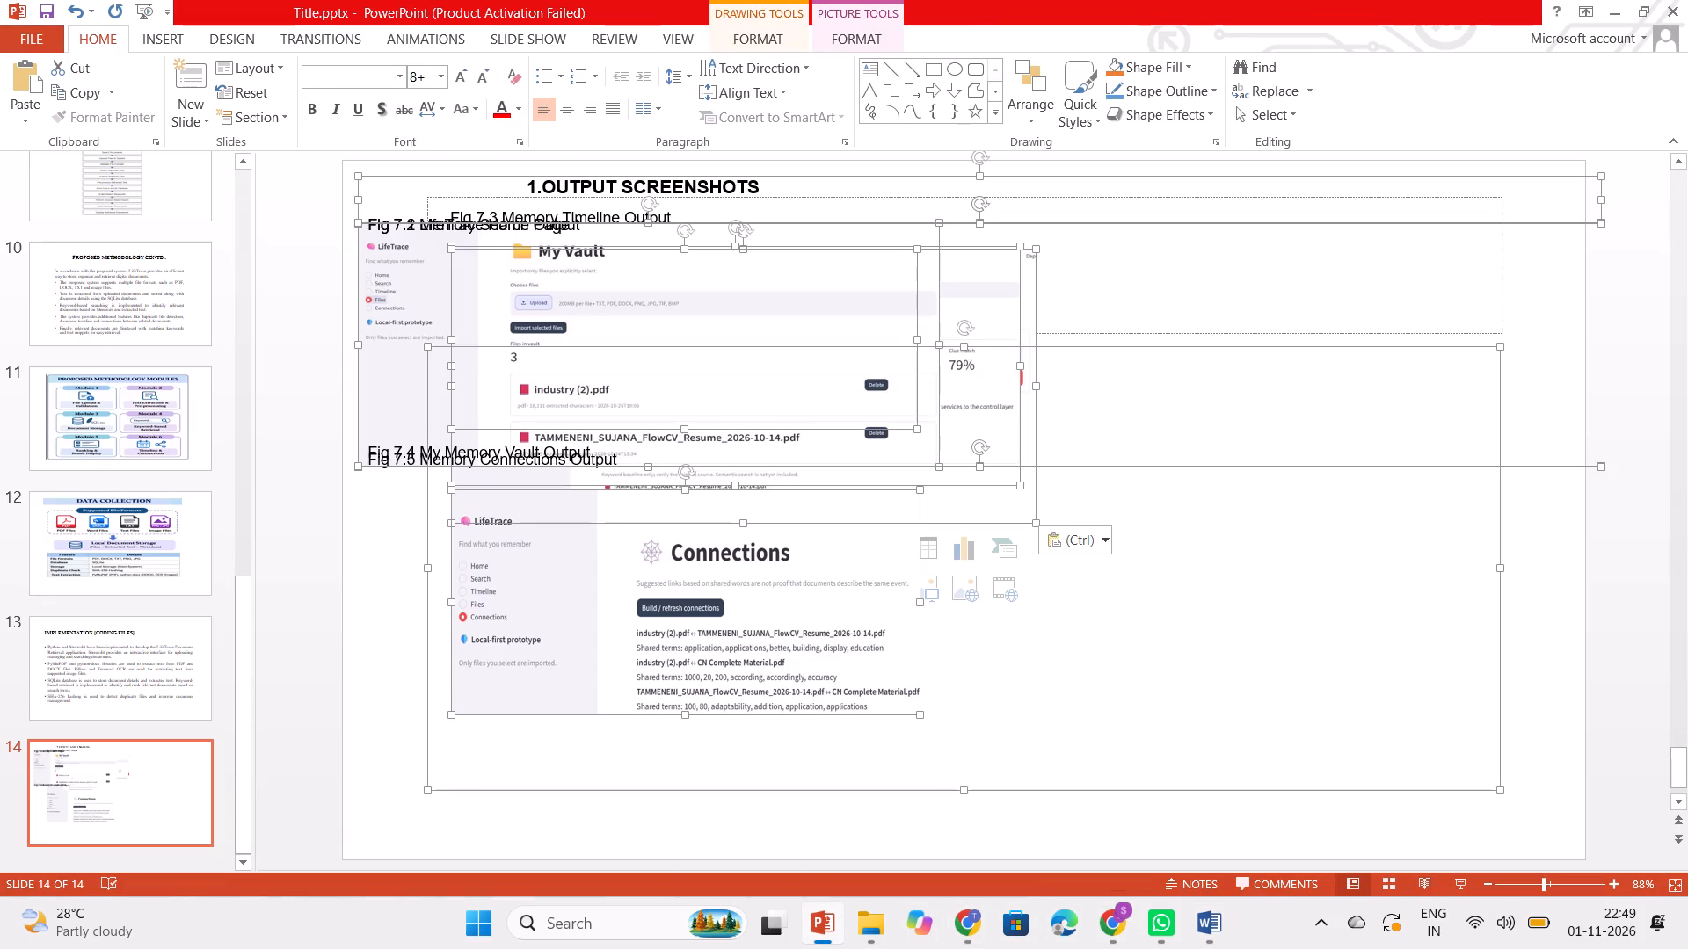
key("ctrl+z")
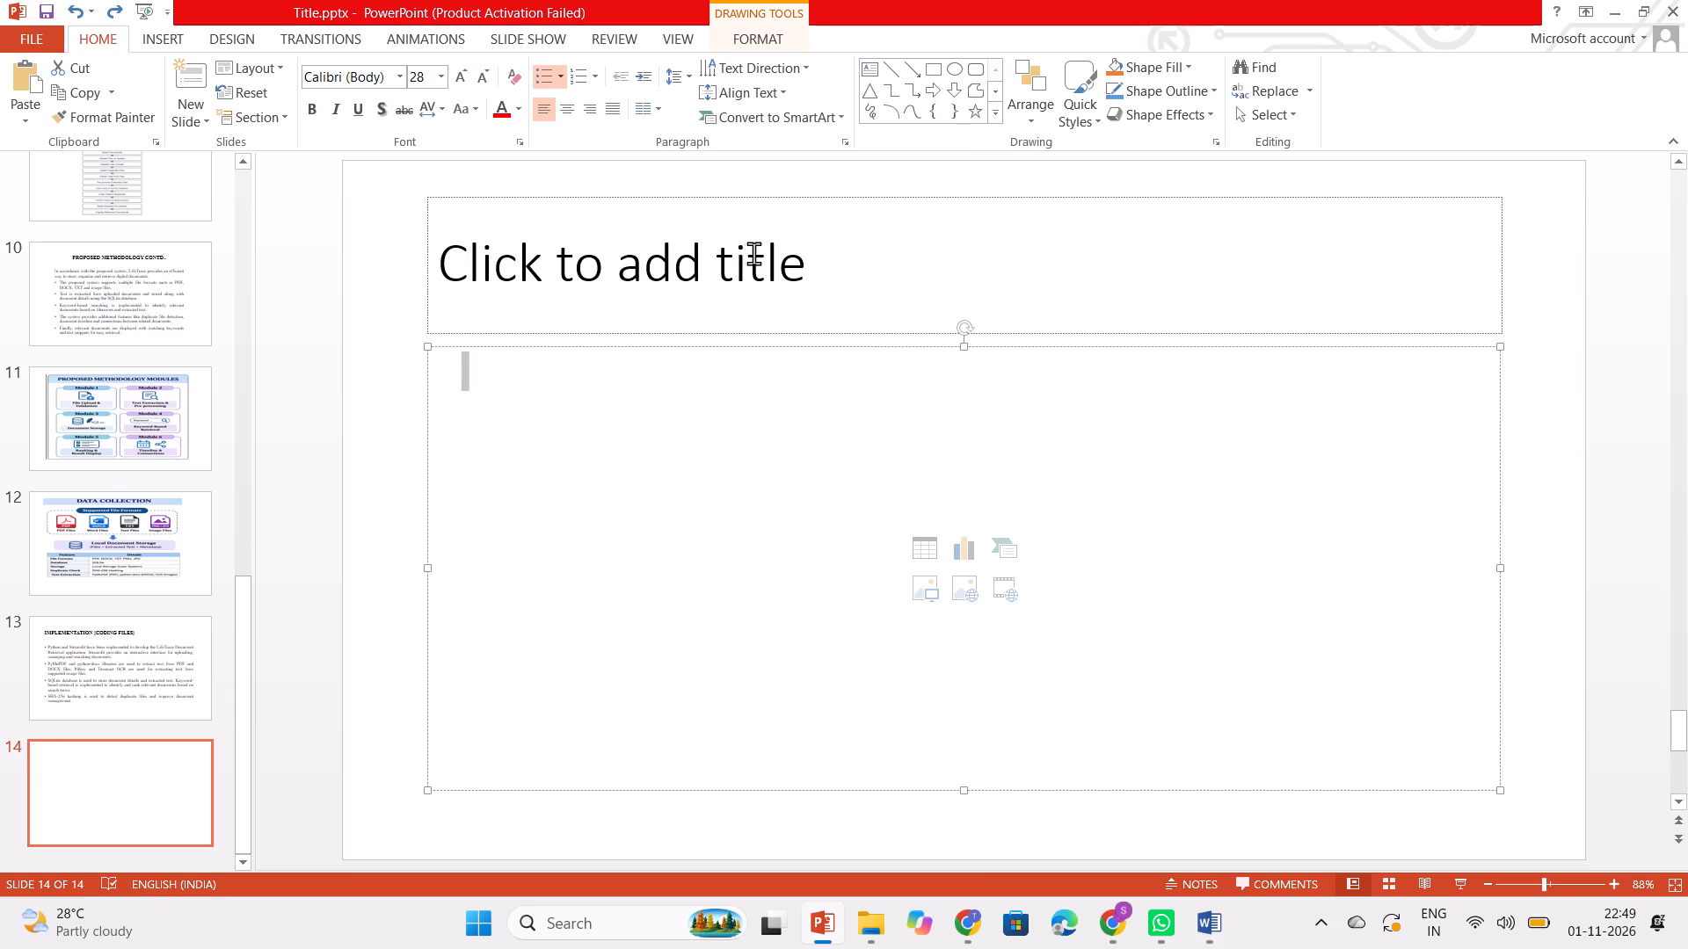
Enter OUTPUT SCREENSHOTS as the title of slide 14.
left_click(753, 253)
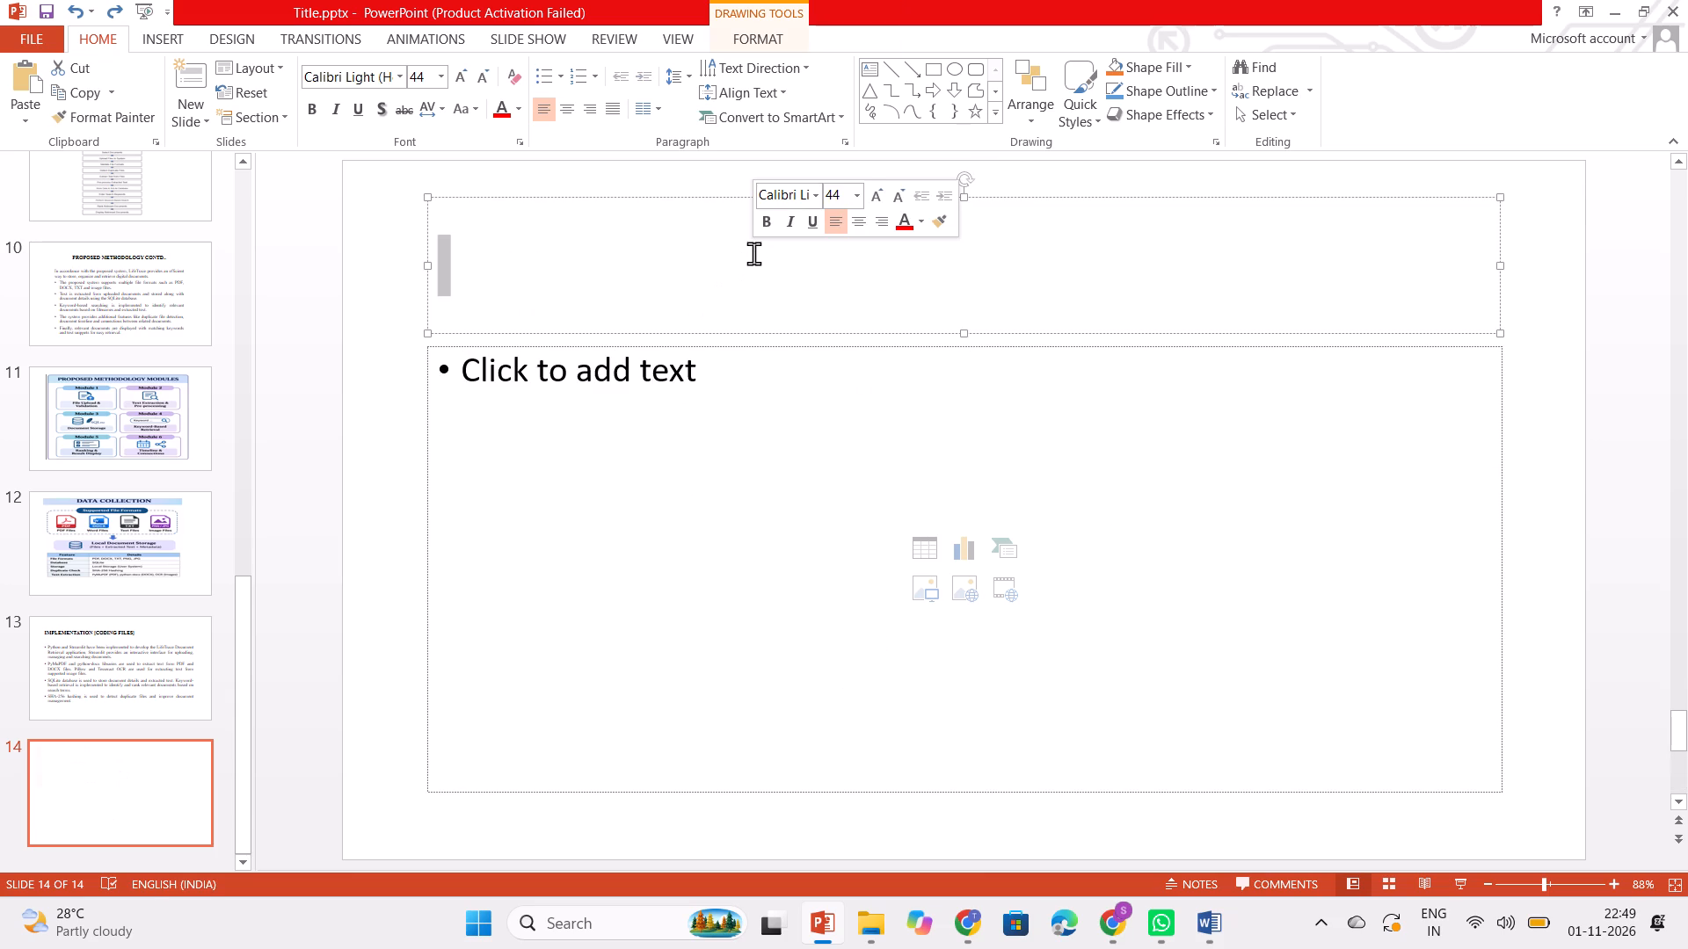
type("TPUR")
key("BackSpace")
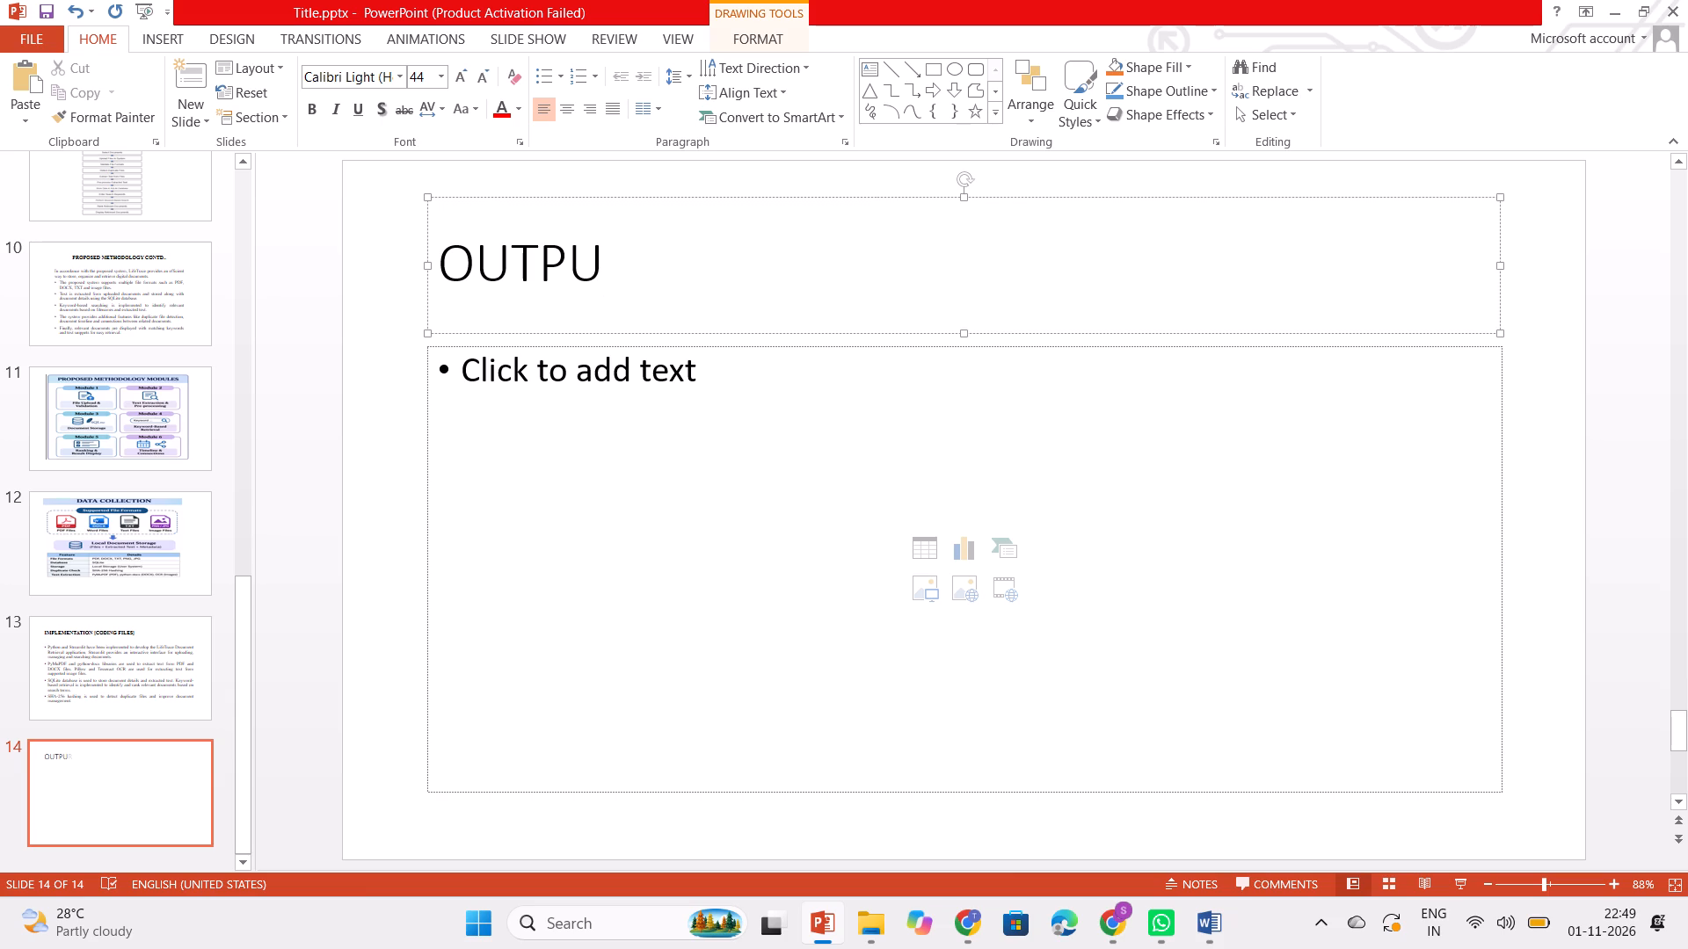
type("T")
key("space")
type("SCREENSHOTS")
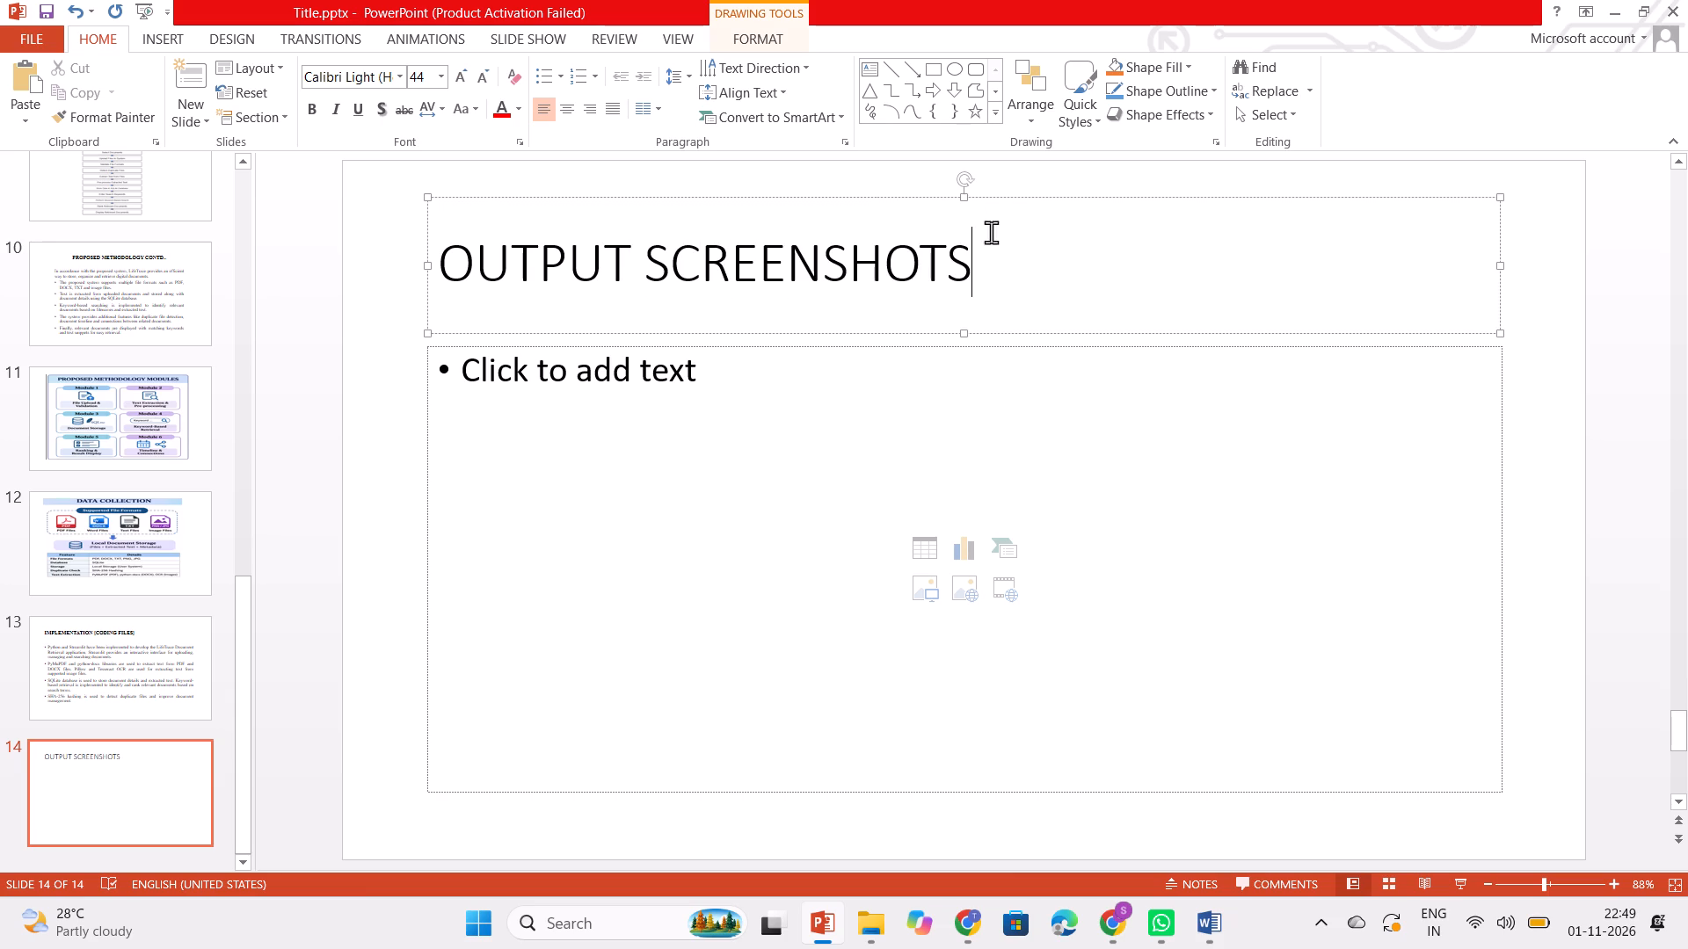
Format slide 14's title as bold Times New Roman, size 28.
left_click_drag(985, 270, 460, 277)
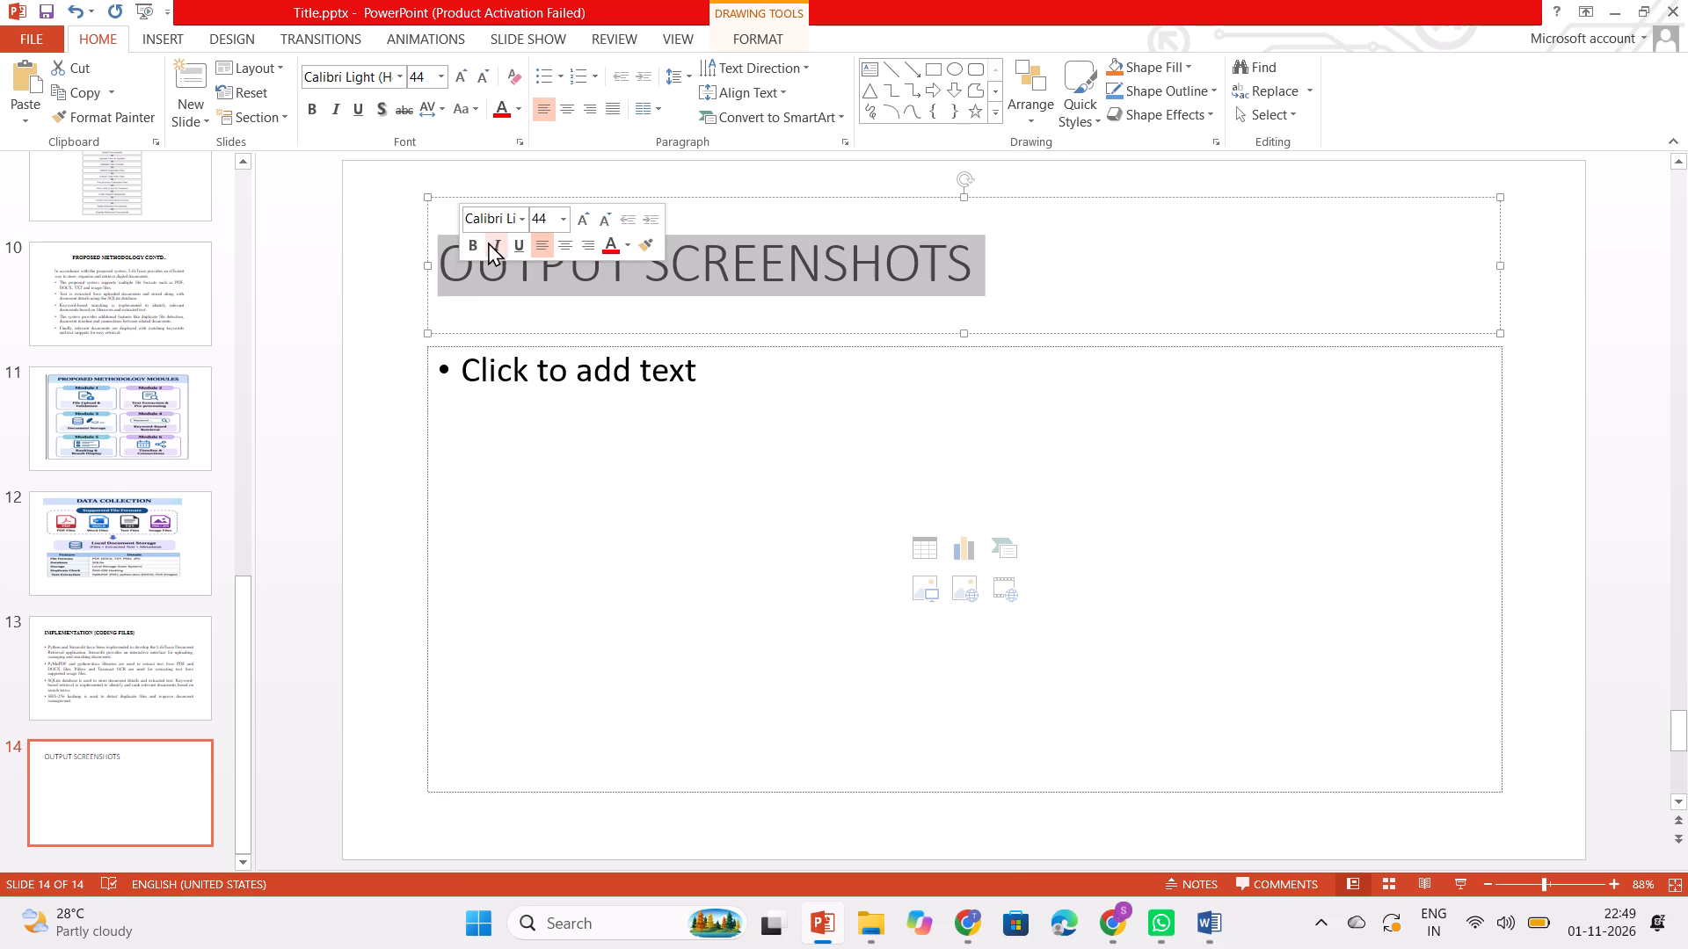
left_click(477, 241)
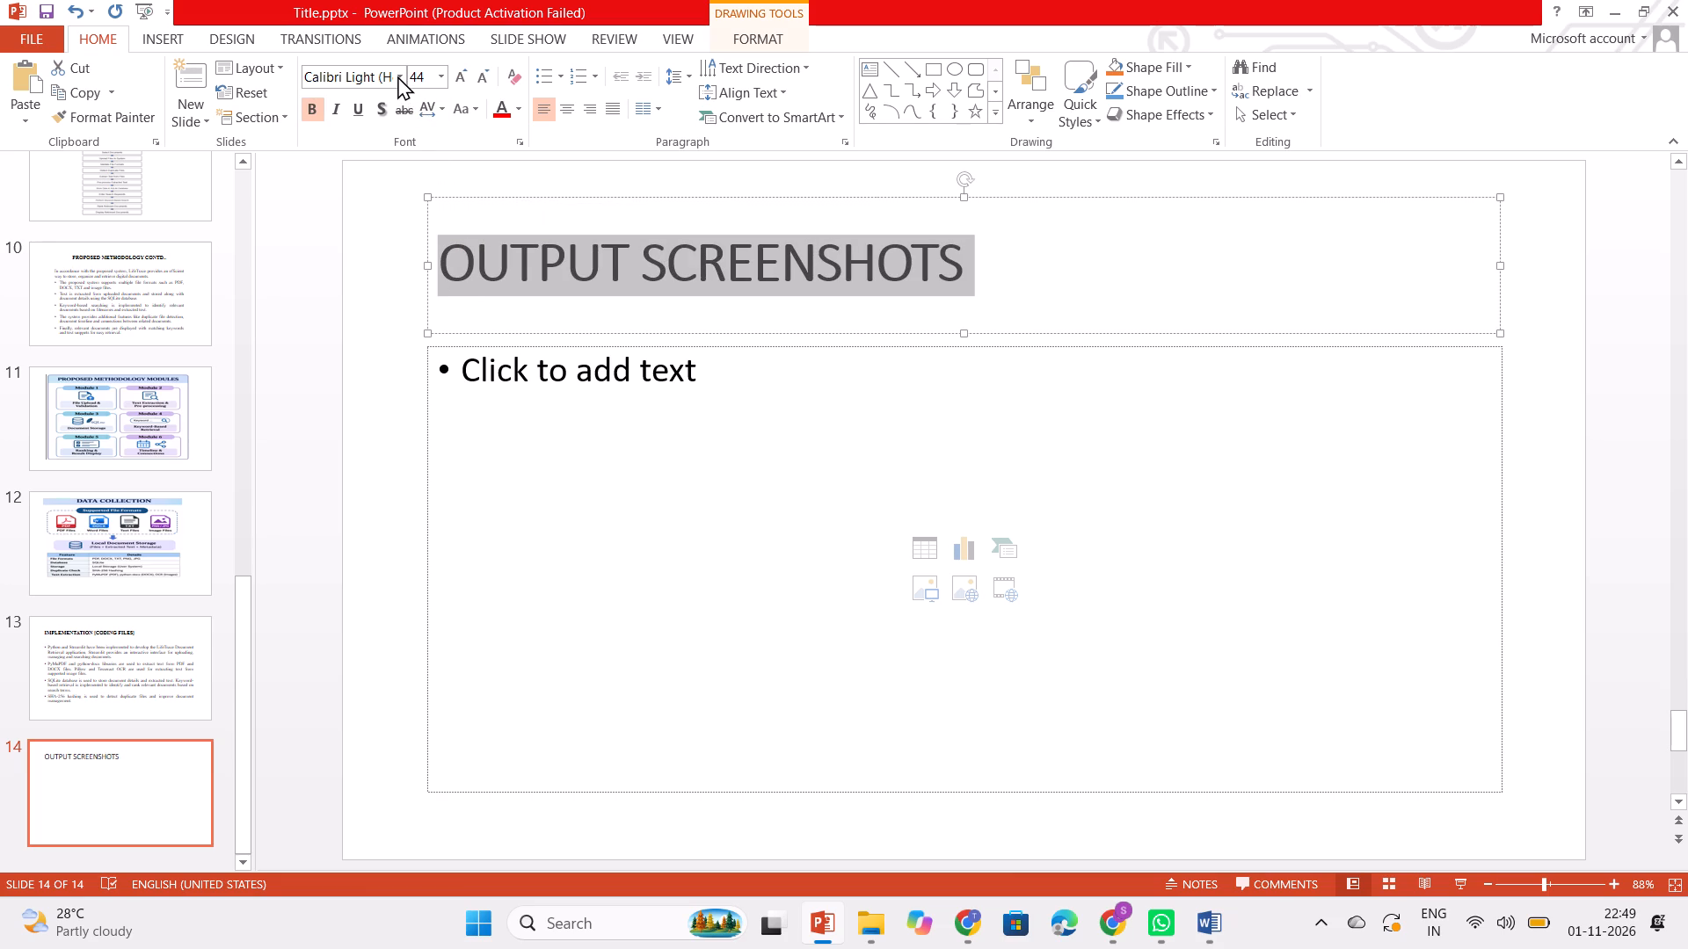
left_click(397, 76)
left_click(393, 199)
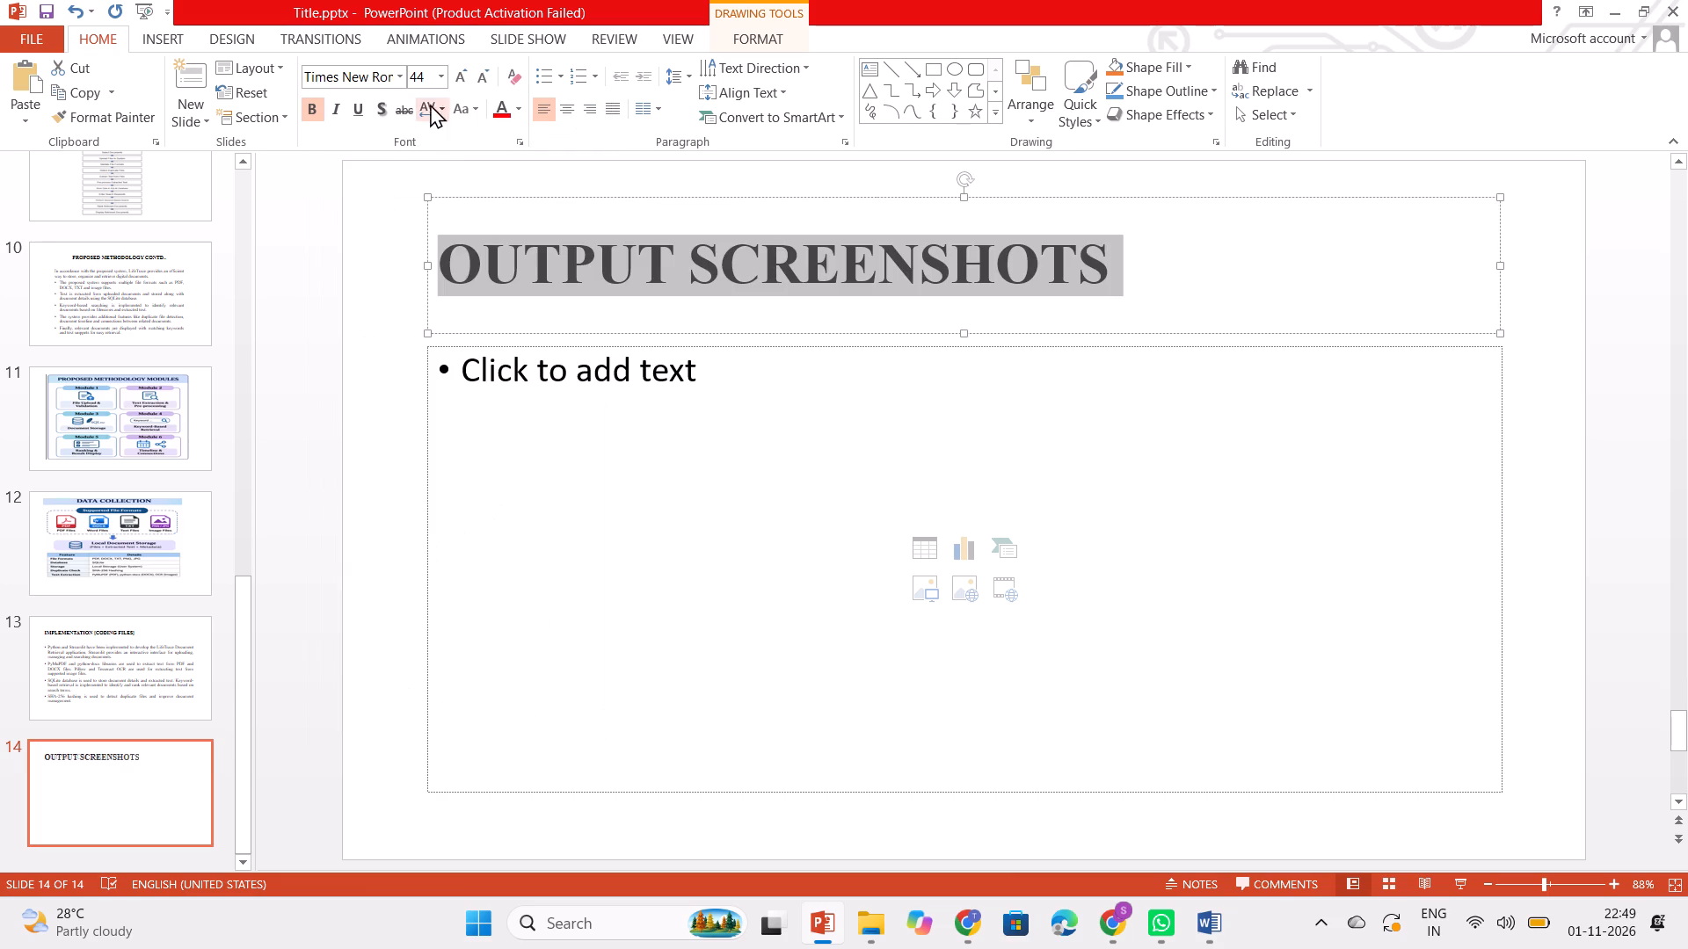
left_click(440, 83)
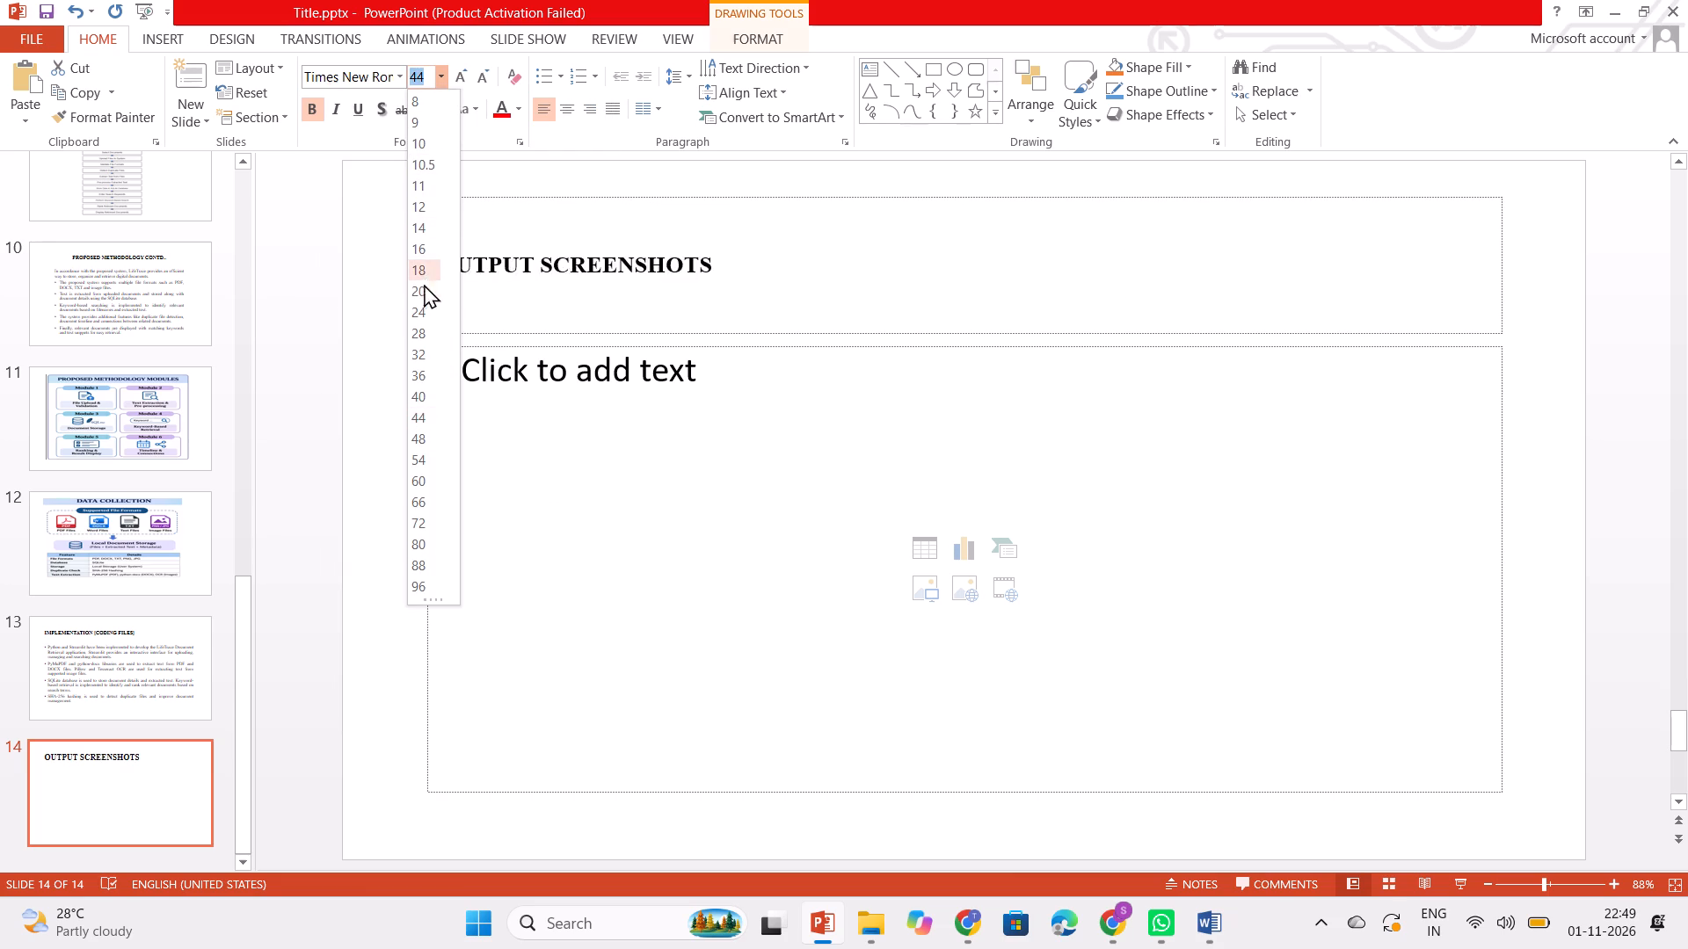
left_click(417, 329)
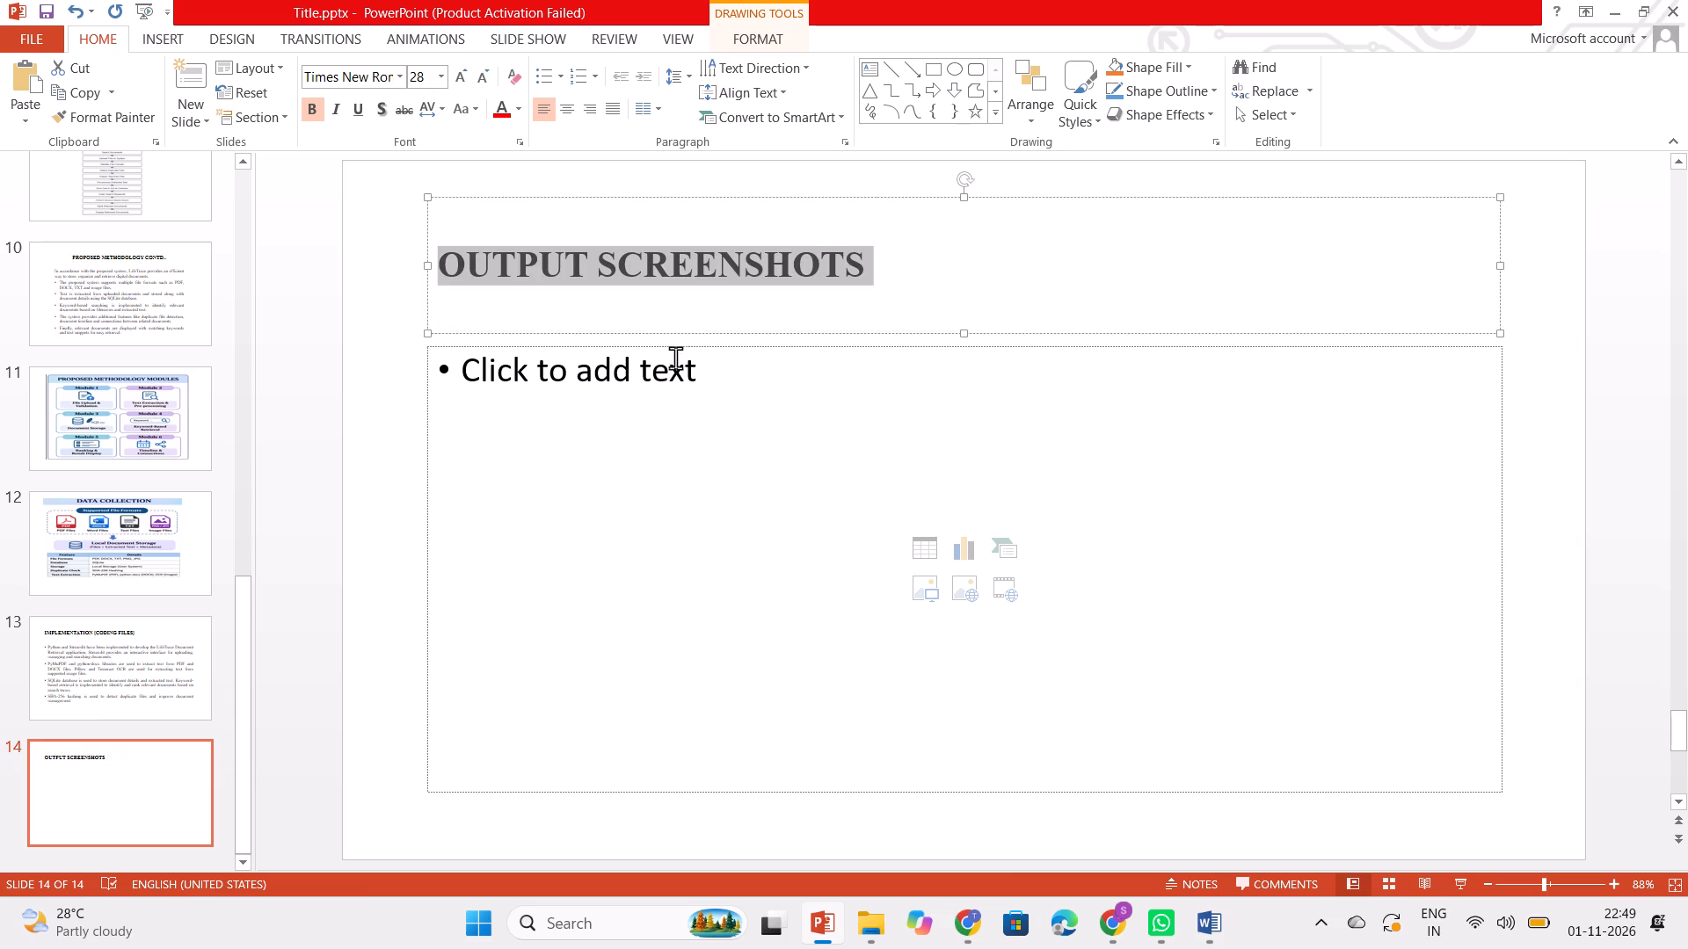
Copy the Fig 7.1 LifeTrace home page screenshot from the Word report into slide 14's content placeholder in PowerPoint.
left_click(715, 380)
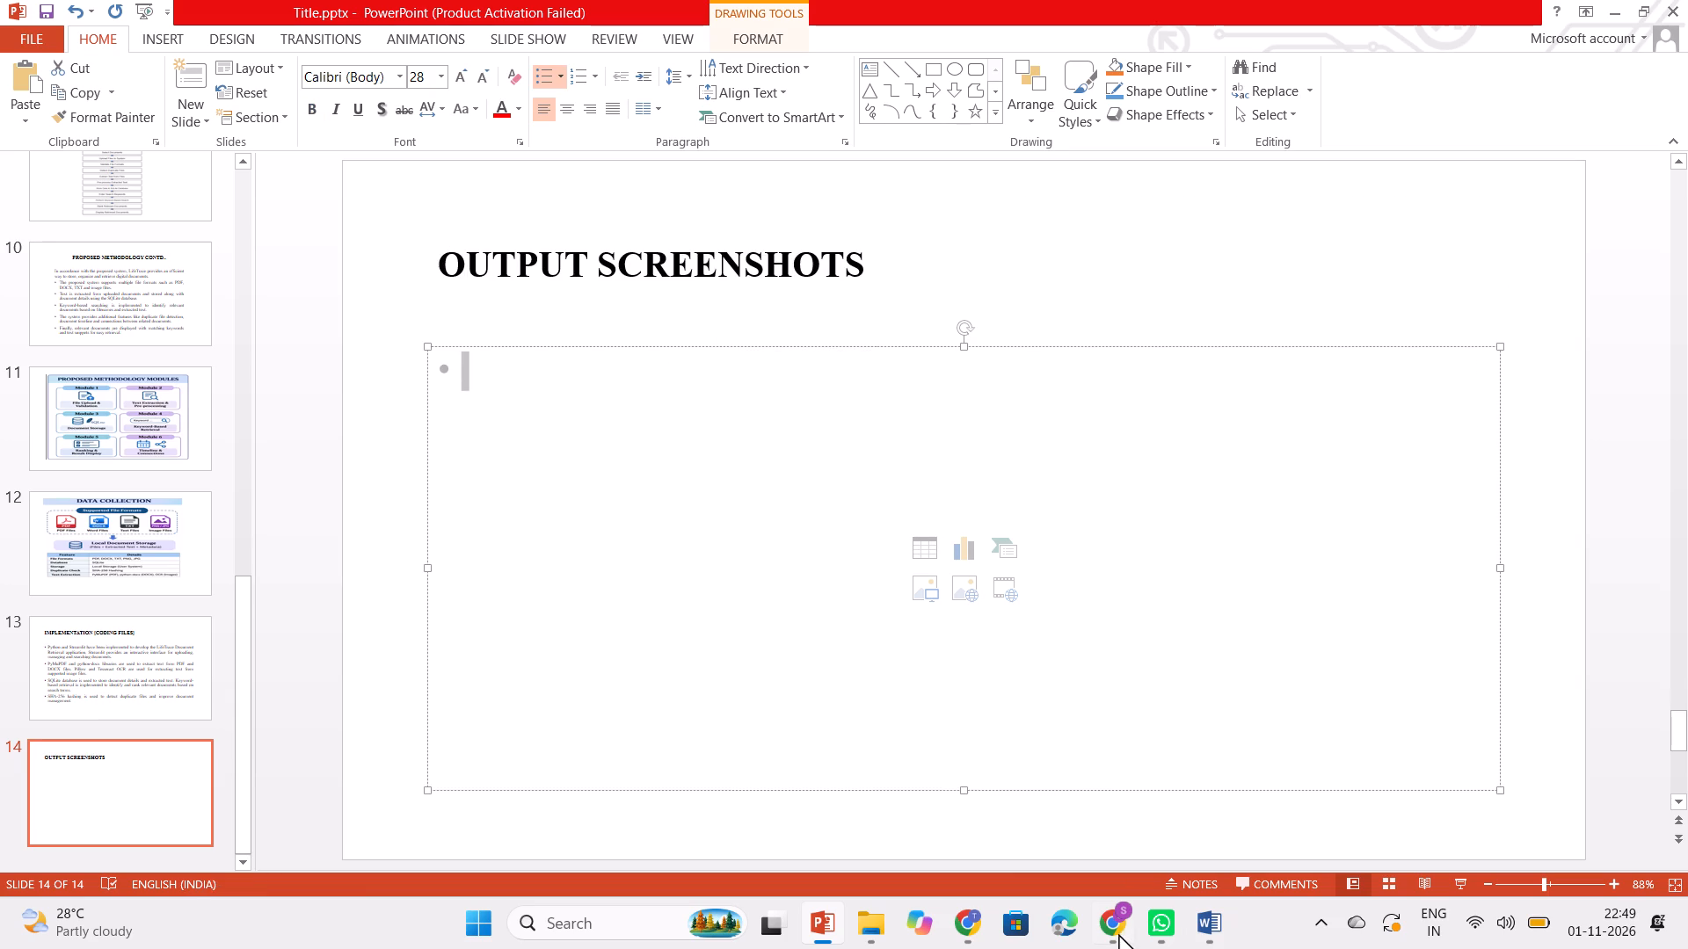
left_click(1201, 926)
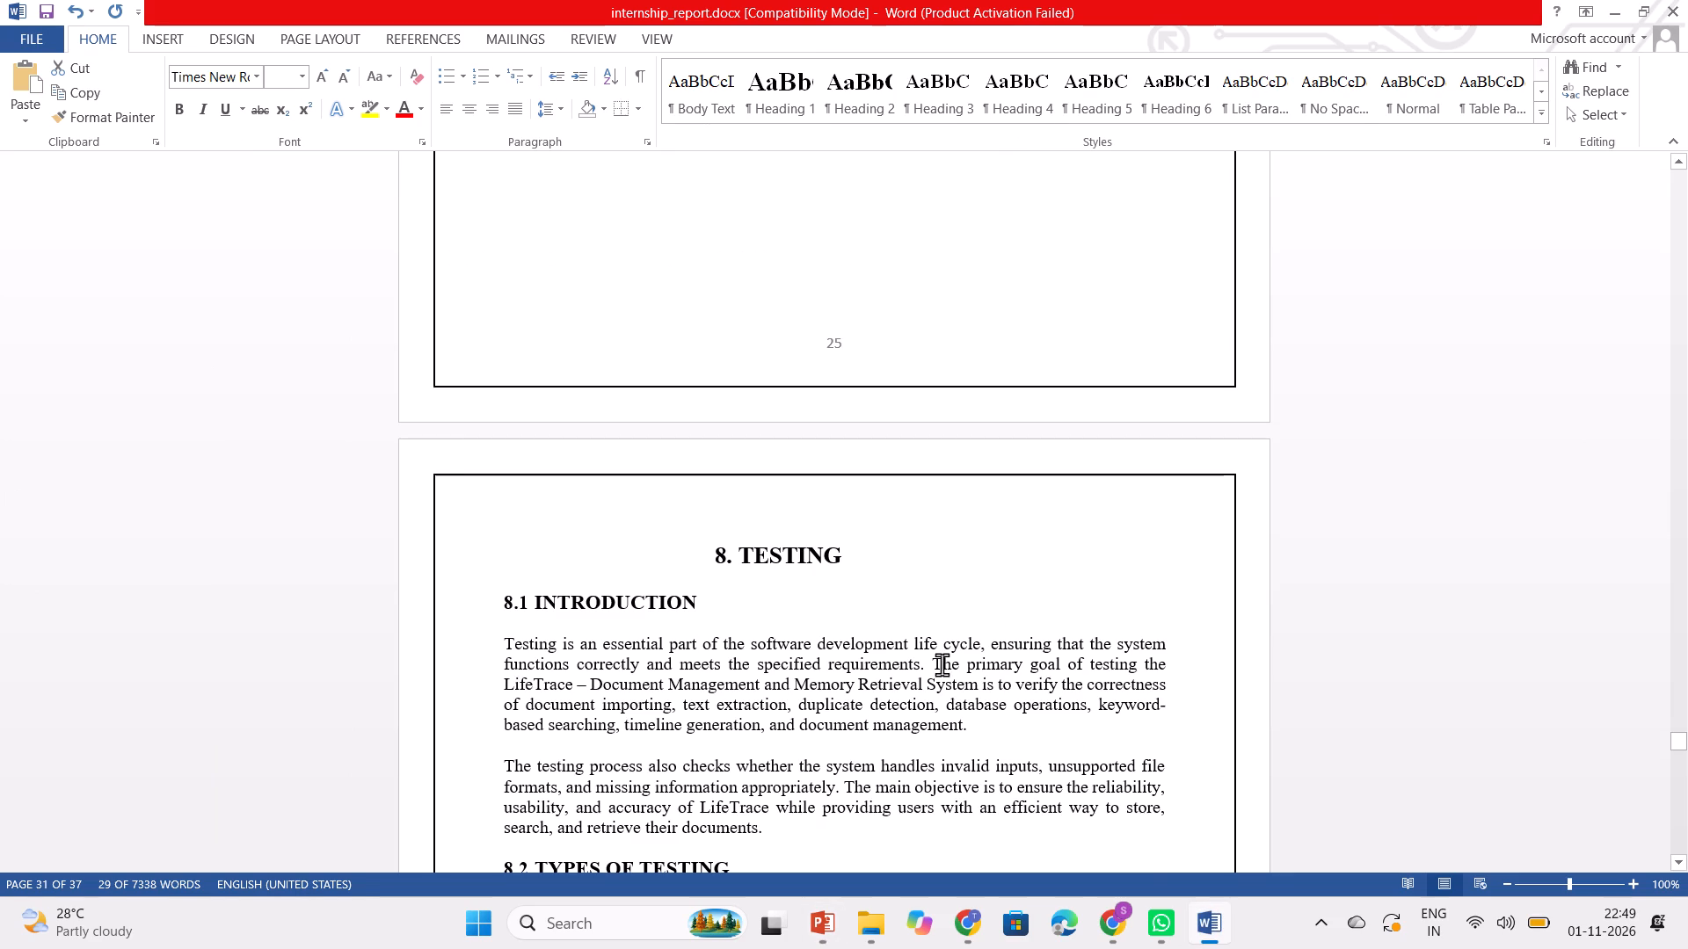
scroll(942, 664, "up", 6)
left_click(942, 664)
scroll(942, 664, "up", 5)
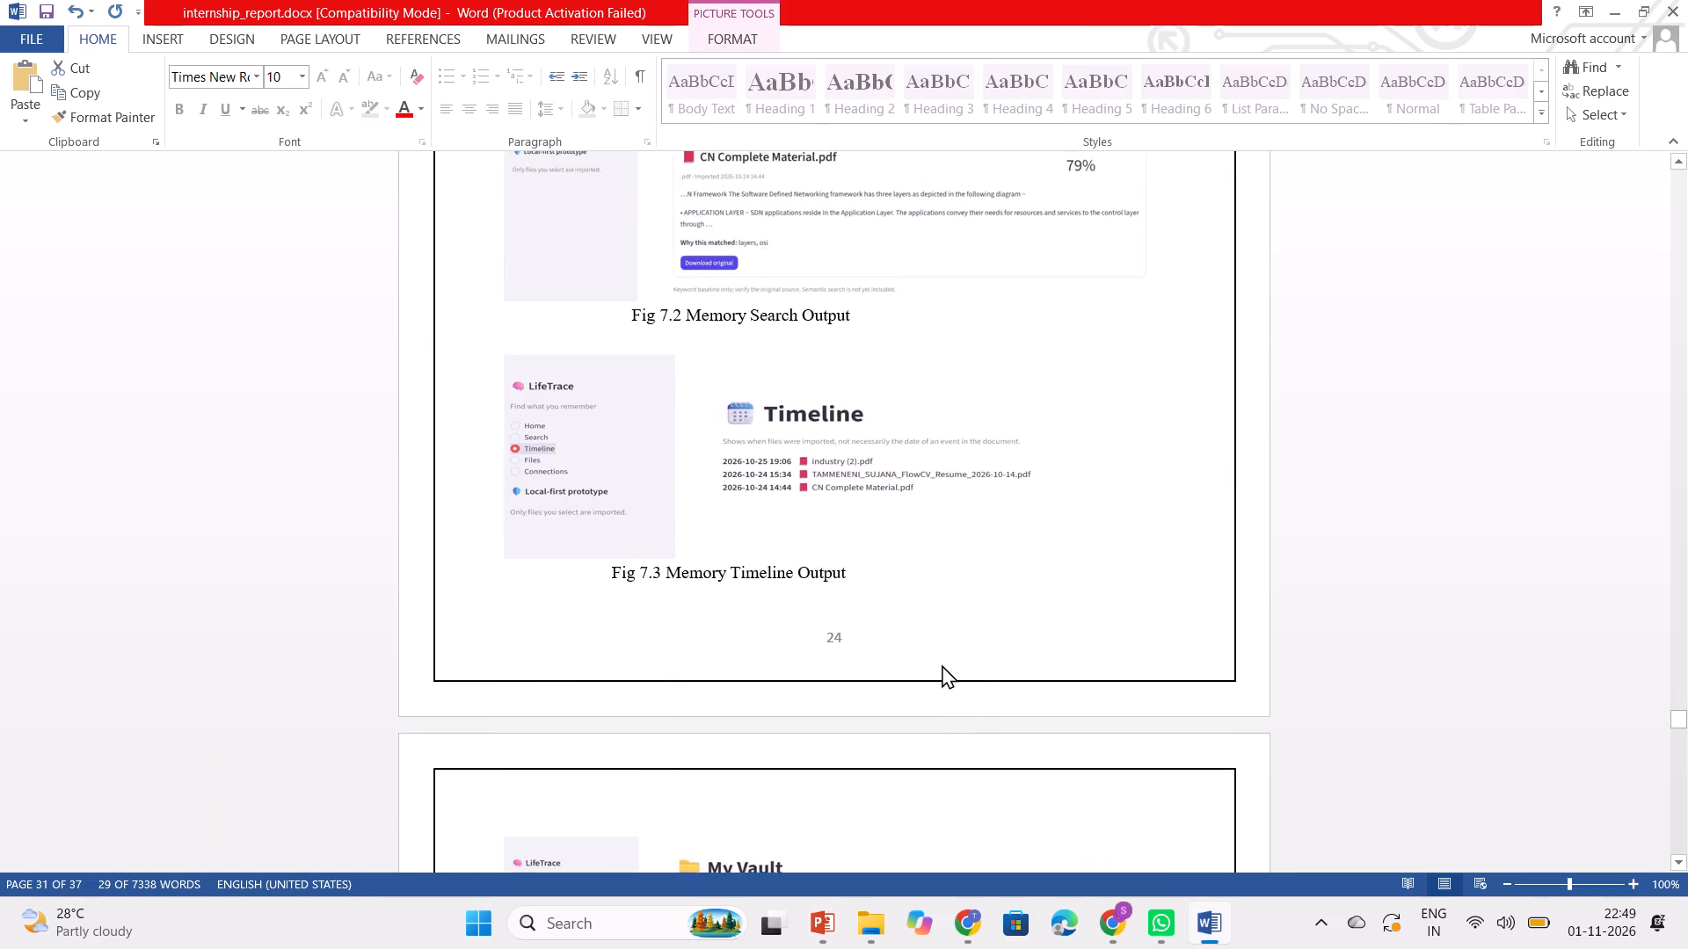
scroll(942, 664, "up", 2)
right_click(892, 521)
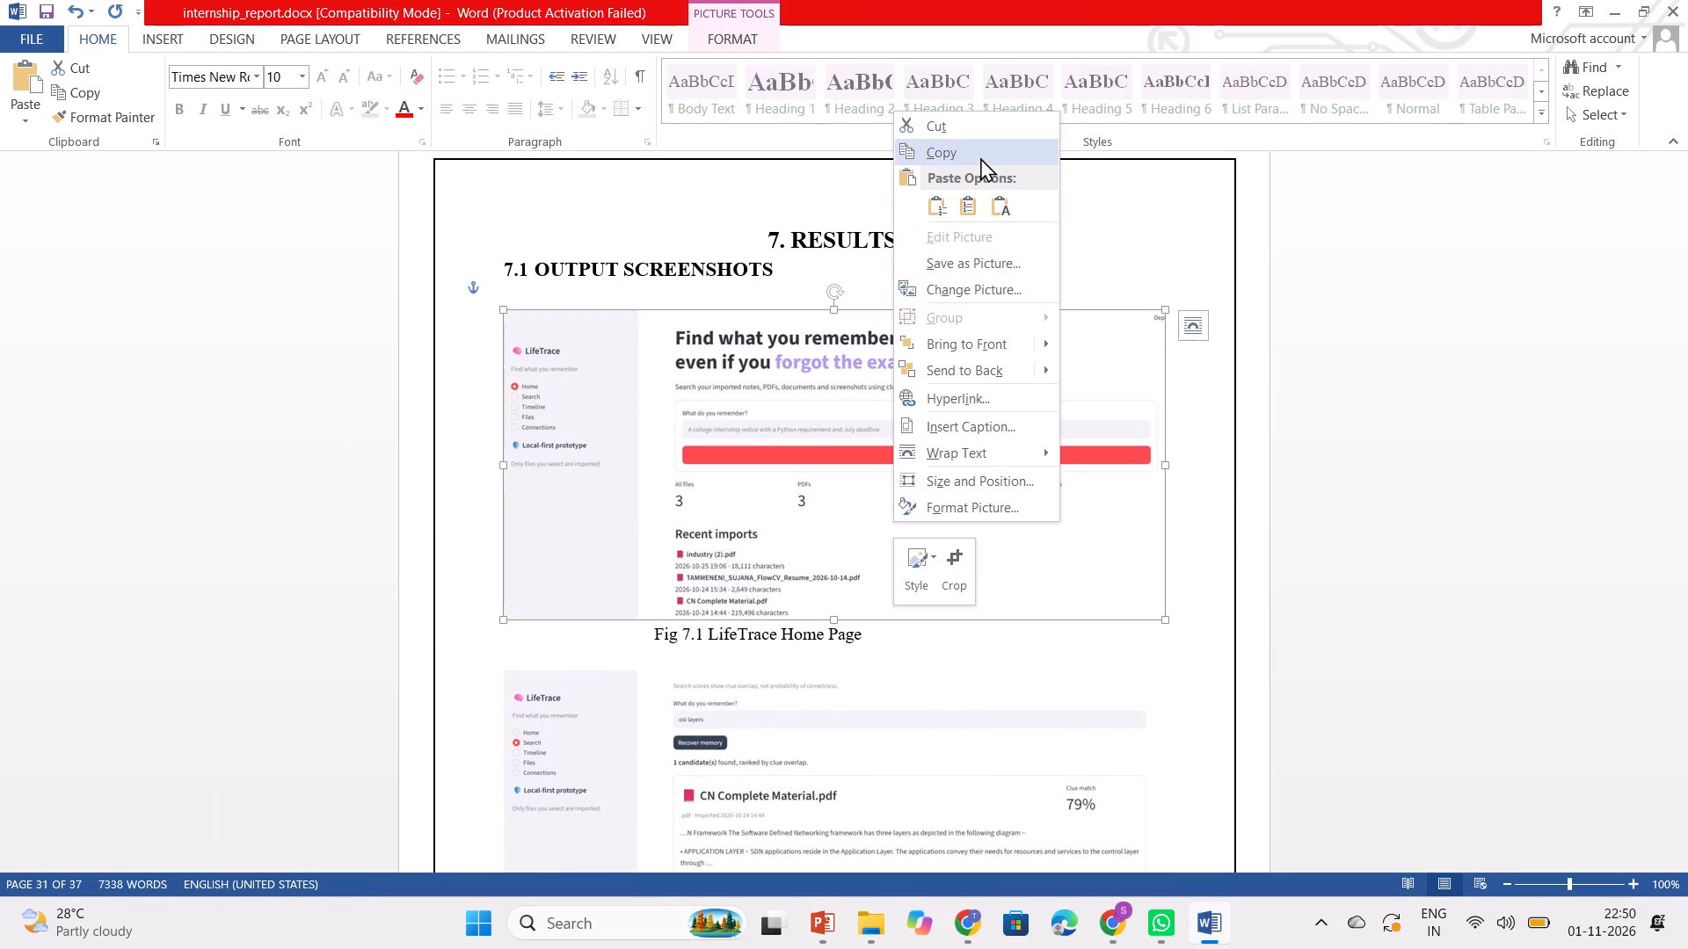
left_click(980, 157)
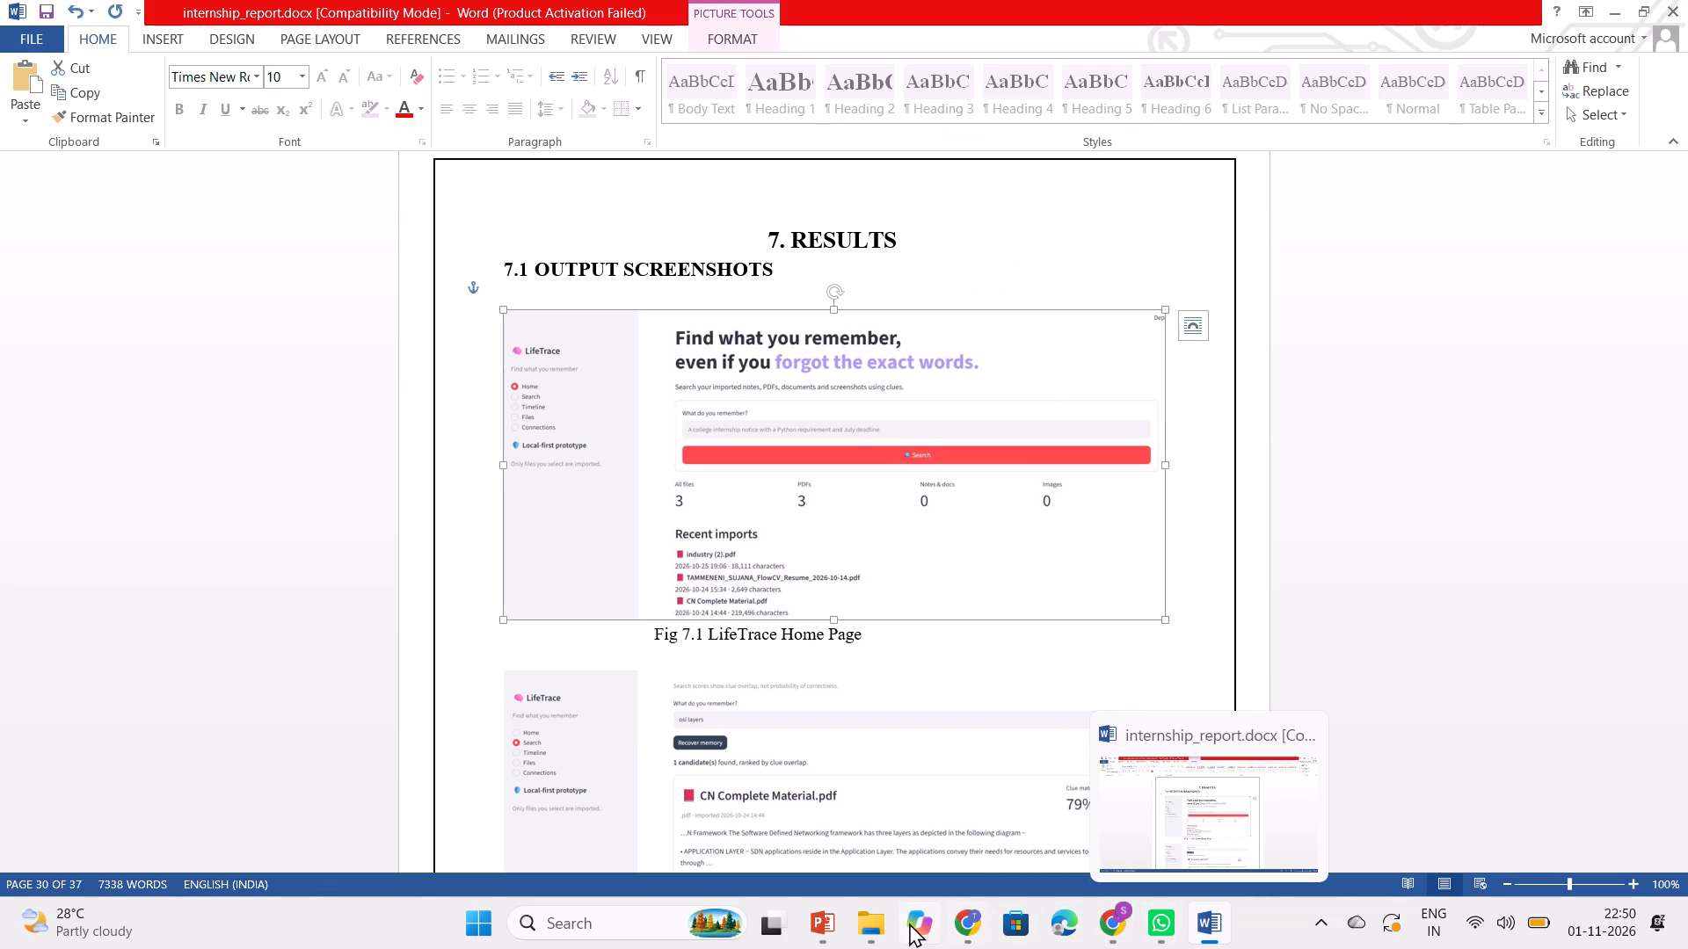
left_click(832, 923)
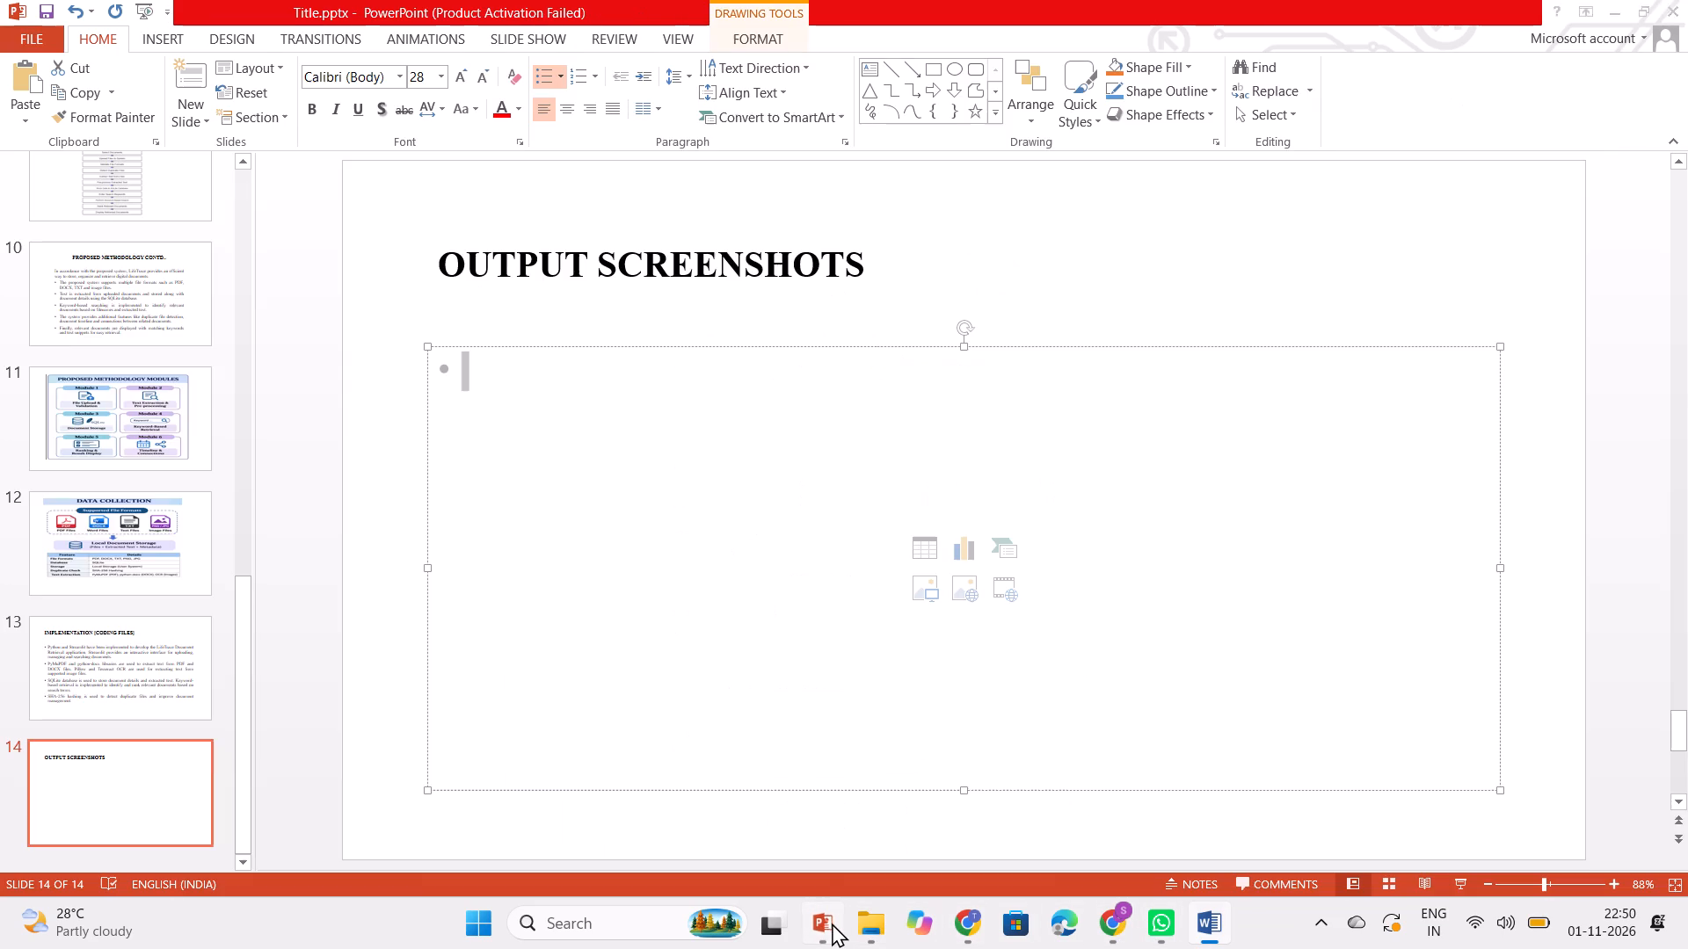
key("ctrl+v")
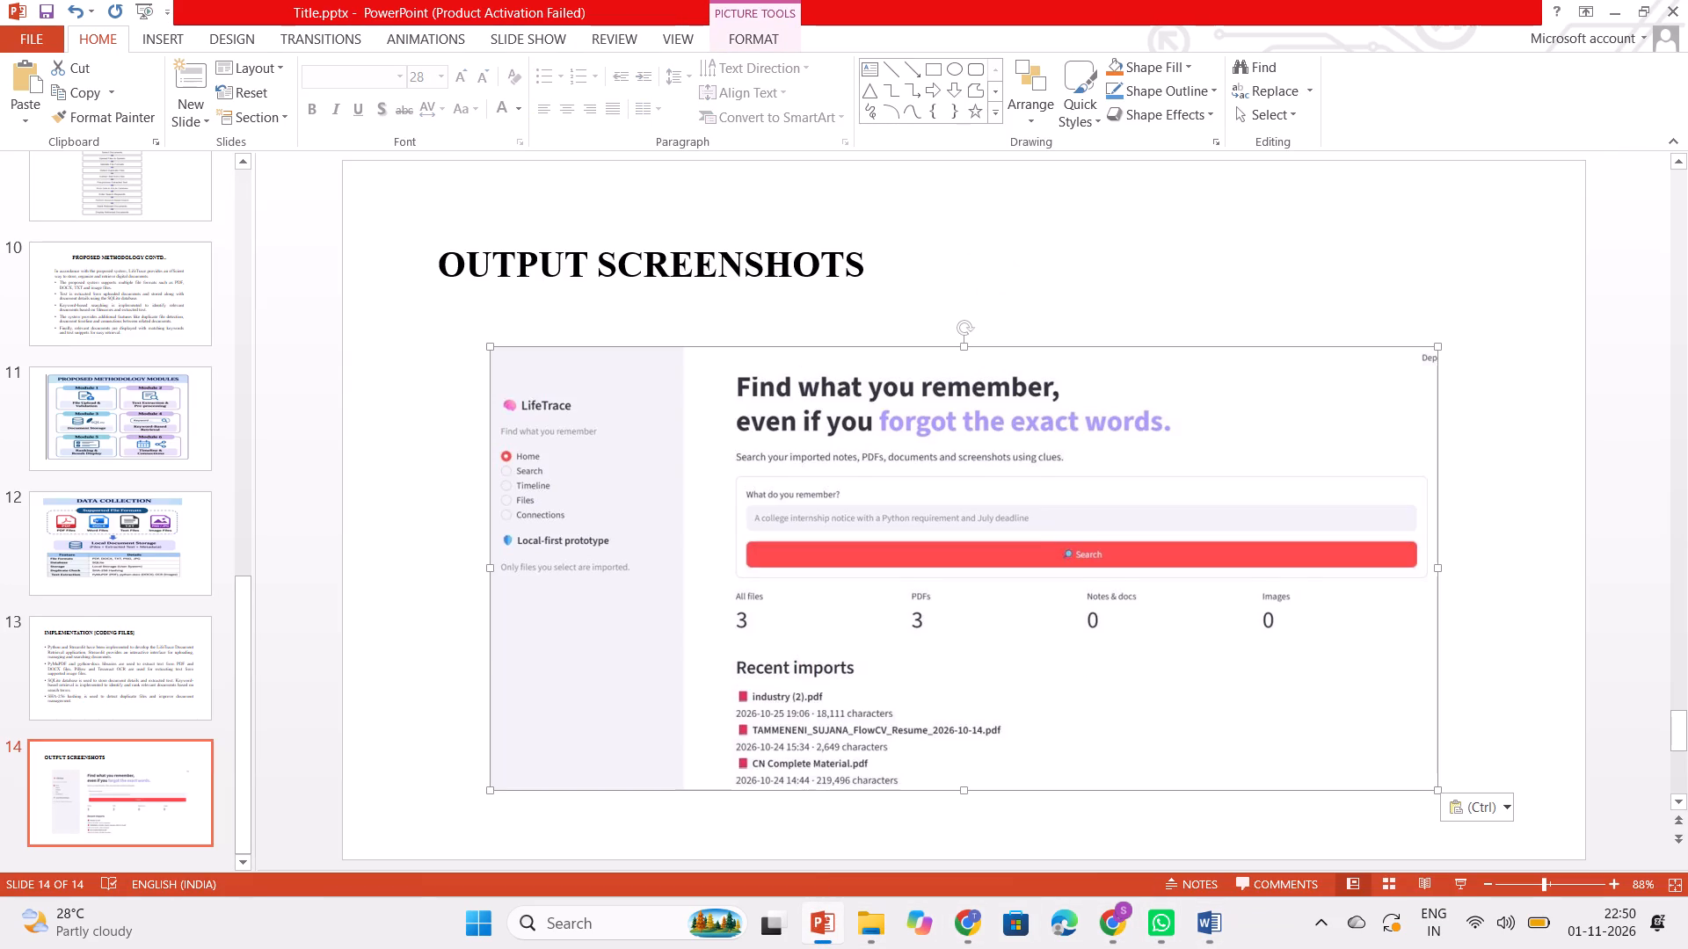
Move the pasted home page picture up beneath the slide title and reduce both its width and its height.
scroll(923, 576, "down", 2)
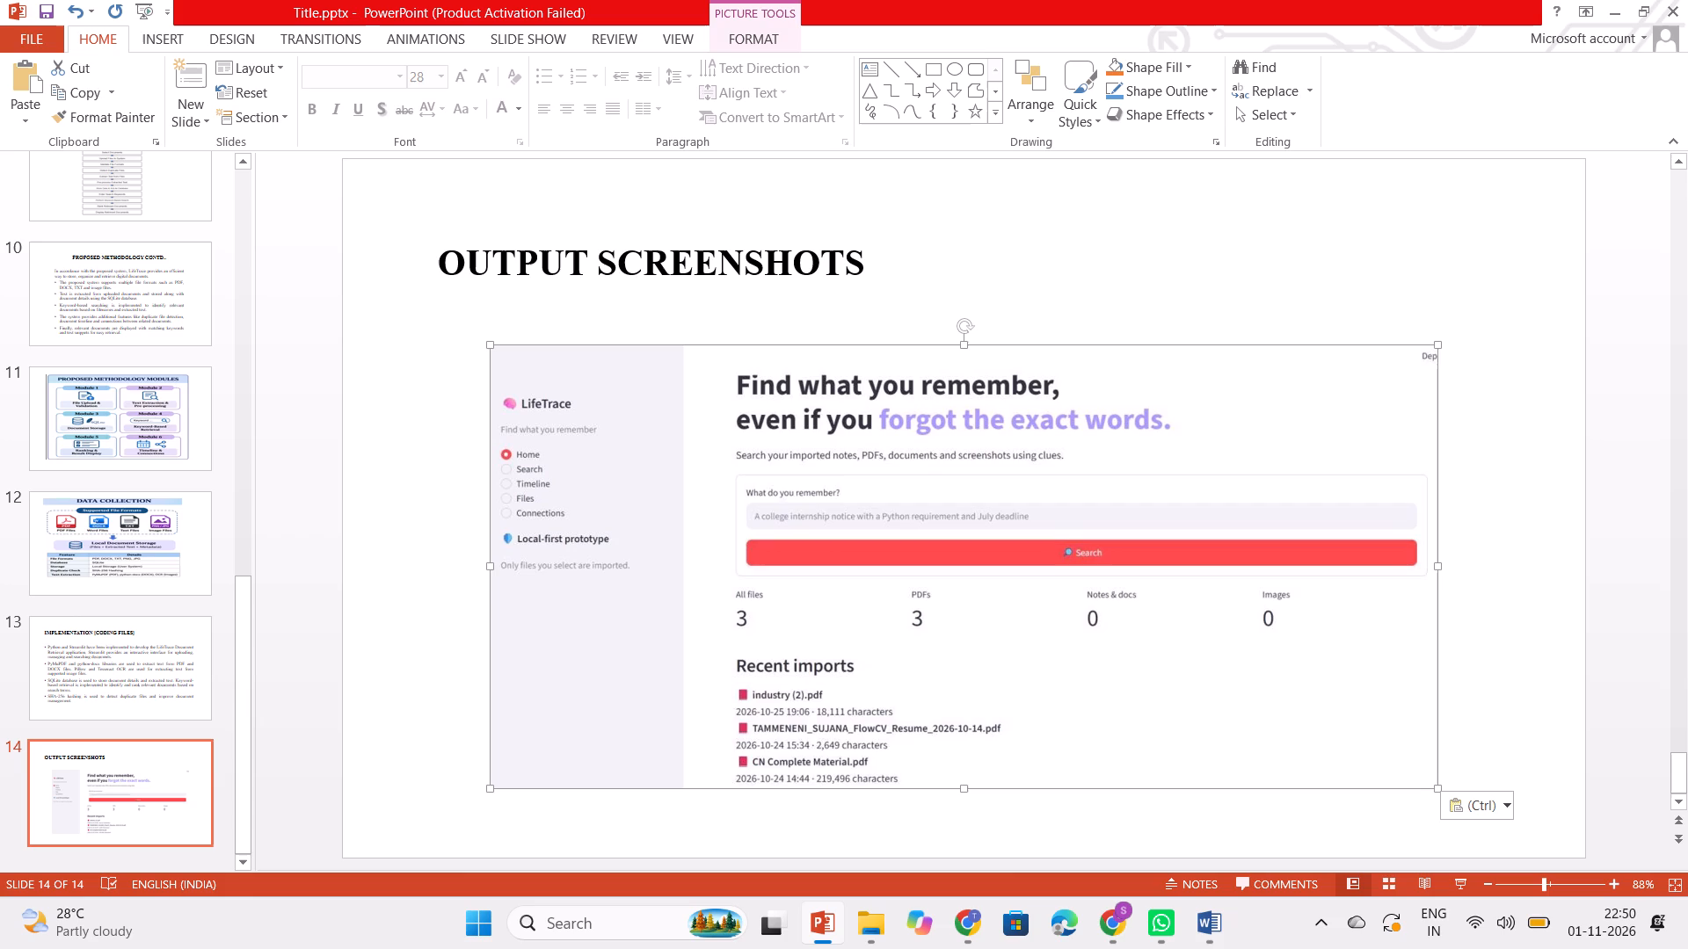
left_click_drag(969, 788, 909, 740)
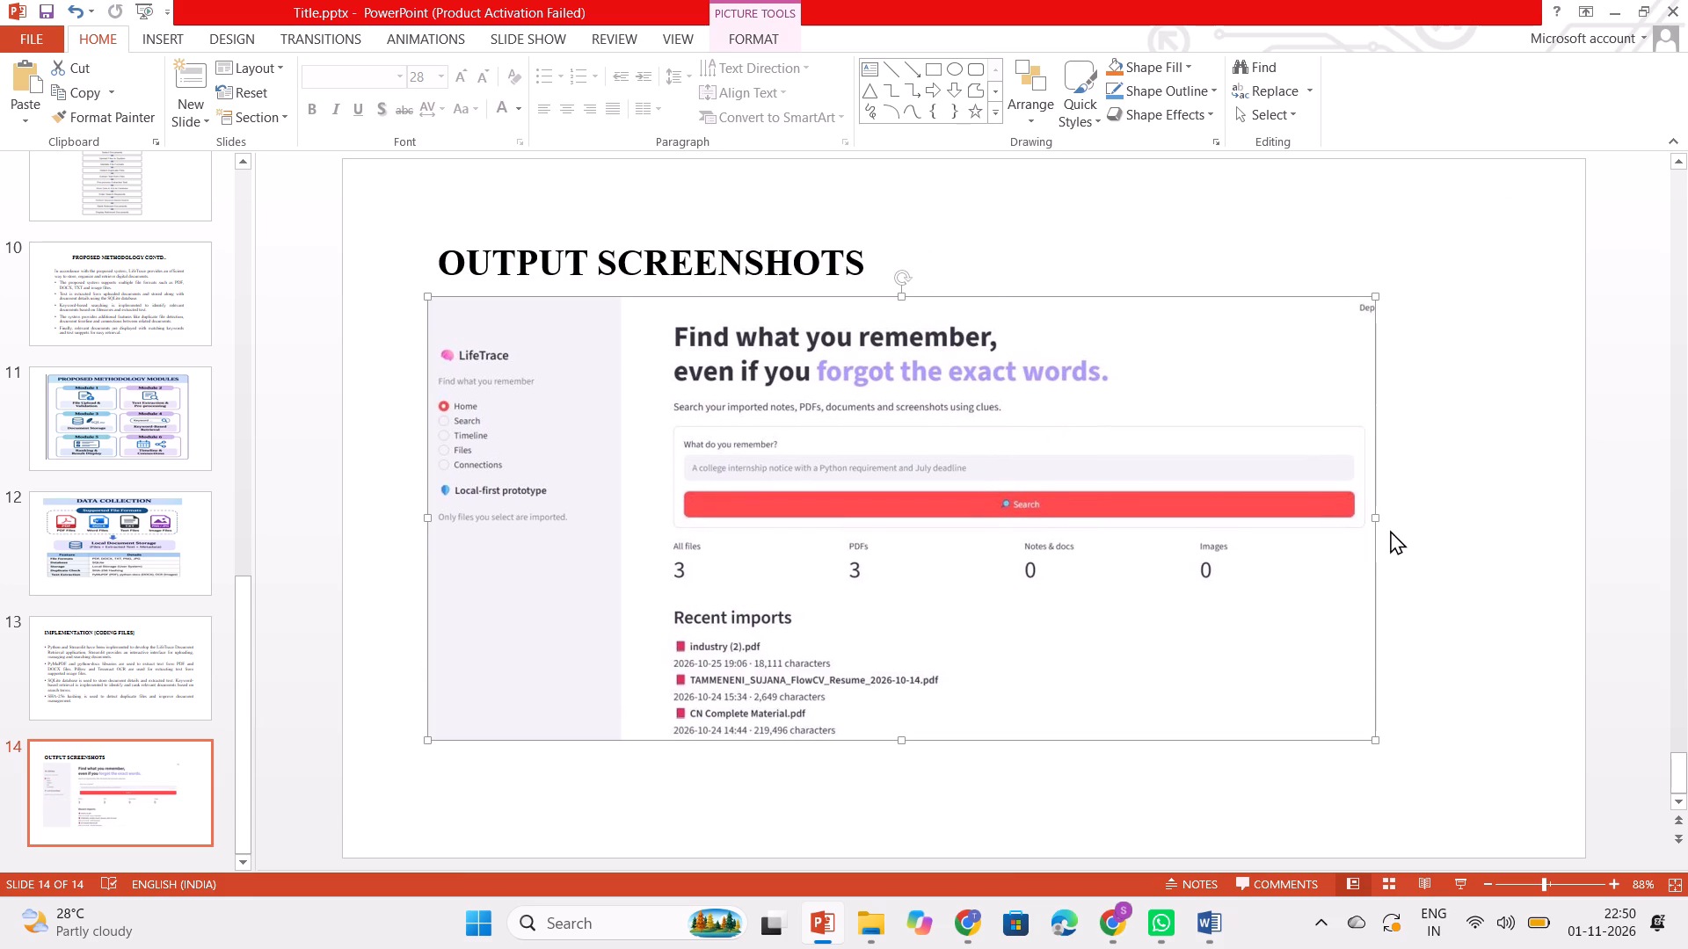
left_click_drag(1372, 515, 1167, 525)
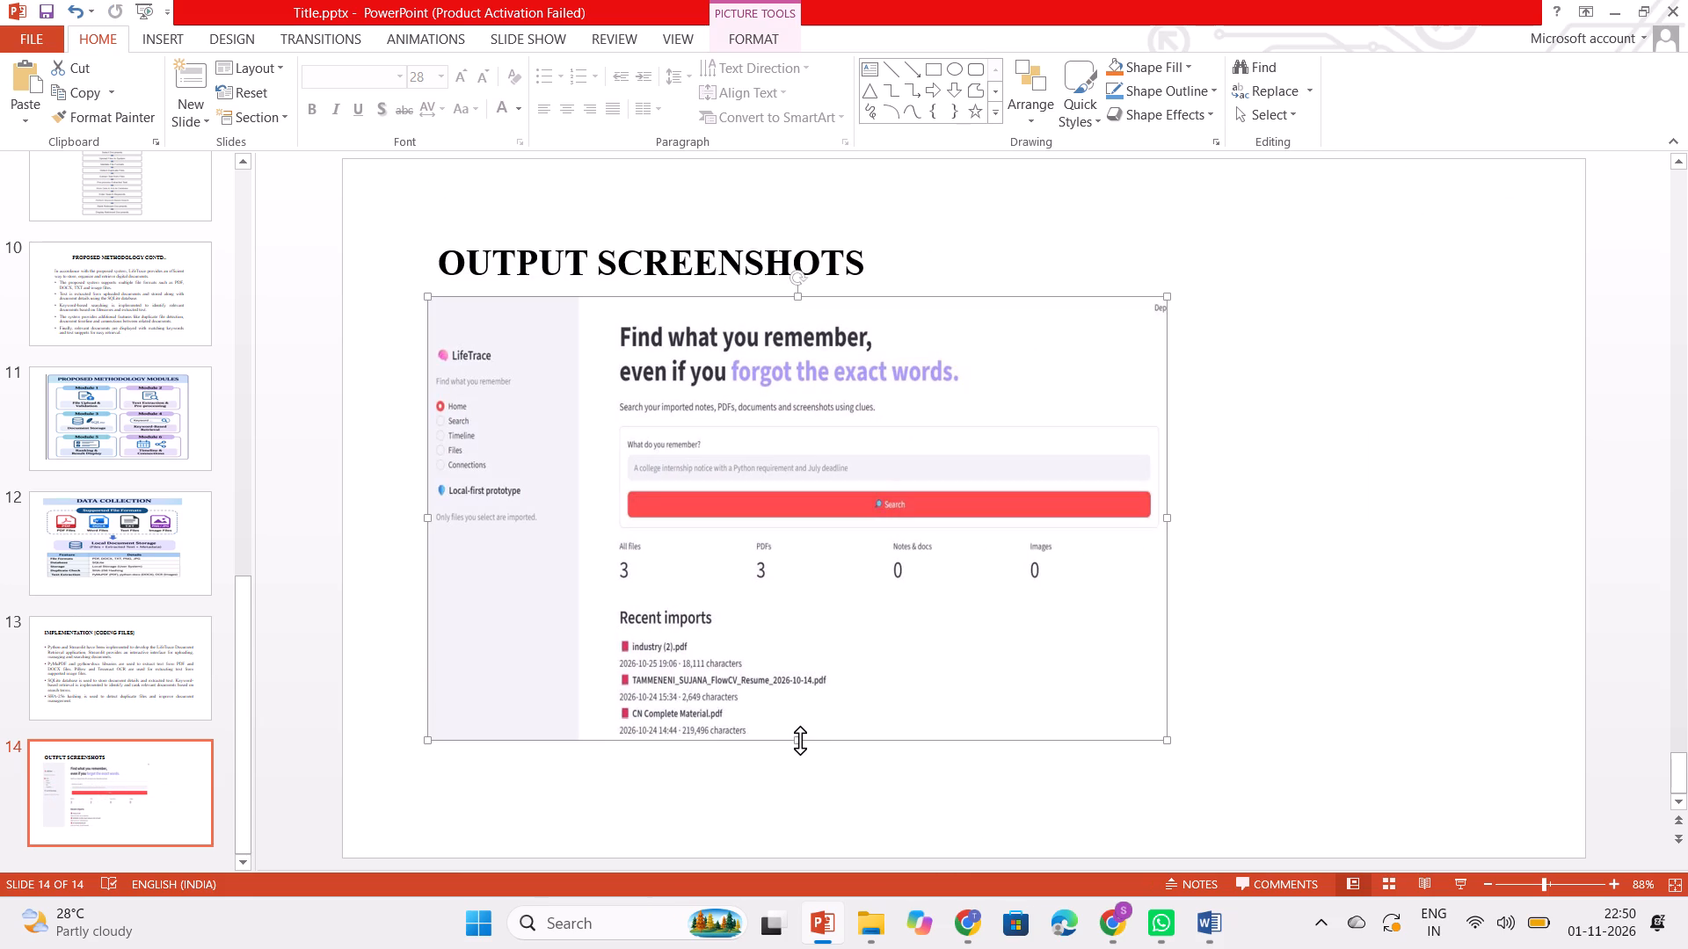
left_click_drag(800, 740, 804, 540)
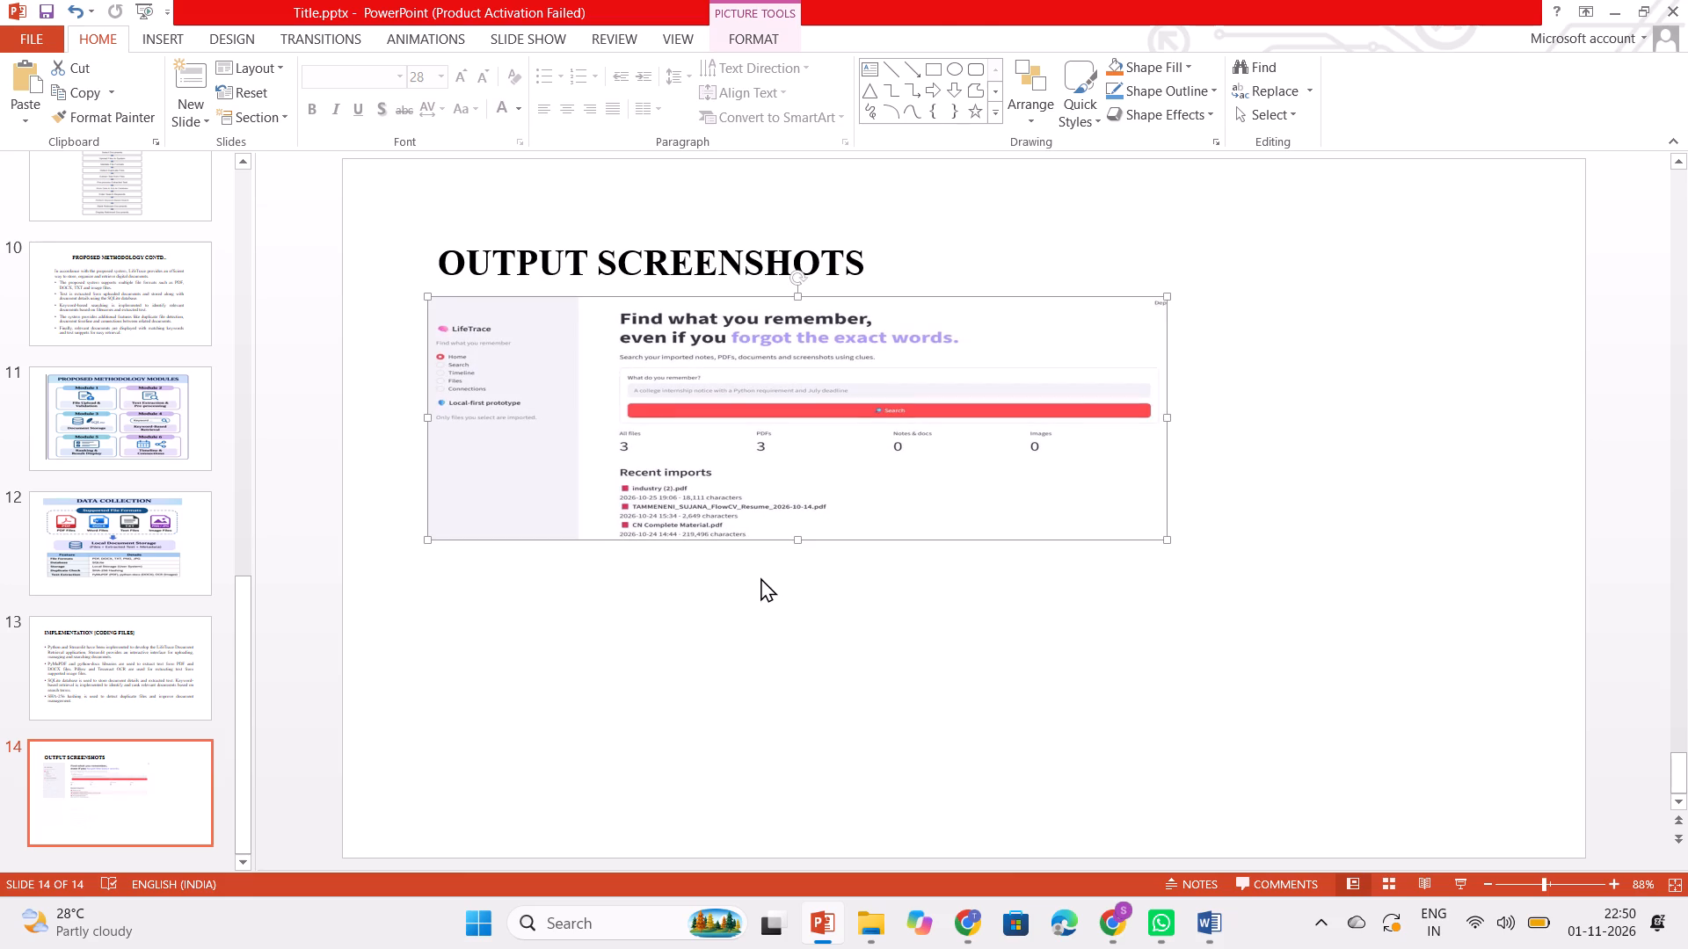
left_click(760, 577)
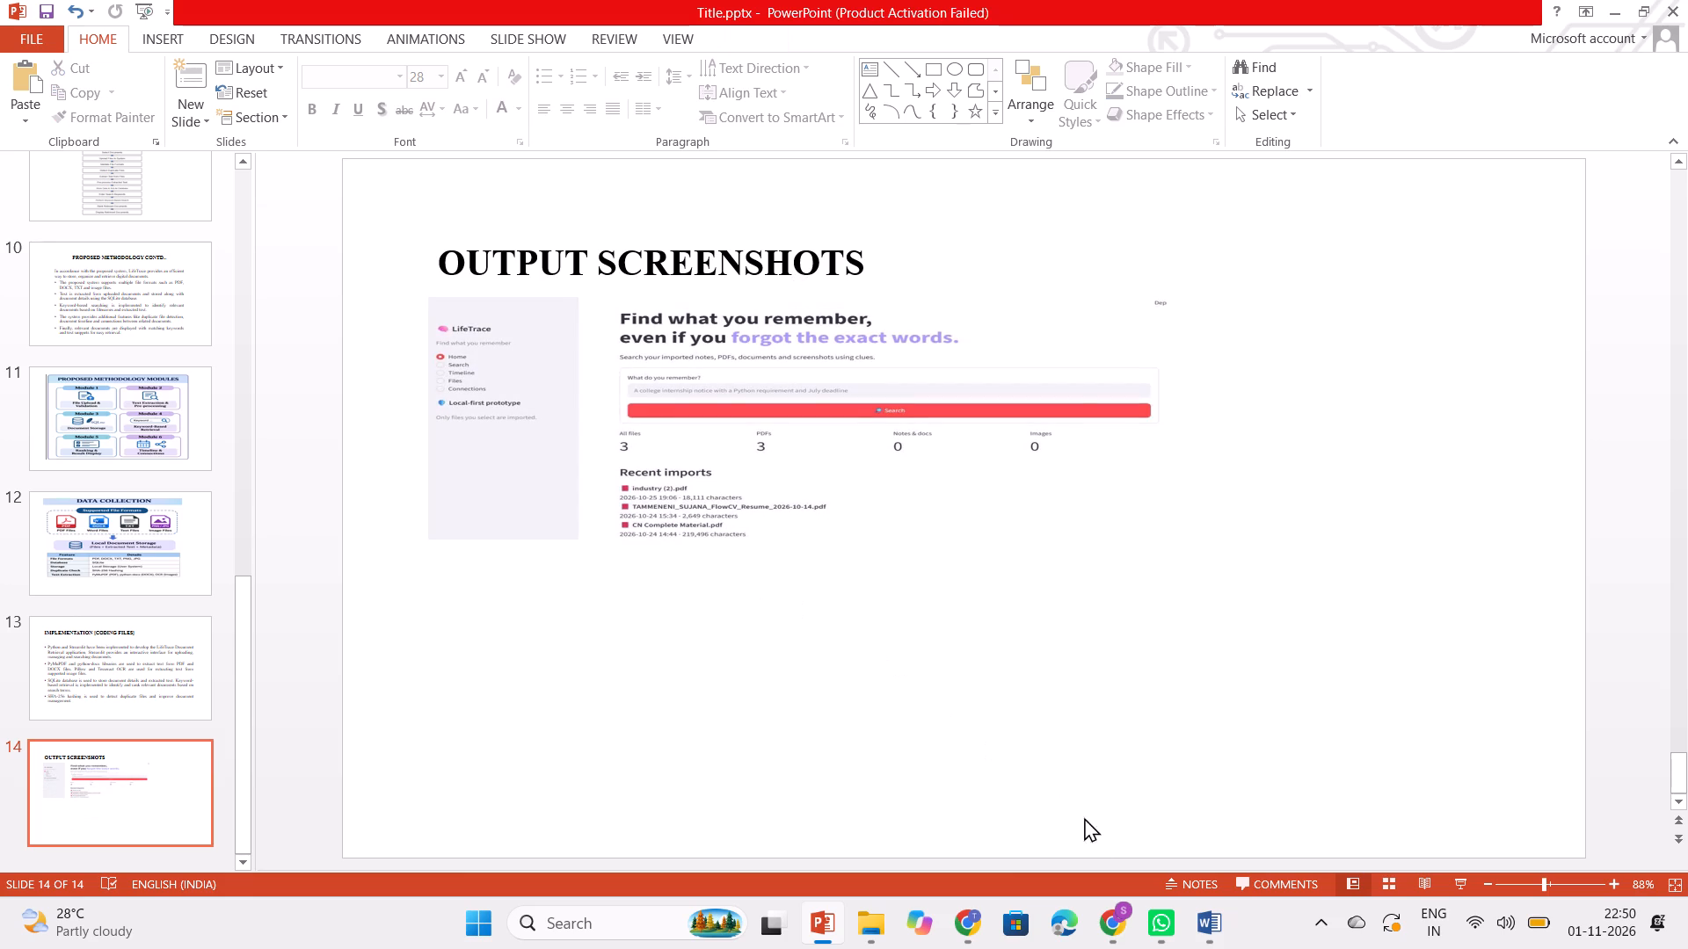
left_click(789, 478)
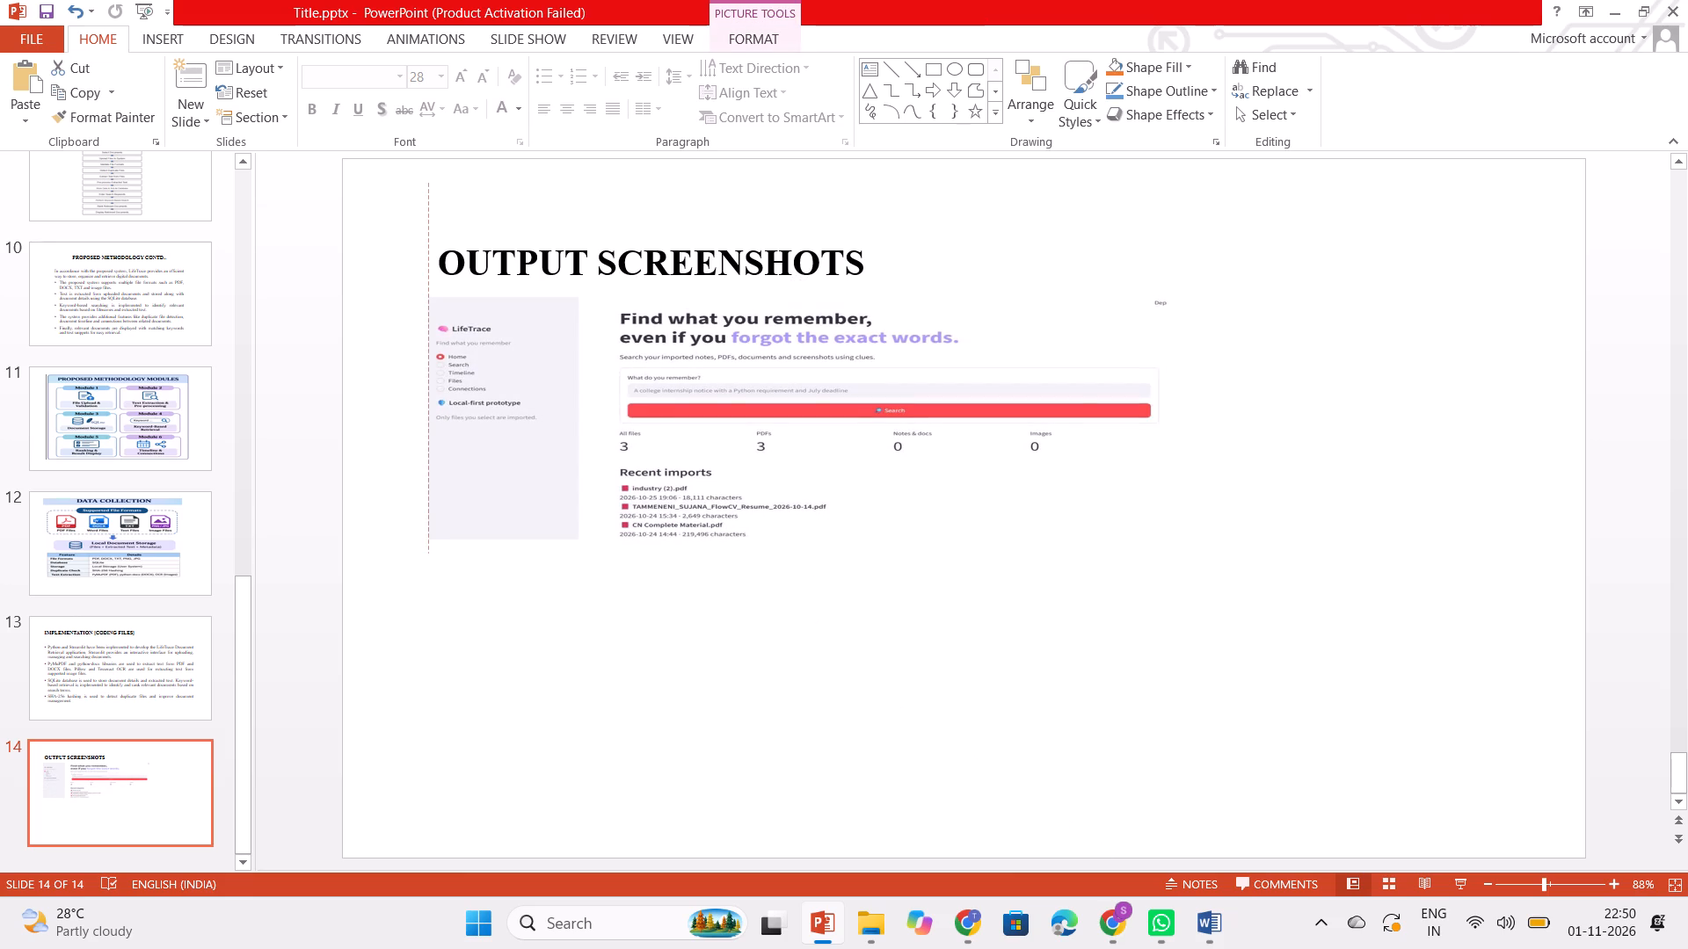
left_click_drag(797, 538, 798, 561)
left_click_drag(800, 561, 801, 578)
left_click(797, 610)
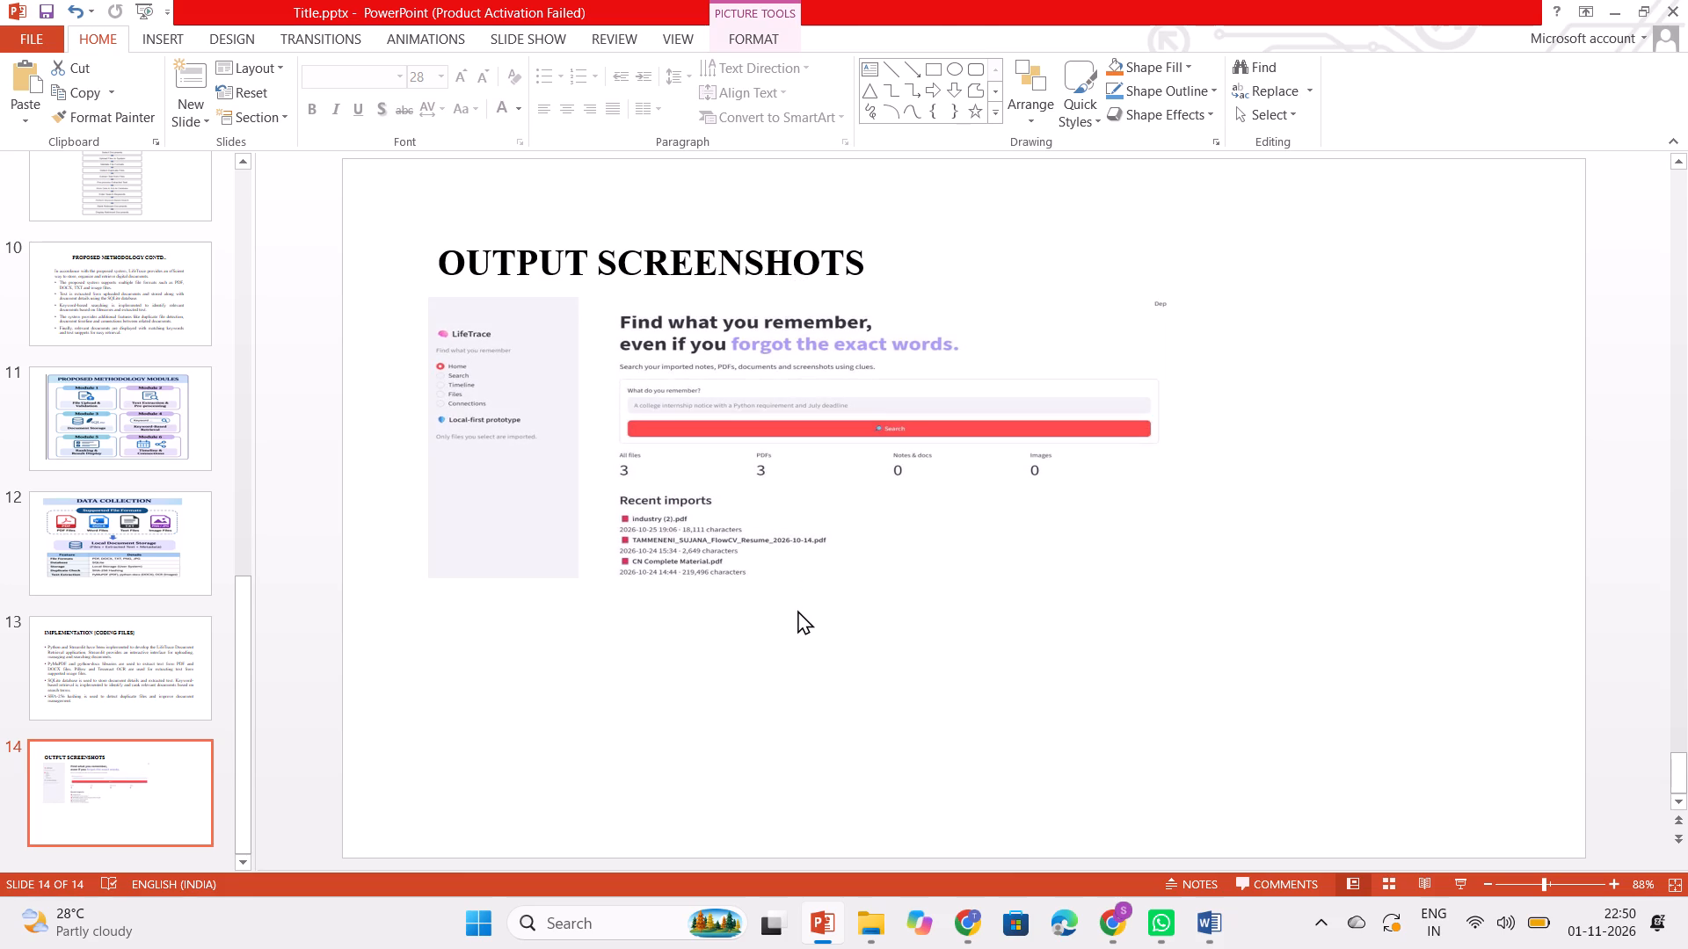
scroll(797, 610, "down", 1)
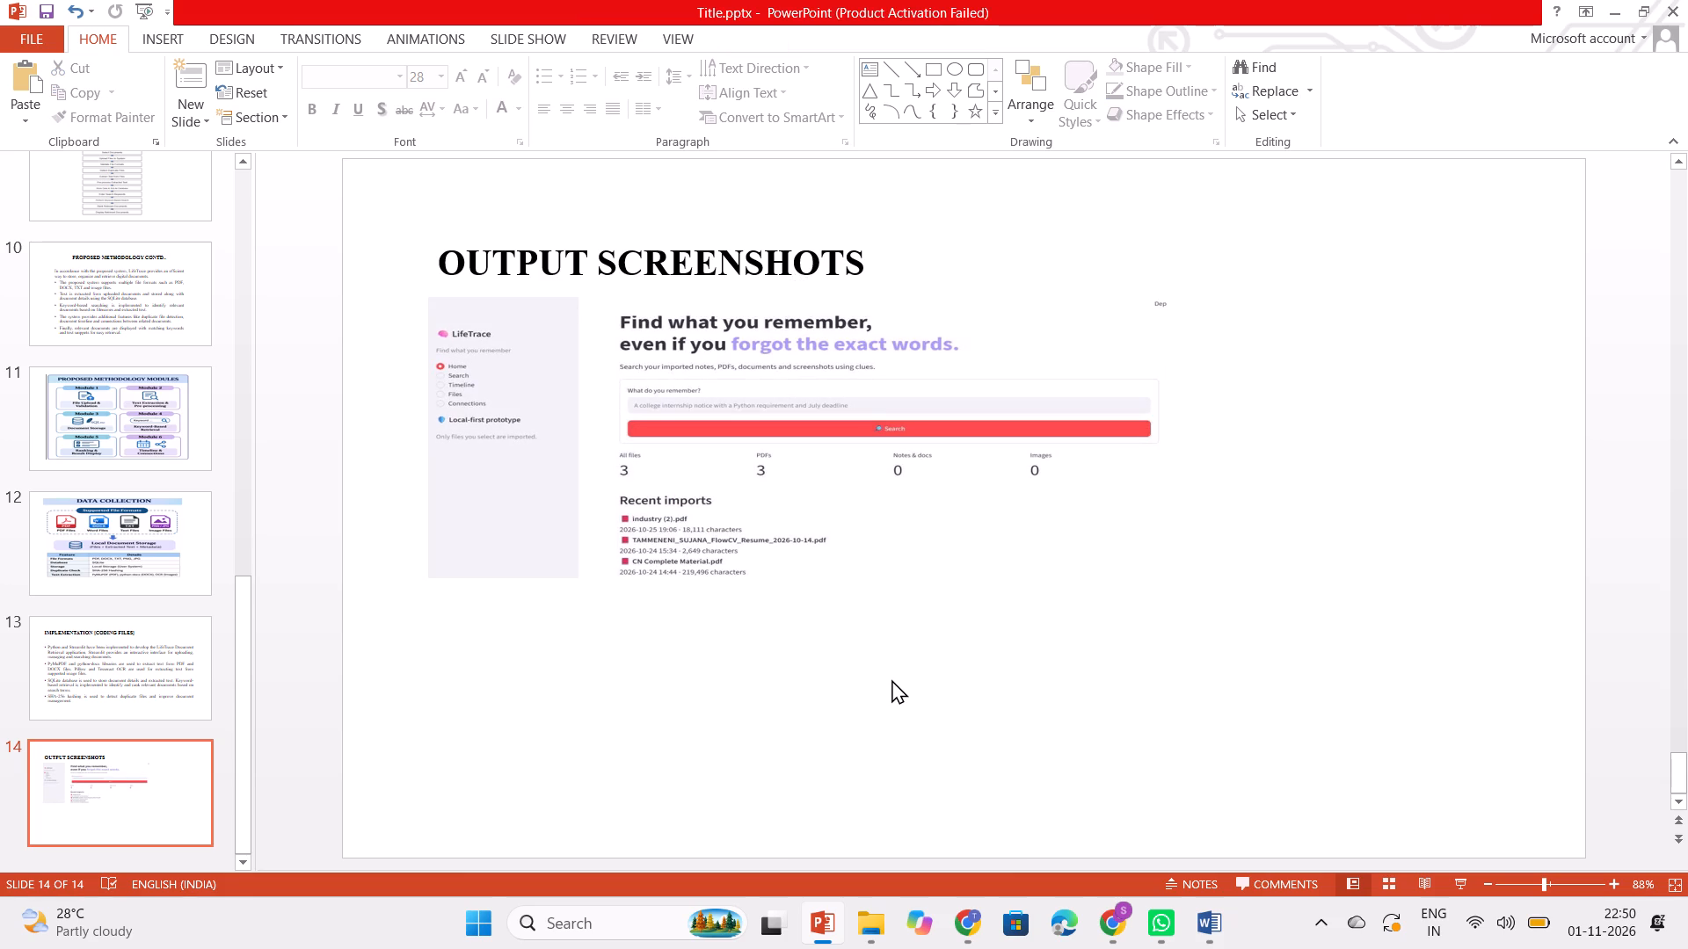
Shorten slide 14's title box from its lower edge so it fits closely around OUTPUT SCREENSHOTS, keeping the picture clear of it.
left_click_drag(738, 270, 736, 235)
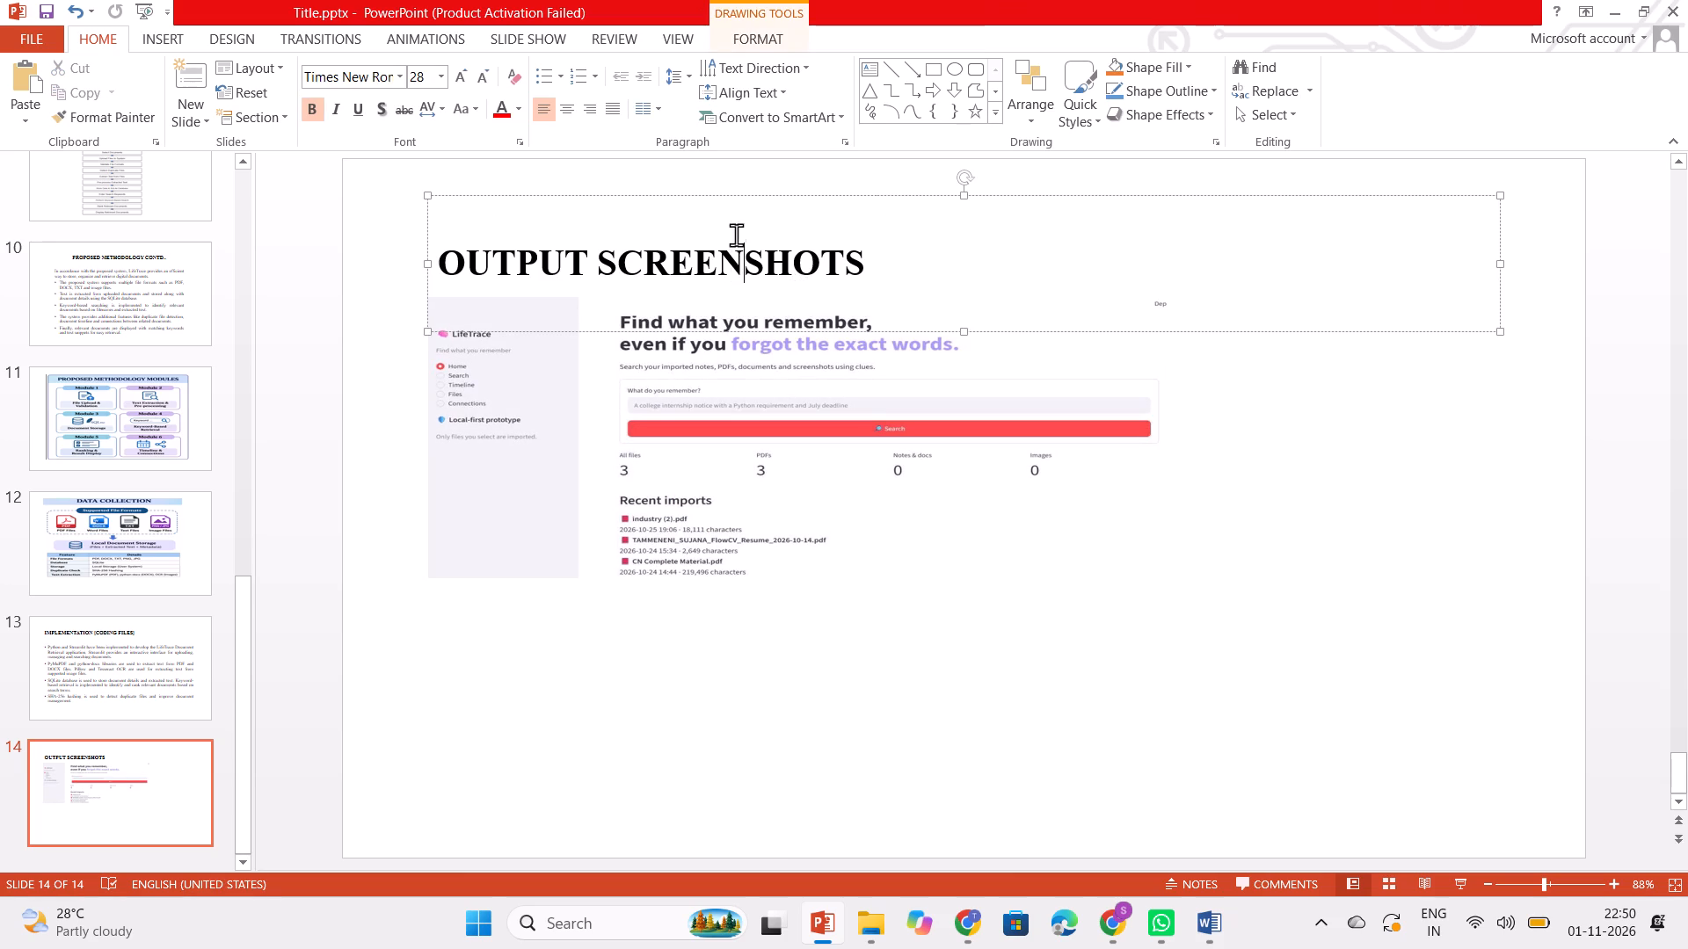
left_click_drag(736, 235, 735, 228)
left_click_drag(958, 327, 975, 357)
left_click(827, 278)
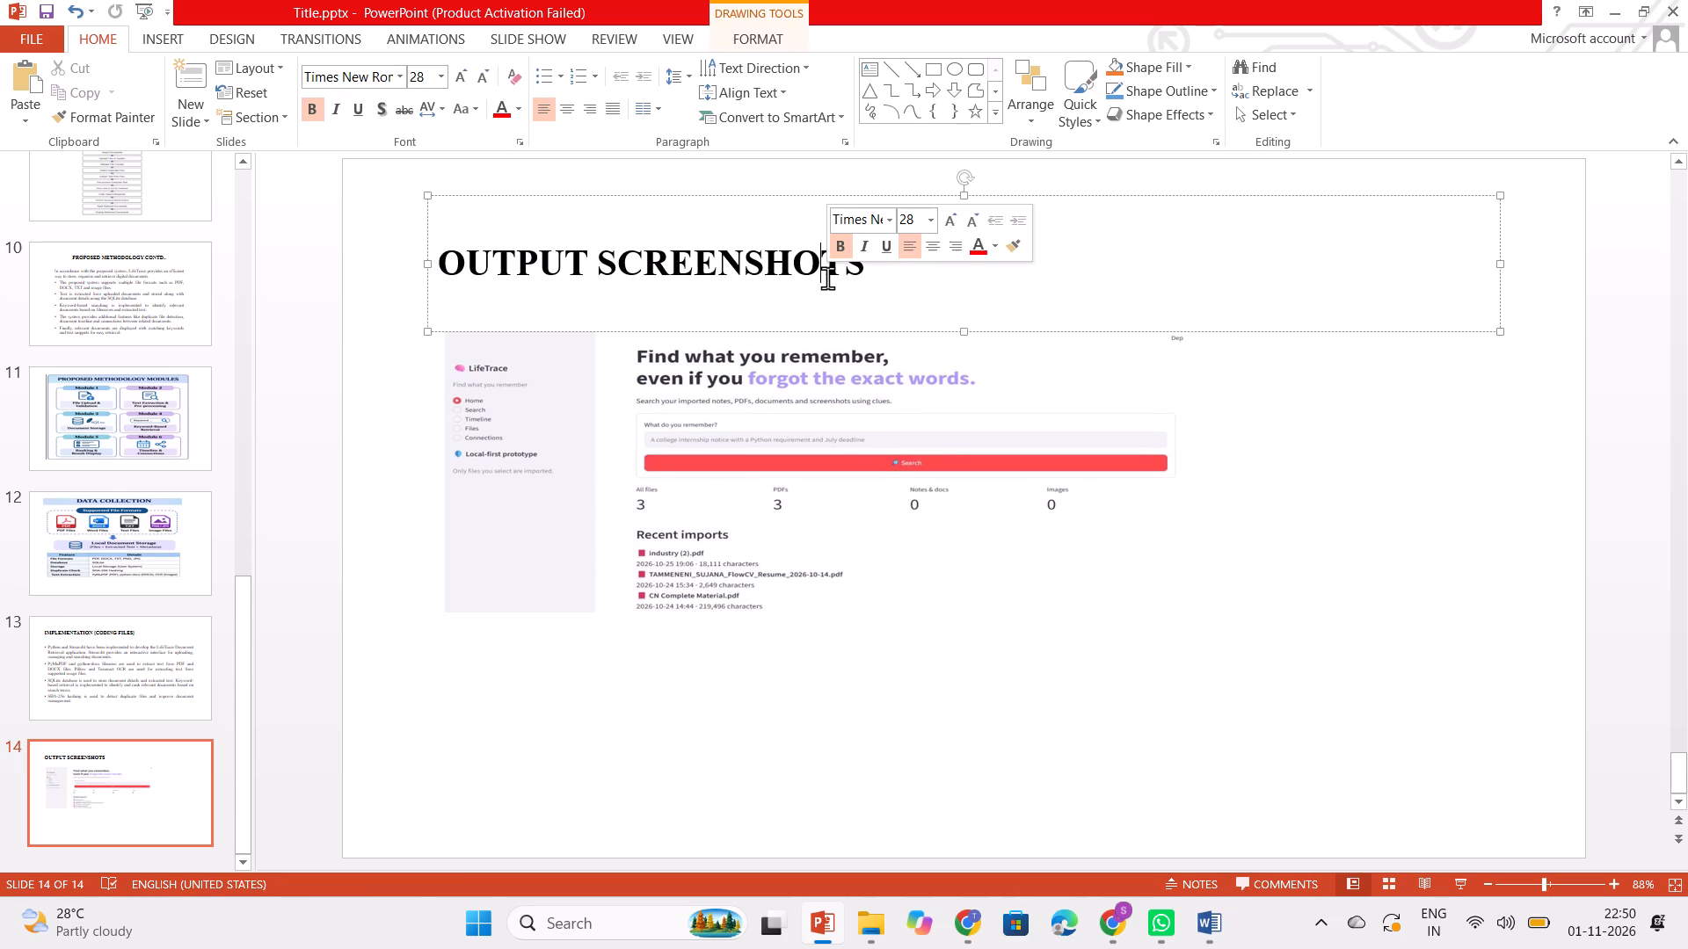
left_click_drag(965, 330, 965, 306)
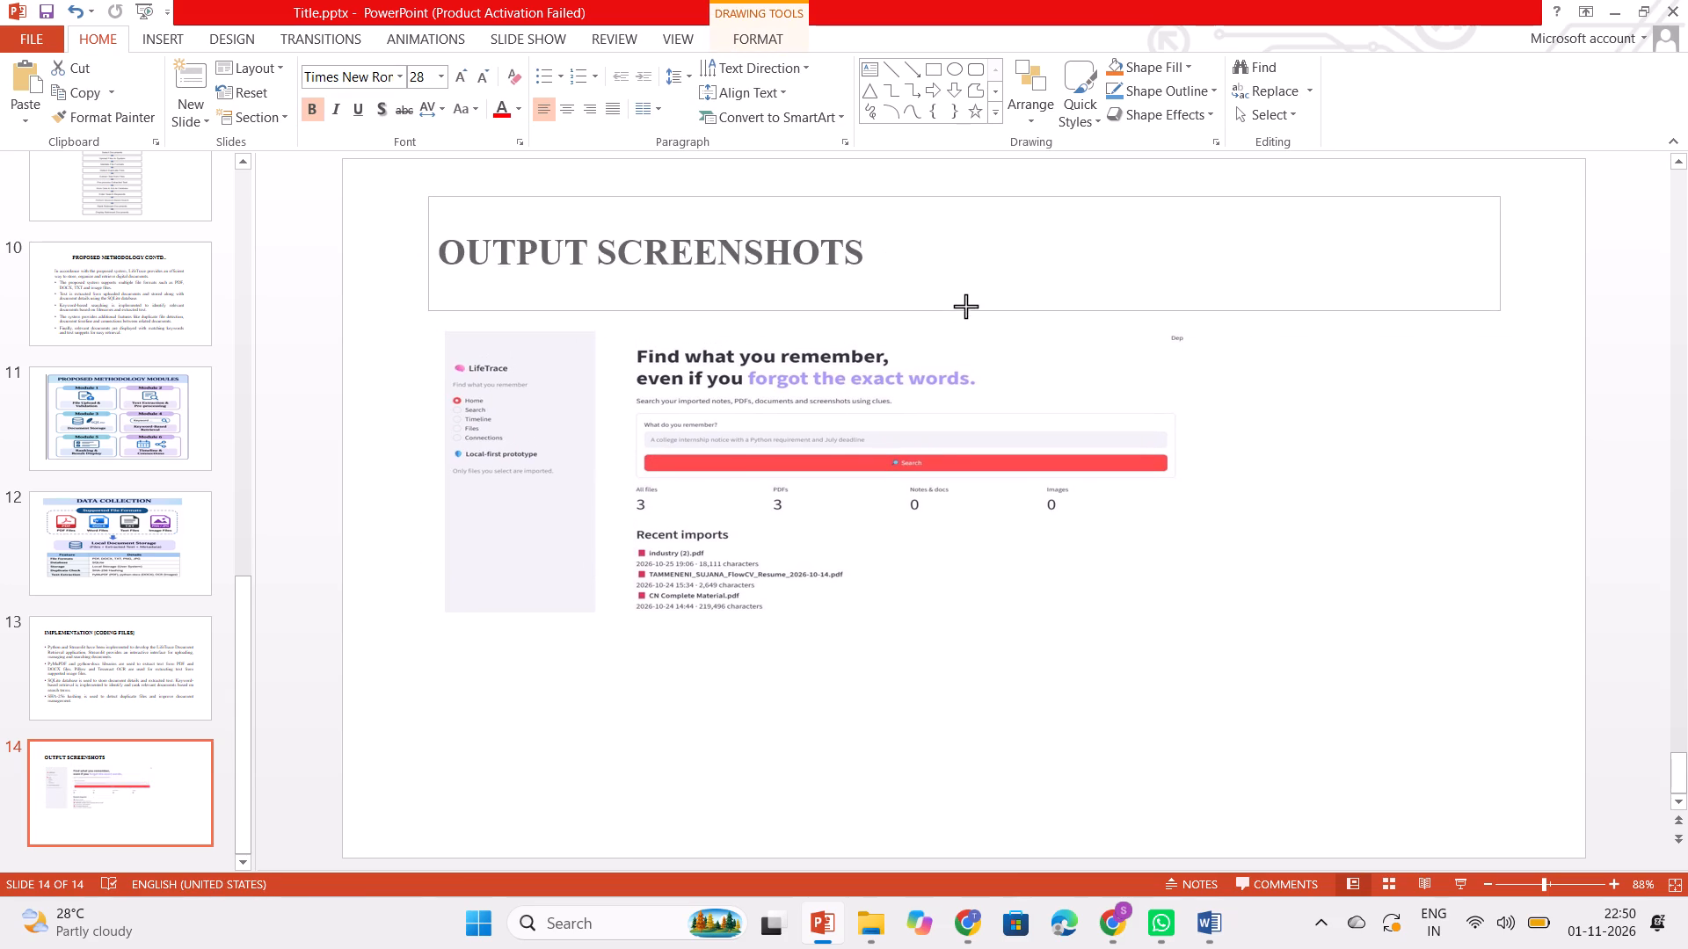
left_click_drag(965, 306, 963, 273)
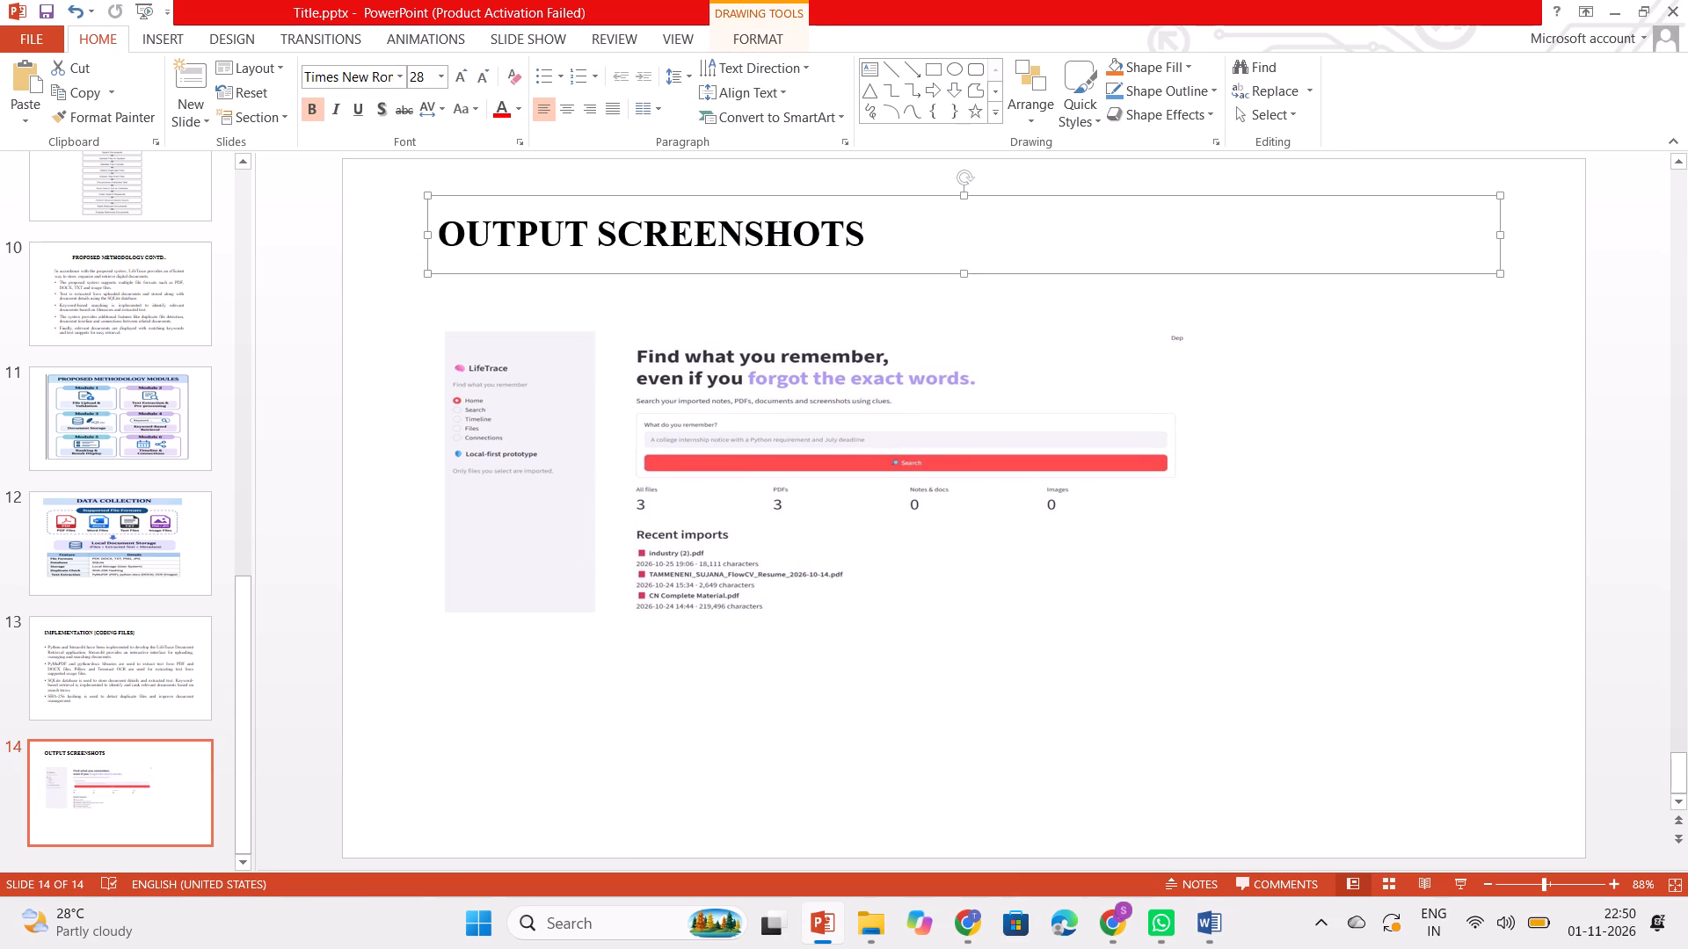
Move the home page picture up so it sits directly beneath the shortened title box.
left_click_drag(904, 400, 898, 336)
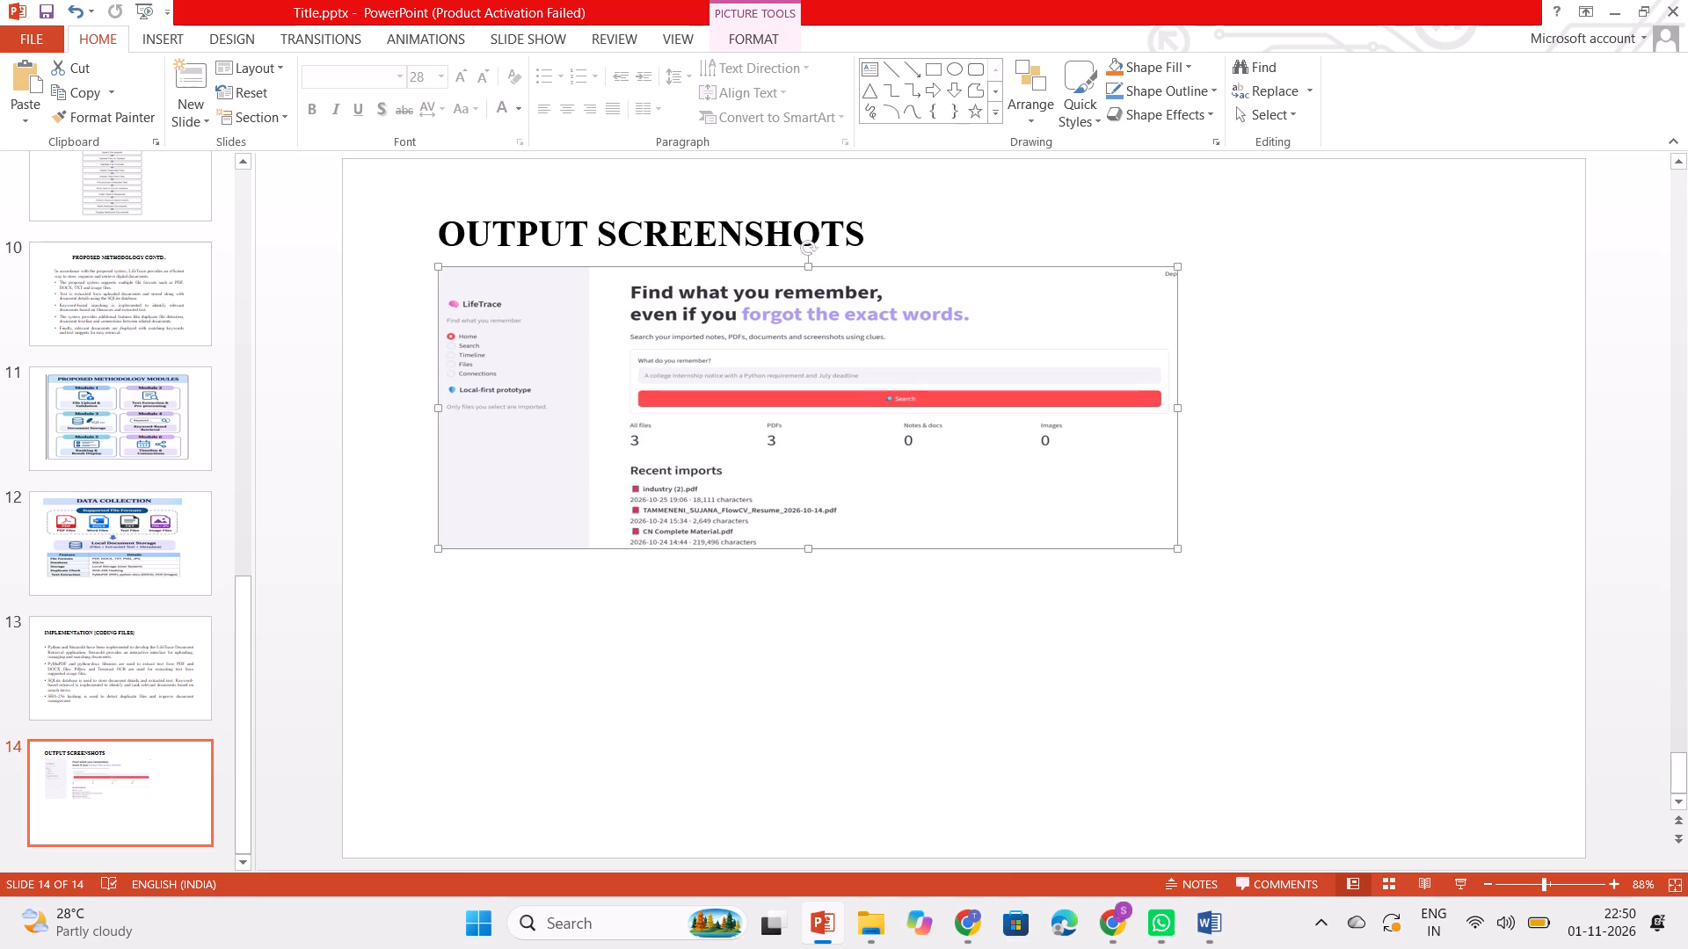
left_click(860, 590)
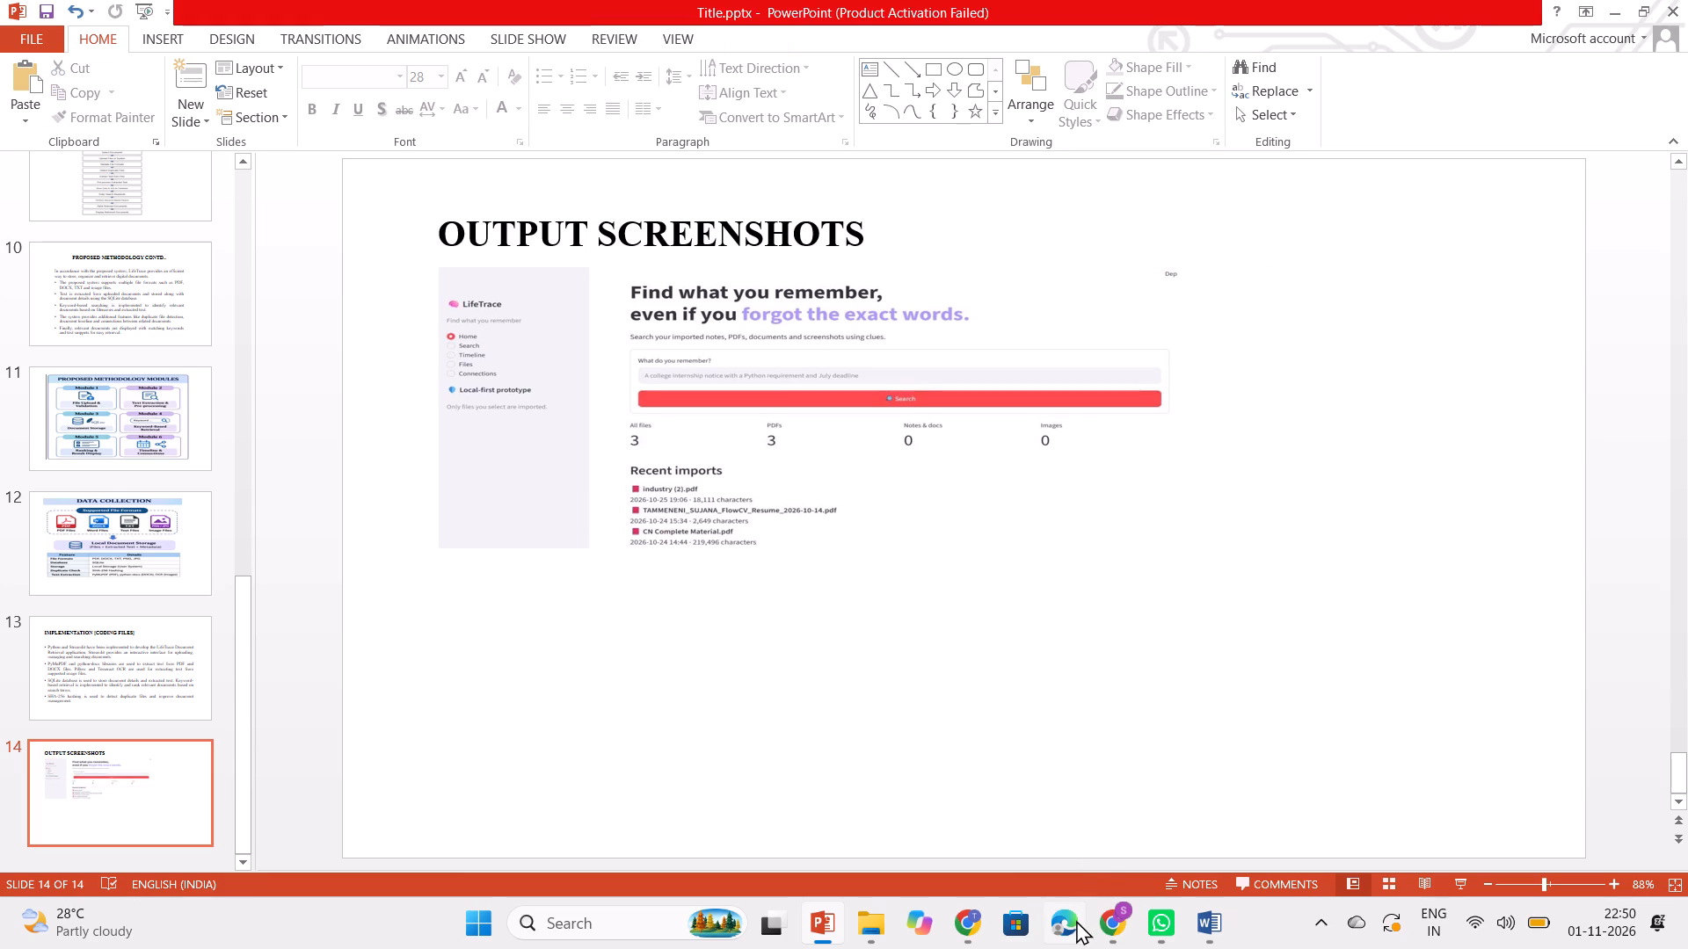
Copy the caption text LifeTrace Home Page from Fig 7.1 in the Word report and return to the presentation.
left_click(1197, 919)
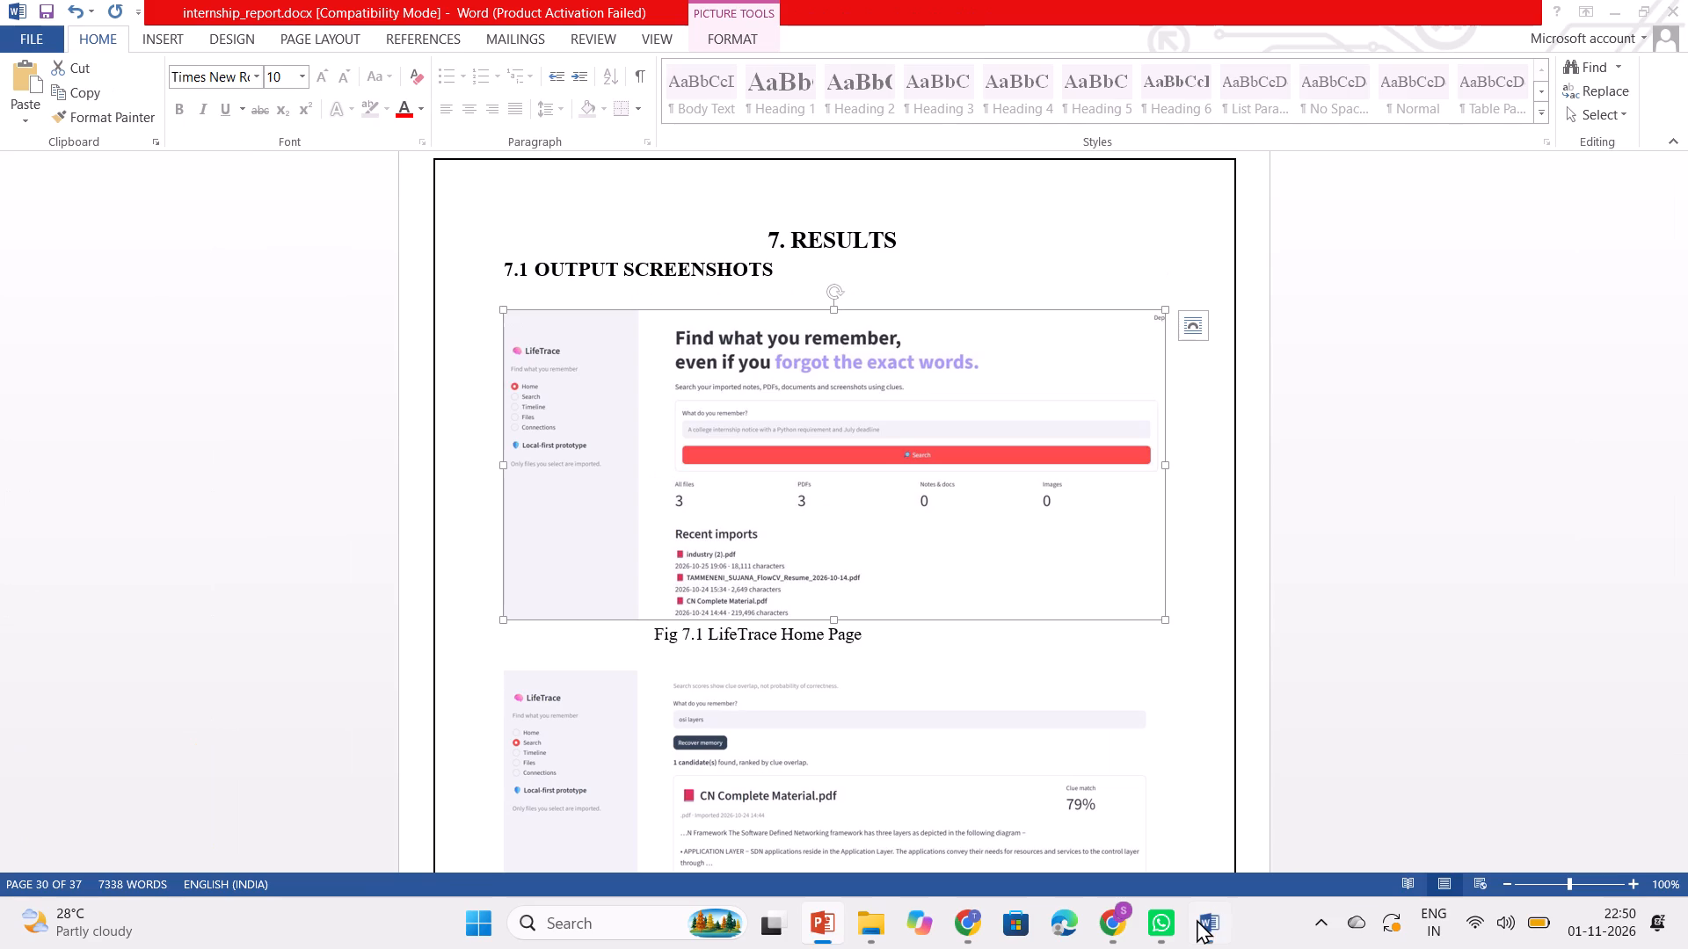
left_click_drag(882, 646, 771, 640)
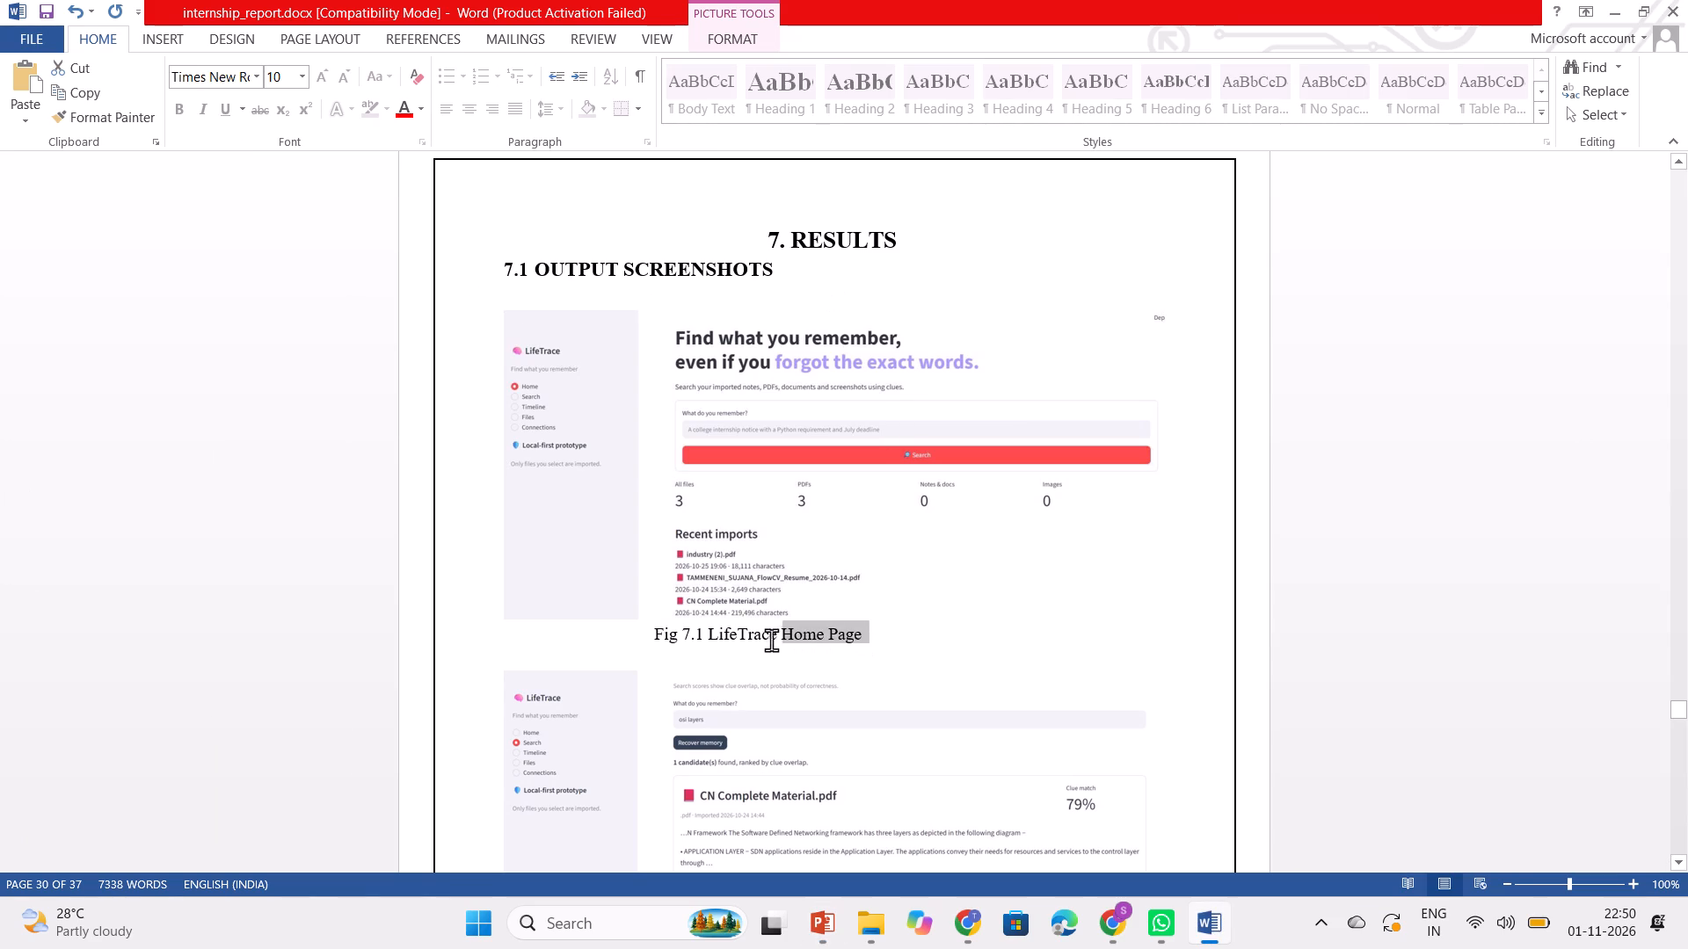
left_click_drag(771, 640, 728, 634)
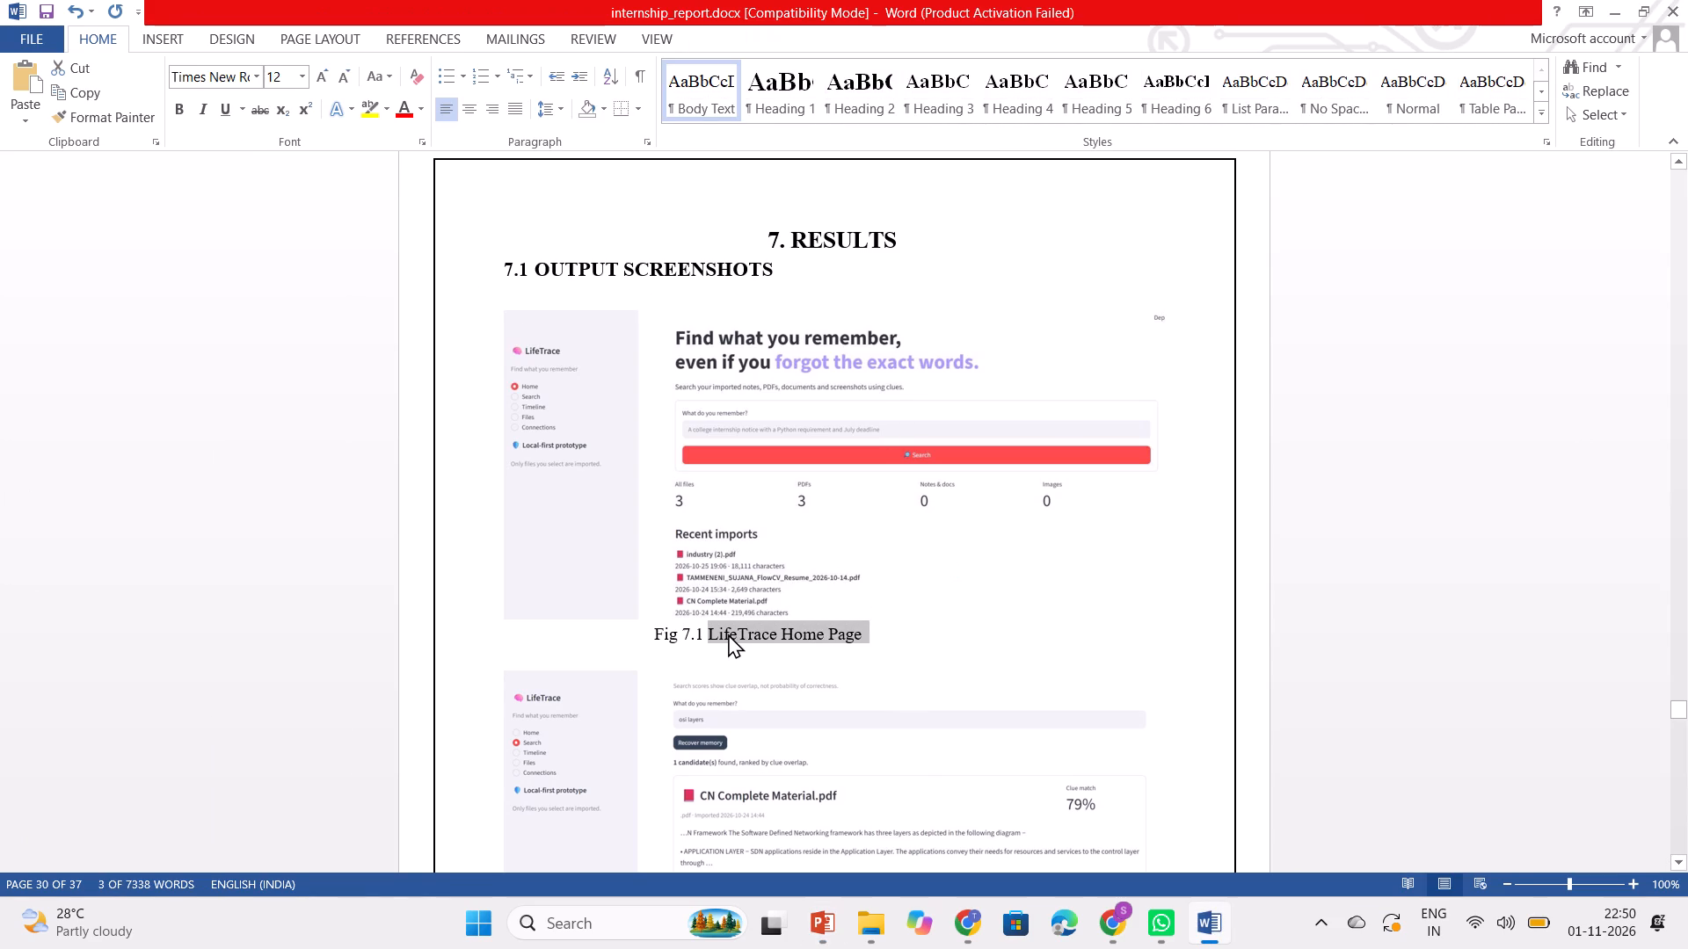
key("ctrl+c")
left_click(823, 933)
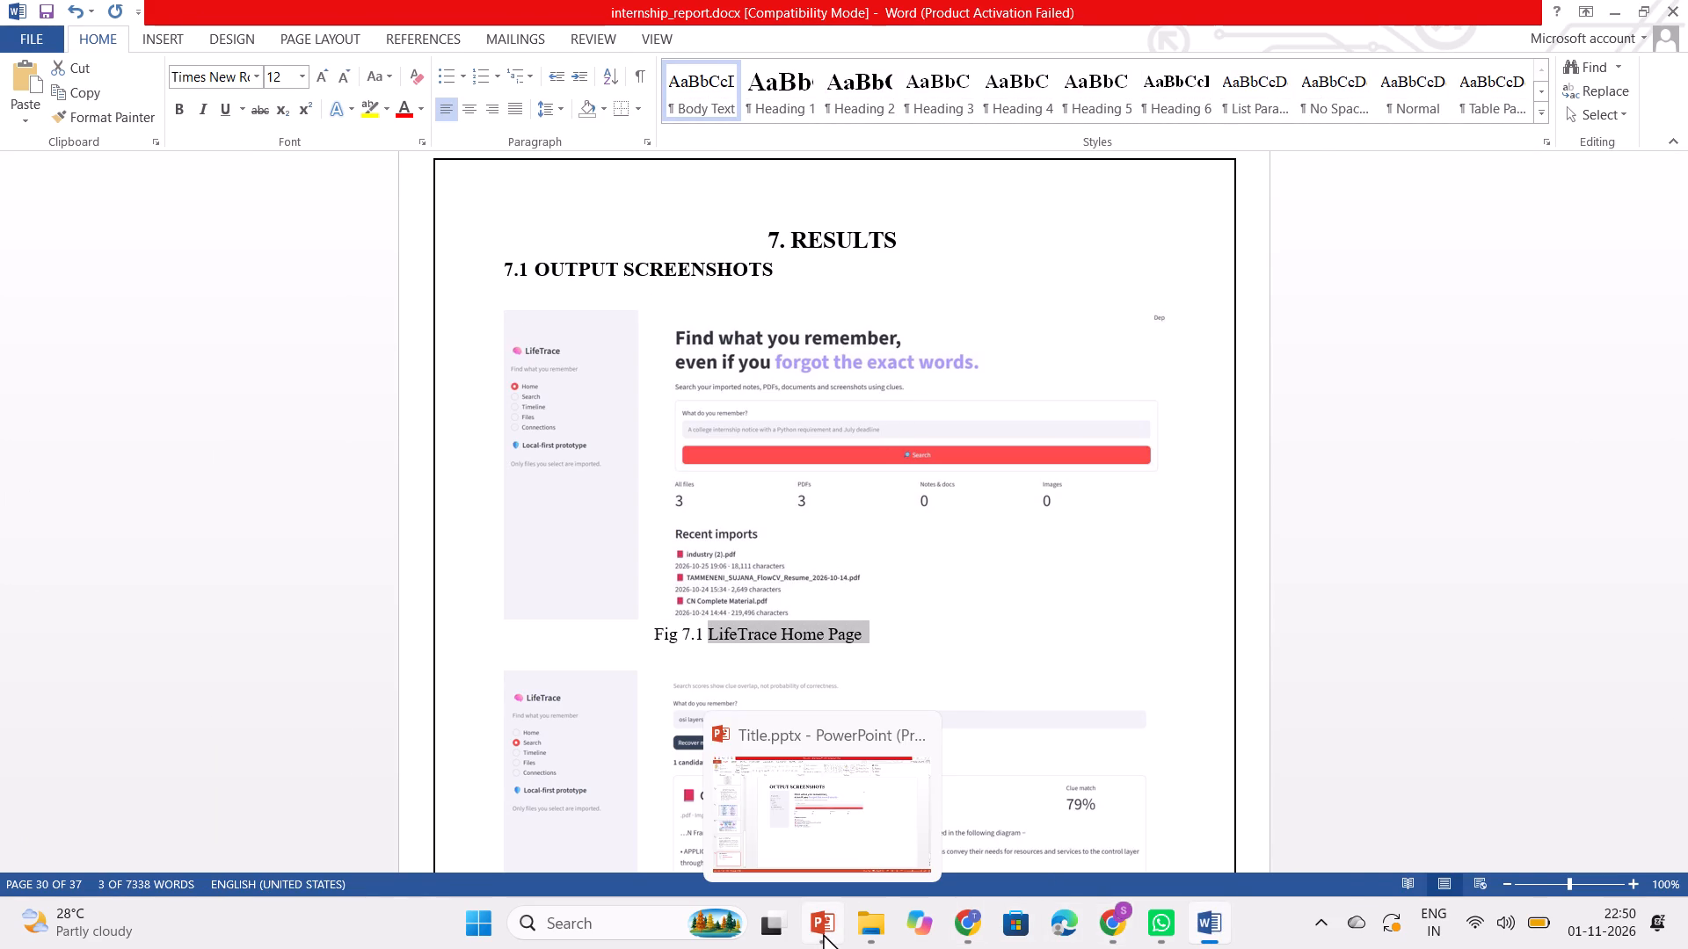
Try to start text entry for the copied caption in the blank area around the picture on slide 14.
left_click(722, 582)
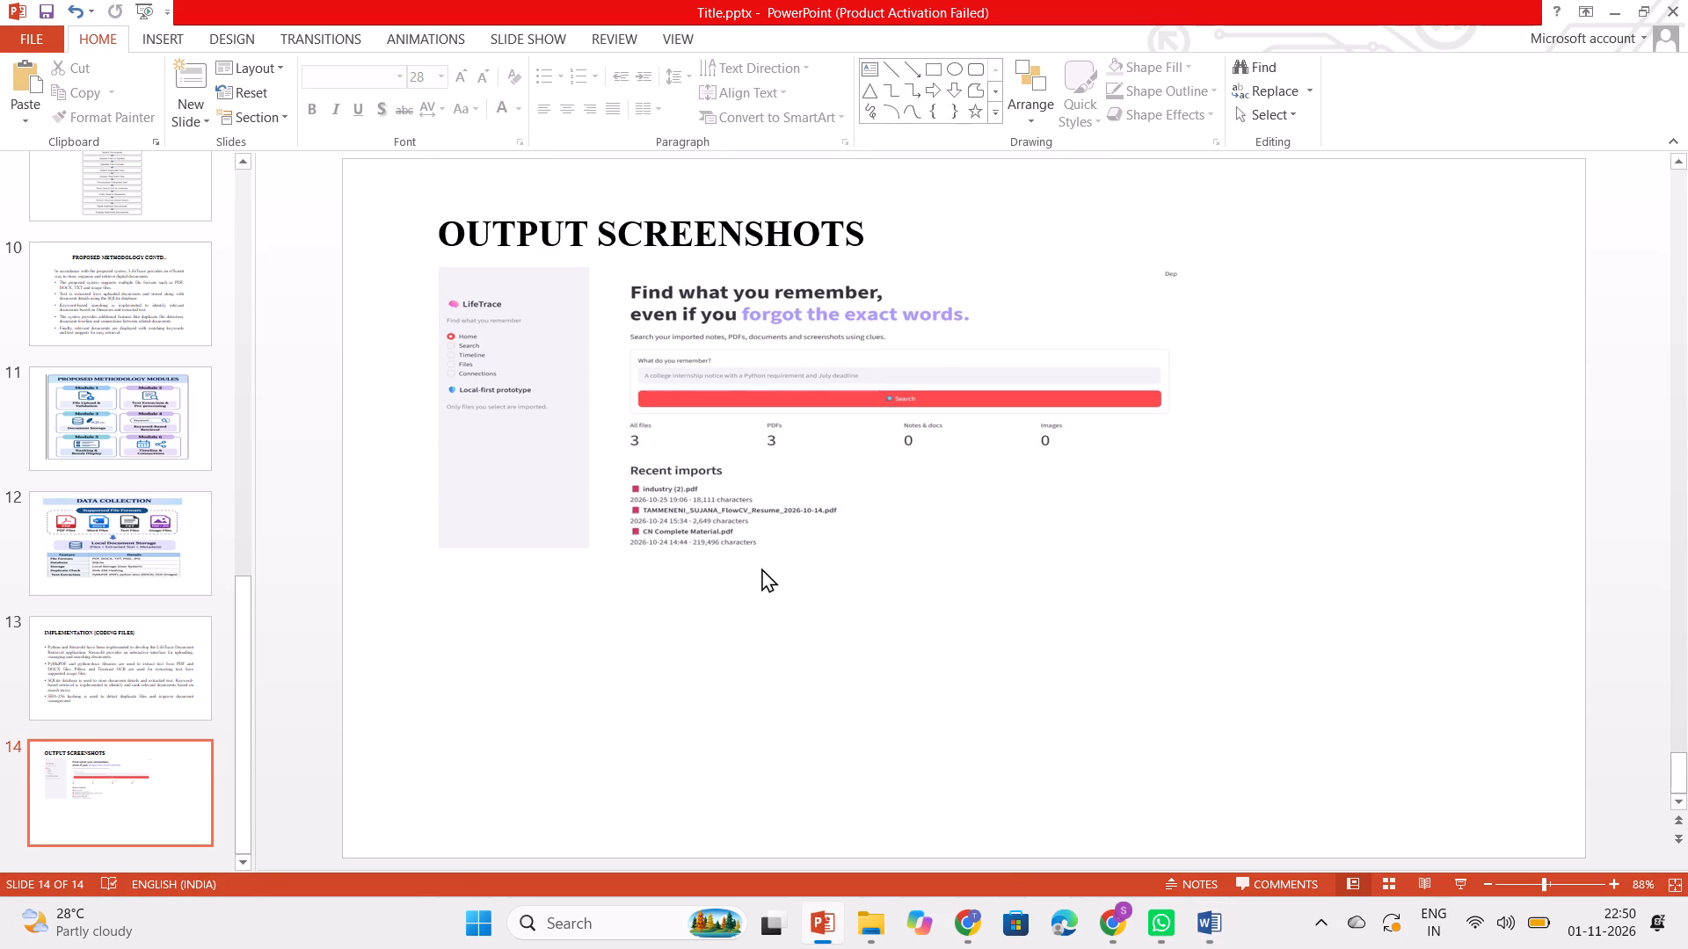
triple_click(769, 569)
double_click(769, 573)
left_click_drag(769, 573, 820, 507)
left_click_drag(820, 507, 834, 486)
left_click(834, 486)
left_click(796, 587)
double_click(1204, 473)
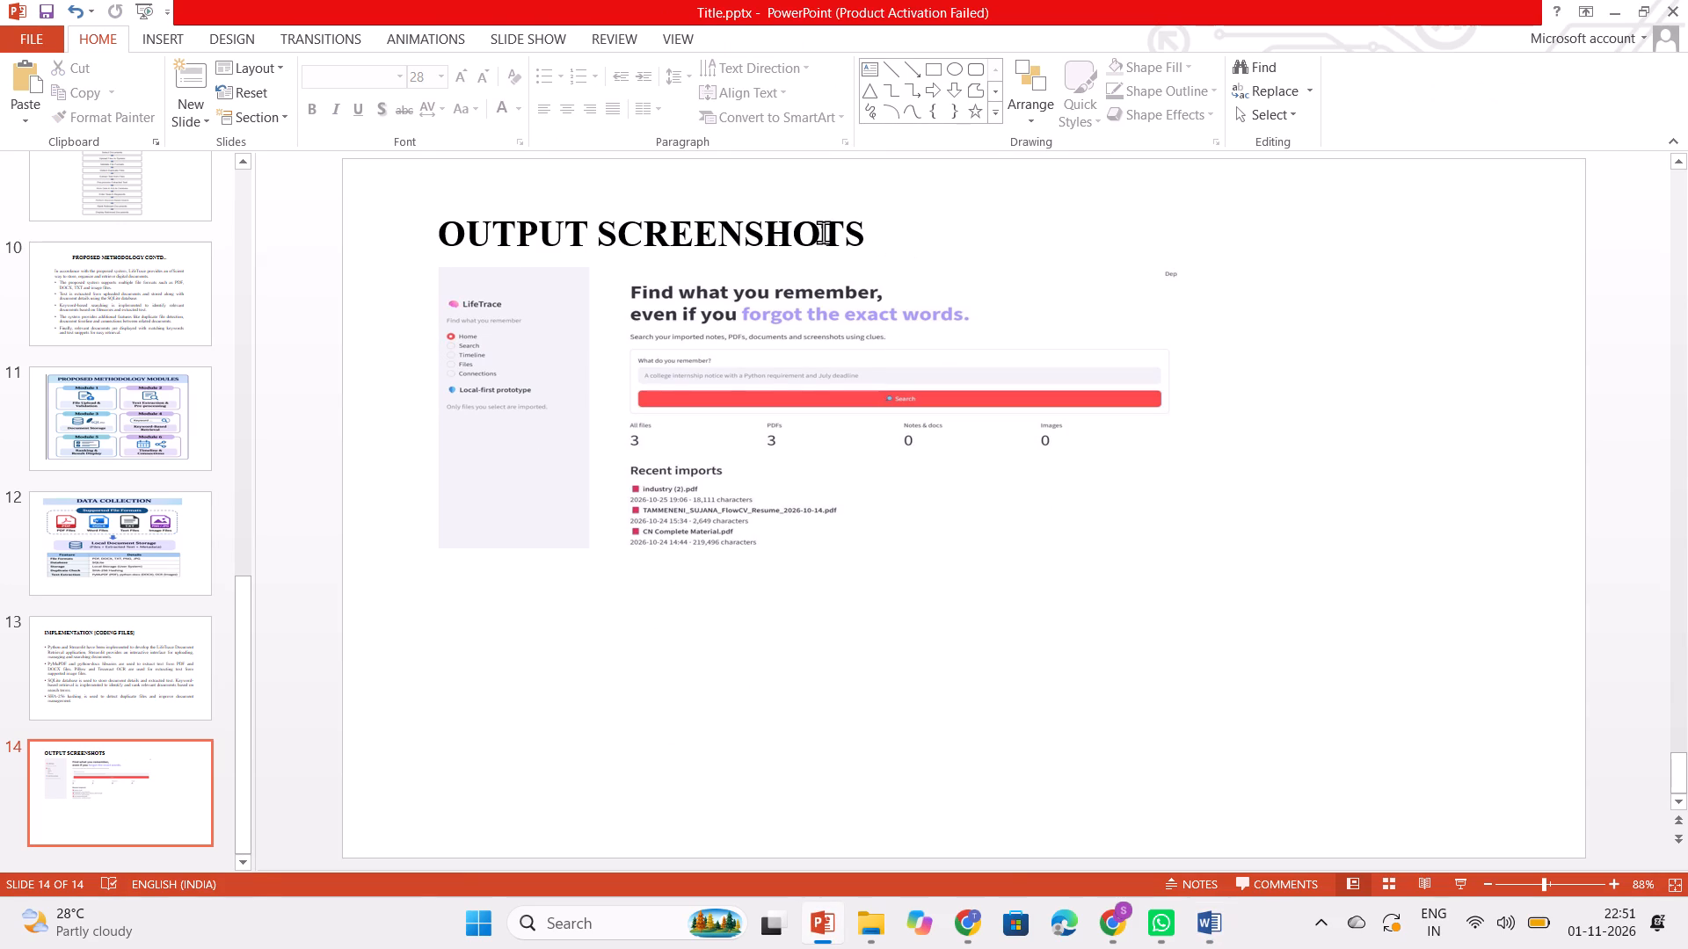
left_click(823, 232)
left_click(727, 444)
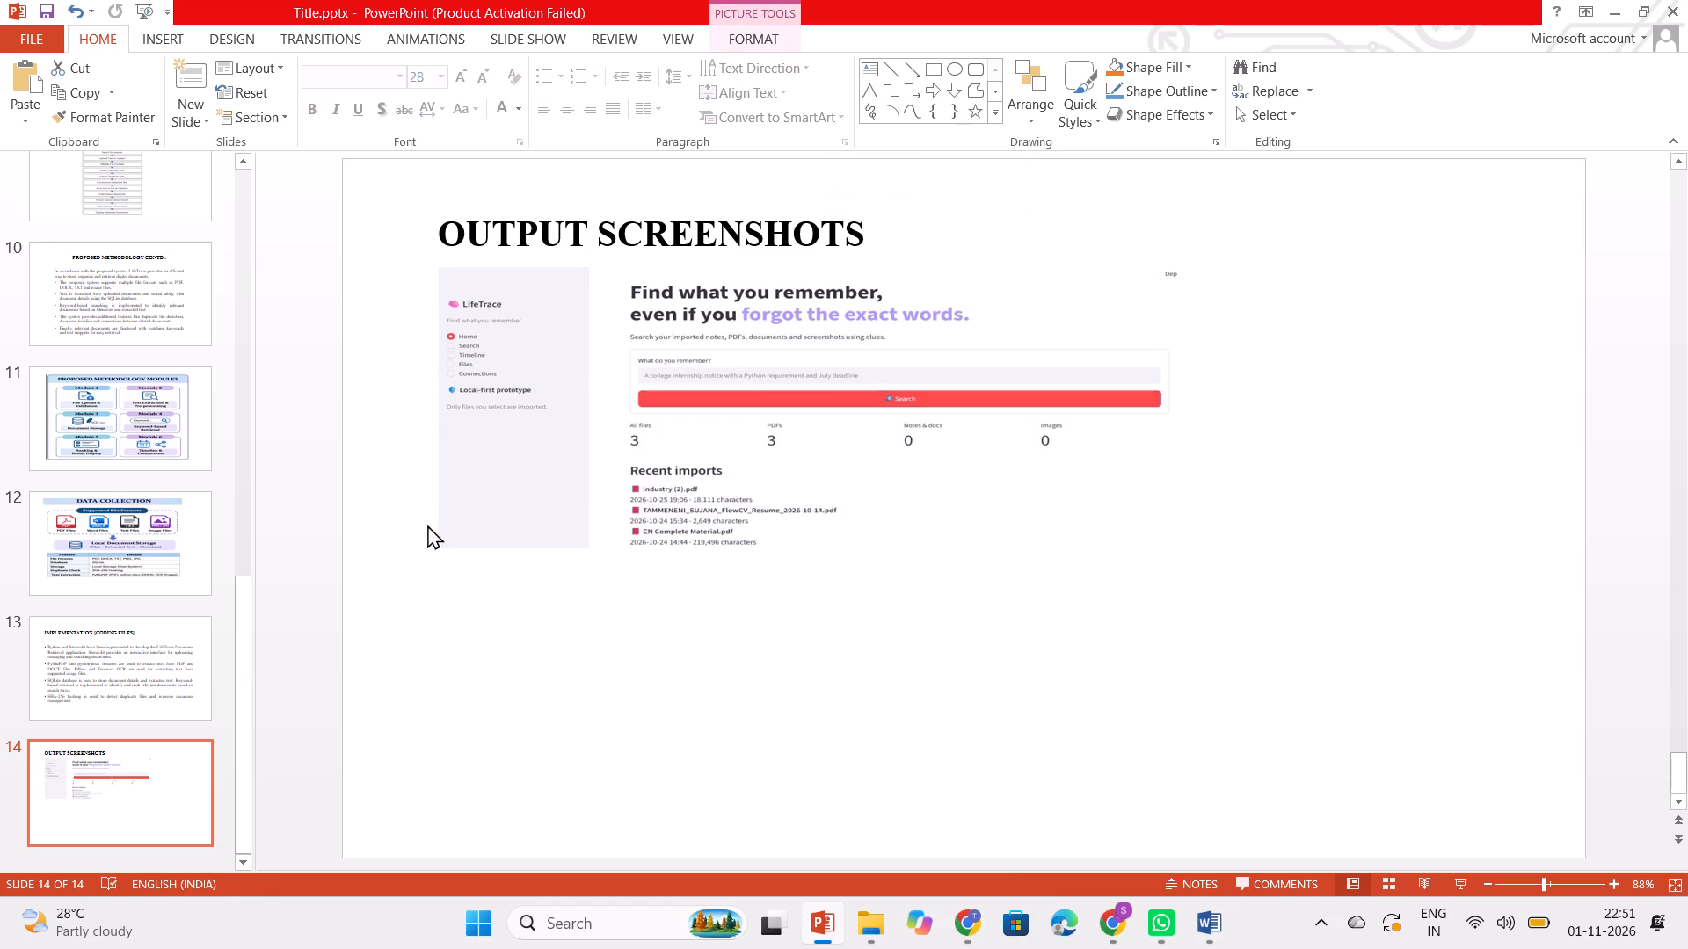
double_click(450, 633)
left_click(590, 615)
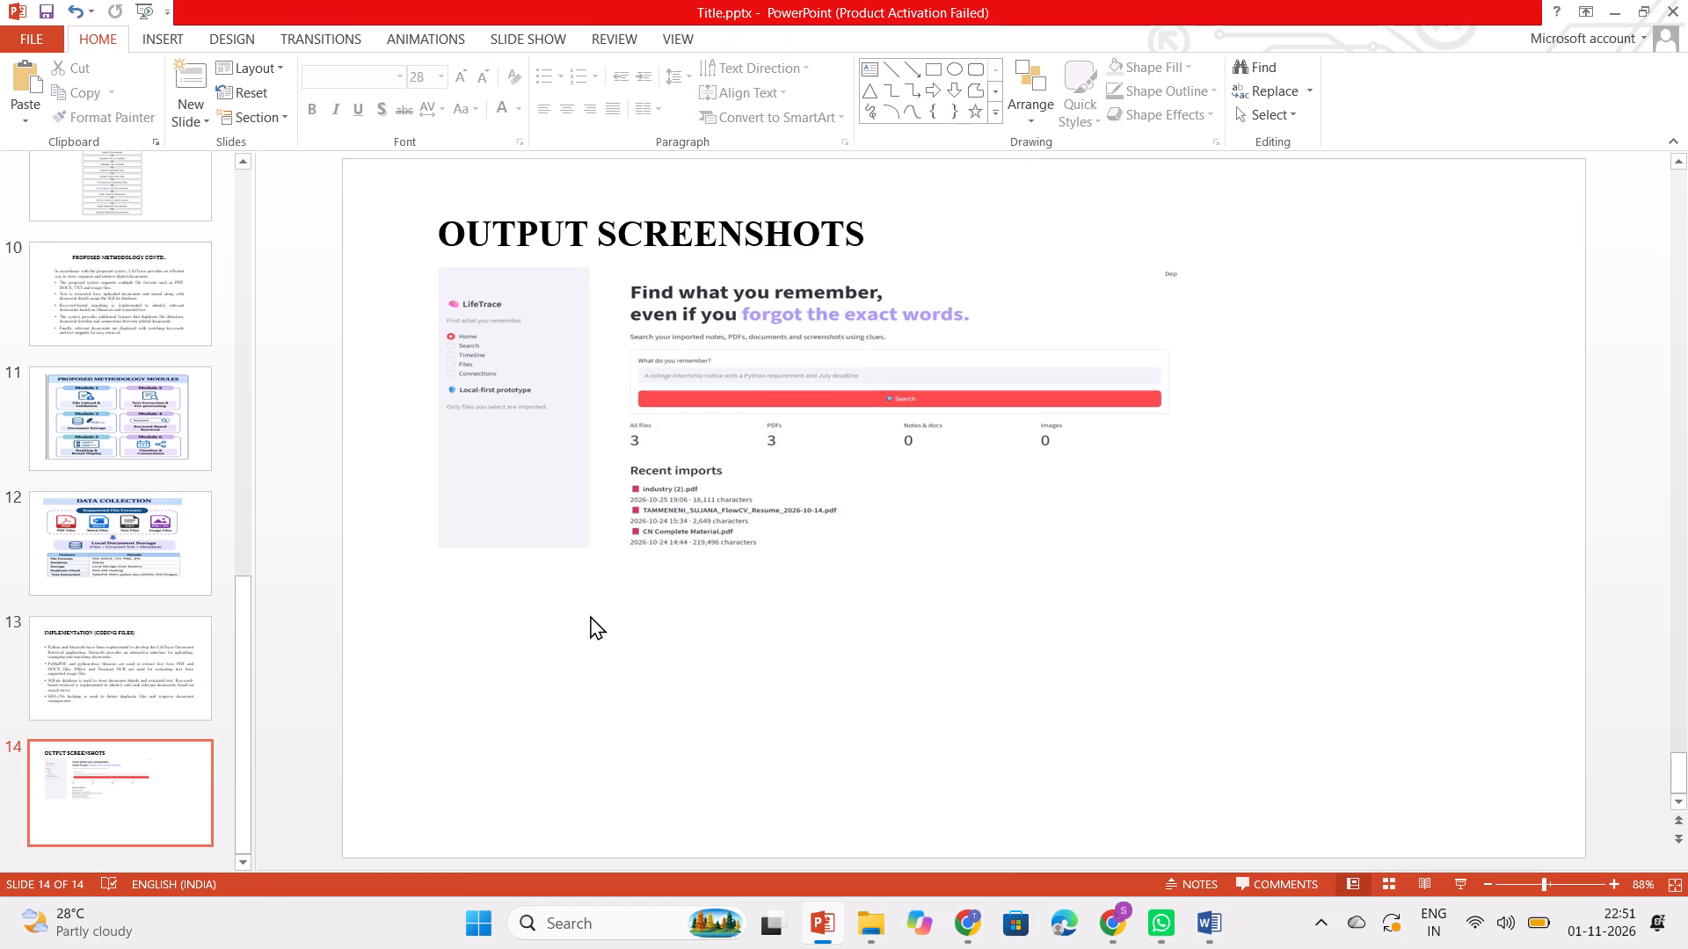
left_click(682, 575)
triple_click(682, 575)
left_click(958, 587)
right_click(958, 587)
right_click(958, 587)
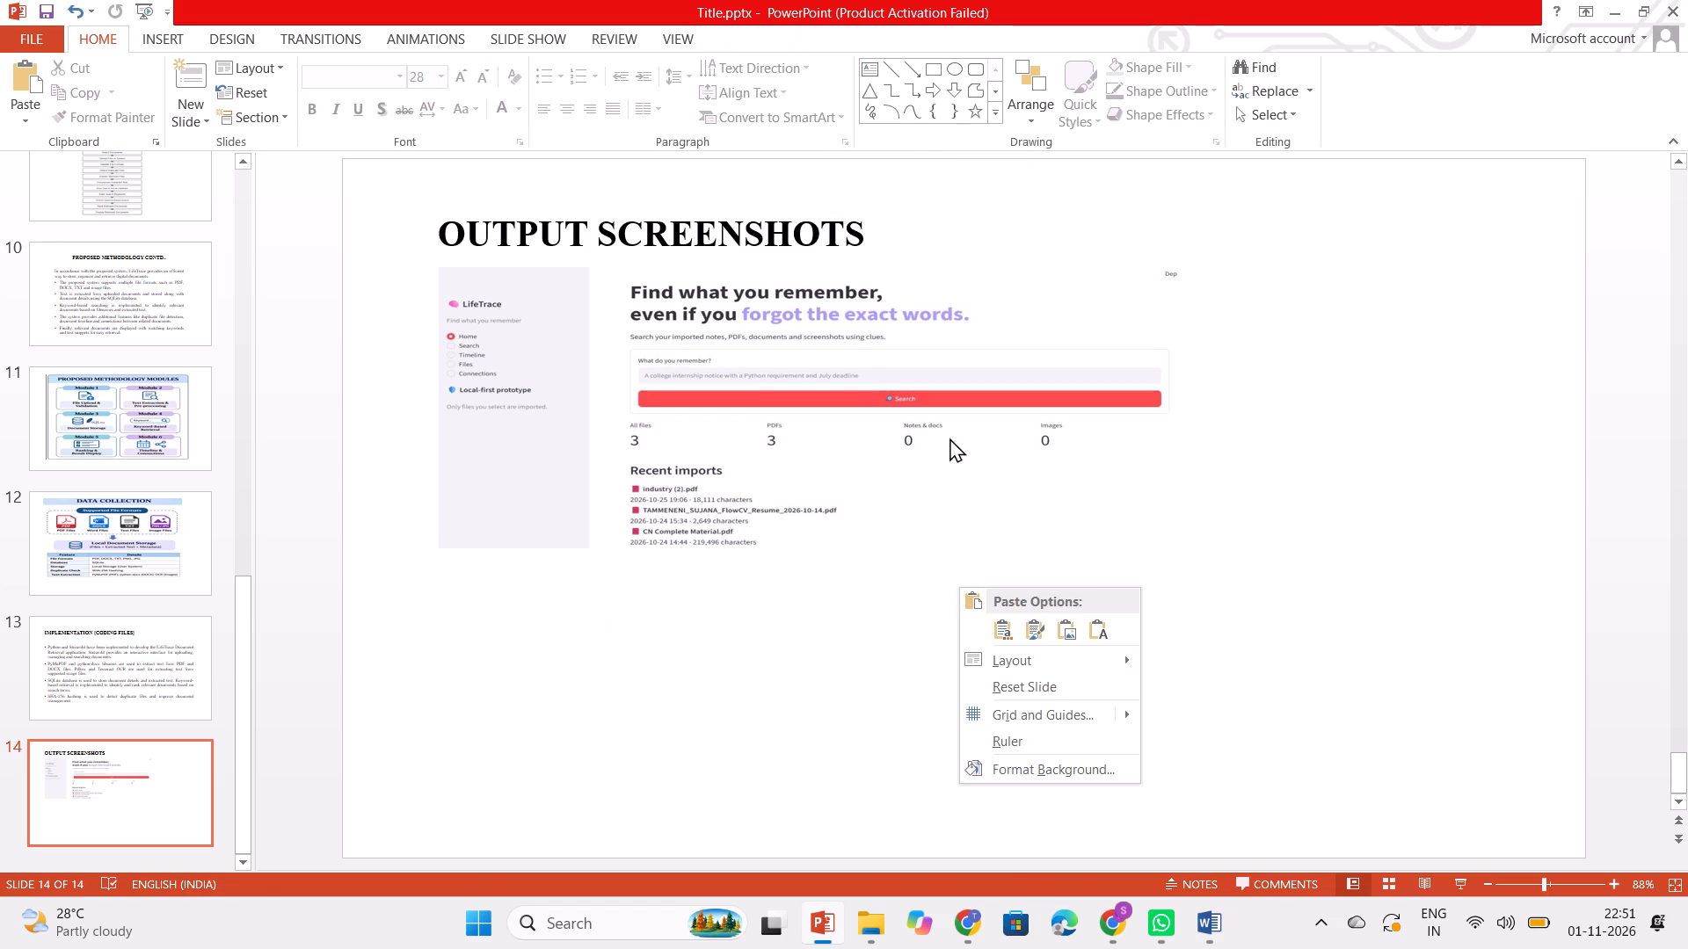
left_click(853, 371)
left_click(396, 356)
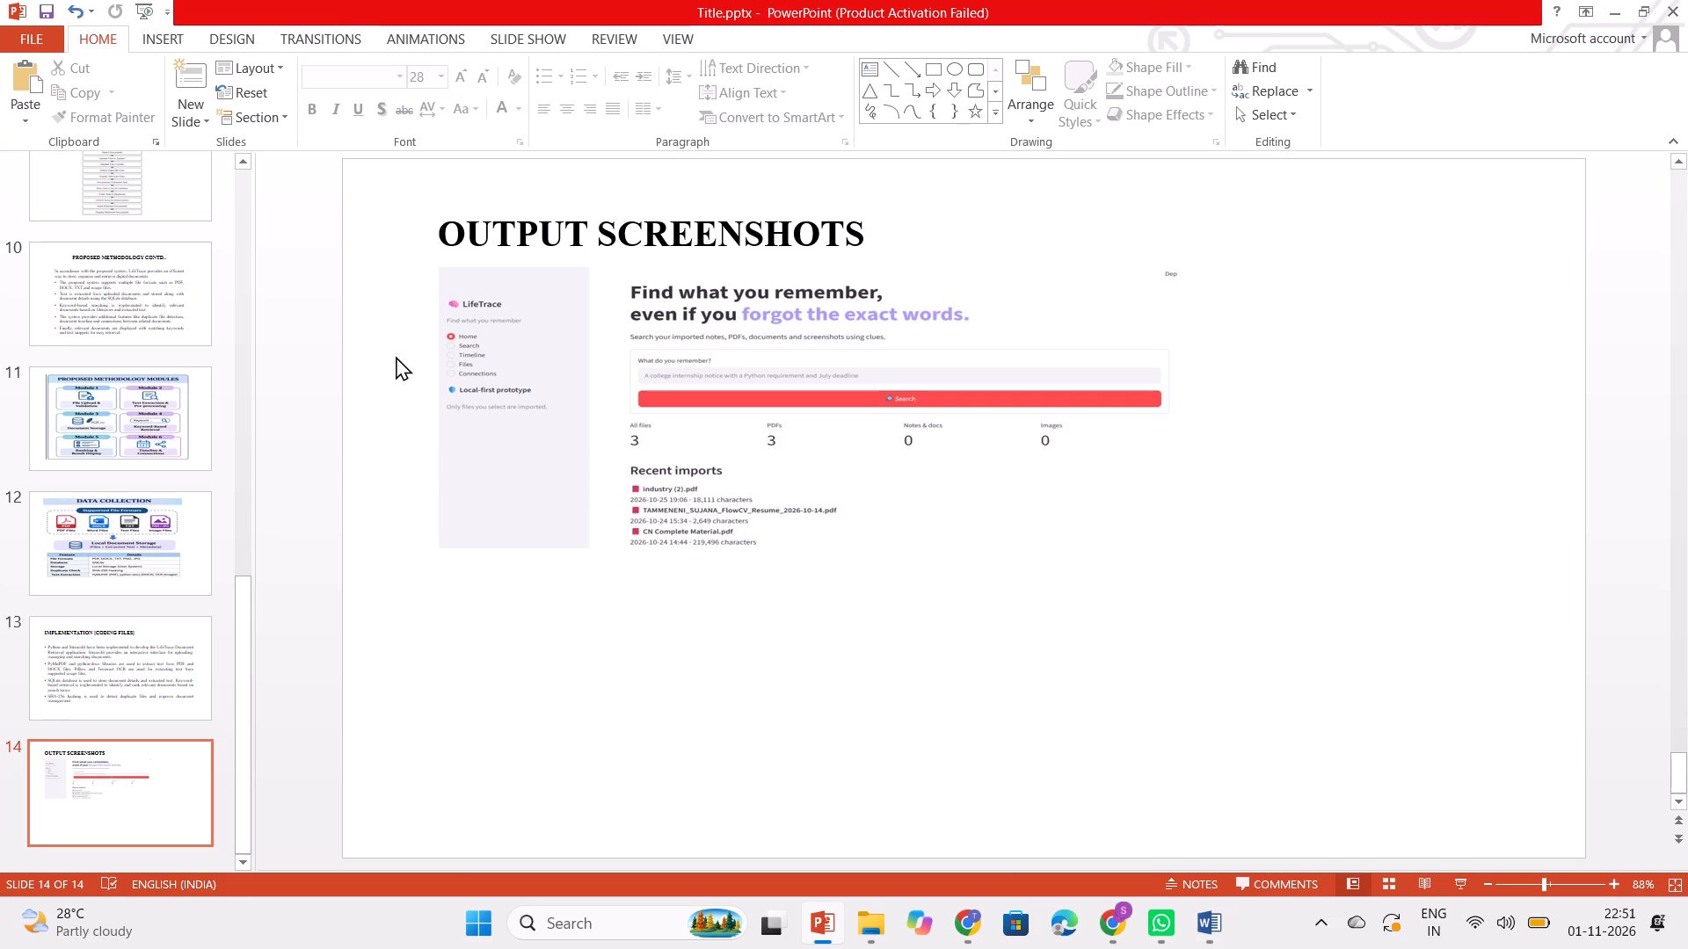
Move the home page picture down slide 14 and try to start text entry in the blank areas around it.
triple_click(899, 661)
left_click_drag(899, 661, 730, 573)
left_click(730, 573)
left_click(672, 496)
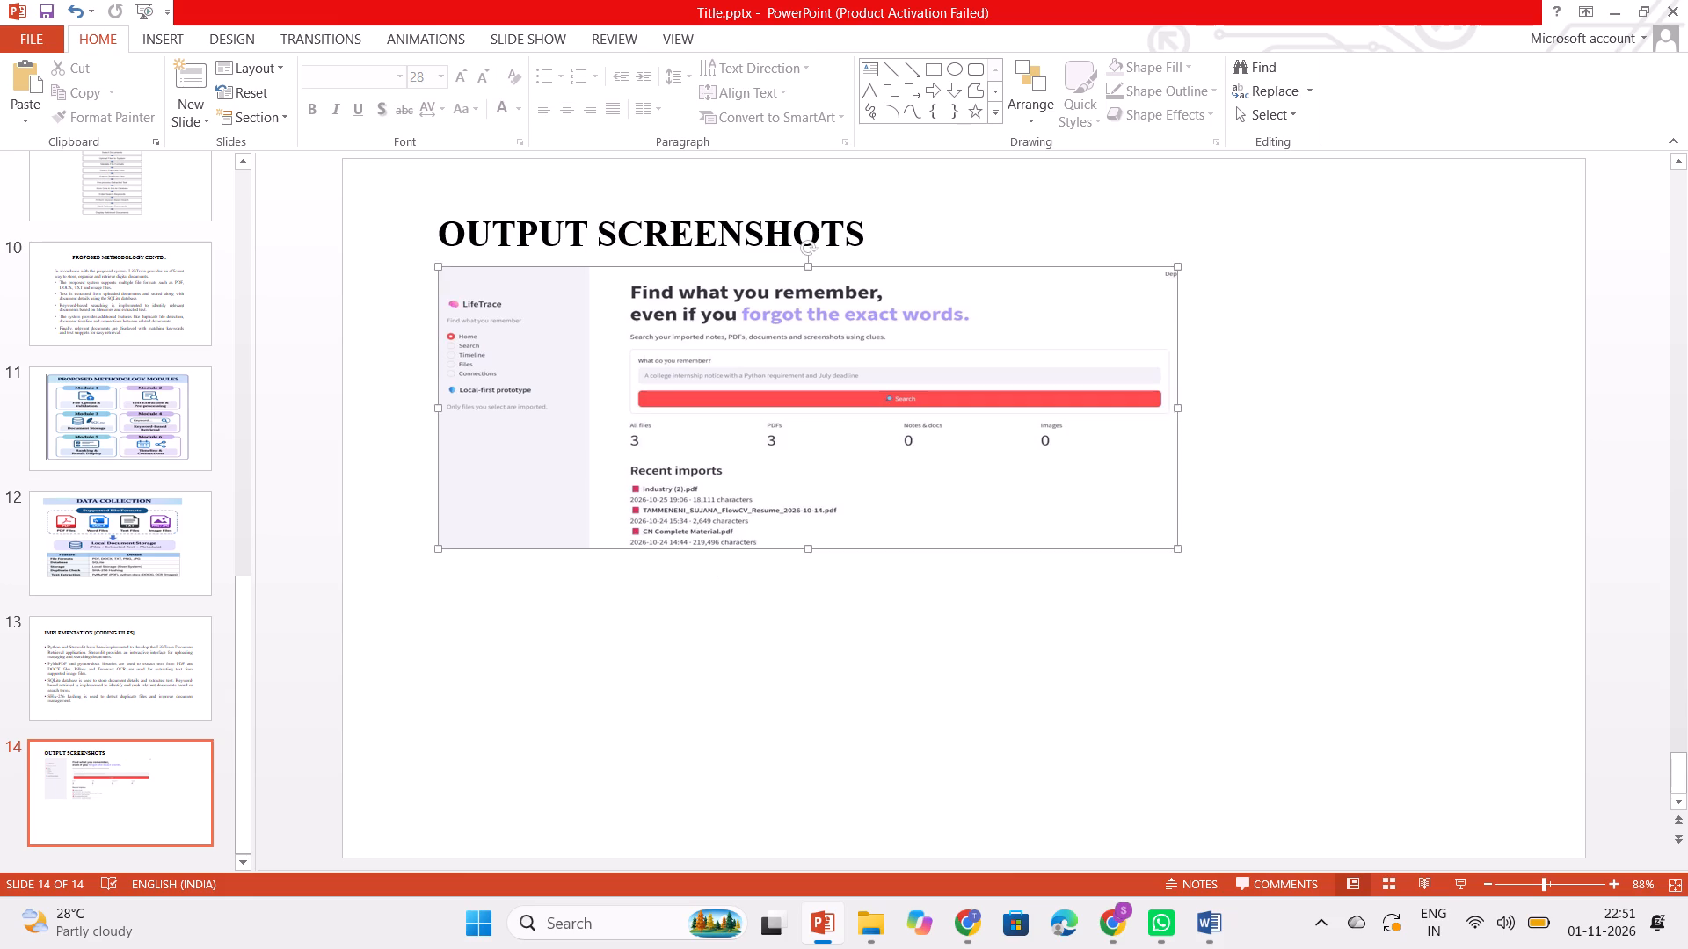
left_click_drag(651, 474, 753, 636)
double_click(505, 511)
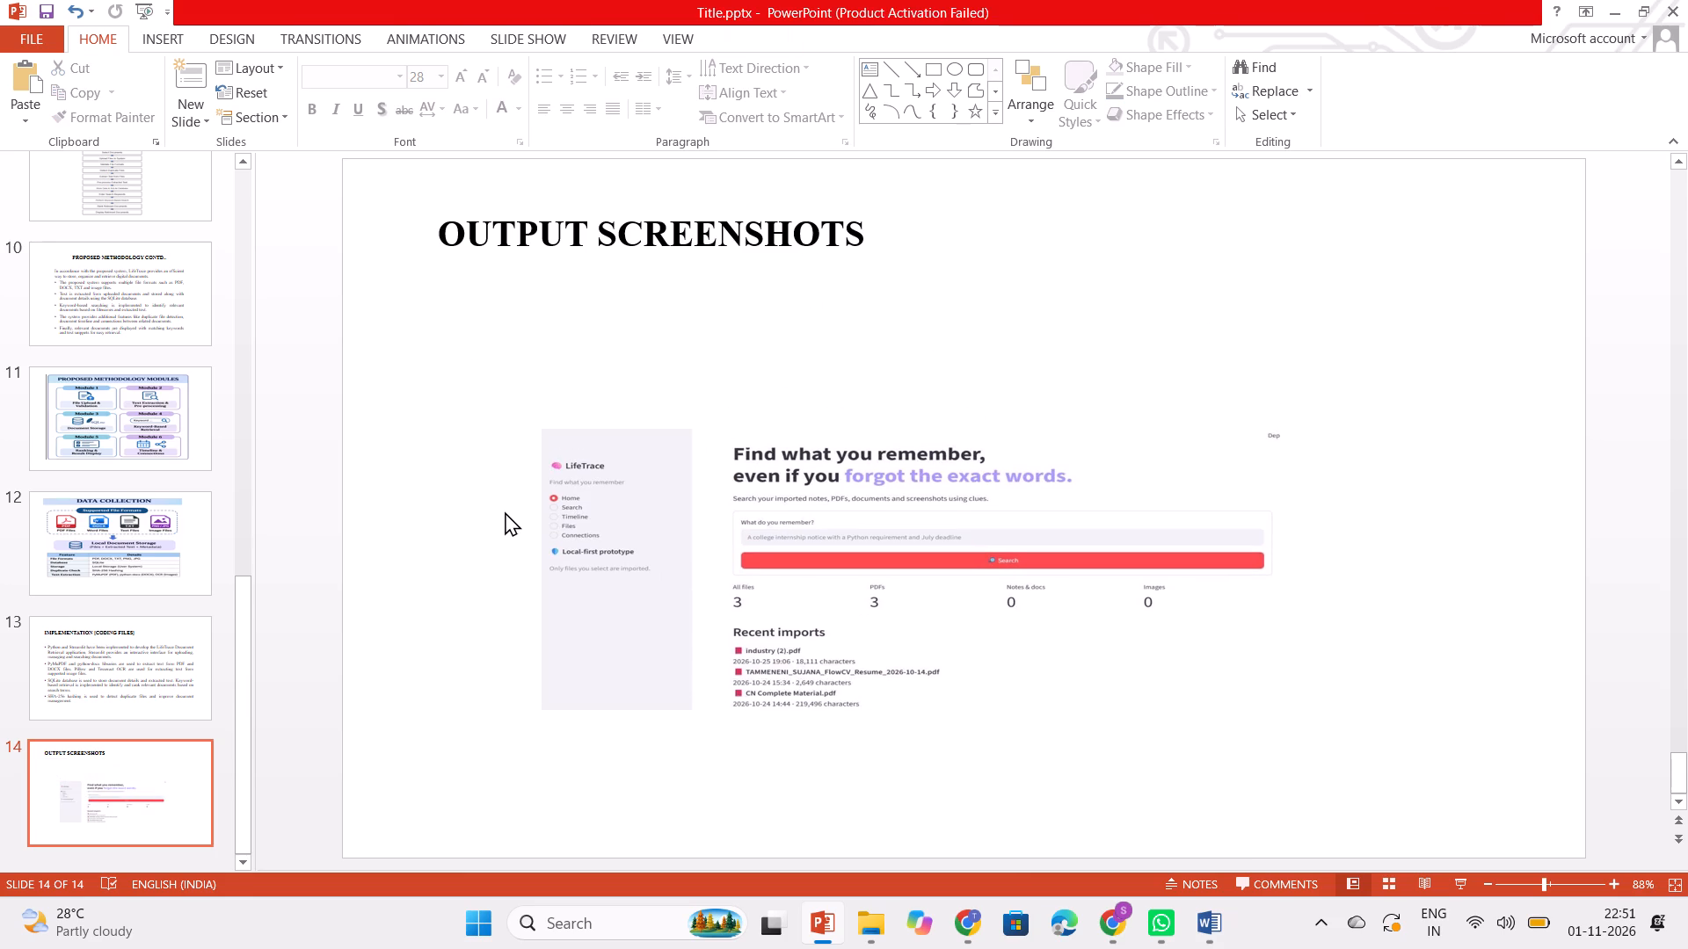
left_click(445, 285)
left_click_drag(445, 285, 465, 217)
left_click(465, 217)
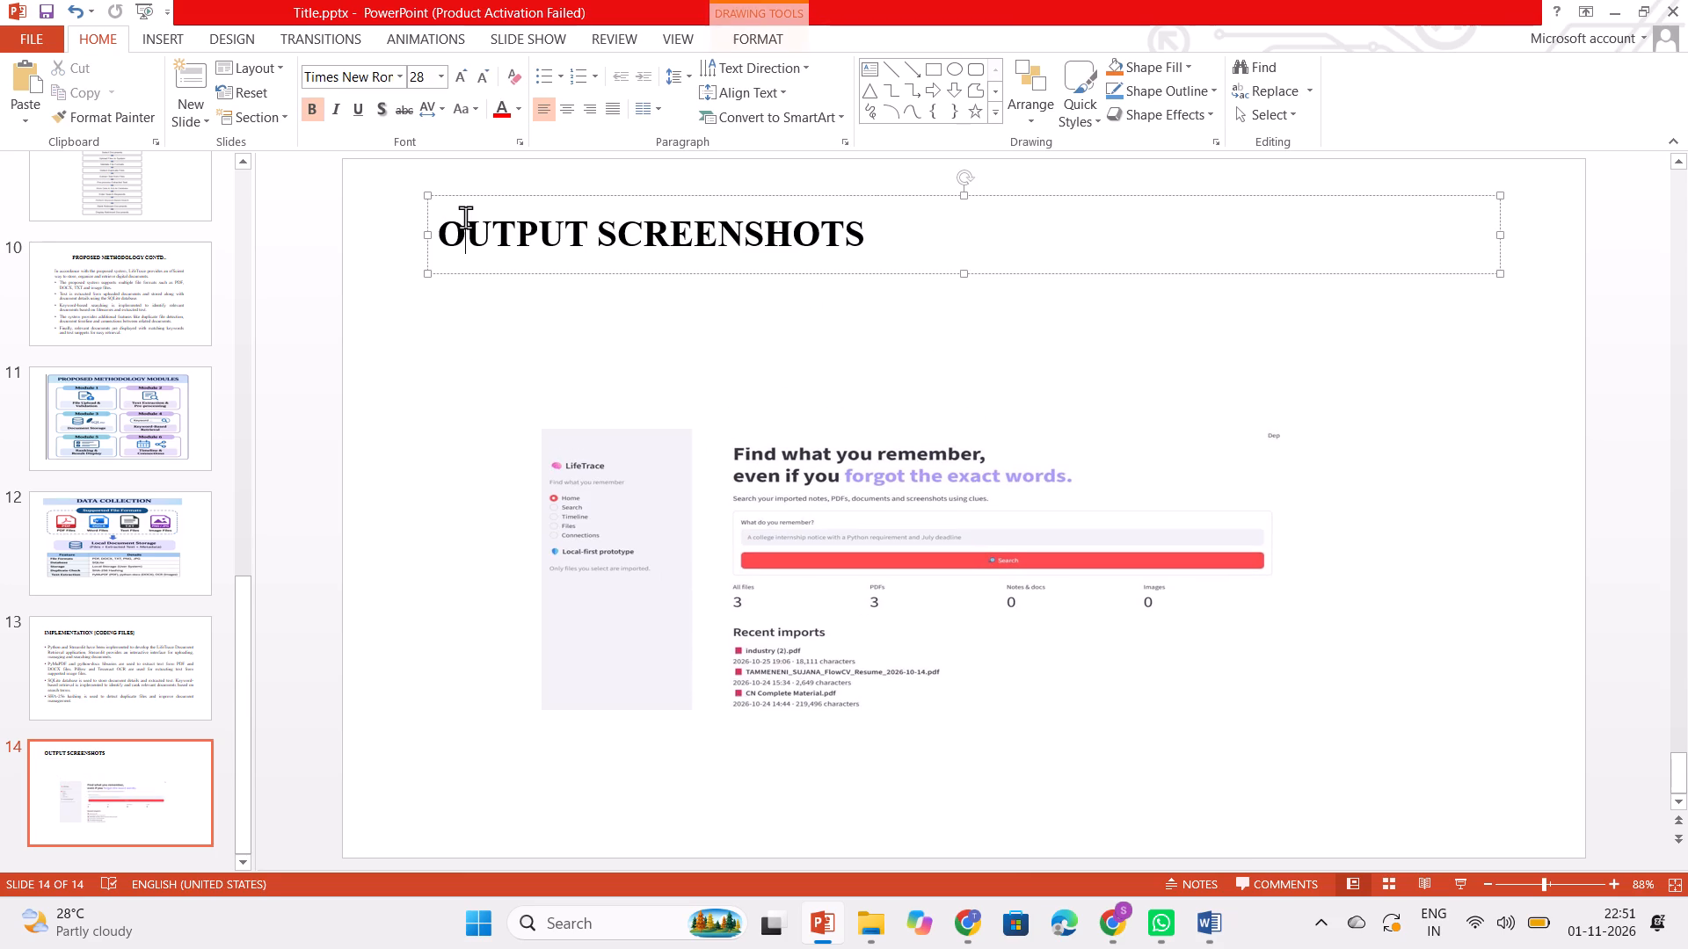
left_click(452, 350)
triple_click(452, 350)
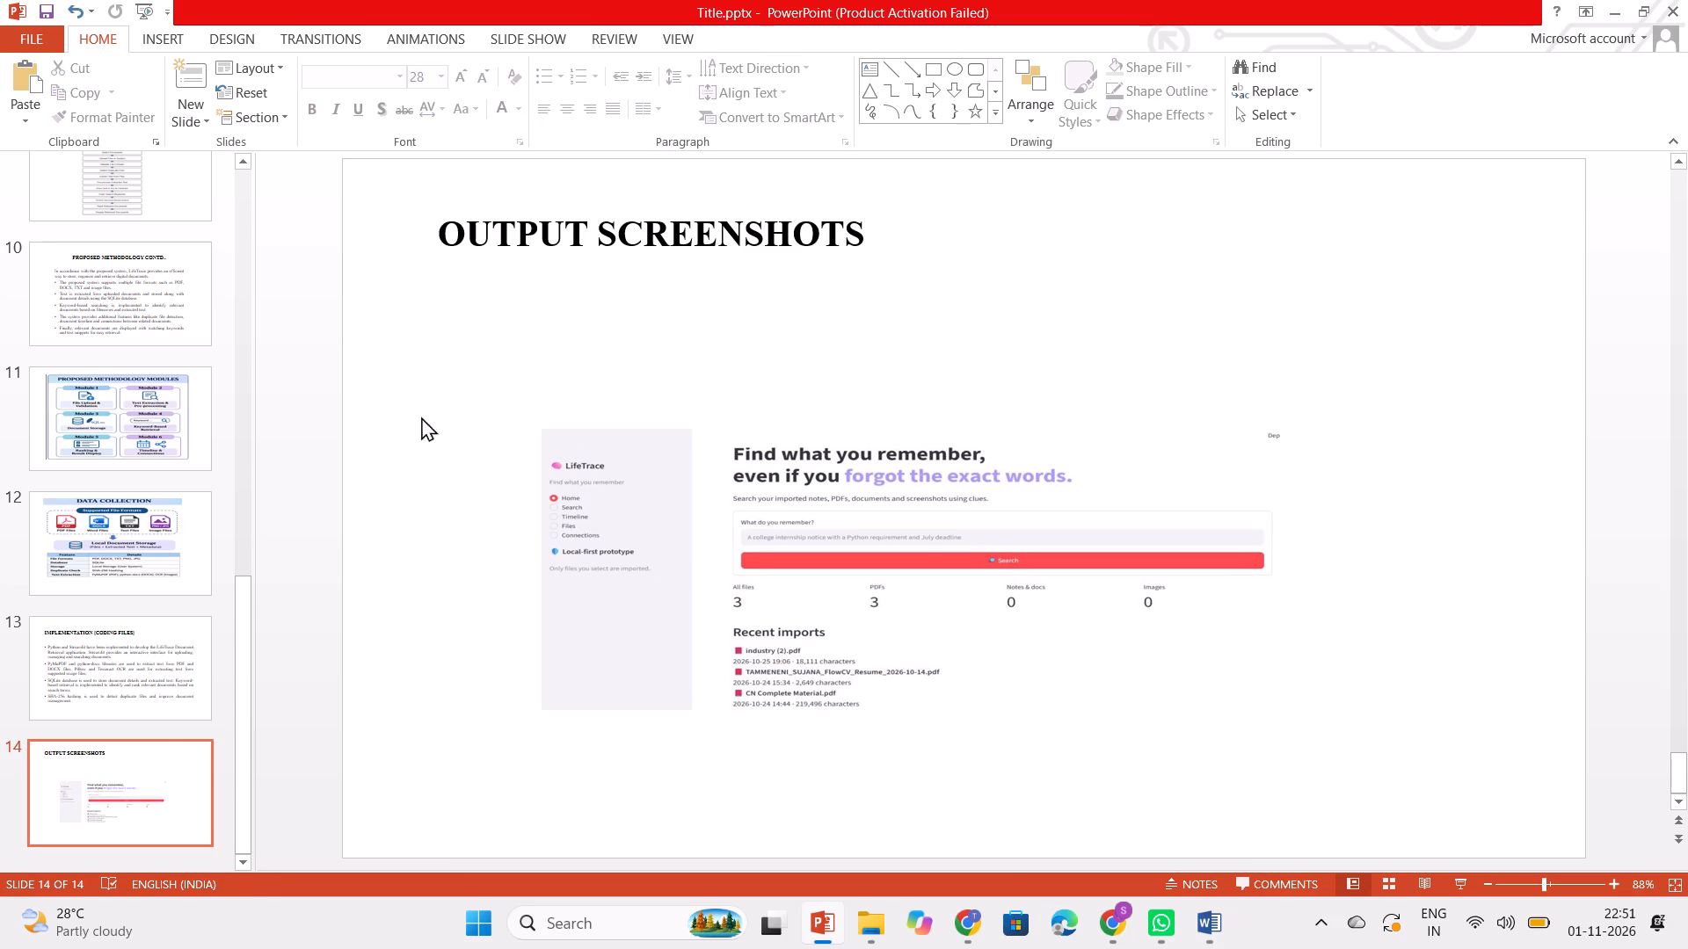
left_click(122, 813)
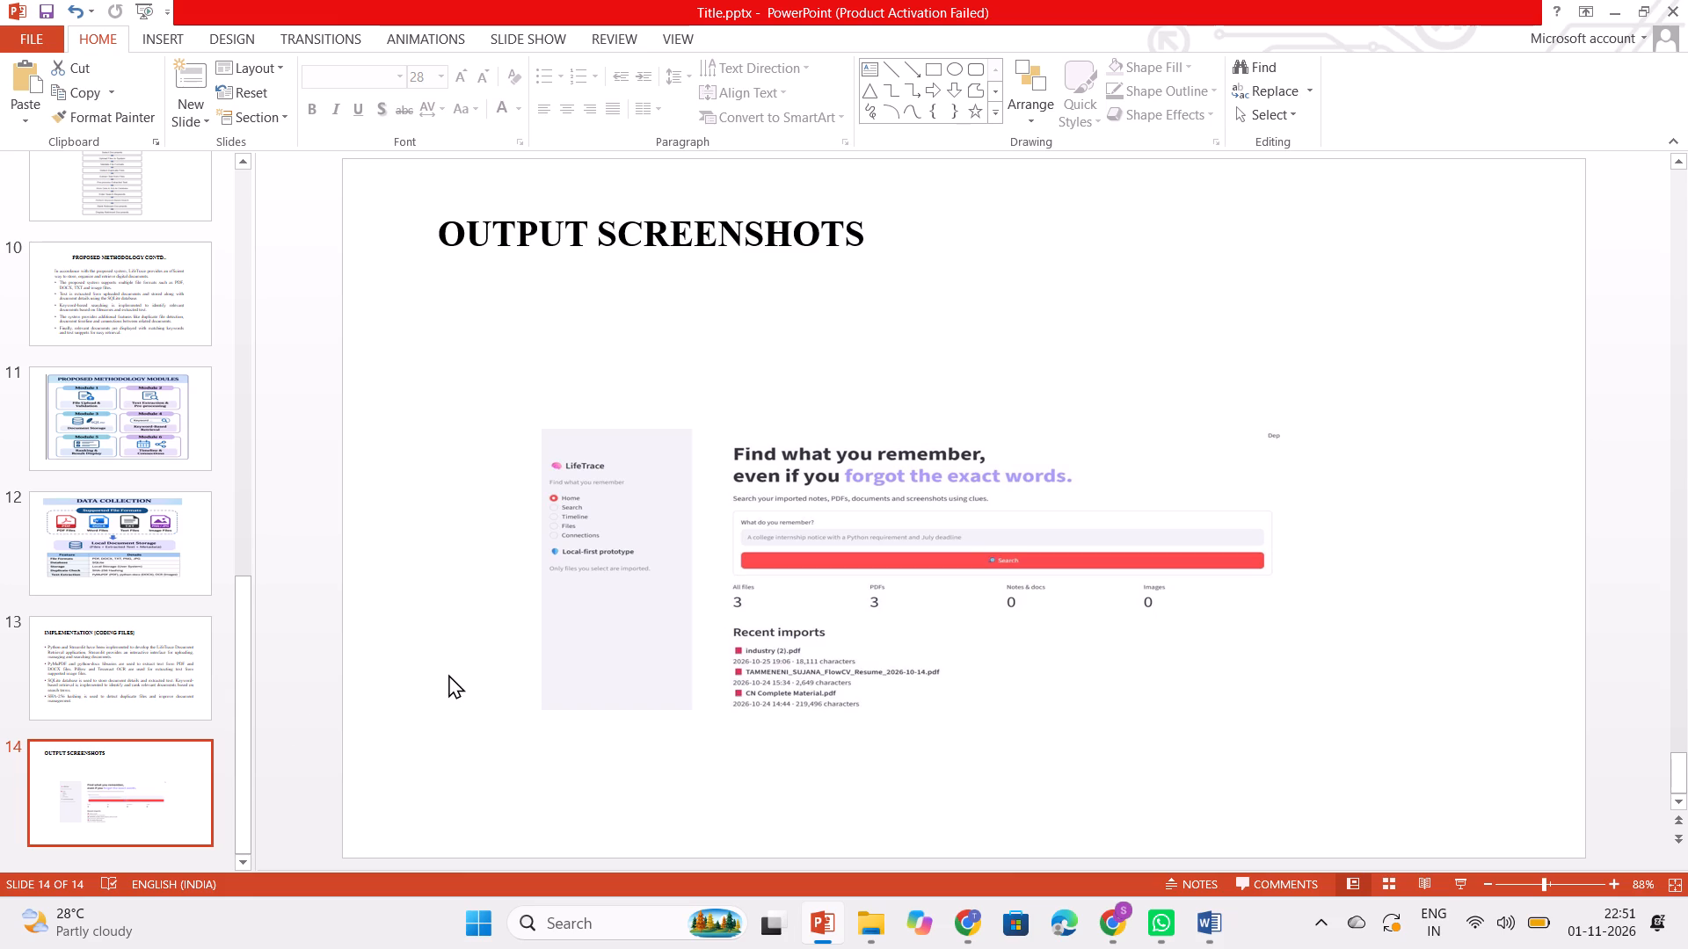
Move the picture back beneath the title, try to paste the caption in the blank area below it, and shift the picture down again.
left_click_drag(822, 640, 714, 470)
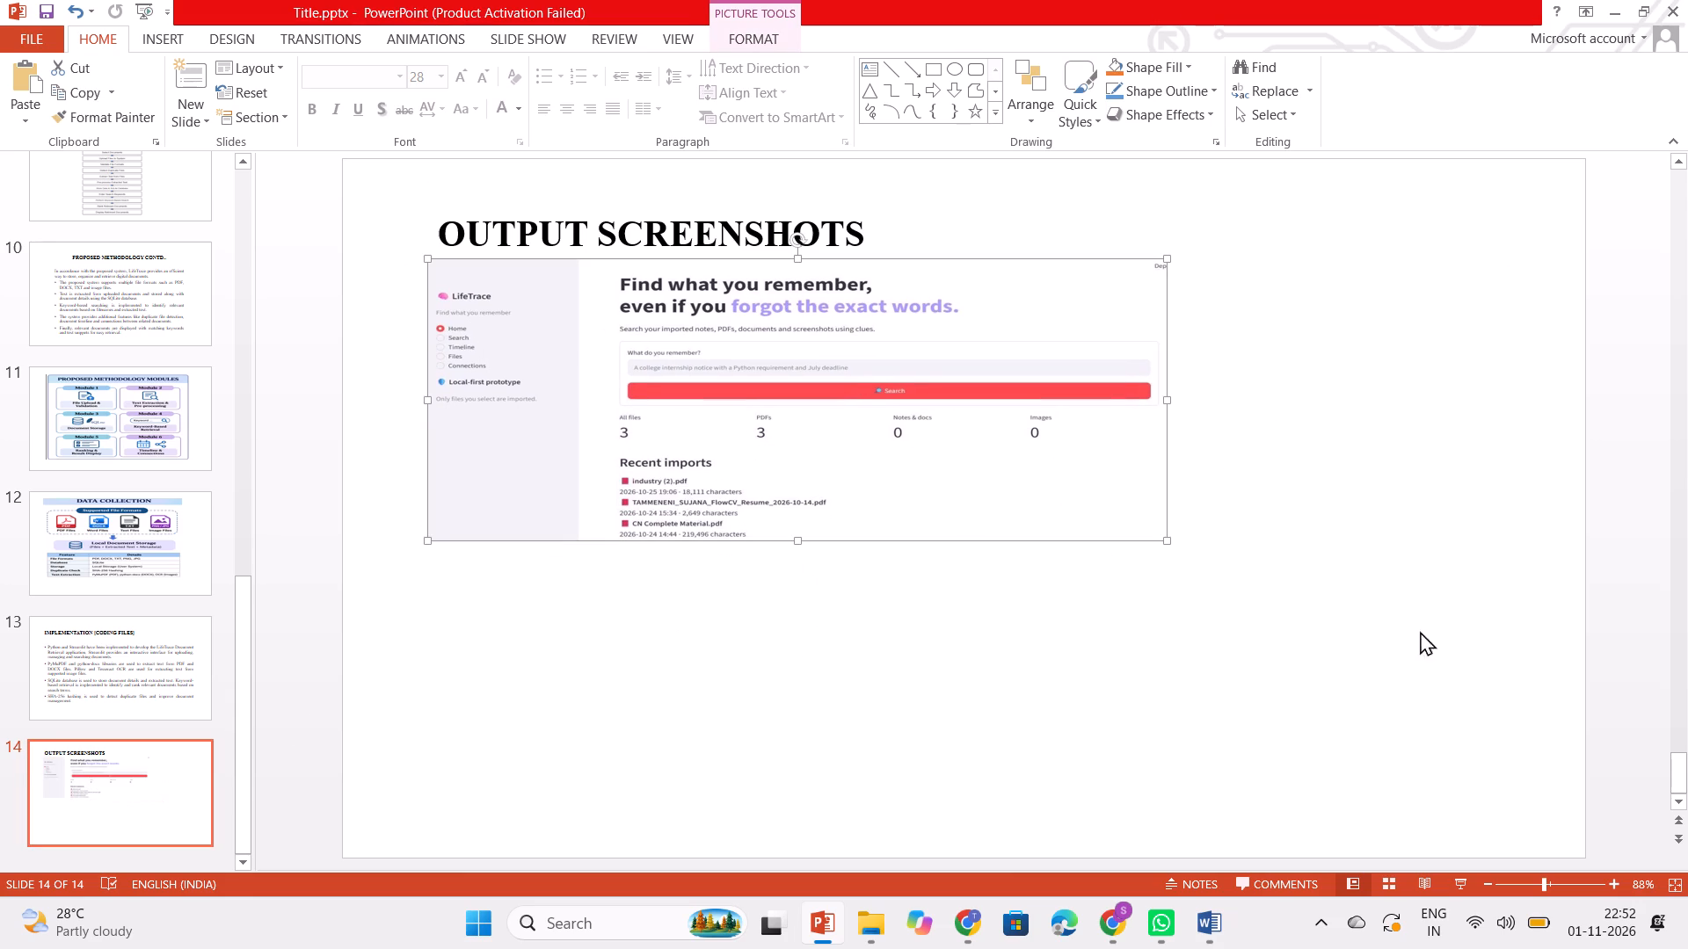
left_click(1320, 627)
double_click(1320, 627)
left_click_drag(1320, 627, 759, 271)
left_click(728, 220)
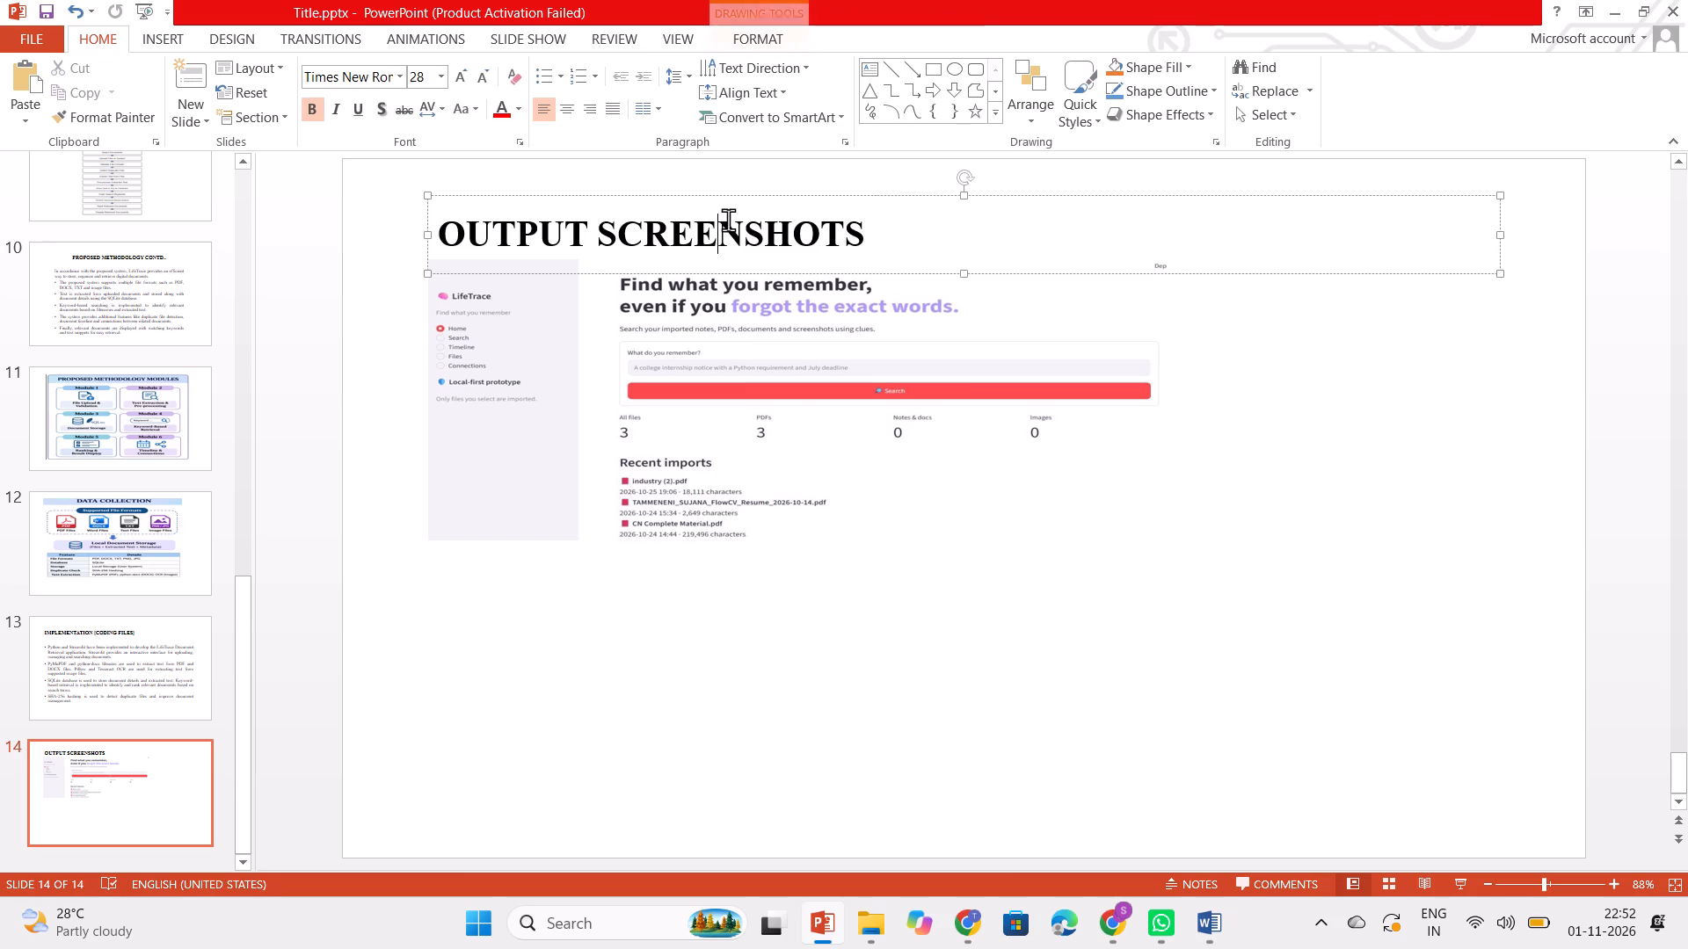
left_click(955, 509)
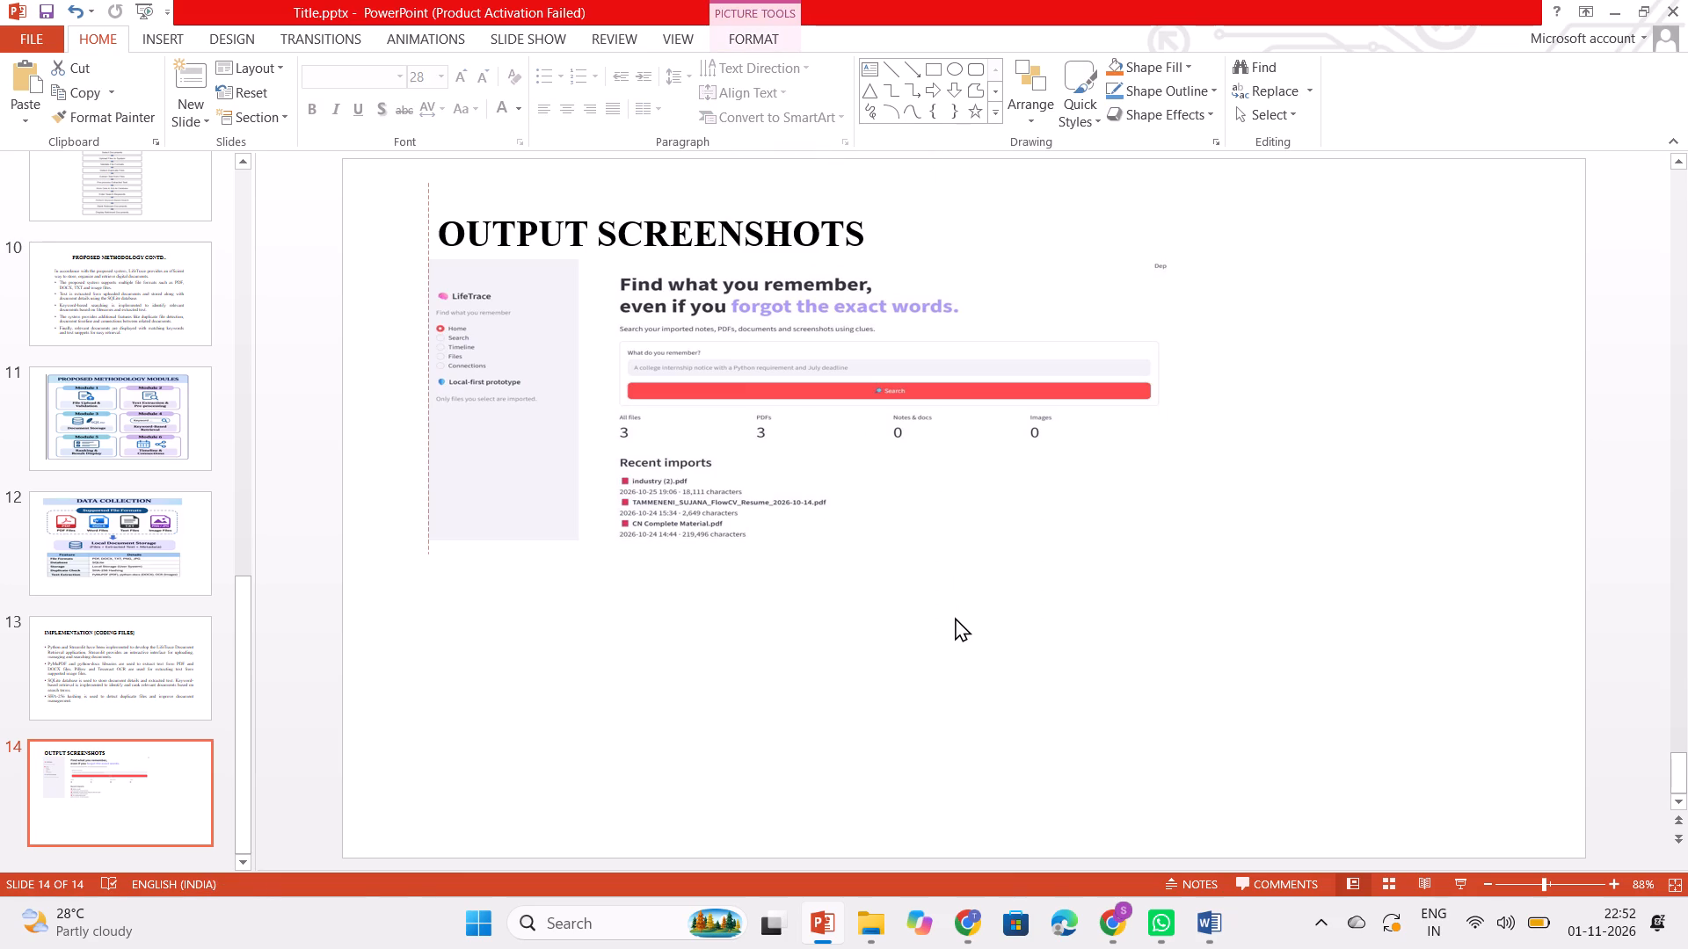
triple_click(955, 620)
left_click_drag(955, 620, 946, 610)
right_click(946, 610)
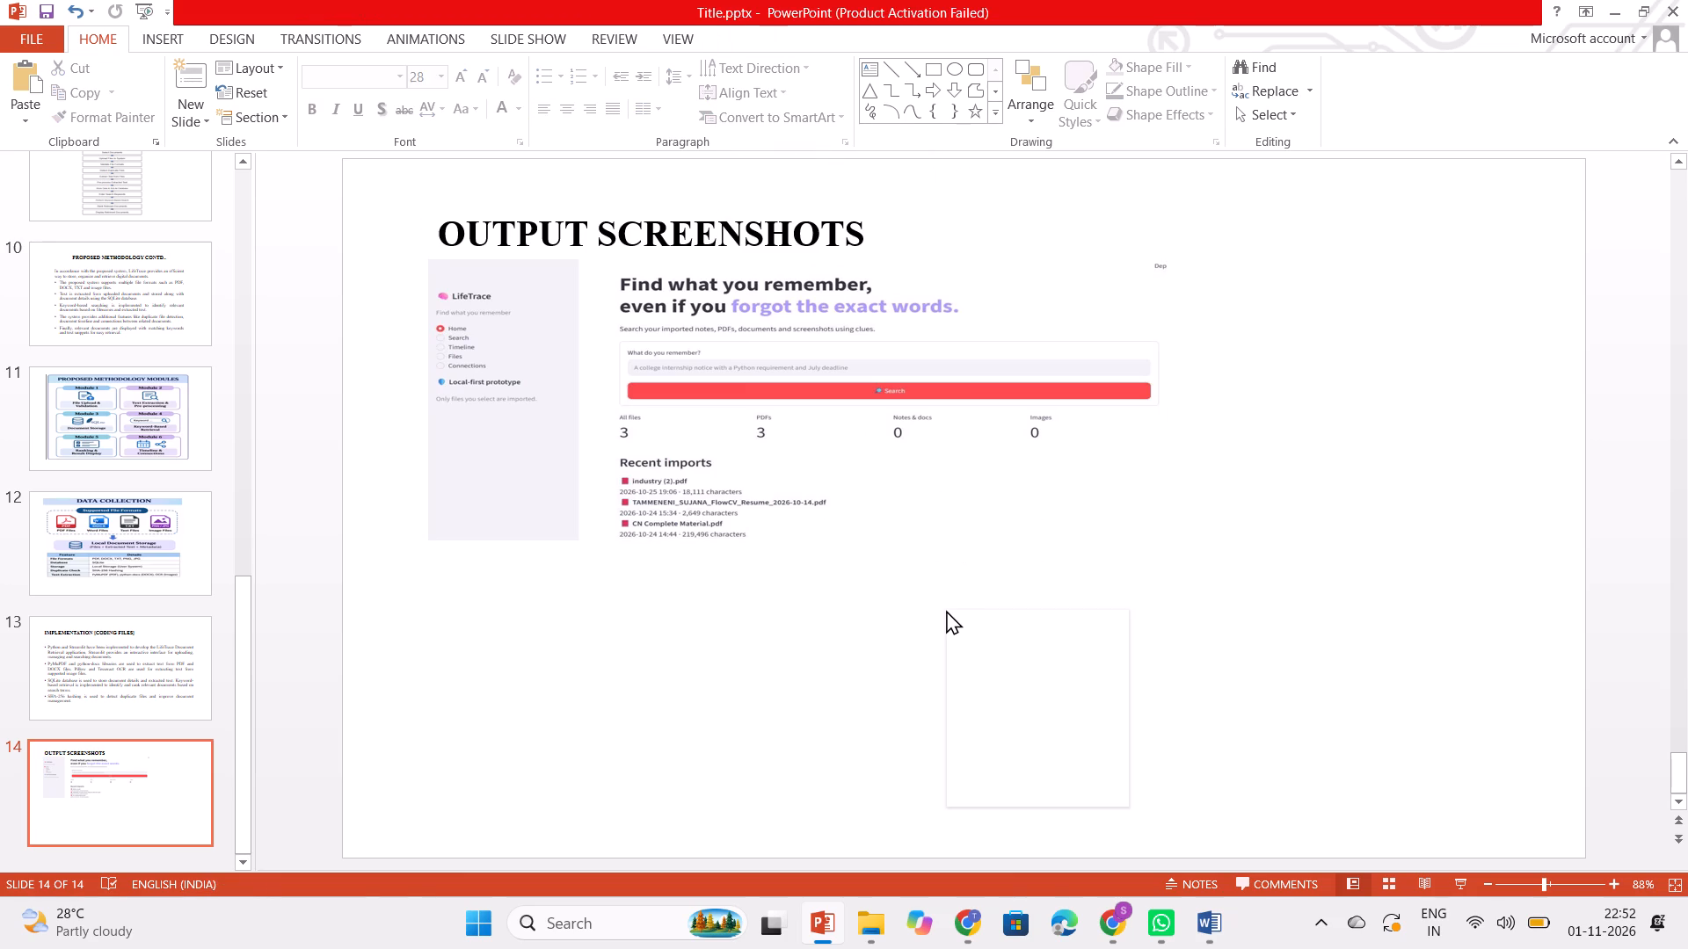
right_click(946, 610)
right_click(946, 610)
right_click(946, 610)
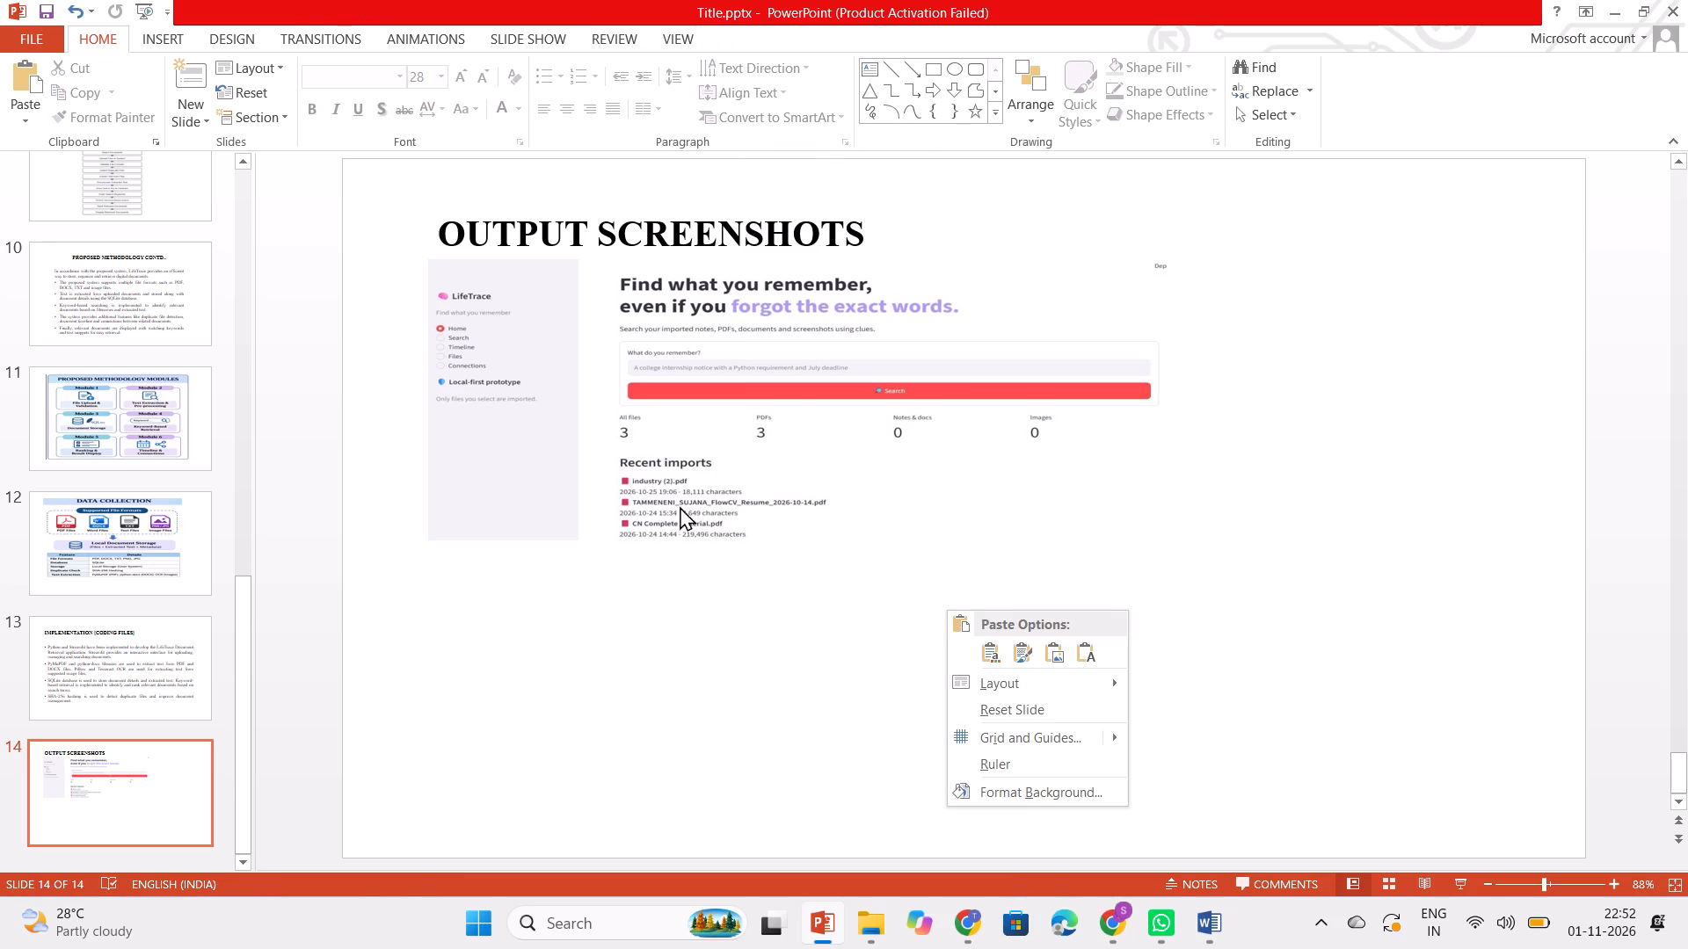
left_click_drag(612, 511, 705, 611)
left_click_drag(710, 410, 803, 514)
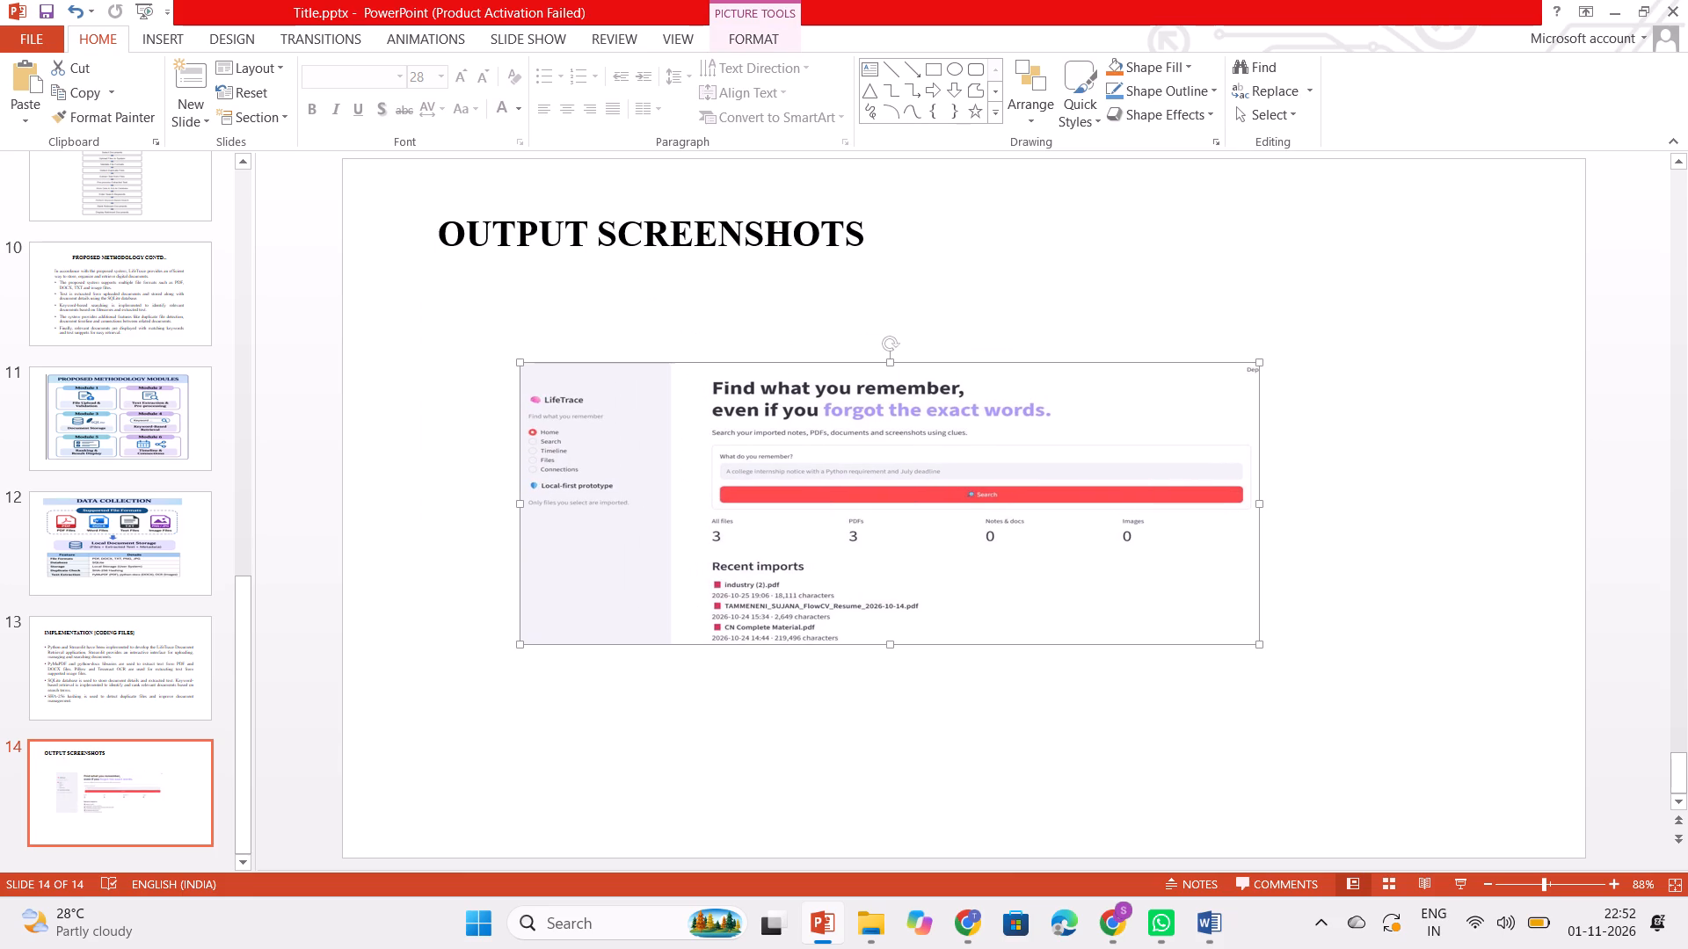
Undo the picture and title box edits on slide 14 back to the empty content placeholder.
key("ctrl+z")
key("ctrl+z")
key("ctrl+z")
key("ctrl+z")
key("ctrl+z")
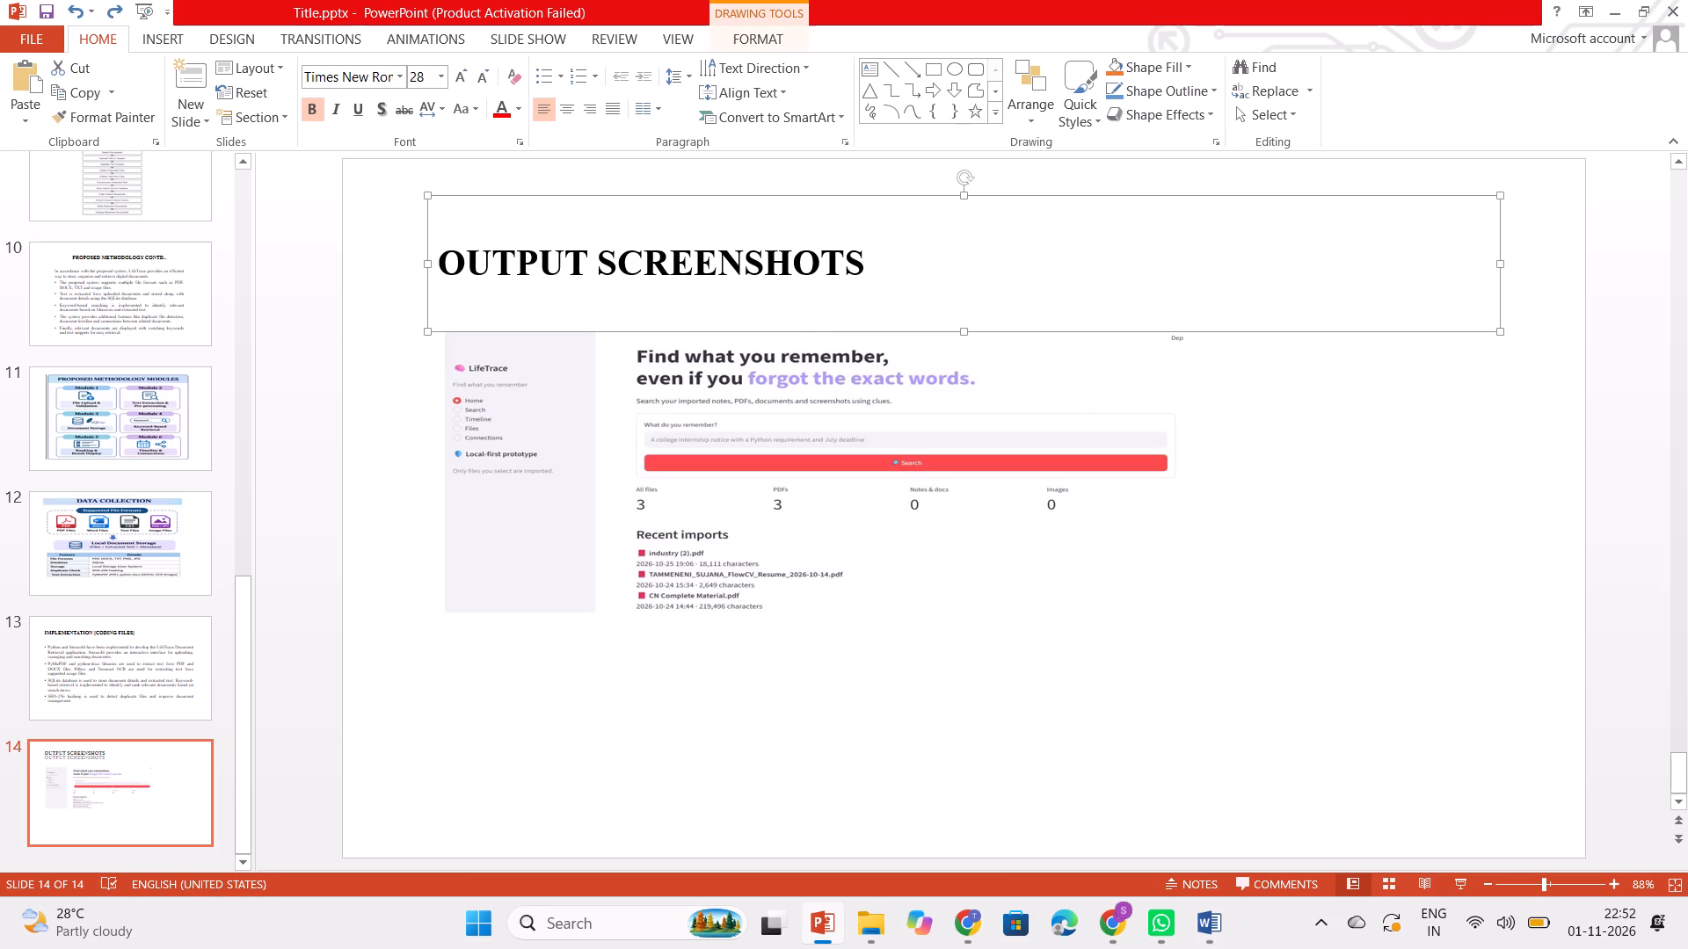
key("ctrl+z")
key("ctrl+z")
key("ctrl+z")
key("ctrl+z")
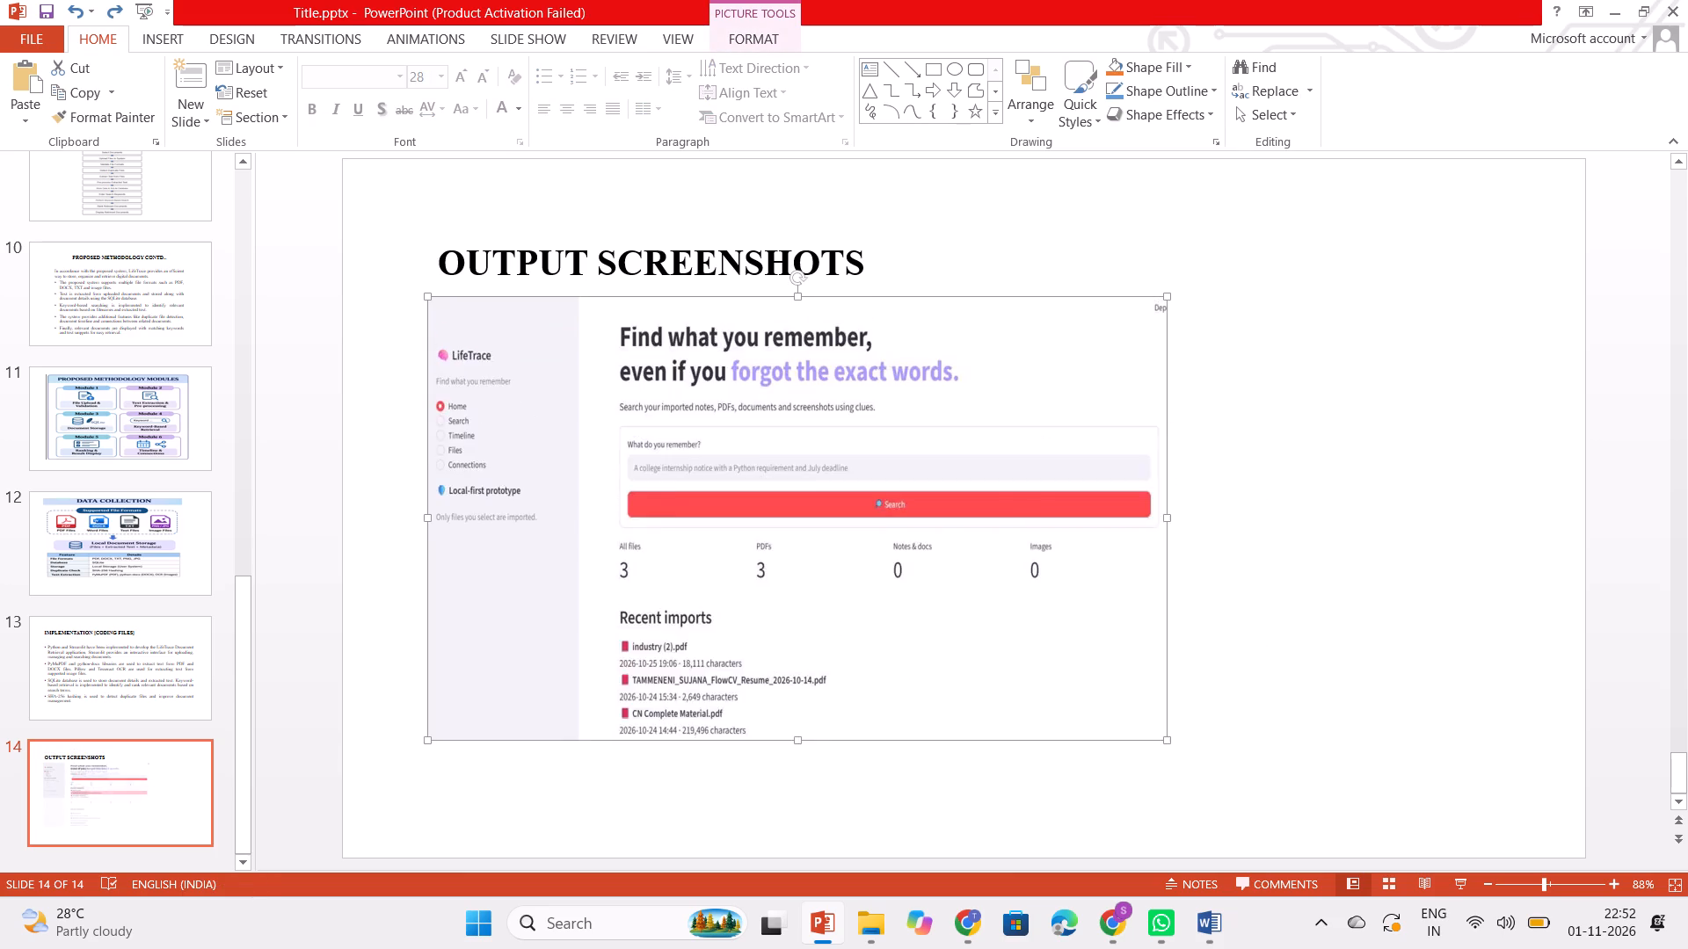
key("ctrl+z")
key("ctrl+z")
key("ctrl+z")
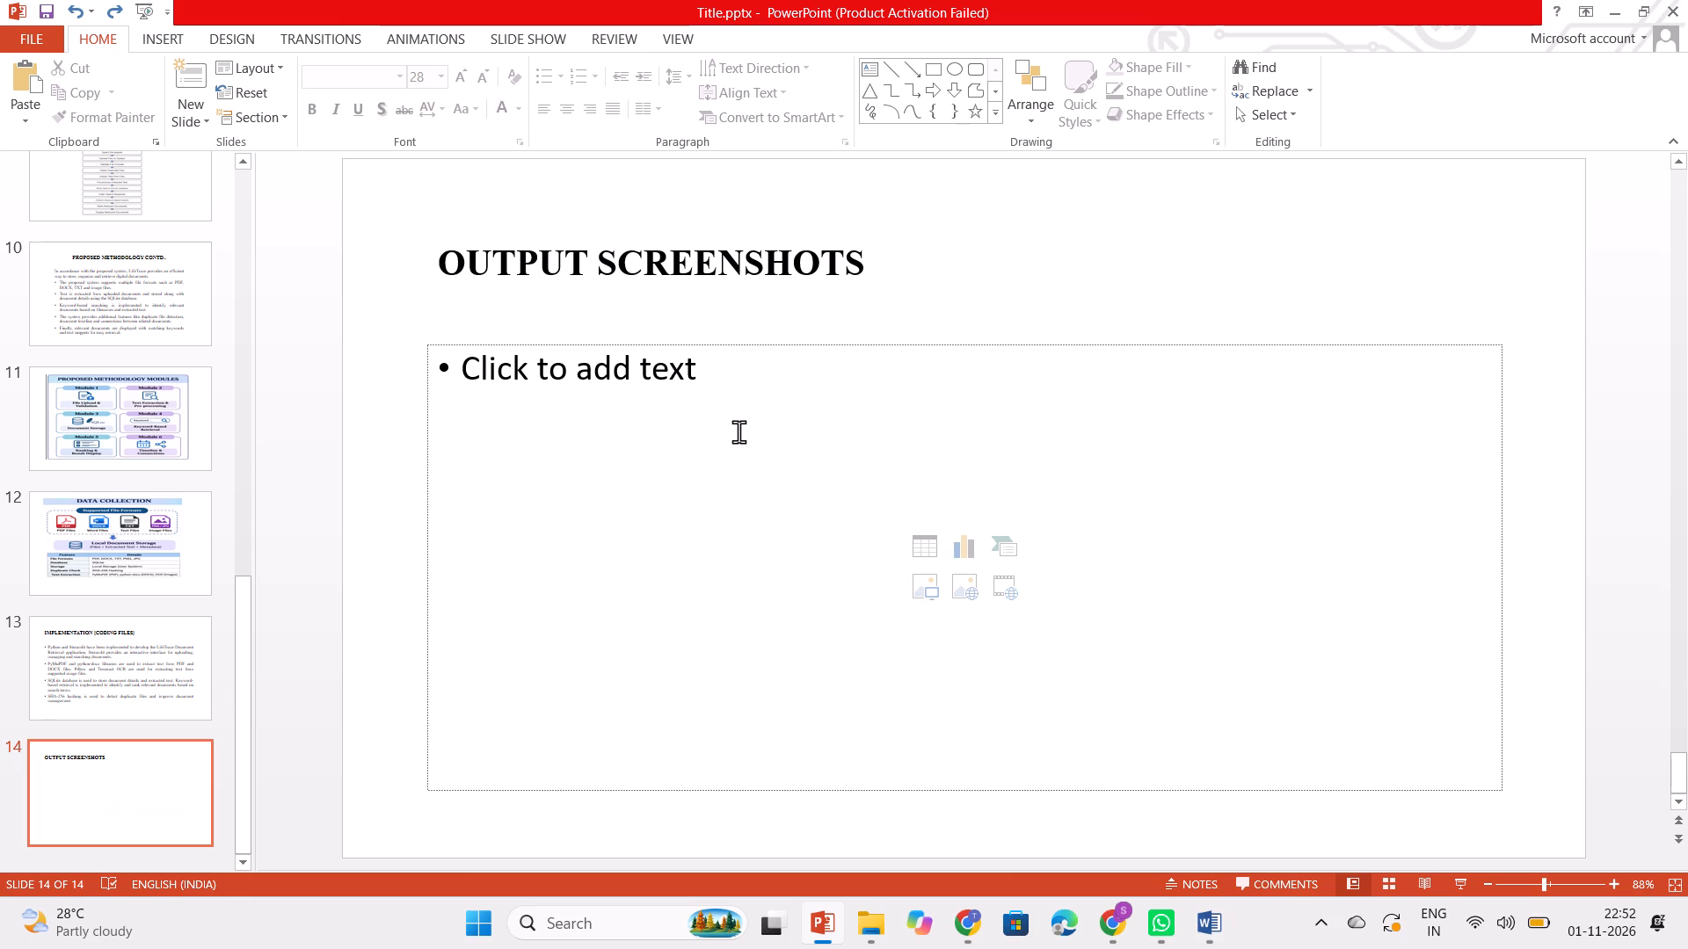
Shorten the title box closely around OUTPUT SCREENSHOTS and extend the content placeholder's upper edge to meet it.
left_click(723, 274)
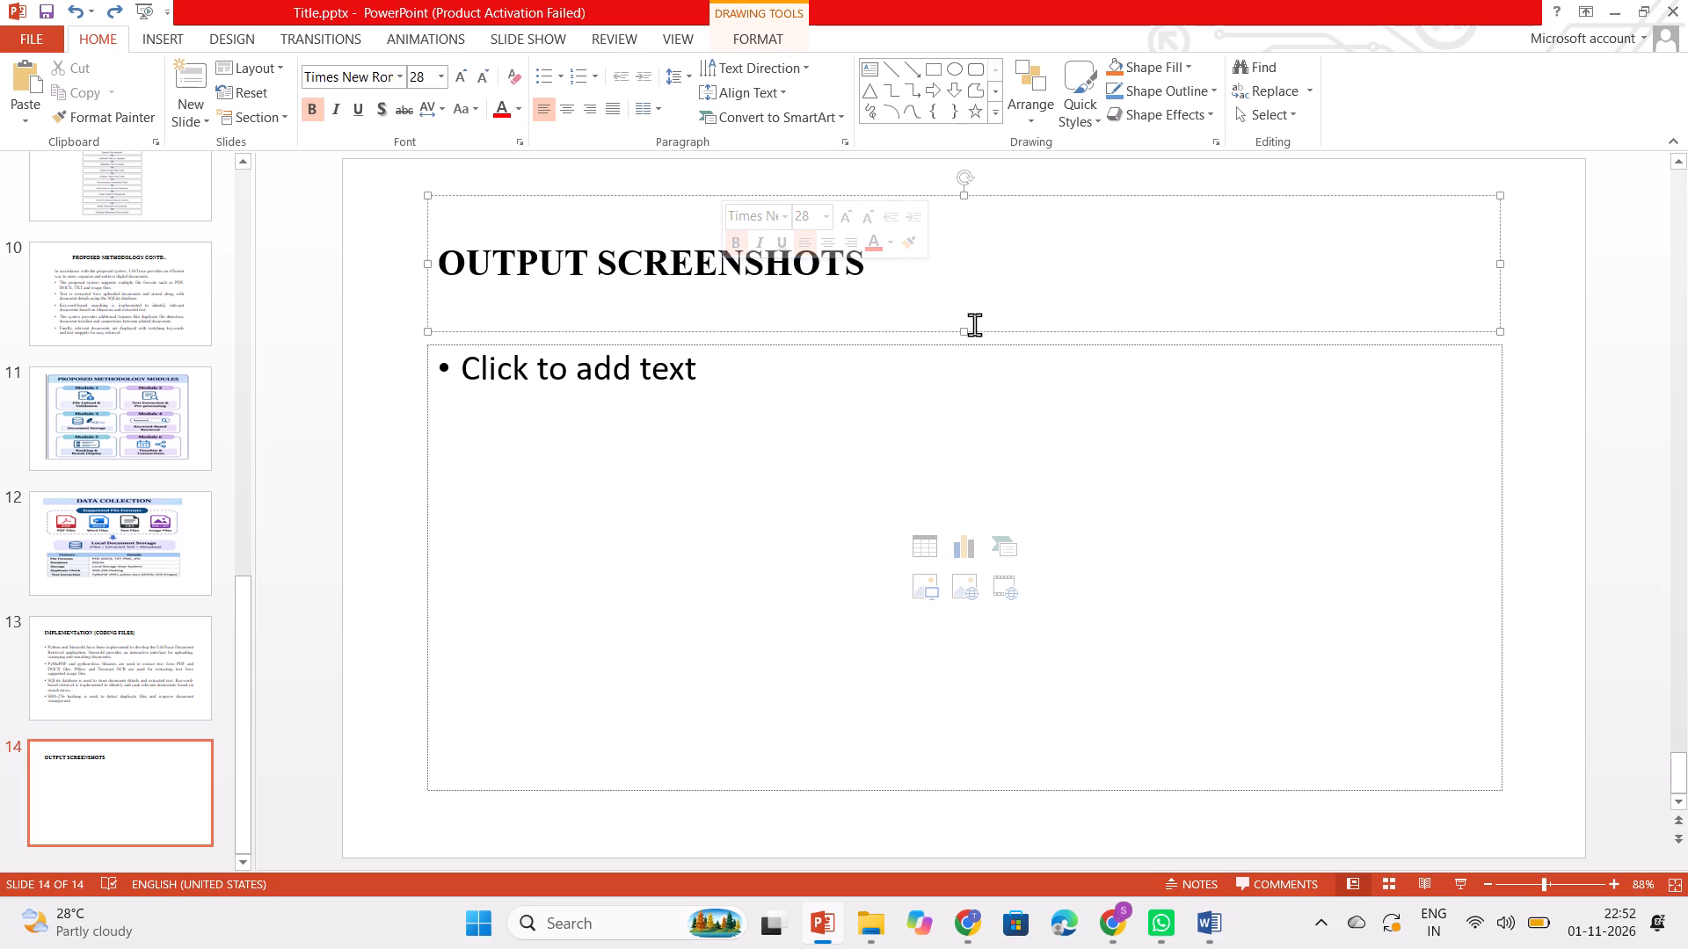
left_click_drag(966, 332, 949, 257)
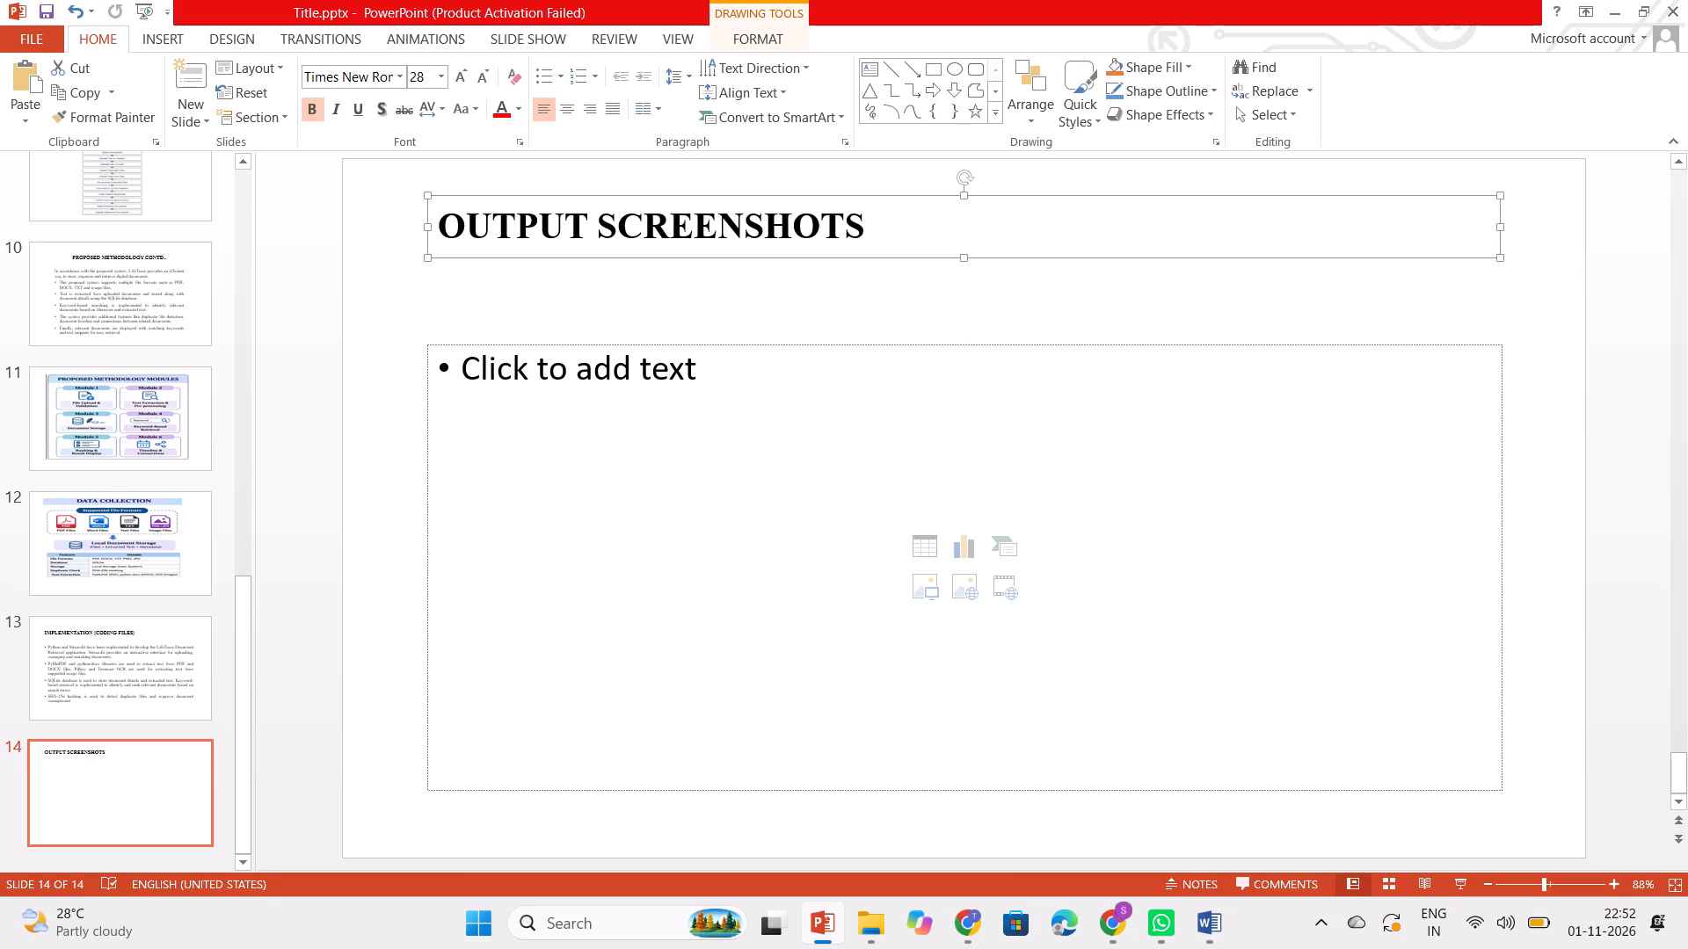
left_click(913, 441)
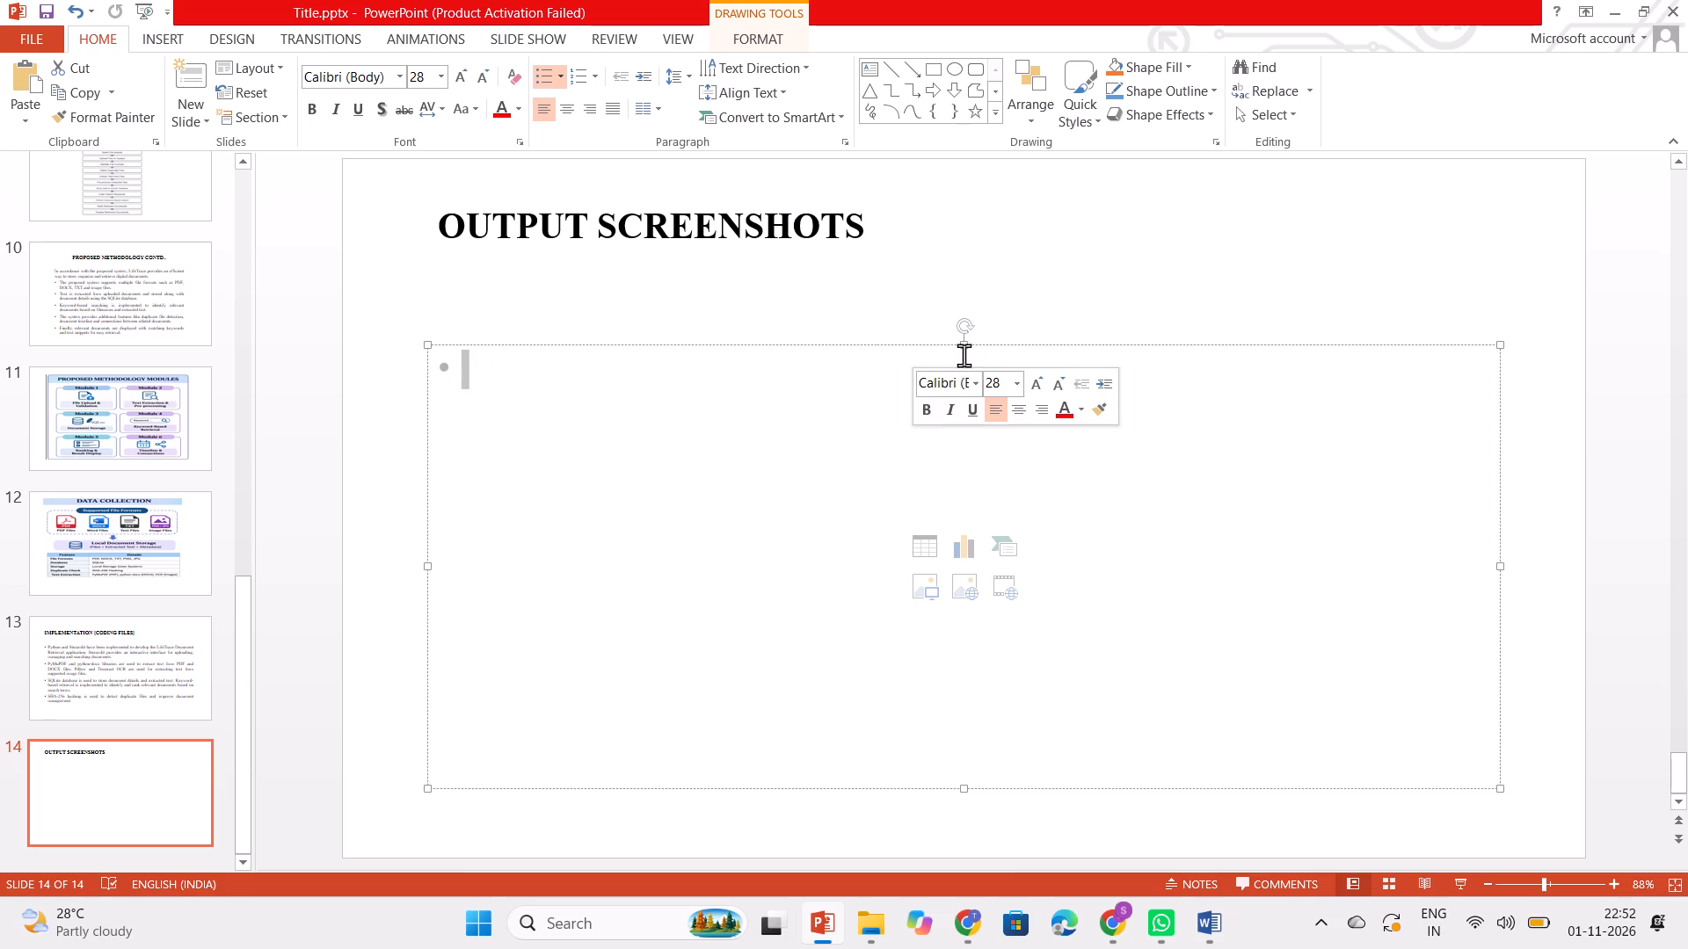
left_click_drag(964, 345, 947, 257)
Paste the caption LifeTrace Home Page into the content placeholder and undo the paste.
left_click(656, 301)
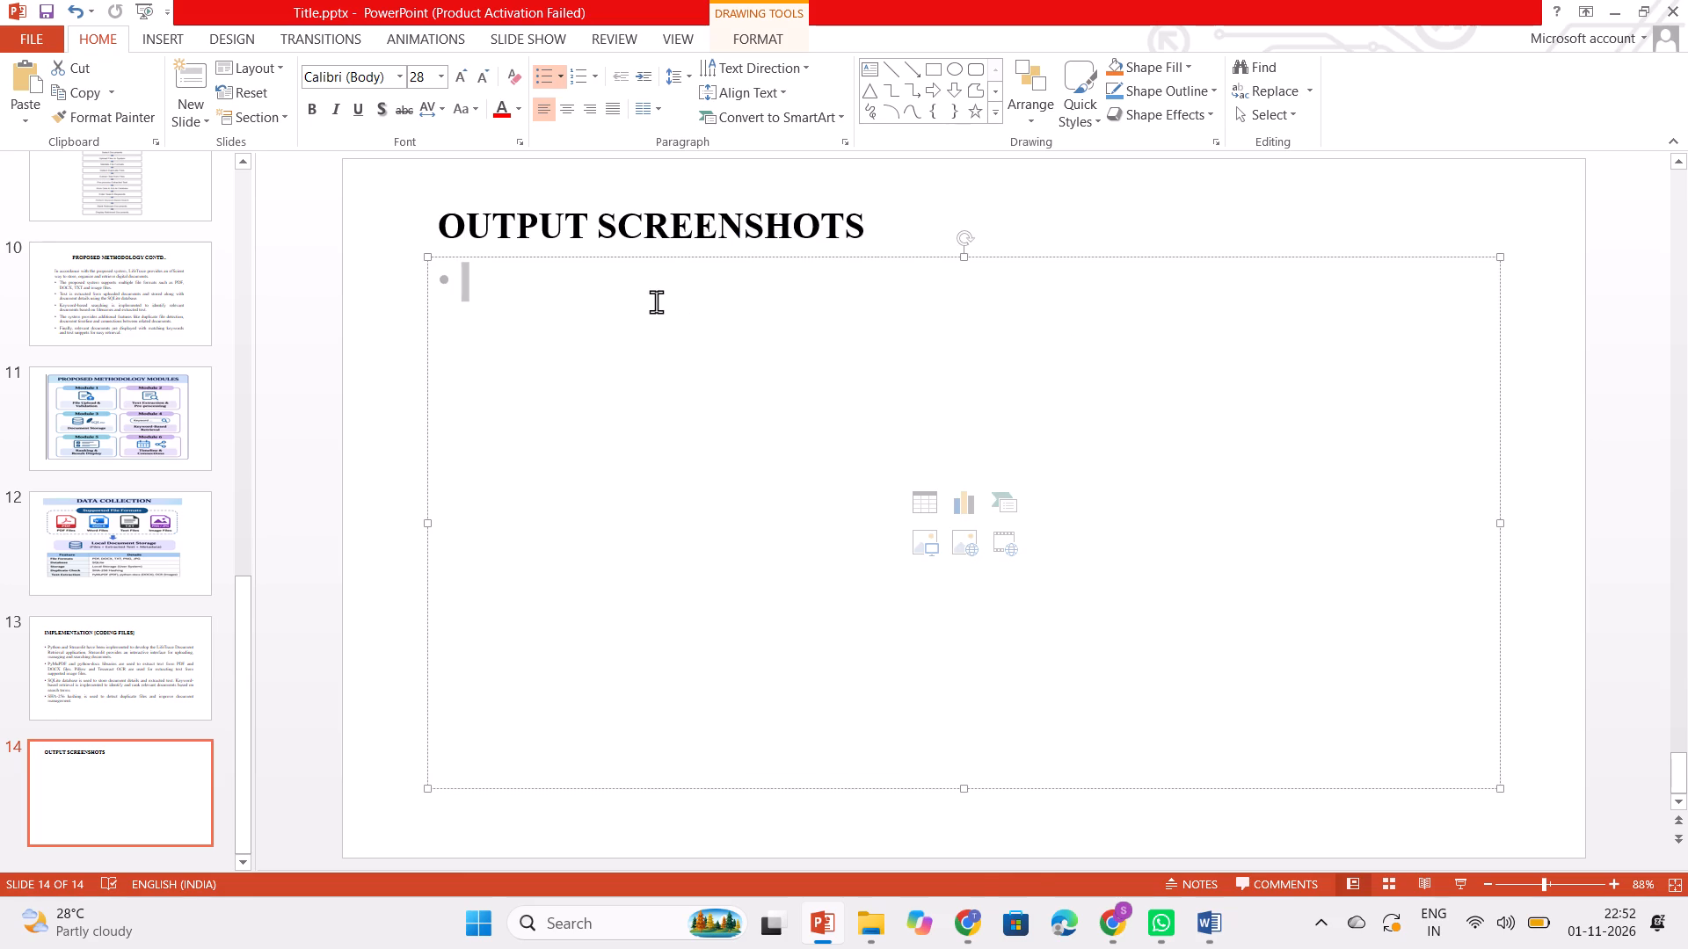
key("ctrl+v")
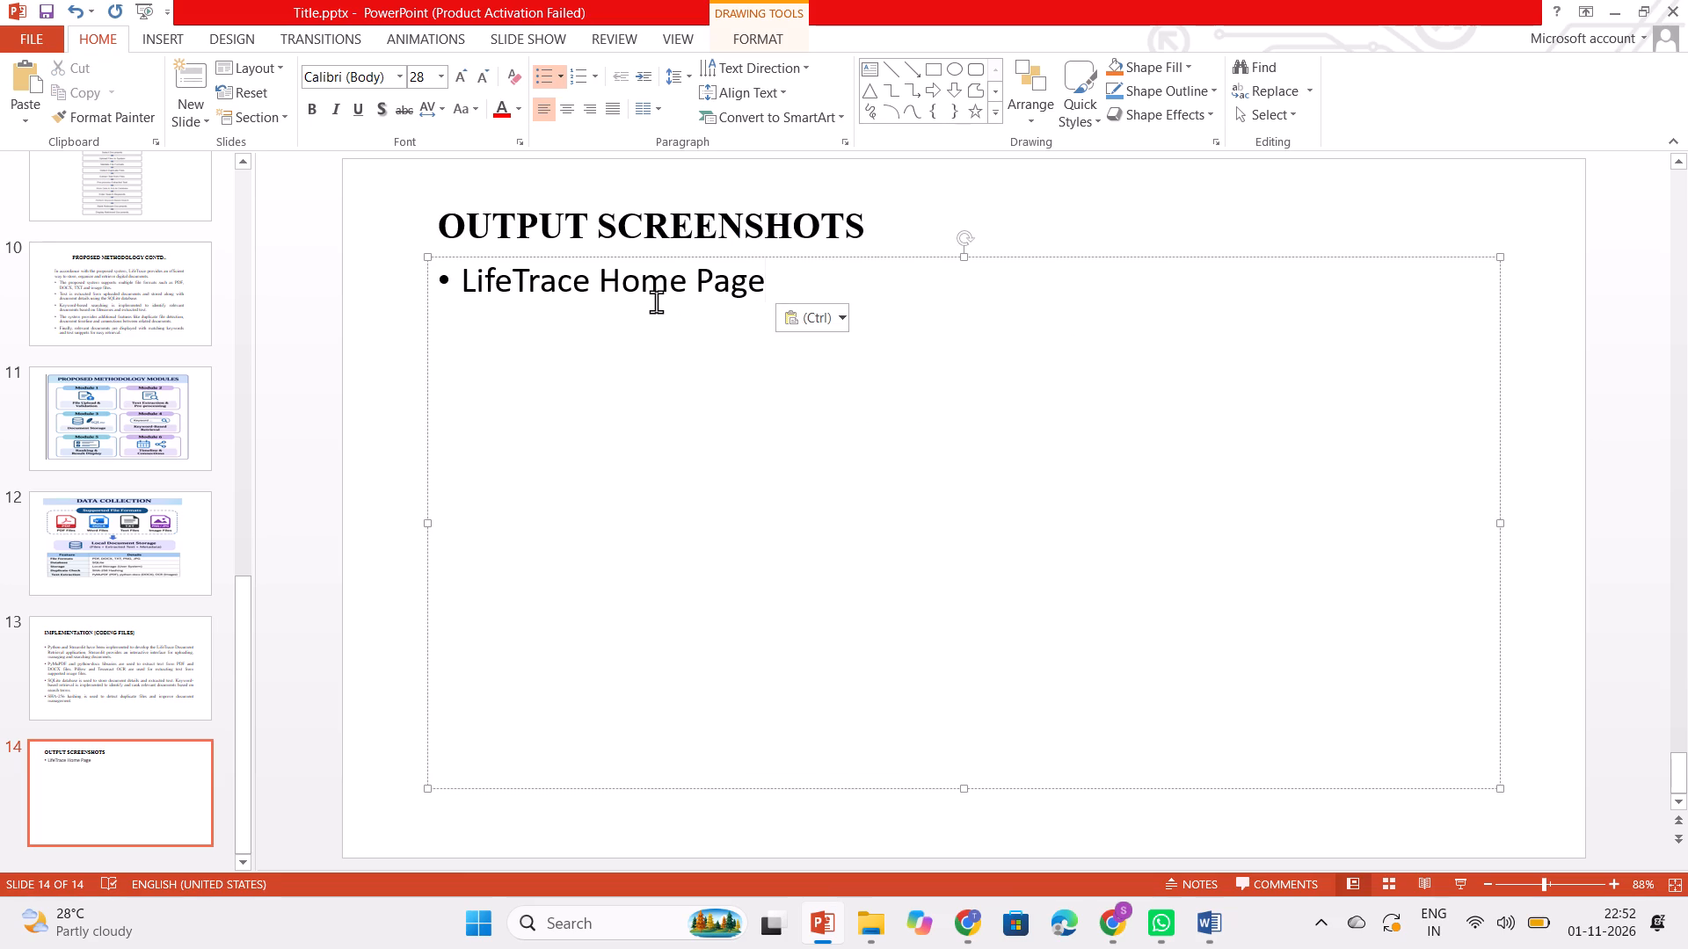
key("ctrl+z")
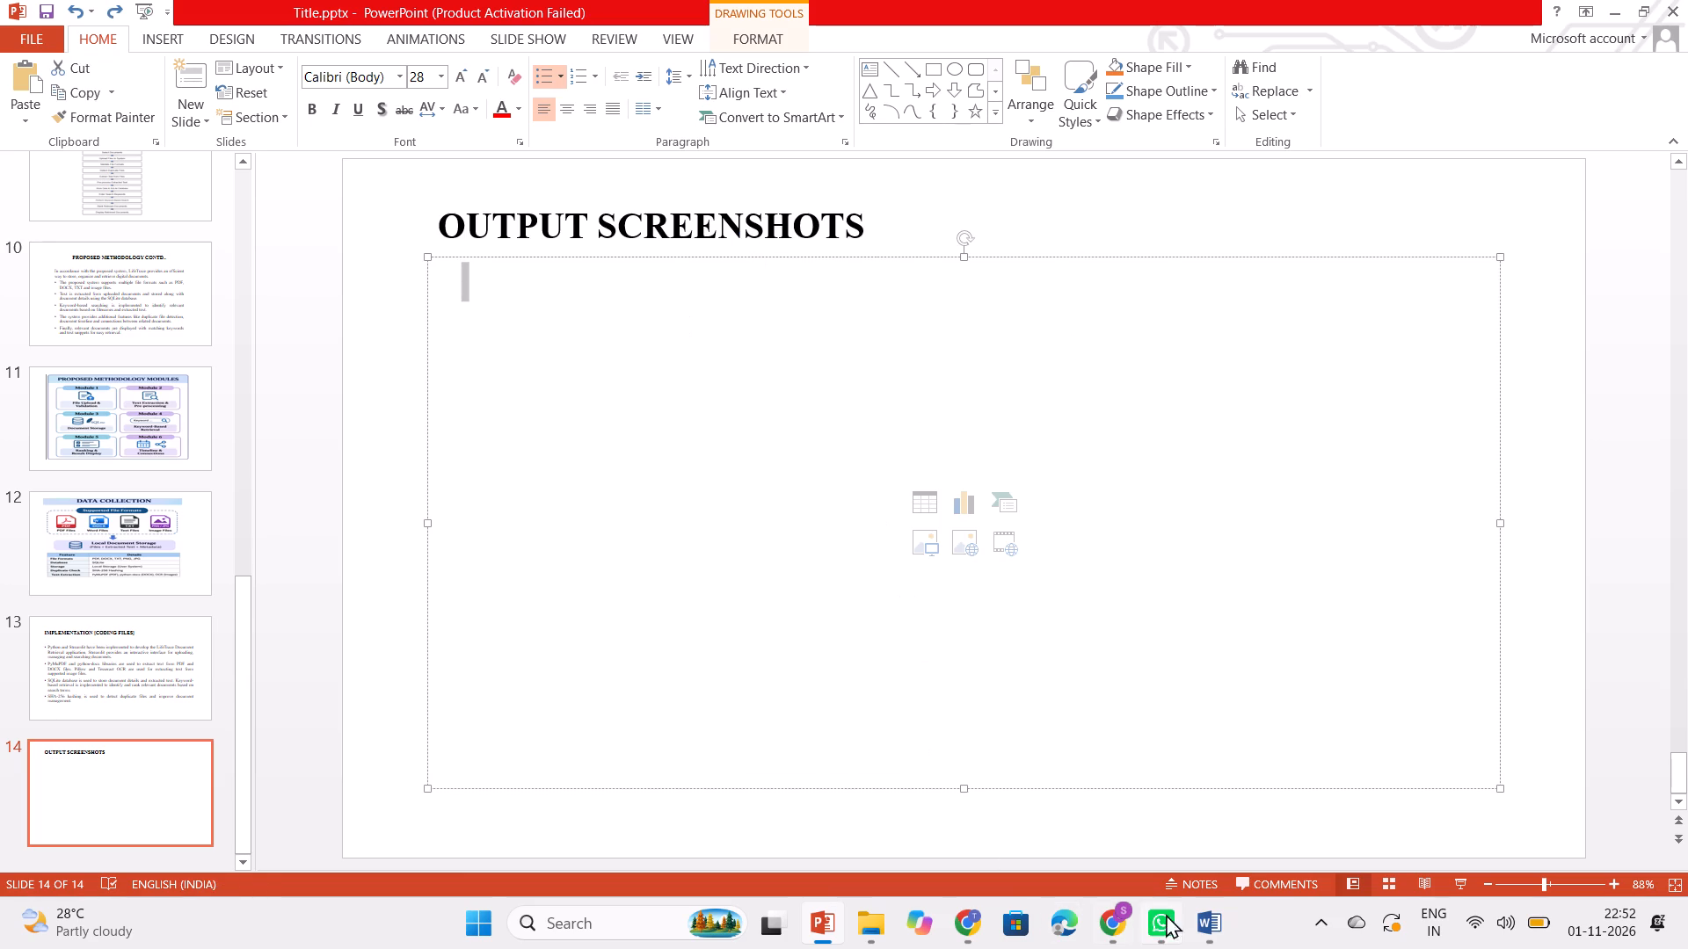
Copy the Fig 7.1 home page picture from the Word report and paste it into slide 14's content placeholder.
left_click(1218, 912)
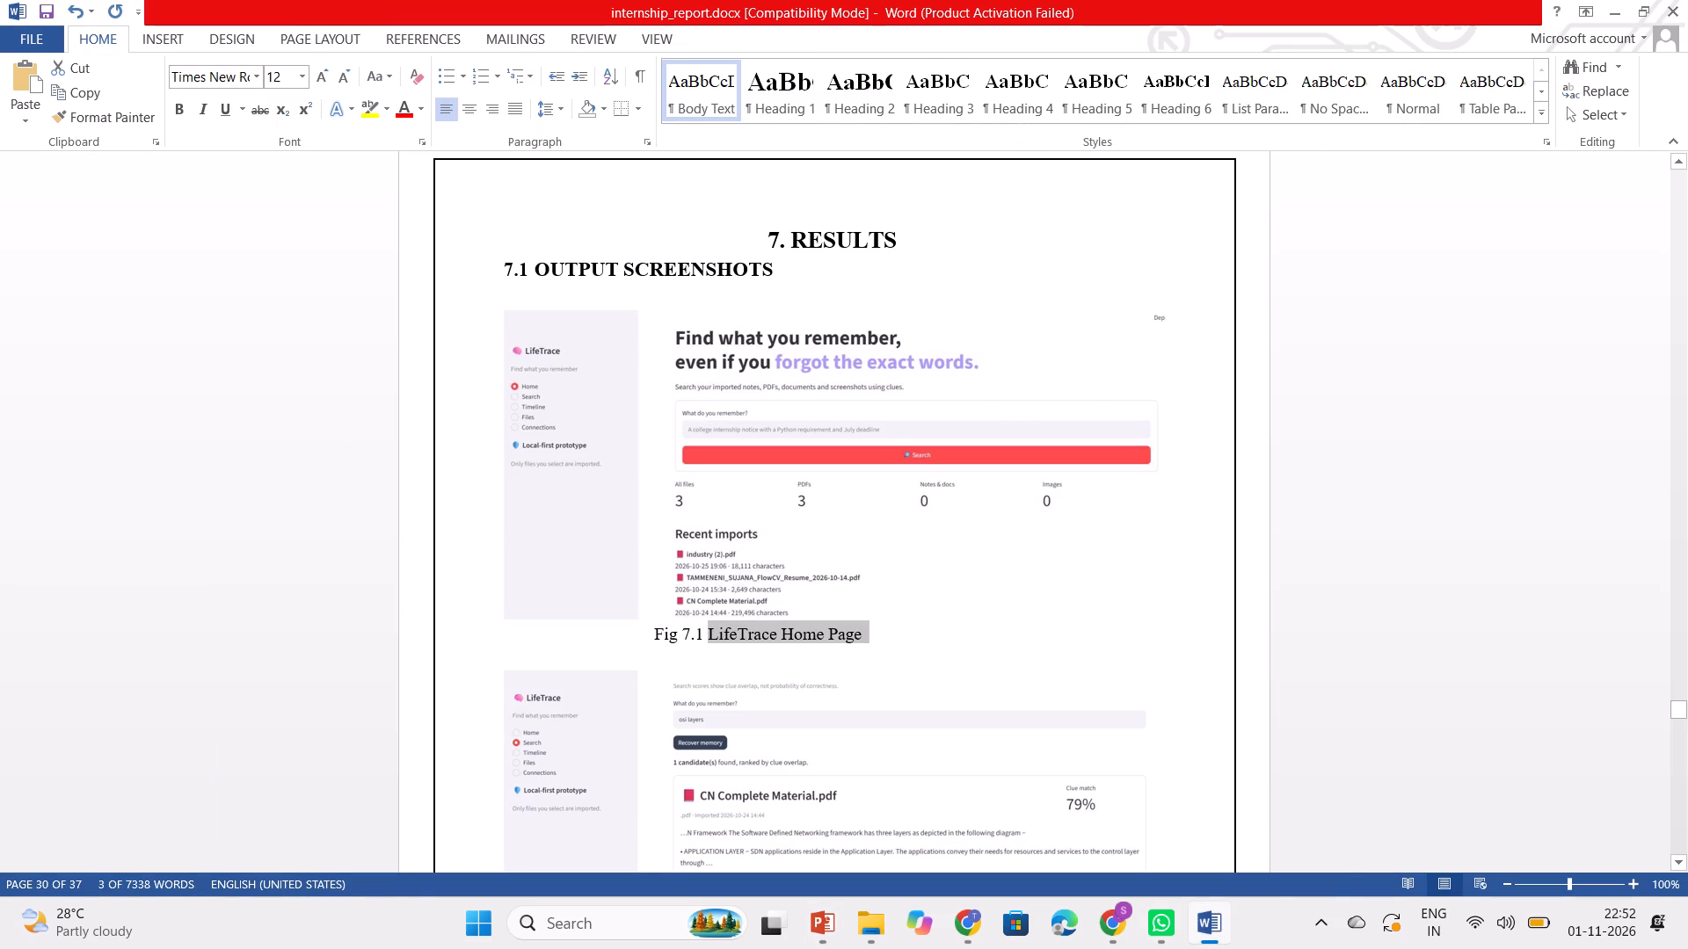
right_click(917, 483)
left_click(999, 118)
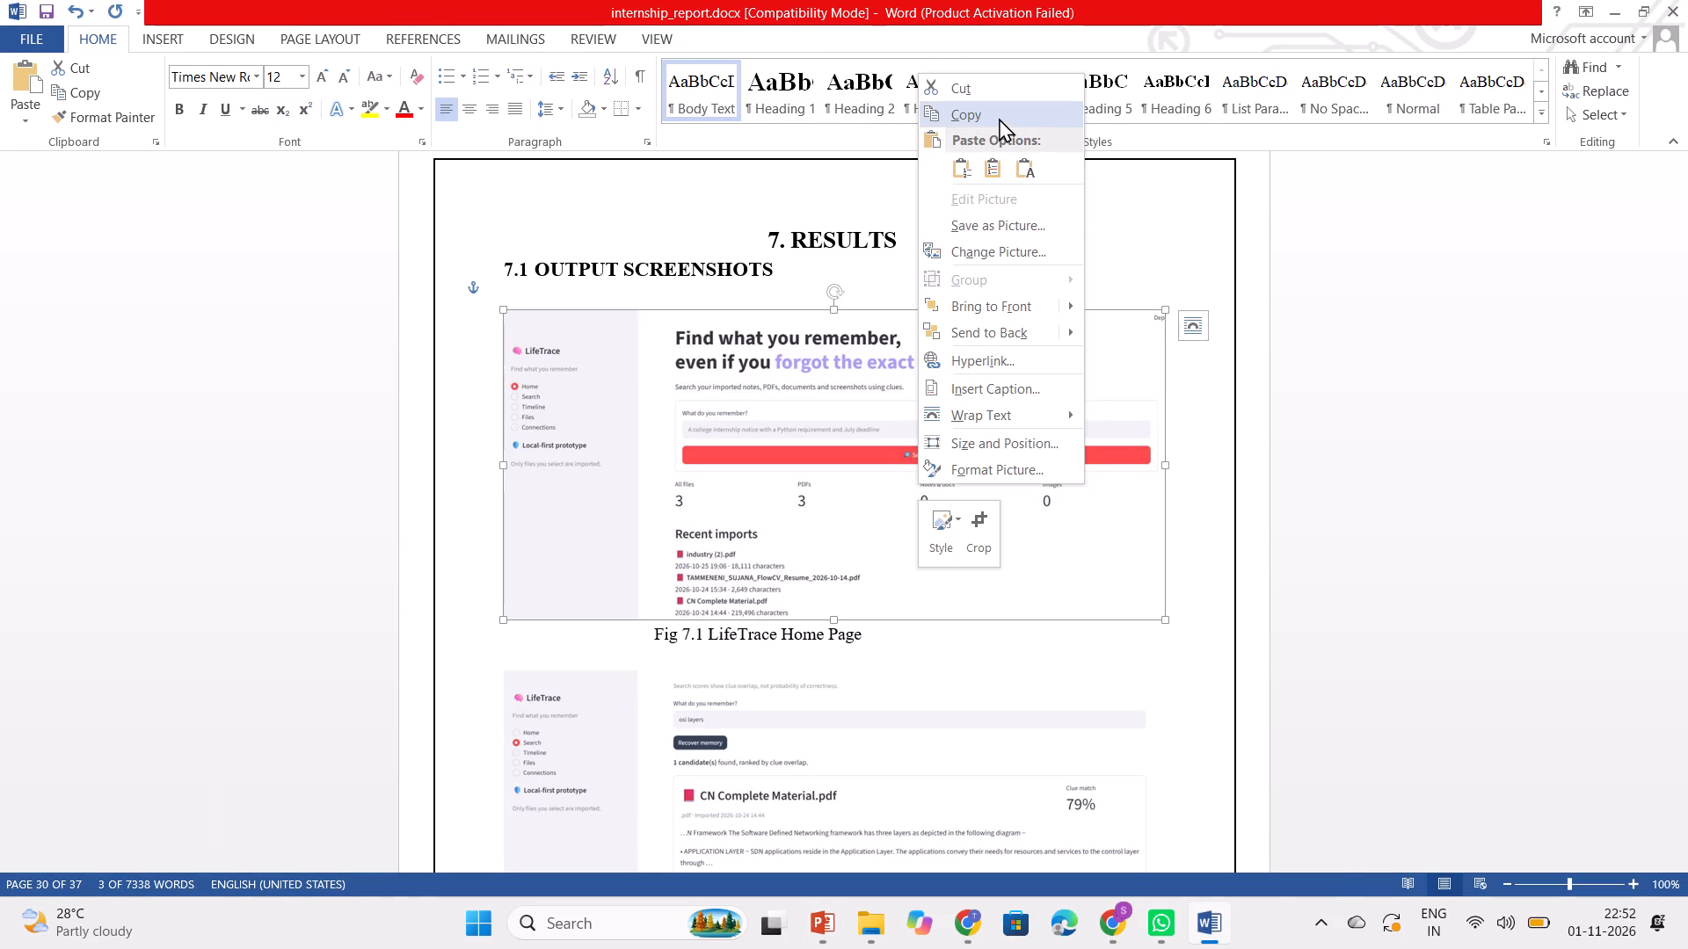
left_click(1115, 906)
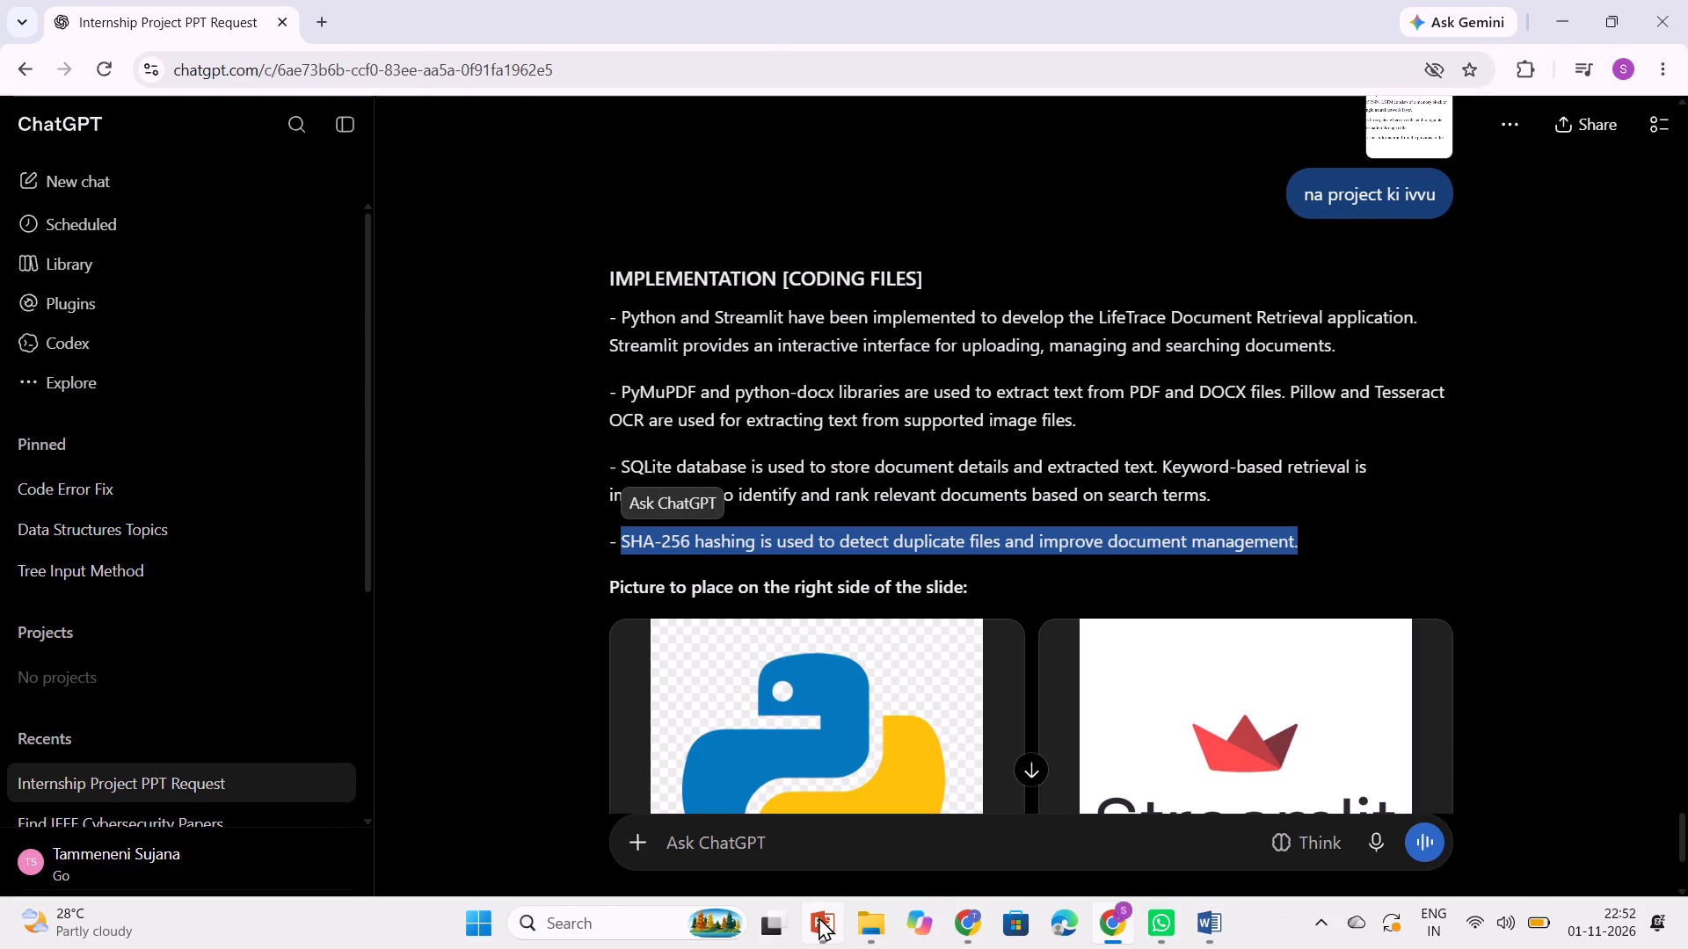
left_click(819, 916)
key("ctrl+v")
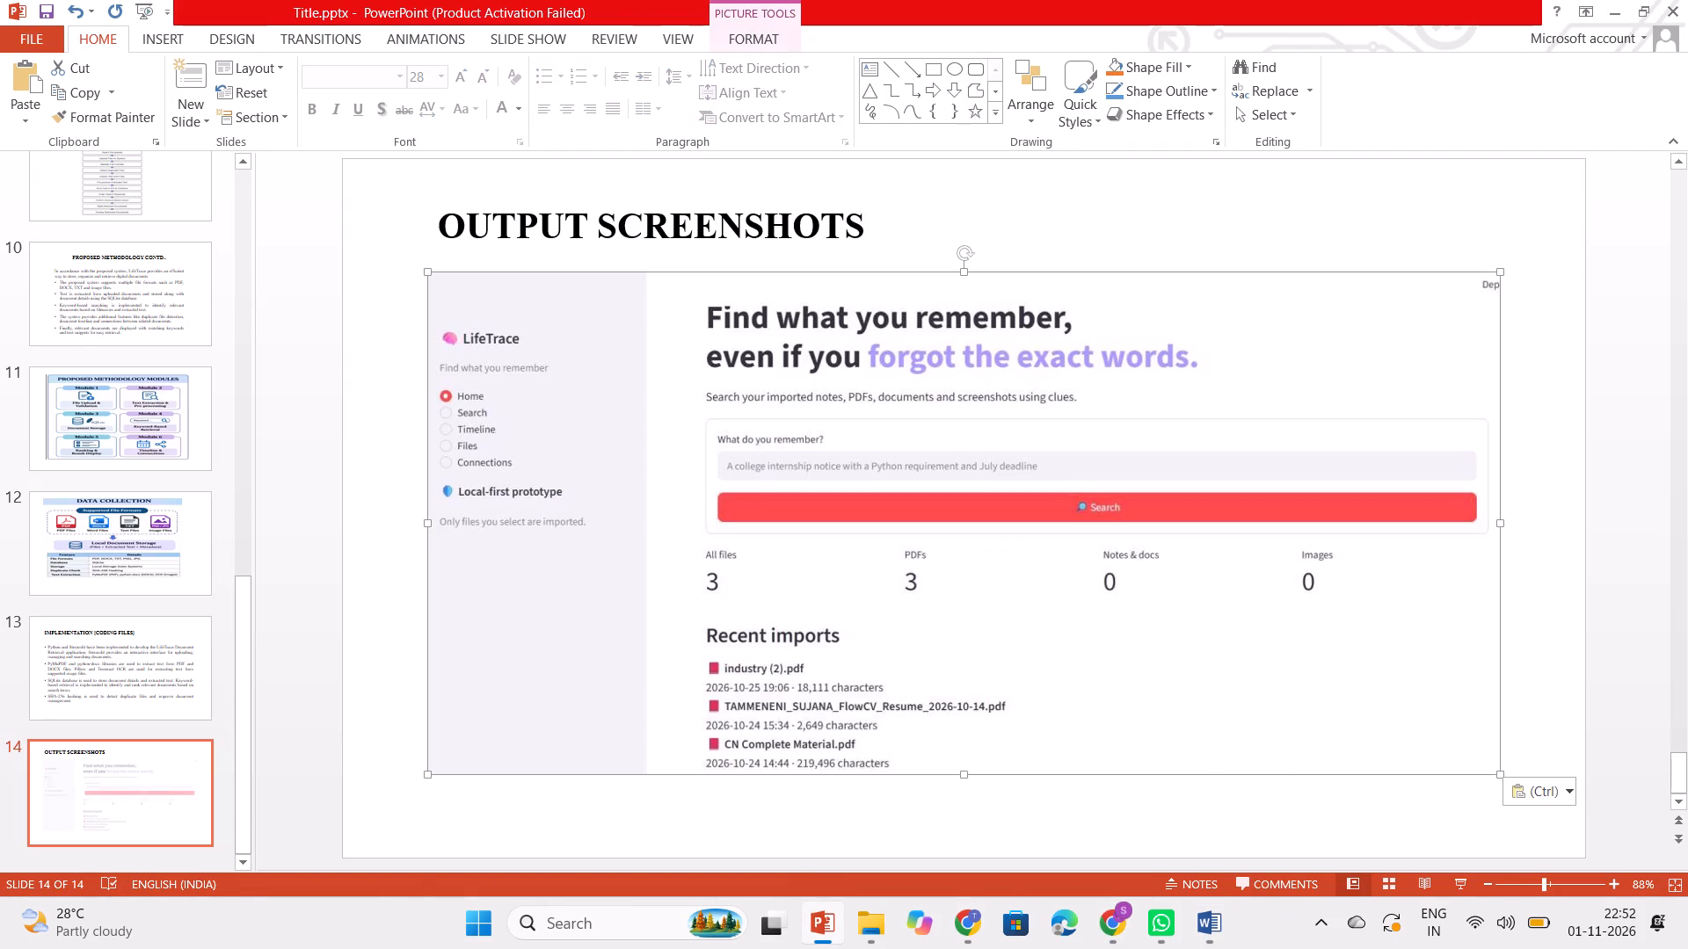
Resize the pasted picture to about 70 percent of its width and just over half its height, keeping its upper corner beneath the title.
left_click_drag(964, 775, 941, 681)
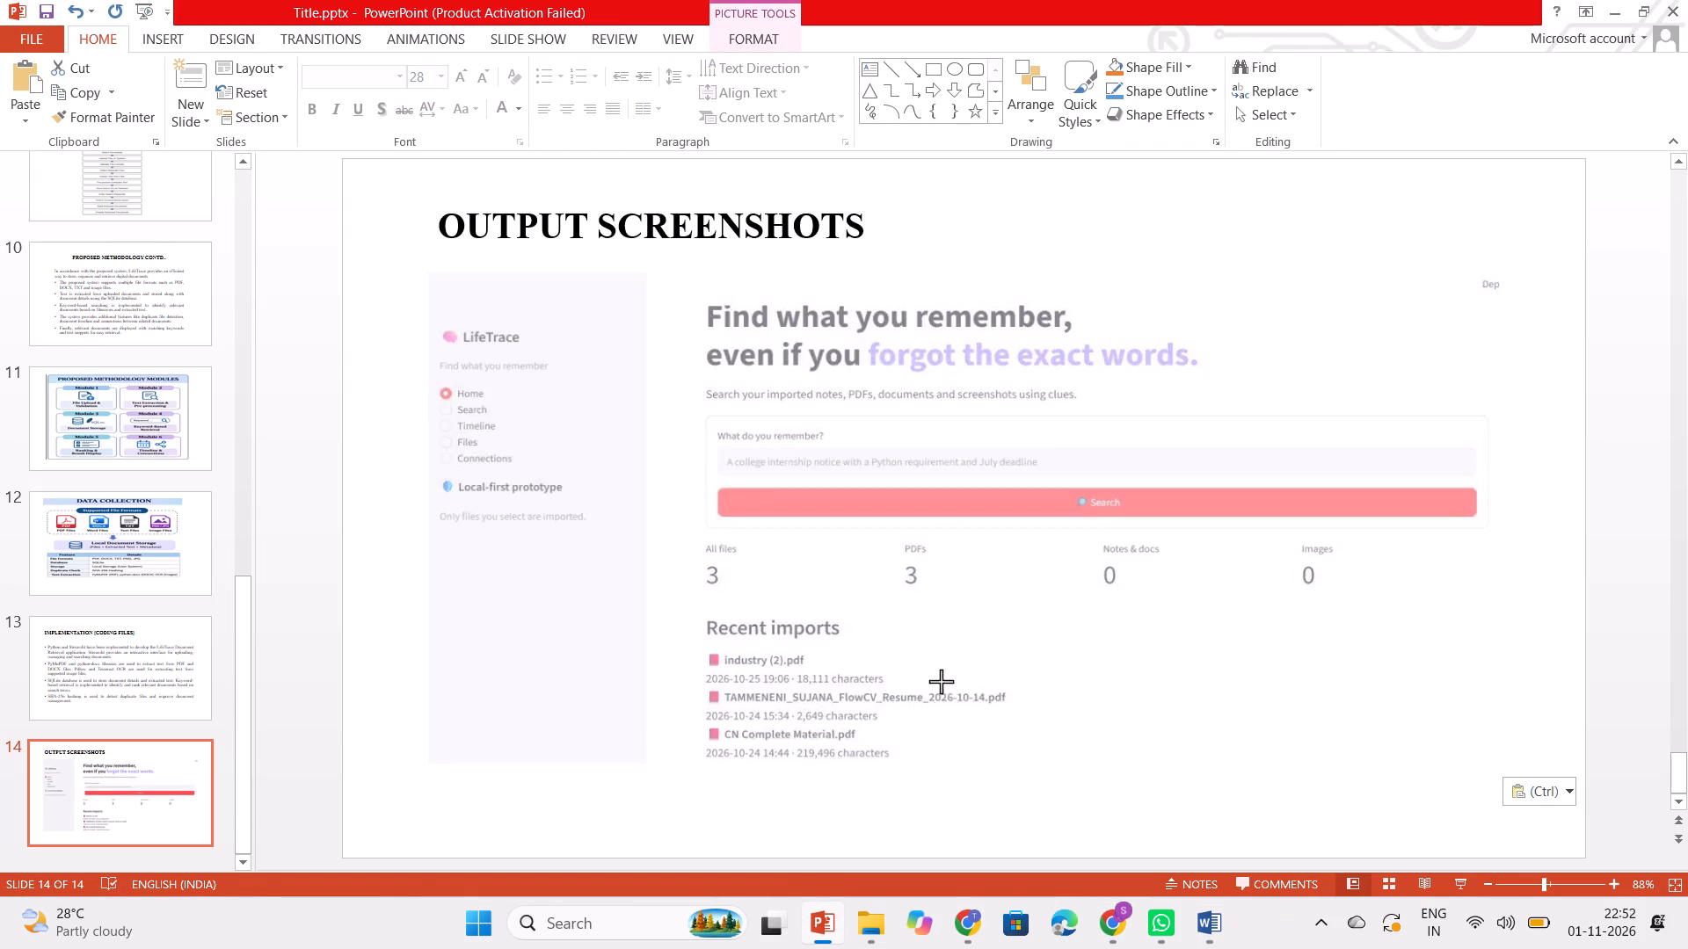
left_click_drag(941, 681, 917, 449)
left_click(833, 510)
triple_click(833, 510)
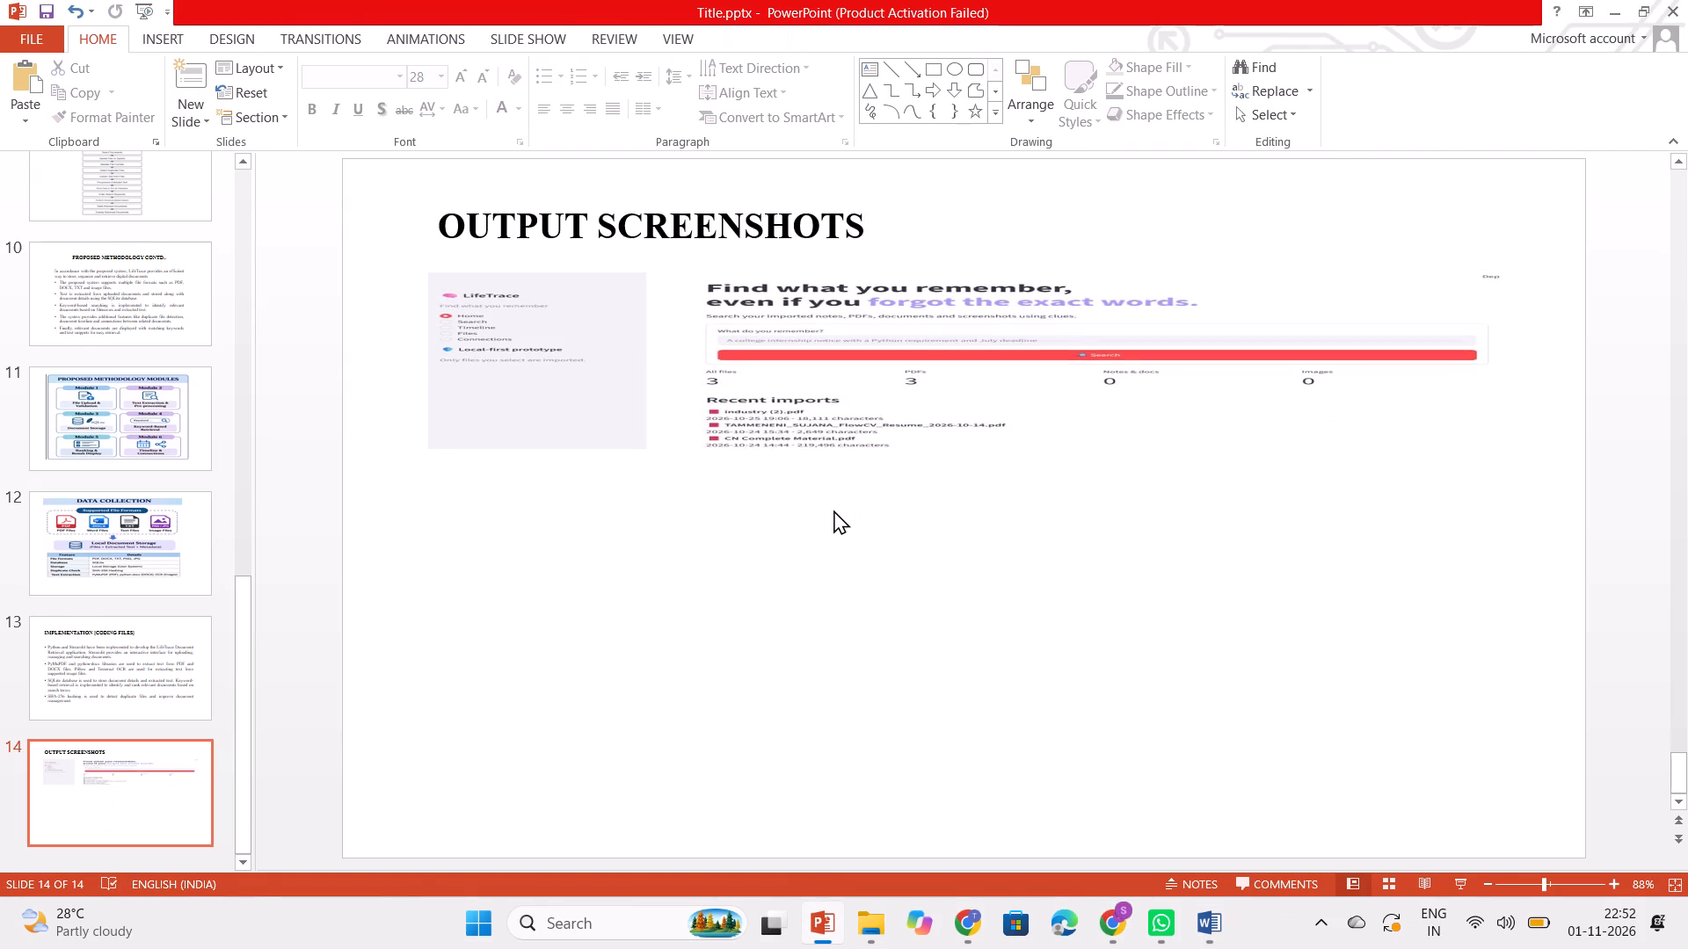
left_click(1467, 366)
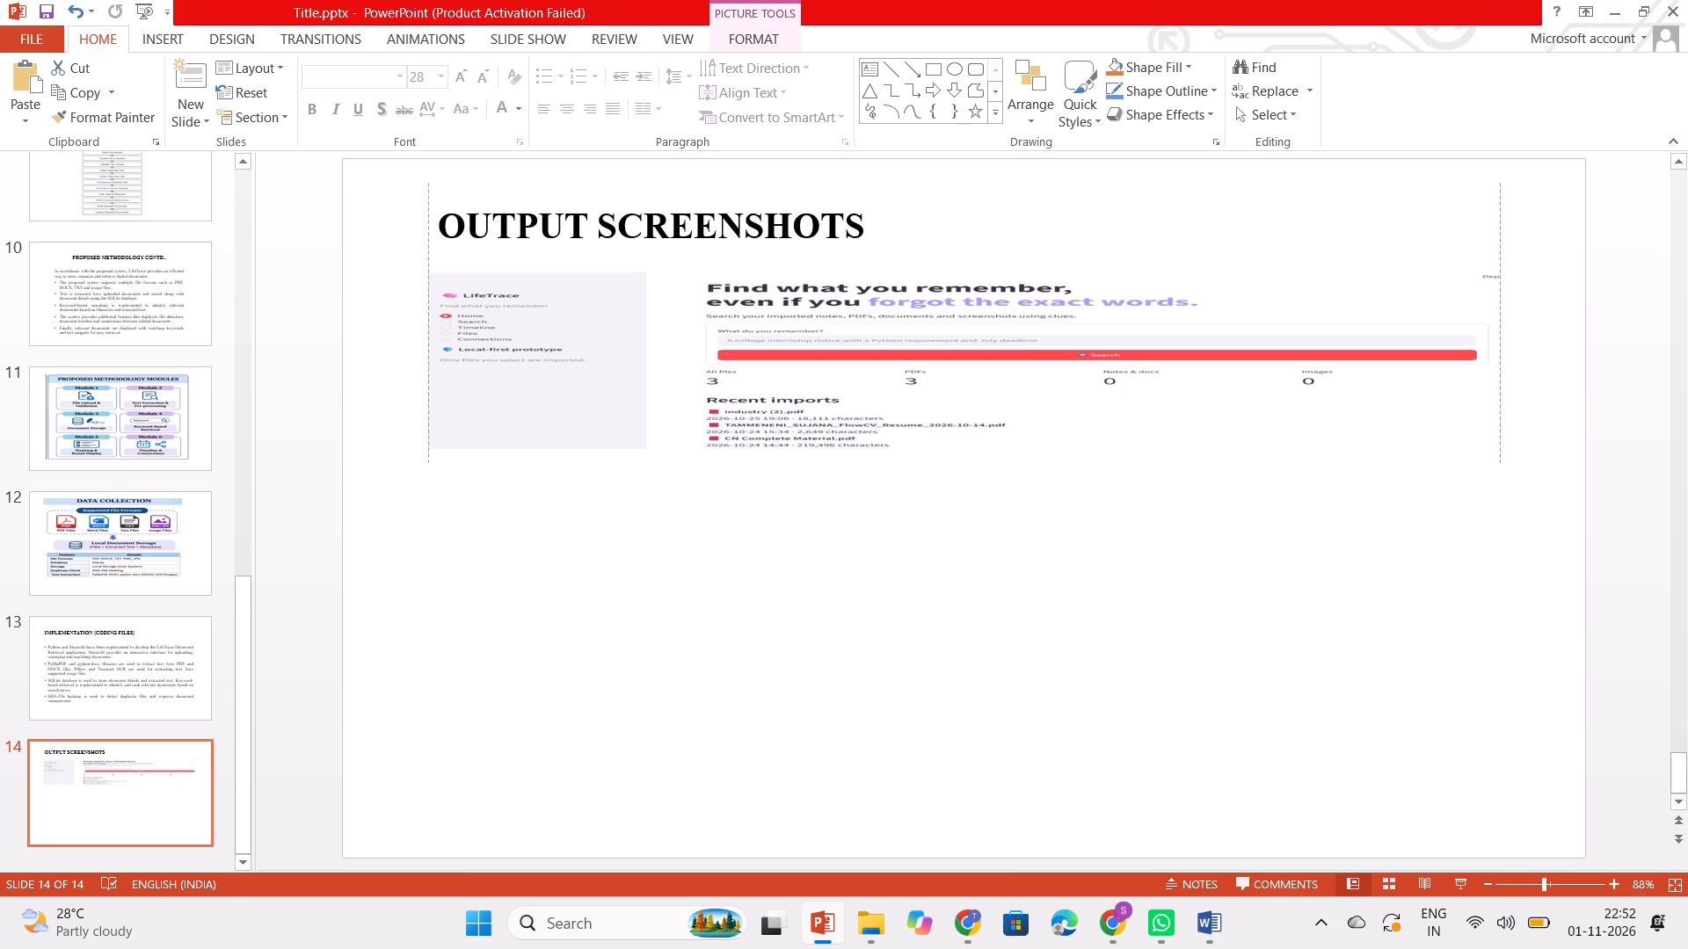
left_click_drag(1500, 359, 1177, 442)
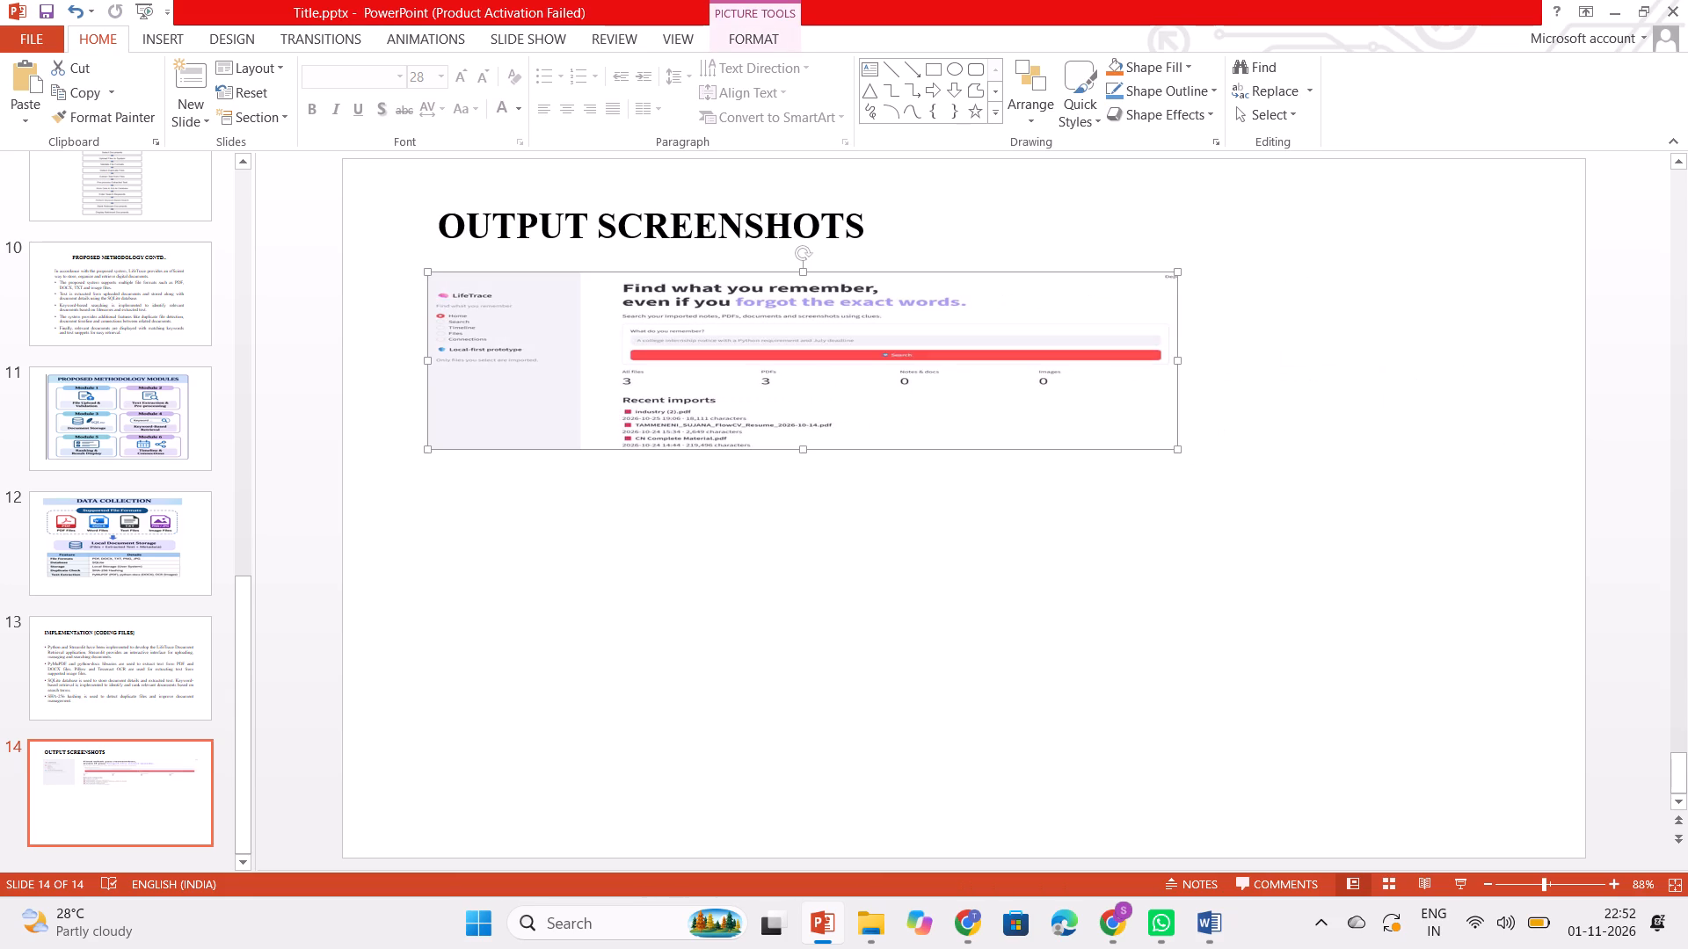
left_click_drag(805, 453, 808, 558)
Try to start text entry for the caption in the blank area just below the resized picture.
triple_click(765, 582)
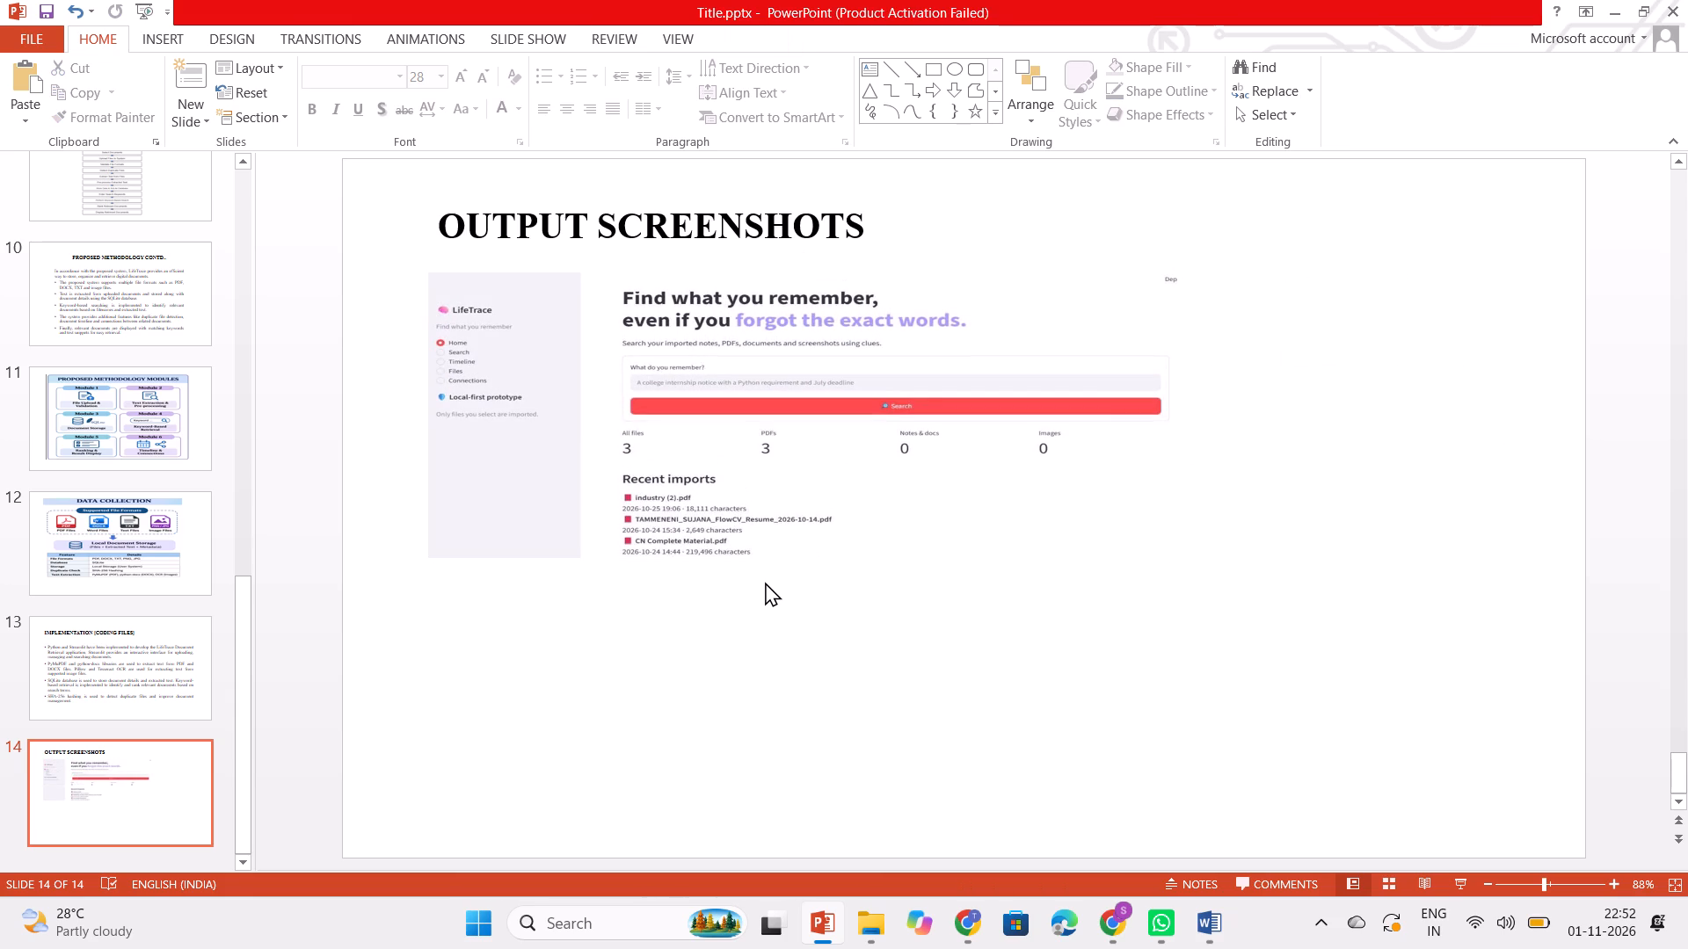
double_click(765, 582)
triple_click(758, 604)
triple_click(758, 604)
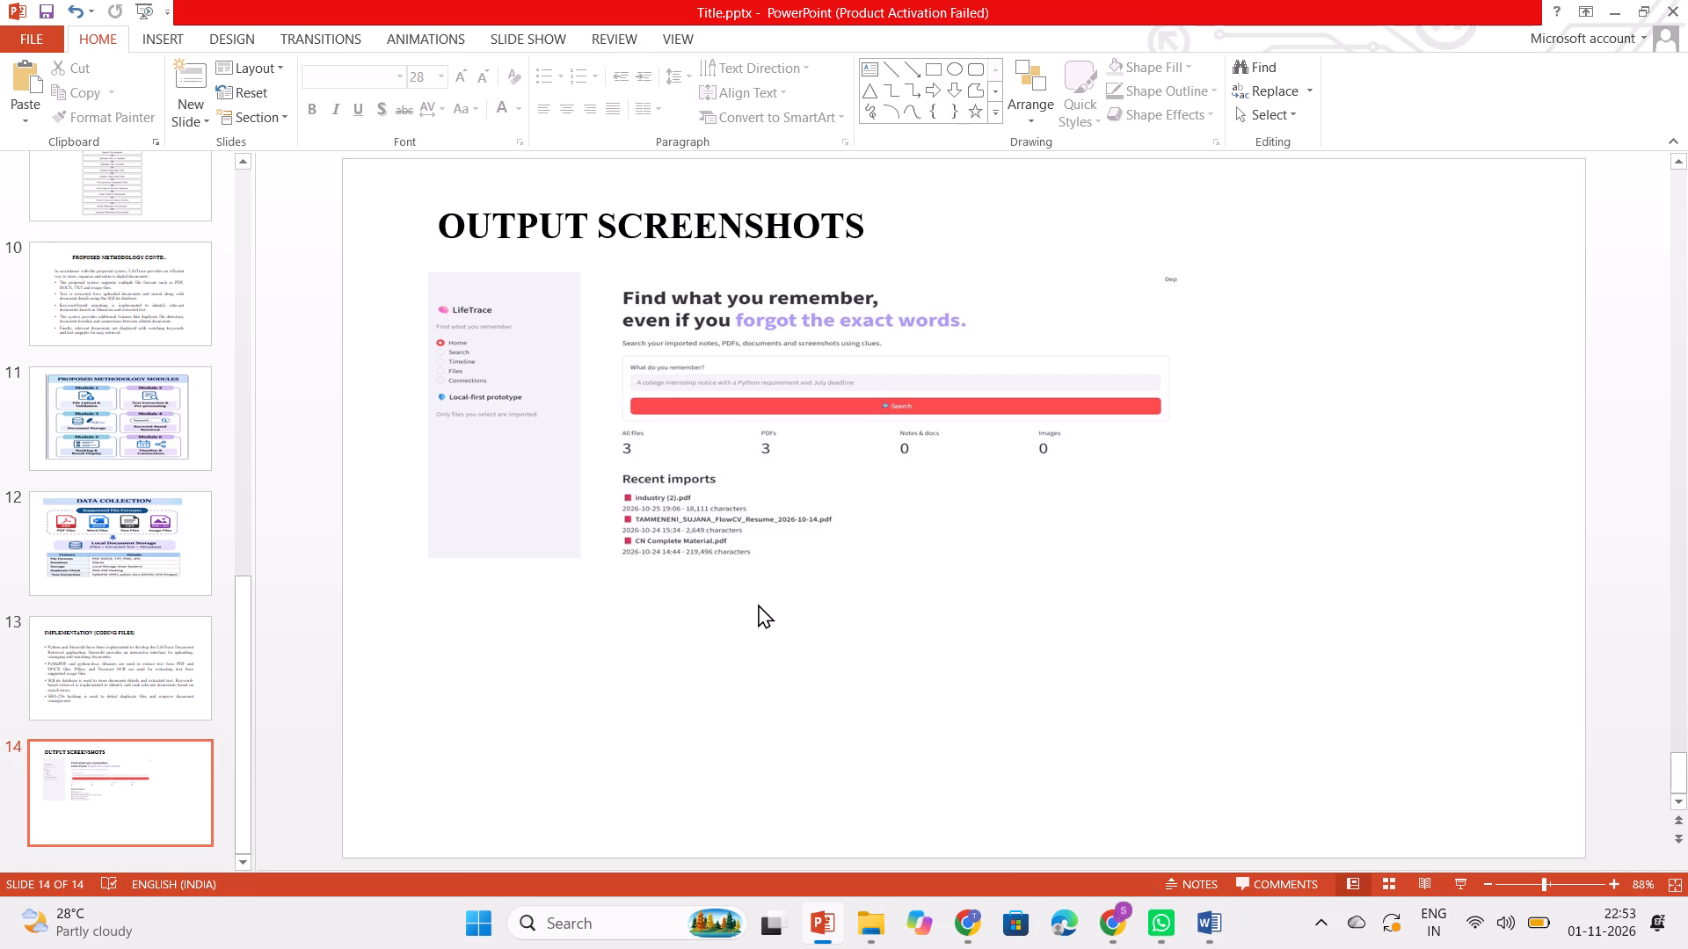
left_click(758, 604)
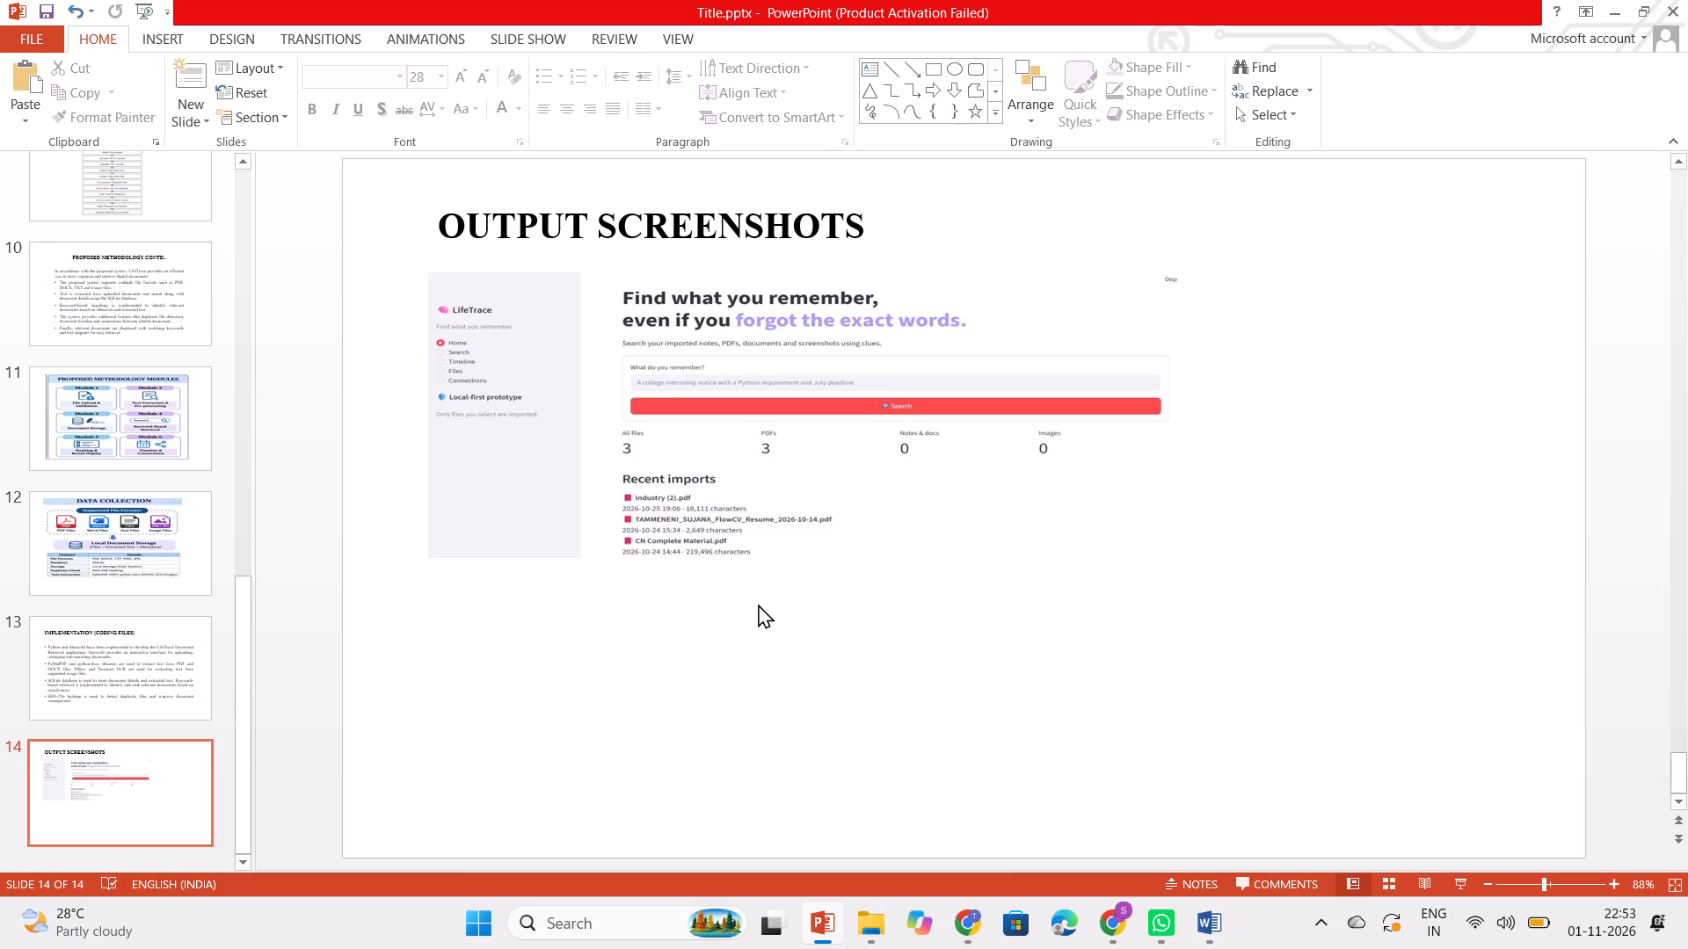
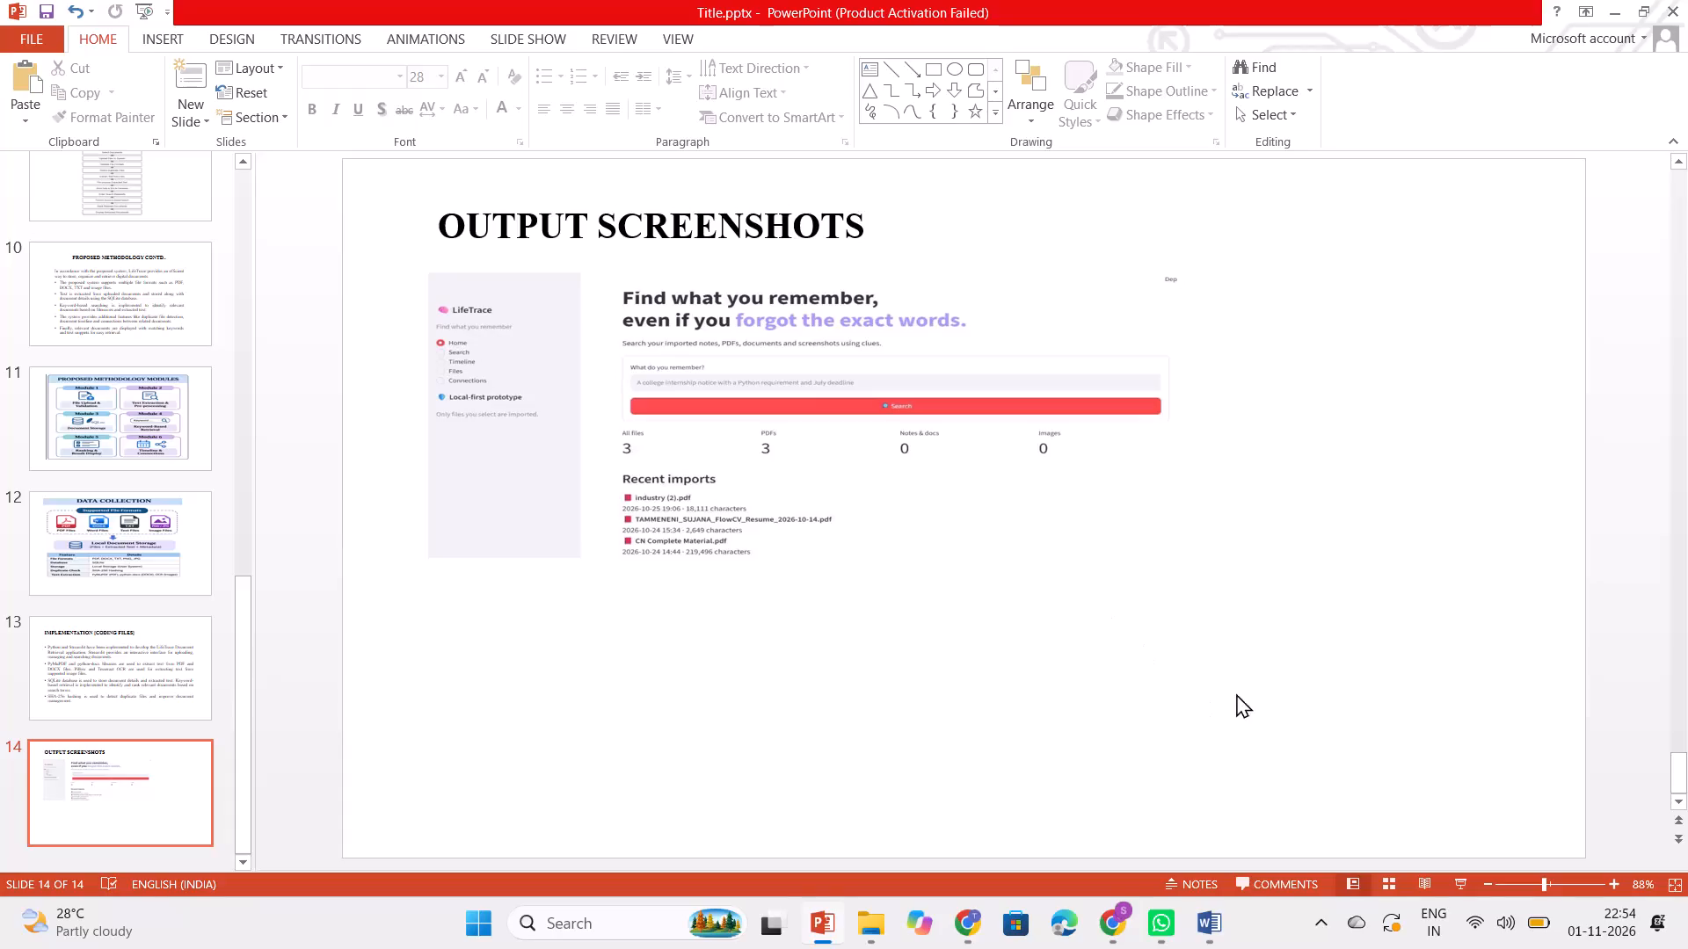
Move the home page picture on slide 14 slightly up, close beneath the title and keeping its left alignment.
double_click(1189, 535)
left_click(1114, 507)
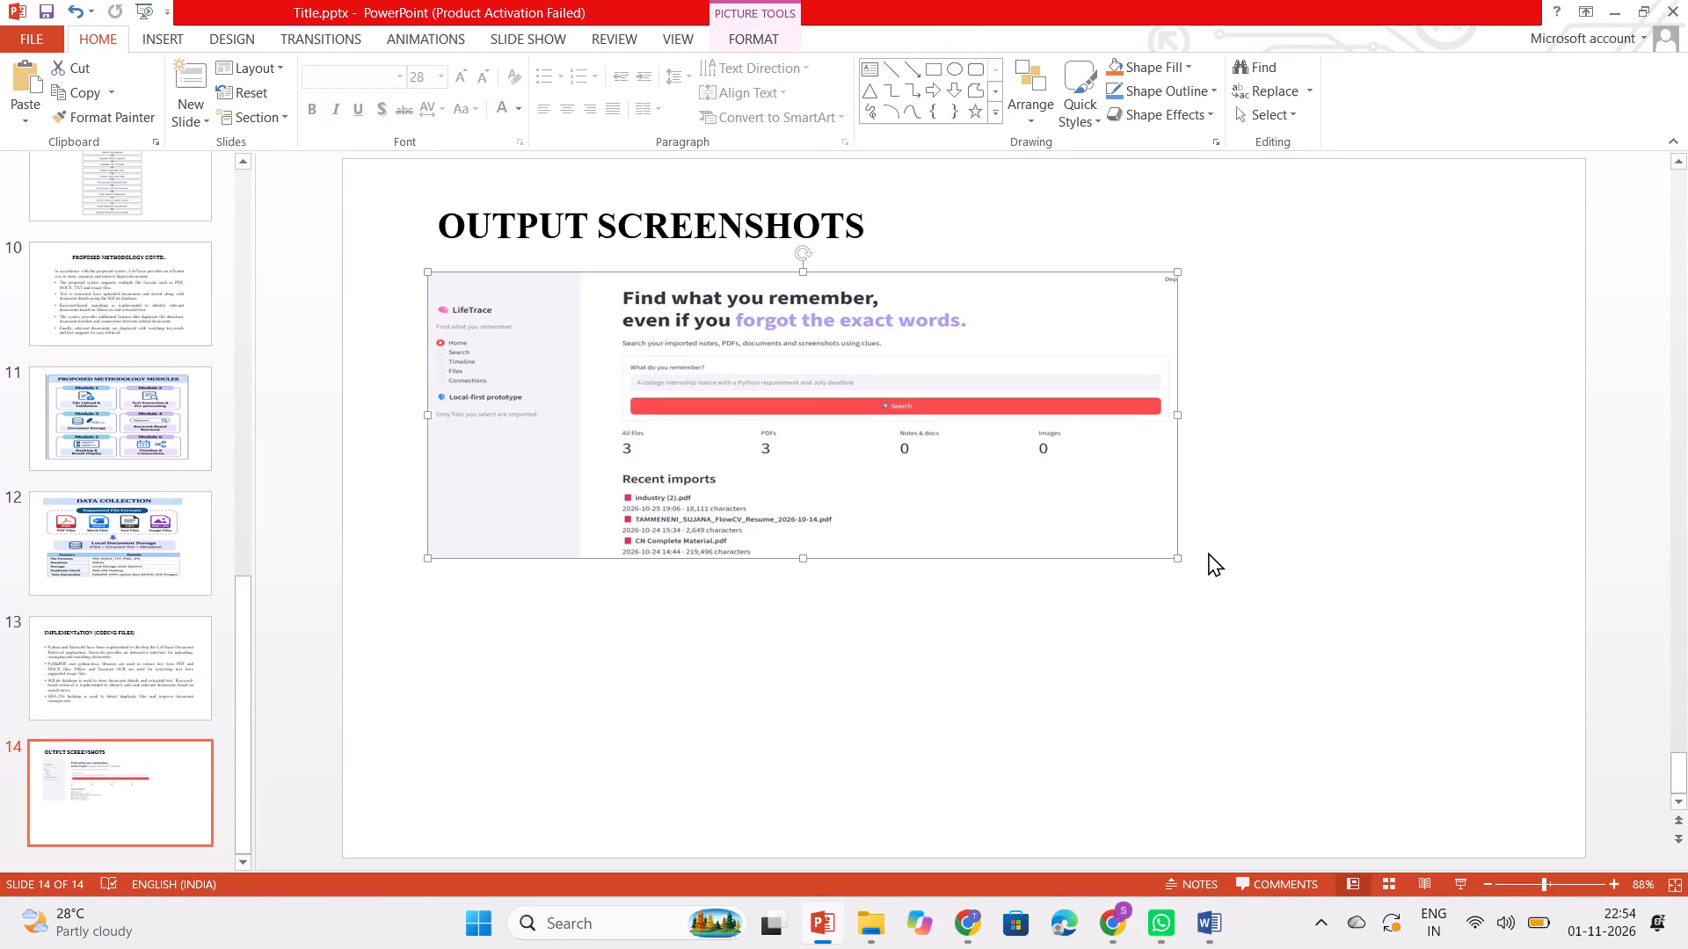
left_click(1208, 552)
left_click_drag(1208, 552, 910, 518)
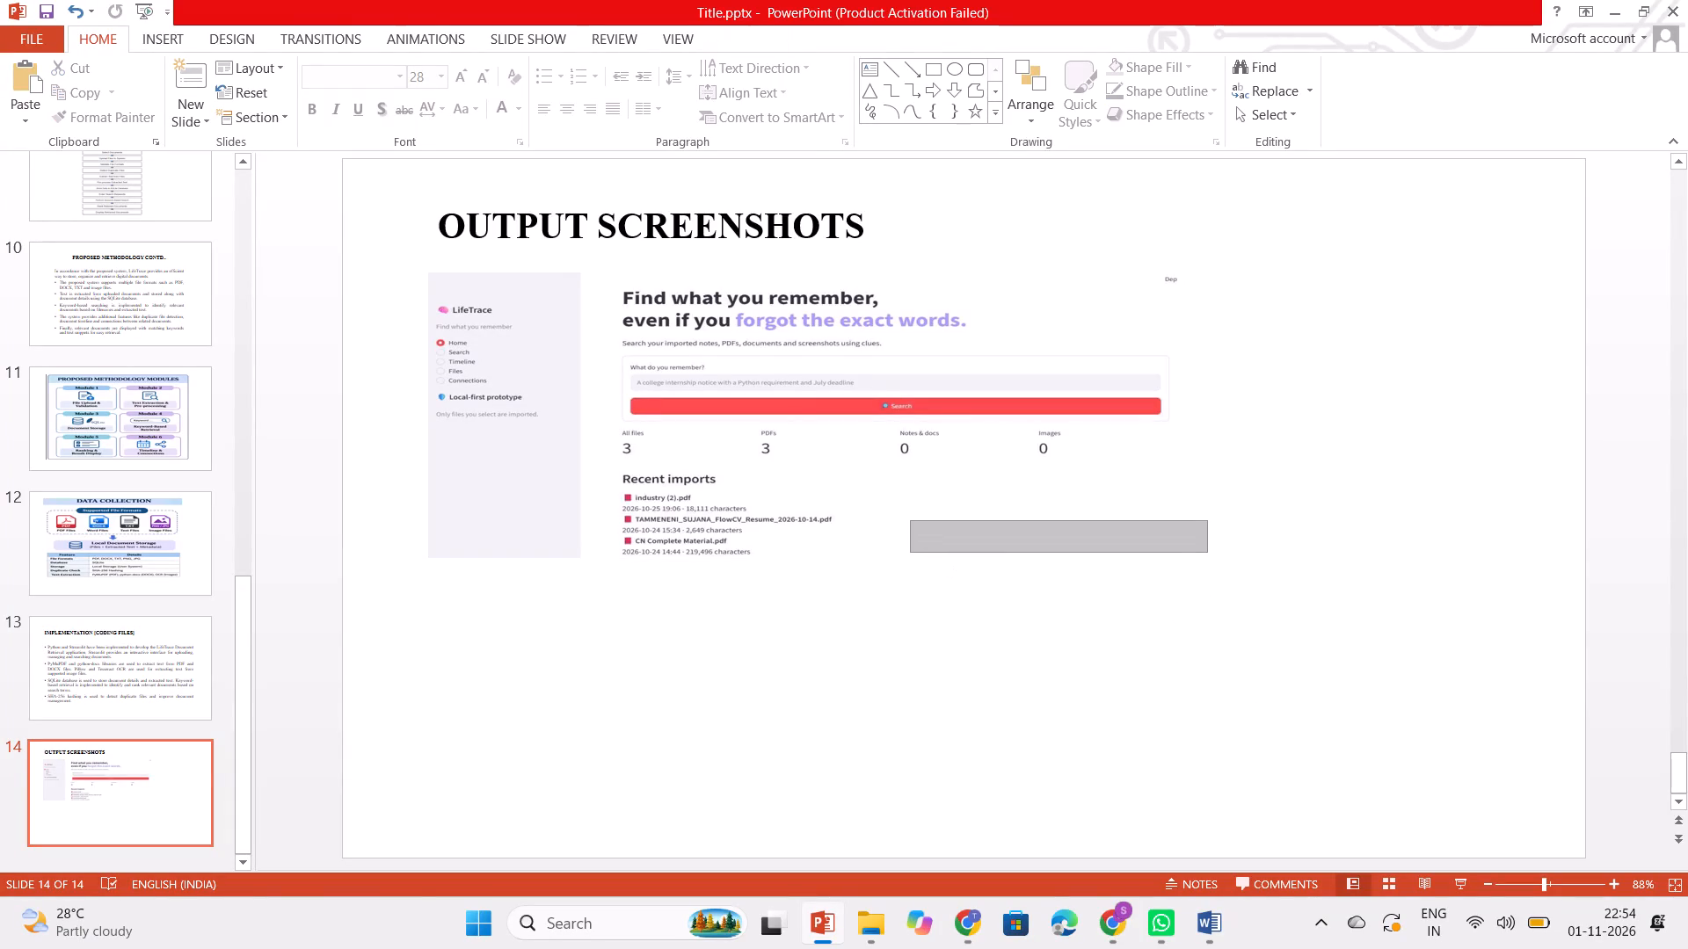
left_click_drag(857, 467, 850, 424)
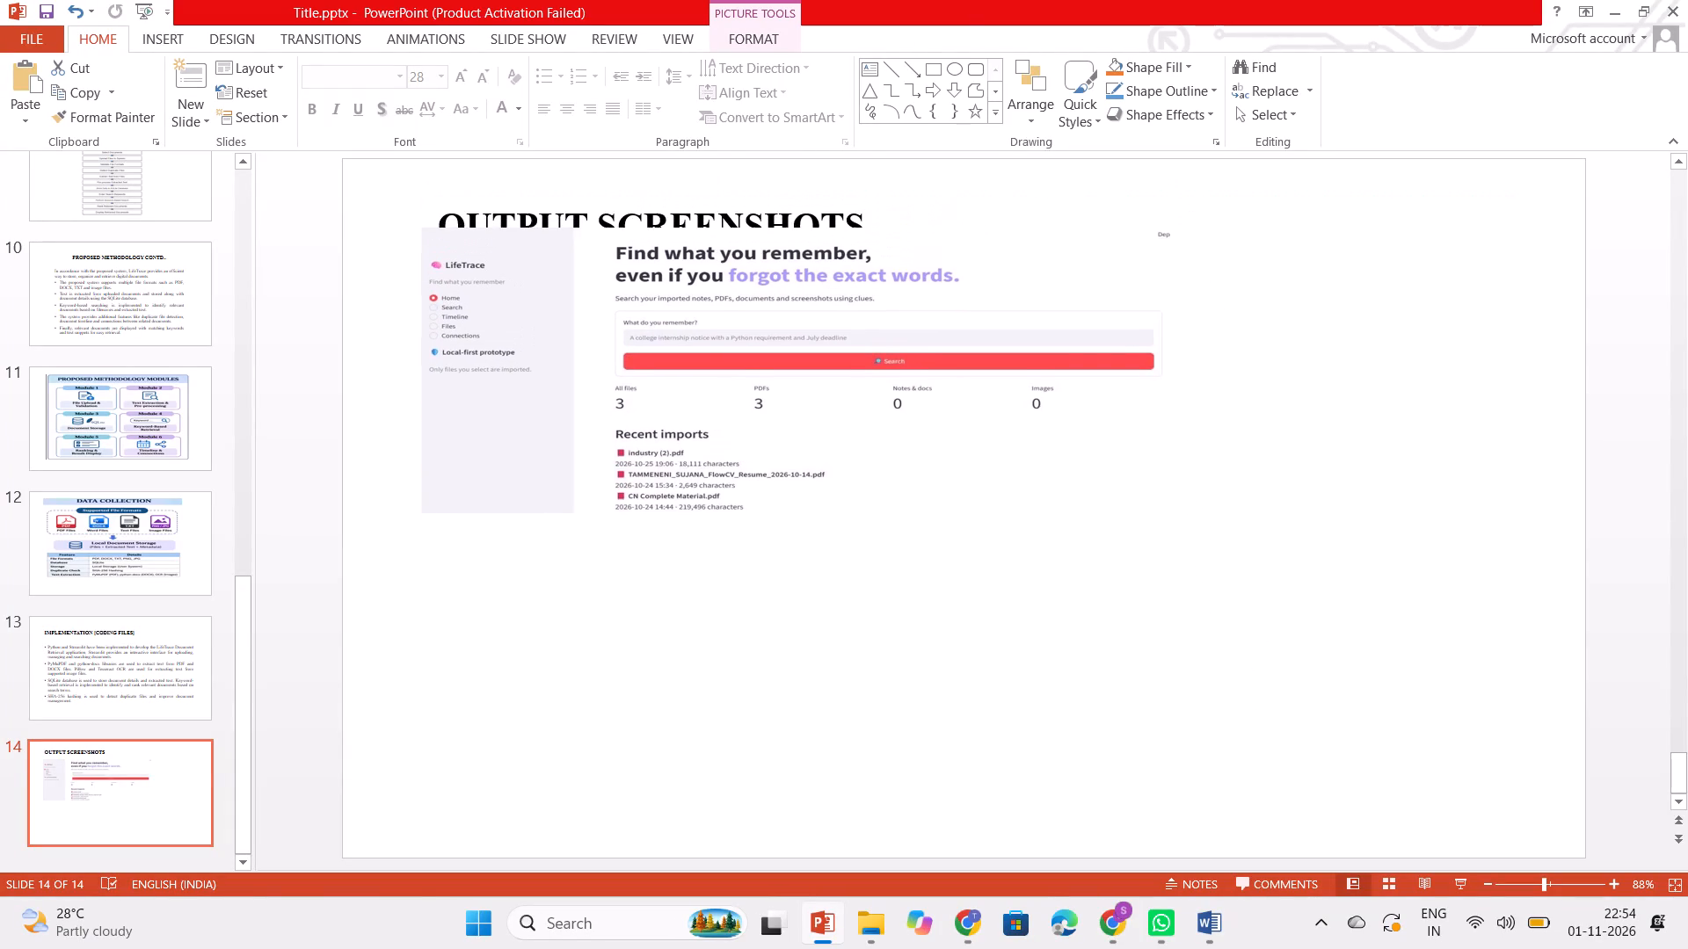
left_click_drag(850, 424, 843, 453)
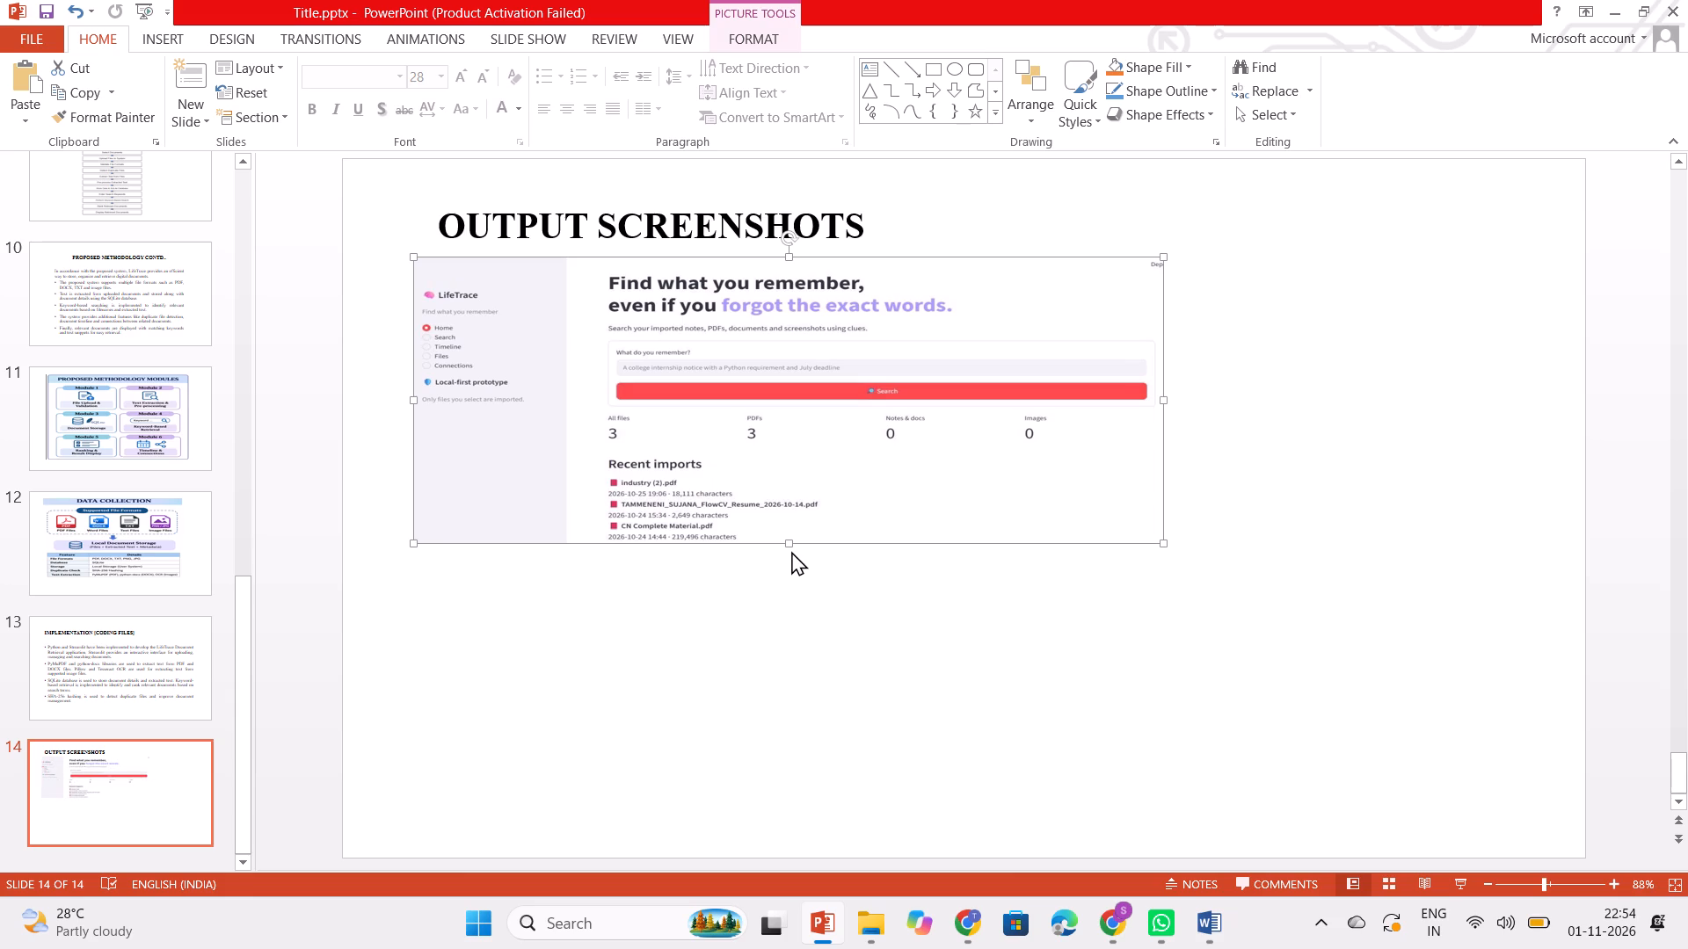
left_click_drag(791, 549, 802, 591)
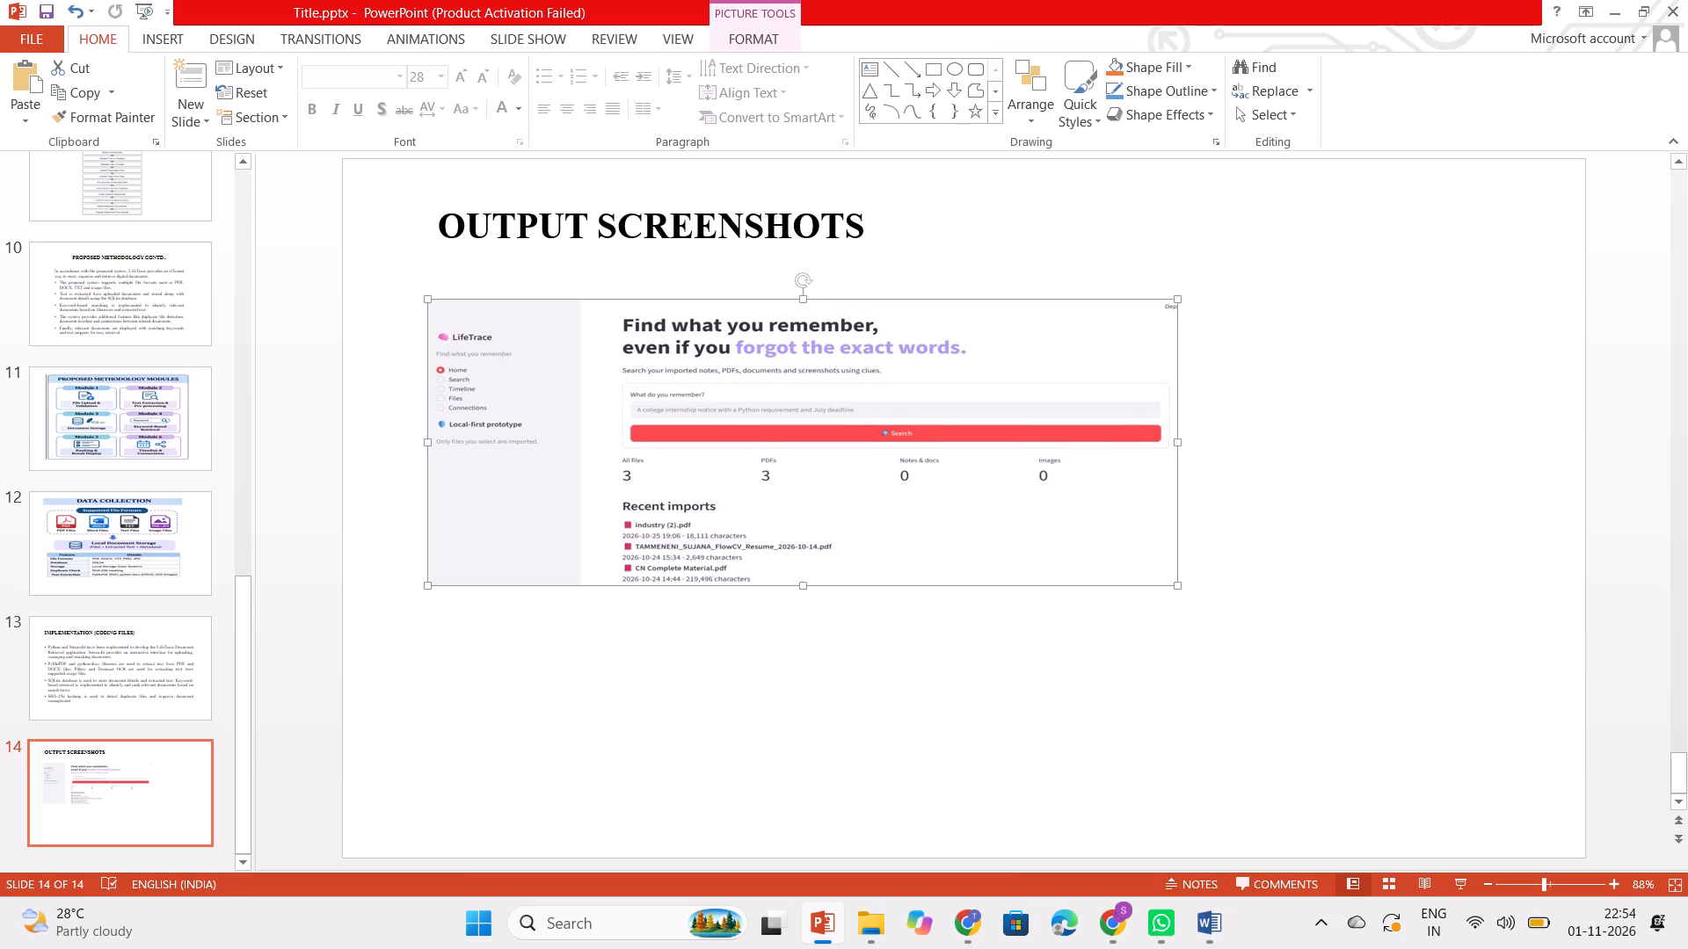
left_click_drag(793, 496, 790, 452)
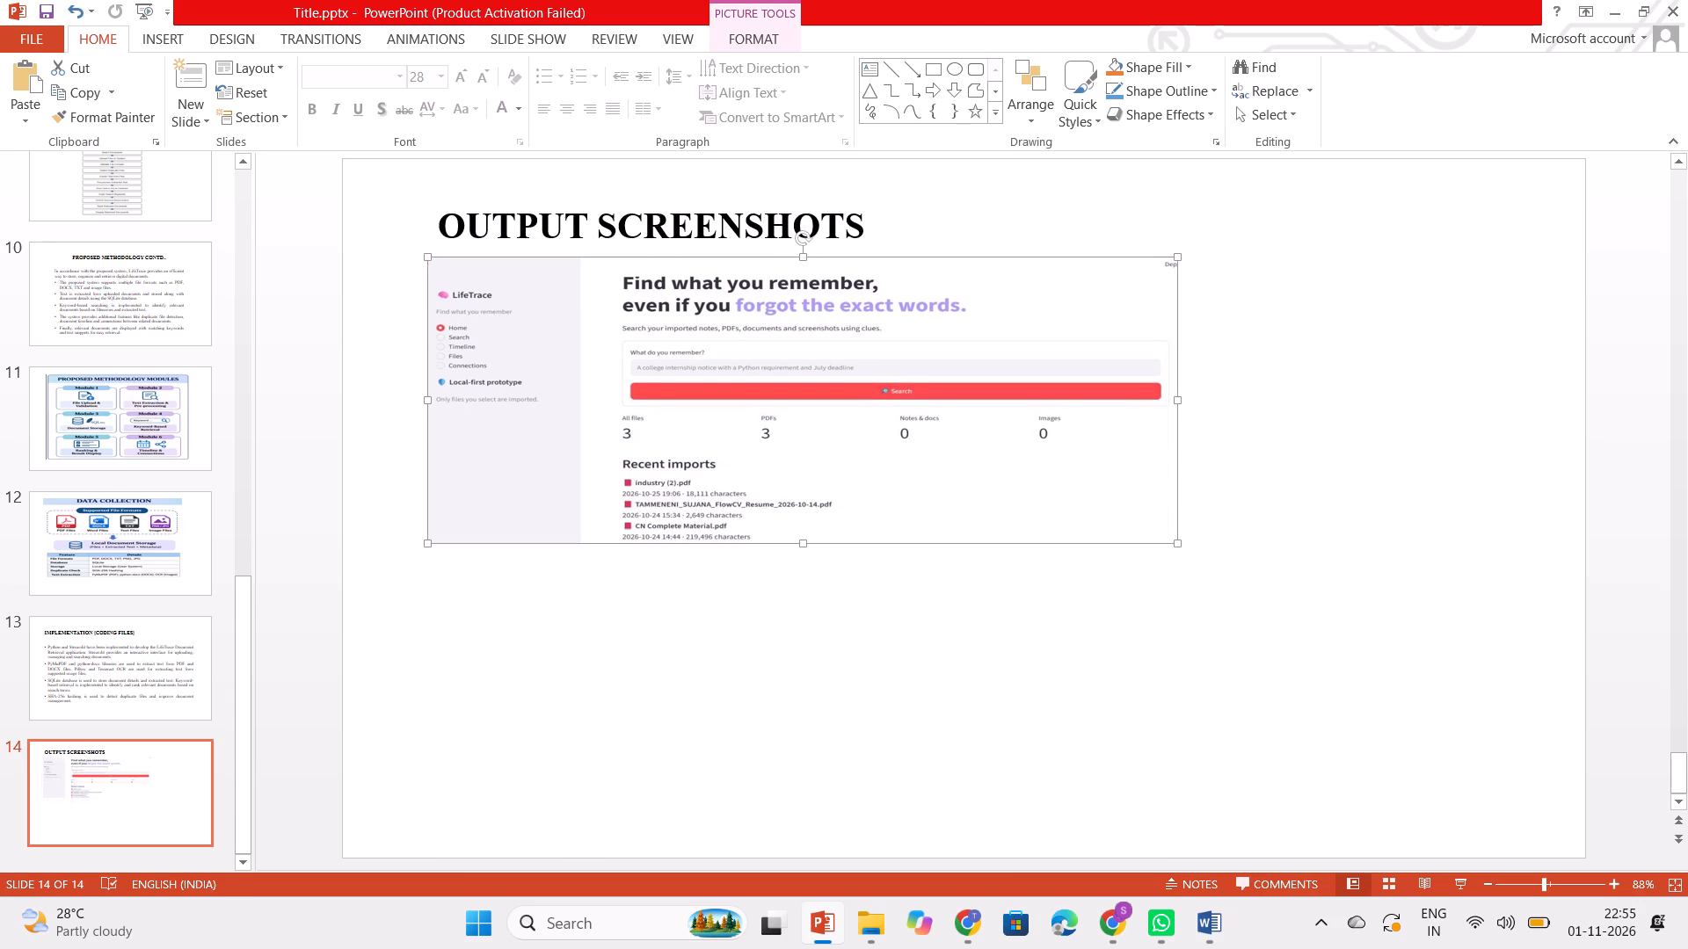
double_click(775, 590)
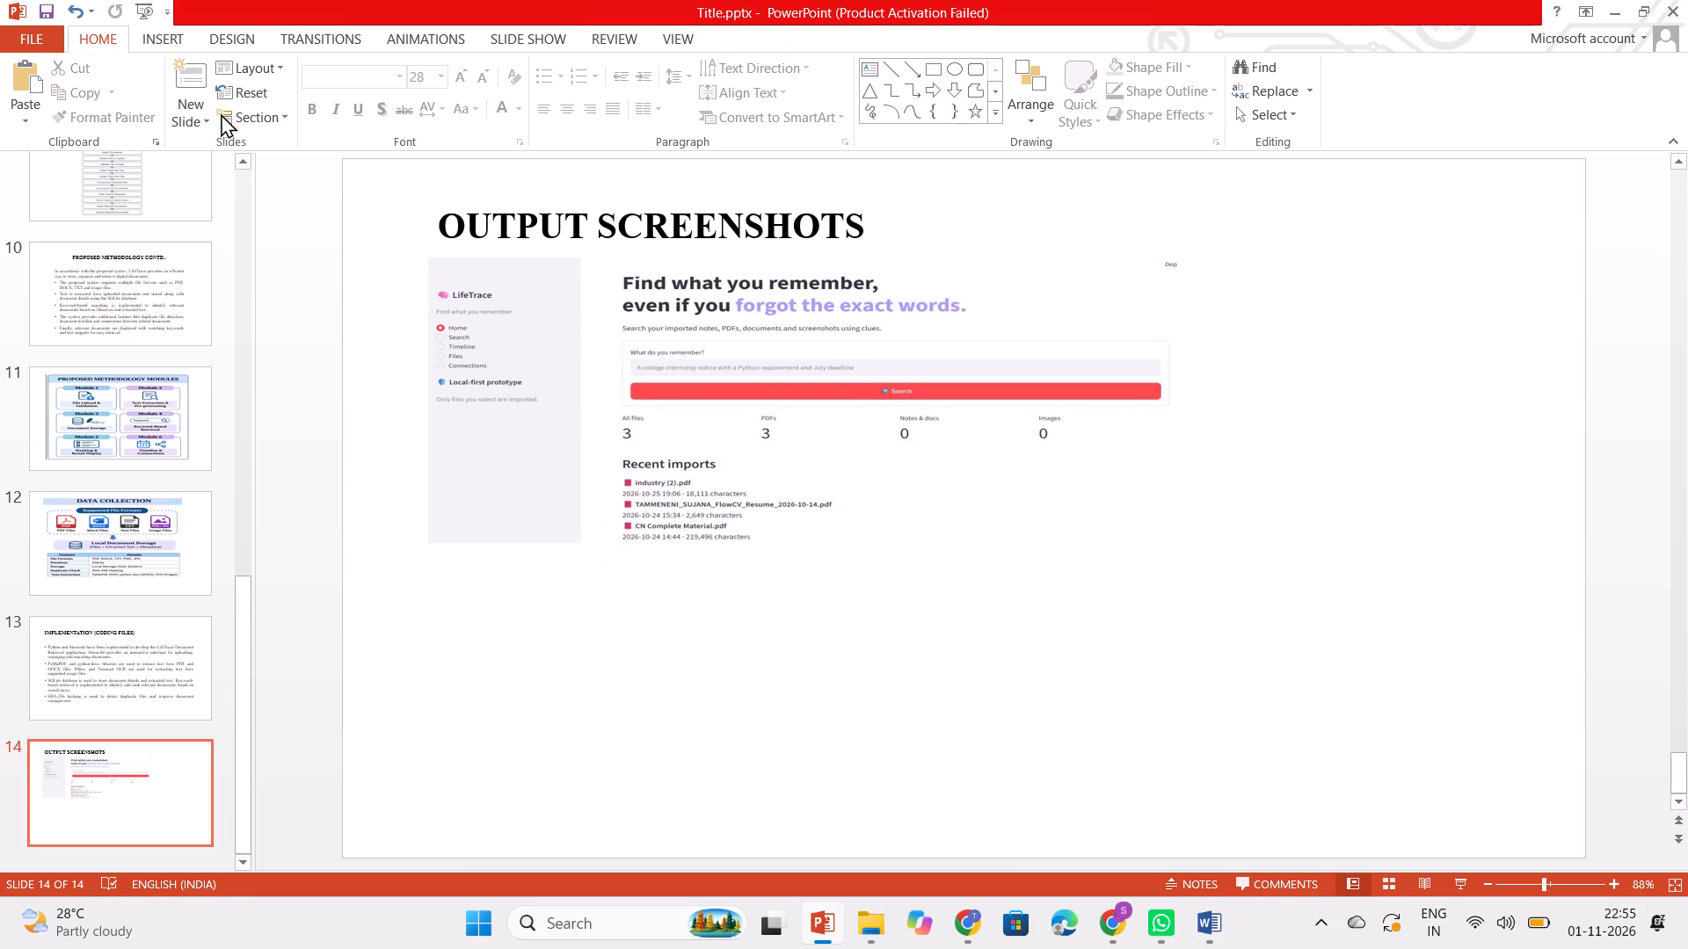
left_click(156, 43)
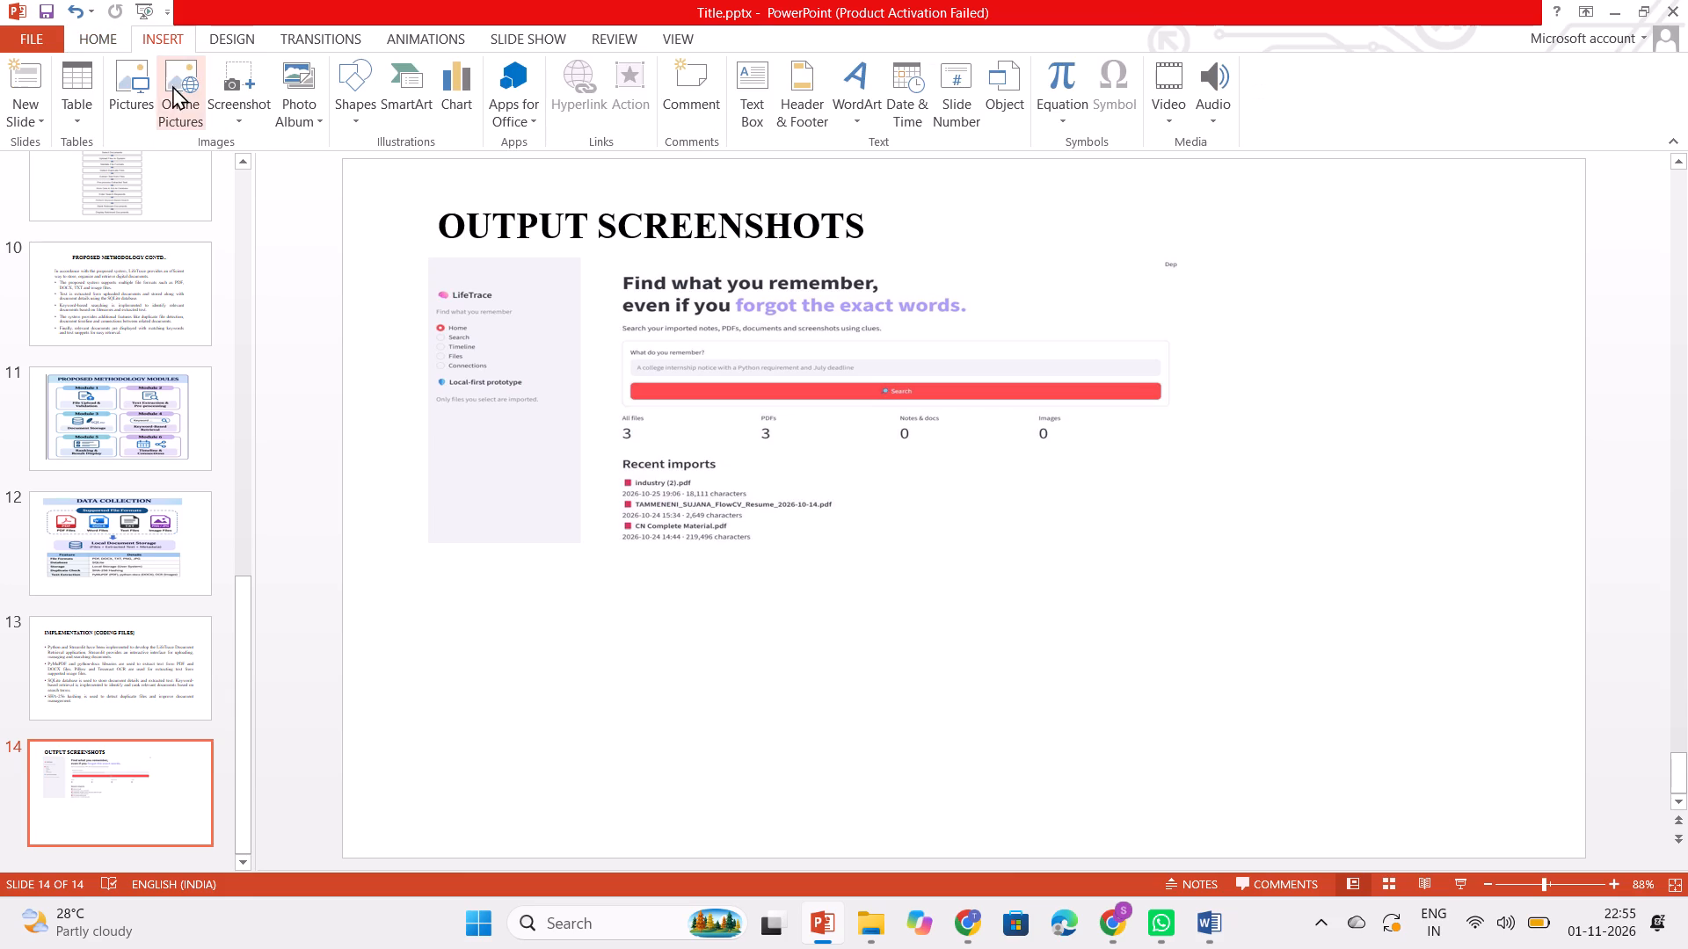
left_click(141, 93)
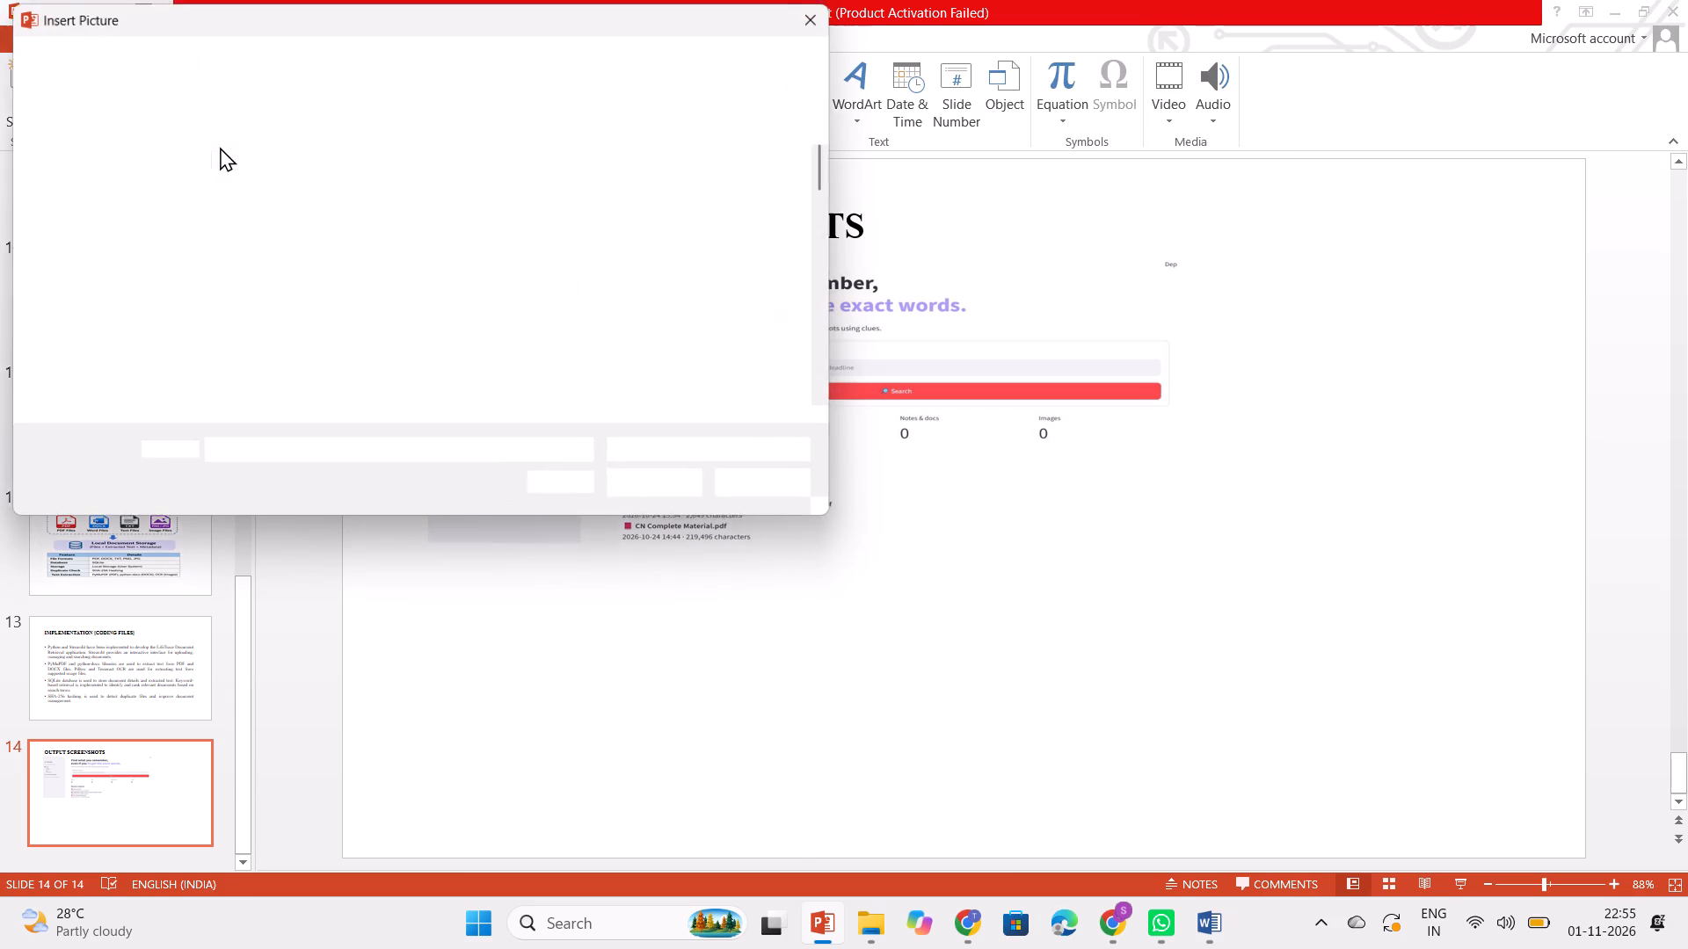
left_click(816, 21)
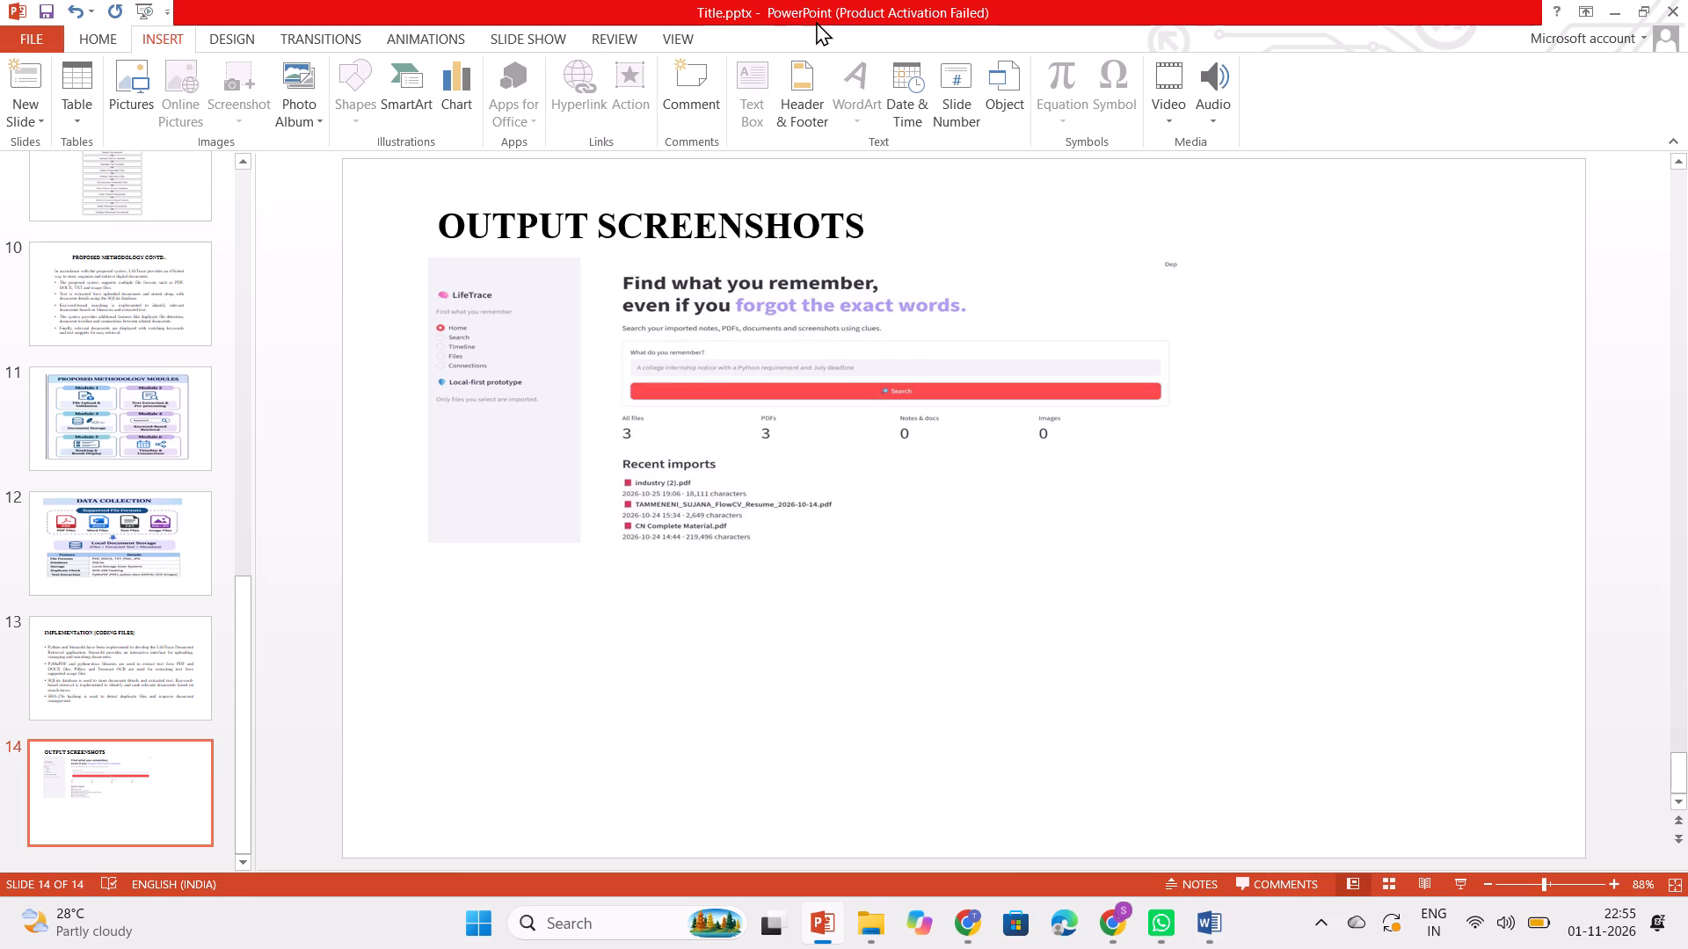
Copy the Fig 7.2 Memory Search Output picture from the Word report and paste it on slide 14 below the home page picture.
left_click(1206, 933)
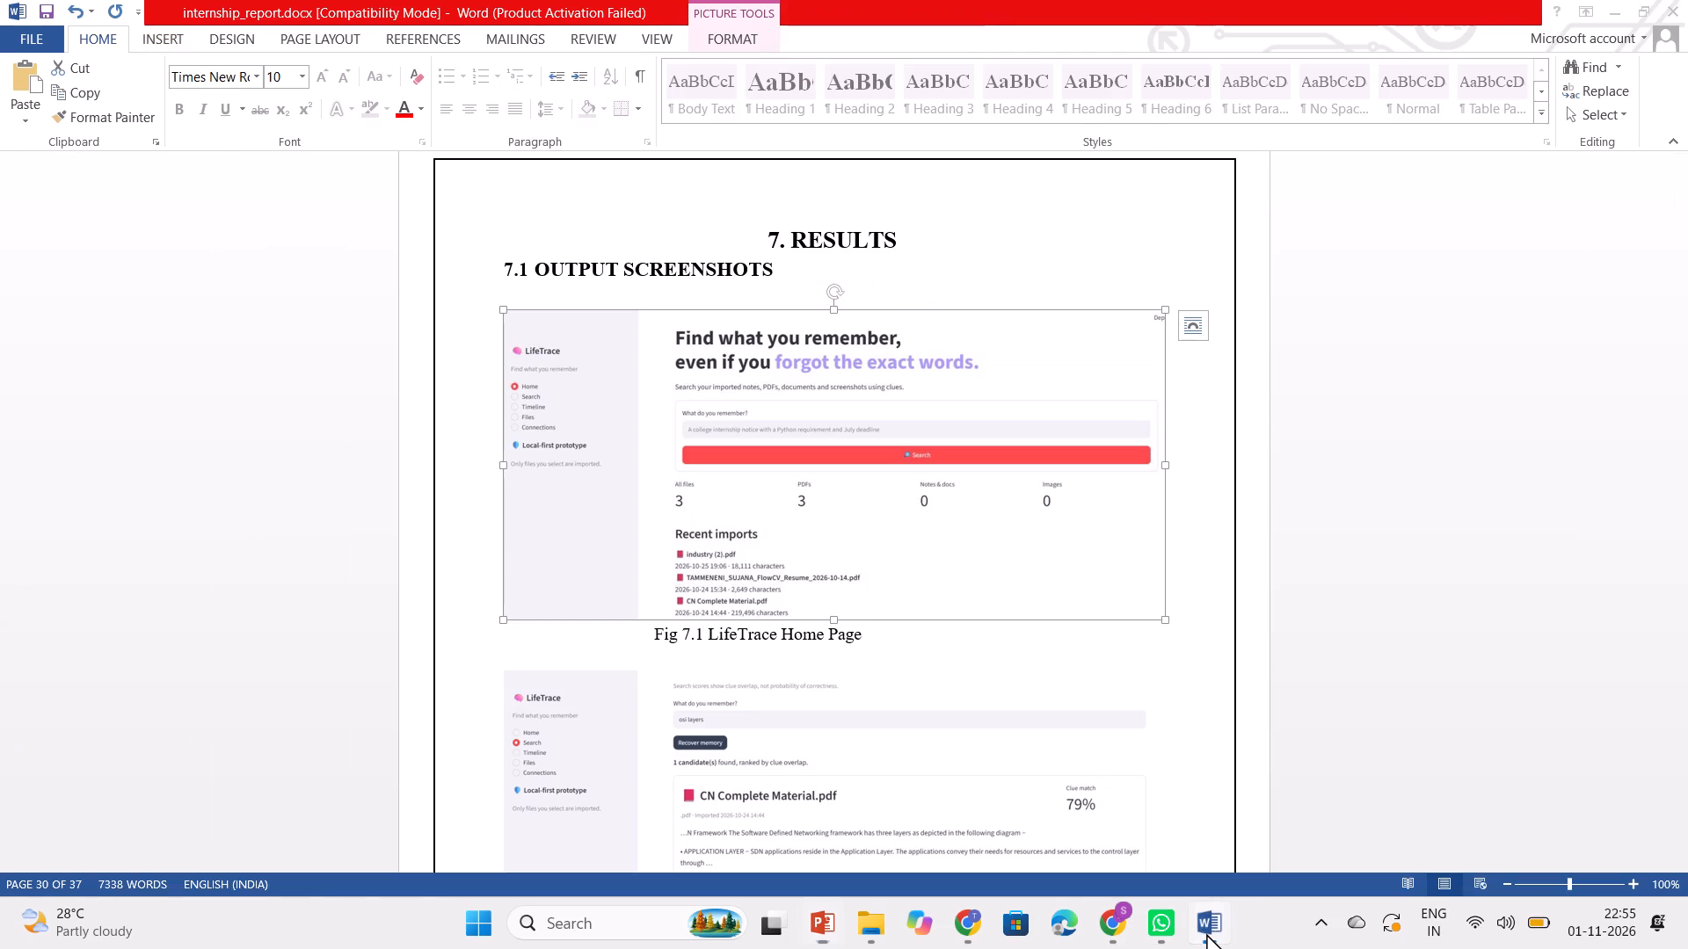
scroll(983, 624, "down", 2)
left_click(949, 601)
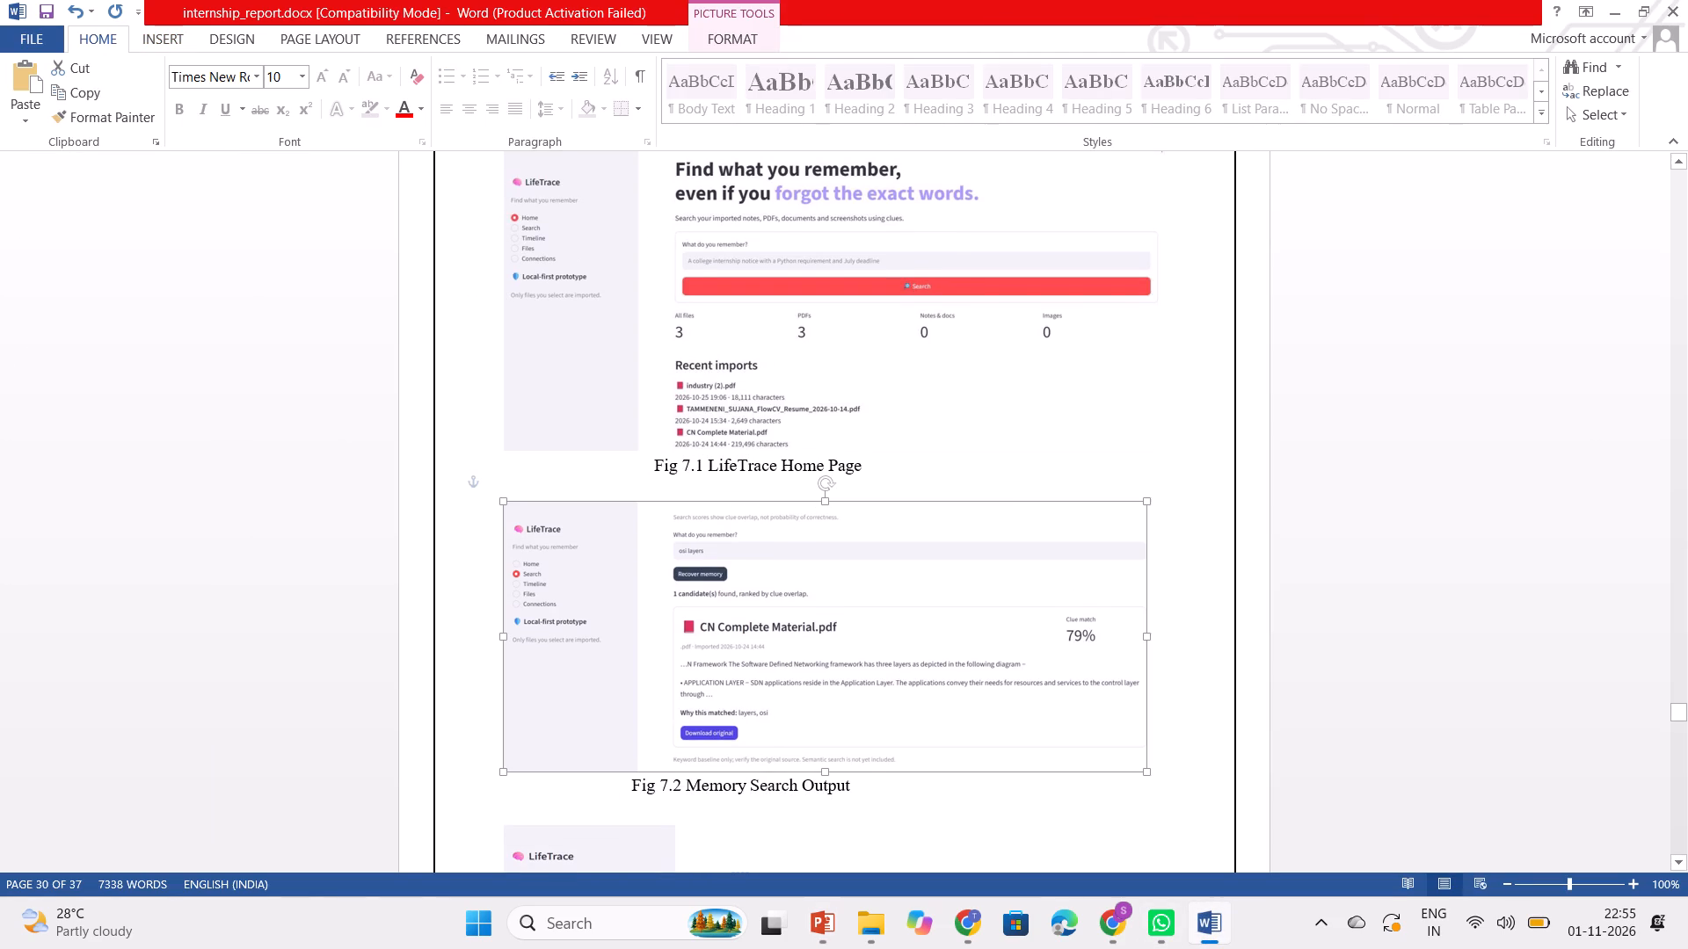
right_click(949, 601)
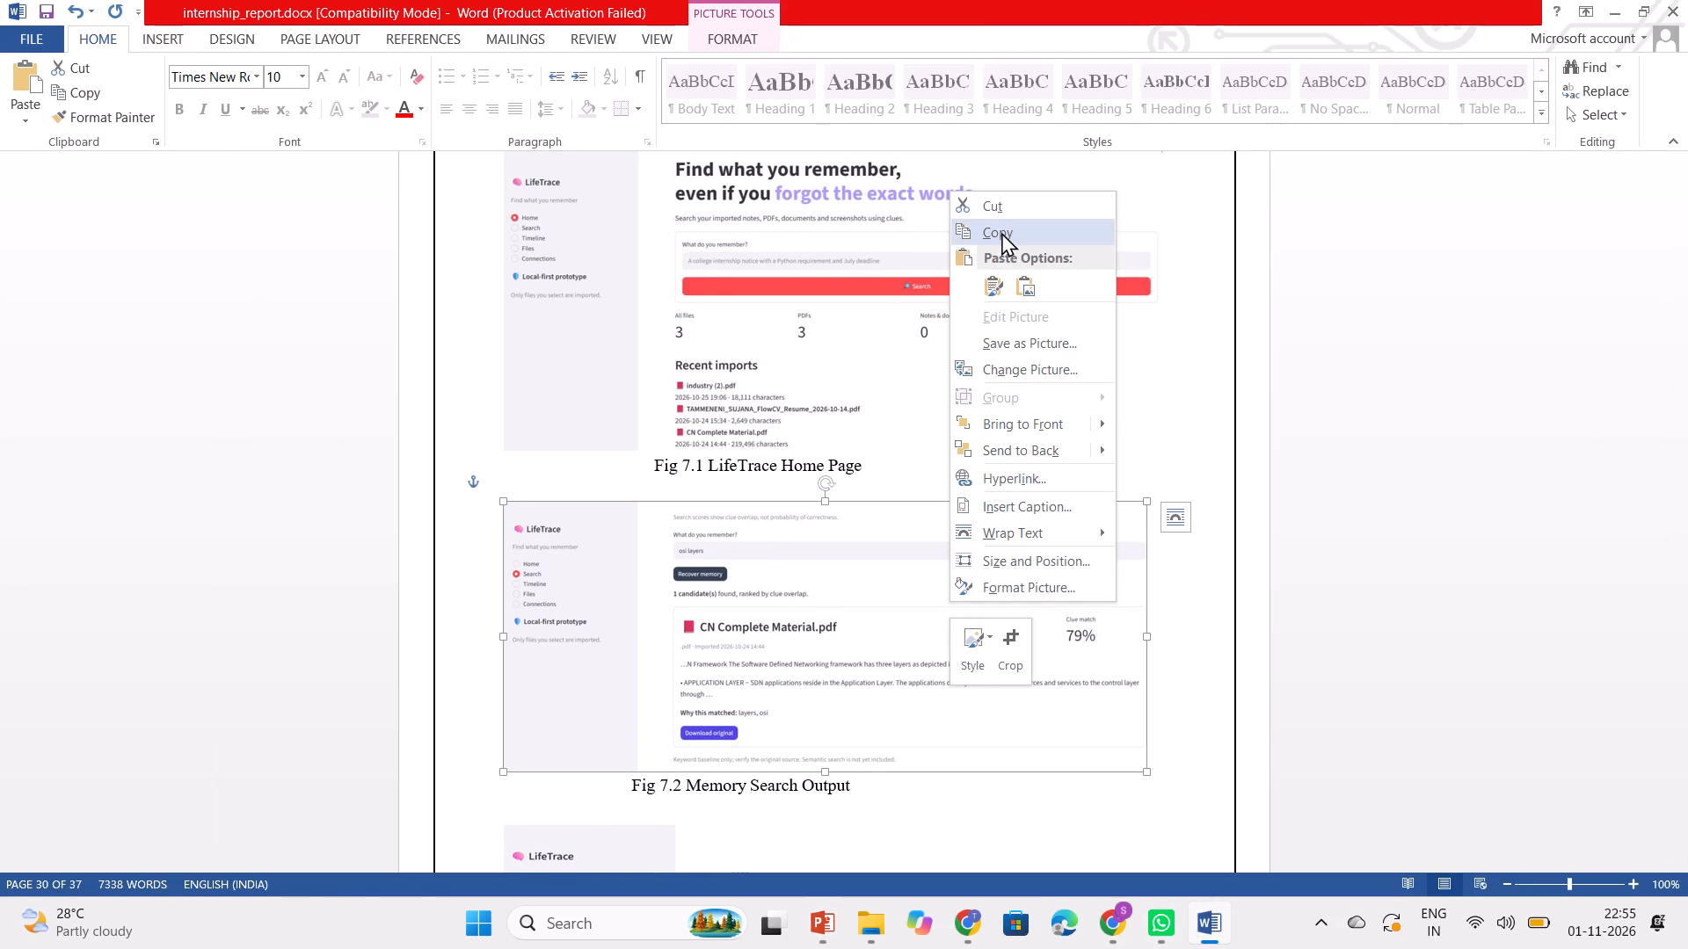
left_click(1001, 232)
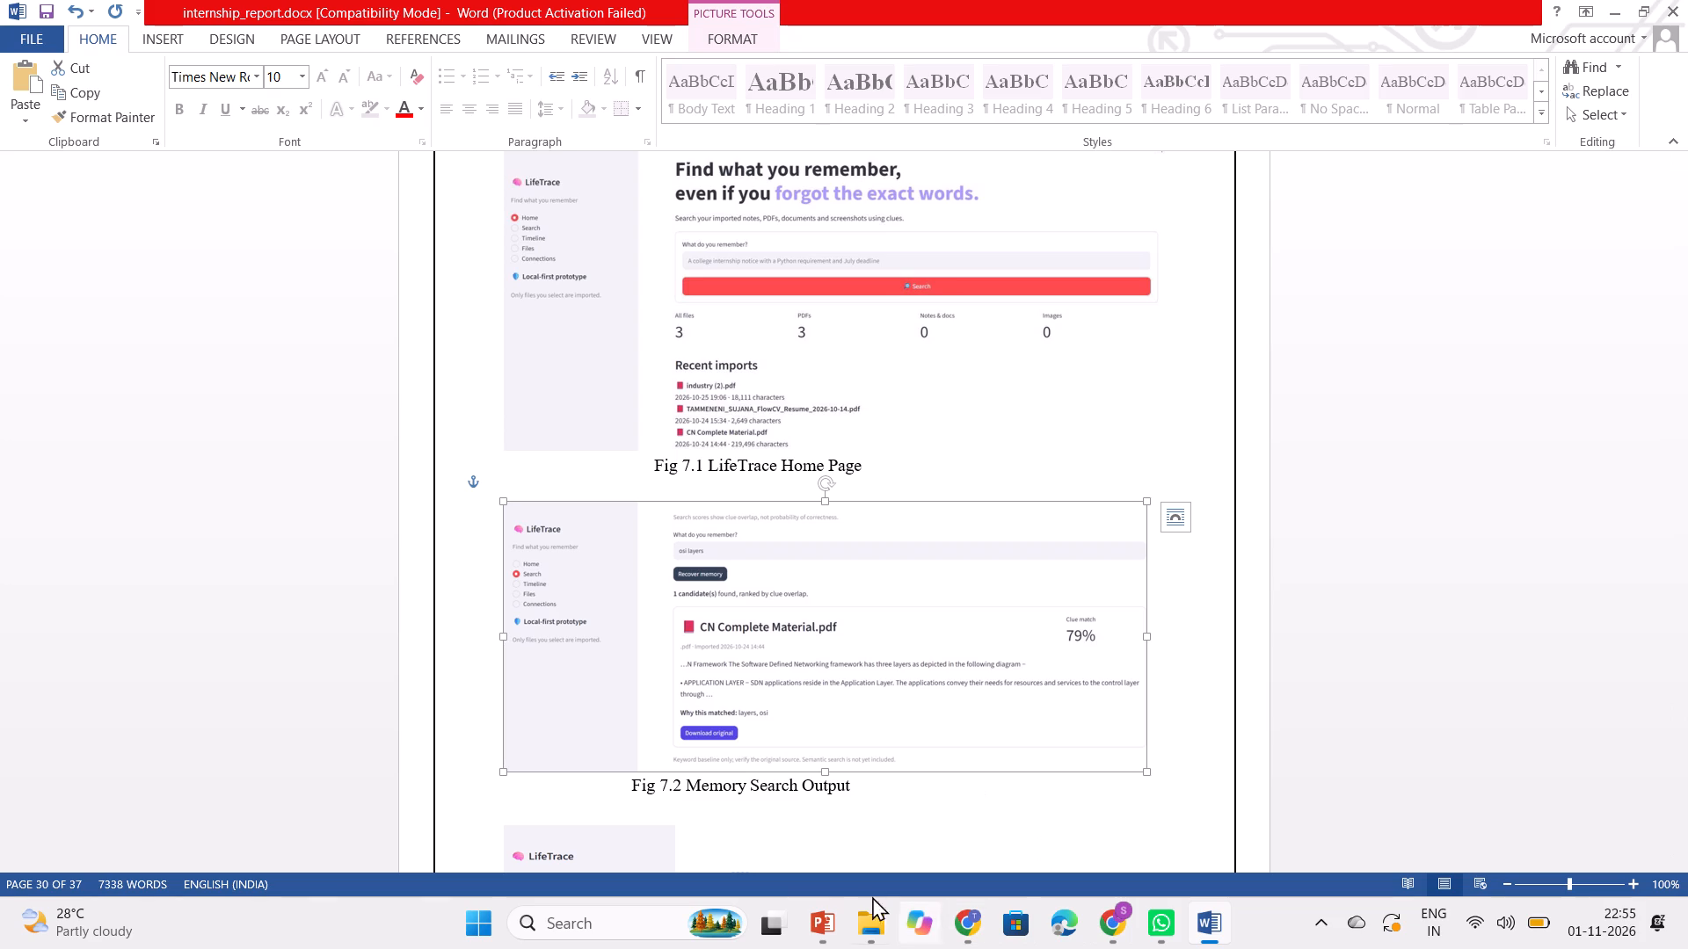
left_click(821, 932)
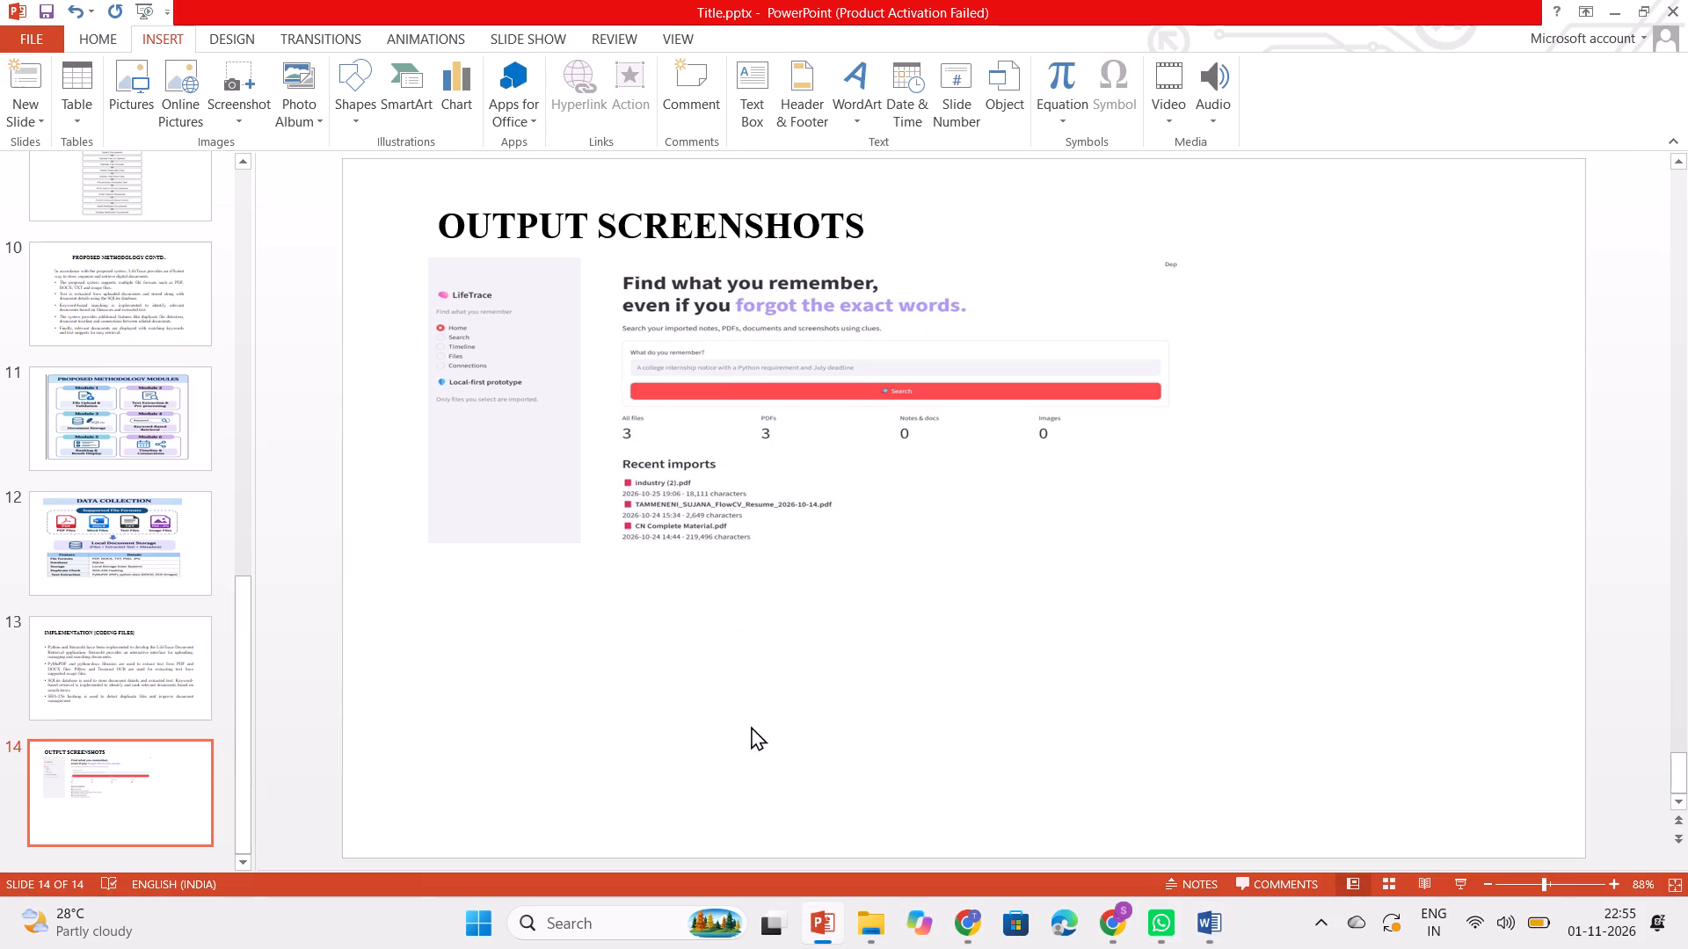
left_click(721, 612)
left_click(721, 612, "ctrl")
key("ctrl+v")
key("ctrl+v")
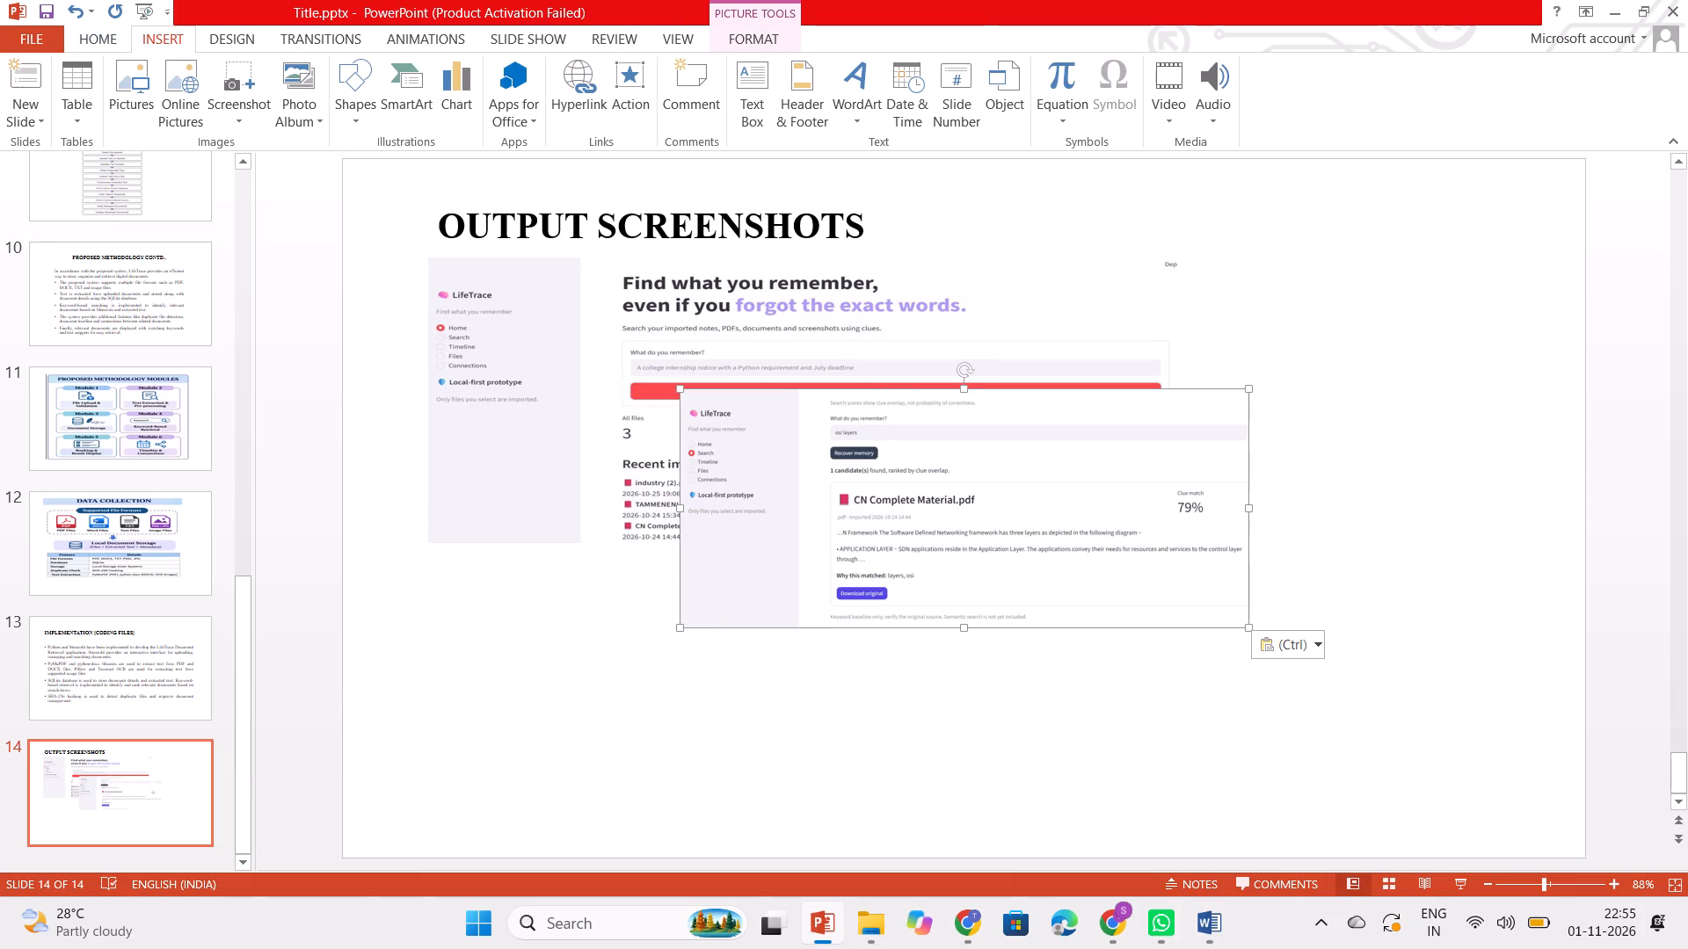
left_click_drag(919, 525, 673, 706)
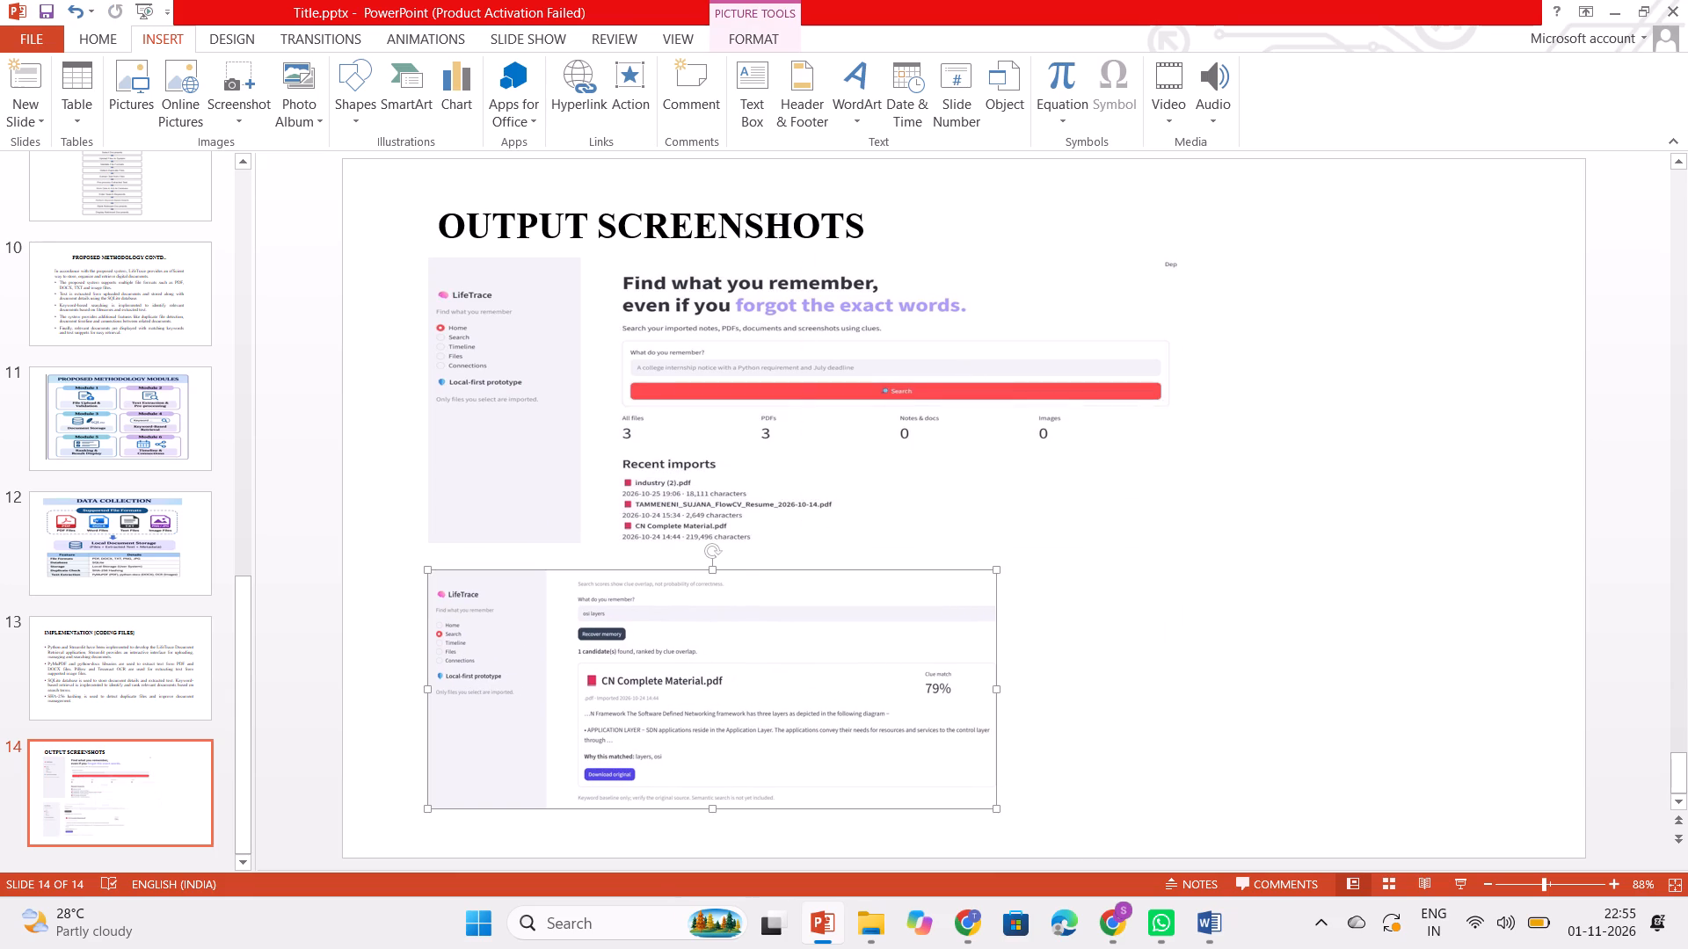
Reduce the home page picture's height by about a tenth from its lower edge.
left_click(786, 492)
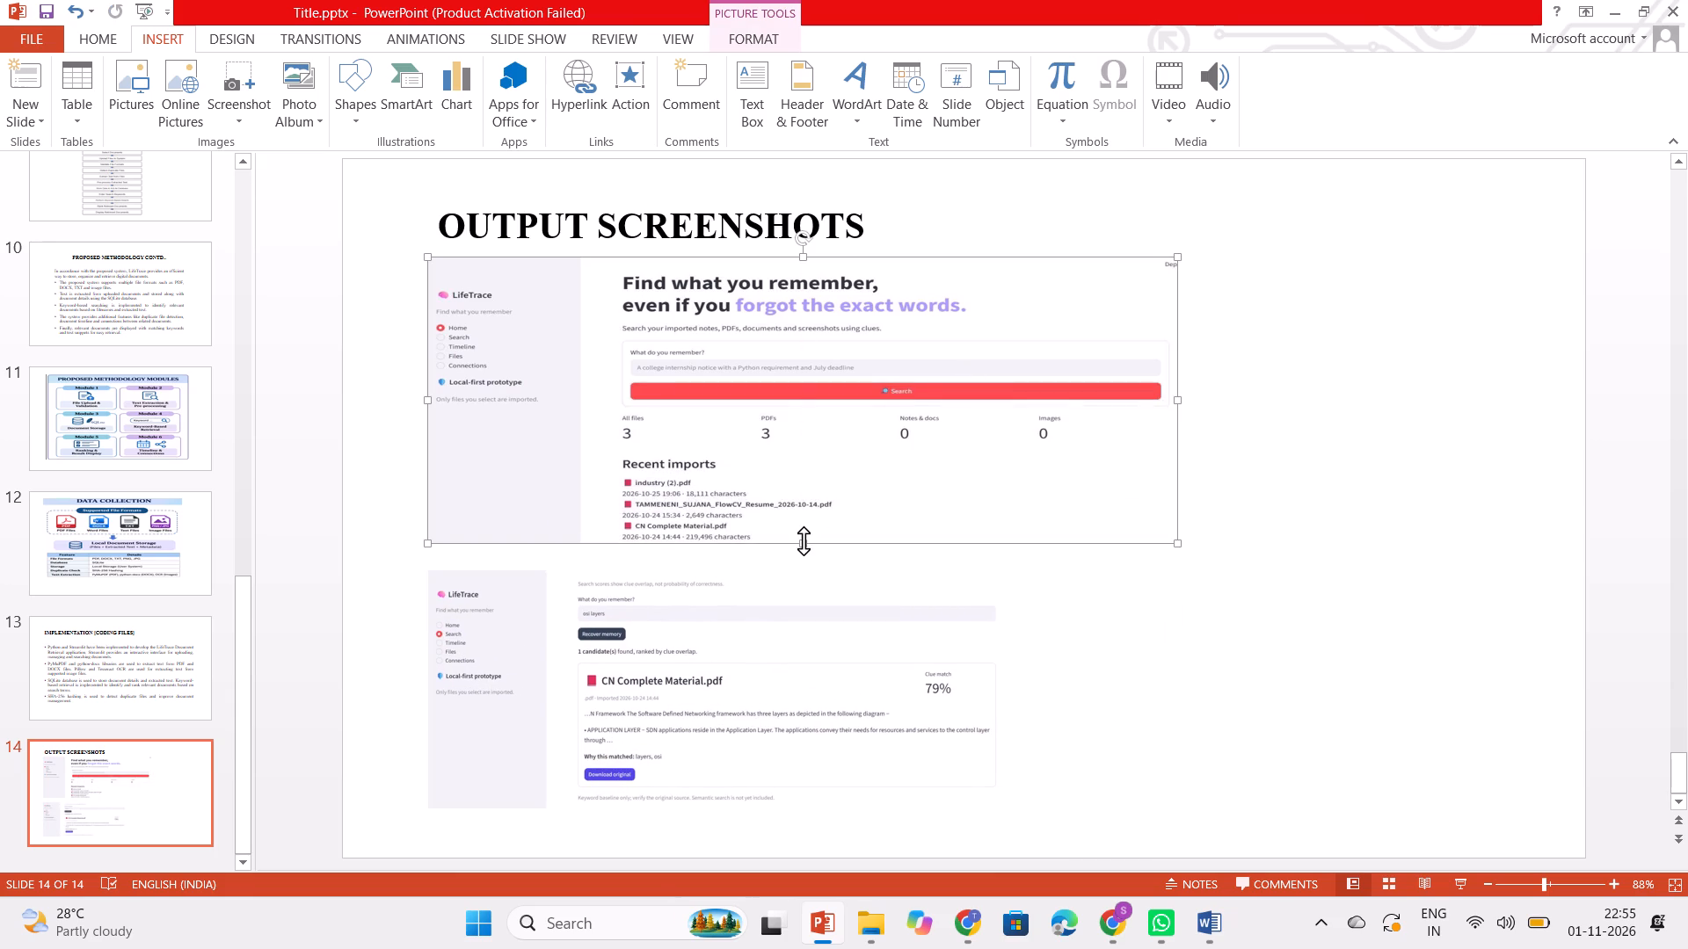
left_click_drag(804, 541, 799, 516)
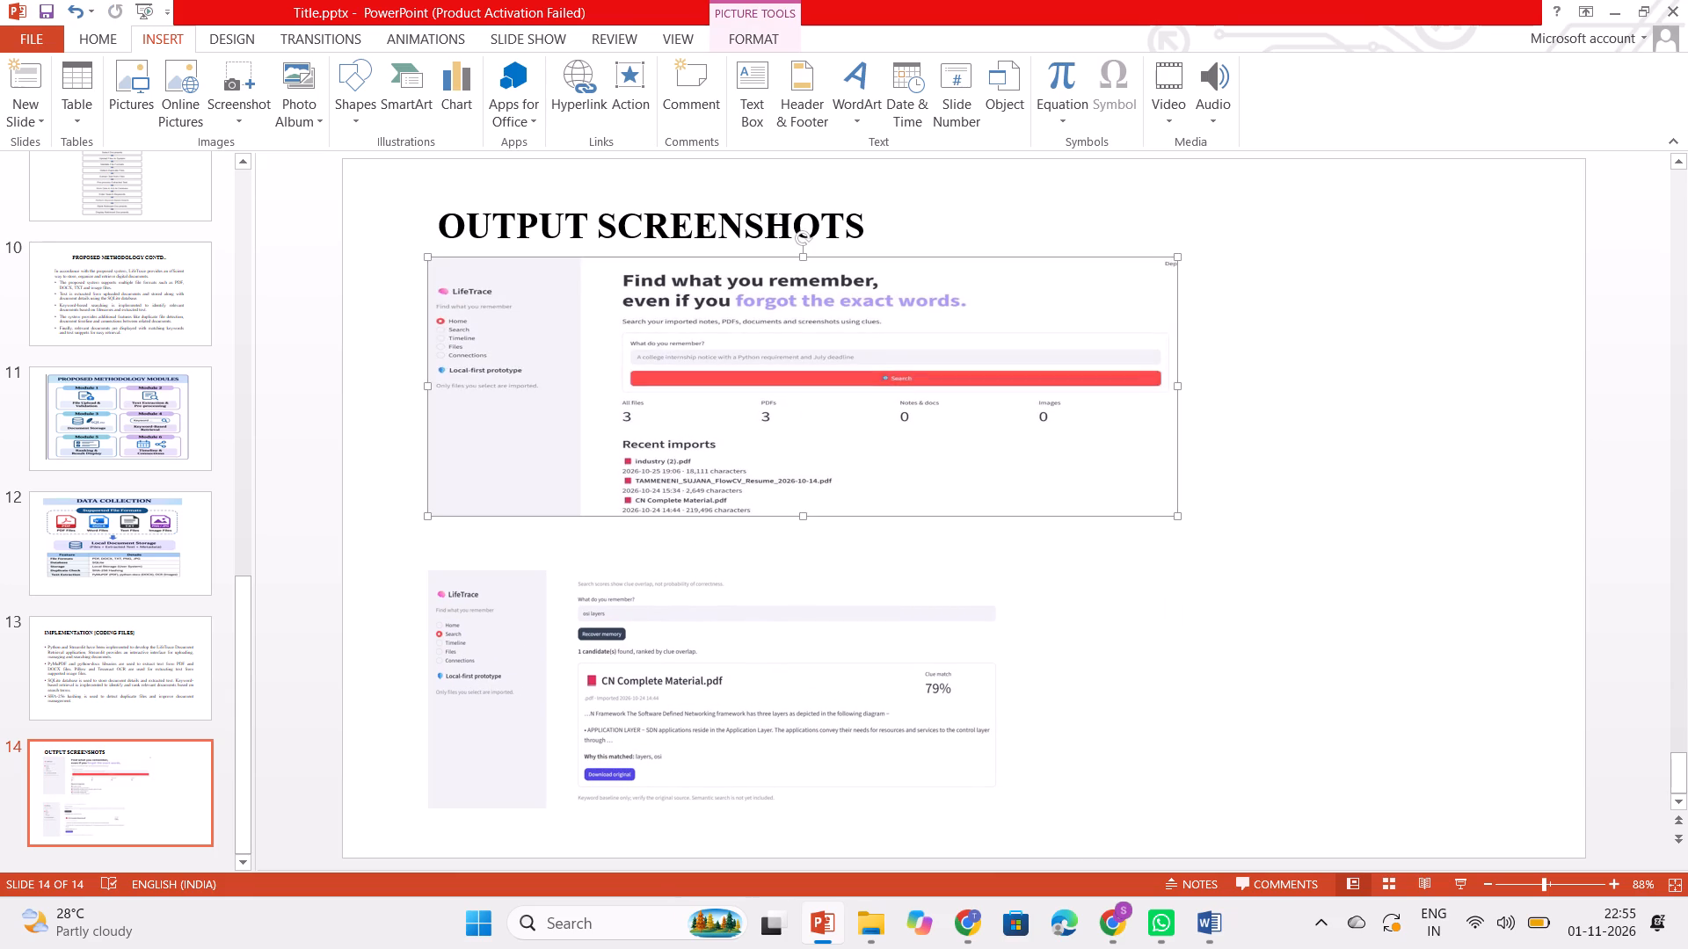
Align the memory search picture under the home page picture, widen it to match, and stretch its height to fill the space beneath.
left_click_drag(813, 636, 862, 629)
left_click_drag(746, 620, 732, 620)
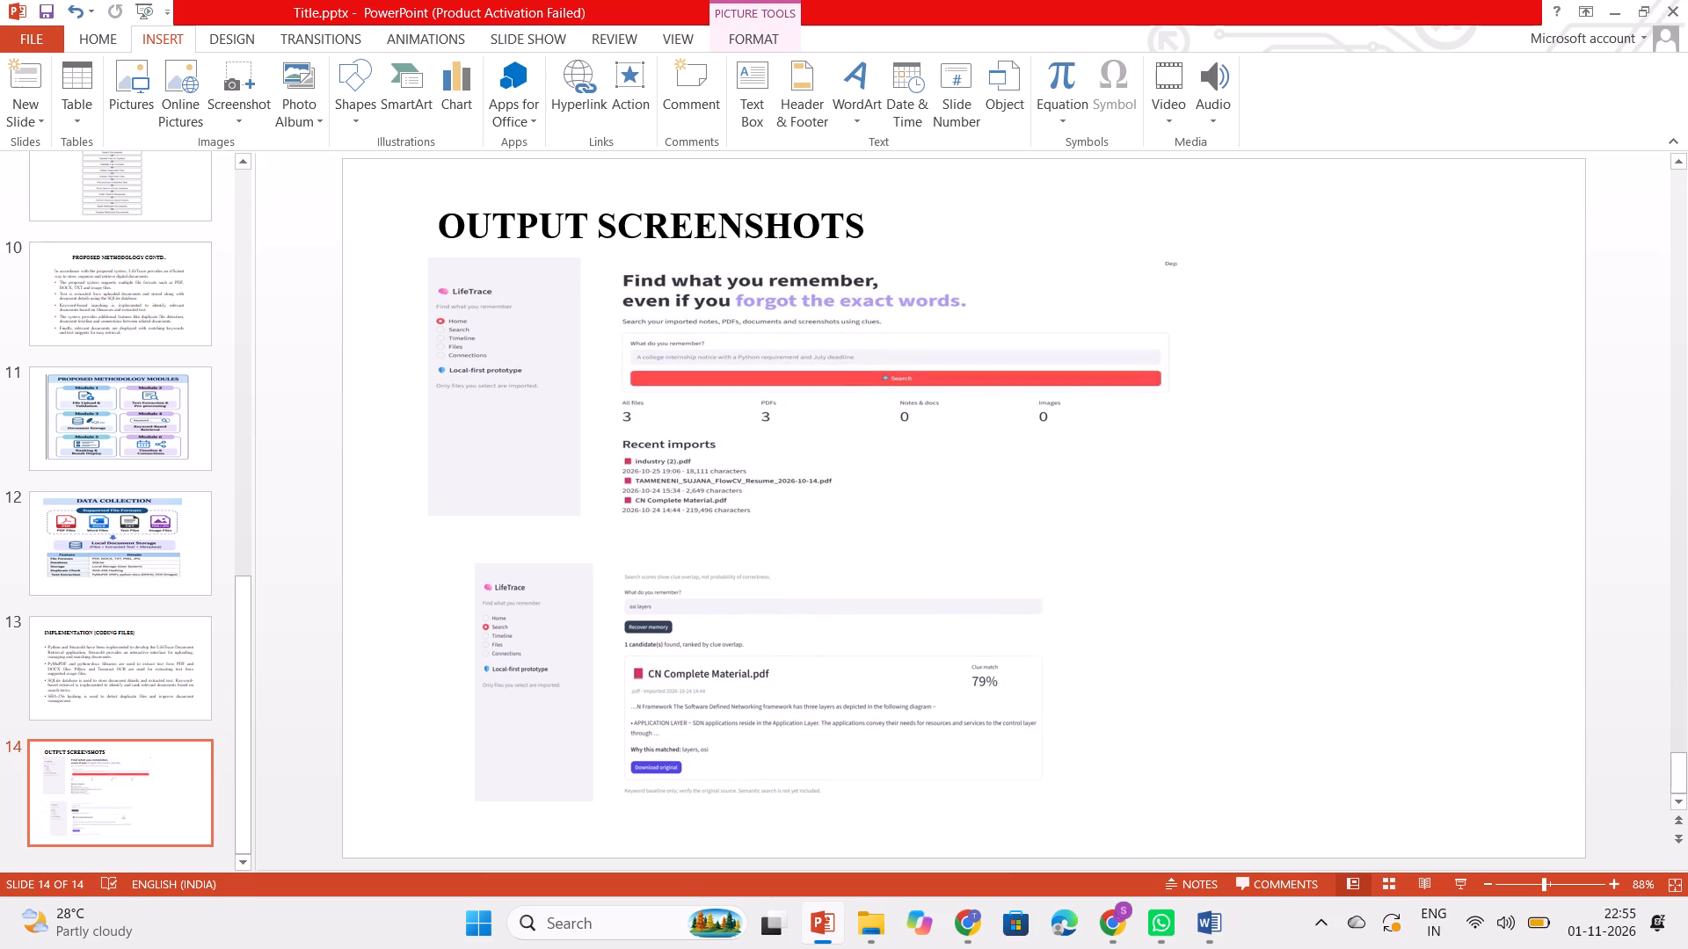
left_click_drag(732, 620, 702, 619)
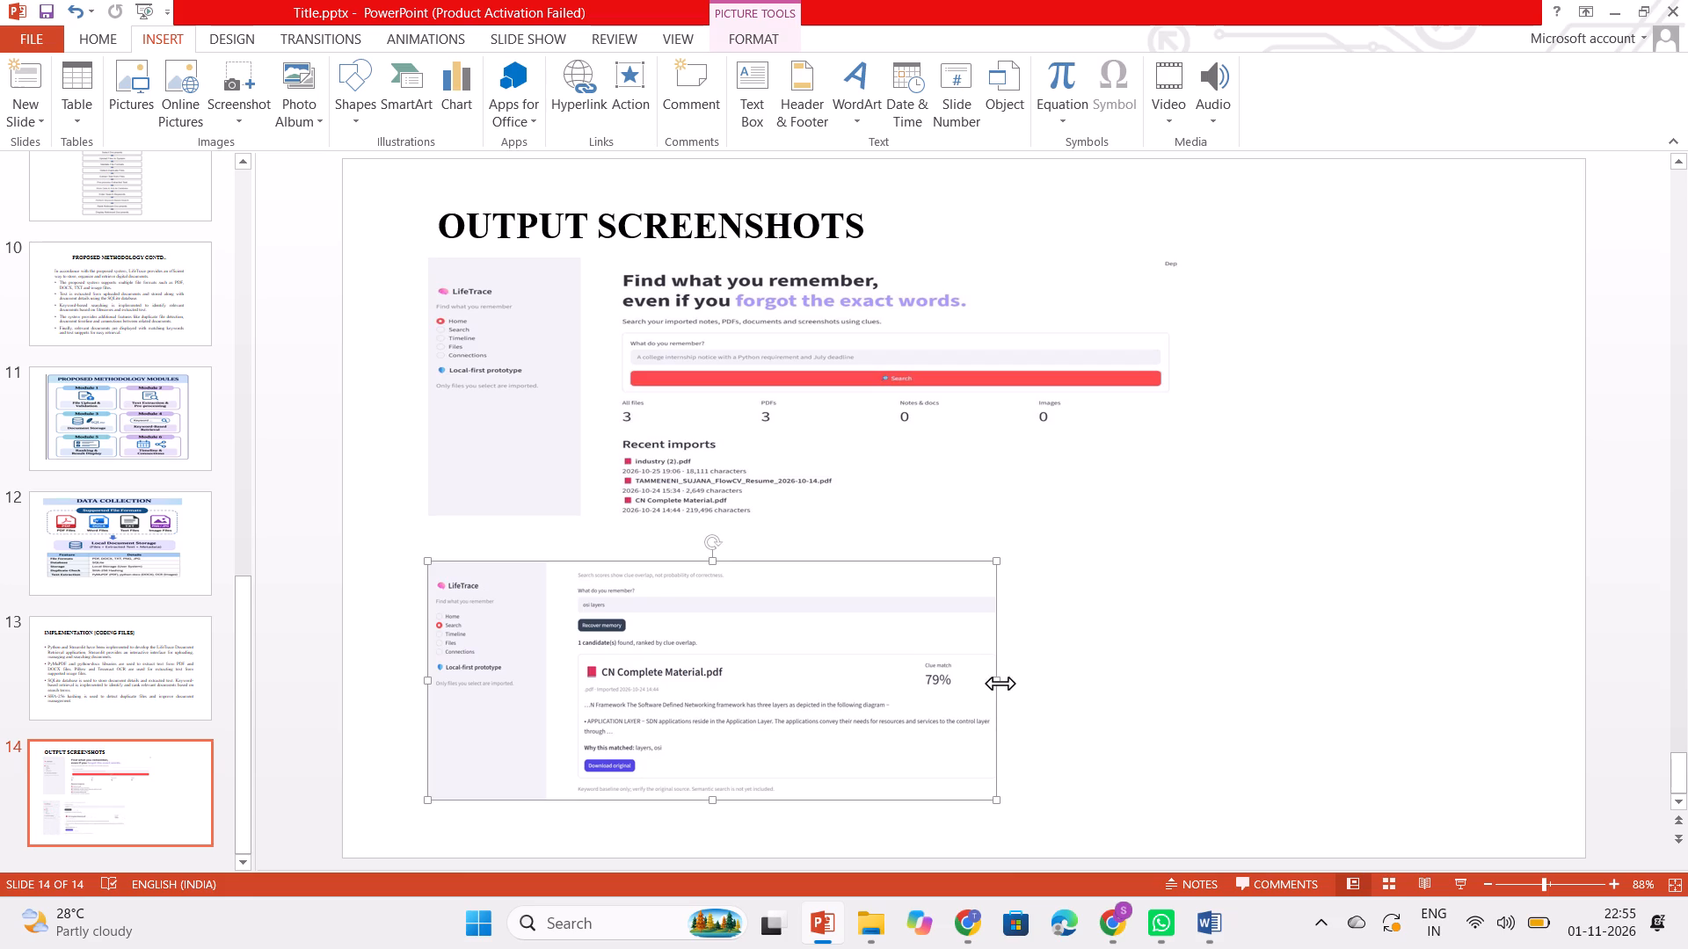
left_click_drag(1000, 683, 1182, 663)
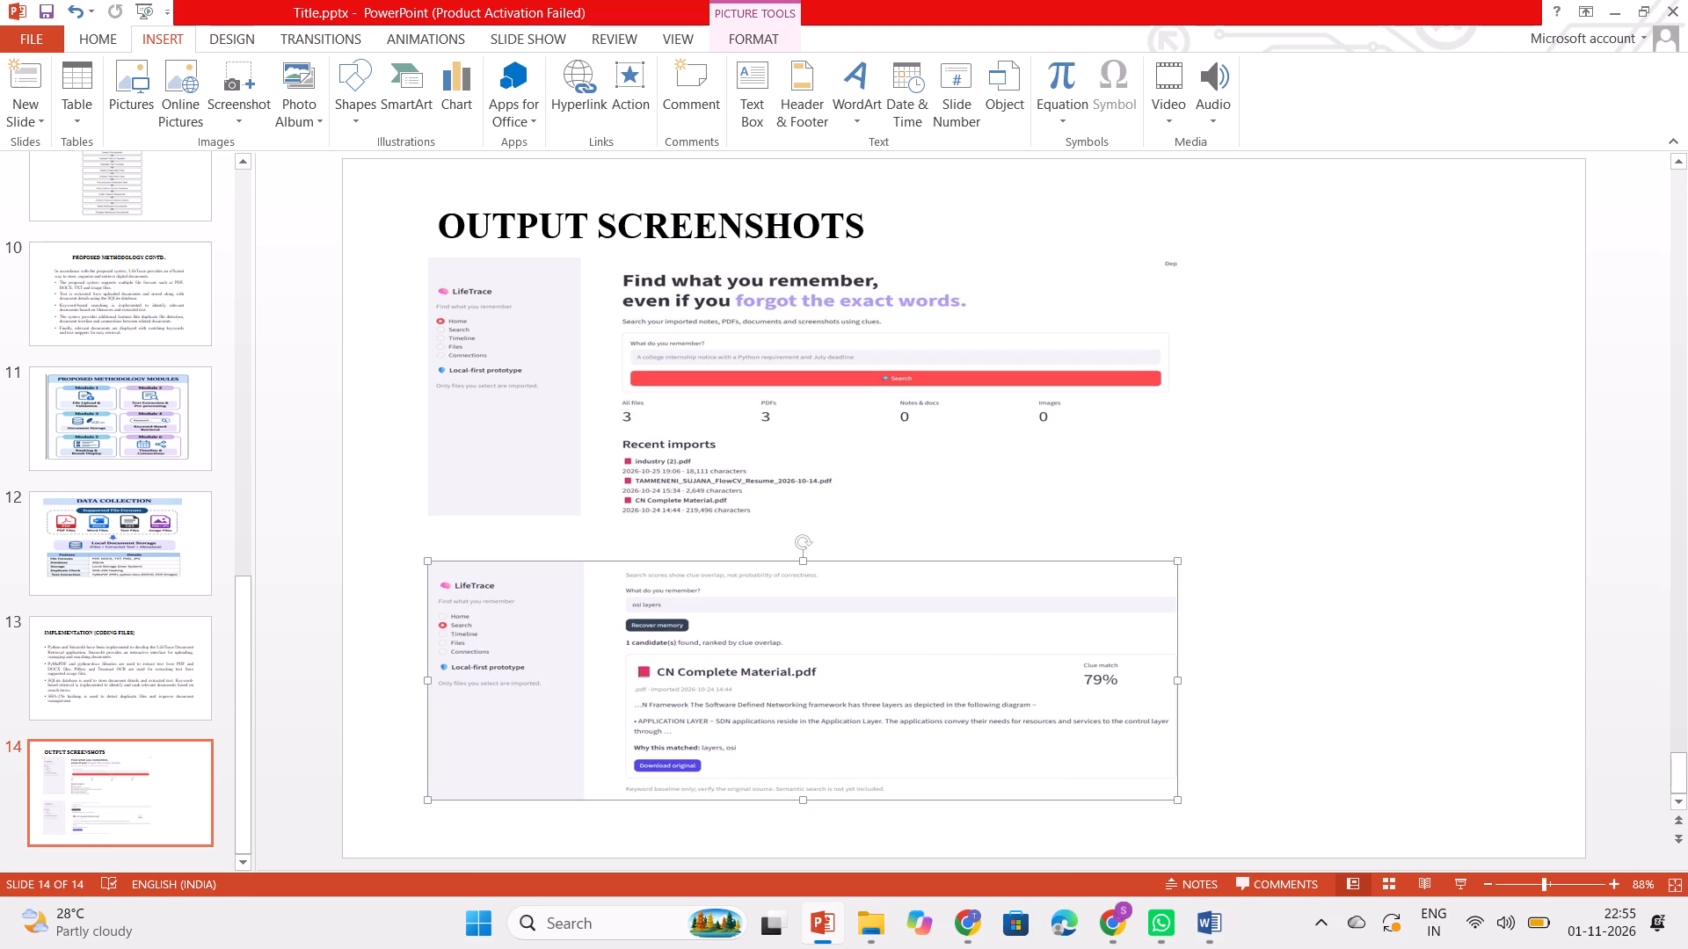
left_click_drag(800, 557, 800, 528)
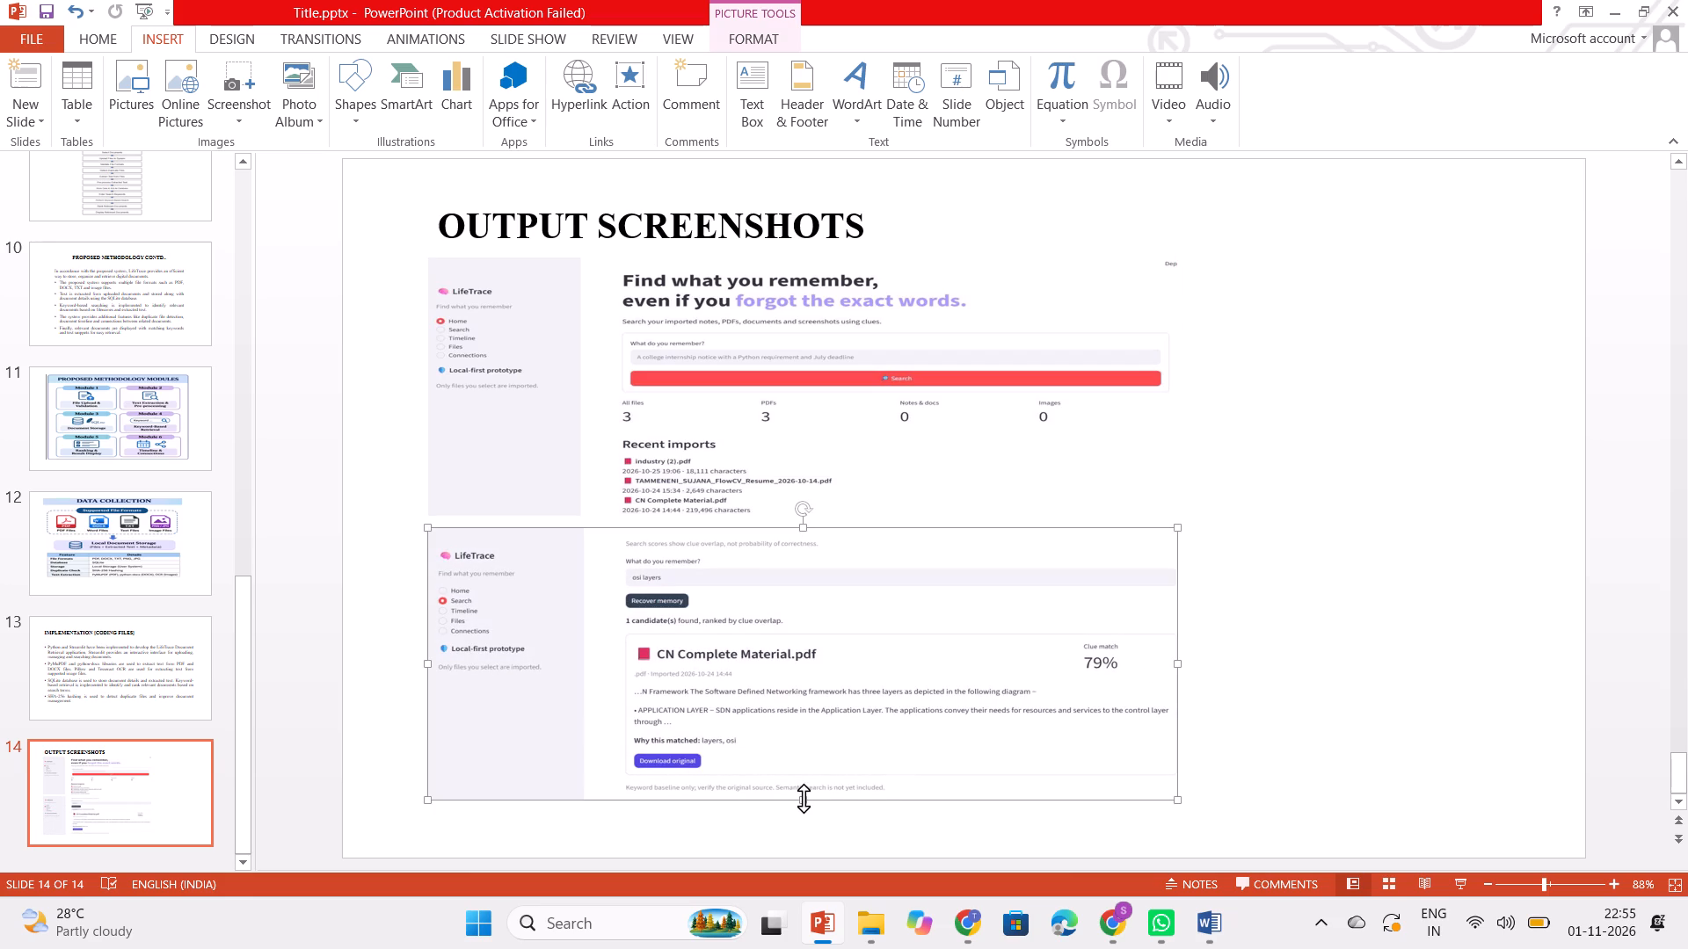
left_click_drag(804, 798, 806, 821)
Add a new title-and-content slide after slide 14.
scroll(188, 653, "down", 1)
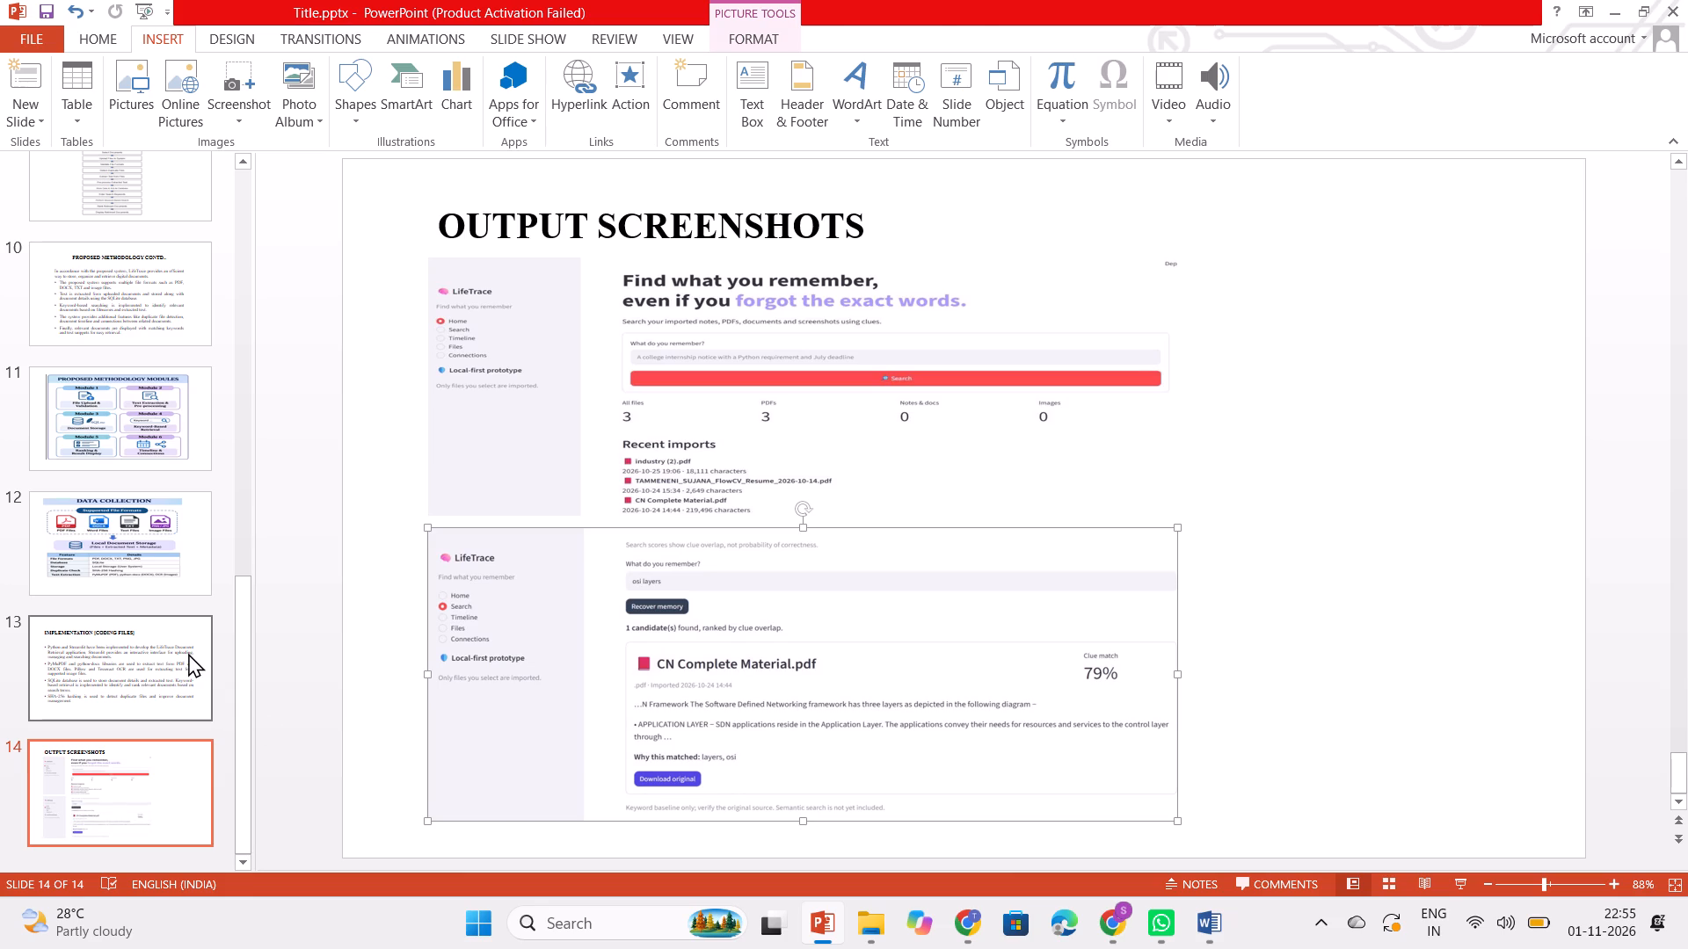
scroll(188, 653, "down", 1)
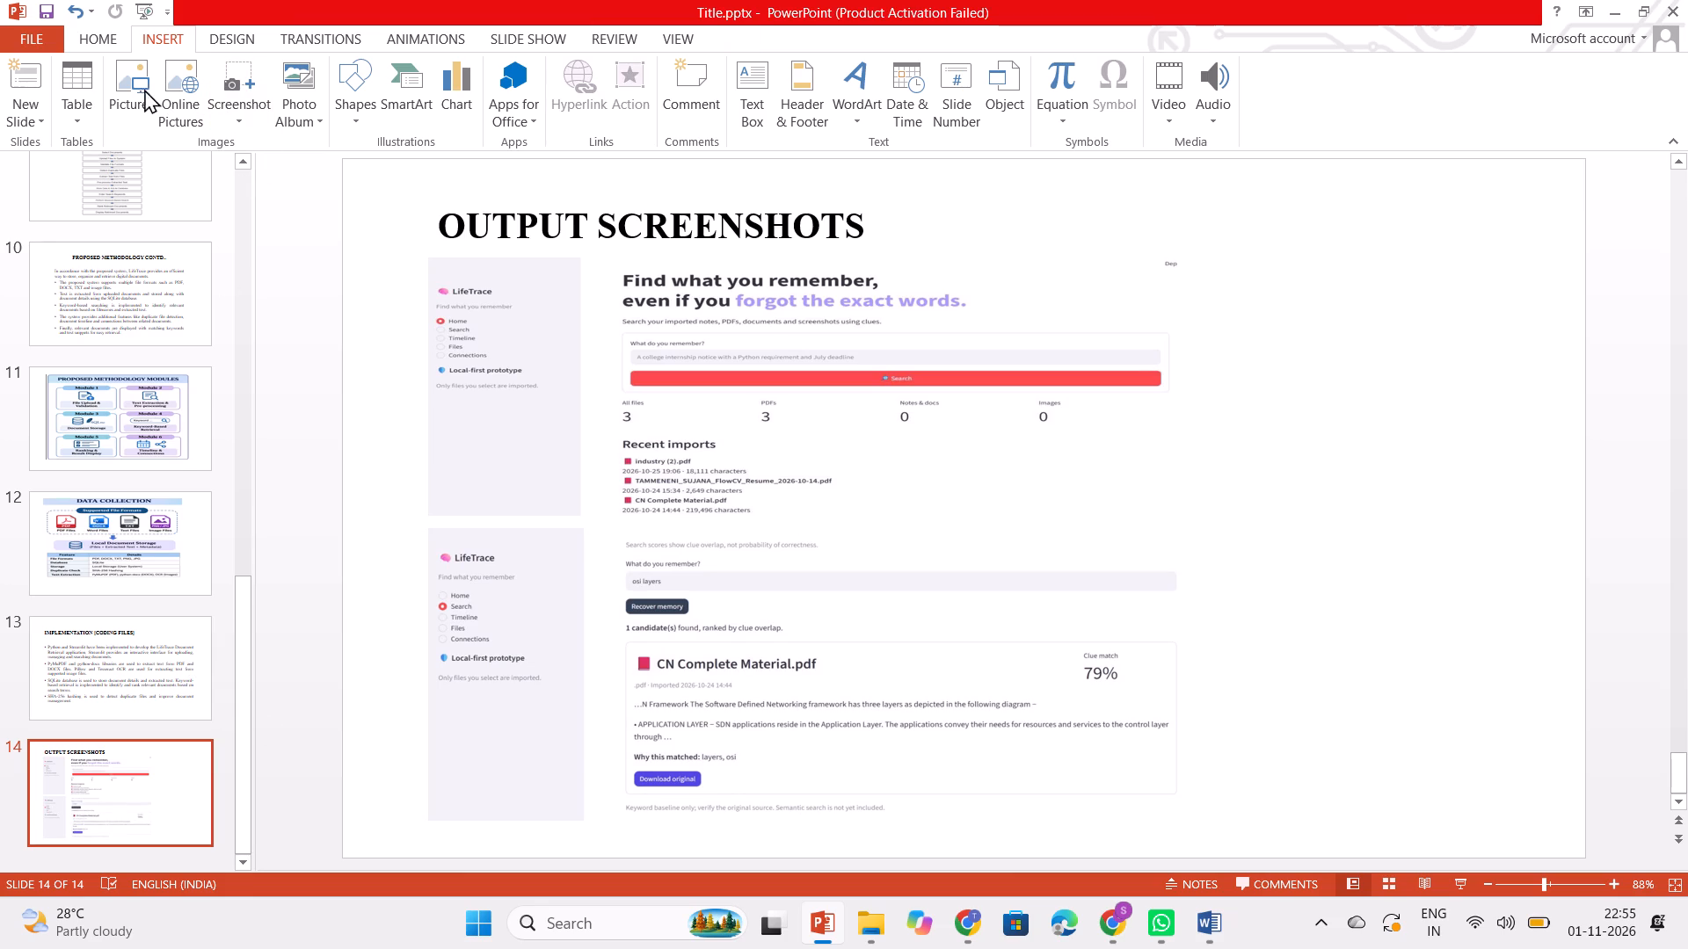
left_click(99, 34)
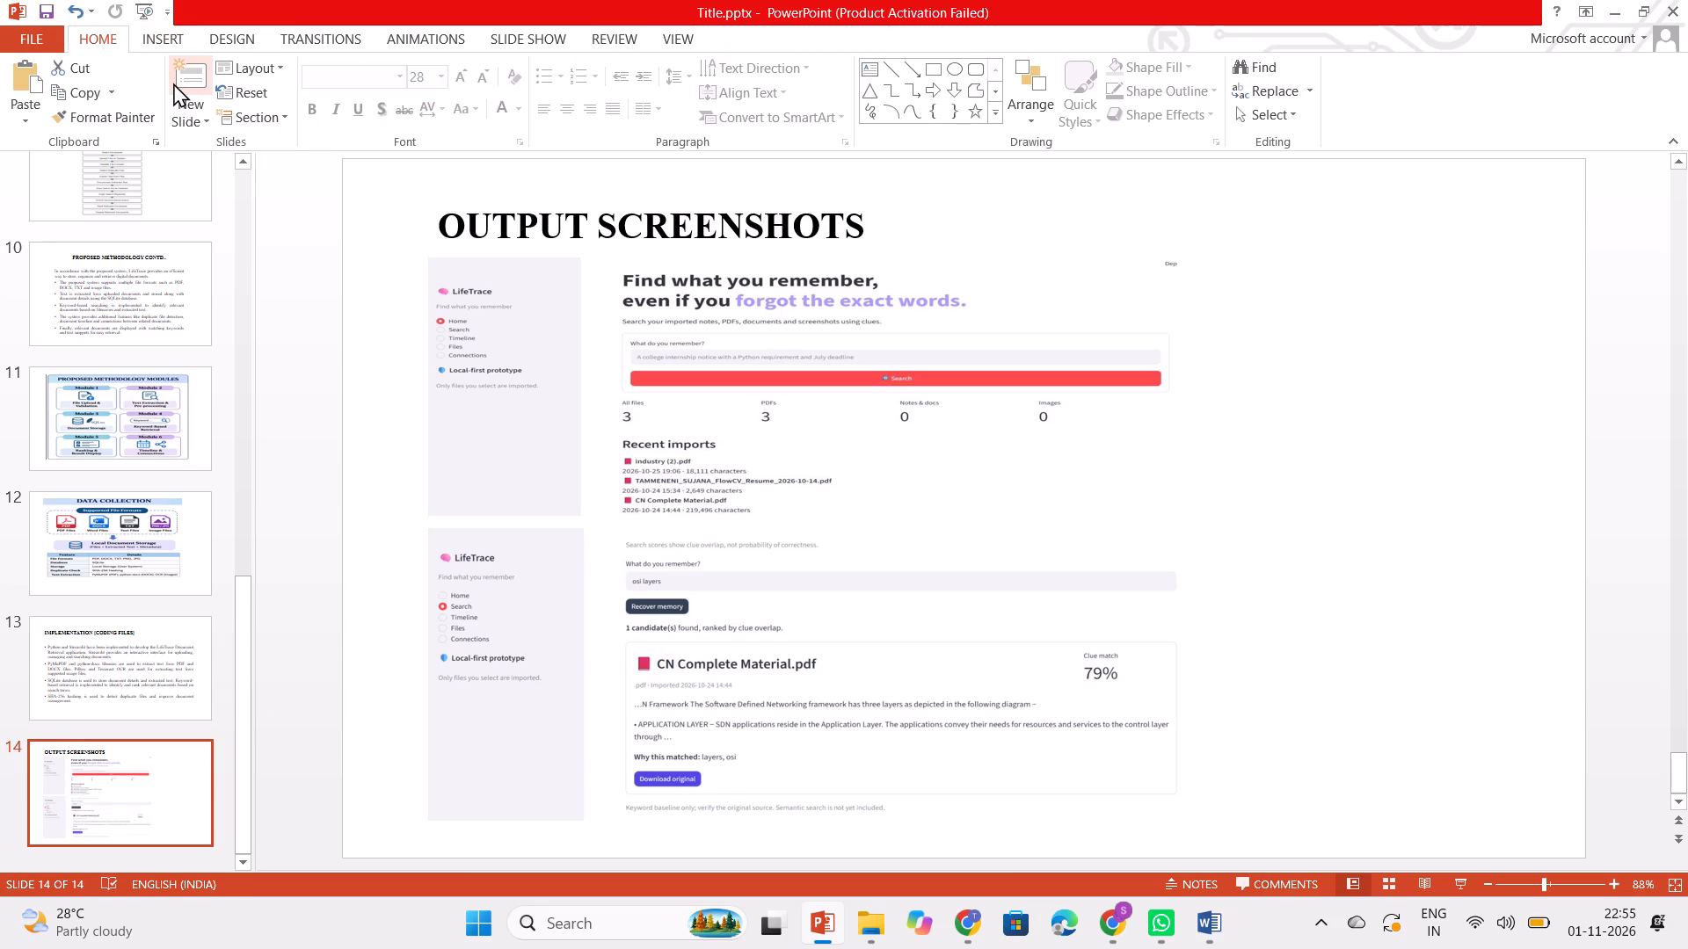
left_click(173, 83)
Shrink slide 15's title placeholder from its lower edge to less than half its height.
left_click(685, 284)
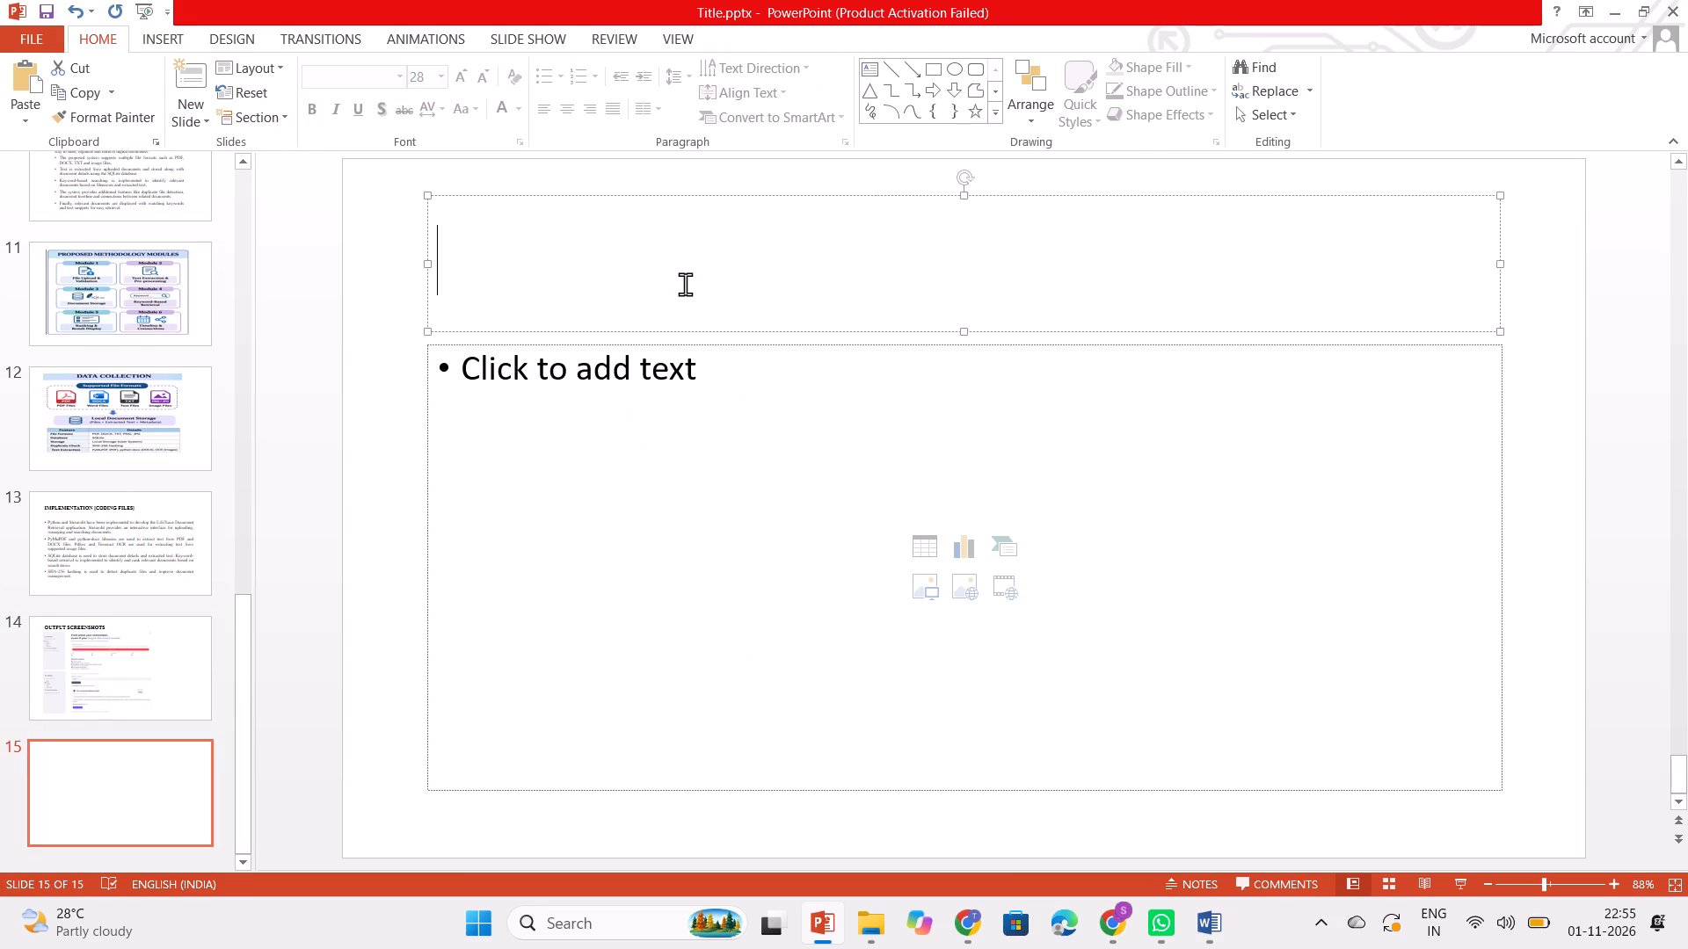
left_click_drag(962, 328, 957, 261)
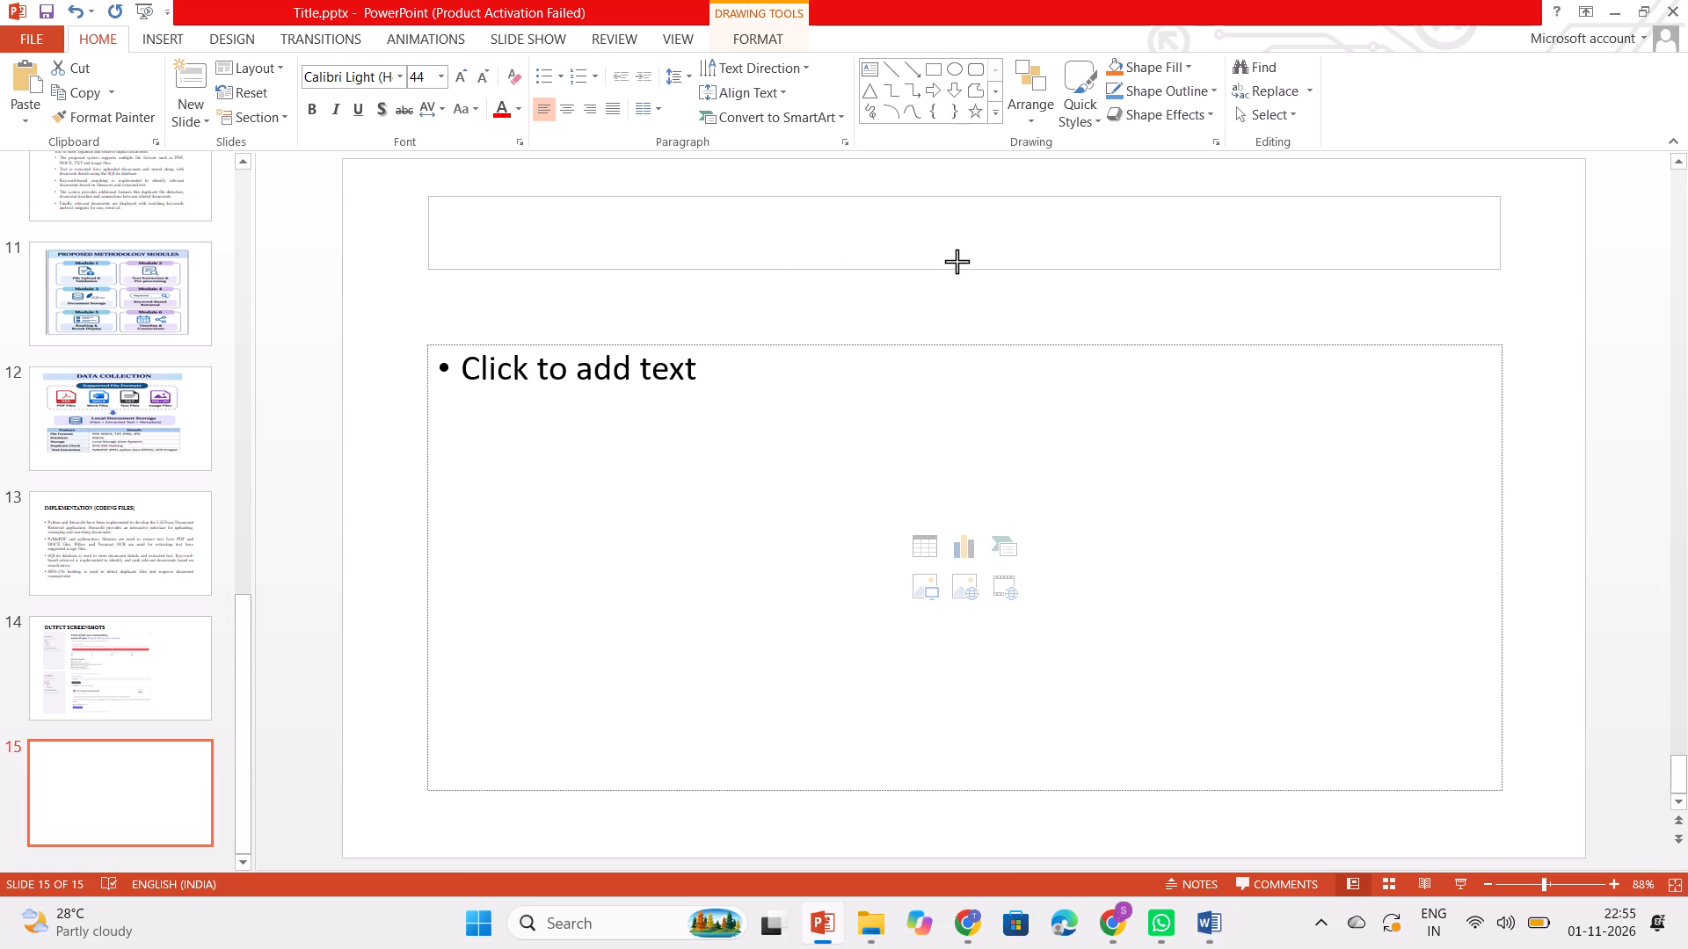
left_click_drag(957, 261, 957, 247)
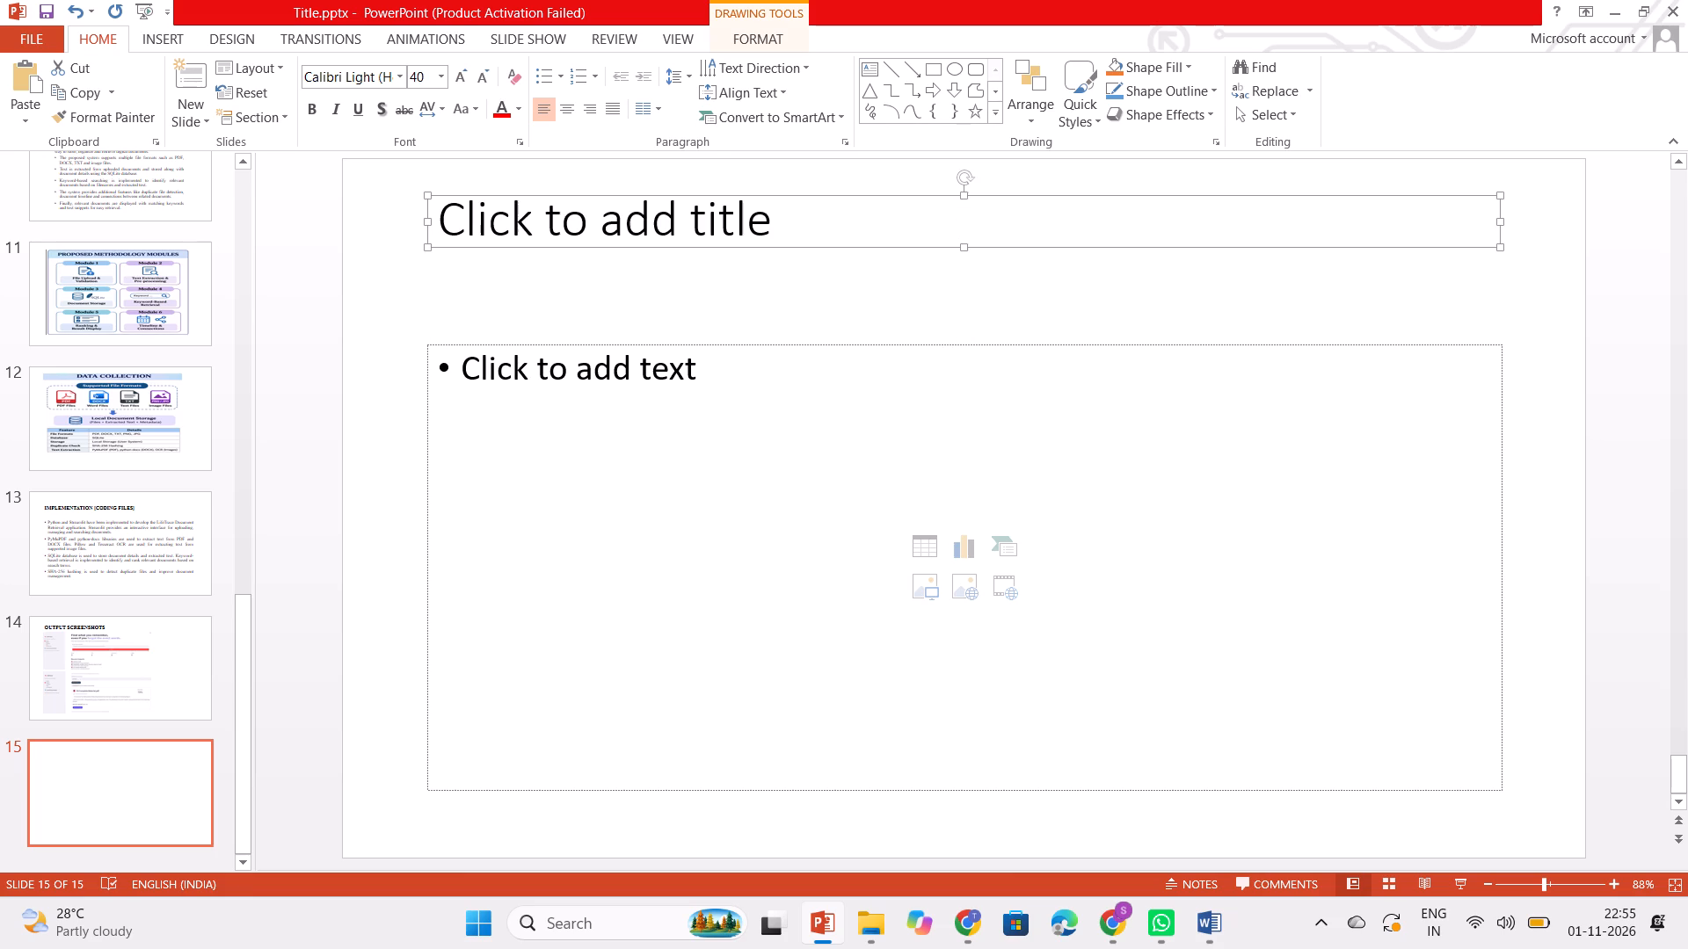
Move slide 15's content placeholder up to just below the title and extend its lower edge to near the slide's bottom.
left_click(943, 342)
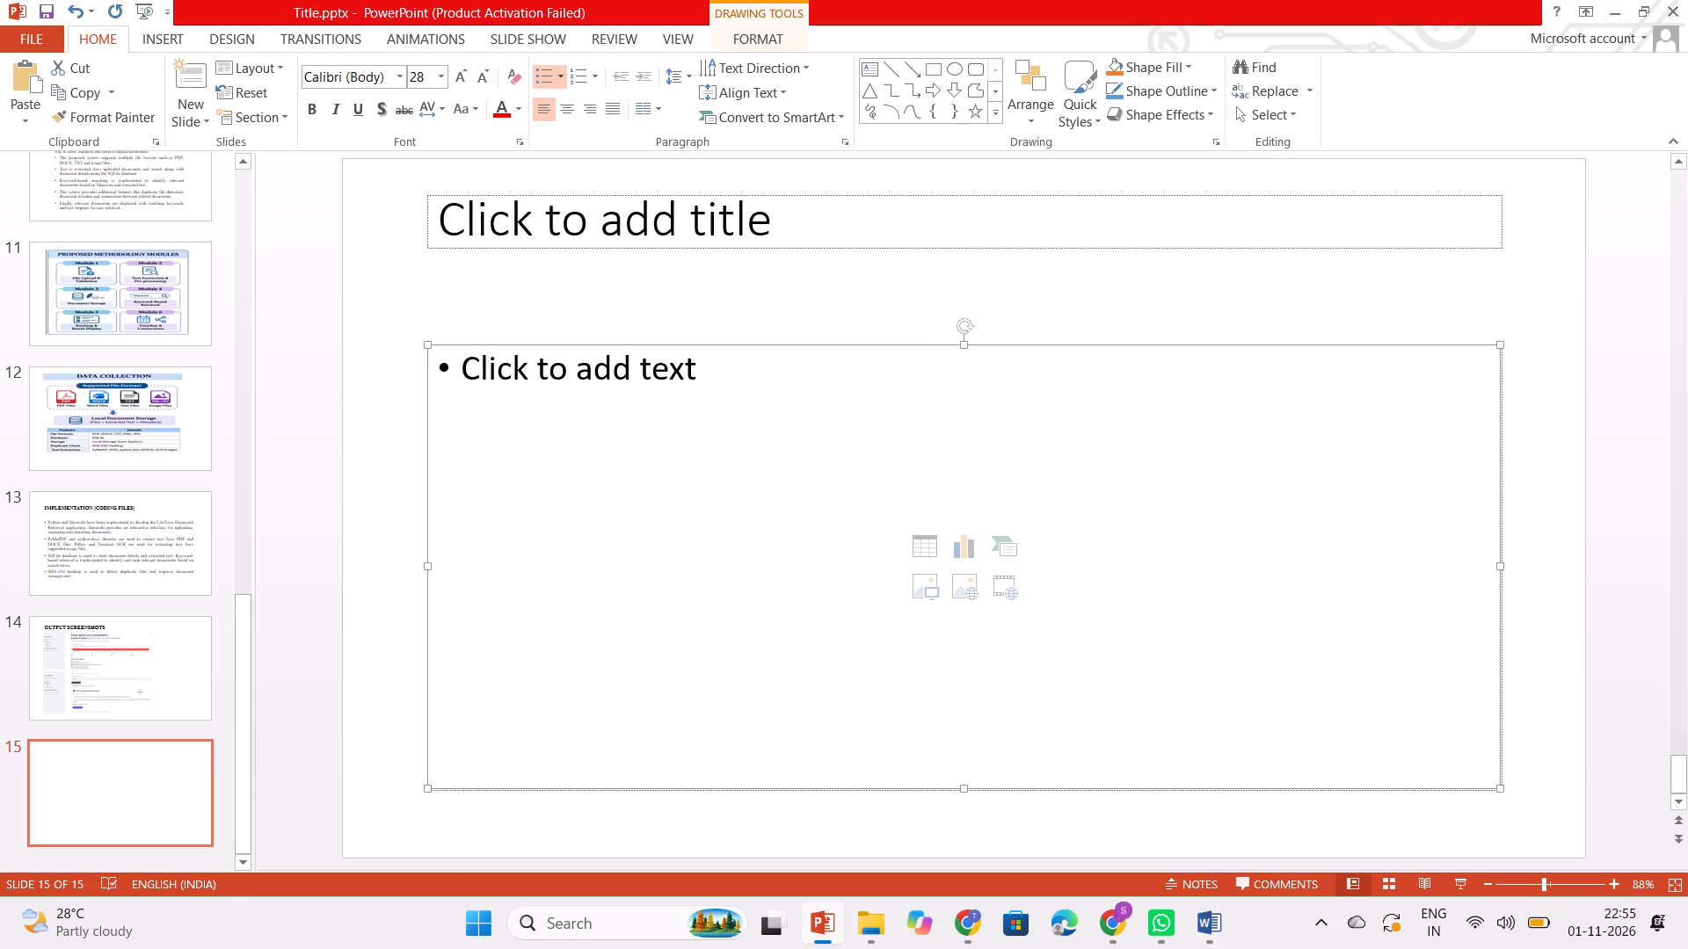
left_click_drag(969, 344, 961, 253)
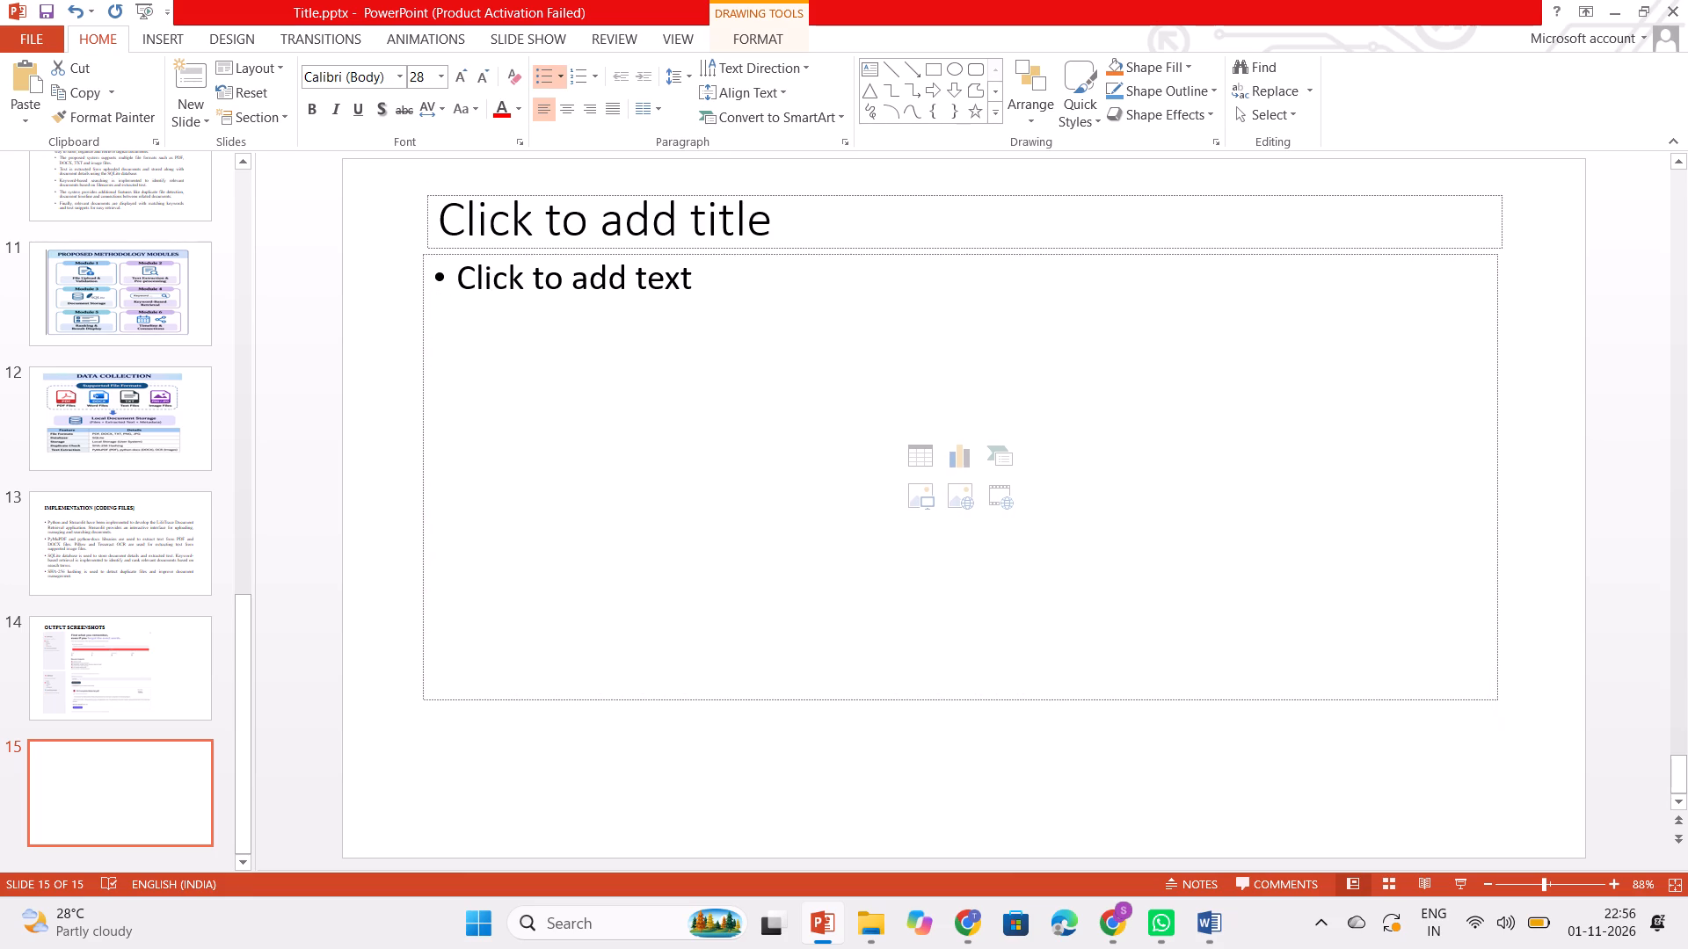
left_click_drag(961, 253, 960, 267)
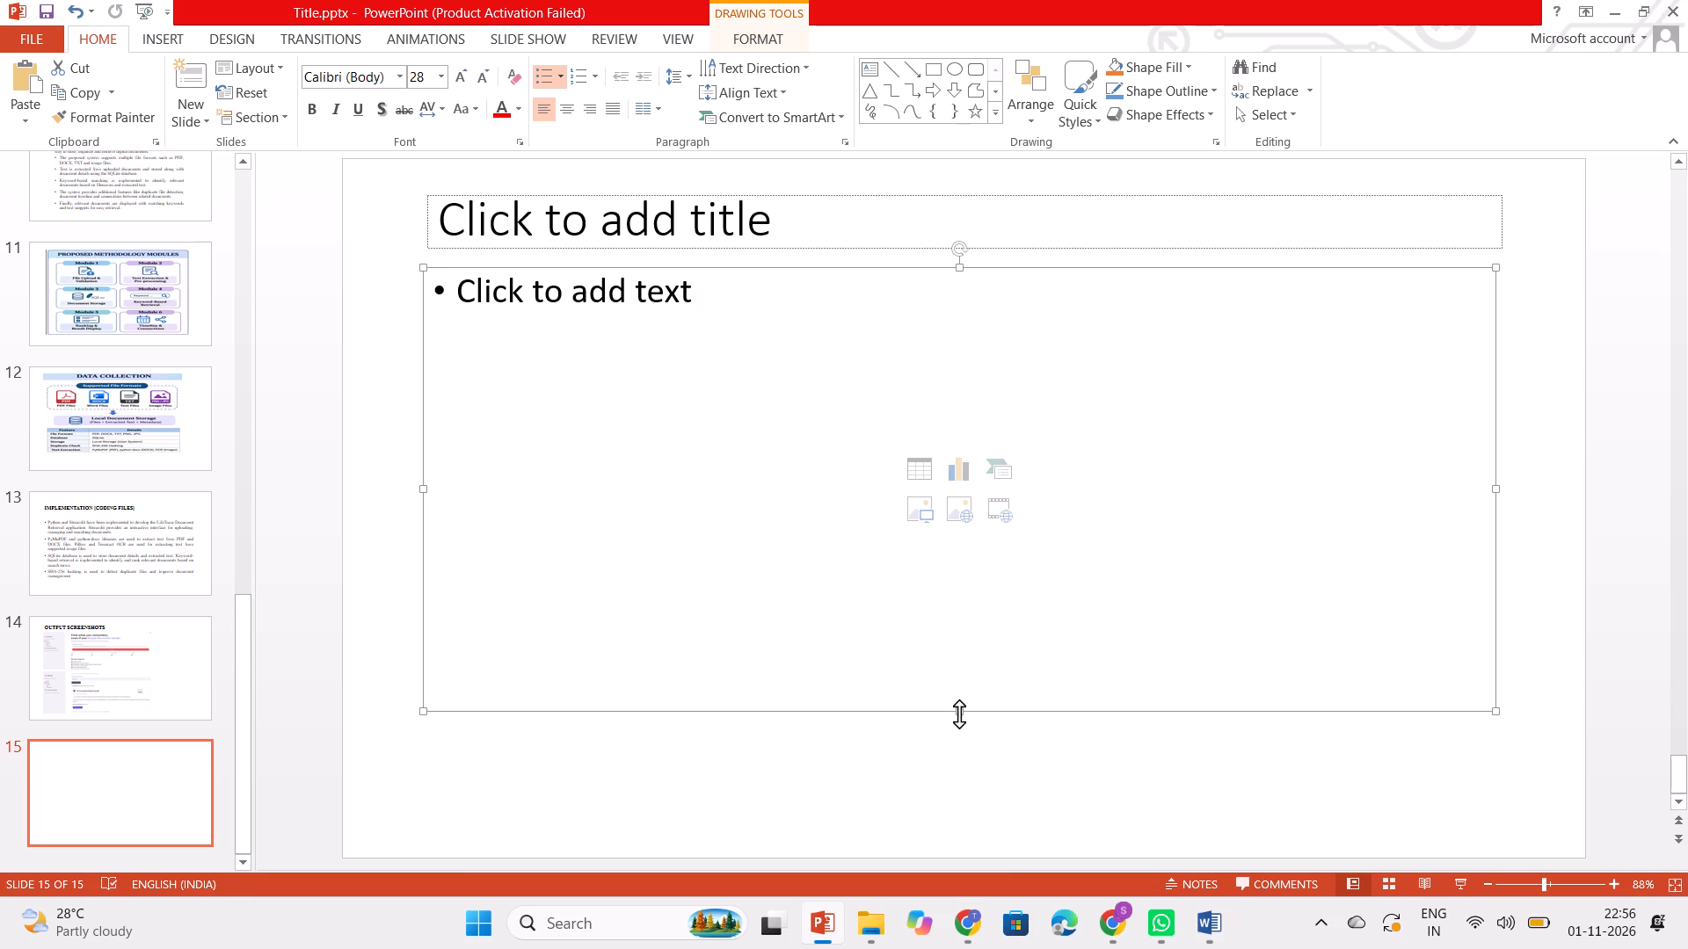
left_click_drag(959, 714, 952, 828)
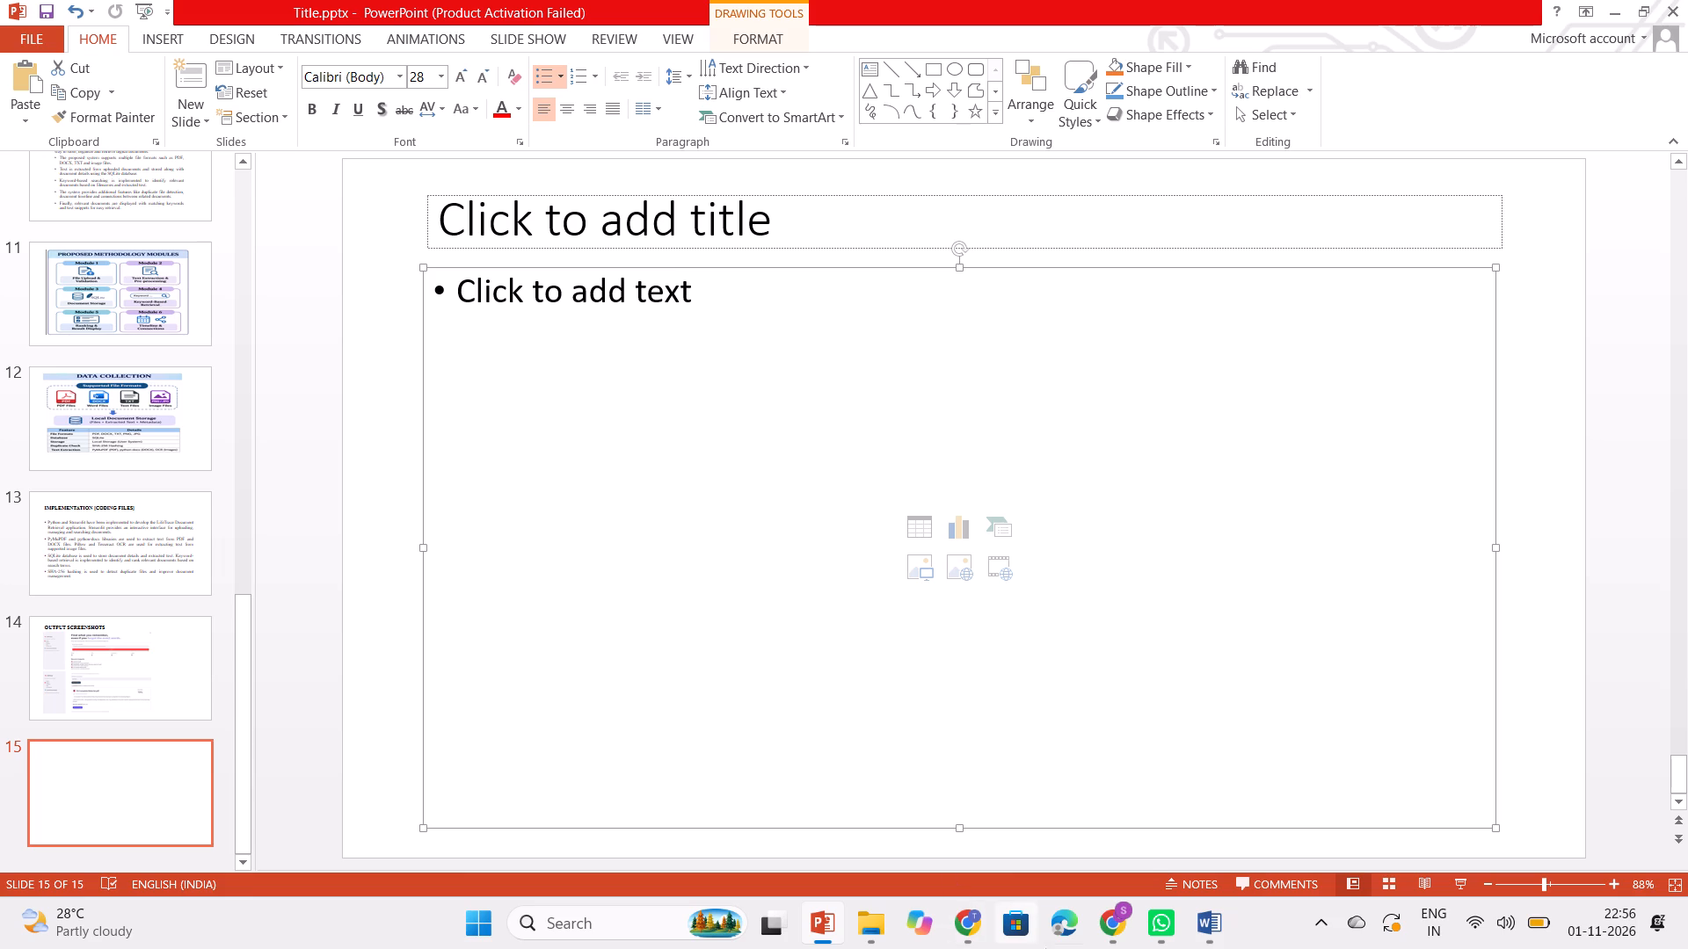
Copy the Fig 7.3 Memory Timeline picture from the Word report into slide 15's content placeholder in PowerPoint.
left_click(1211, 924)
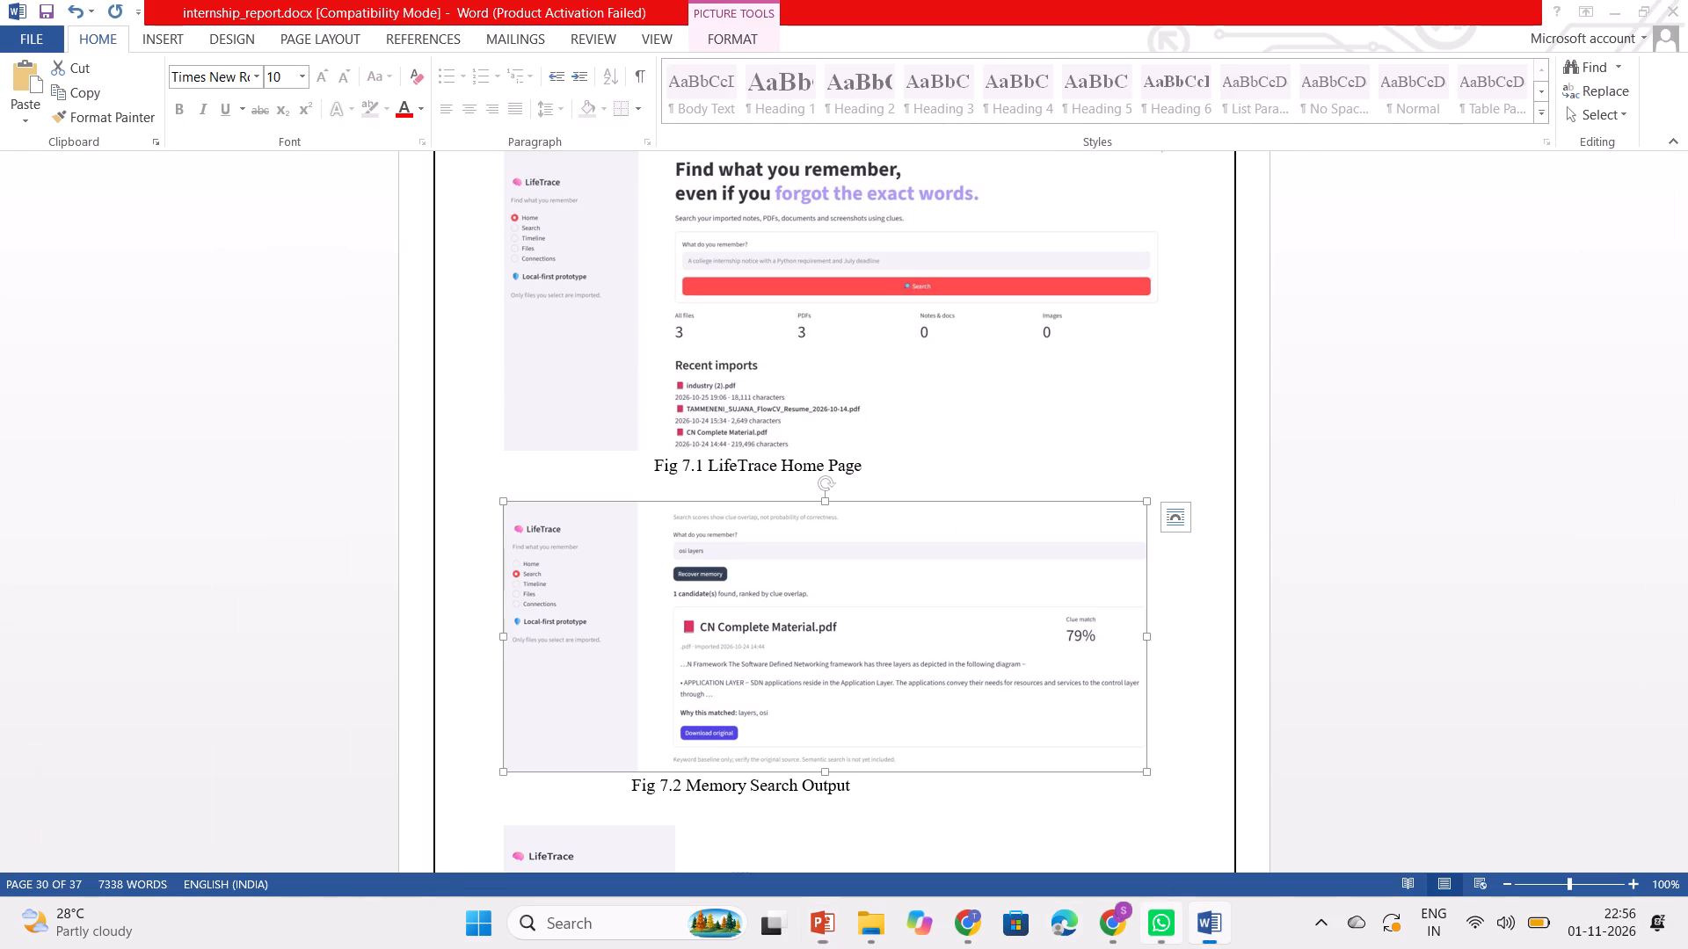
scroll(950, 596, "down", 3)
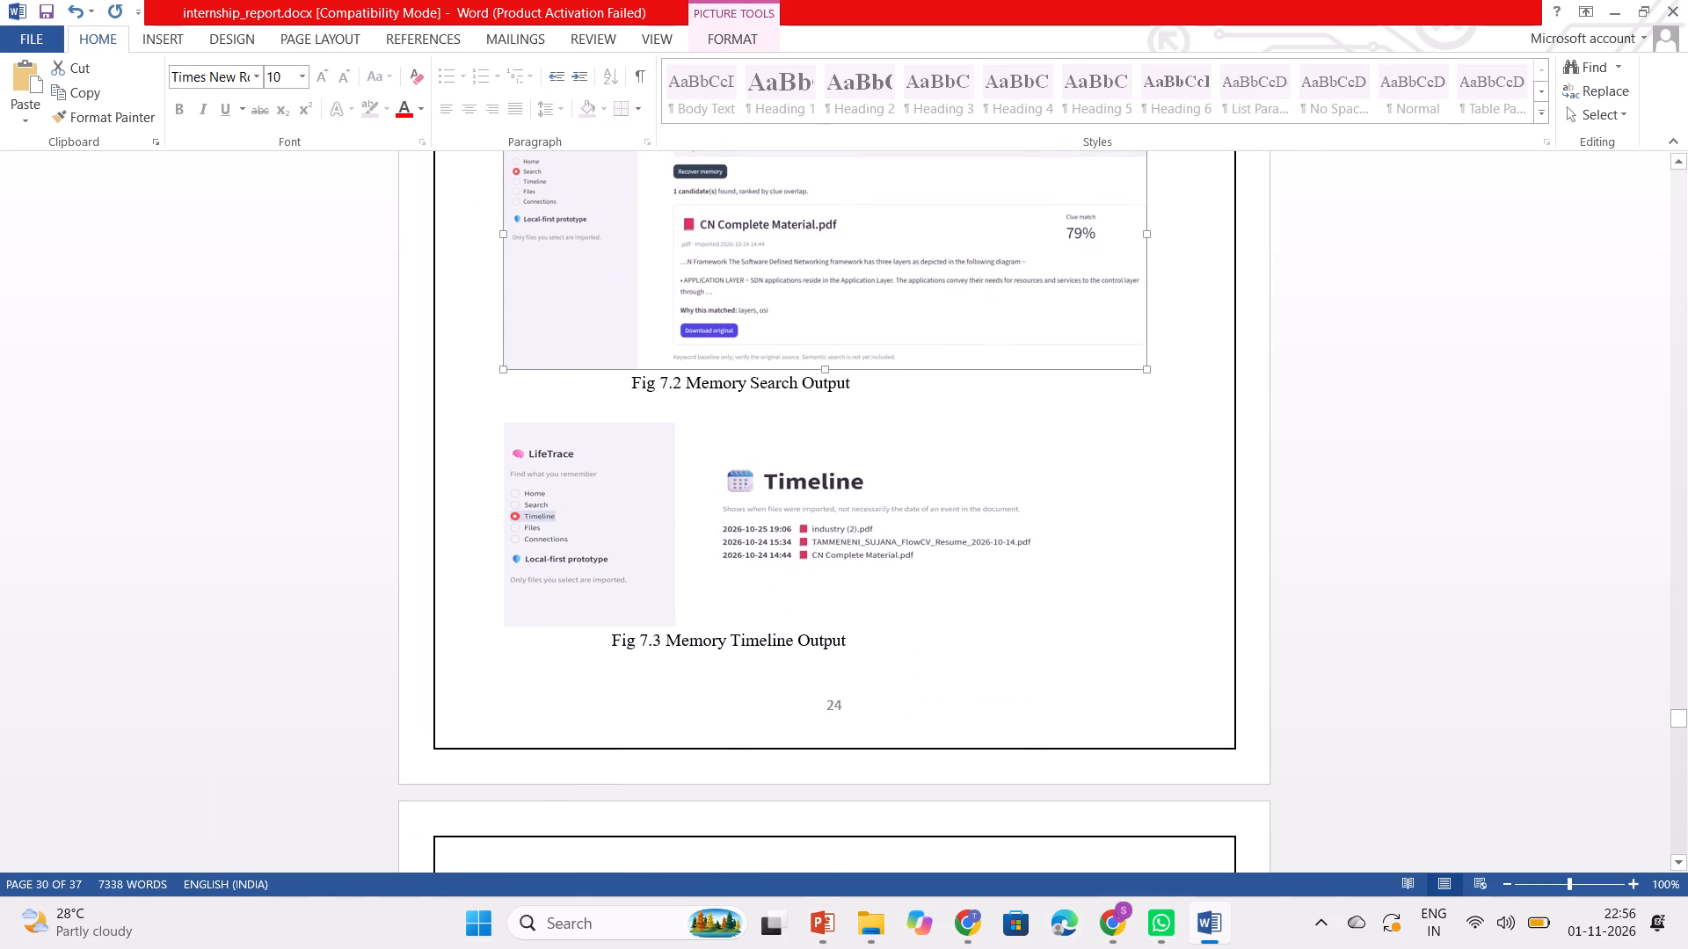
right_click(857, 538)
left_click(906, 160)
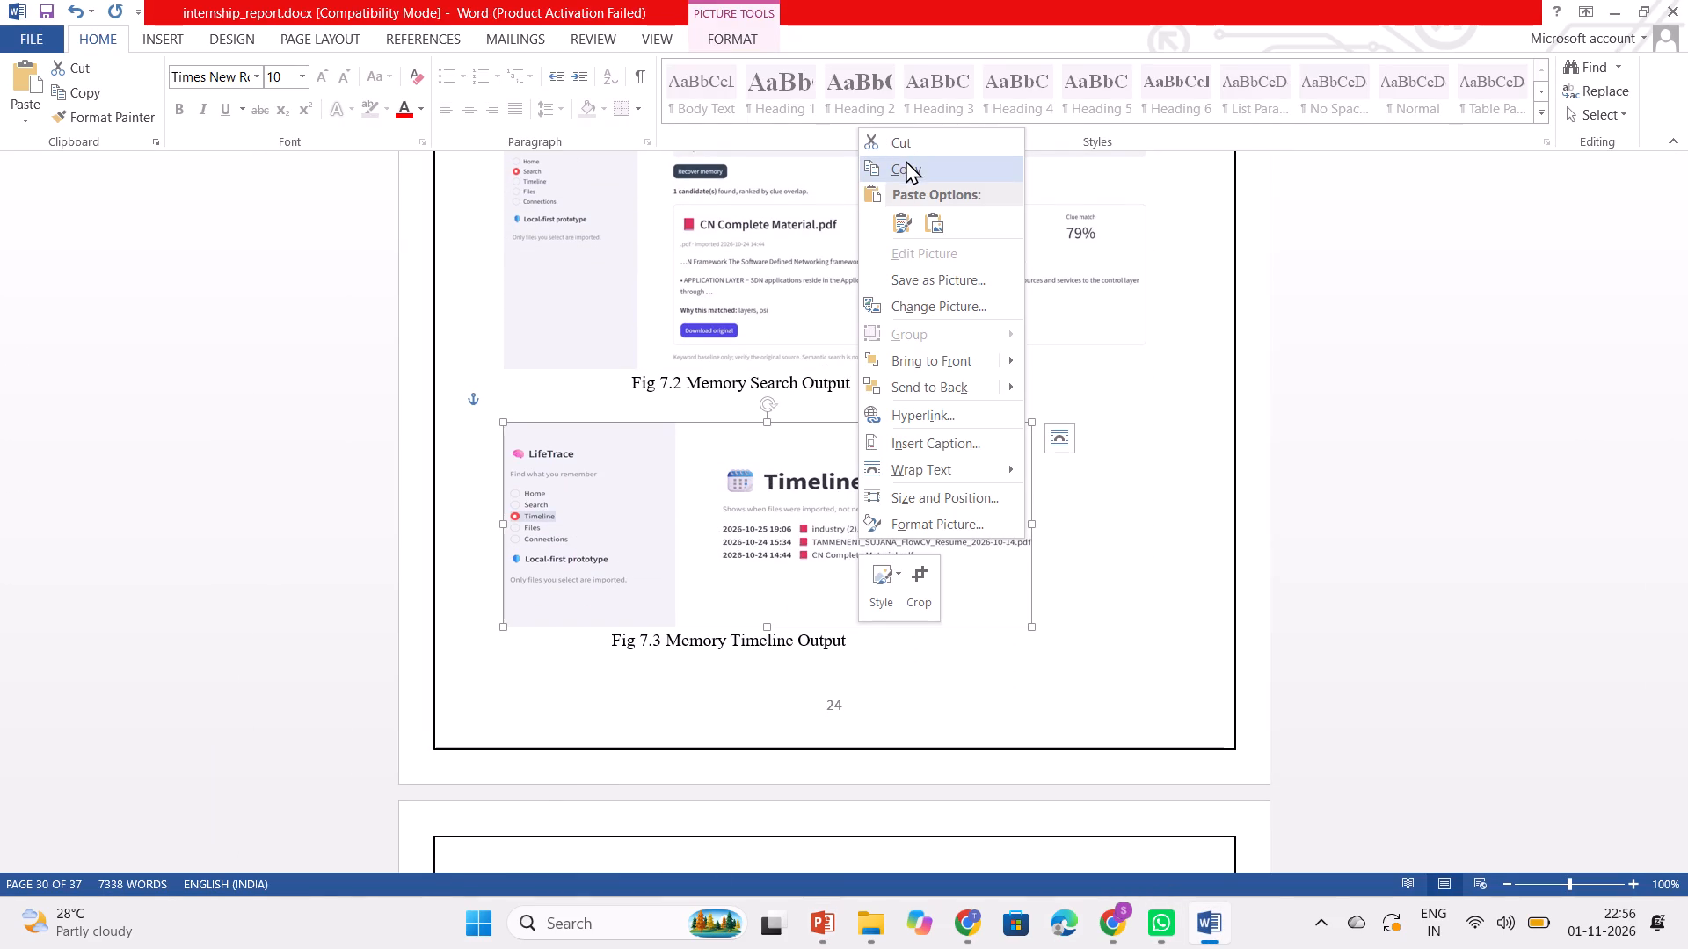
left_click(819, 919)
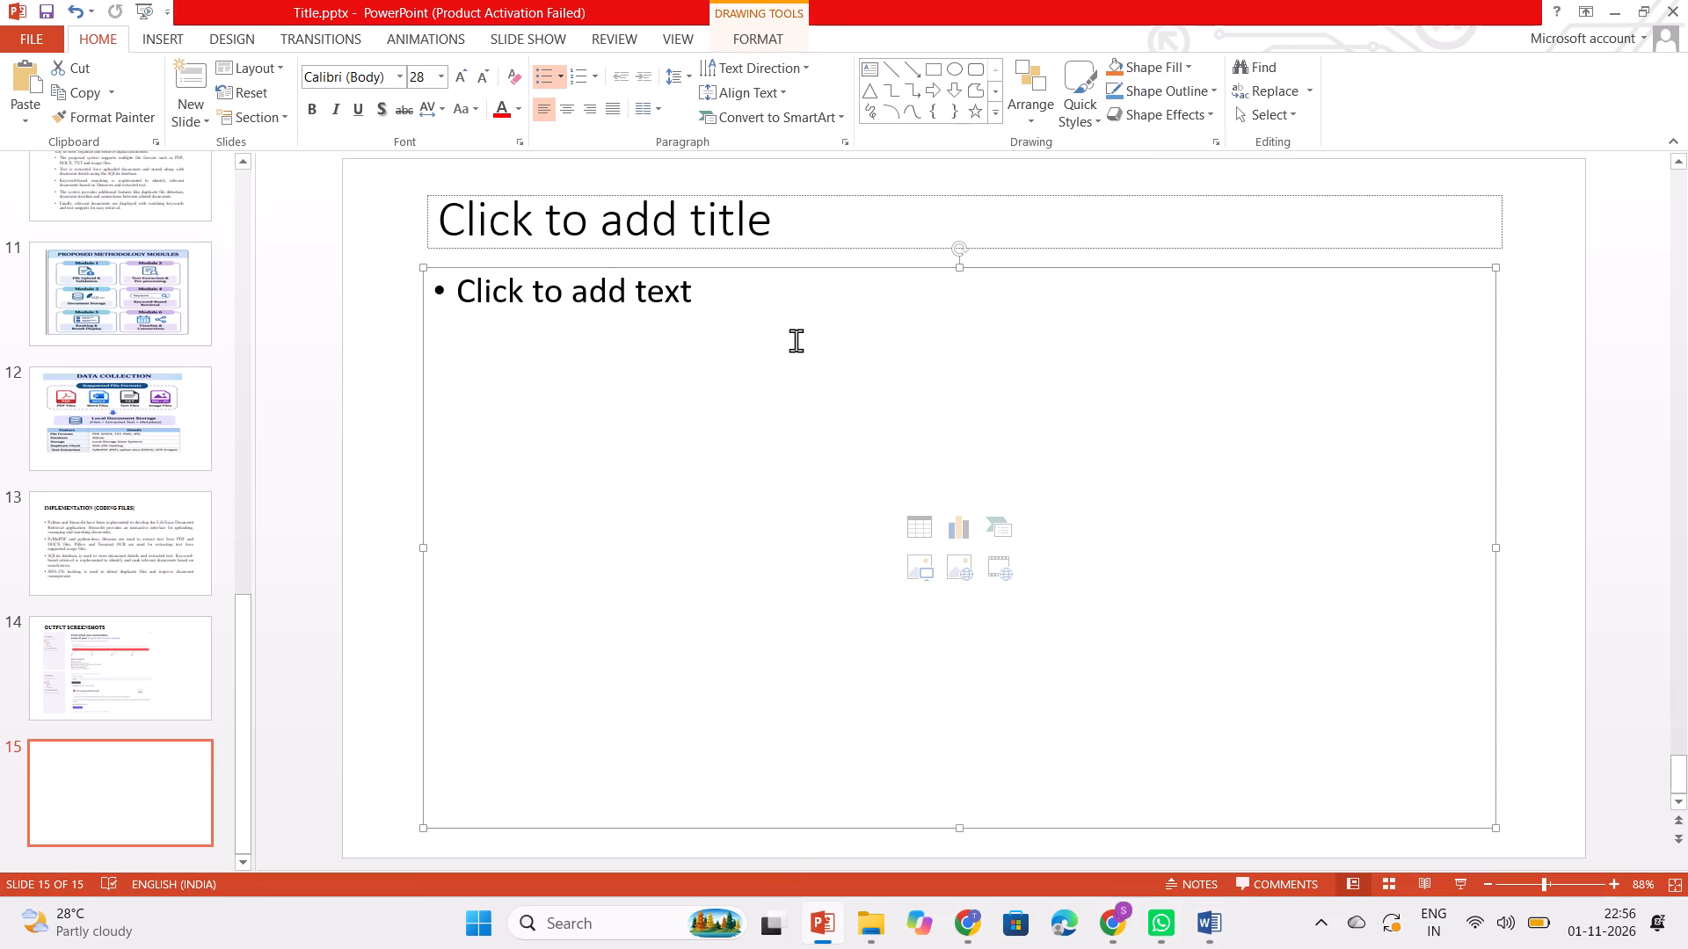
left_click(805, 330)
key("v")
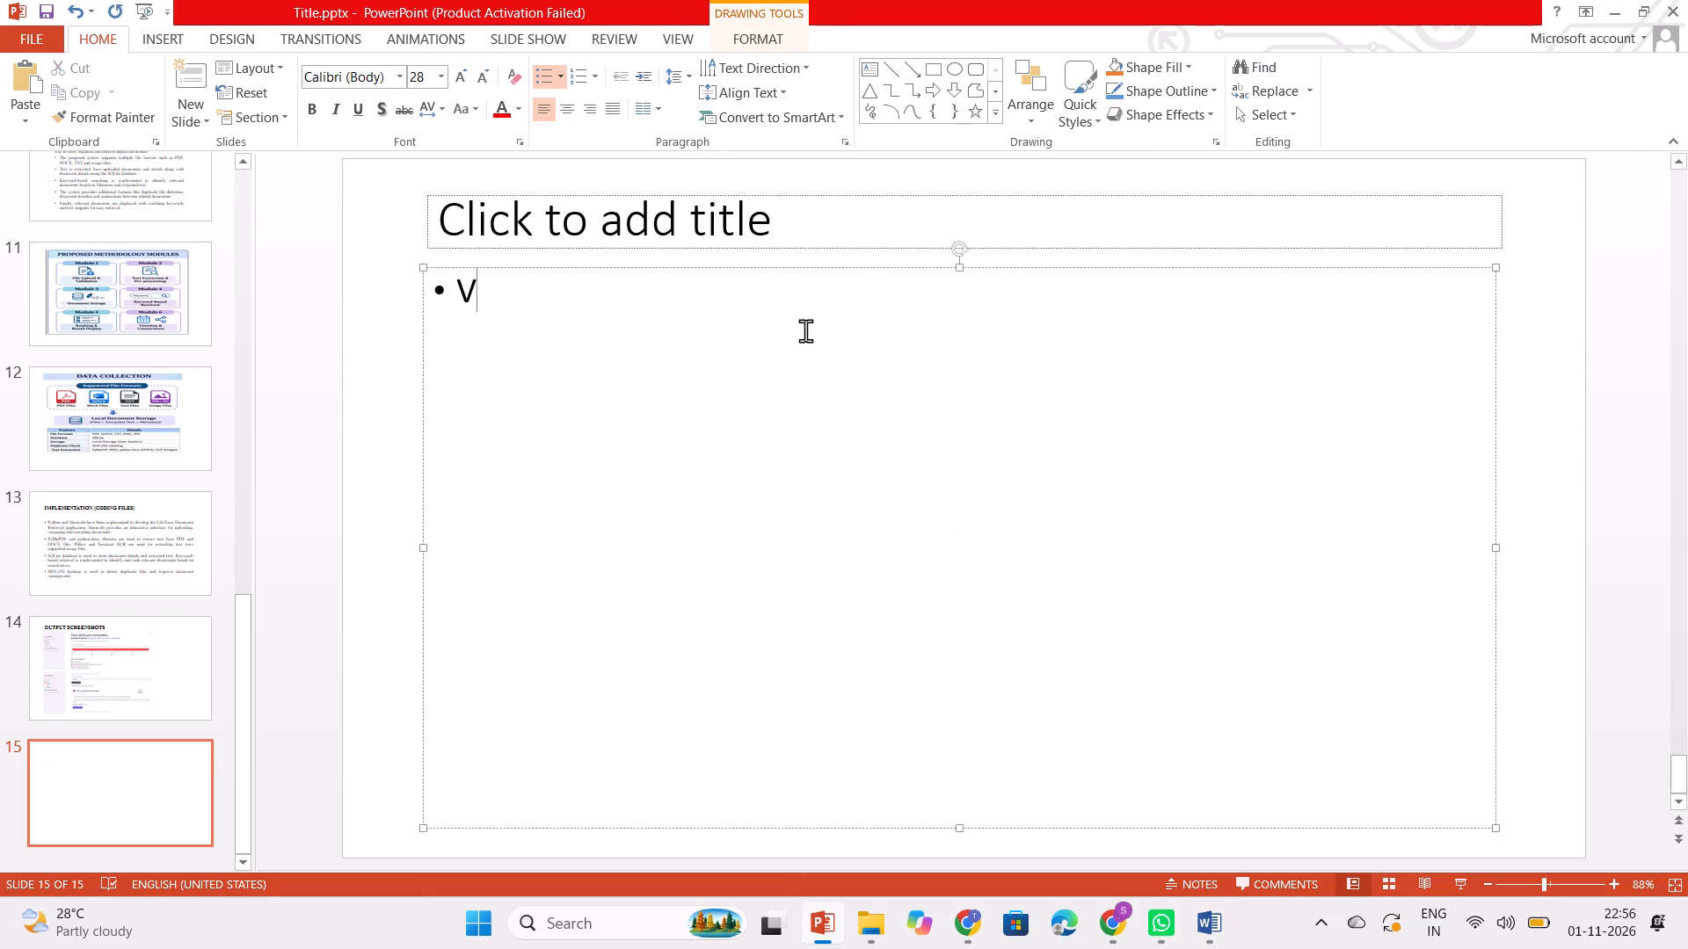
key("BackSpace")
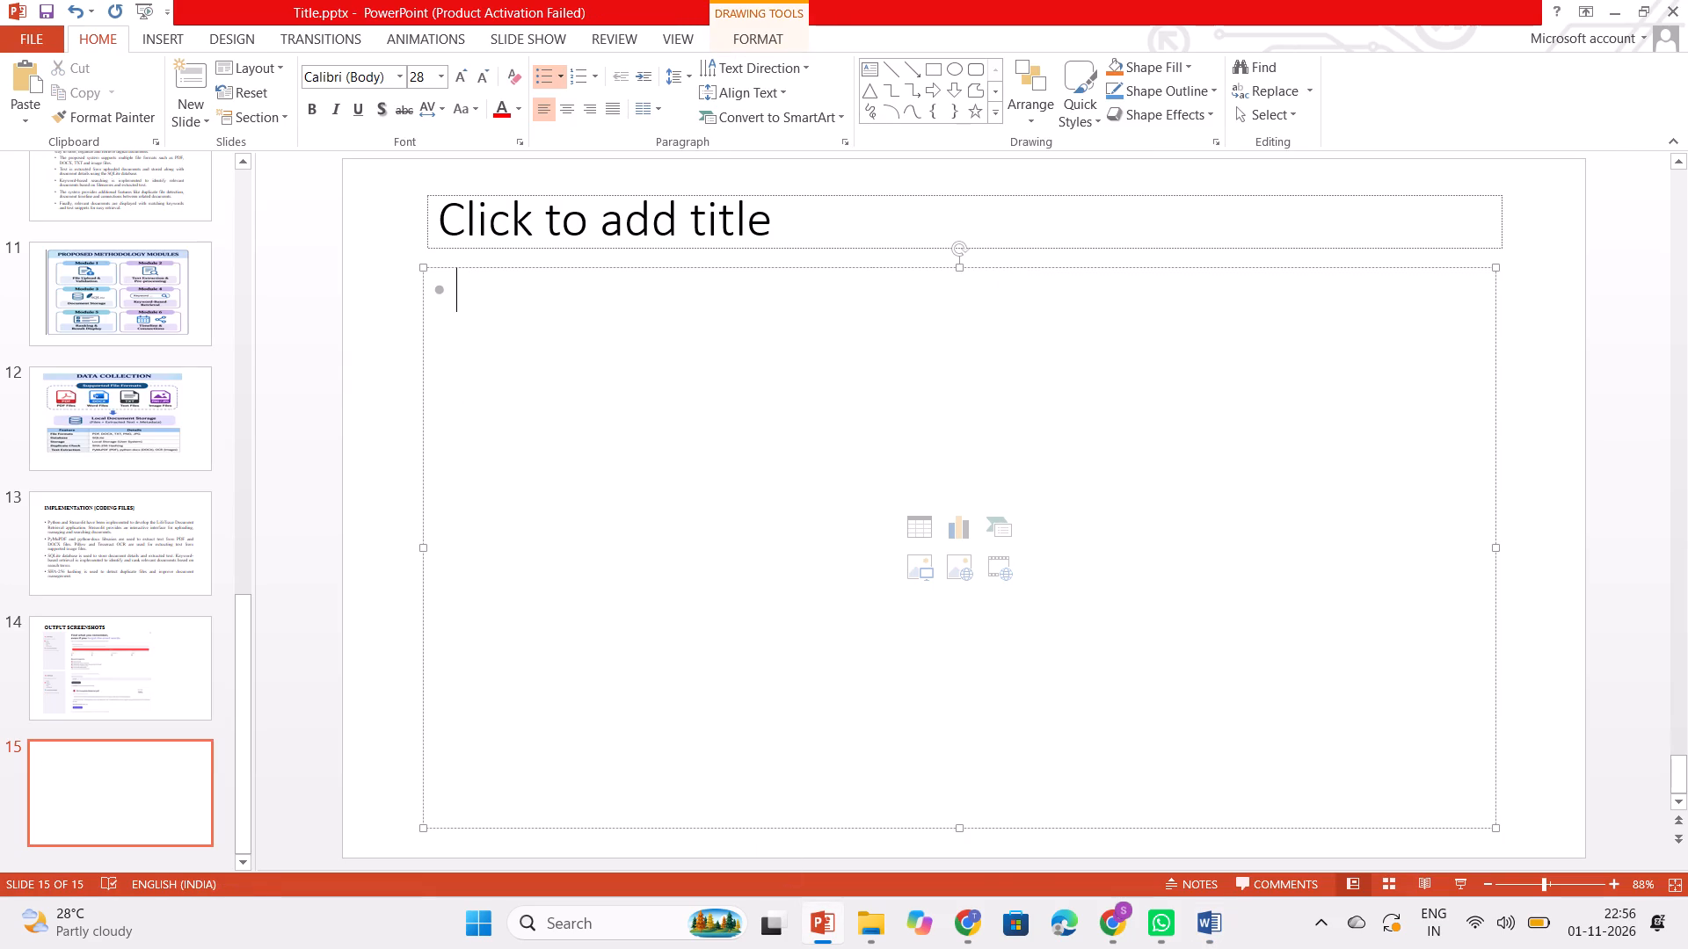
key("ctrl+v")
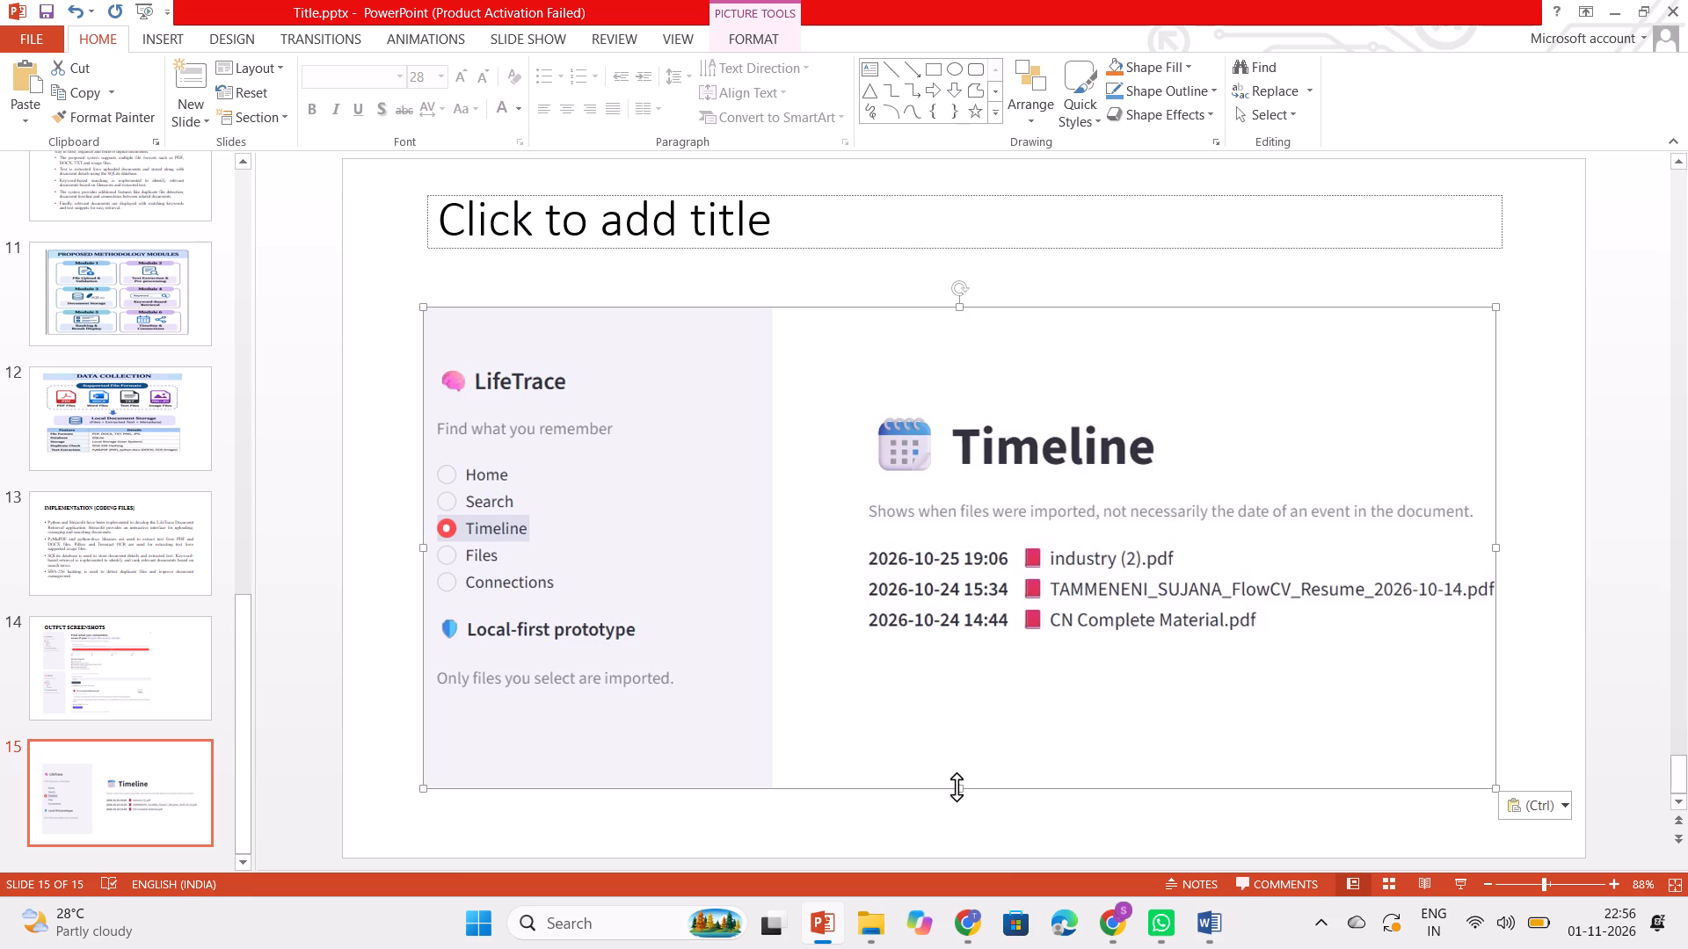
Resize the Timeline picture to about four-fifths of its width, spanning from the slide's top edge to just above mid-slide.
left_click(957, 786)
left_click_drag(957, 786, 936, 569)
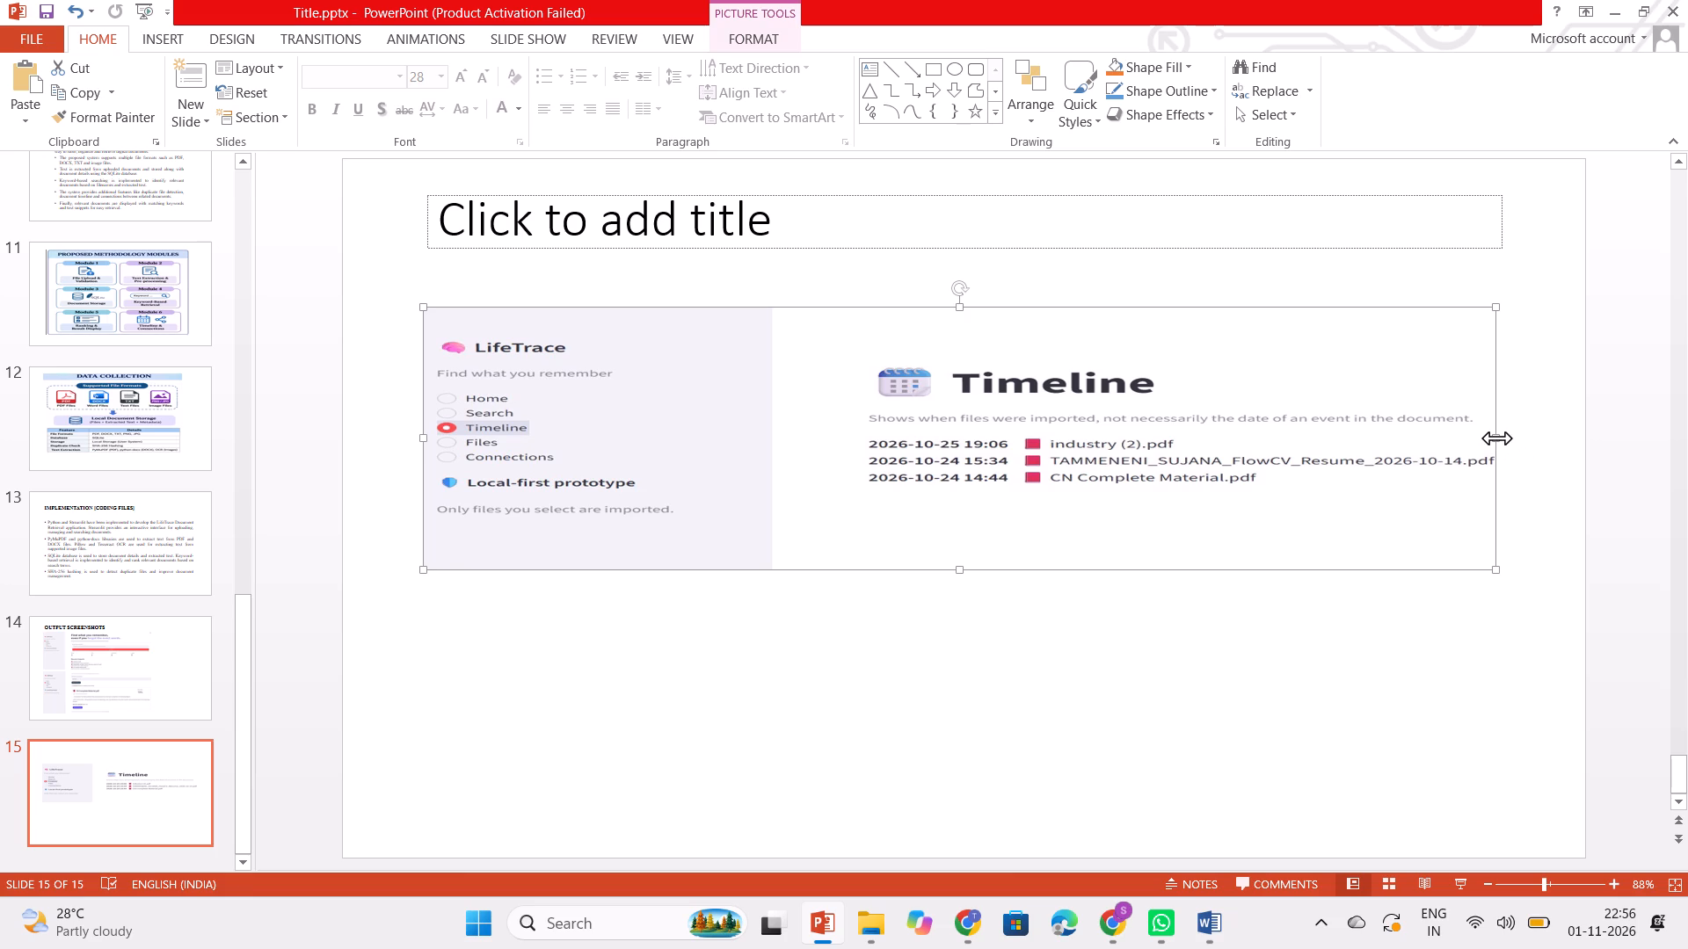
left_click_drag(1492, 438, 1294, 410)
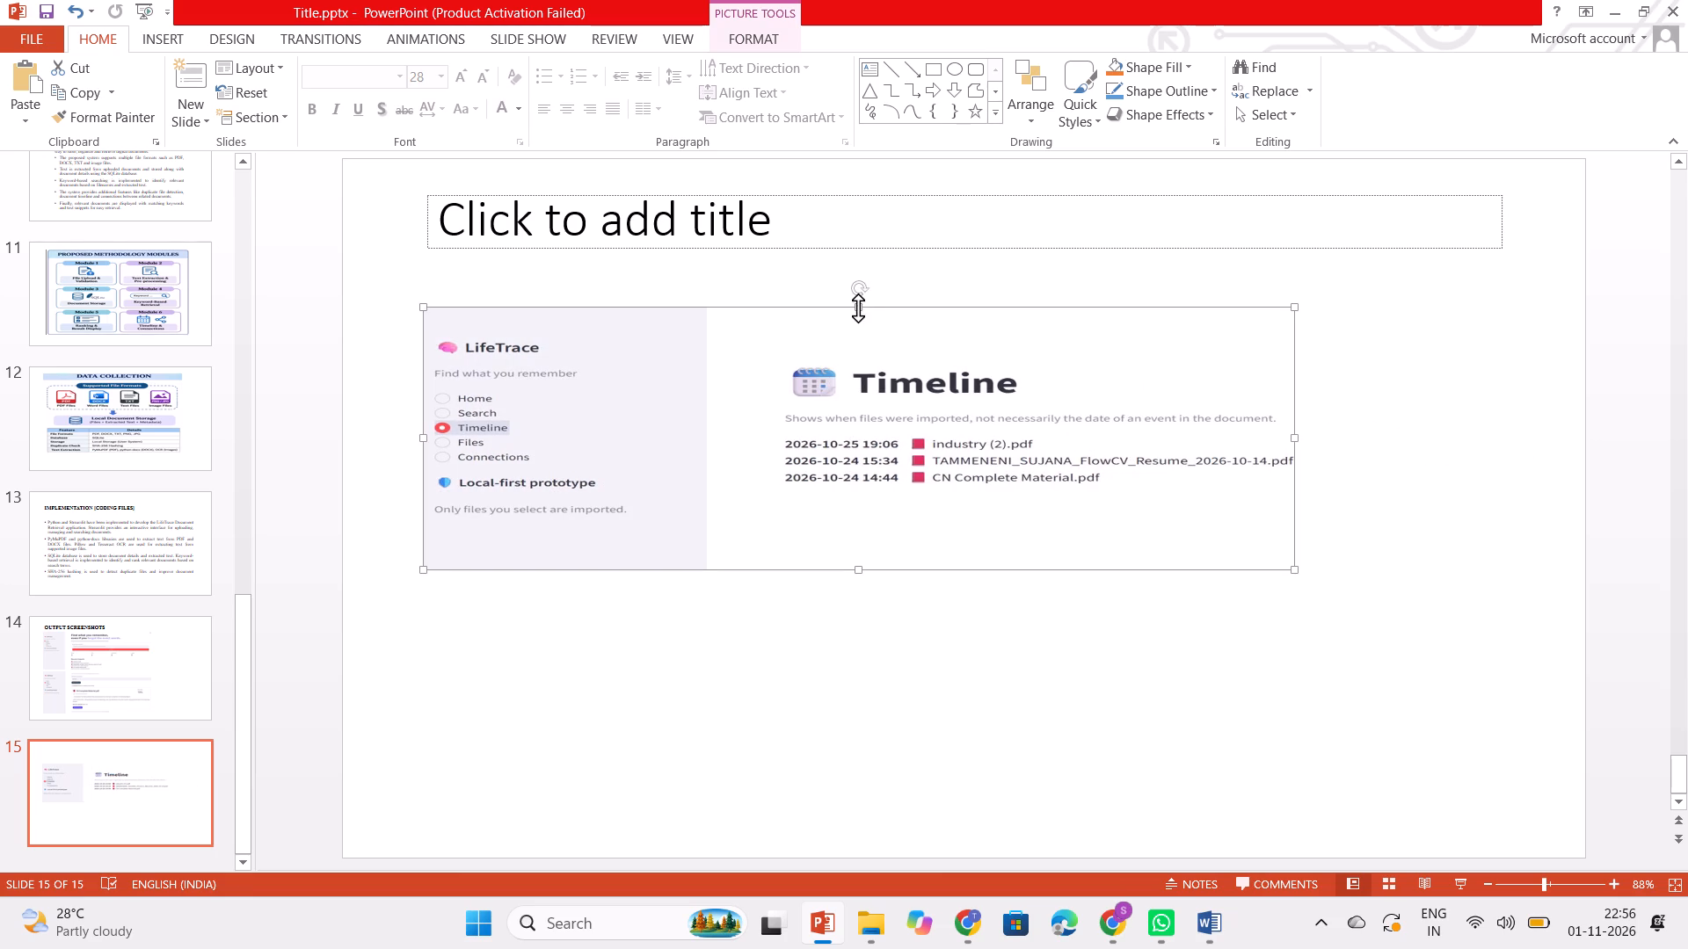
left_click_drag(858, 308, 856, 221)
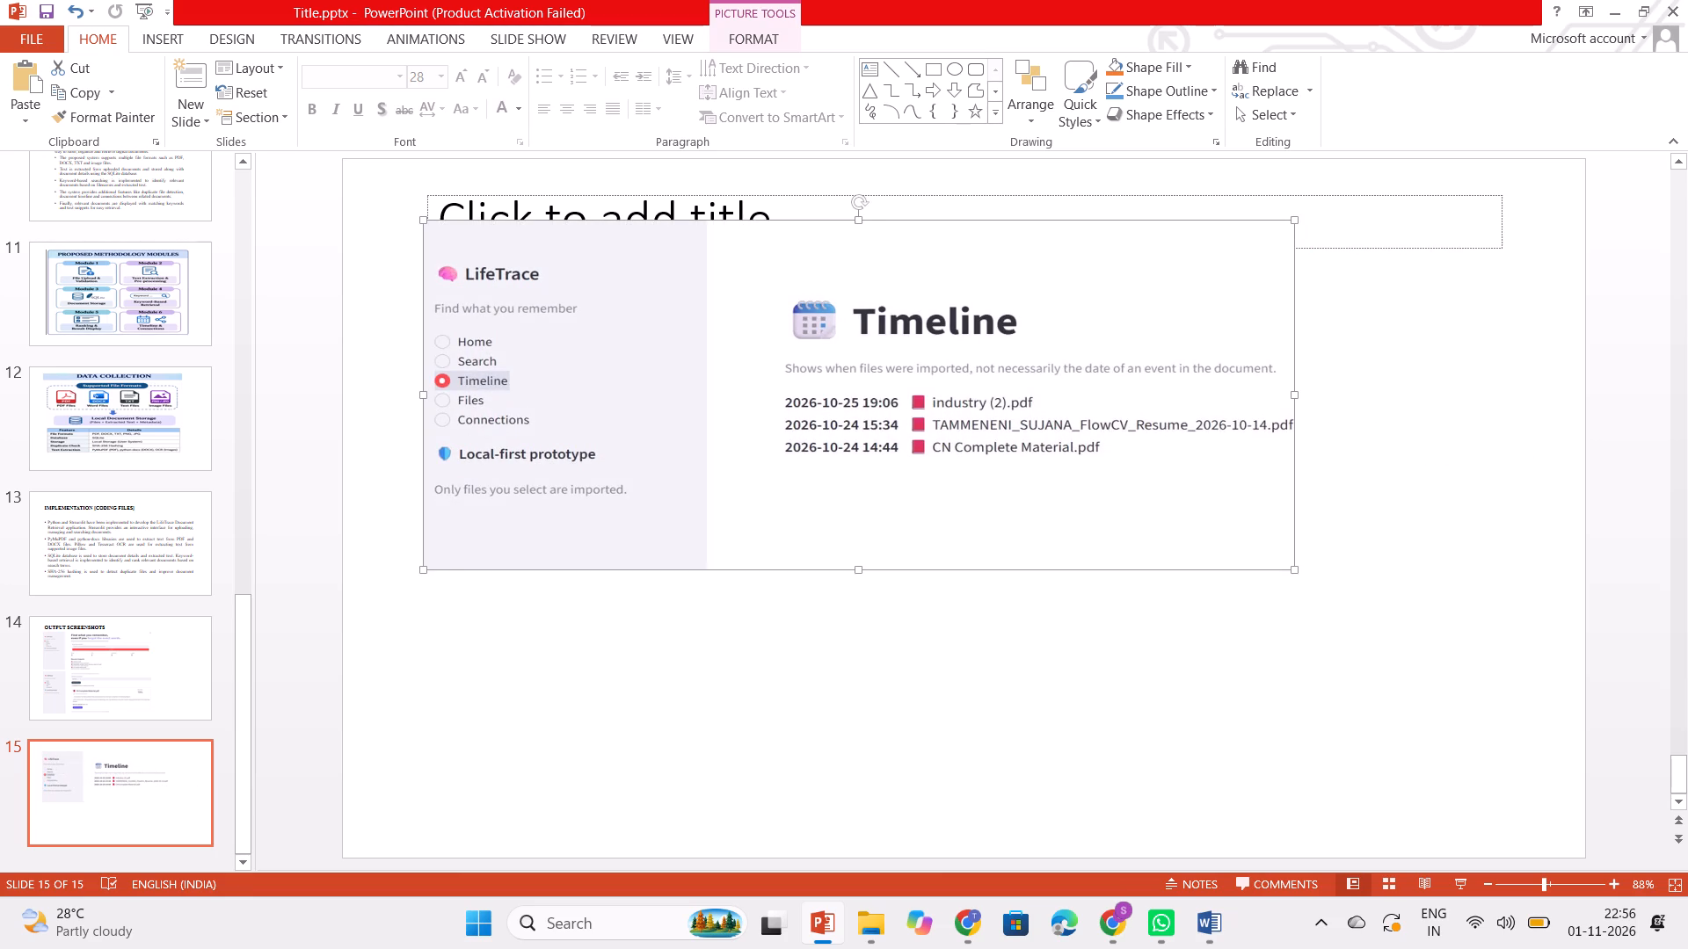
left_click_drag(855, 217, 853, 156)
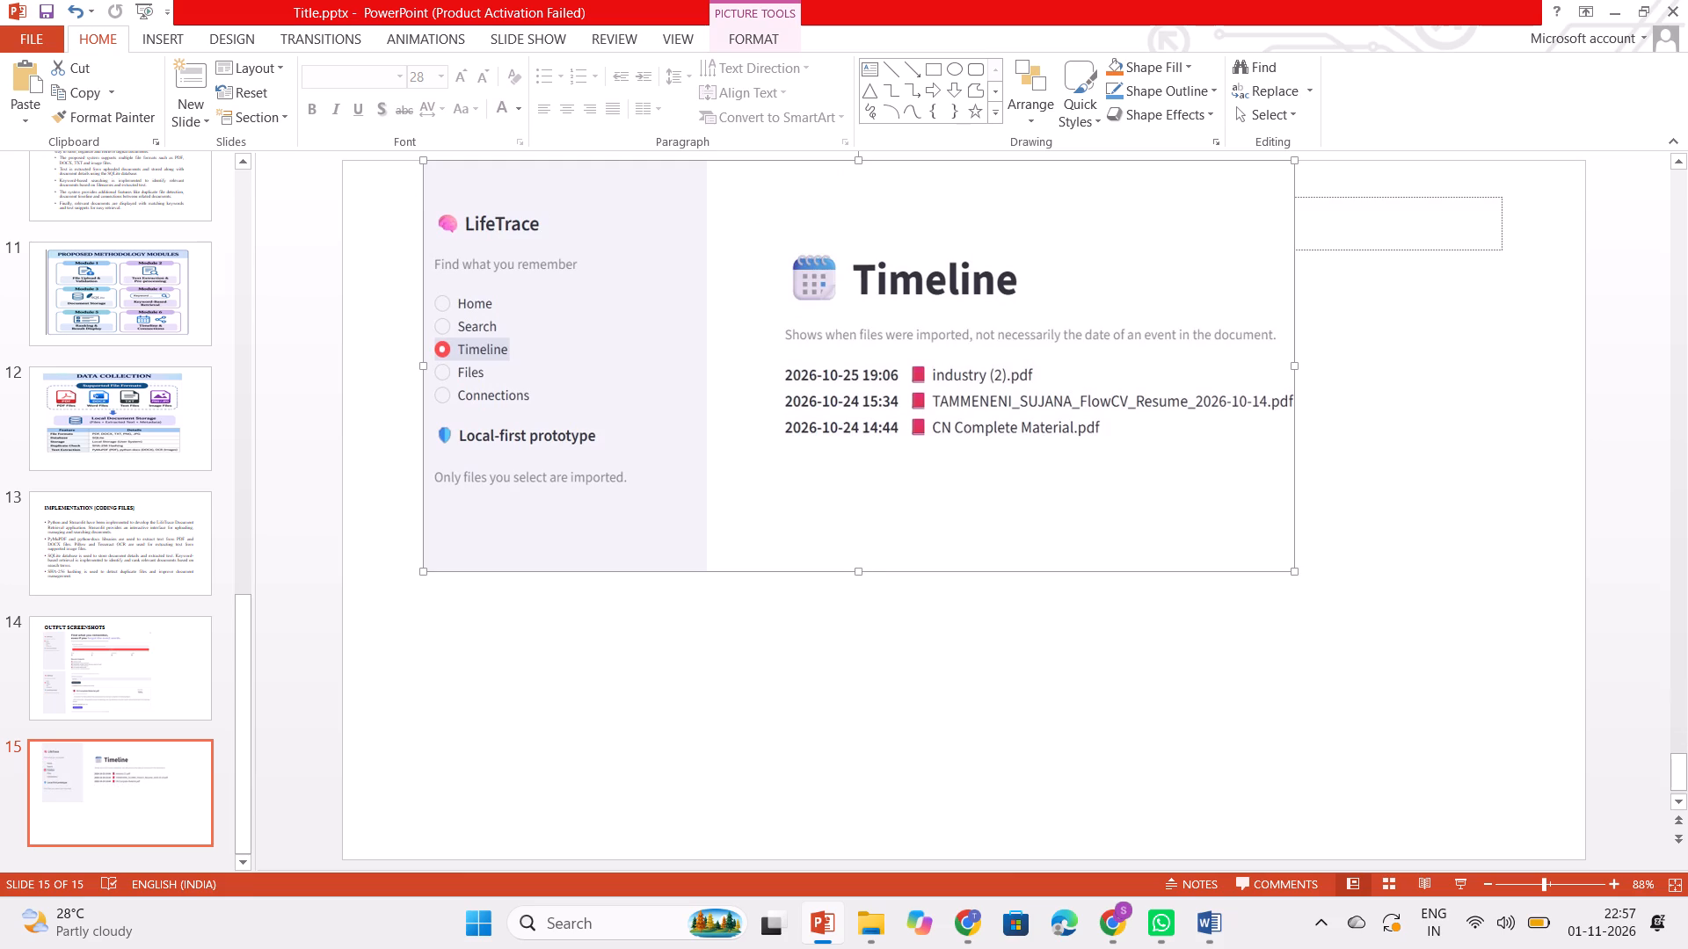
left_click_drag(858, 571, 844, 465)
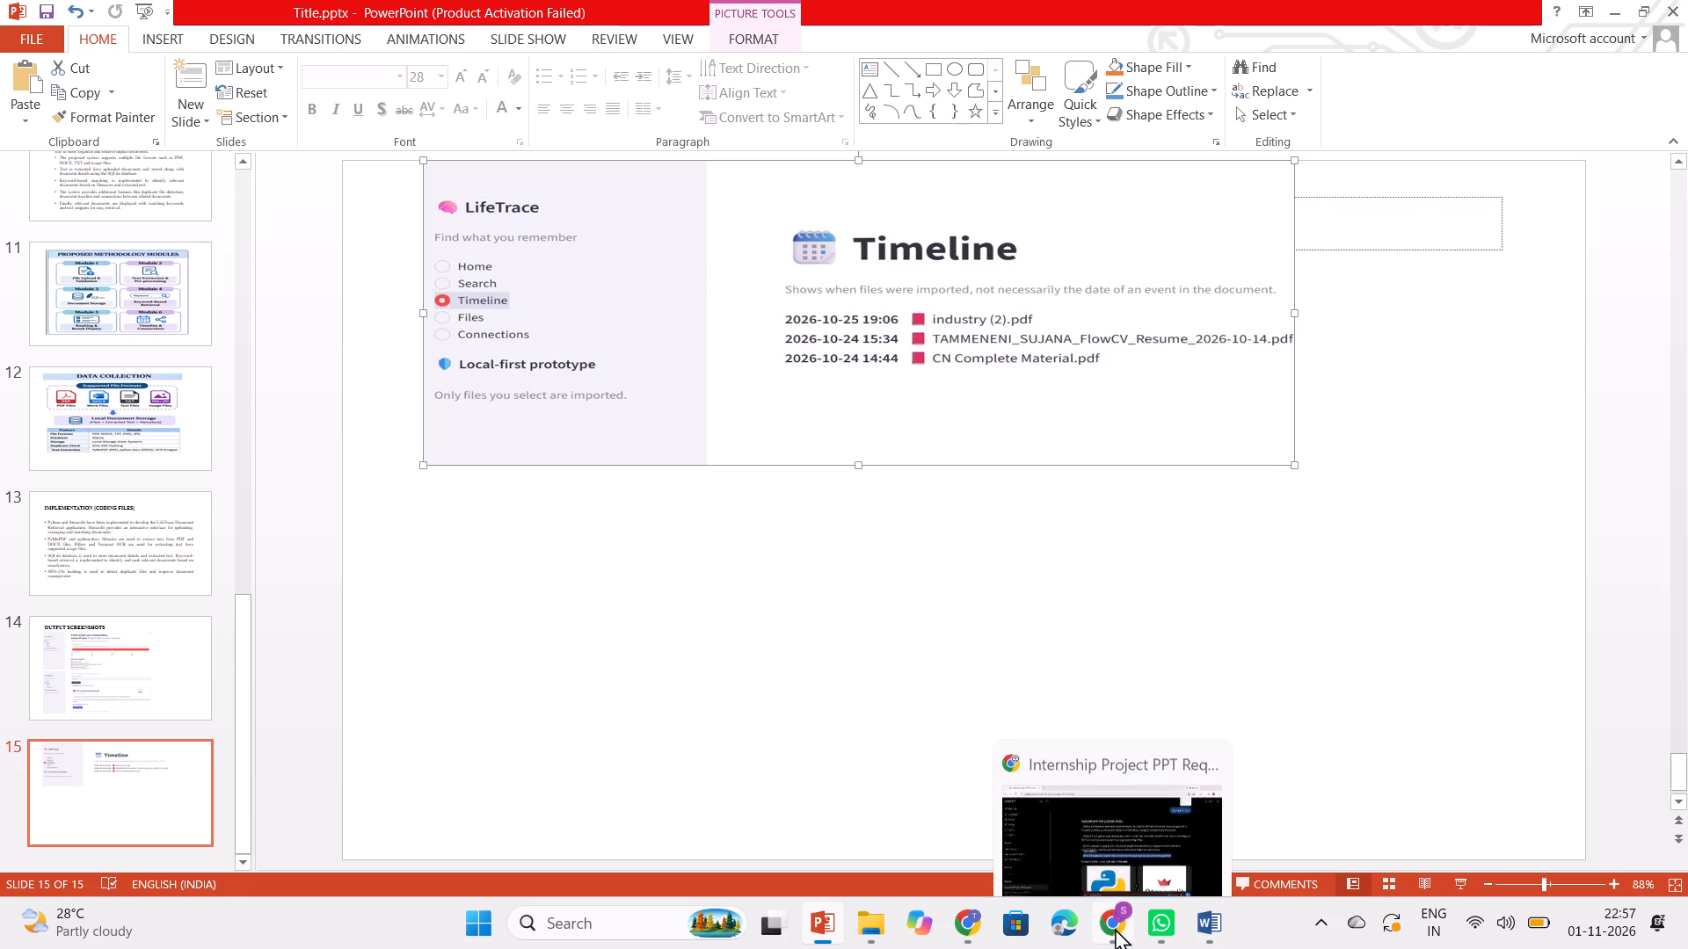
Copy the Fig 7.4 My Memory Vault picture from the Word report and paste it onto slide 15 in PowerPoint.
left_click(1203, 919)
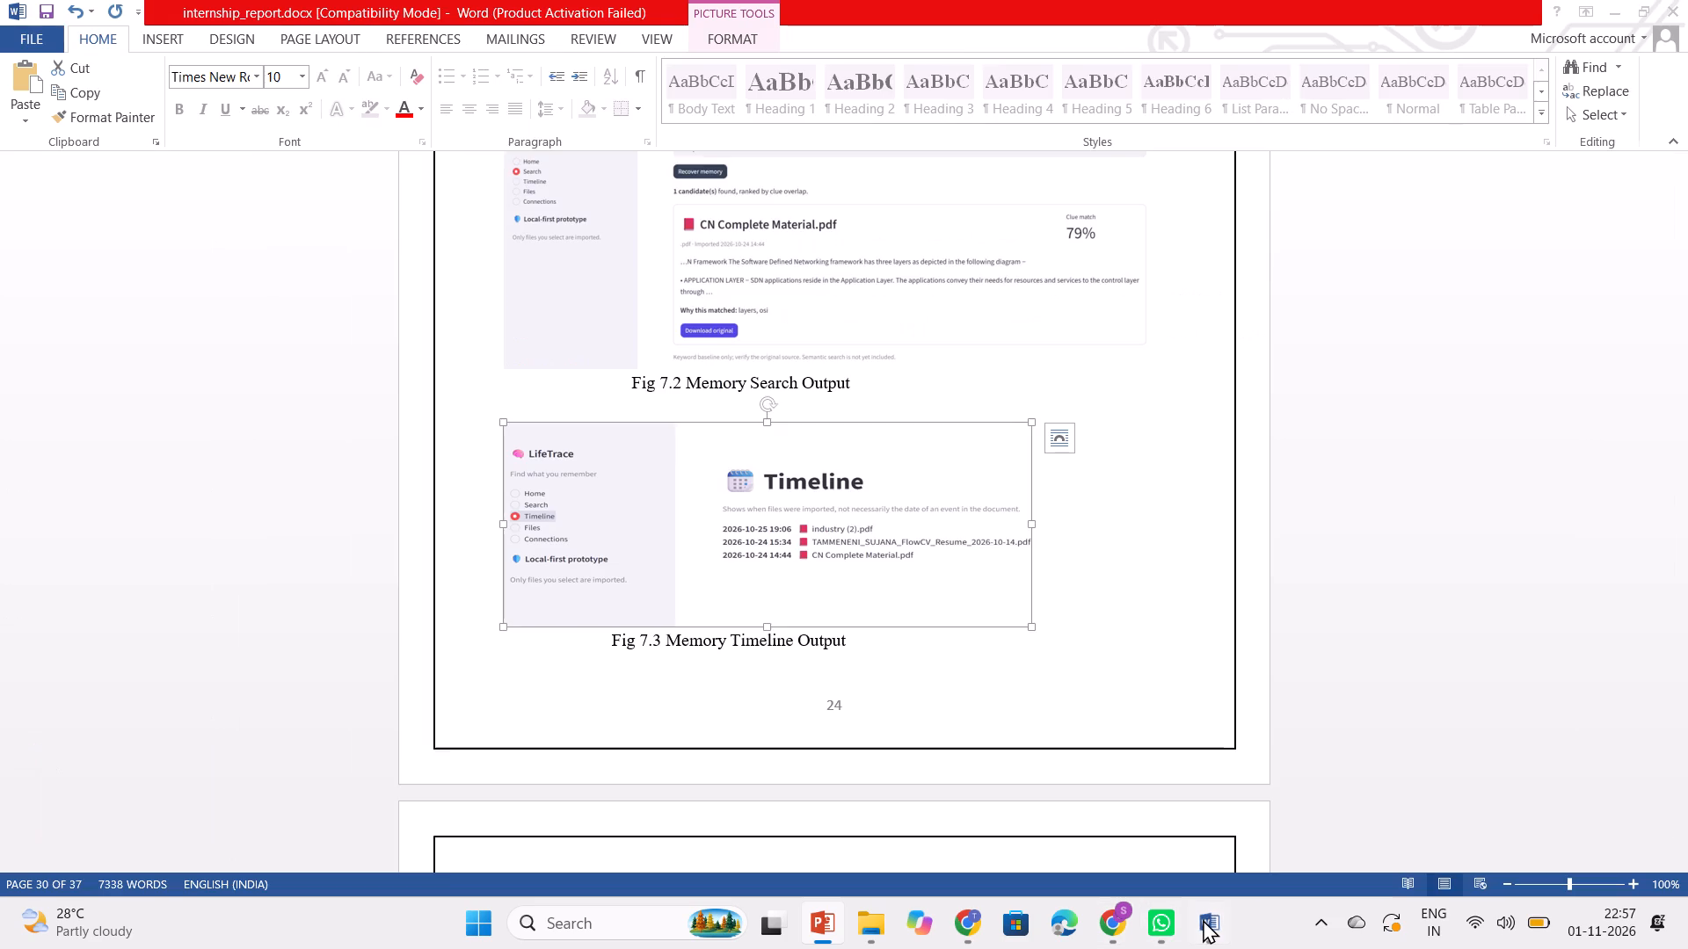
scroll(831, 619, "down", 3)
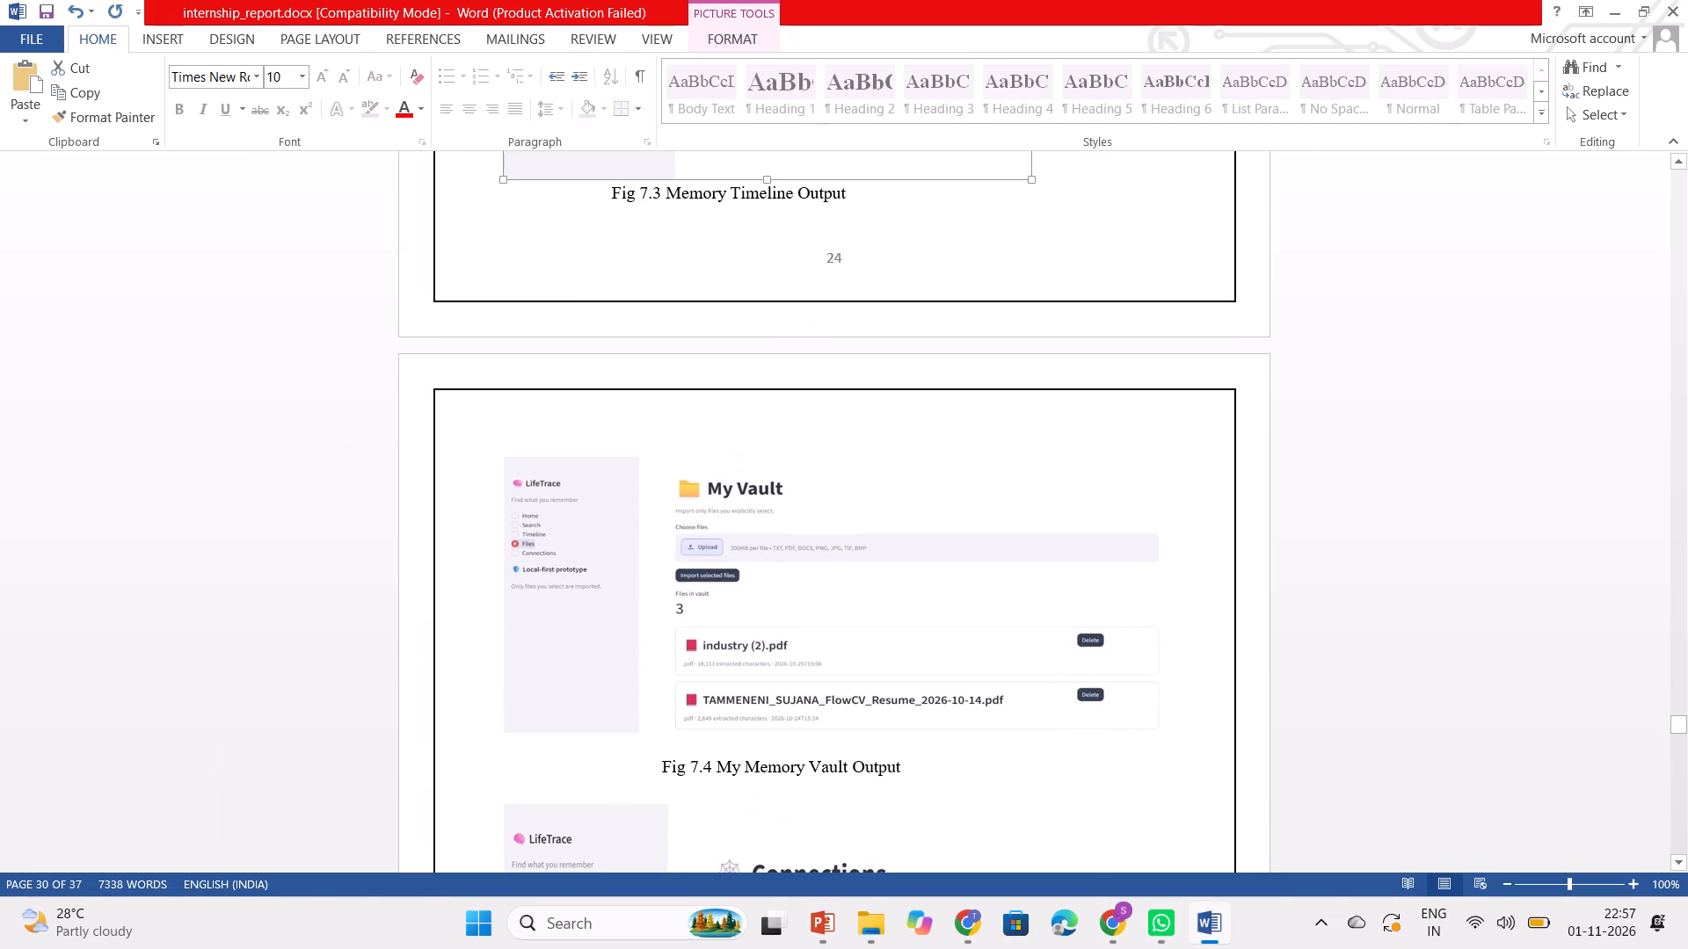
scroll(831, 619, "up", 4)
scroll(831, 619, "down", 1)
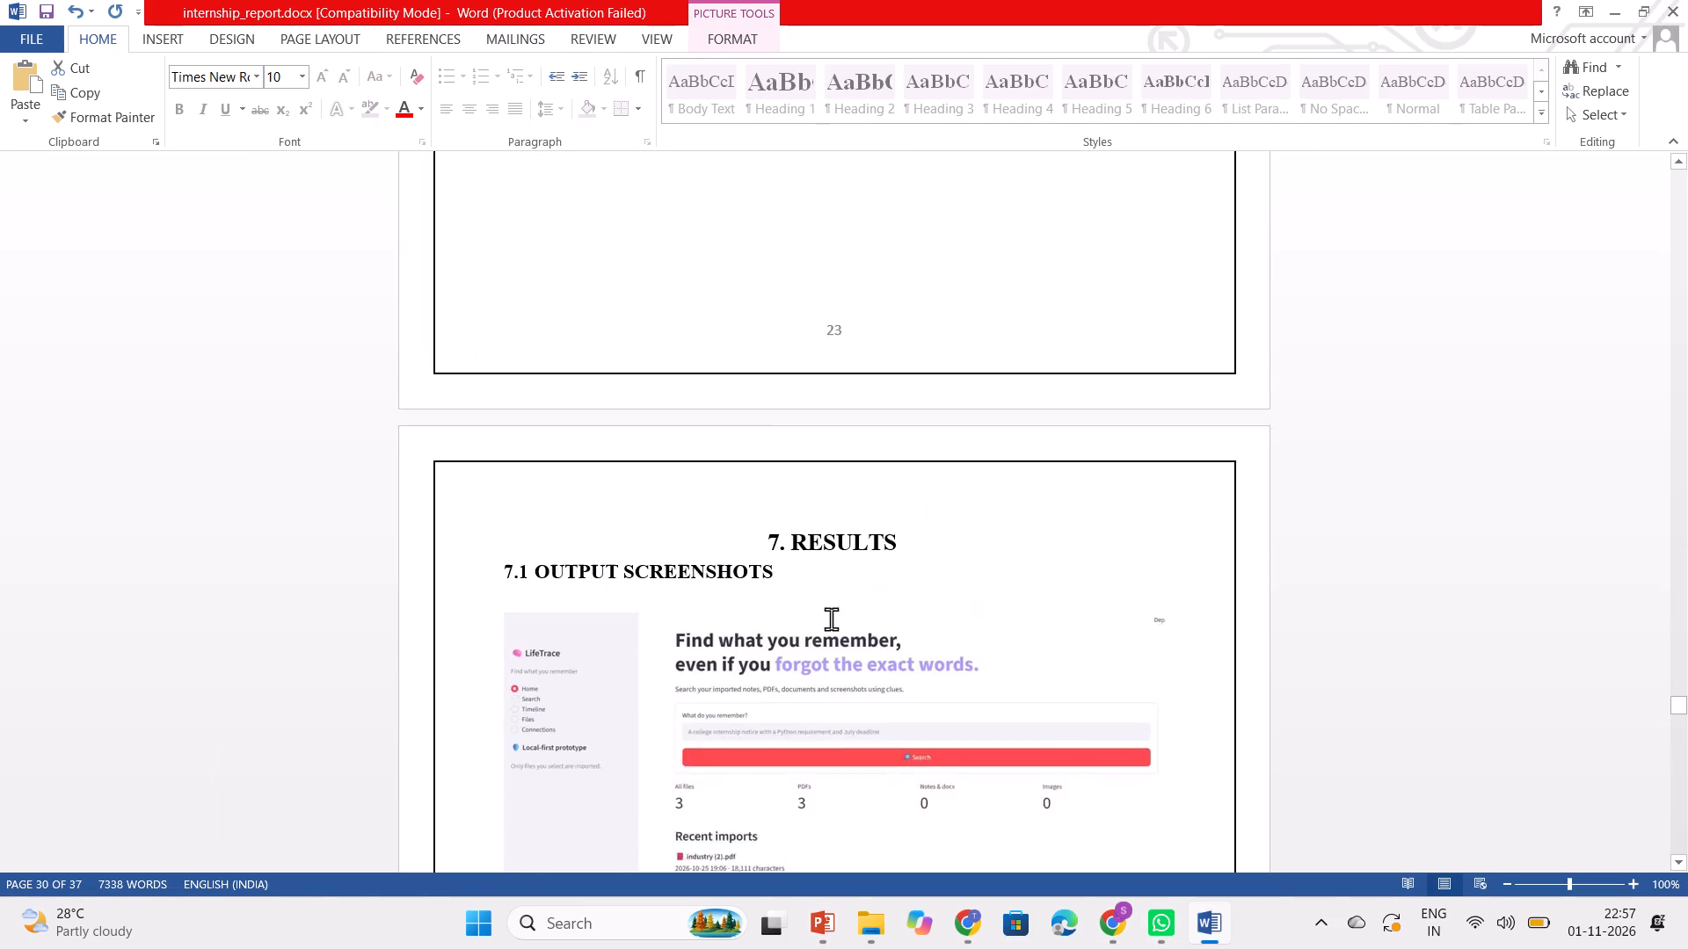
scroll(831, 619, "down", 1)
scroll(831, 619, "up", 1)
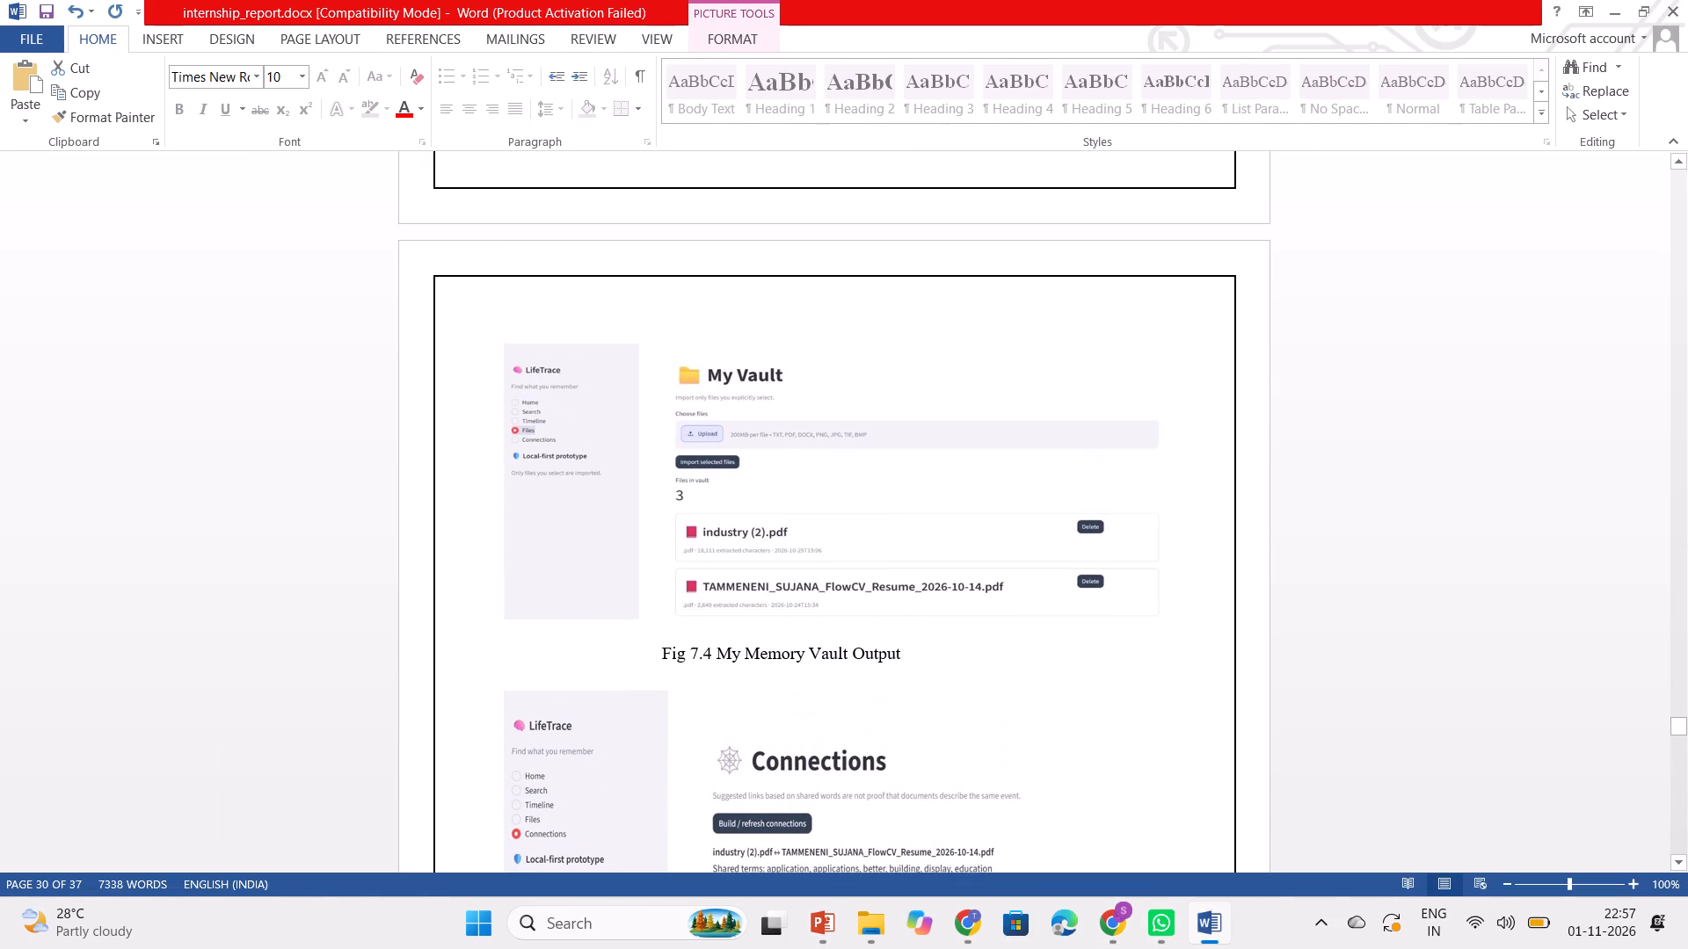
right_click(818, 524)
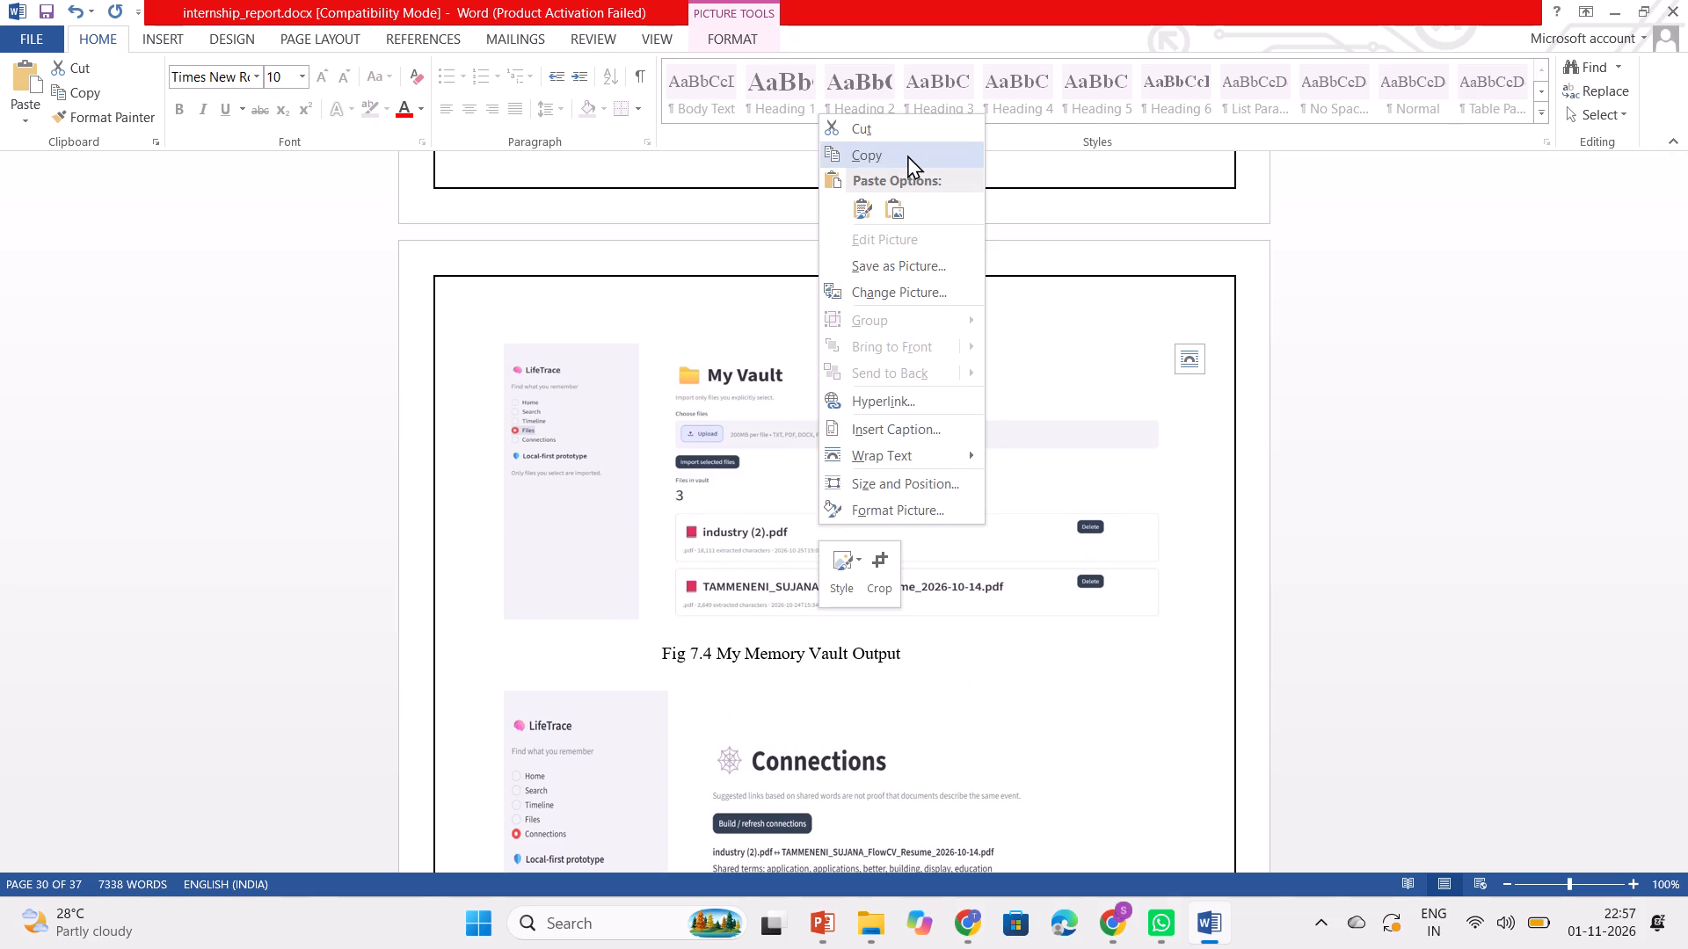
left_click(907, 155)
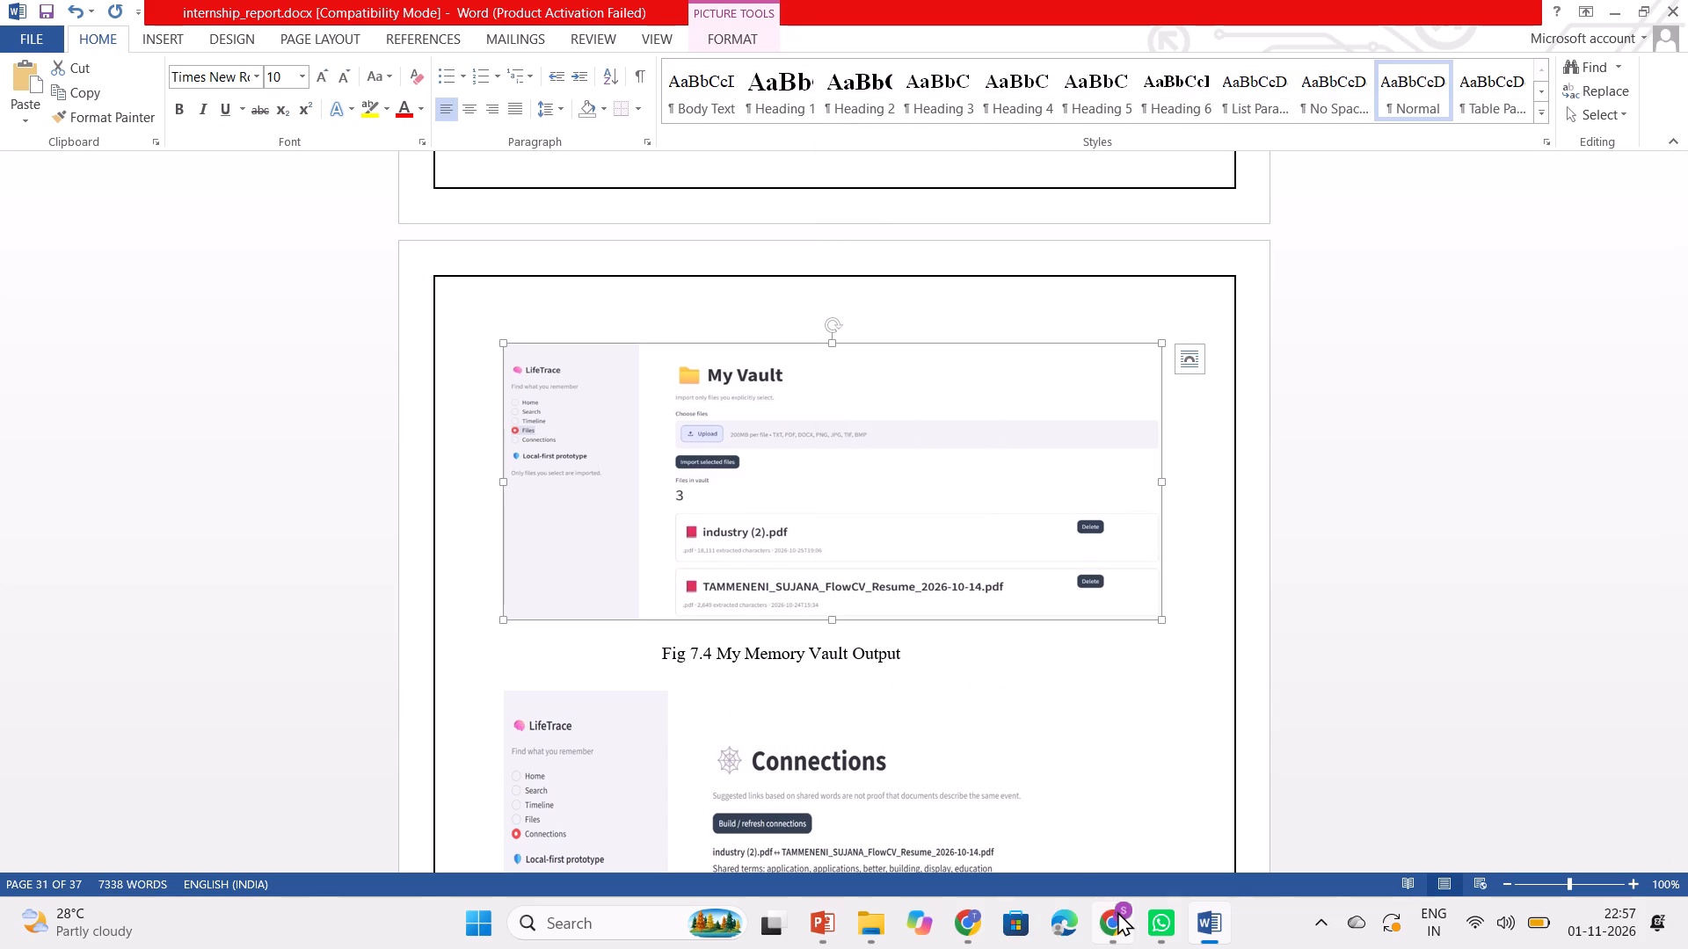
left_click(827, 918)
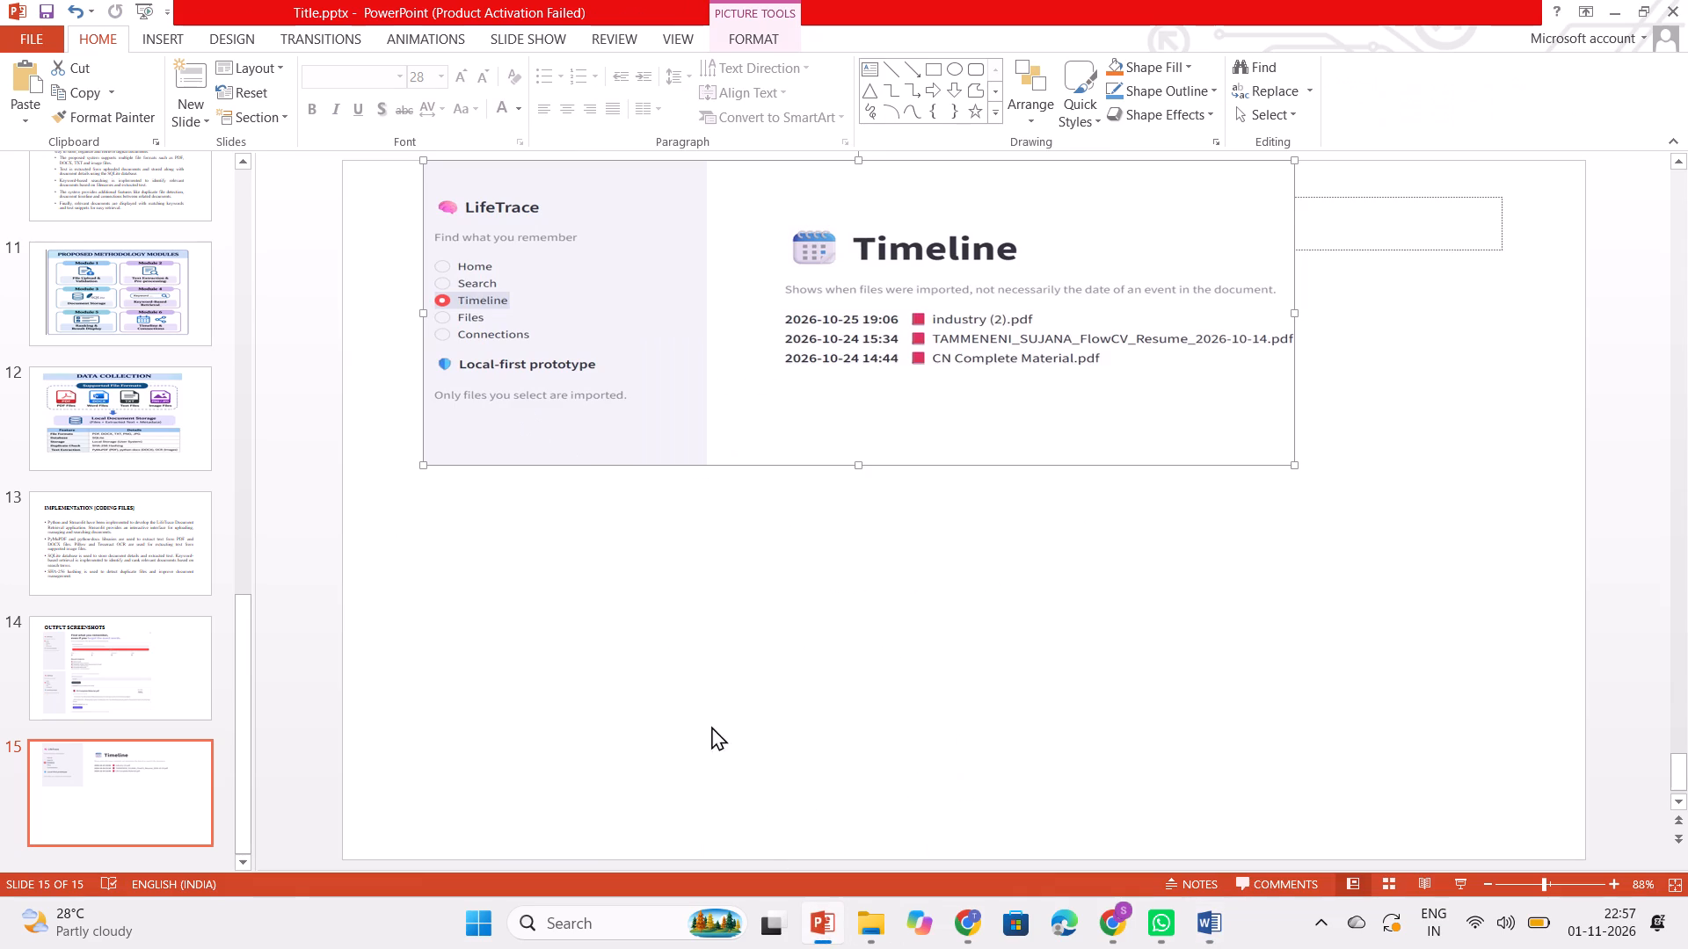
left_click(718, 535)
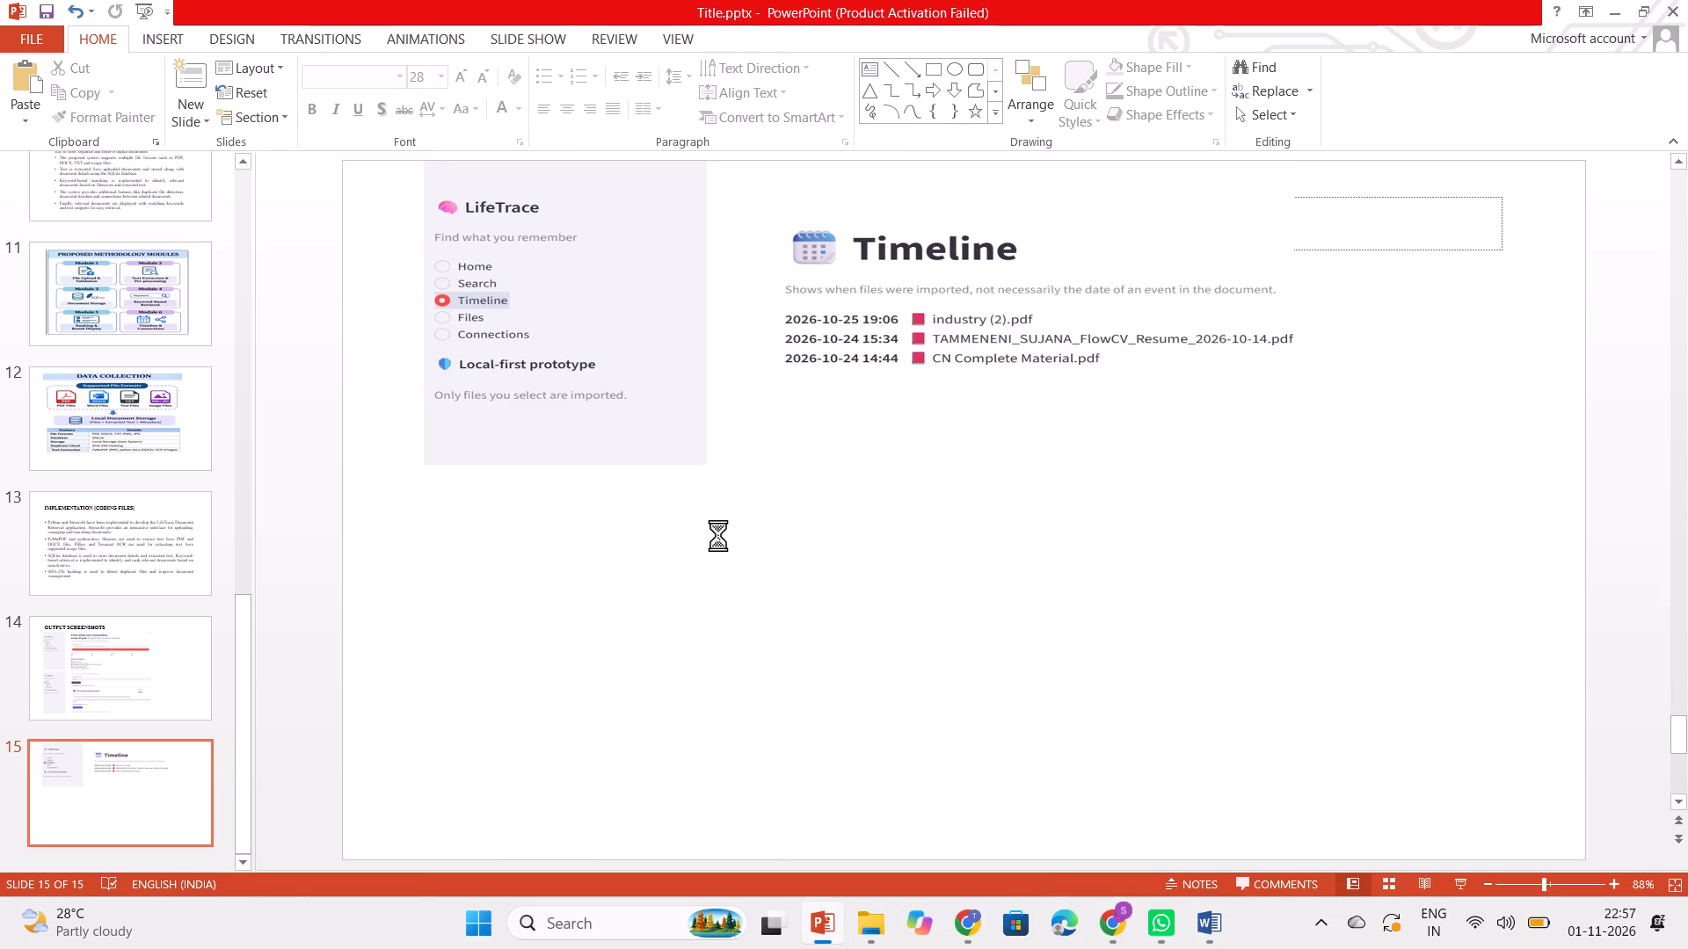
key("ctrl+v")
Move the My Vault picture just below the Timeline picture, align their left edges, and widen it to match the Timeline picture.
left_click_drag(977, 471, 802, 595)
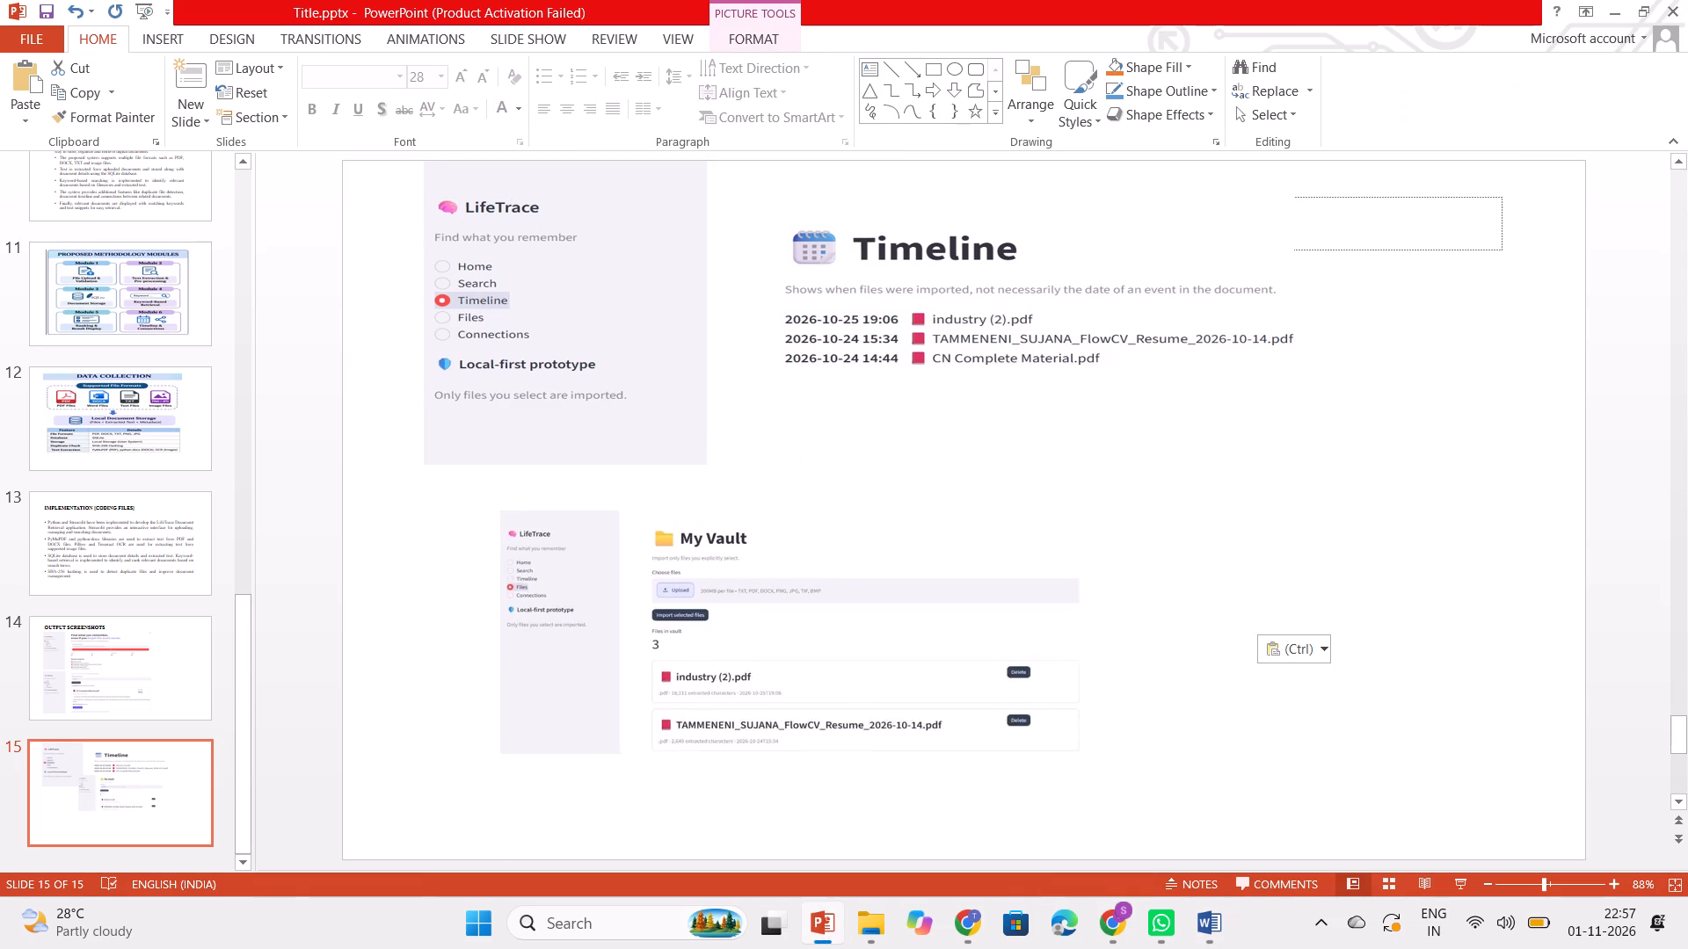
left_click_drag(802, 595, 714, 612)
left_click_drag(723, 612, 744, 612)
left_click_drag(717, 528, 711, 498)
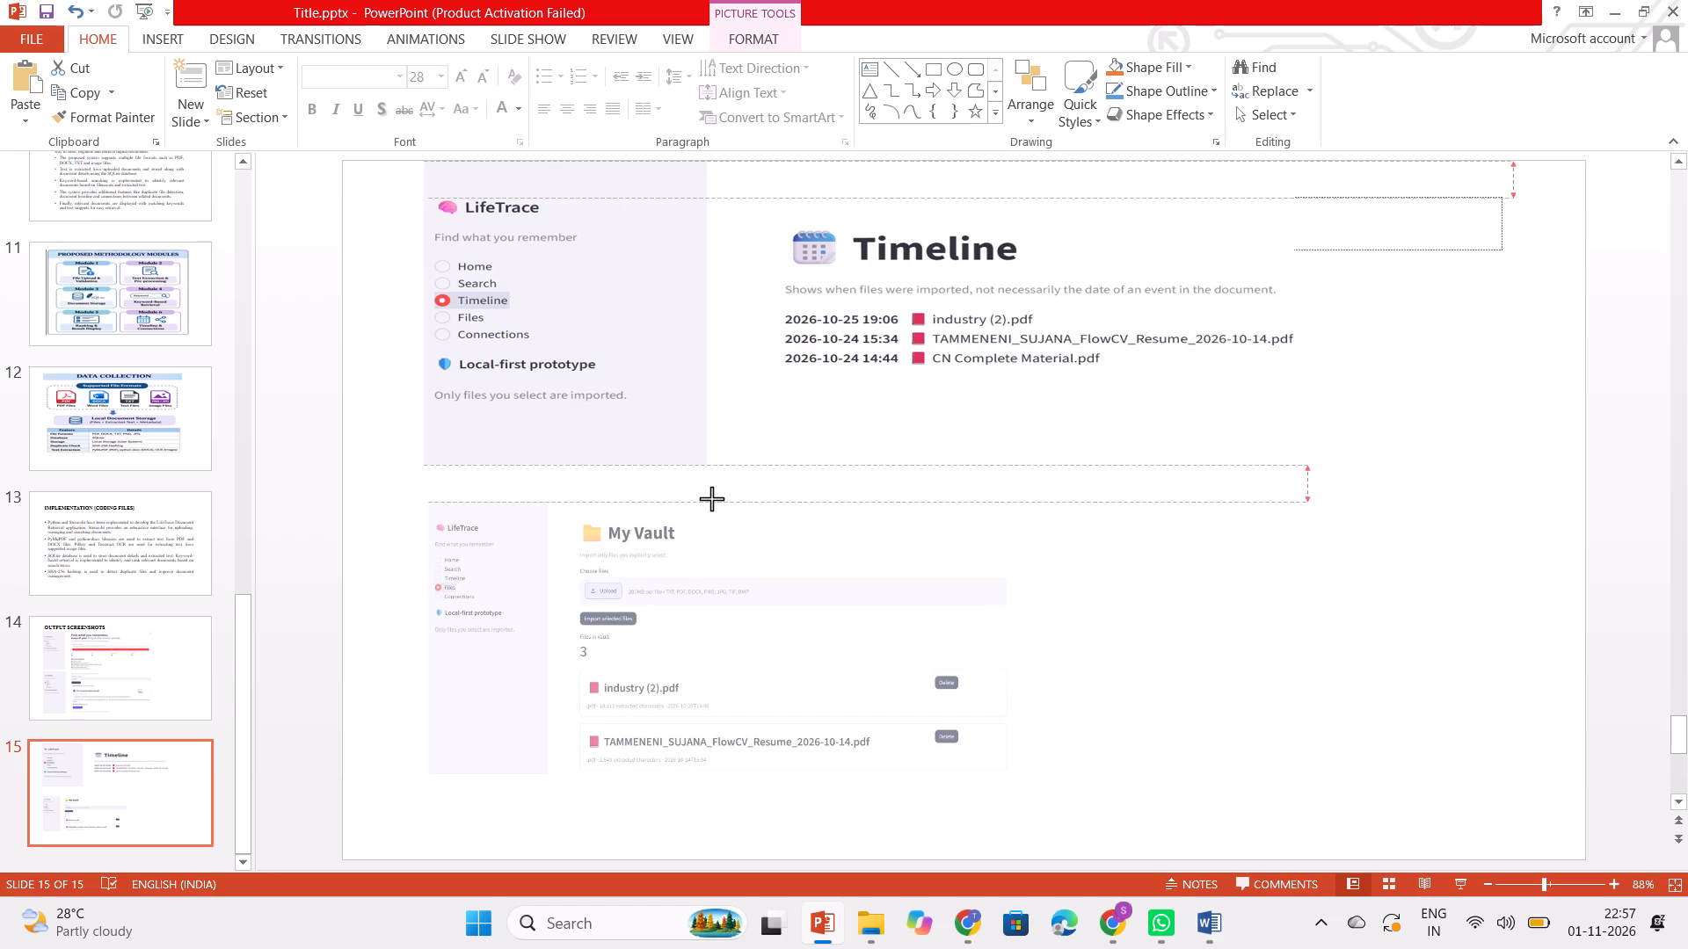
left_click_drag(711, 498, 711, 492)
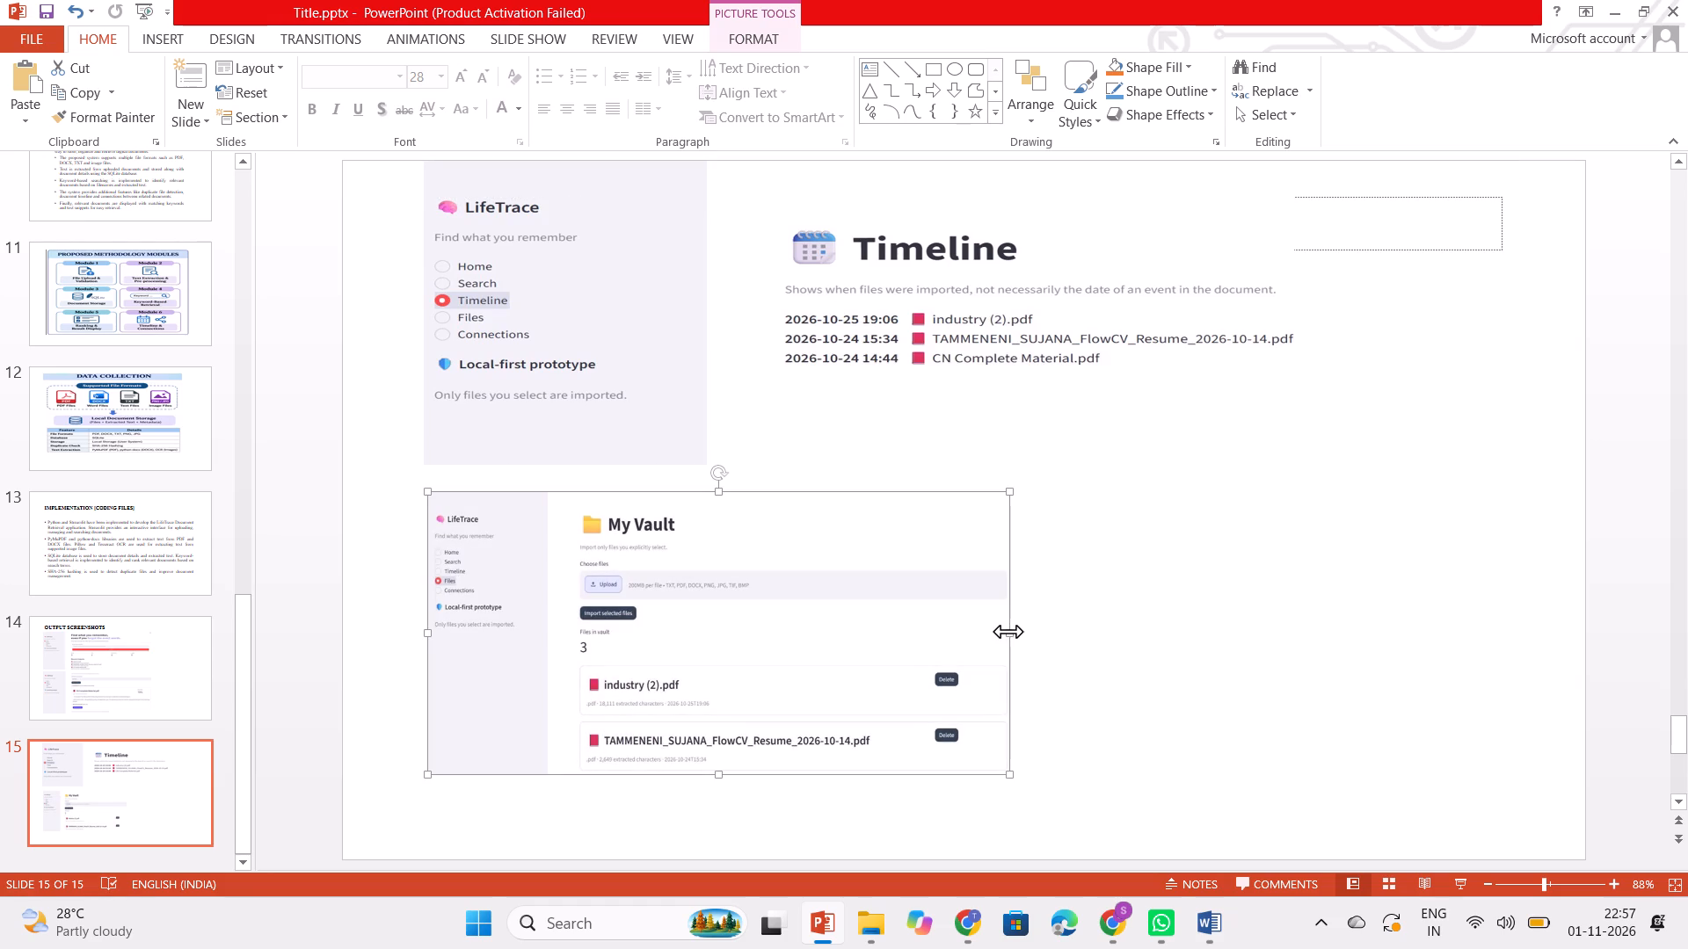
left_click_drag(1008, 631, 1284, 572)
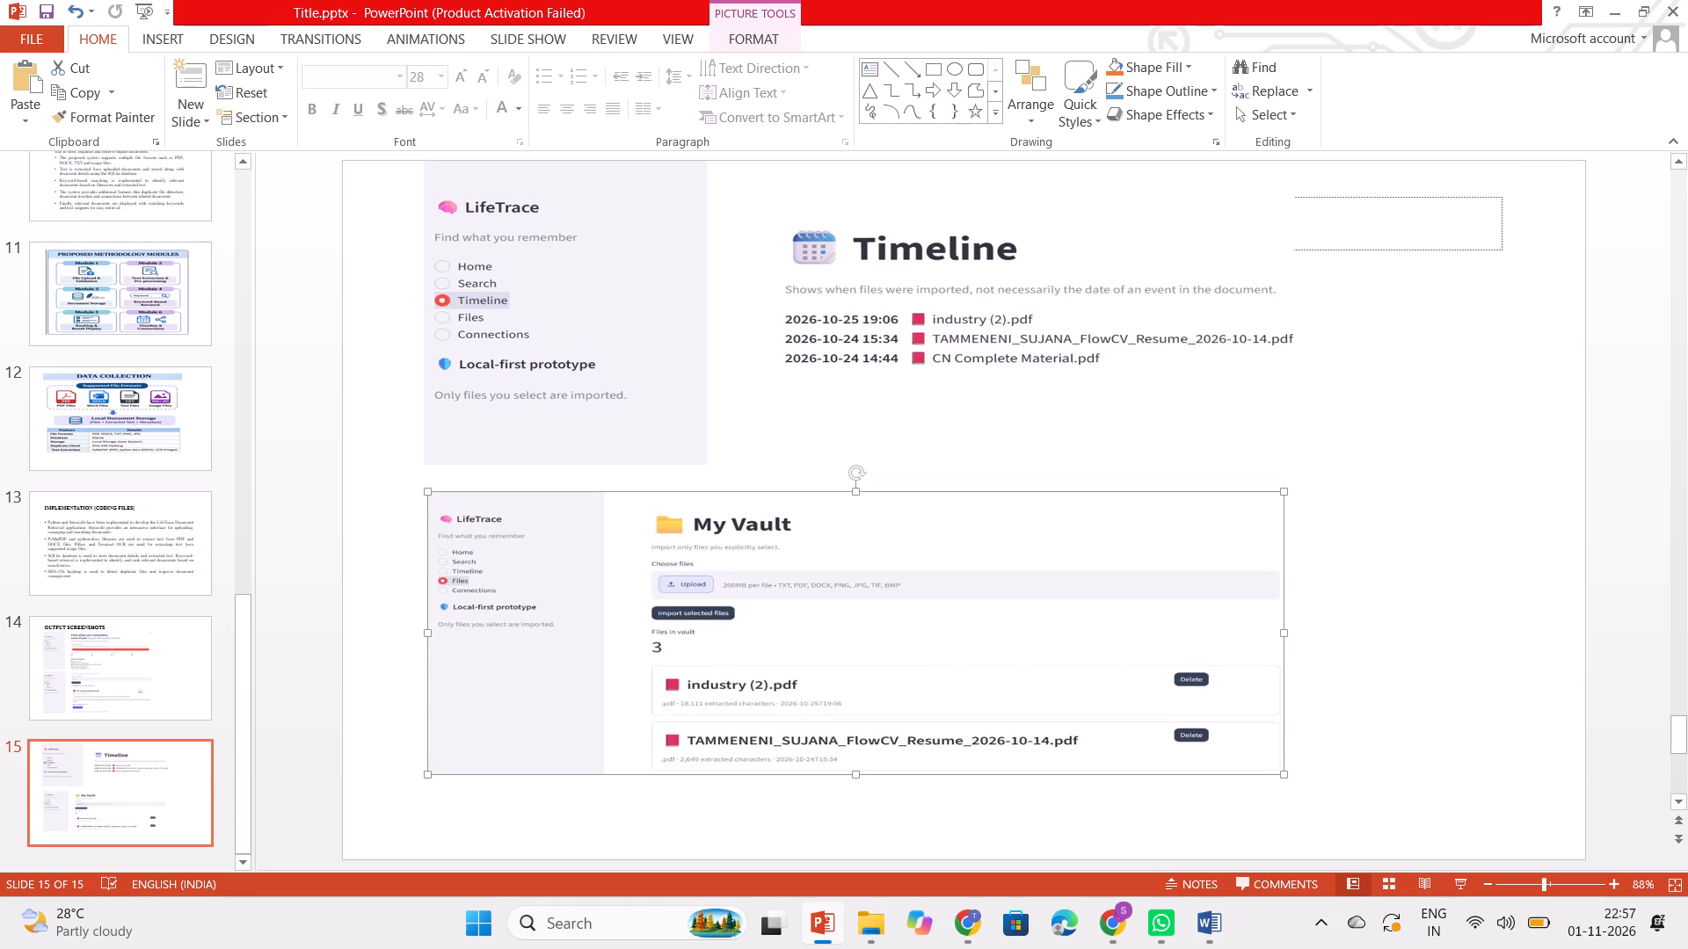
left_click(850, 489)
left_click_drag(1285, 633, 1299, 631)
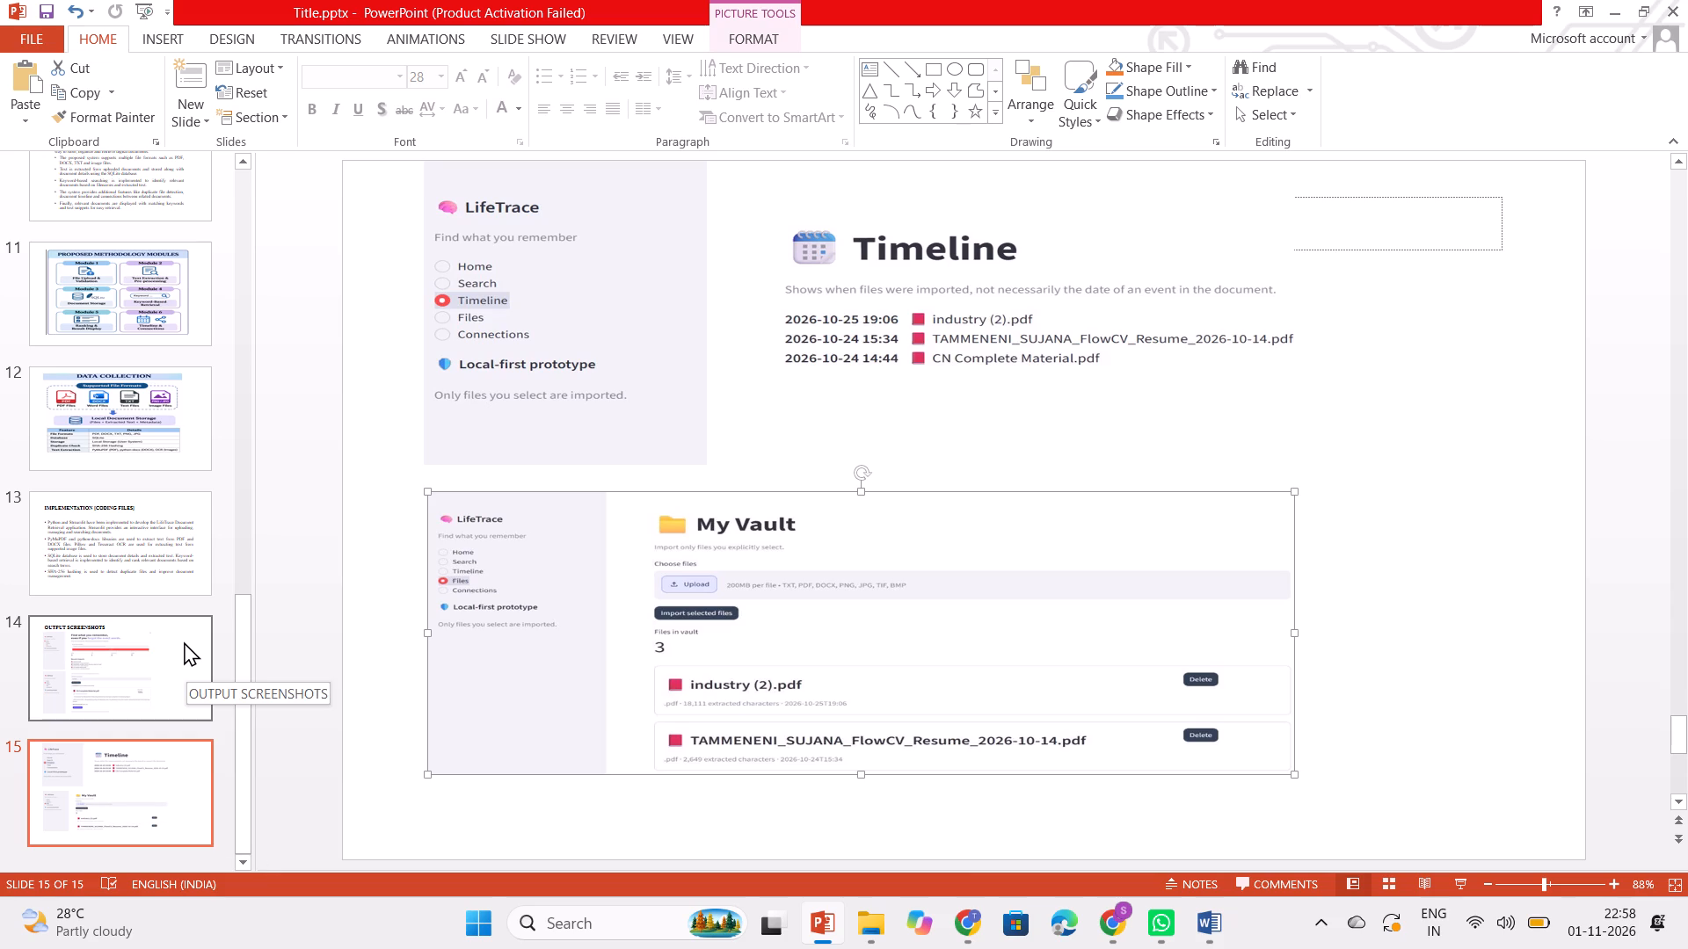
Add a new title-and-content slide directly after slide 14.
right_click(186, 634)
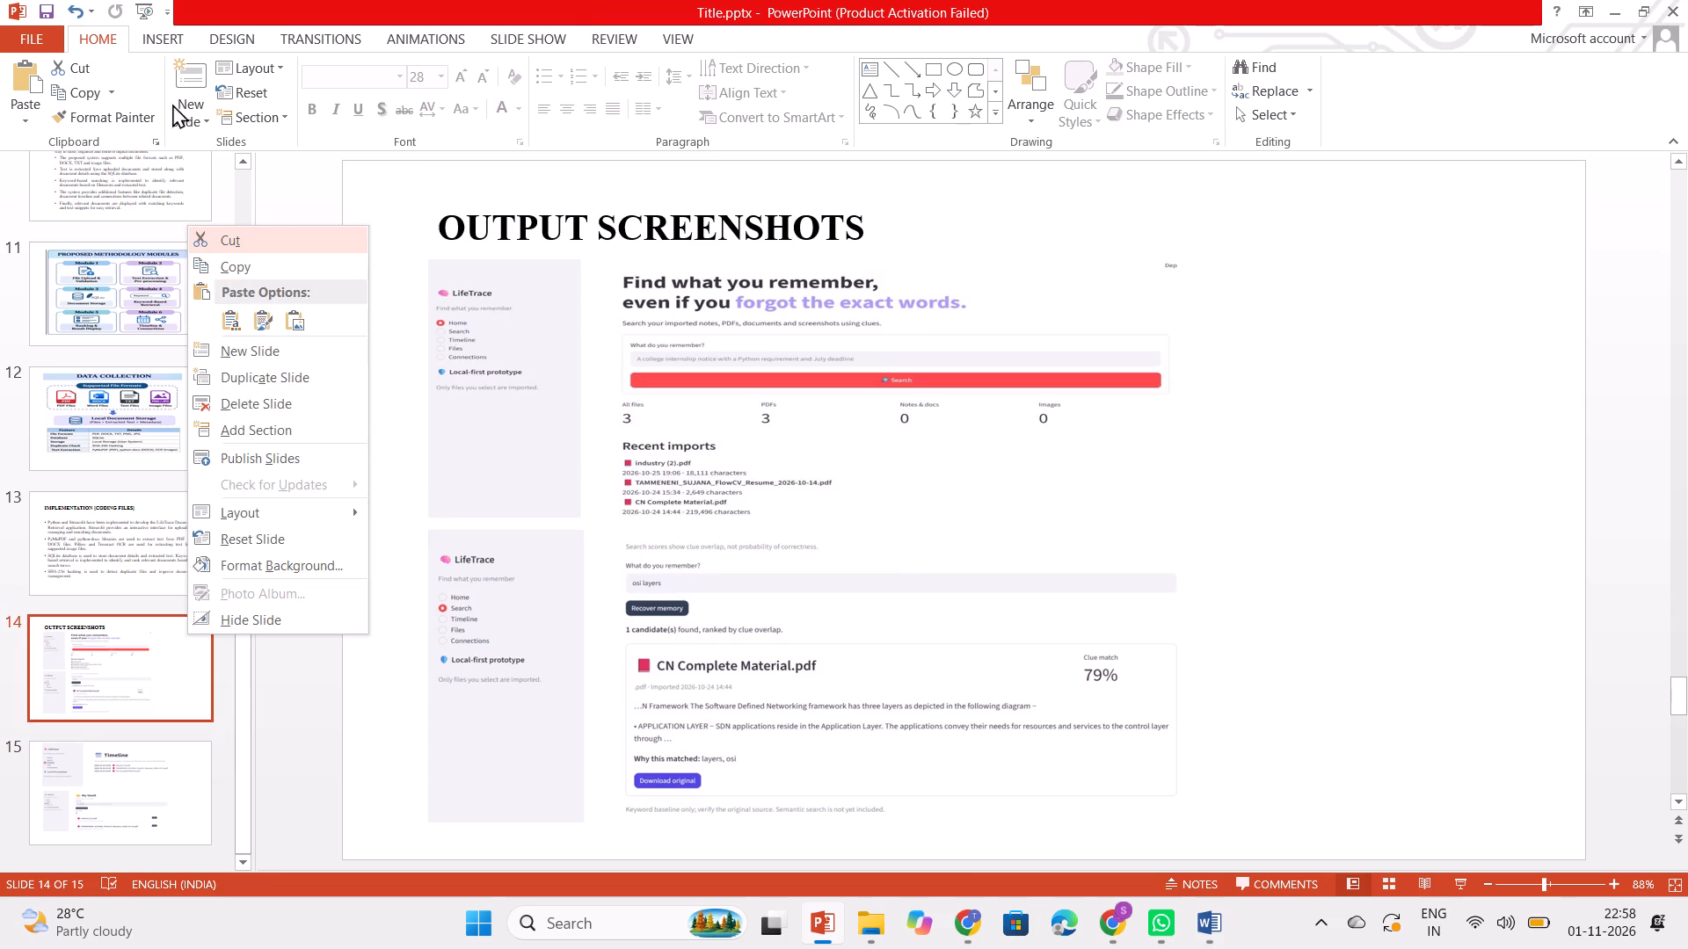
left_click(187, 83)
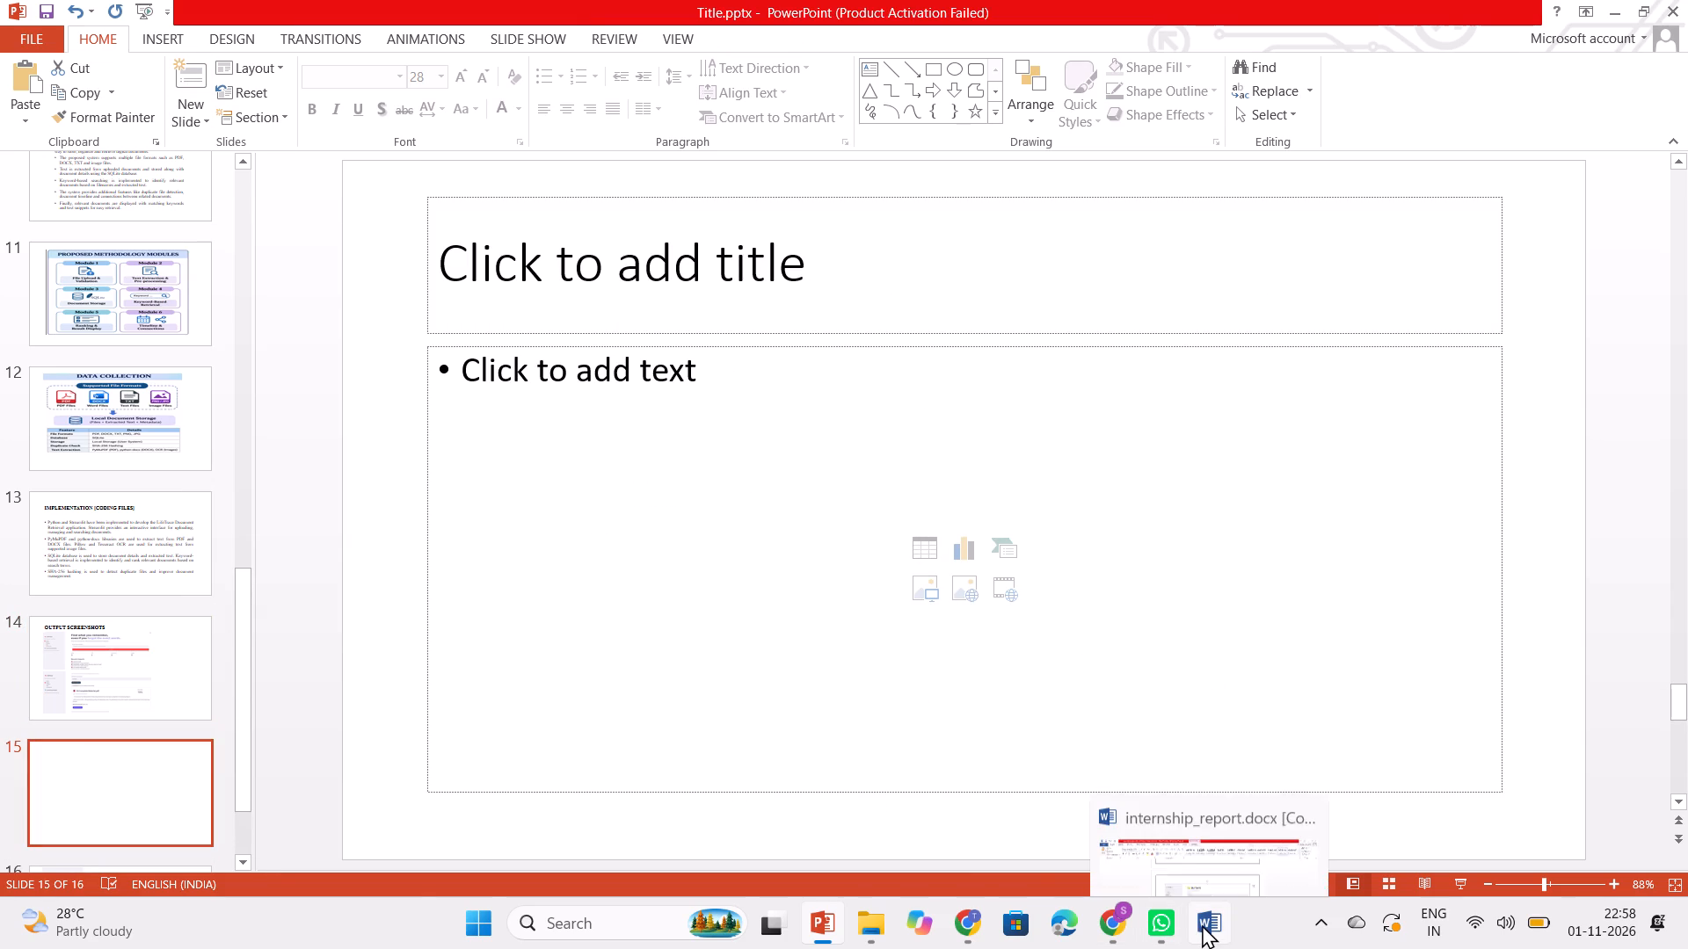
Copy the Fig 7.5 Memory Connections picture from the Word report into the new slide 15's content placeholder in PowerPoint.
left_click(1196, 846)
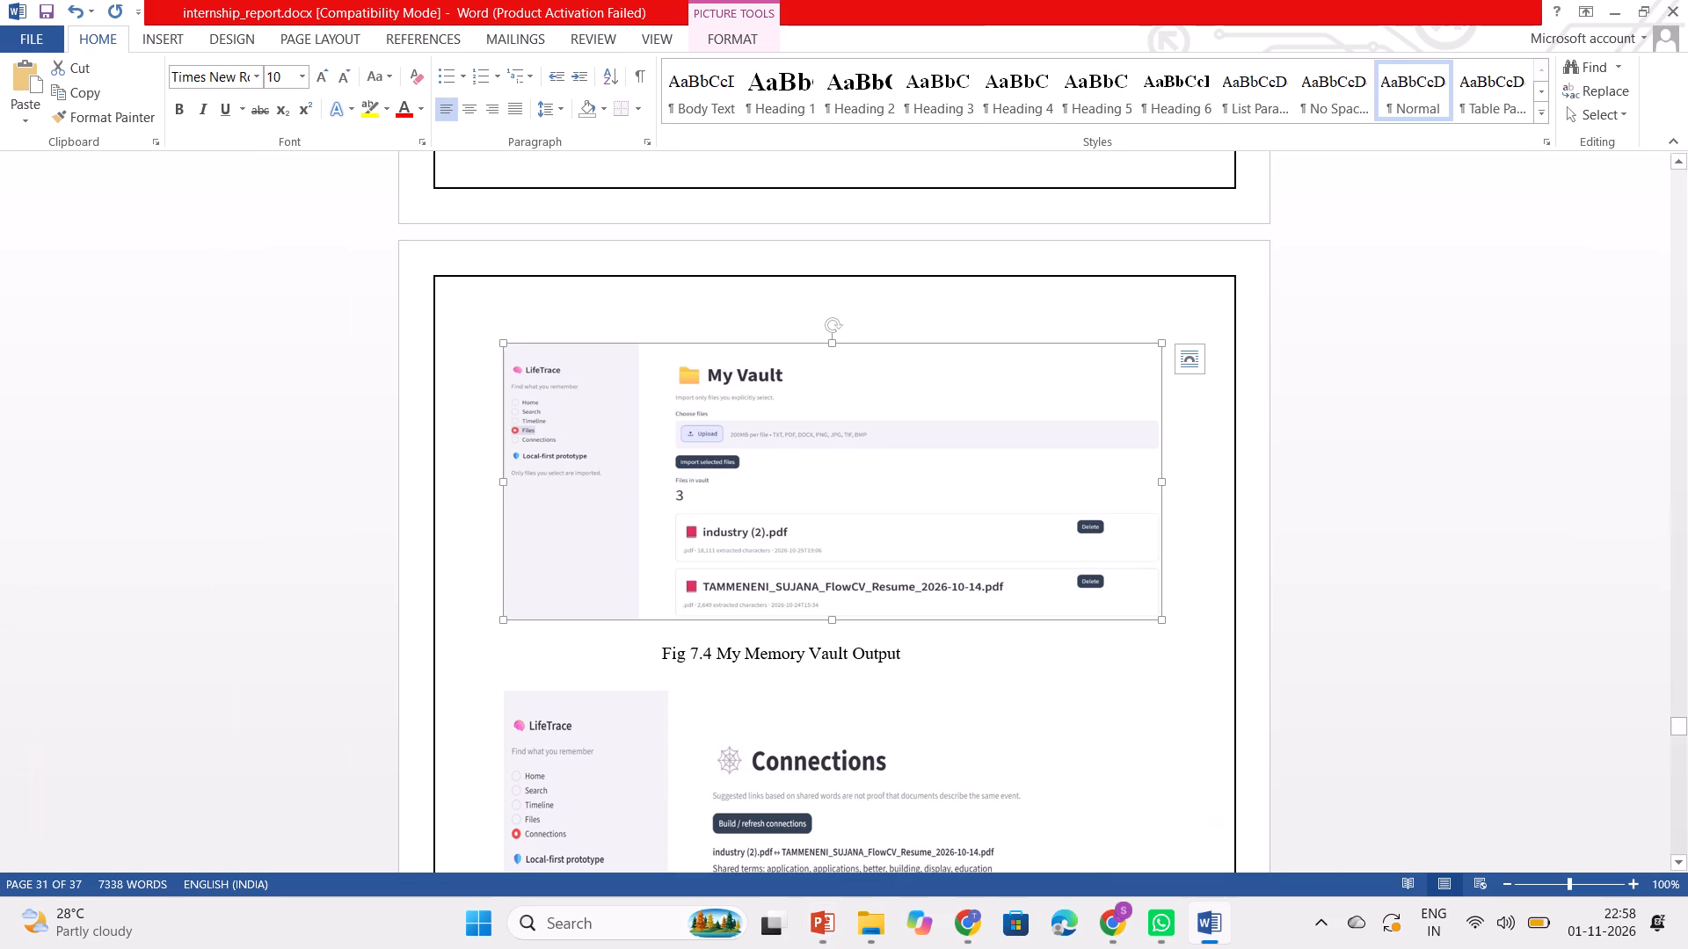
scroll(1005, 715, "down", 2)
left_click(808, 511)
right_click(808, 511)
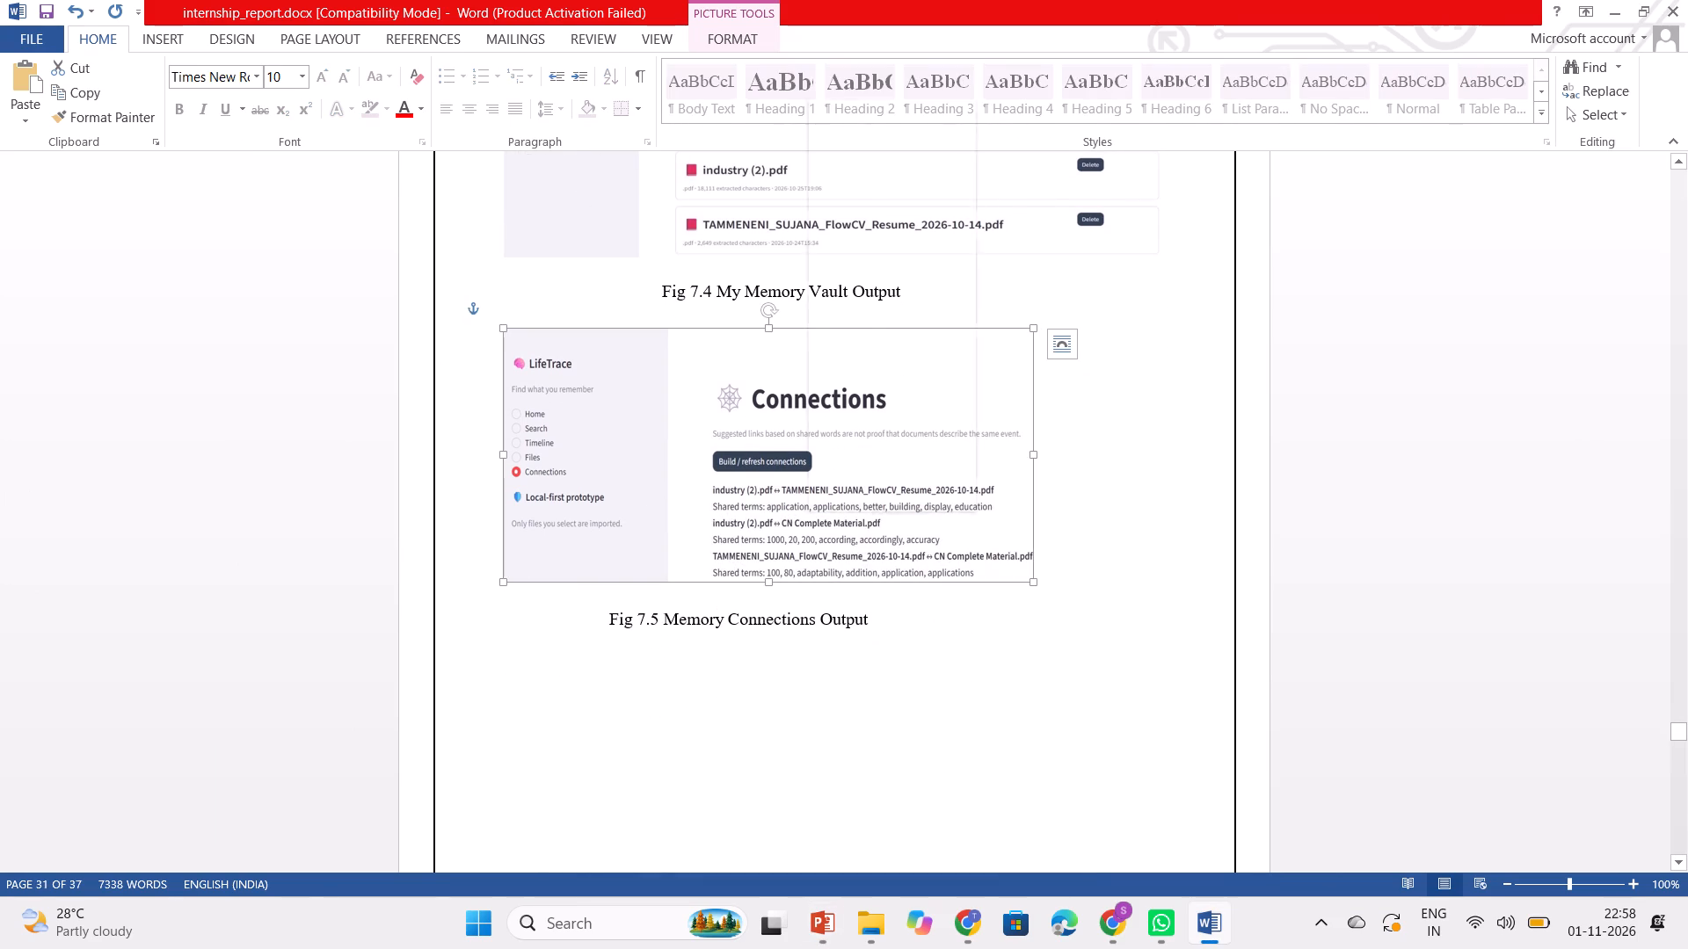
left_click(888, 142)
left_click(818, 924)
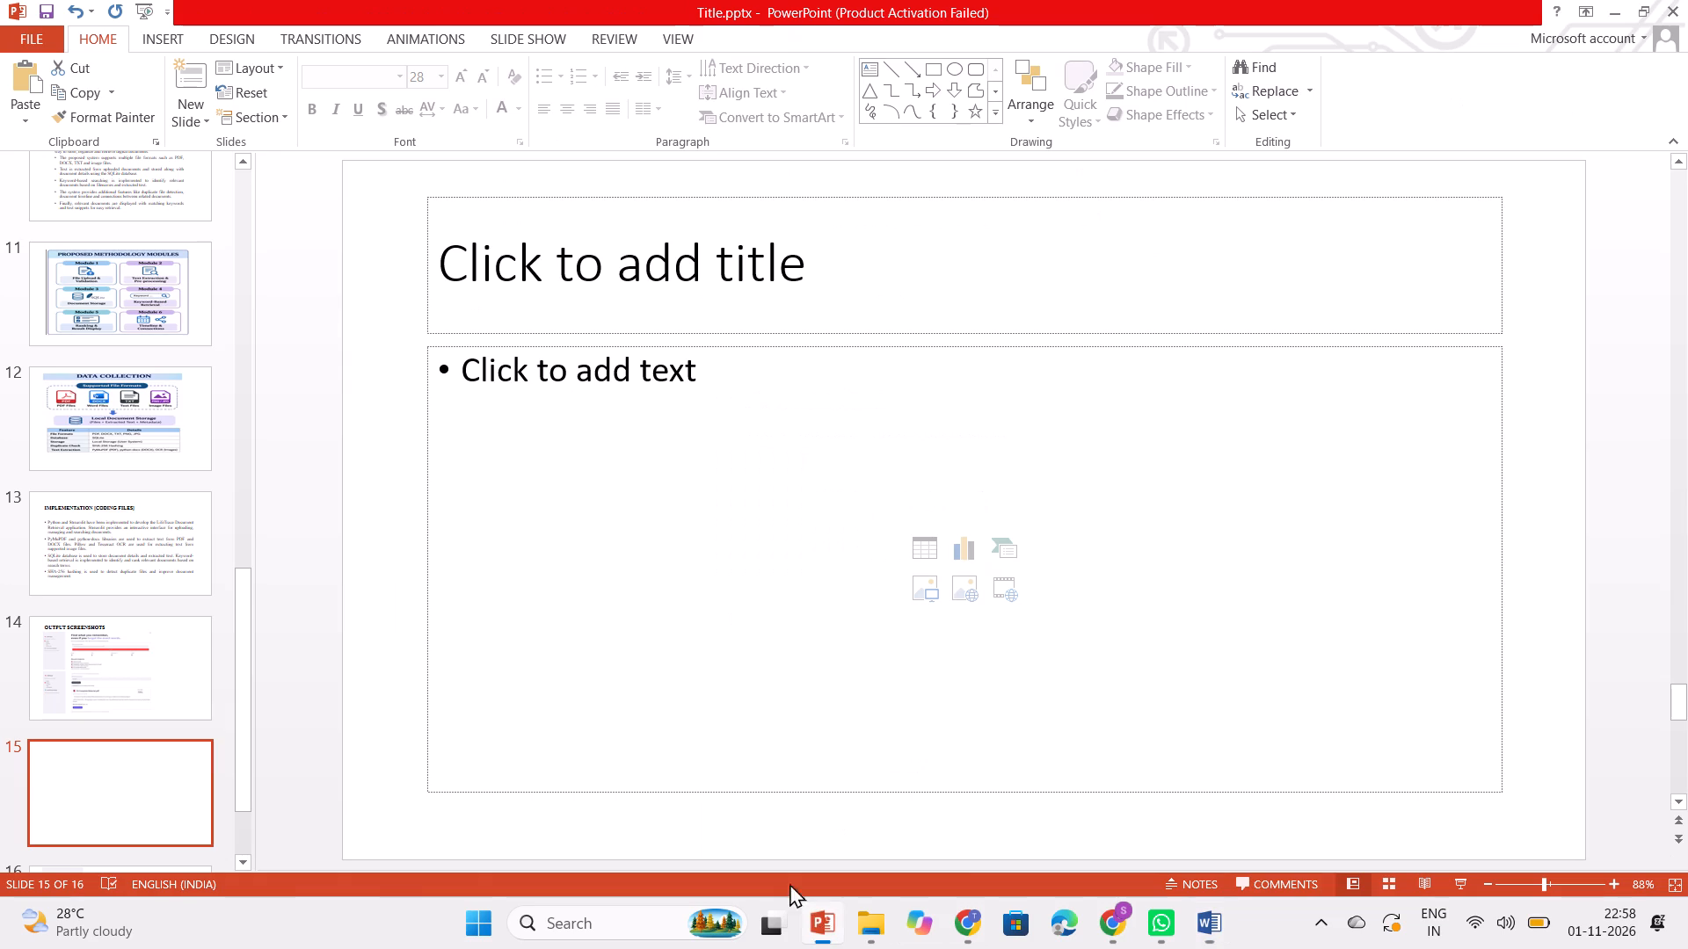
left_click(651, 395)
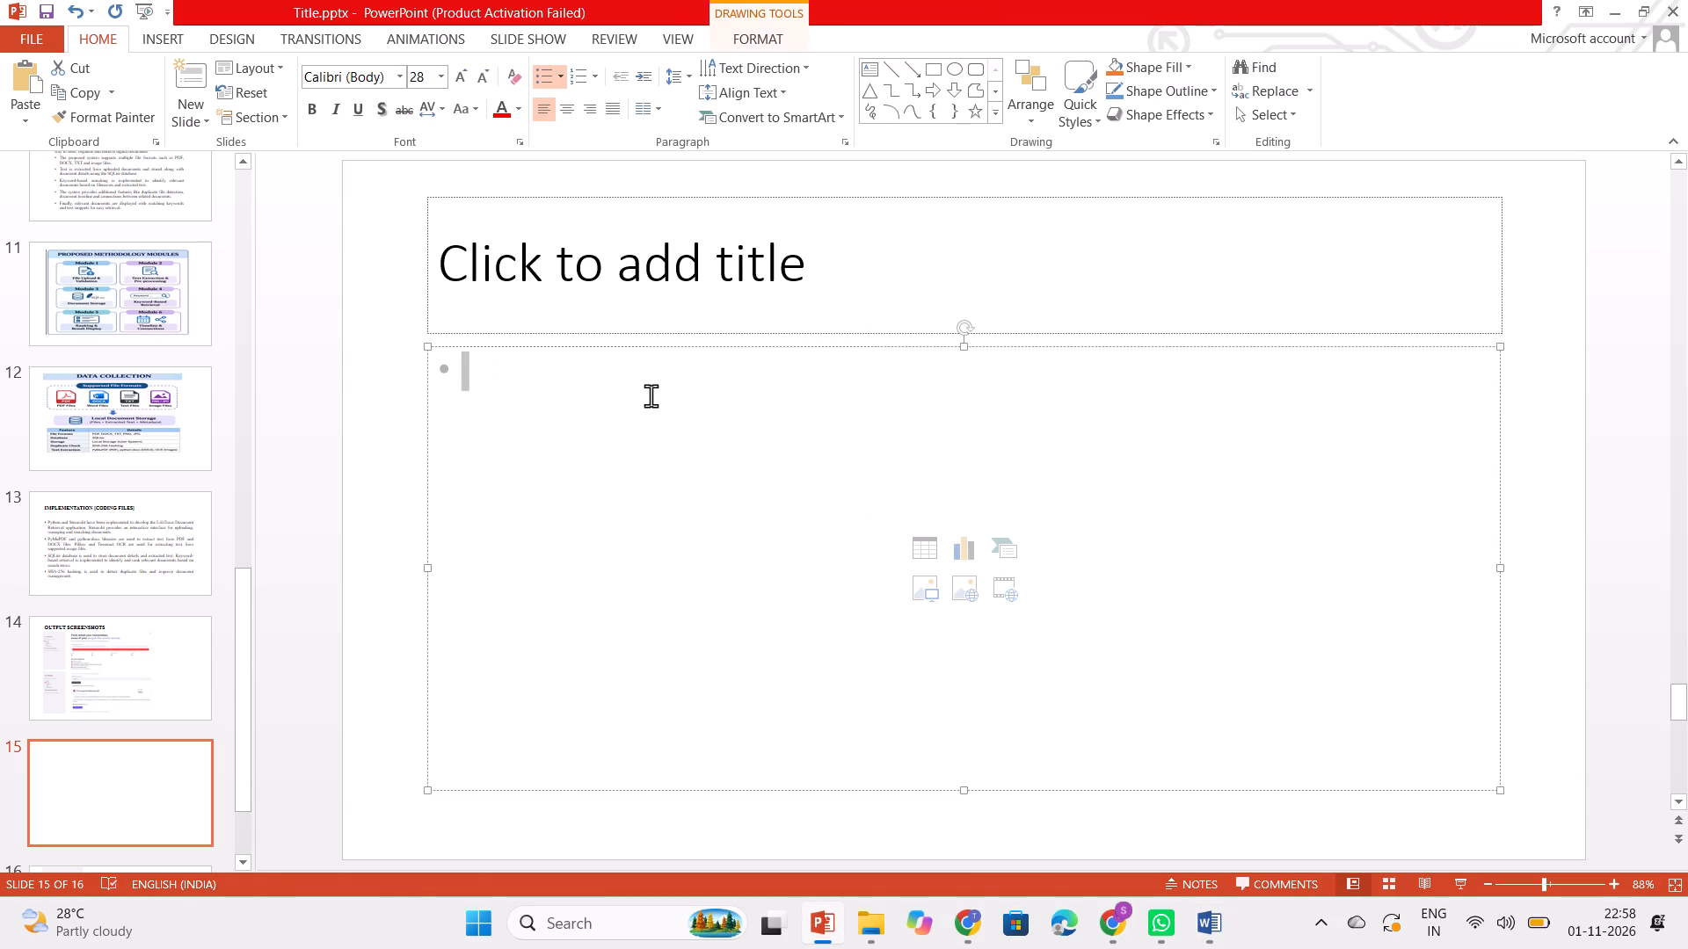
key("ctrl+v")
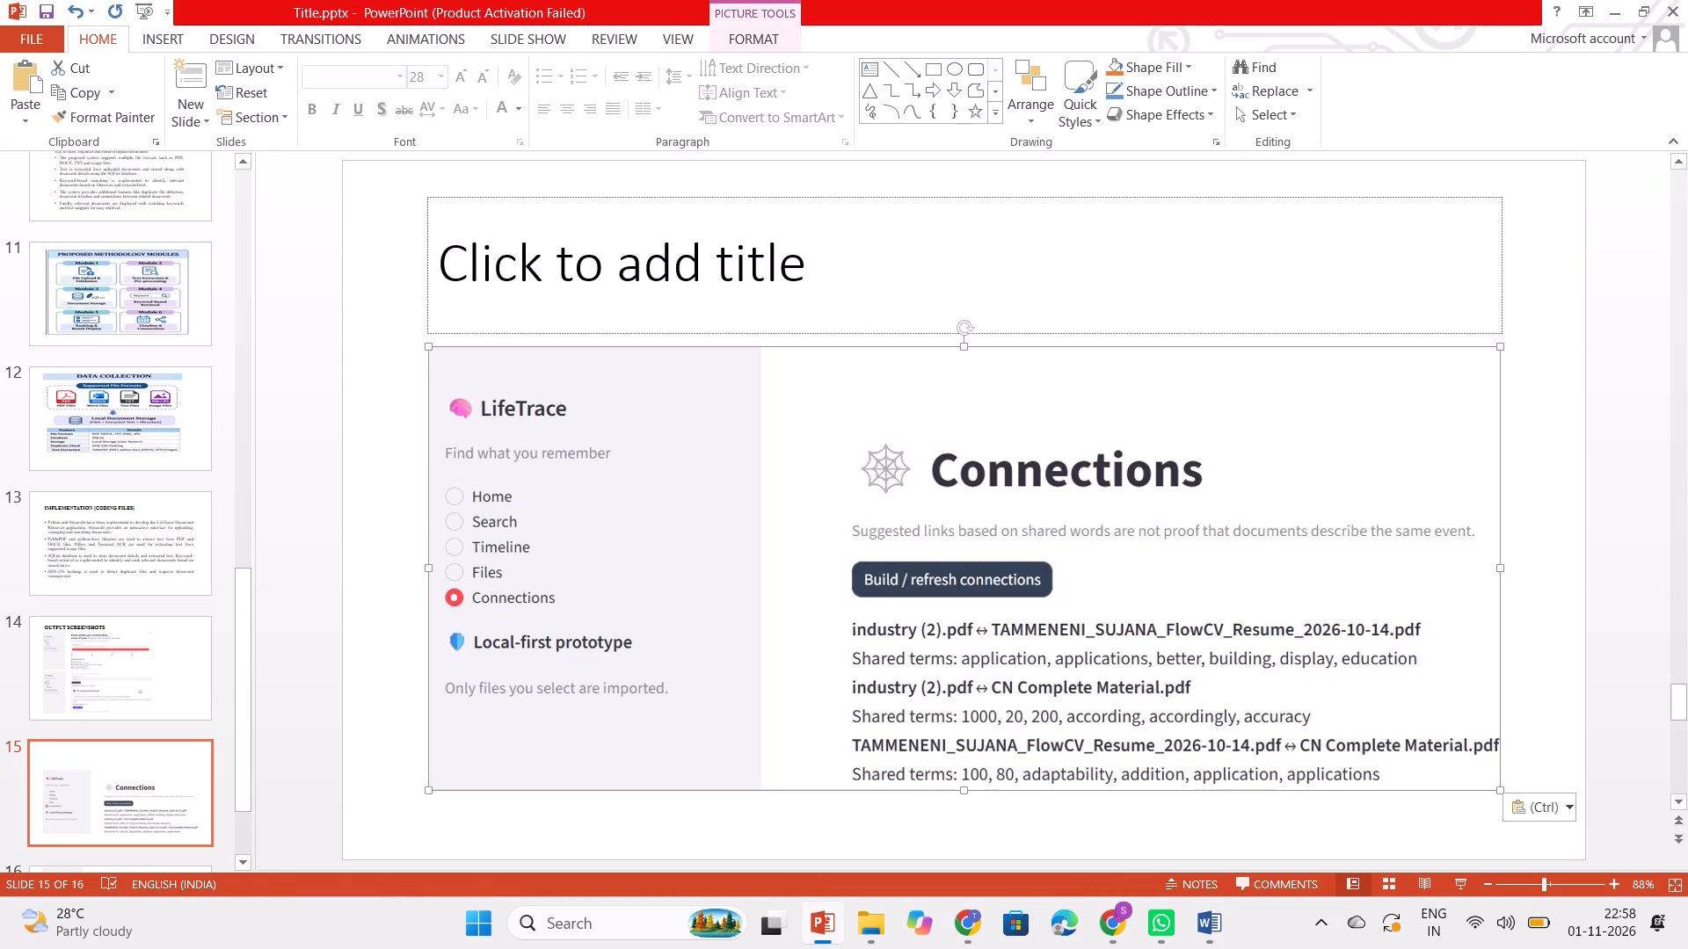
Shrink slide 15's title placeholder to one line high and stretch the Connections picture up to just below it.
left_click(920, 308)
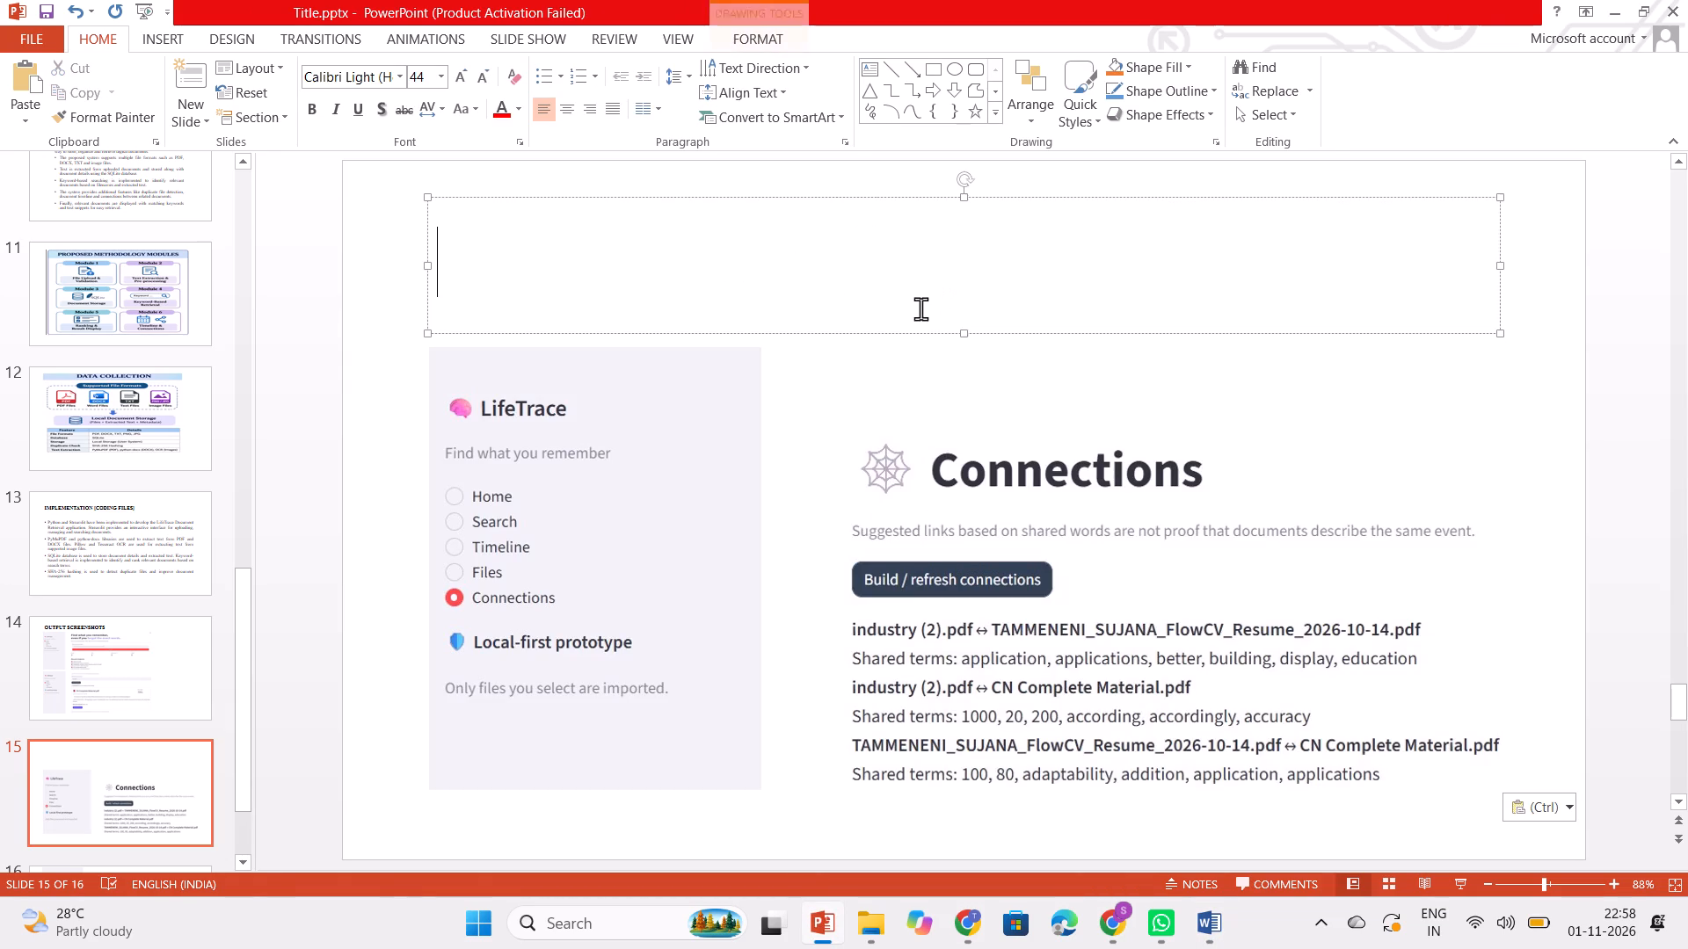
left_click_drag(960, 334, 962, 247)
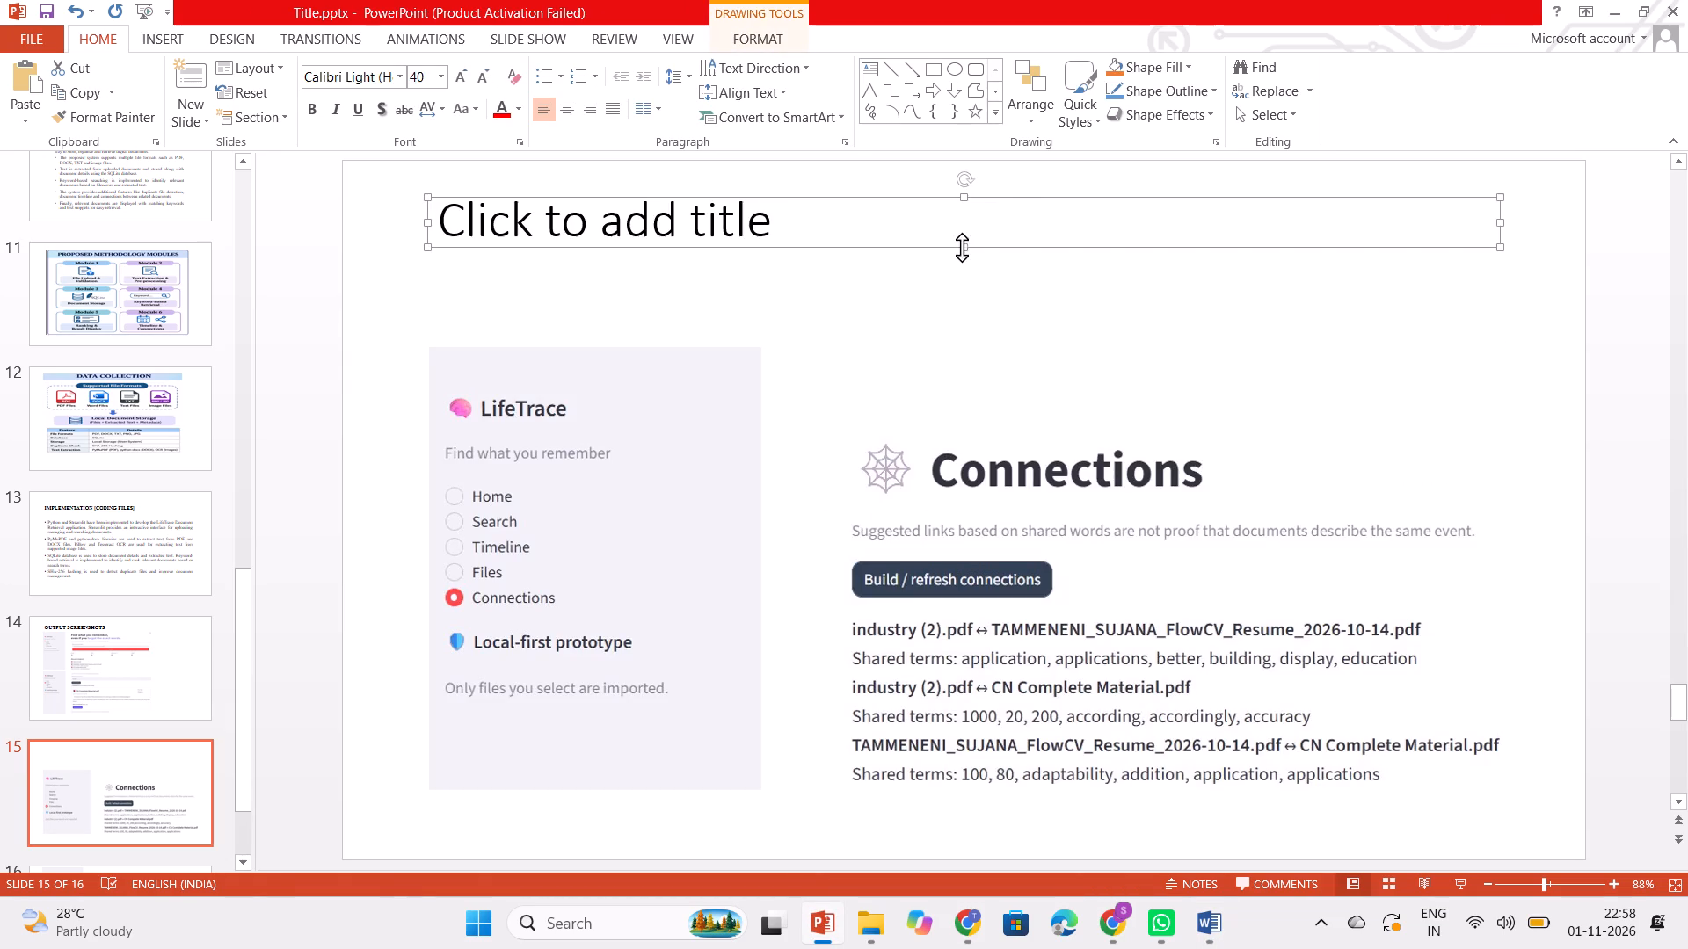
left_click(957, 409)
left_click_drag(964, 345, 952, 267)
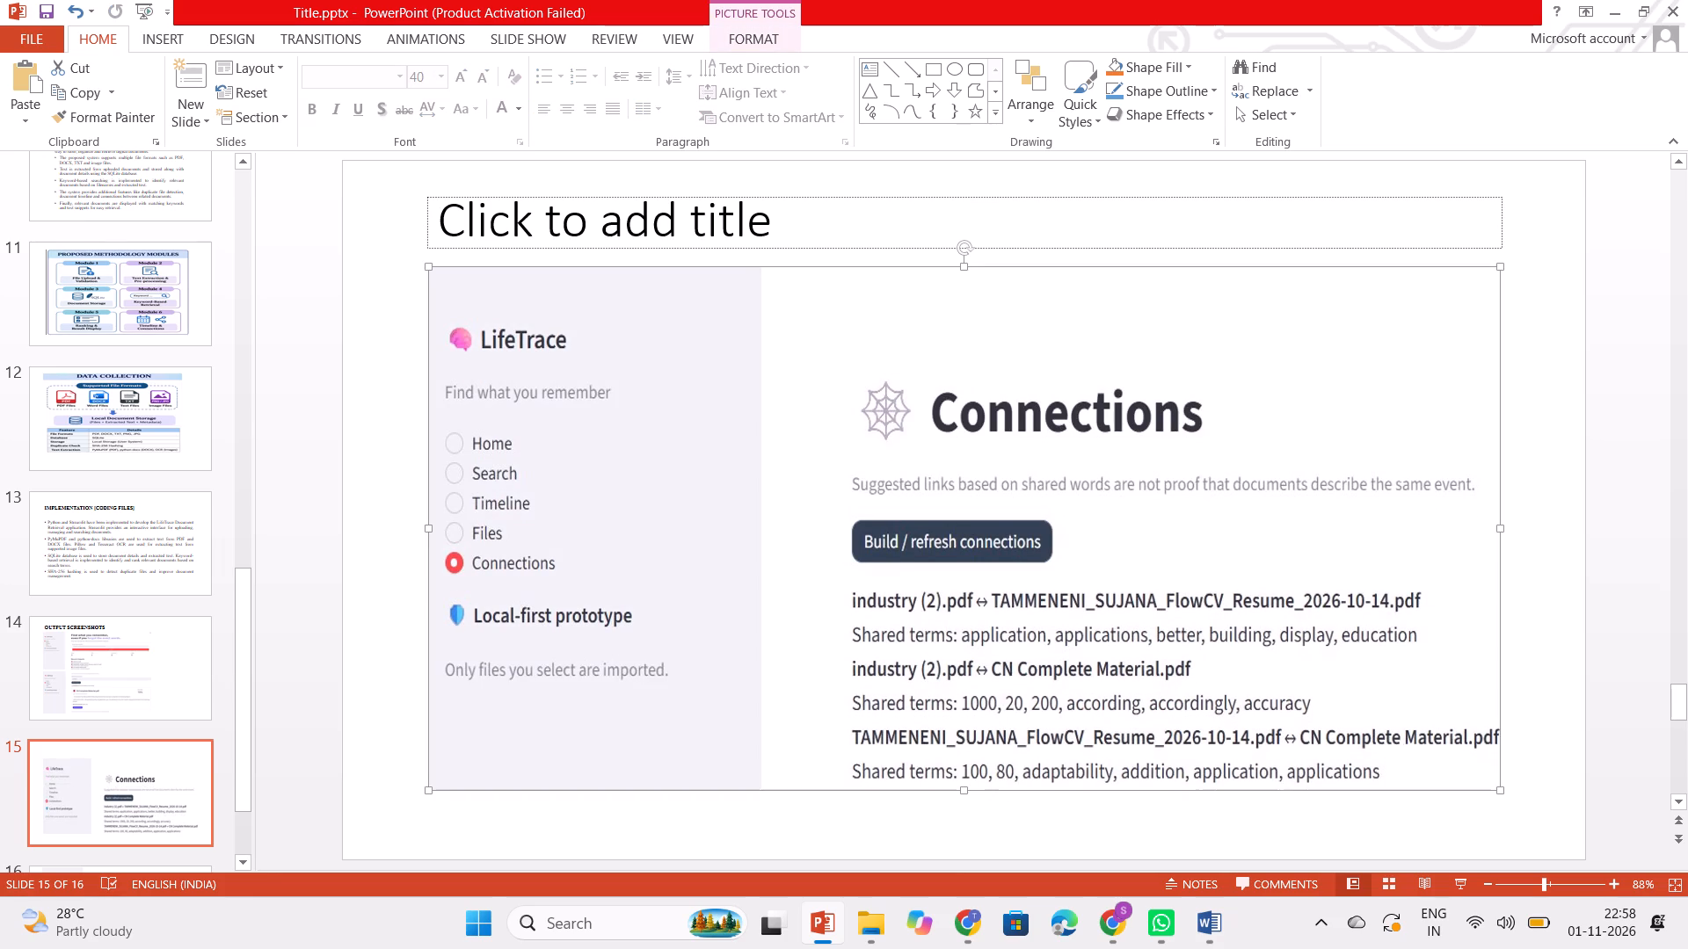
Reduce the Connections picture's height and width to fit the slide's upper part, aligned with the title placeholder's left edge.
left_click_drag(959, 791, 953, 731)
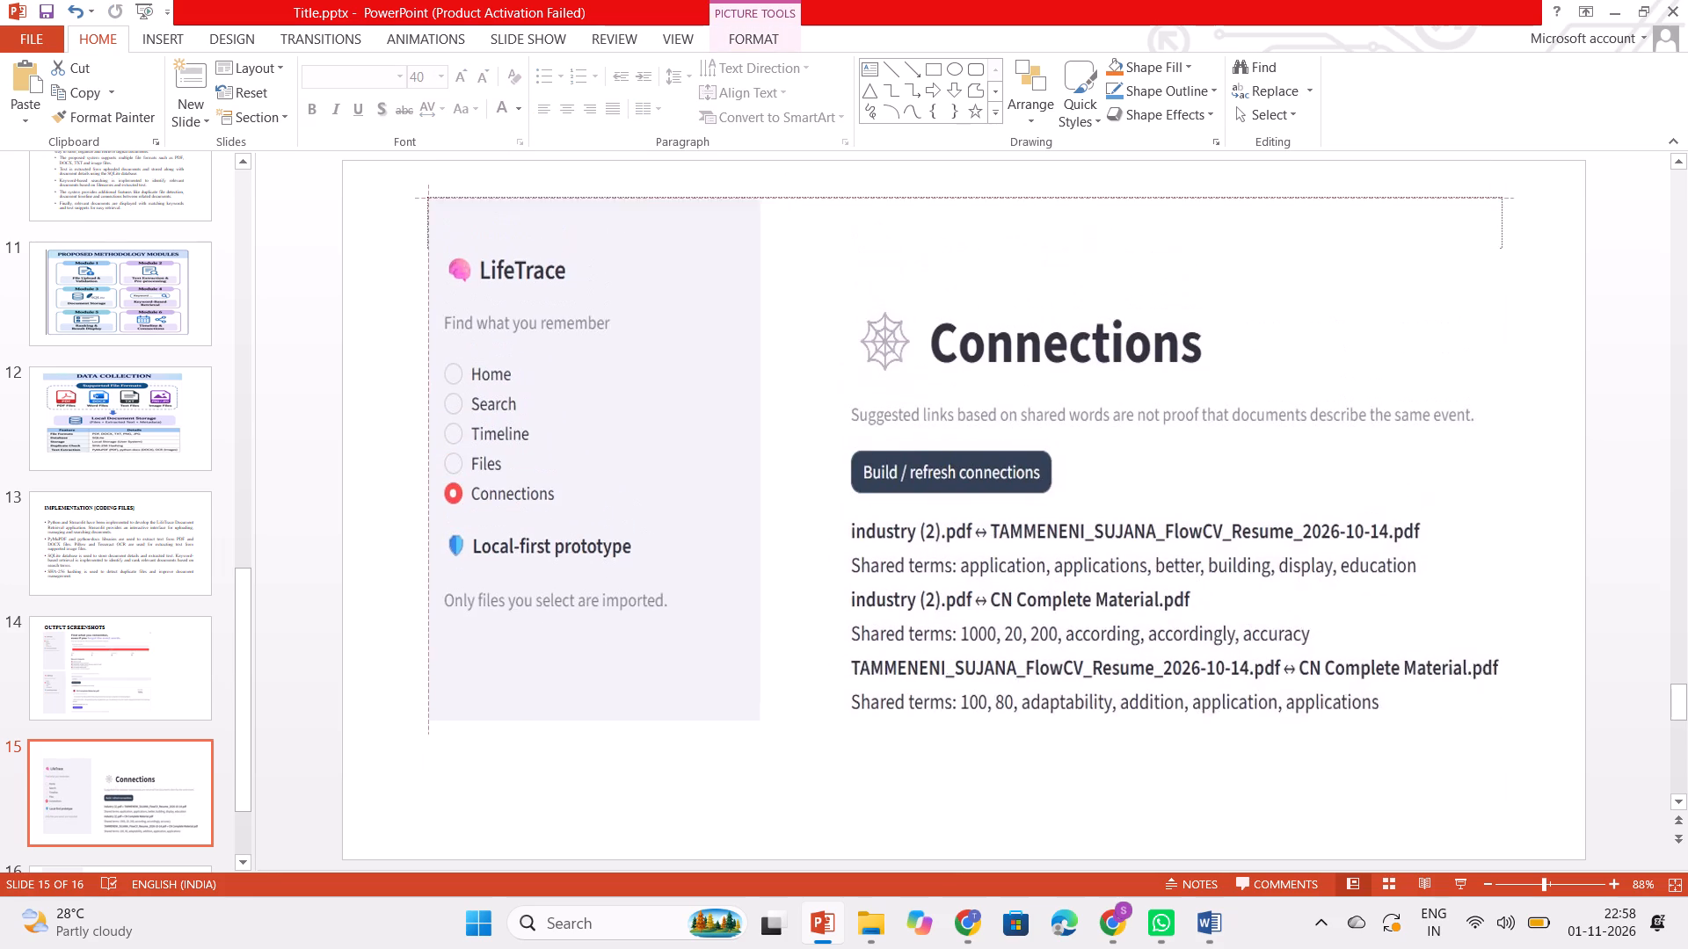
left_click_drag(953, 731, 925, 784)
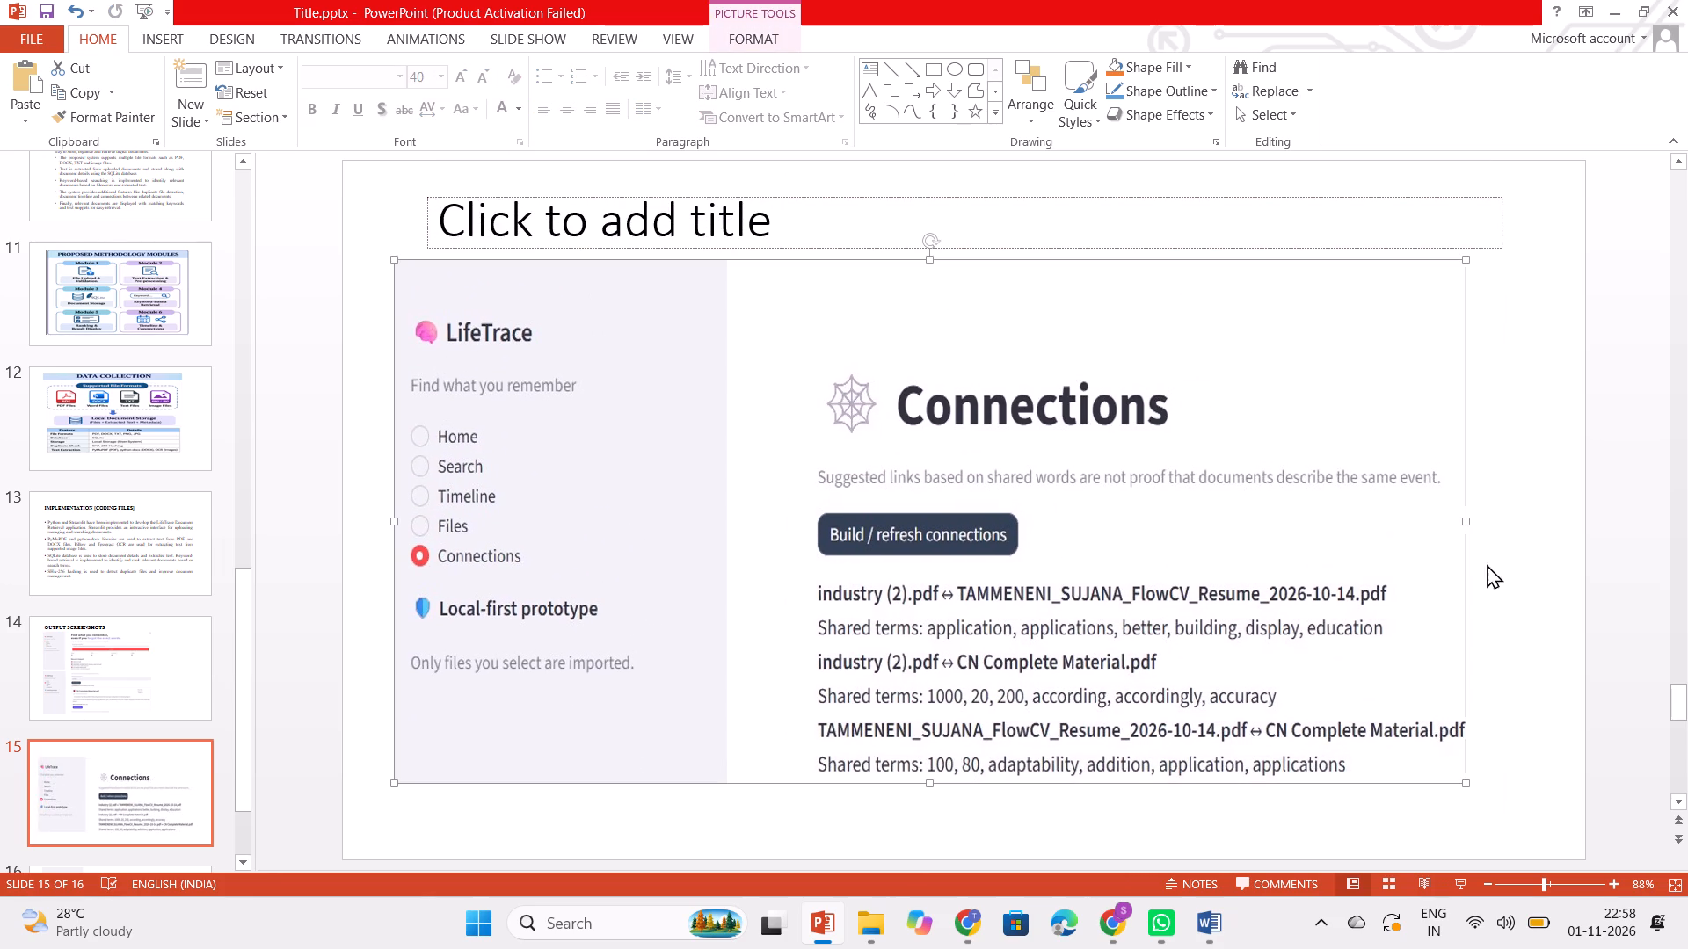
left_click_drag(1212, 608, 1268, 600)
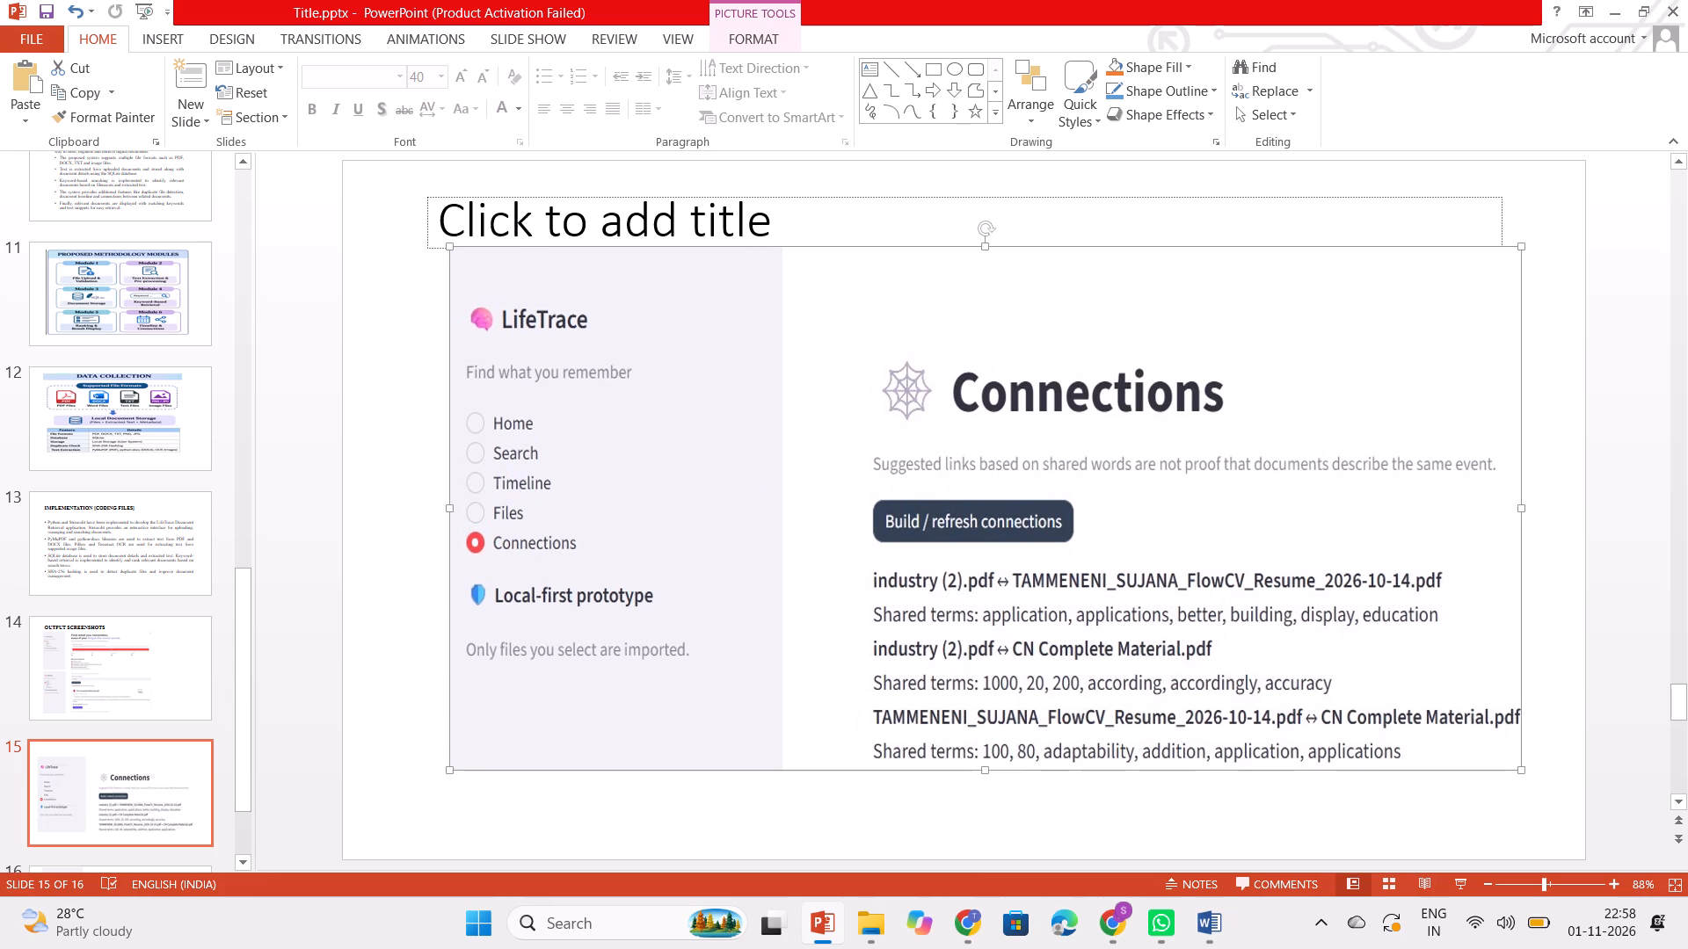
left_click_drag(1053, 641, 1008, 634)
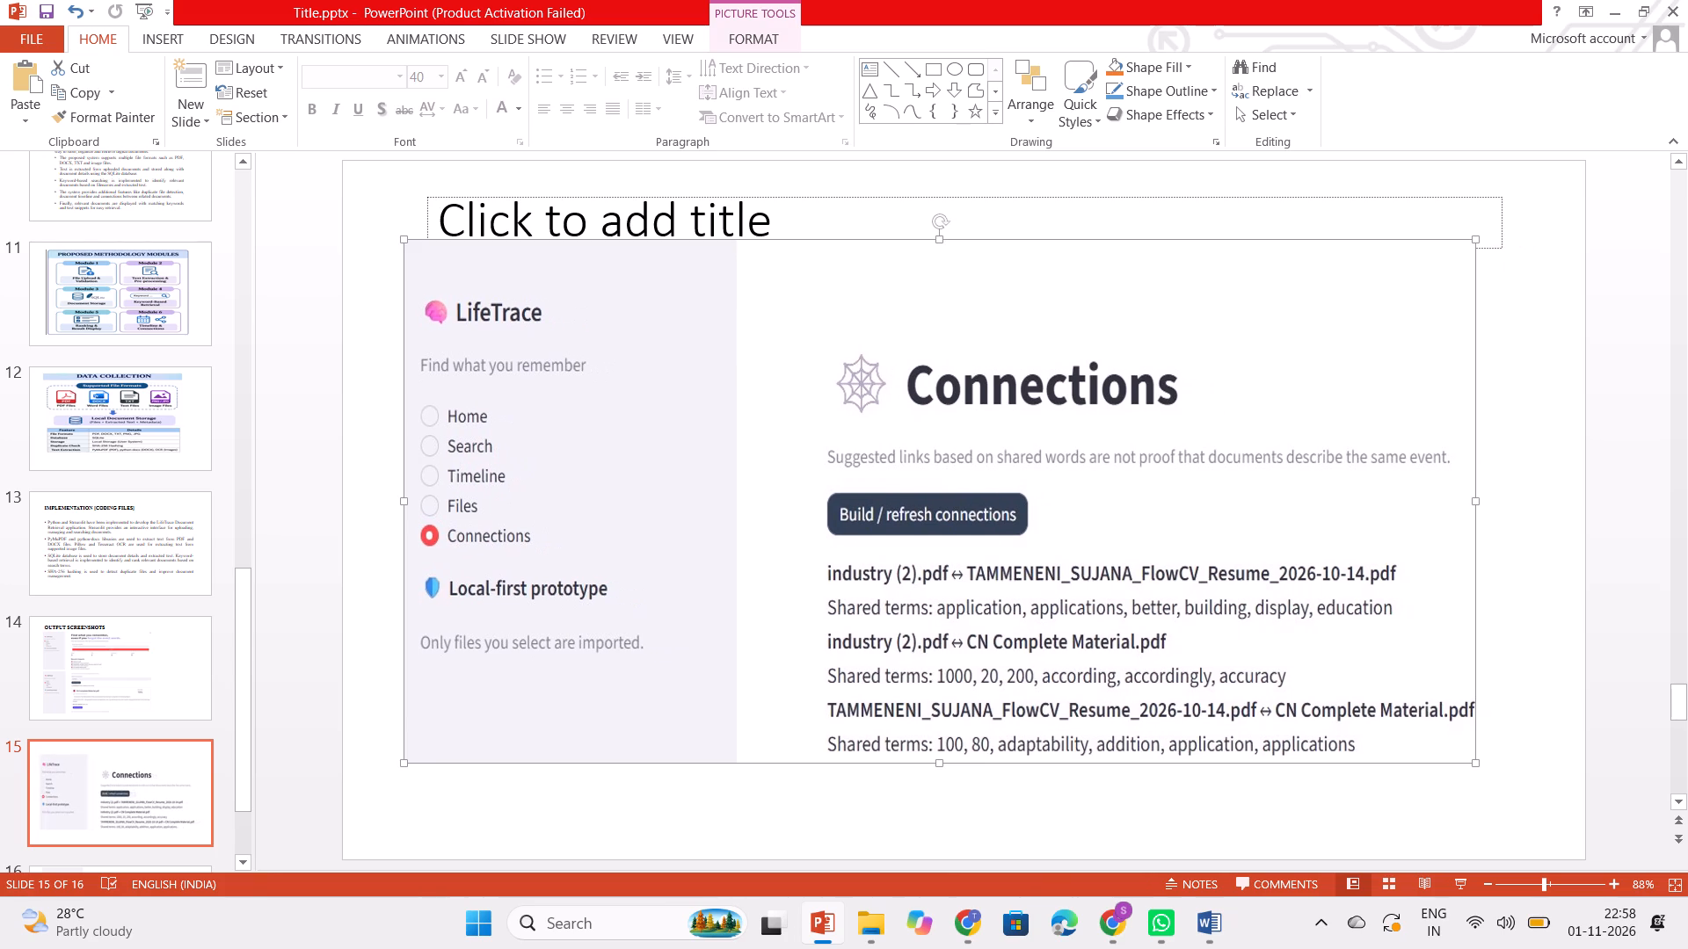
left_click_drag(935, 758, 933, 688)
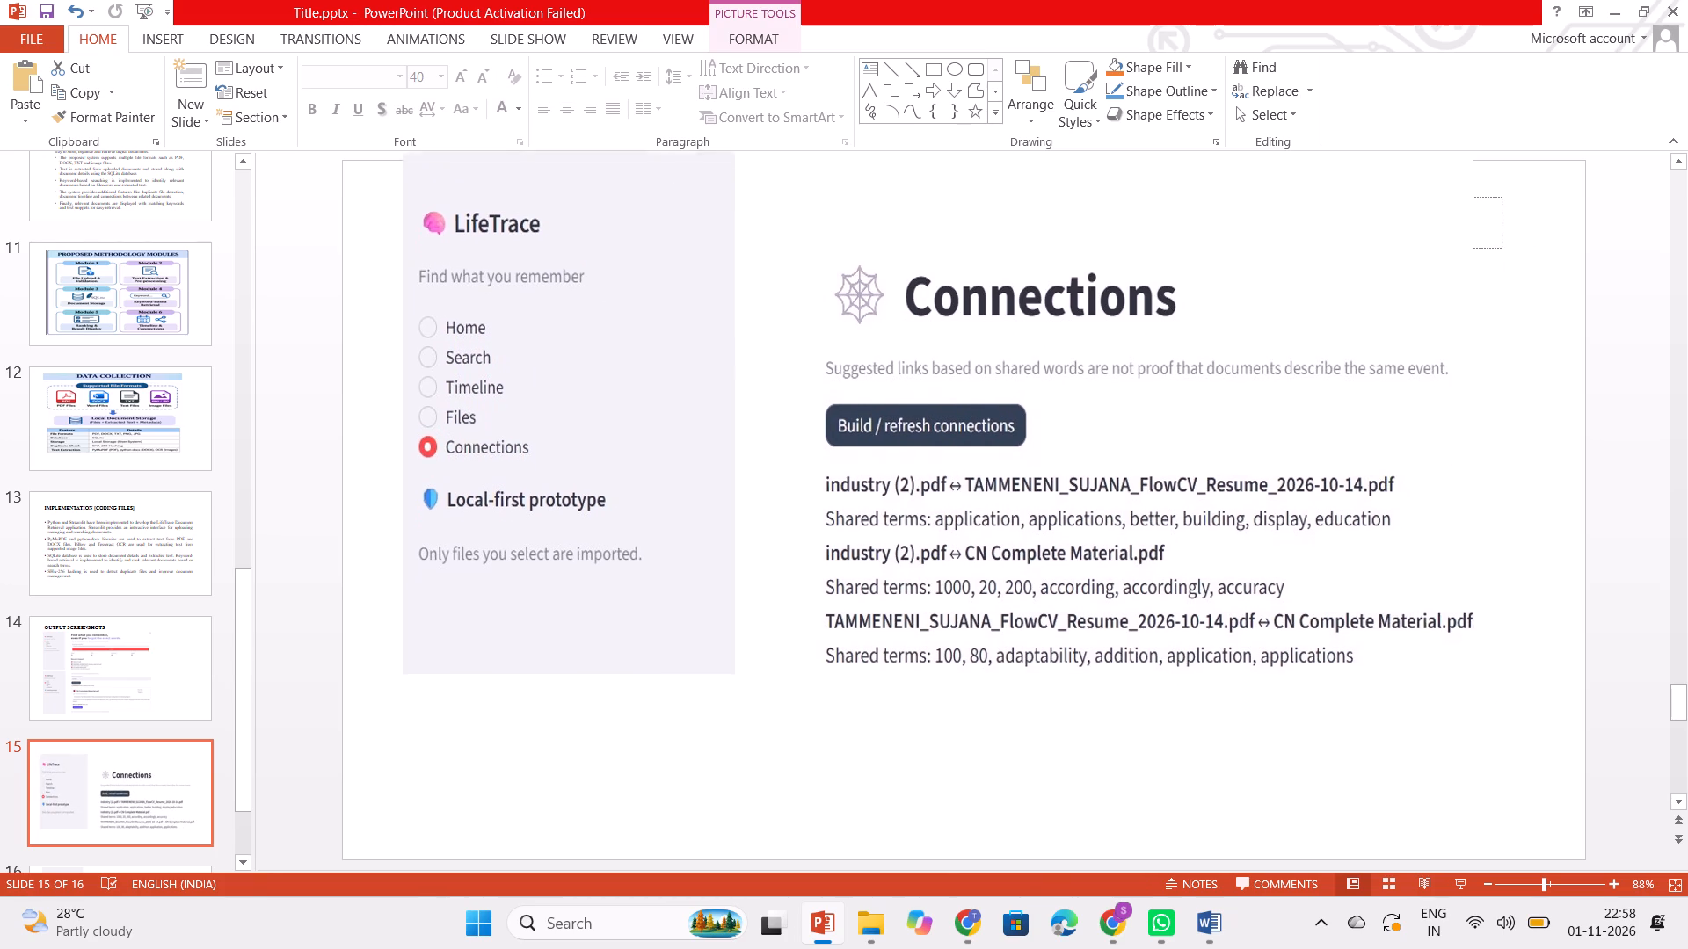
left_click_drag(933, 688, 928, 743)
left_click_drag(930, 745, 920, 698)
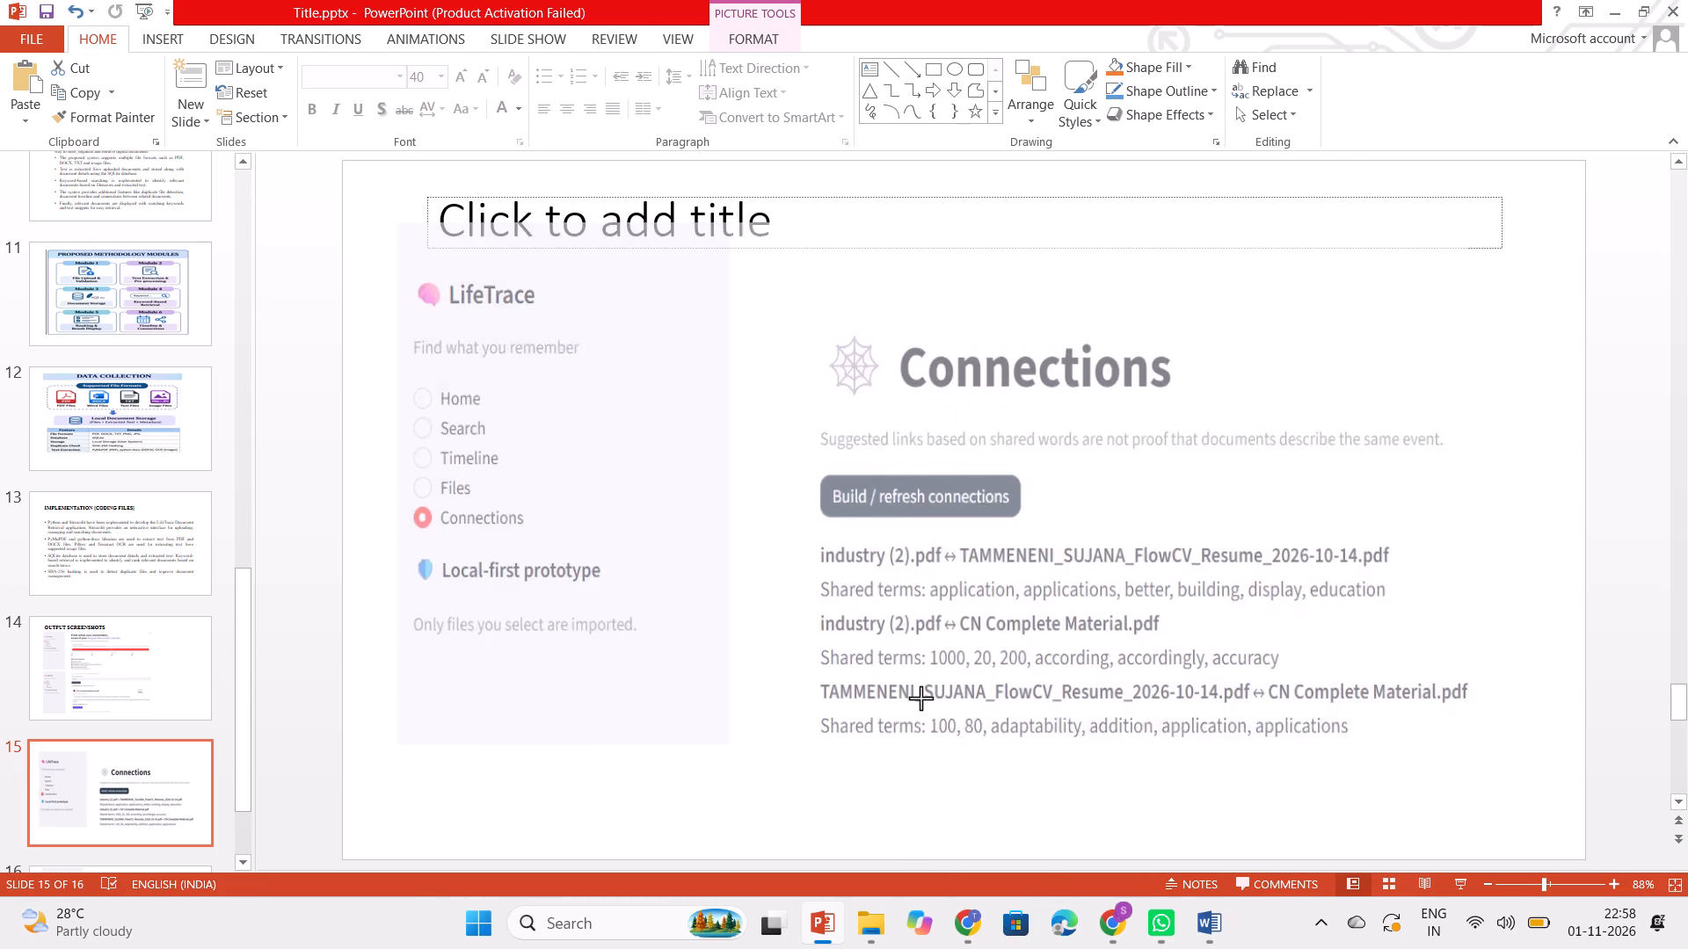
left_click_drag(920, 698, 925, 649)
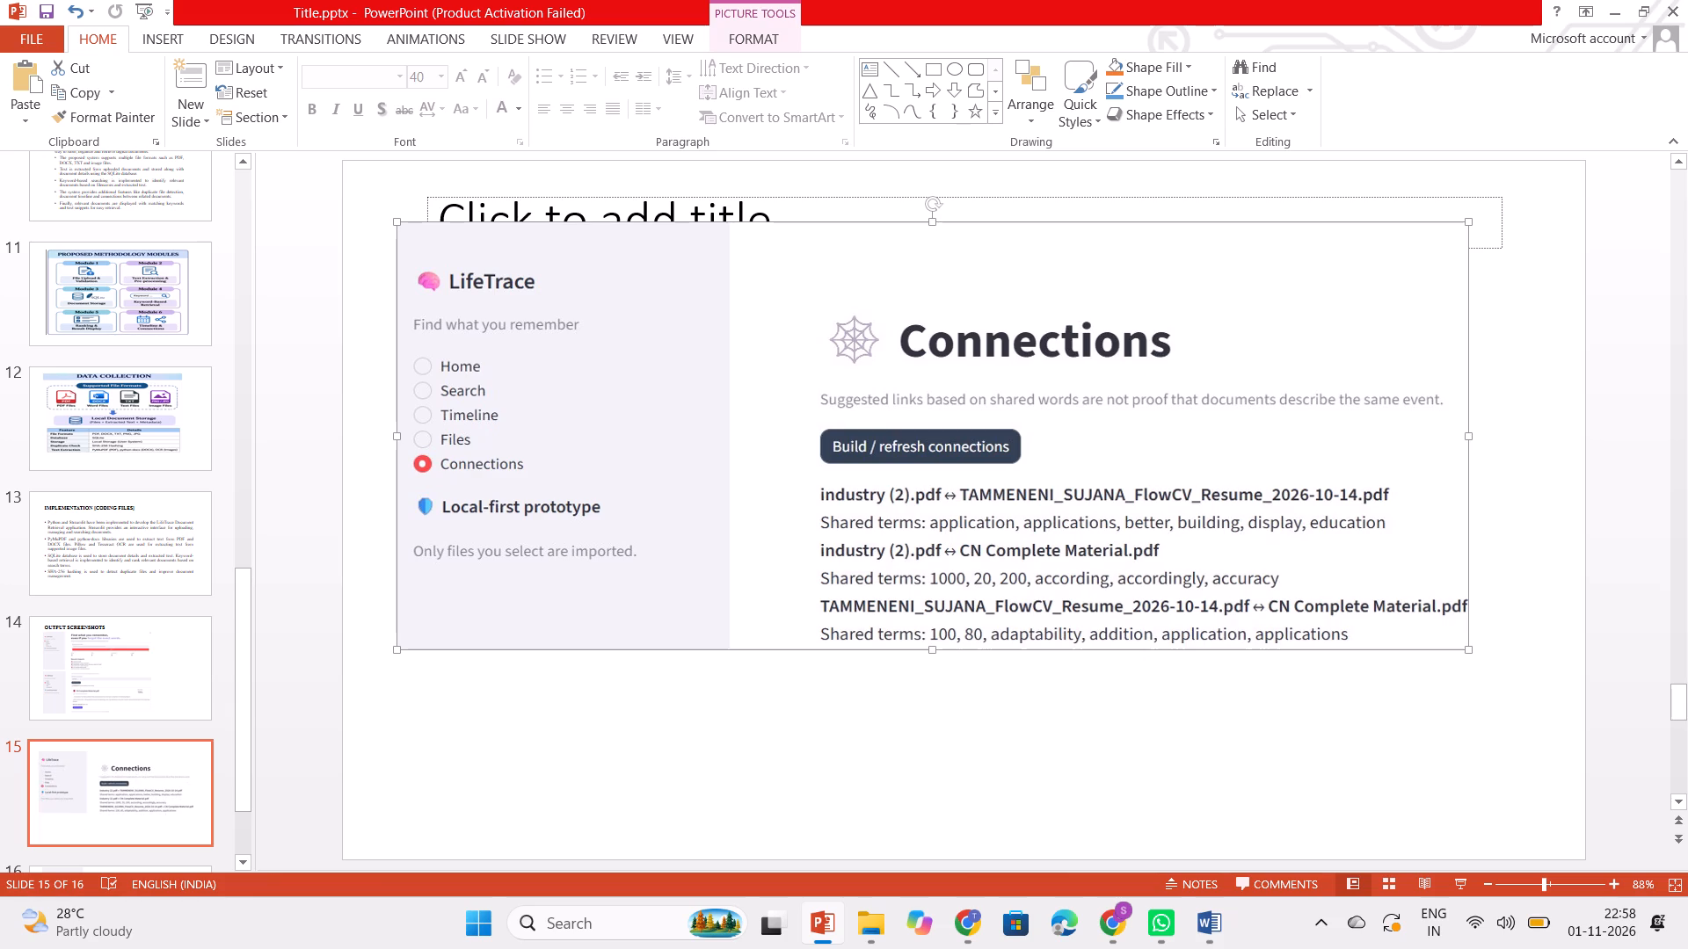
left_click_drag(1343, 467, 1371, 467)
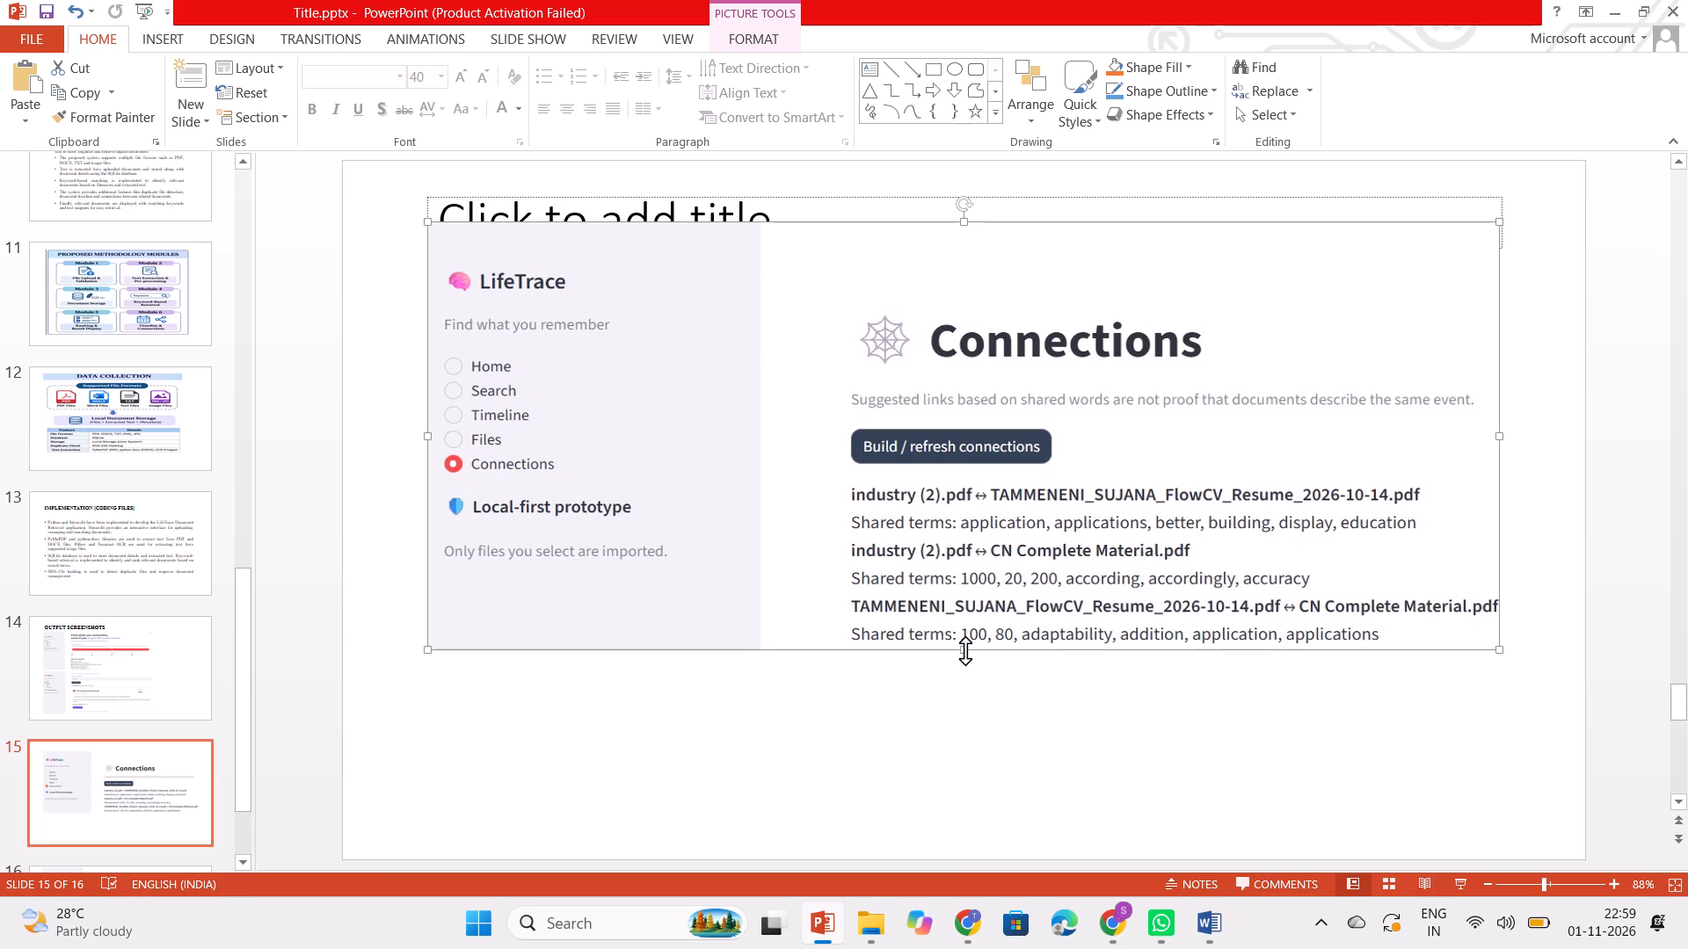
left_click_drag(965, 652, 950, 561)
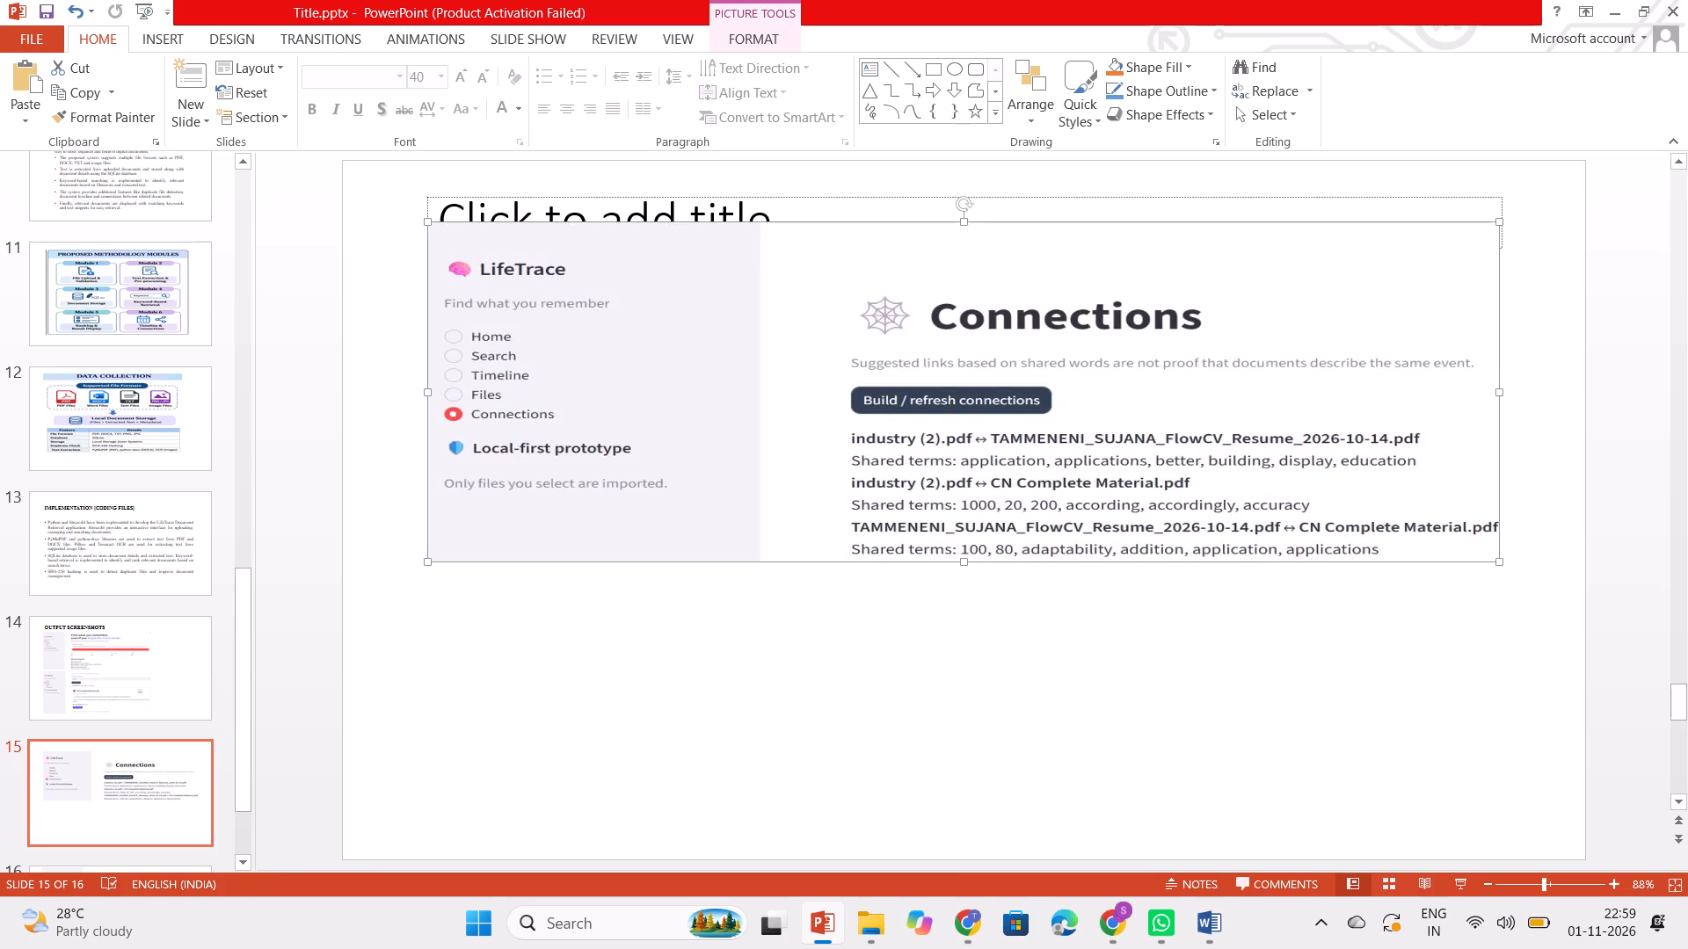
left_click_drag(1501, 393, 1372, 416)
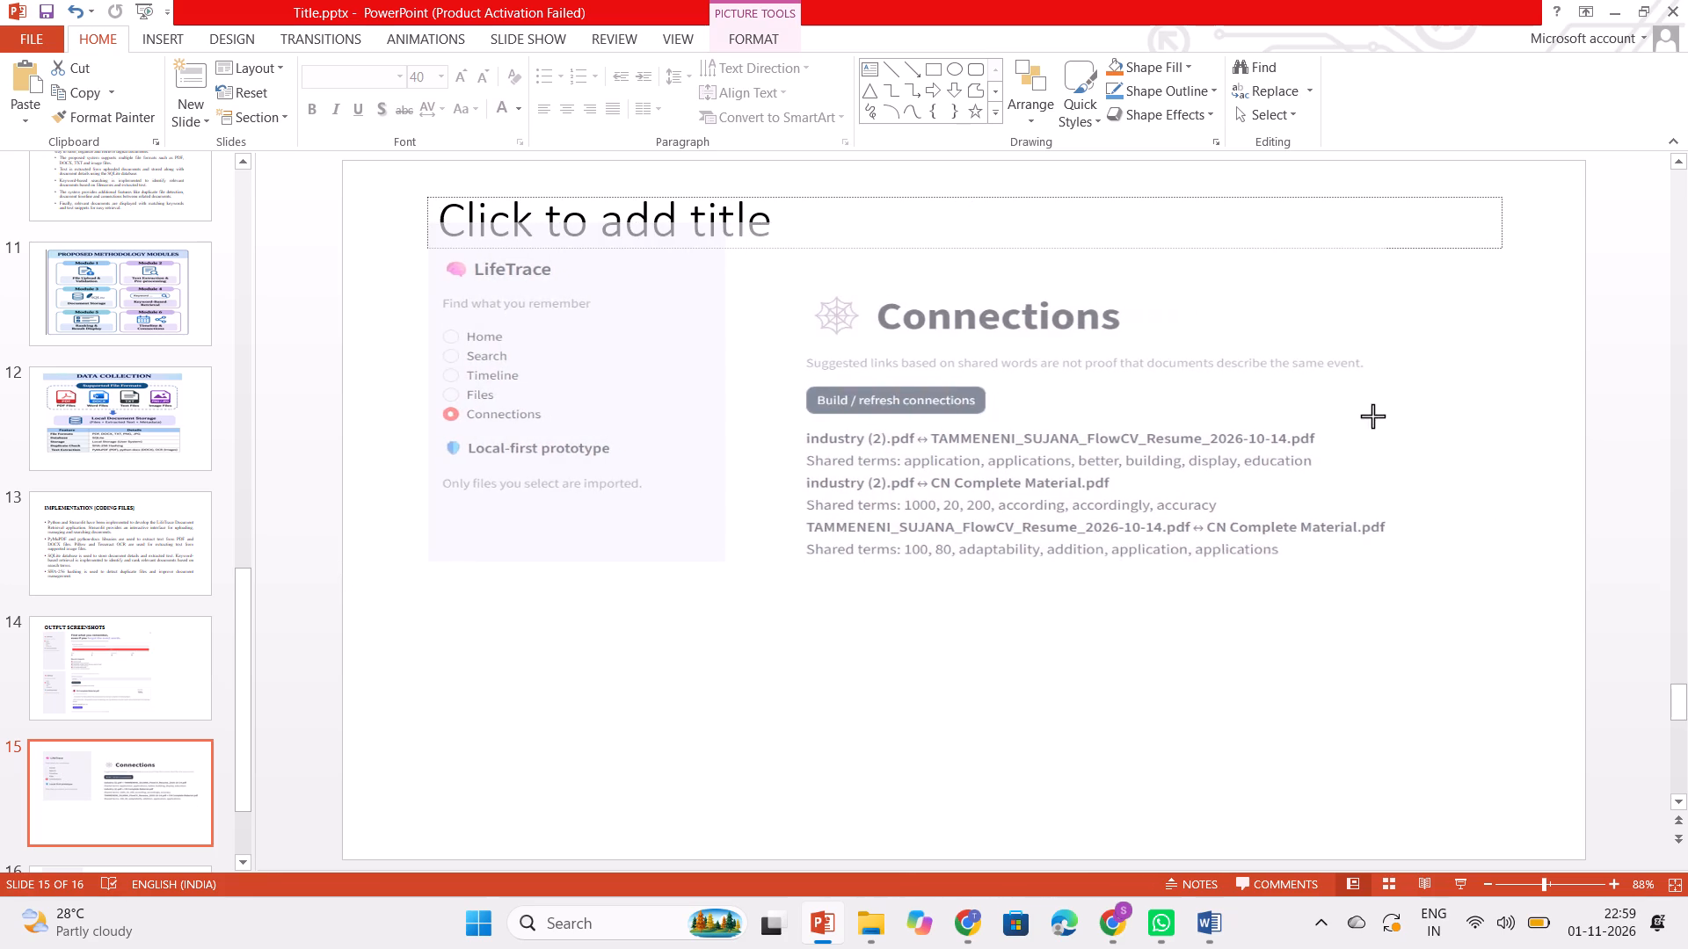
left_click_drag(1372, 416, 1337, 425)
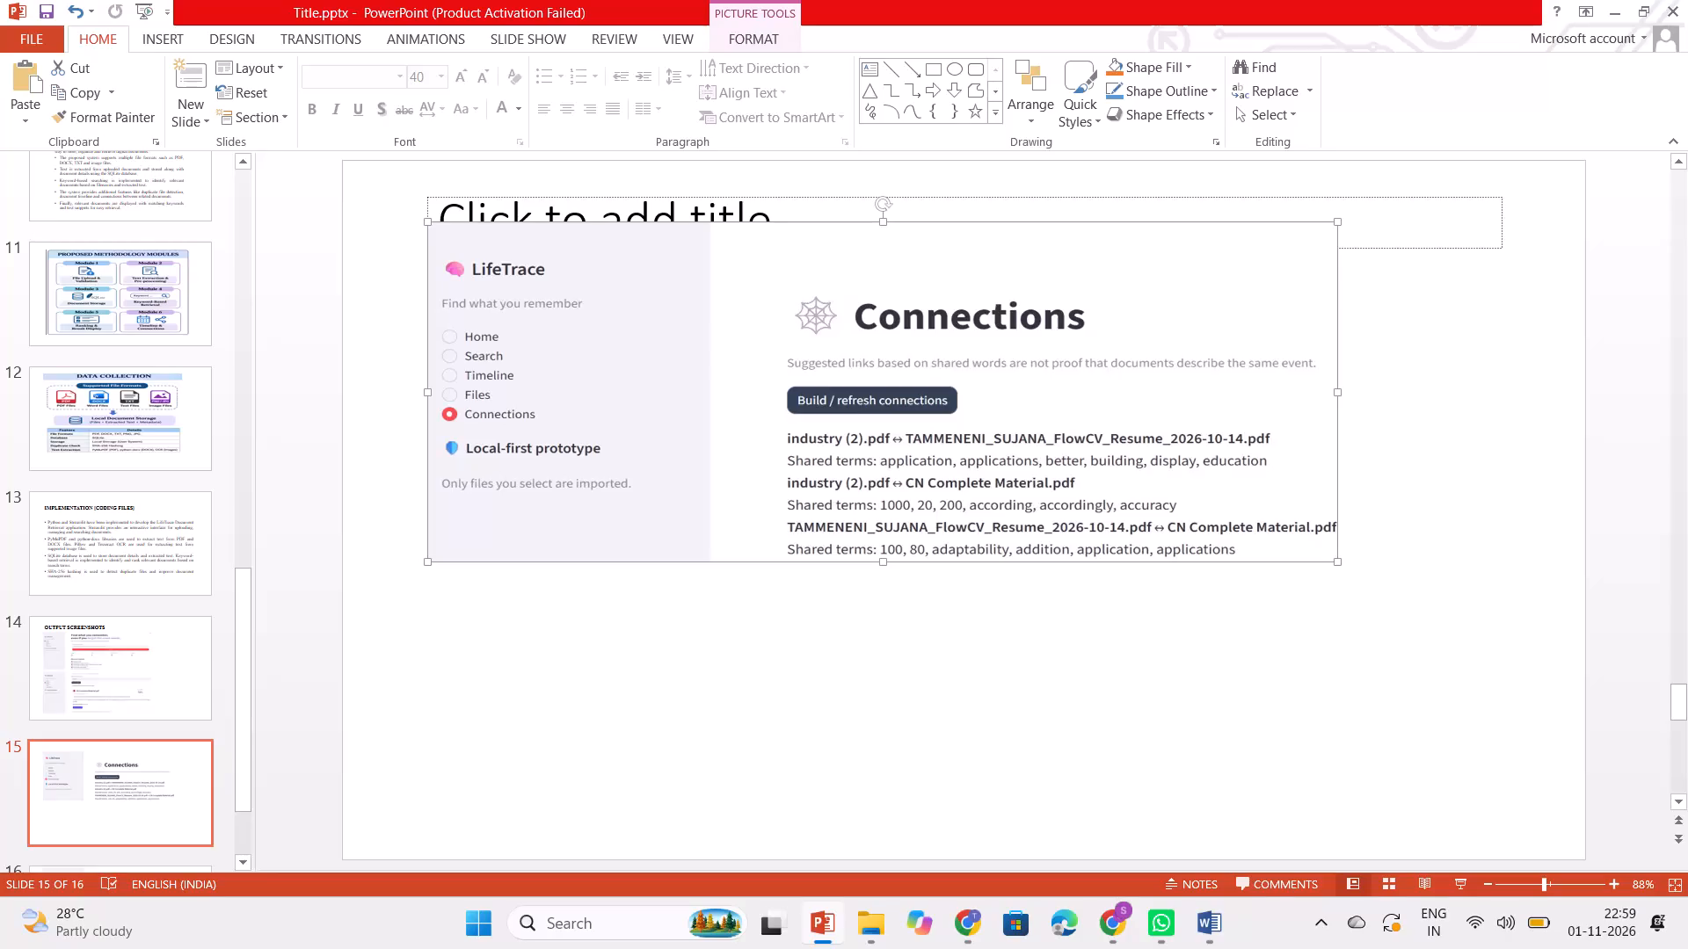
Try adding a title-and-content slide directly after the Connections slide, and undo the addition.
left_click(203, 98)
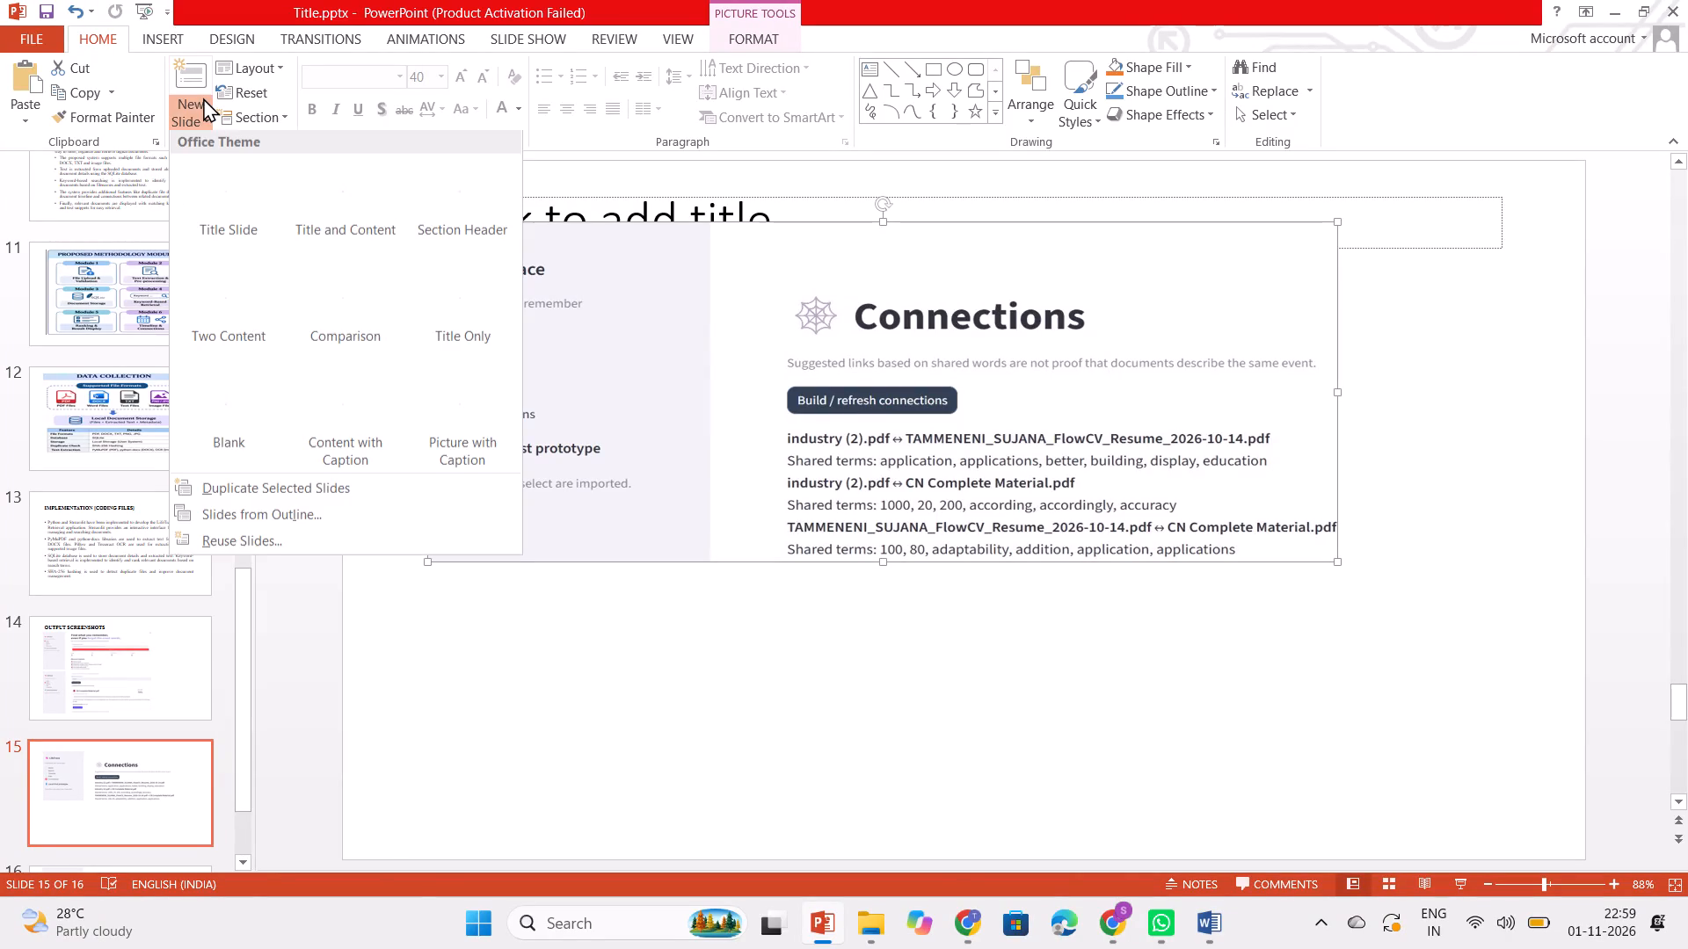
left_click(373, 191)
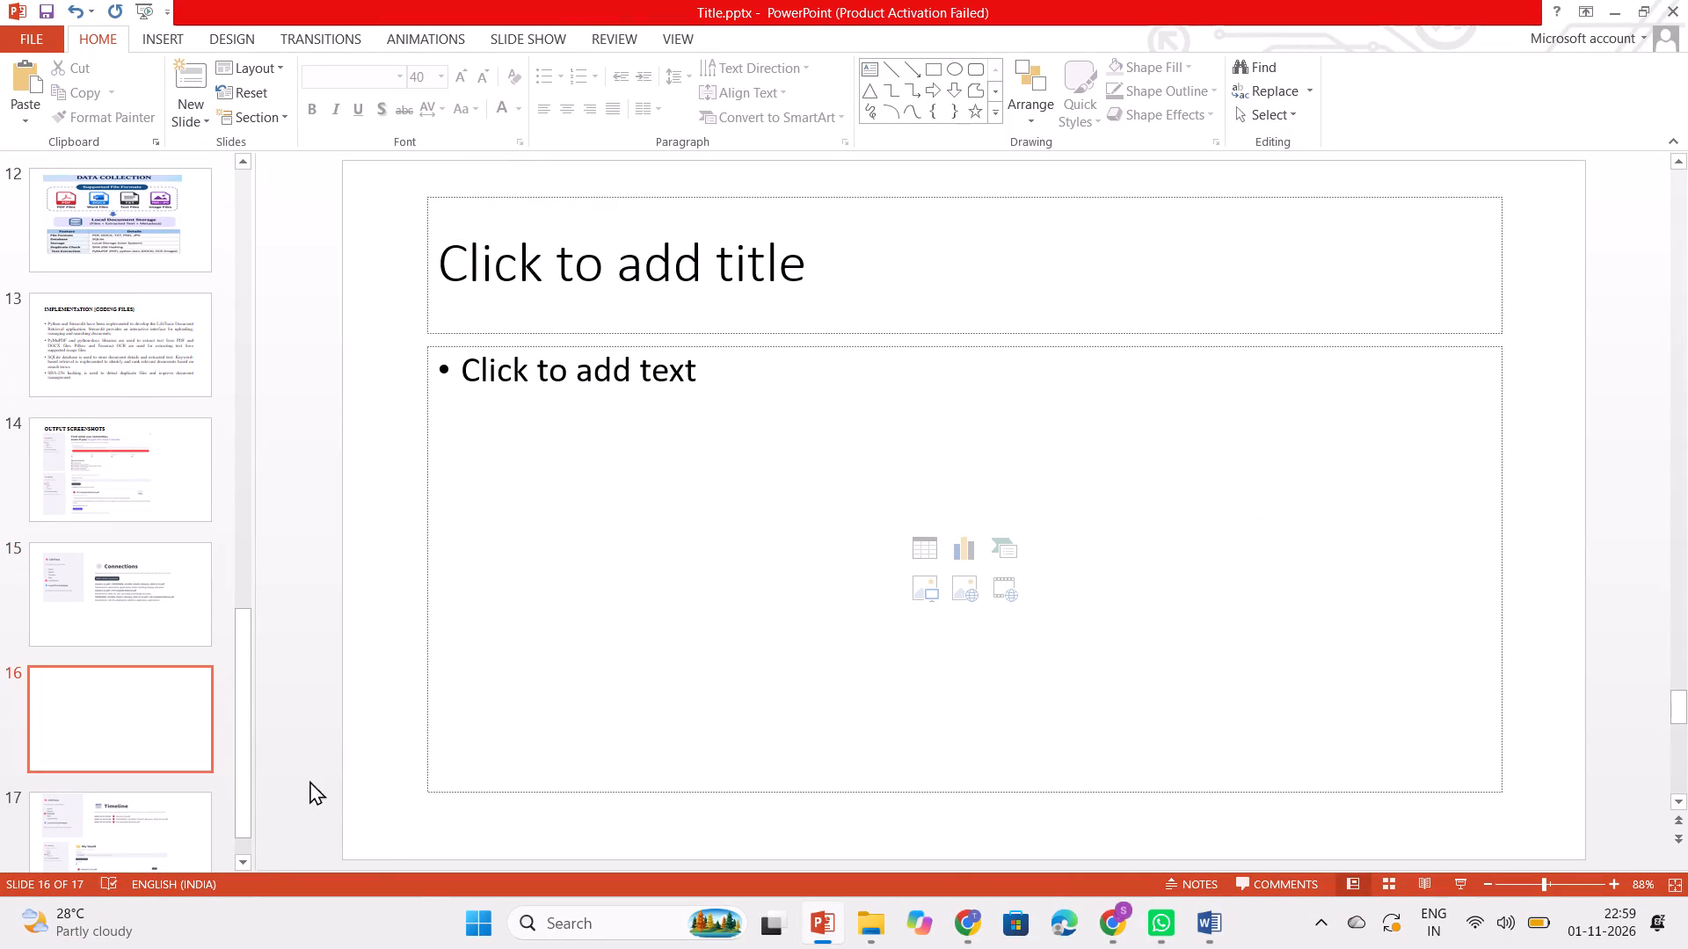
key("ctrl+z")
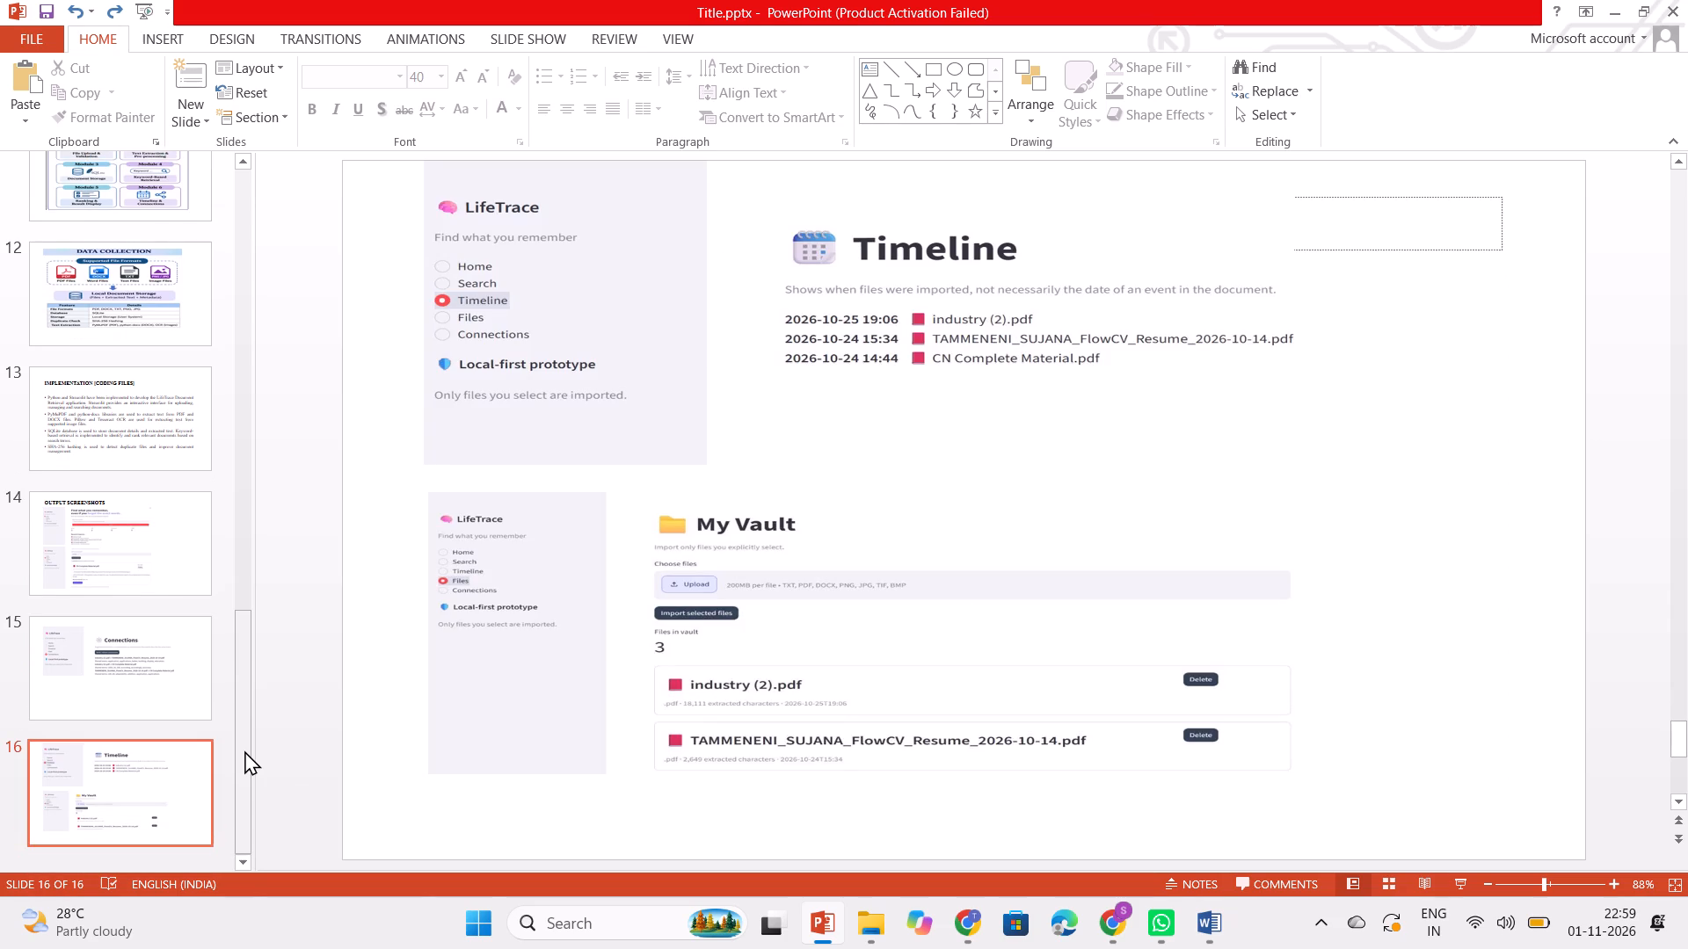
Undo the Connections slide's edits one by one, including the pasted picture and the insertion of slide 15 itself.
scroll(54, 712, "down", 1)
left_click(97, 775)
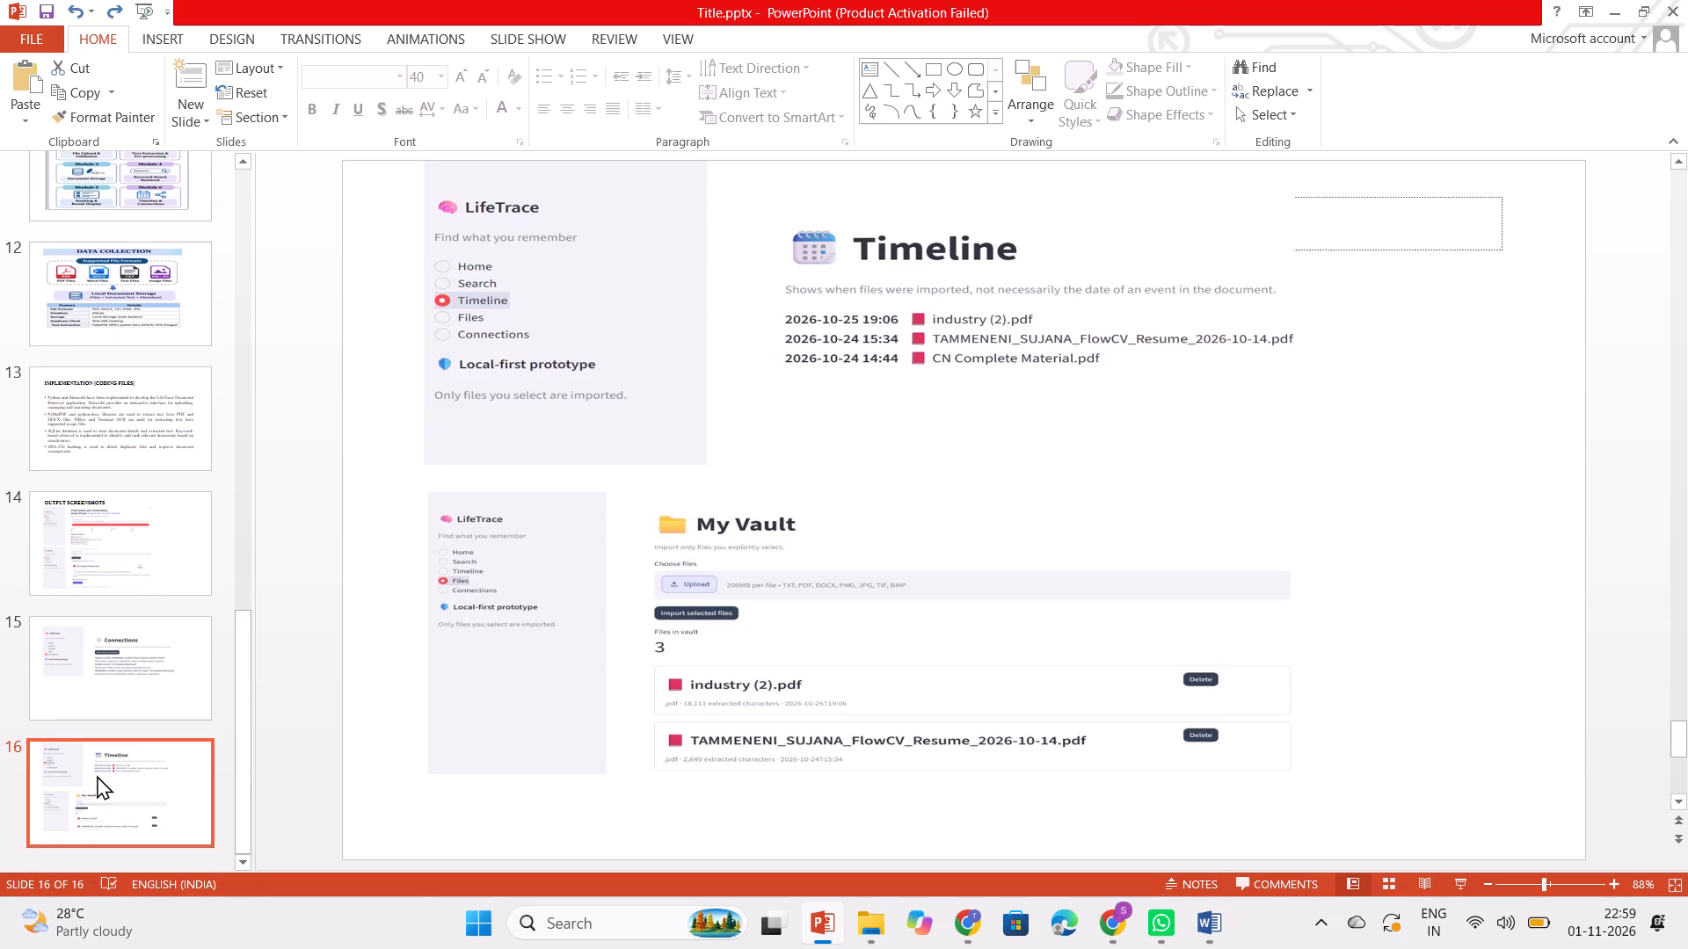
left_click(109, 669)
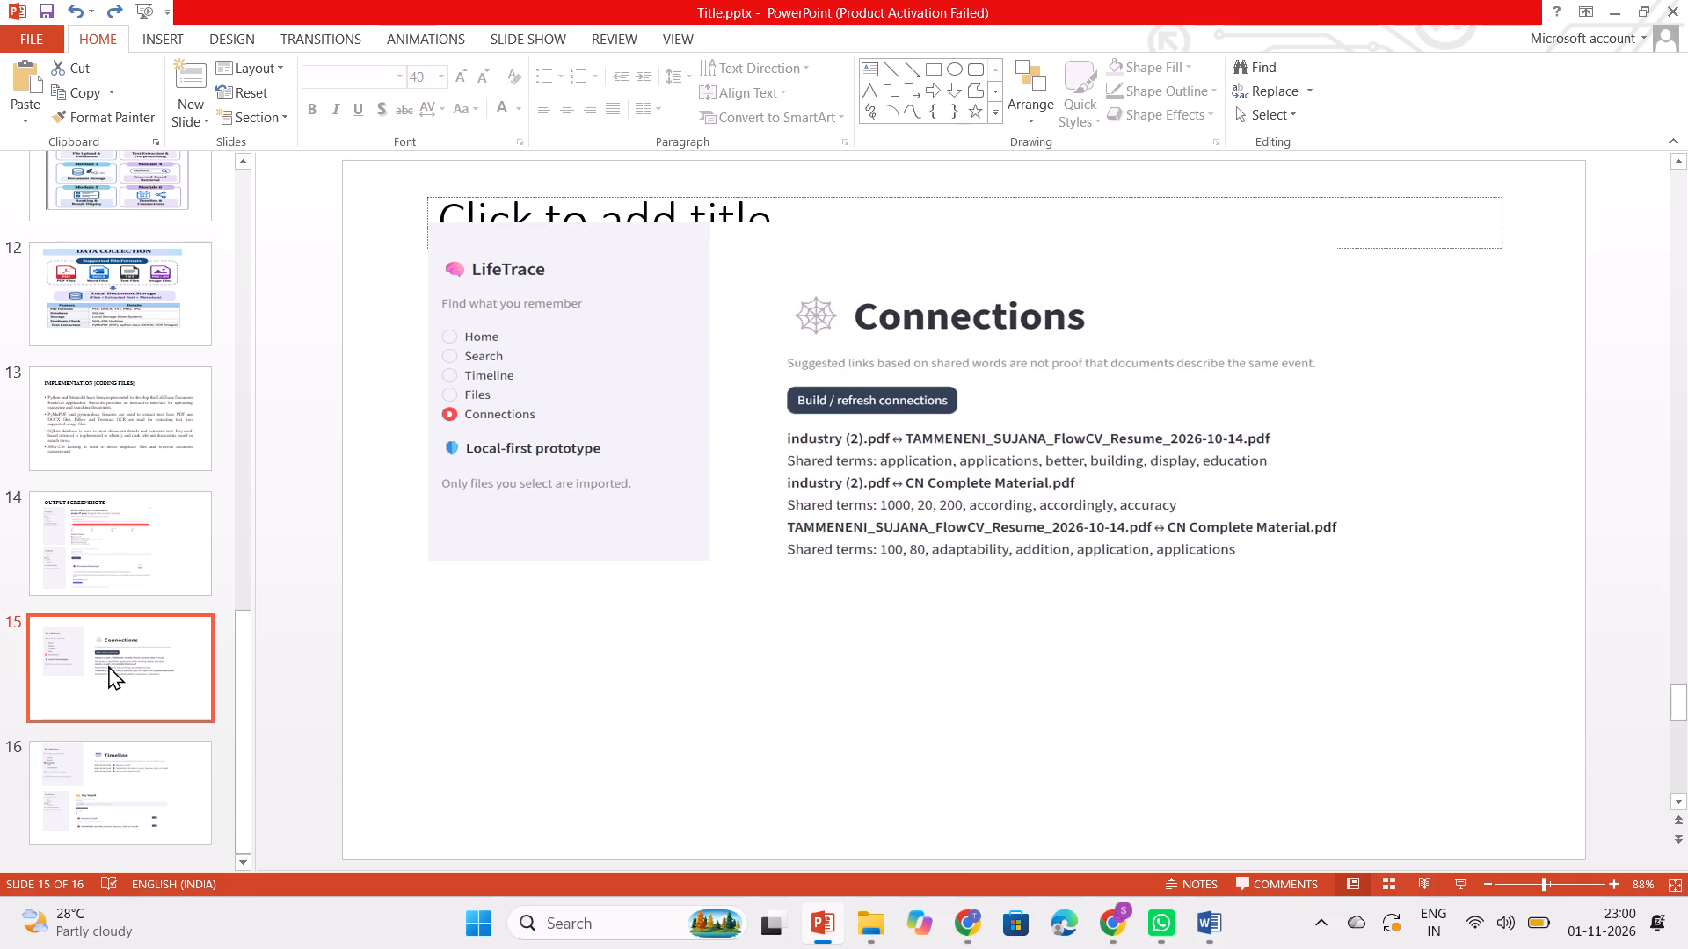
key("ctrl+z")
key("ctrl+z")
key("ctrl+z")
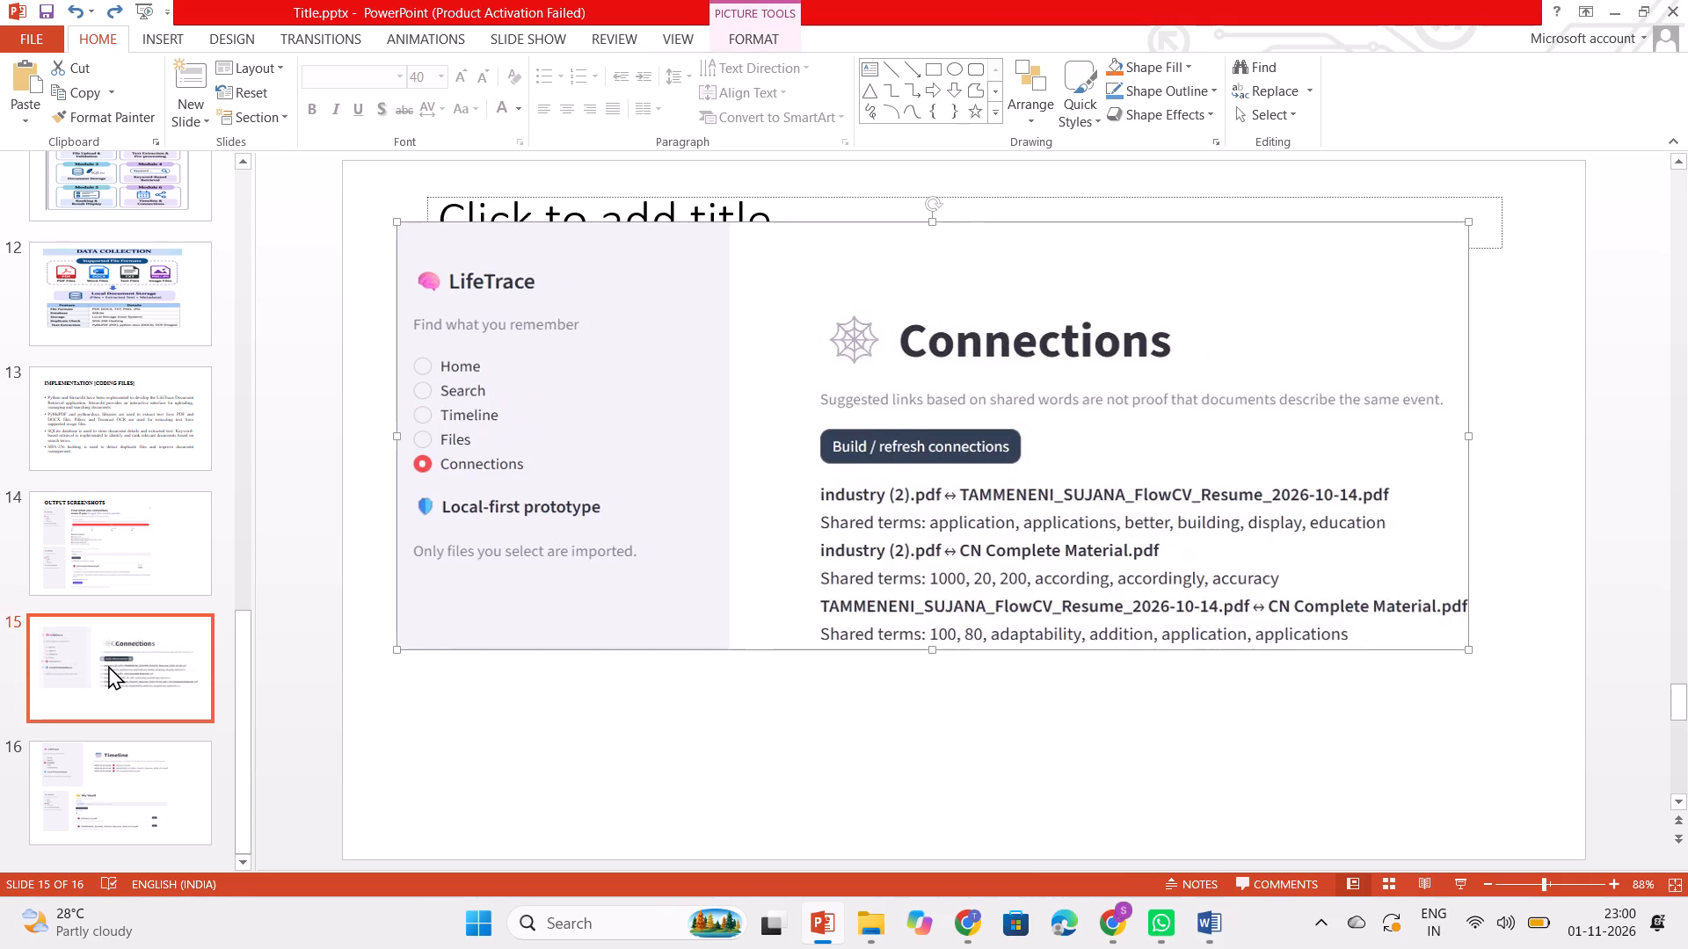
key("ctrl+z")
key("ctrl+z")
key("ctrl+z")
key("ctrl+z")
key("ctrl+z")
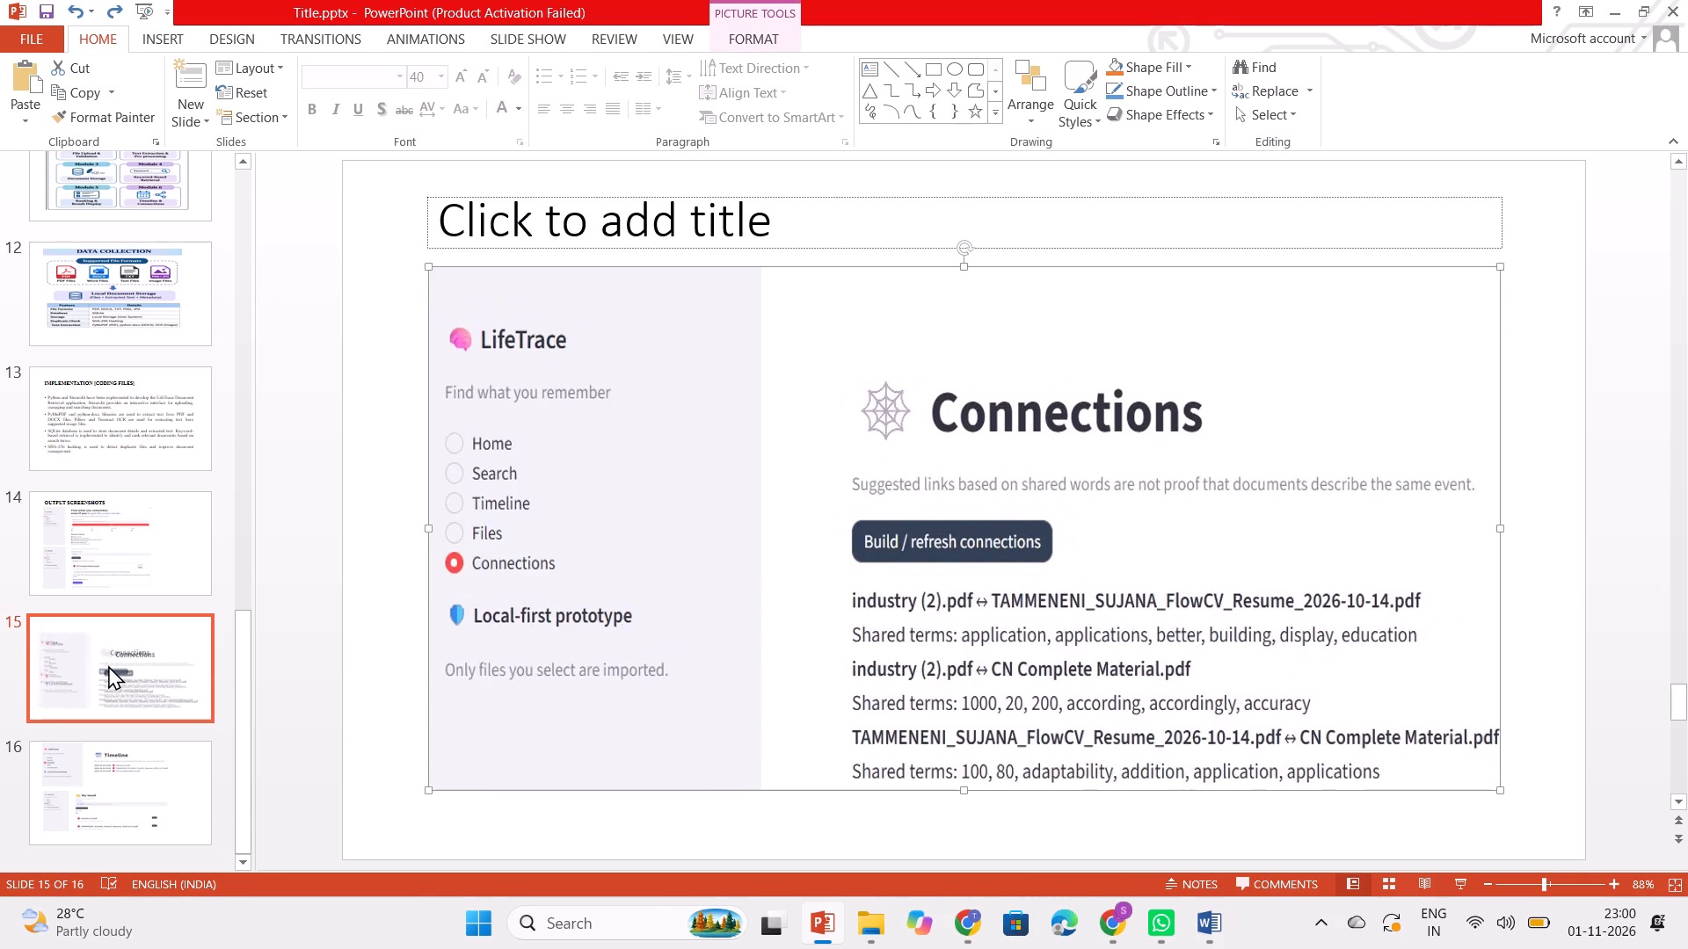
key("ctrl+z")
key("ctrl+z")
key("ctrl+z")
key("ctrl+z")
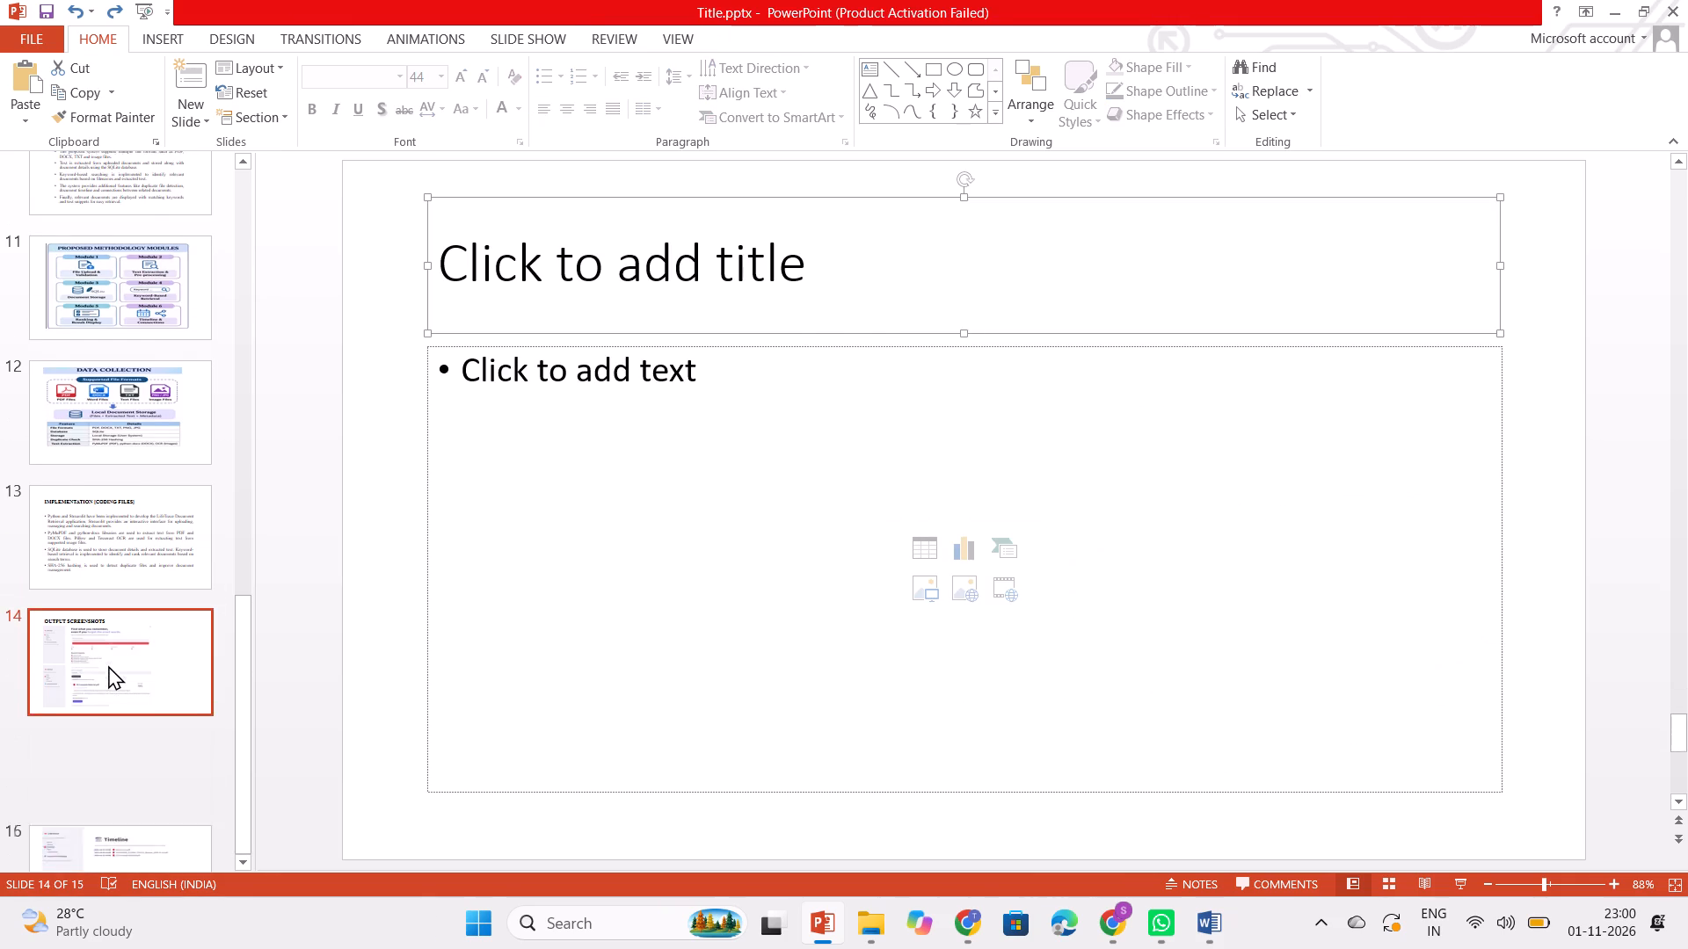
Add a new title-and-content slide directly after the Timeline and My Vault slide.
left_click(117, 792)
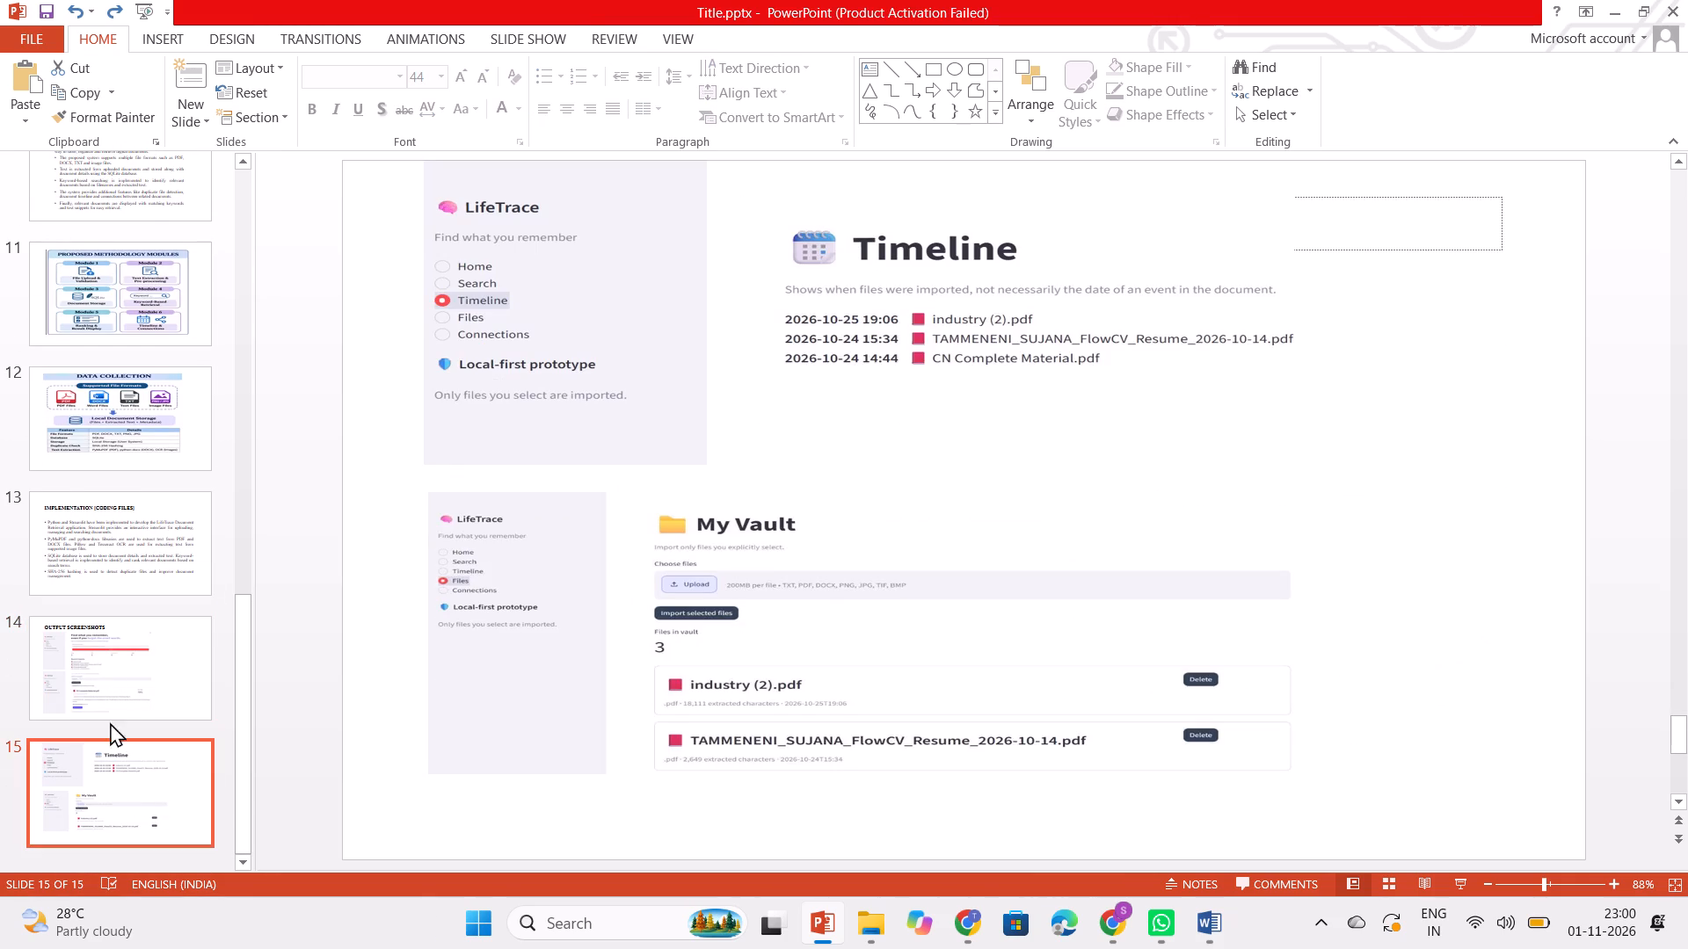
left_click(185, 79)
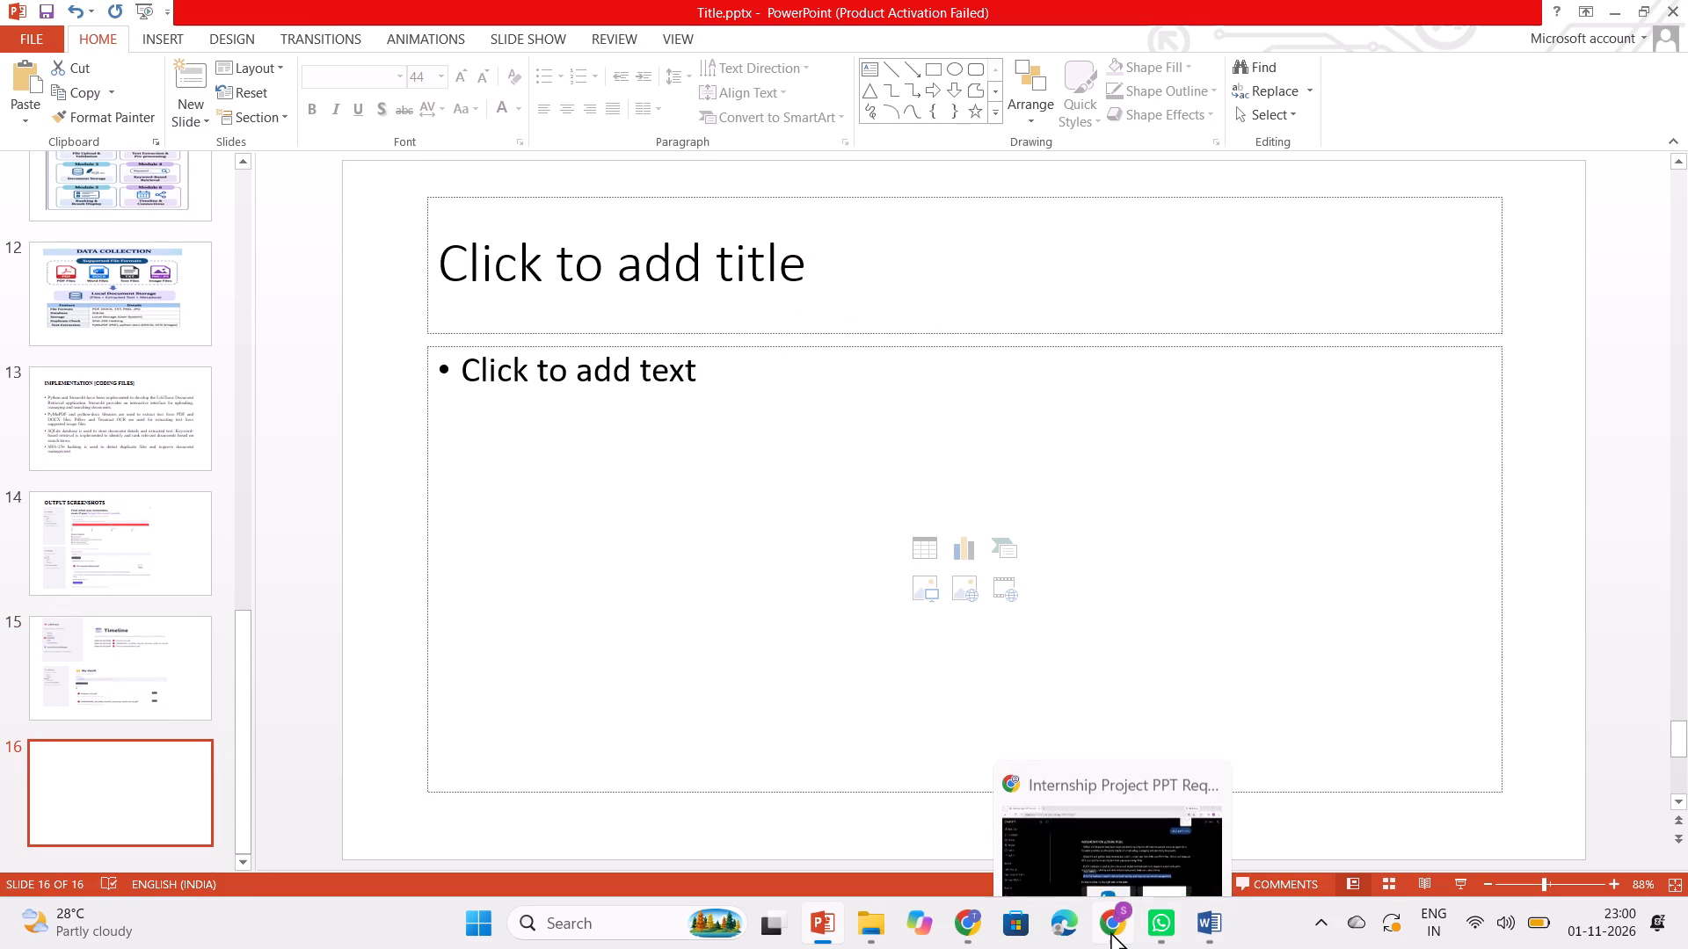
Copy the Fig 7.5 Memory Connections picture from the Word report into slide 16's content placeholder in PowerPoint.
left_click(1212, 918)
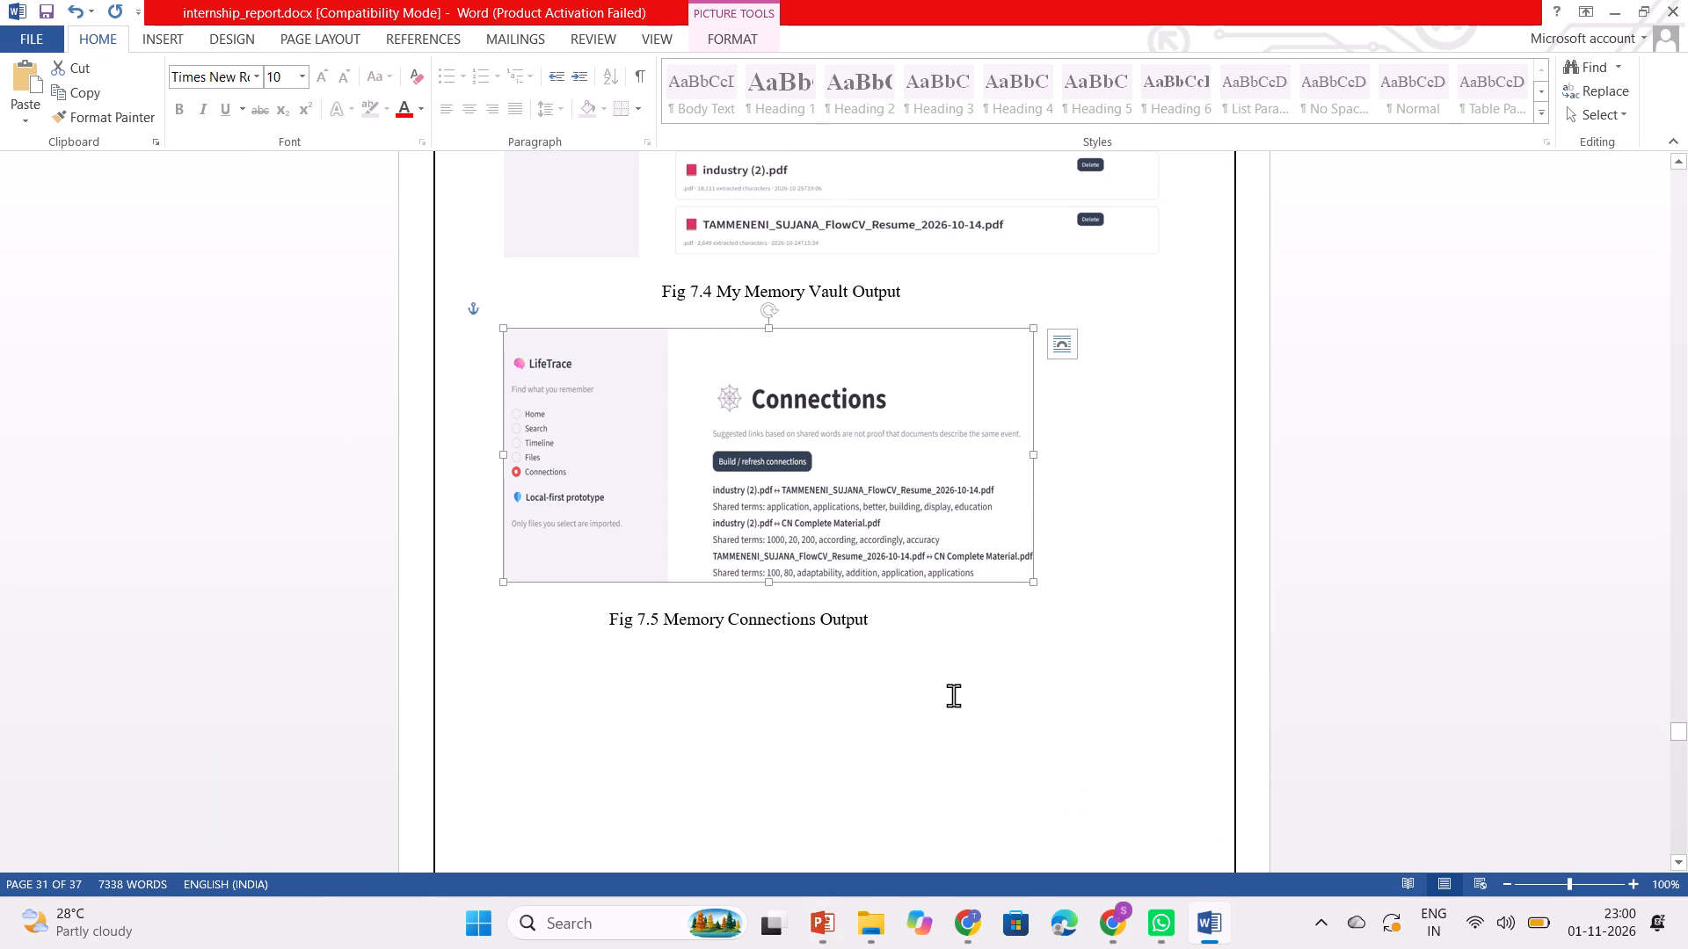
right_click(901, 488)
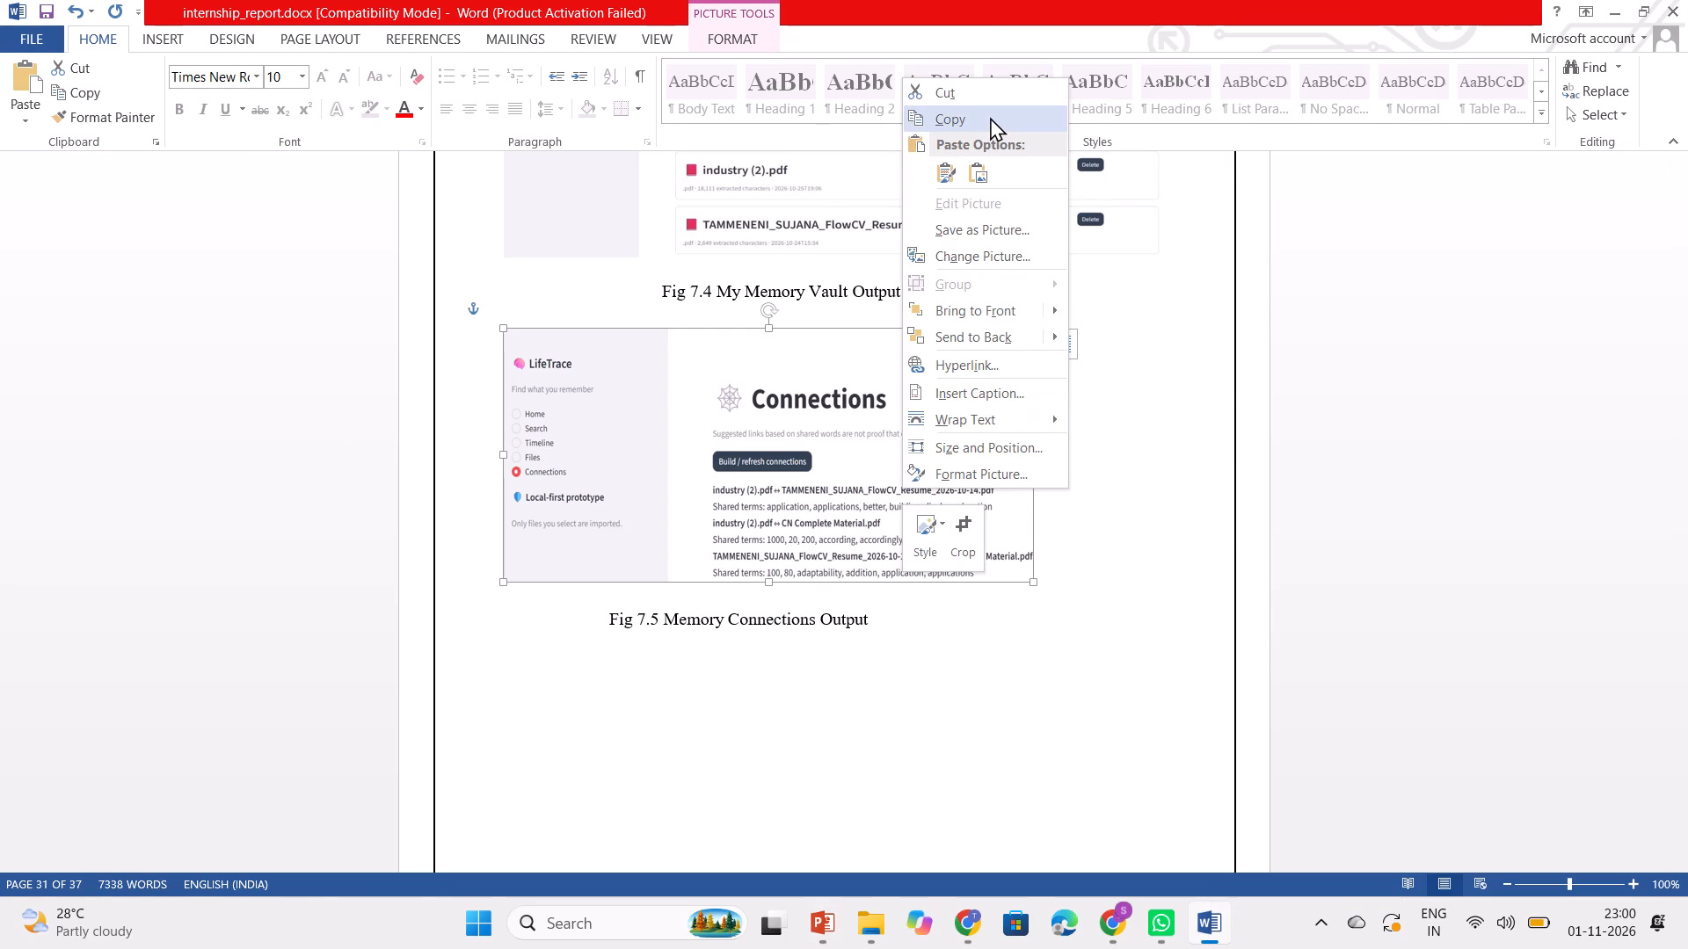
left_click(991, 117)
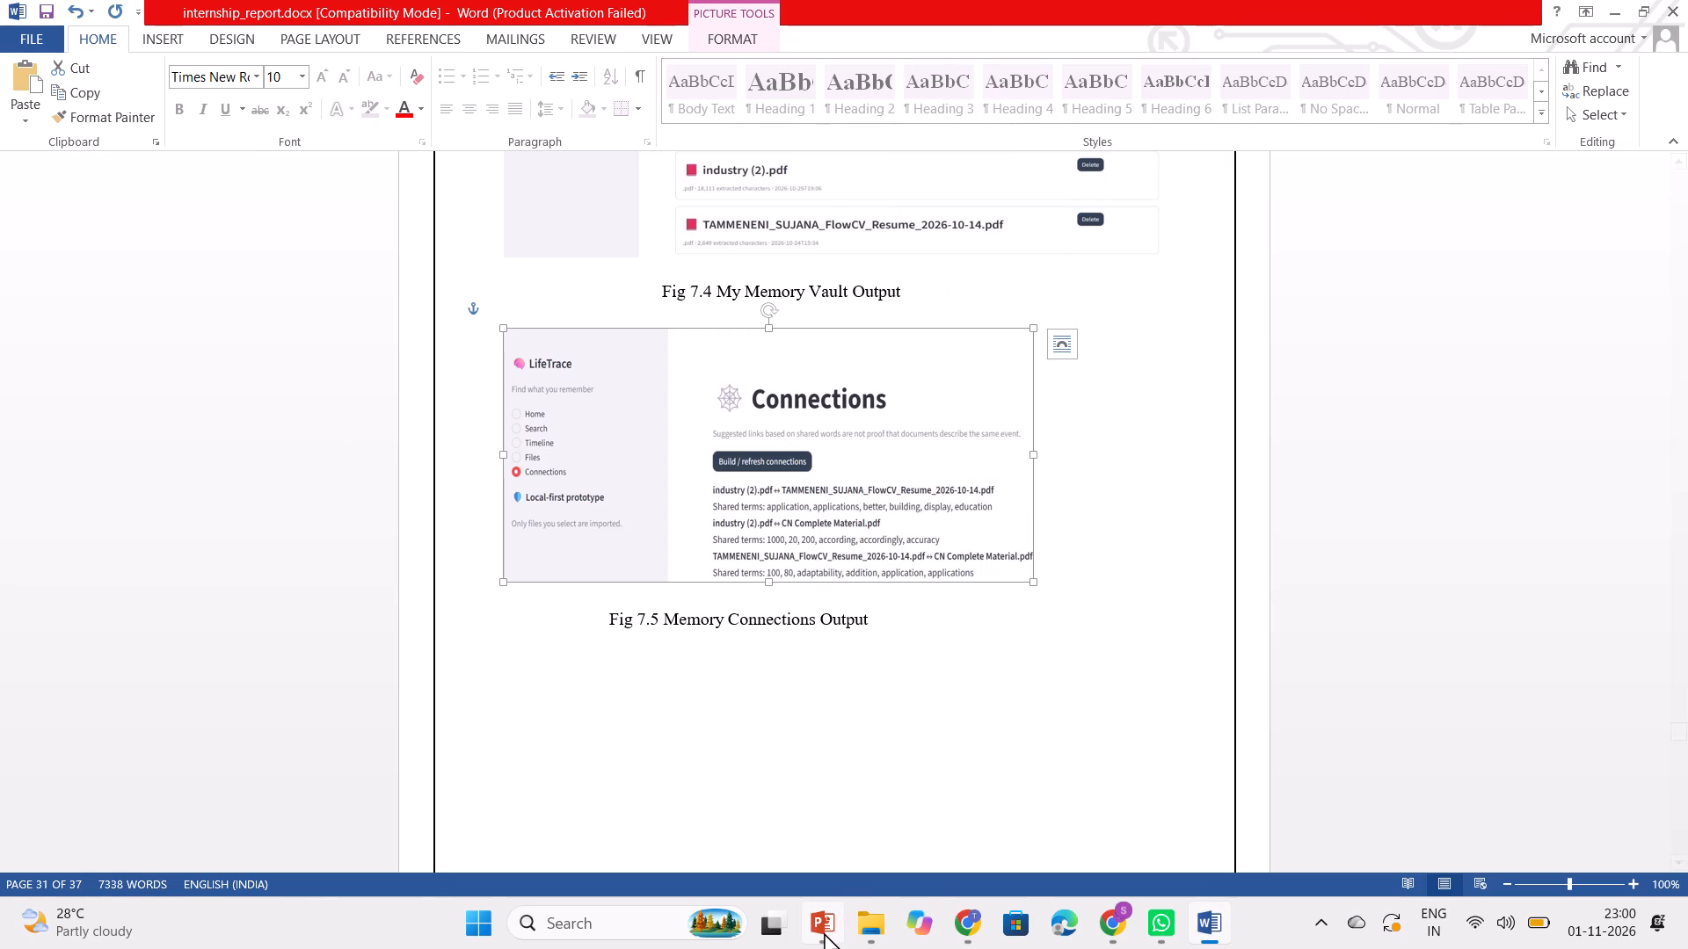
left_click(824, 932)
left_click(761, 402)
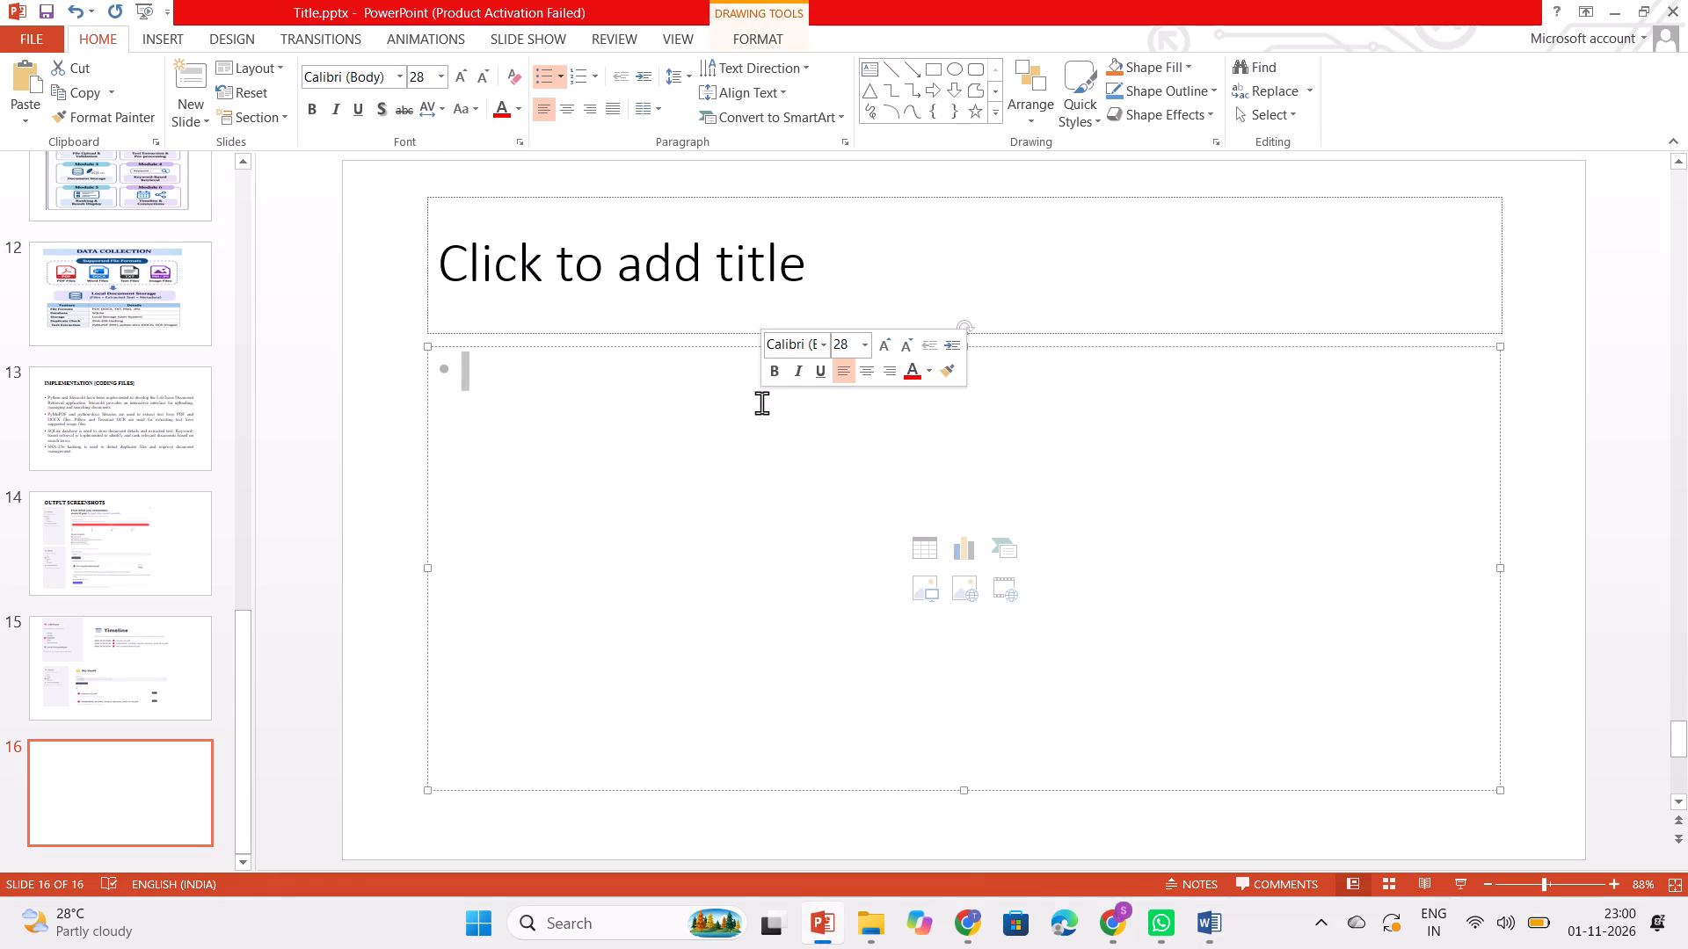
key("ctrl+v")
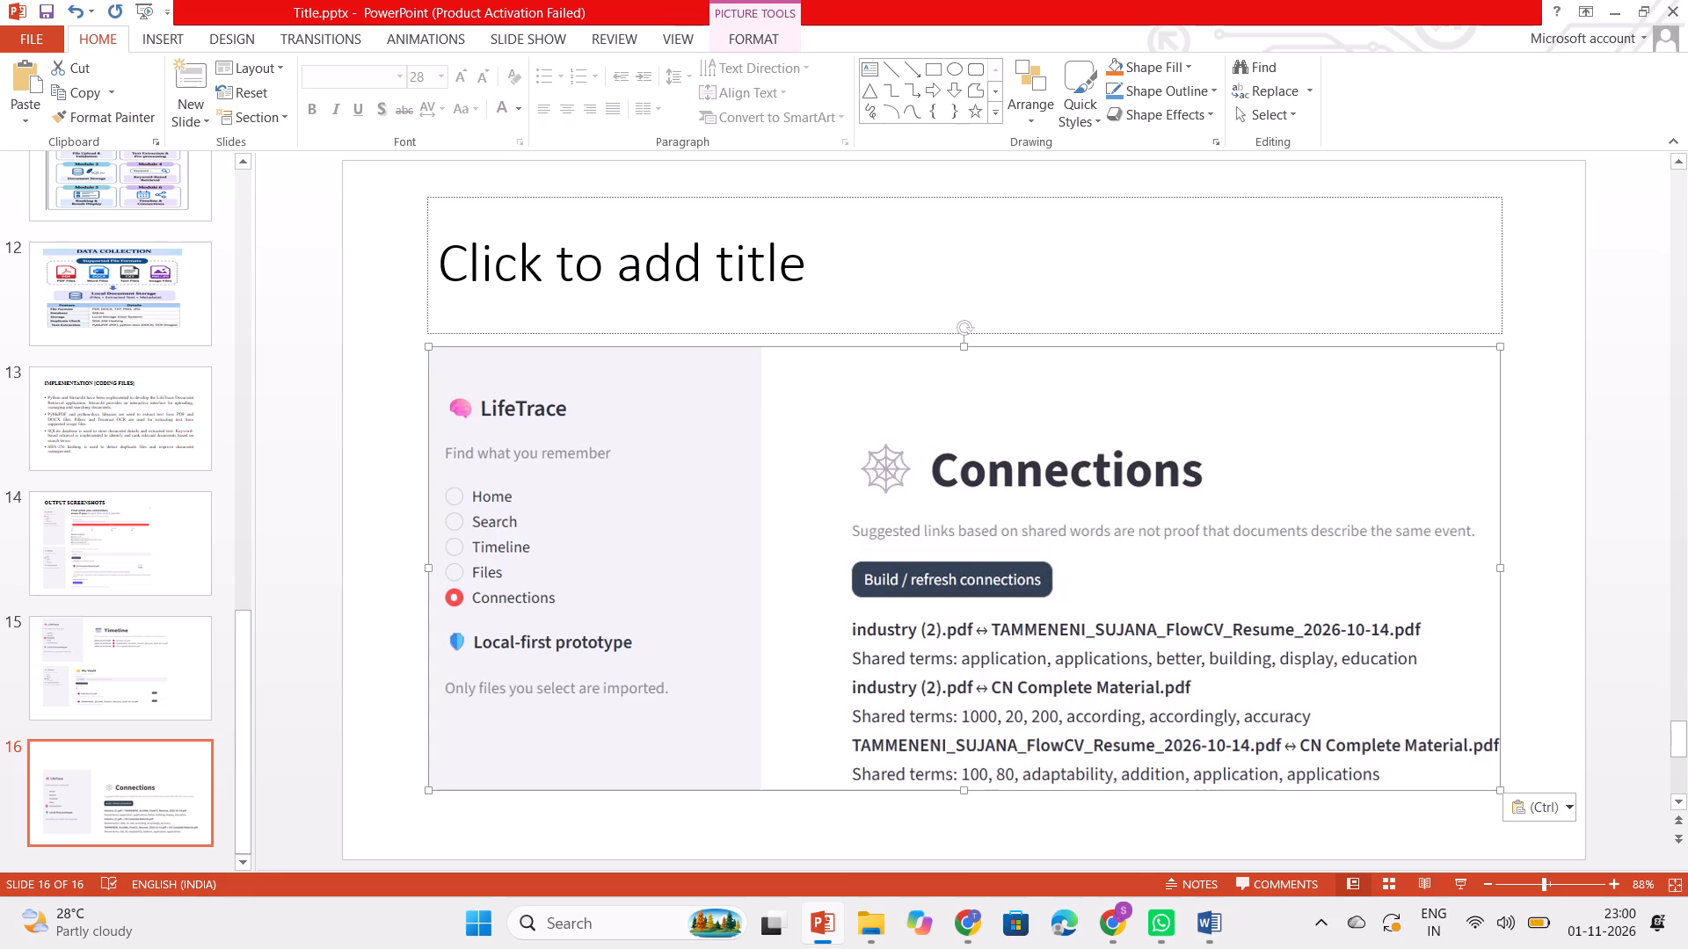
Reduce the height of the Connections picture on slide 16 from its lower edge.
left_click_drag(966, 793, 953, 700)
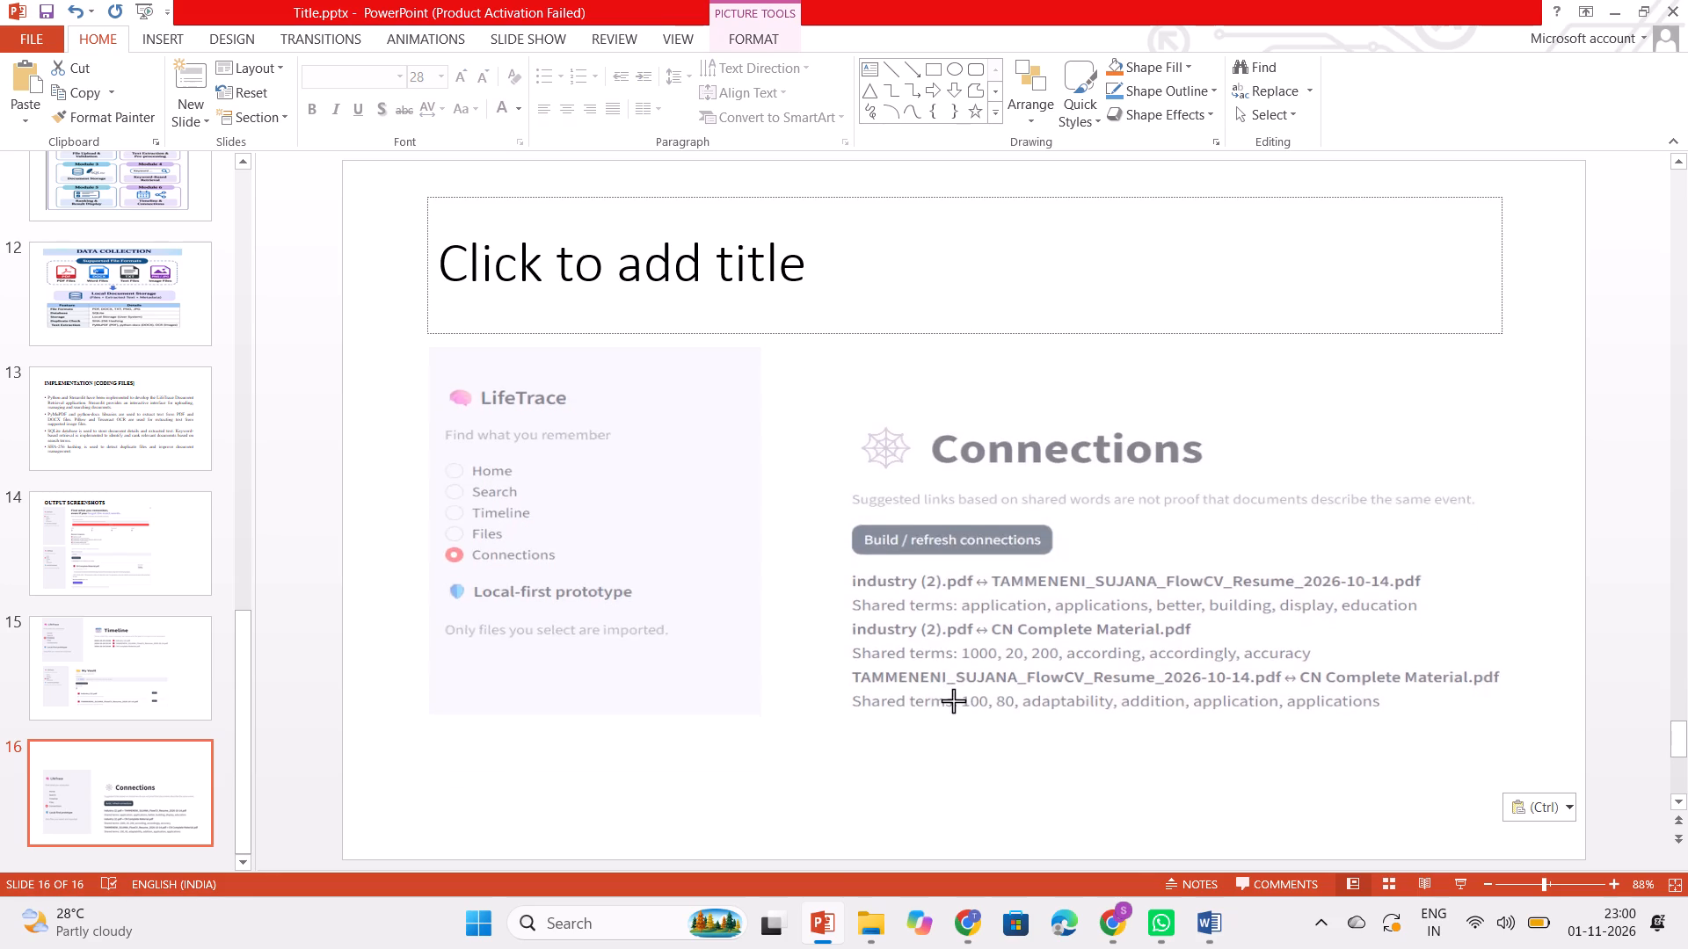
Finish reducing the Connections picture's height on slide 16 and narrow it from its right edge to roughly three-quarters of the title's width.
left_click_drag(953, 700, 953, 692)
left_click_drag(1499, 518, 1211, 543)
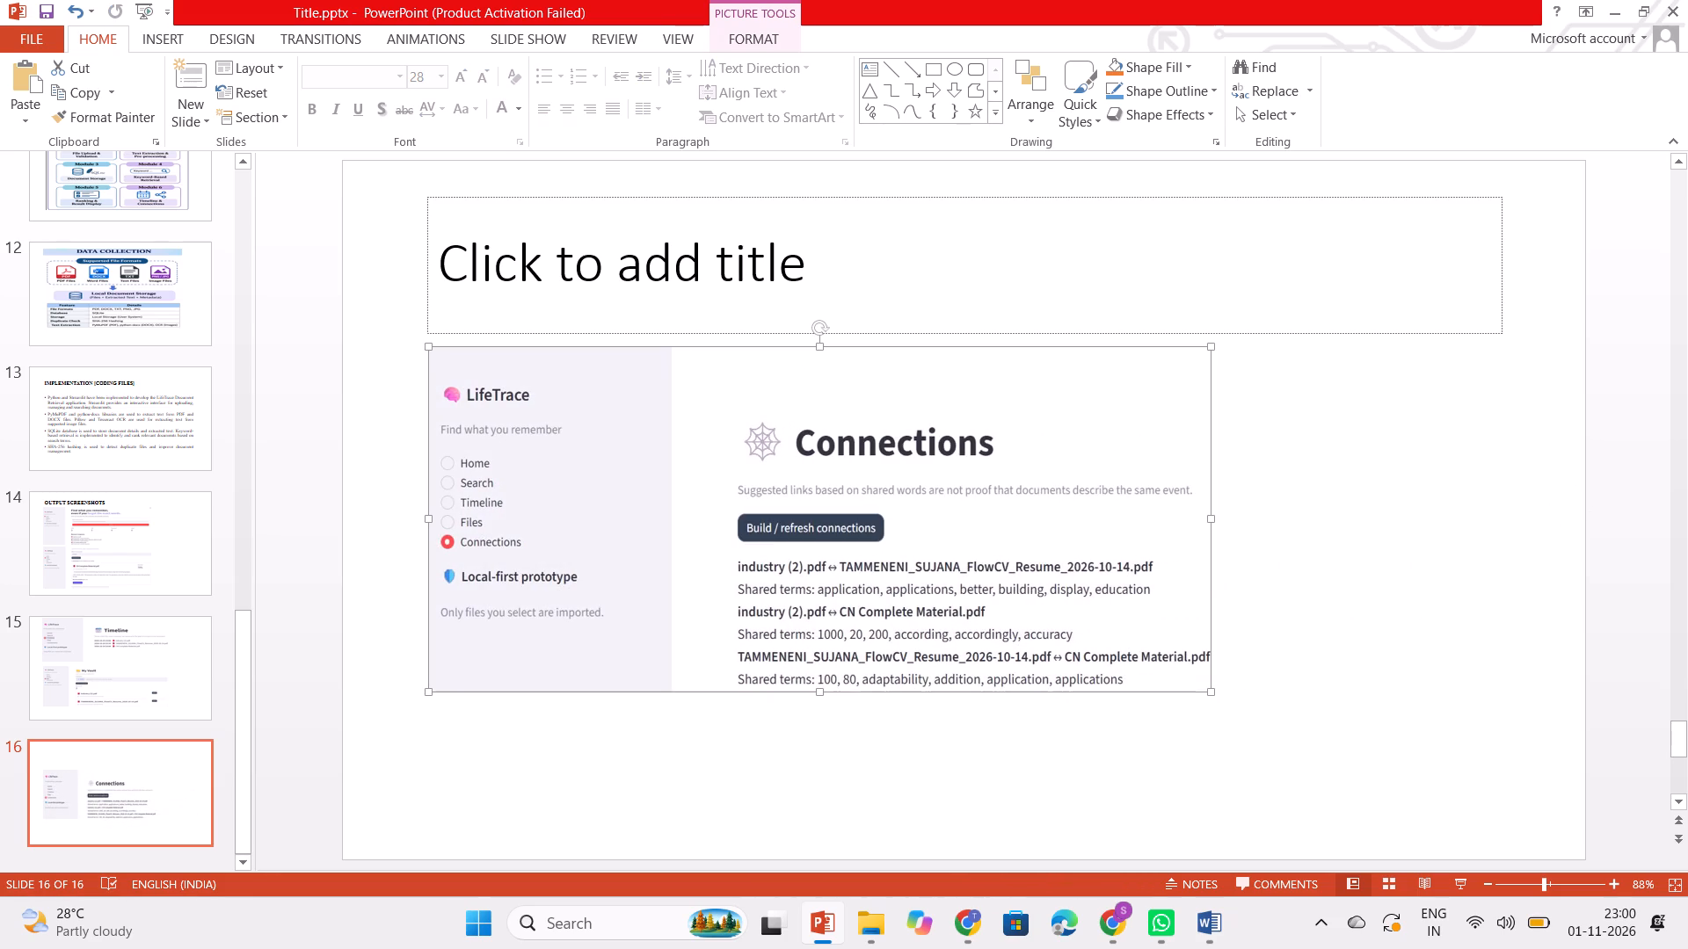
Add a new title-and-content slide directly after the Connections slide.
left_click(183, 72)
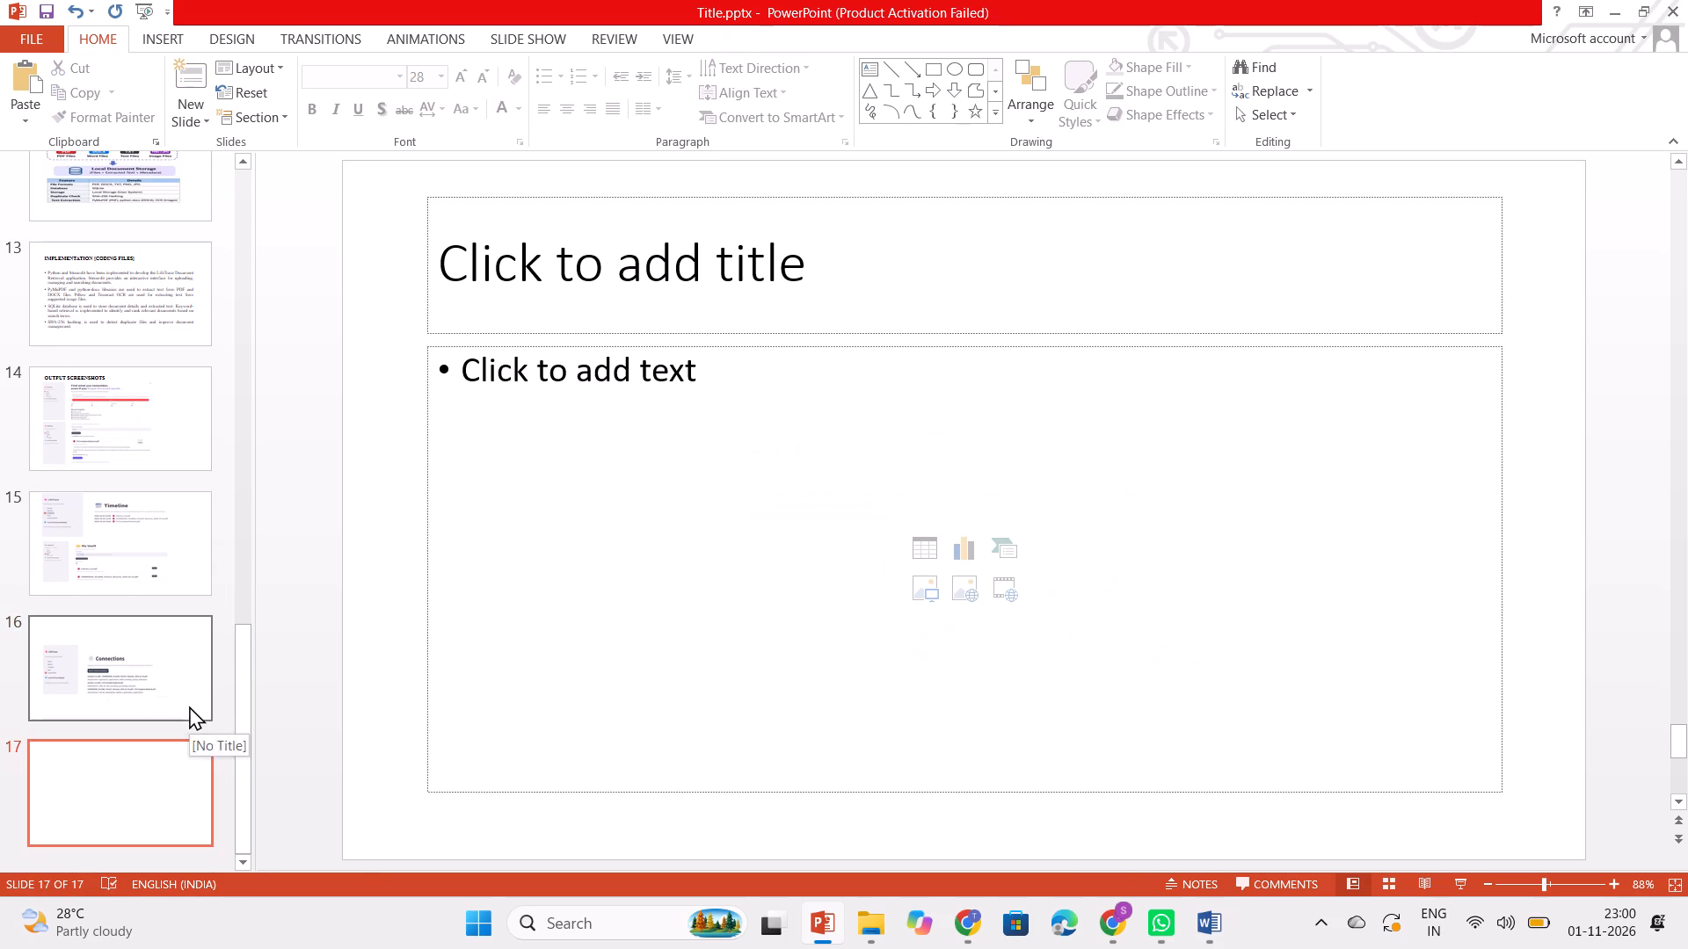
Switch to the internship report in Word at the Fig 7.5 Memory Connections Output page.
left_click(1207, 932)
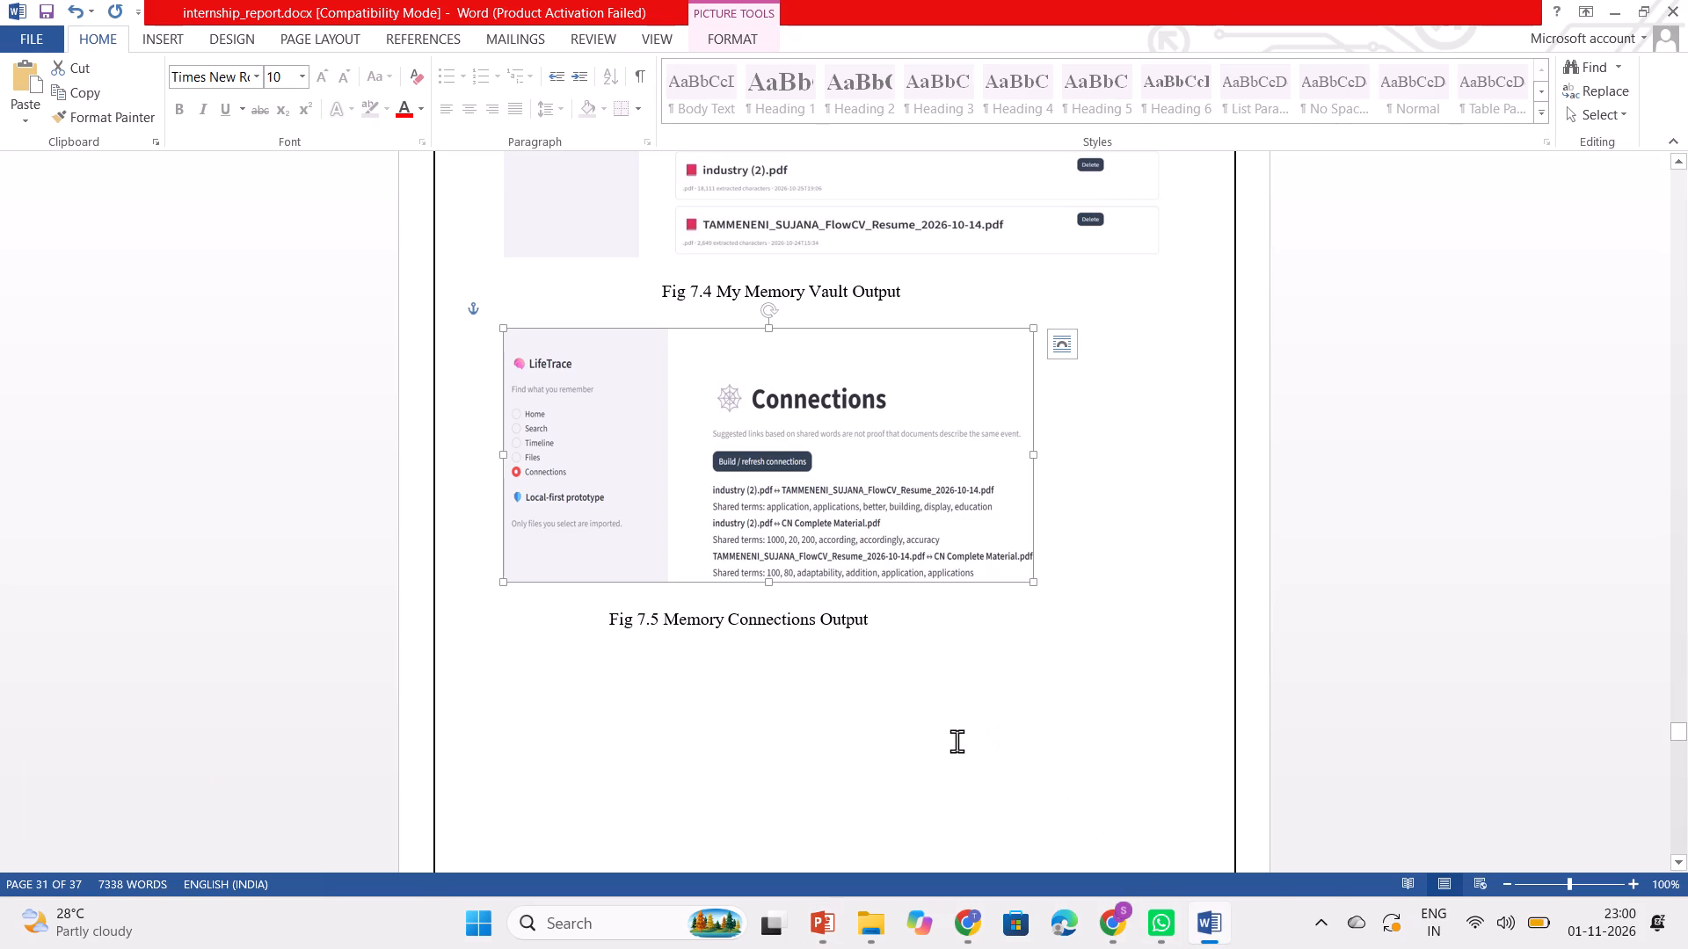
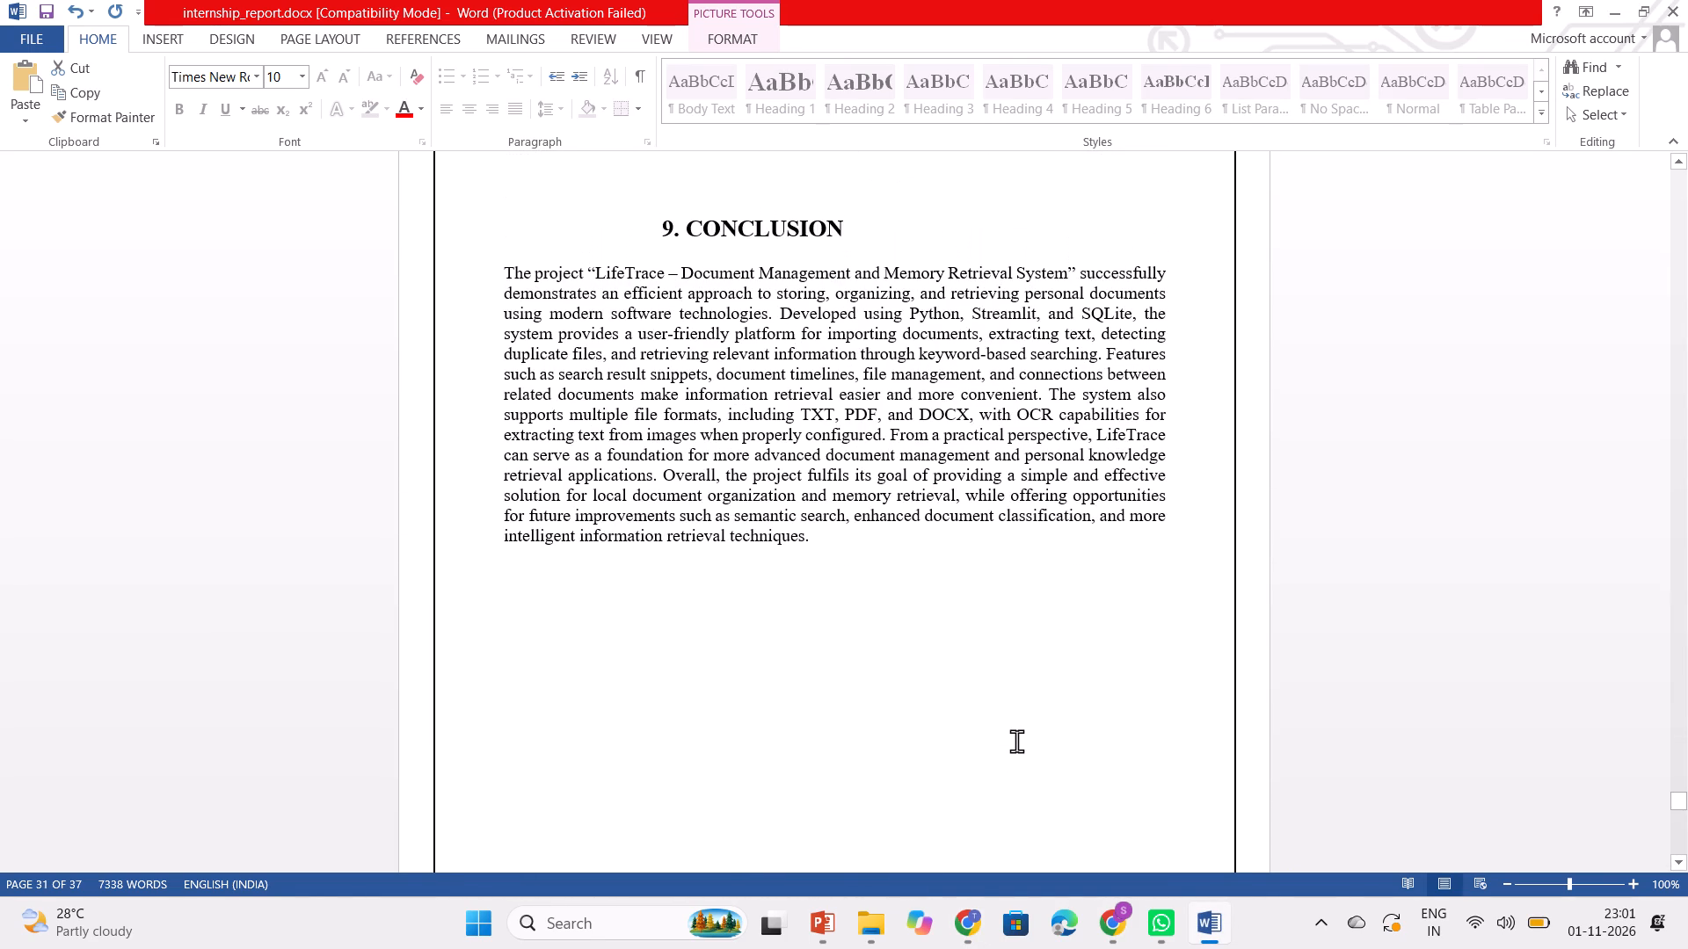
Copy the CONCLUSION heading and its full paragraph from the Word report into slide 17's empty content placeholder in PowerPoint.
left_click_drag(662, 234, 665, 239)
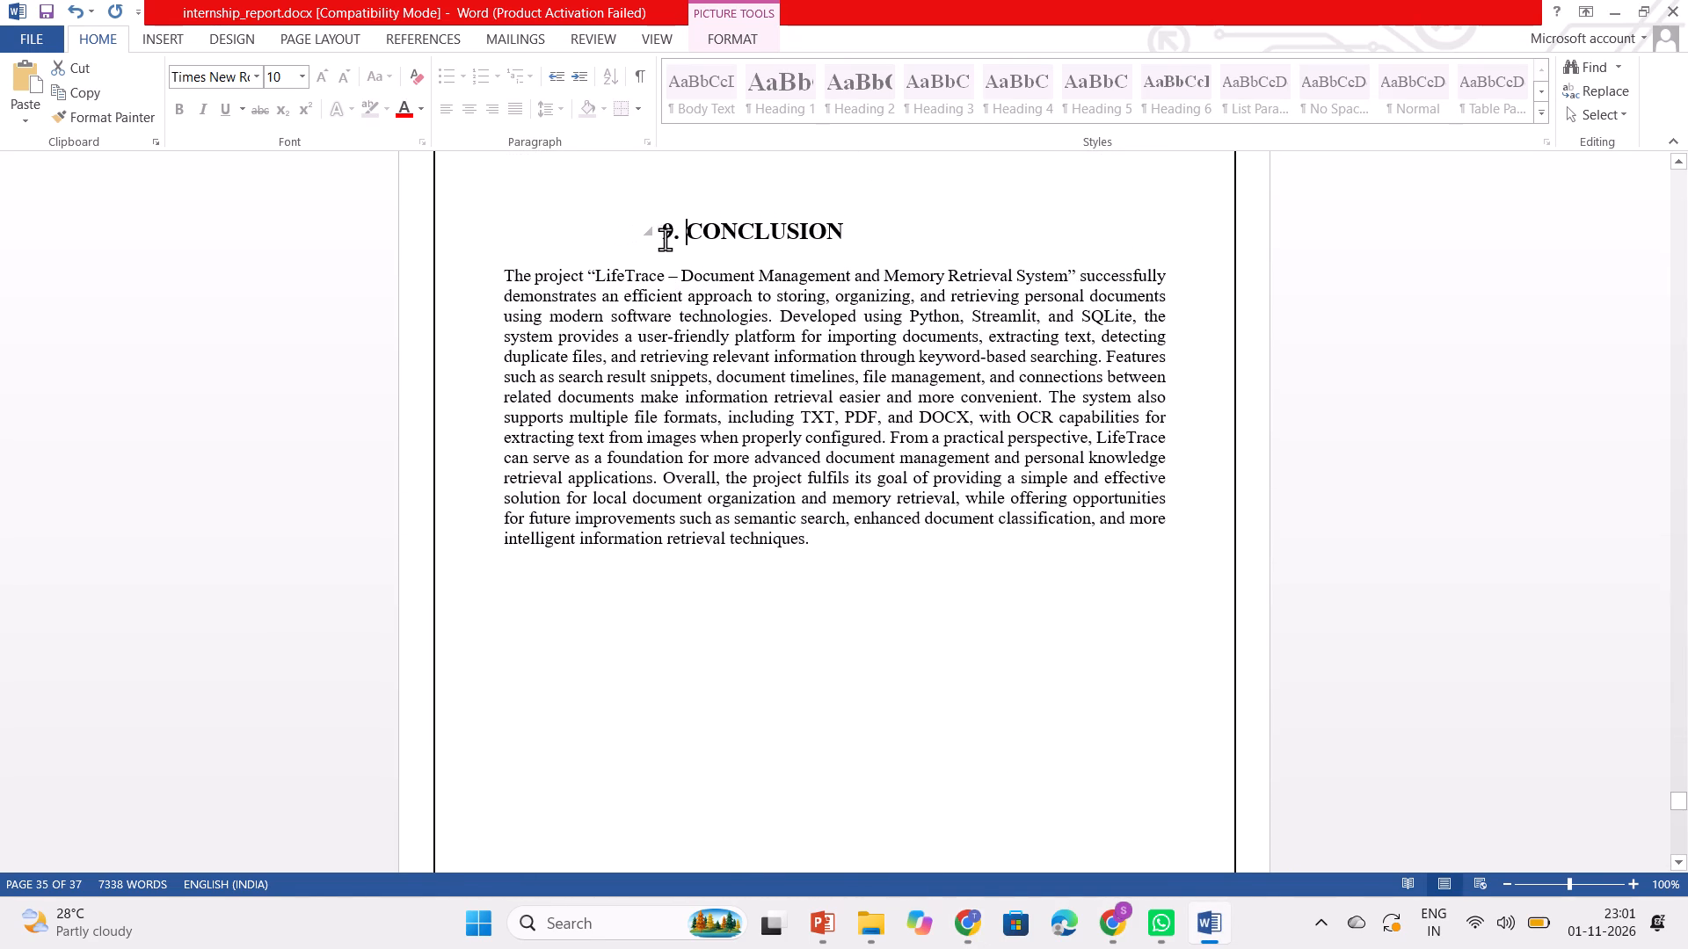
left_click_drag(665, 239, 815, 539)
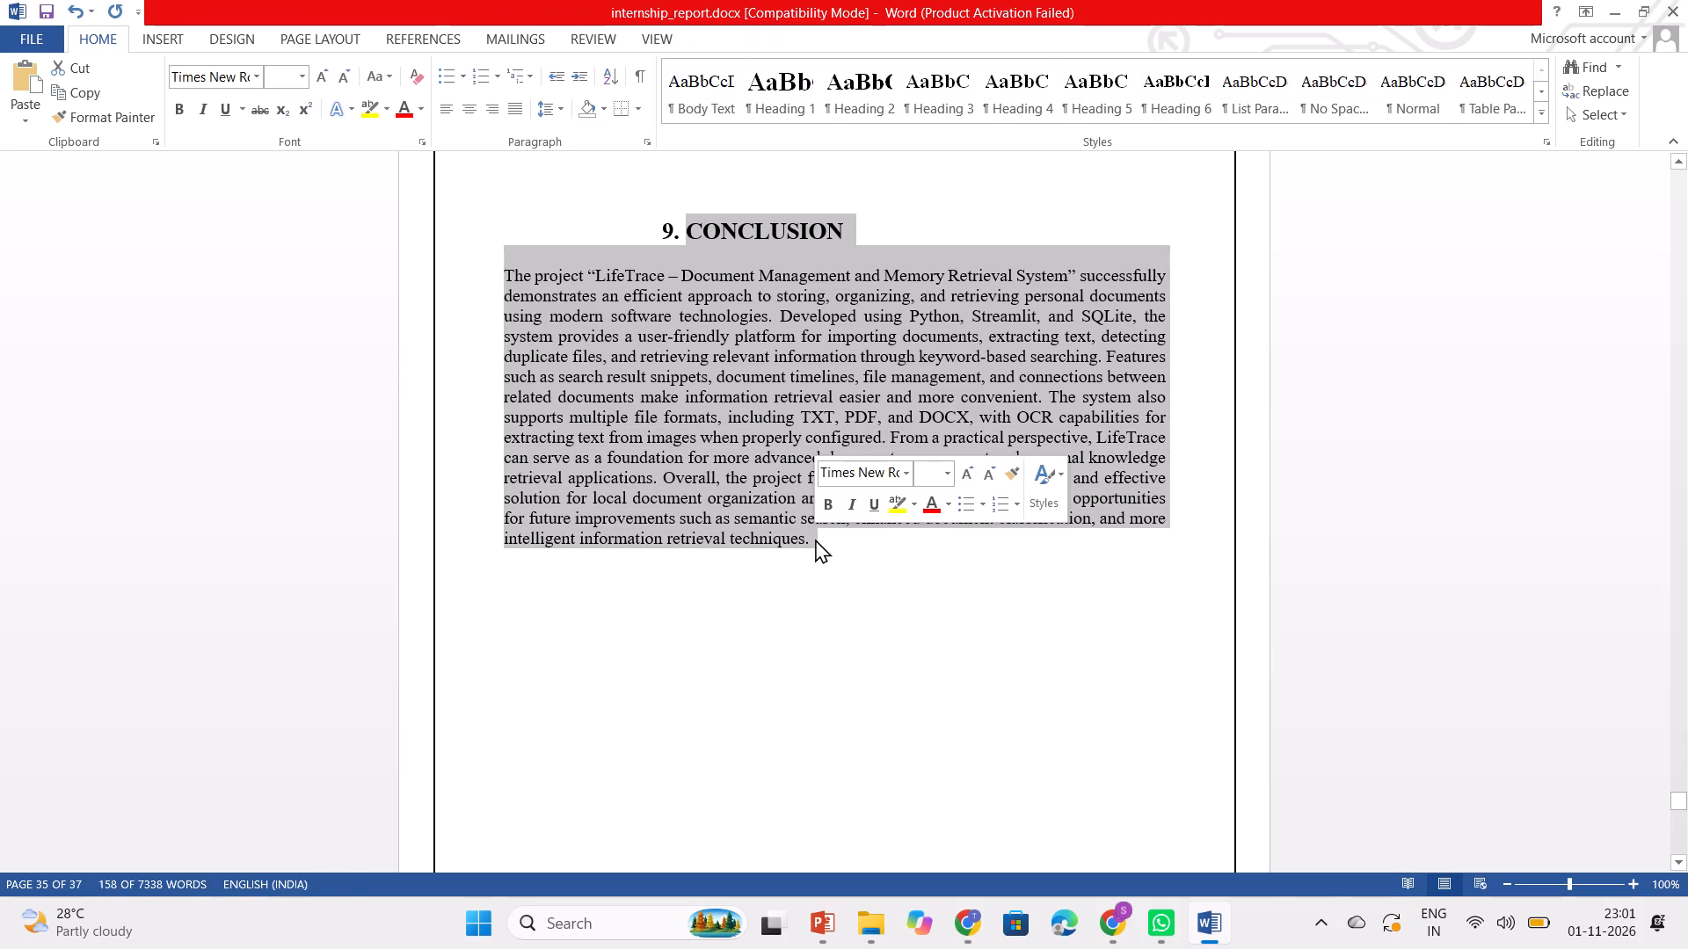
key("ctrl+c")
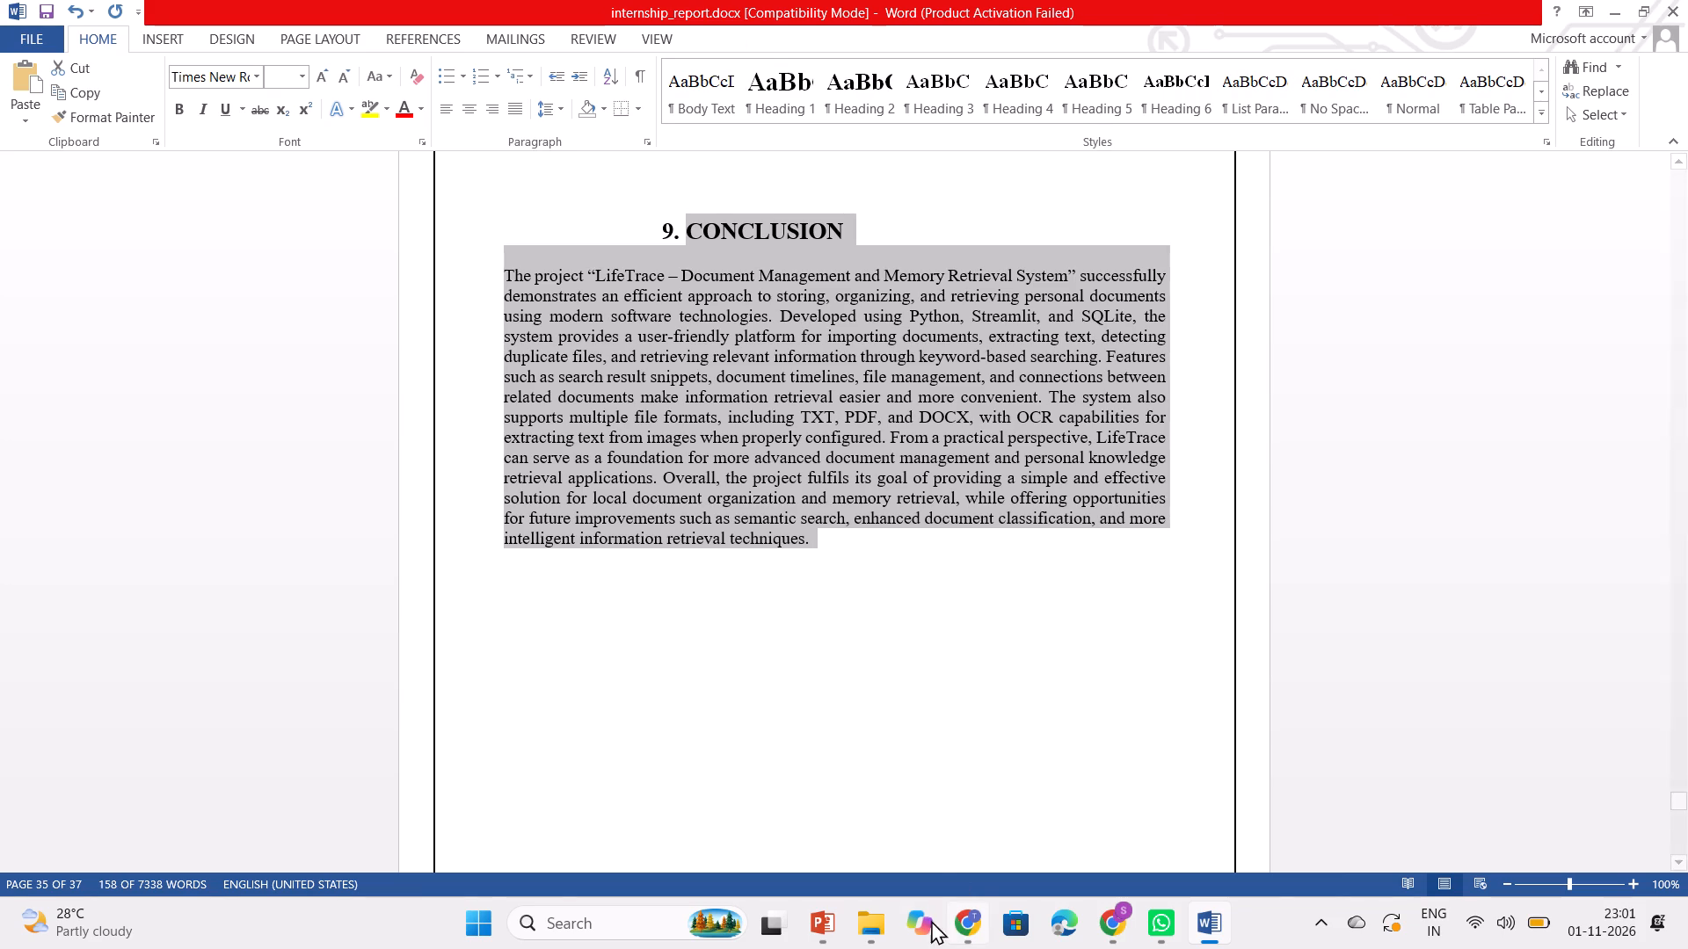
left_click(823, 922)
left_click(673, 359)
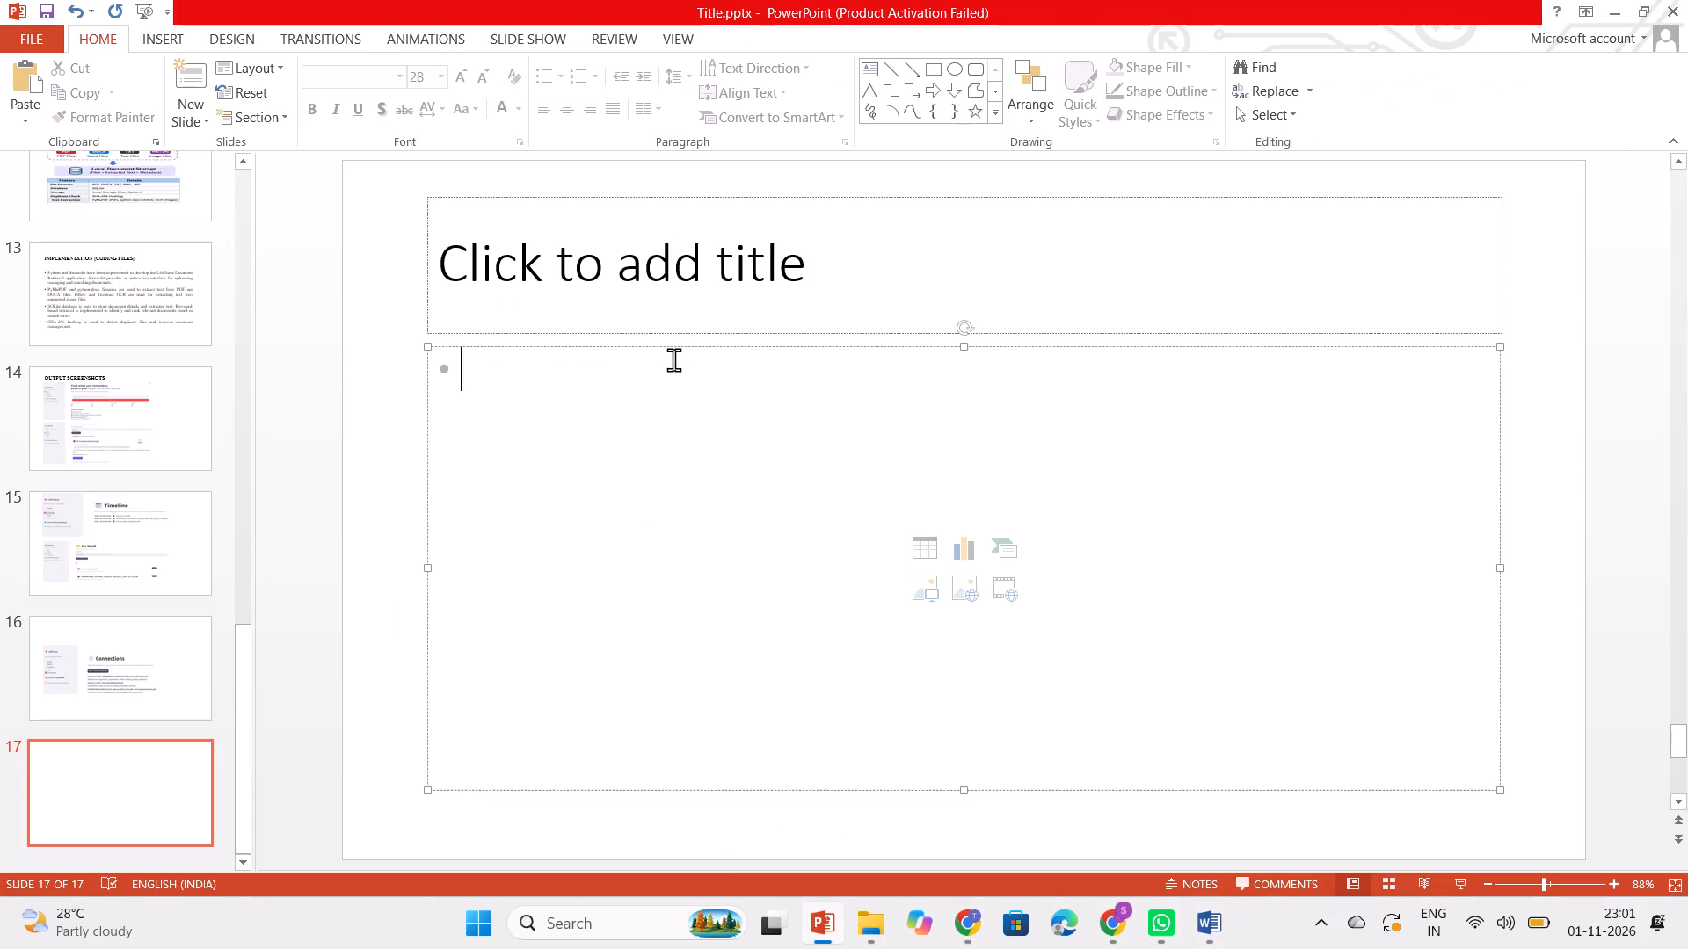
Paste the copied Conclusion heading and paragraph into slide 17's content placeholder.
key("ctrl+v")
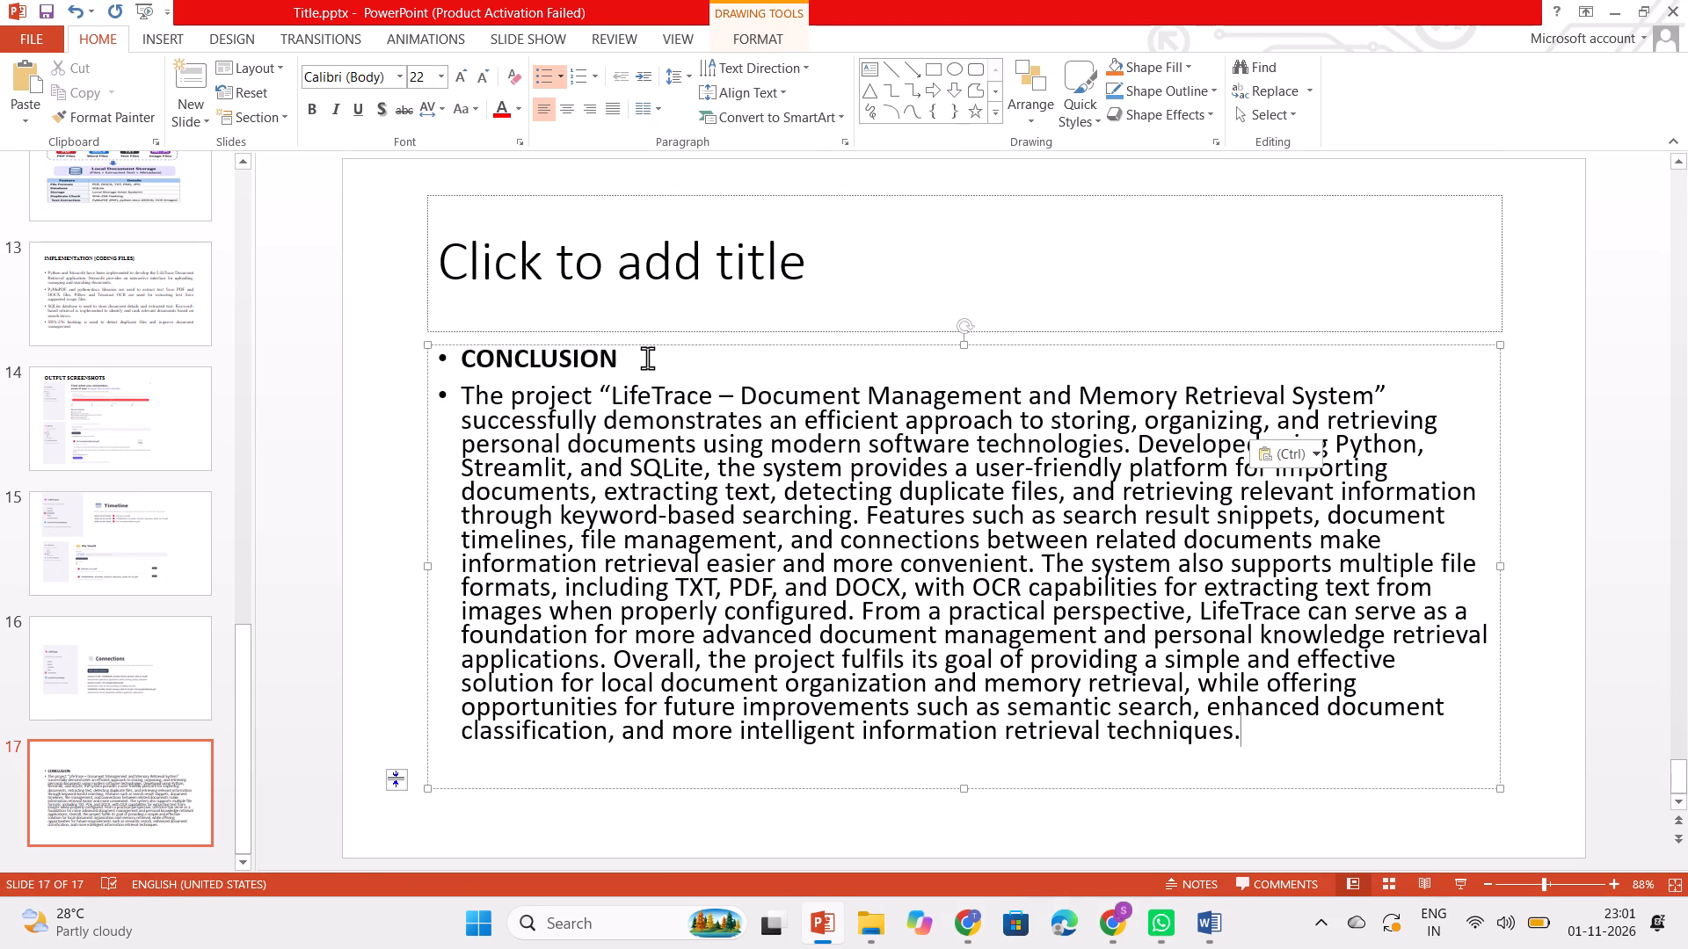
Move the CONCLUSION heading from slide 17's body text into the title placeholder and indent it with five spaces.
left_click_drag(646, 356, 464, 359)
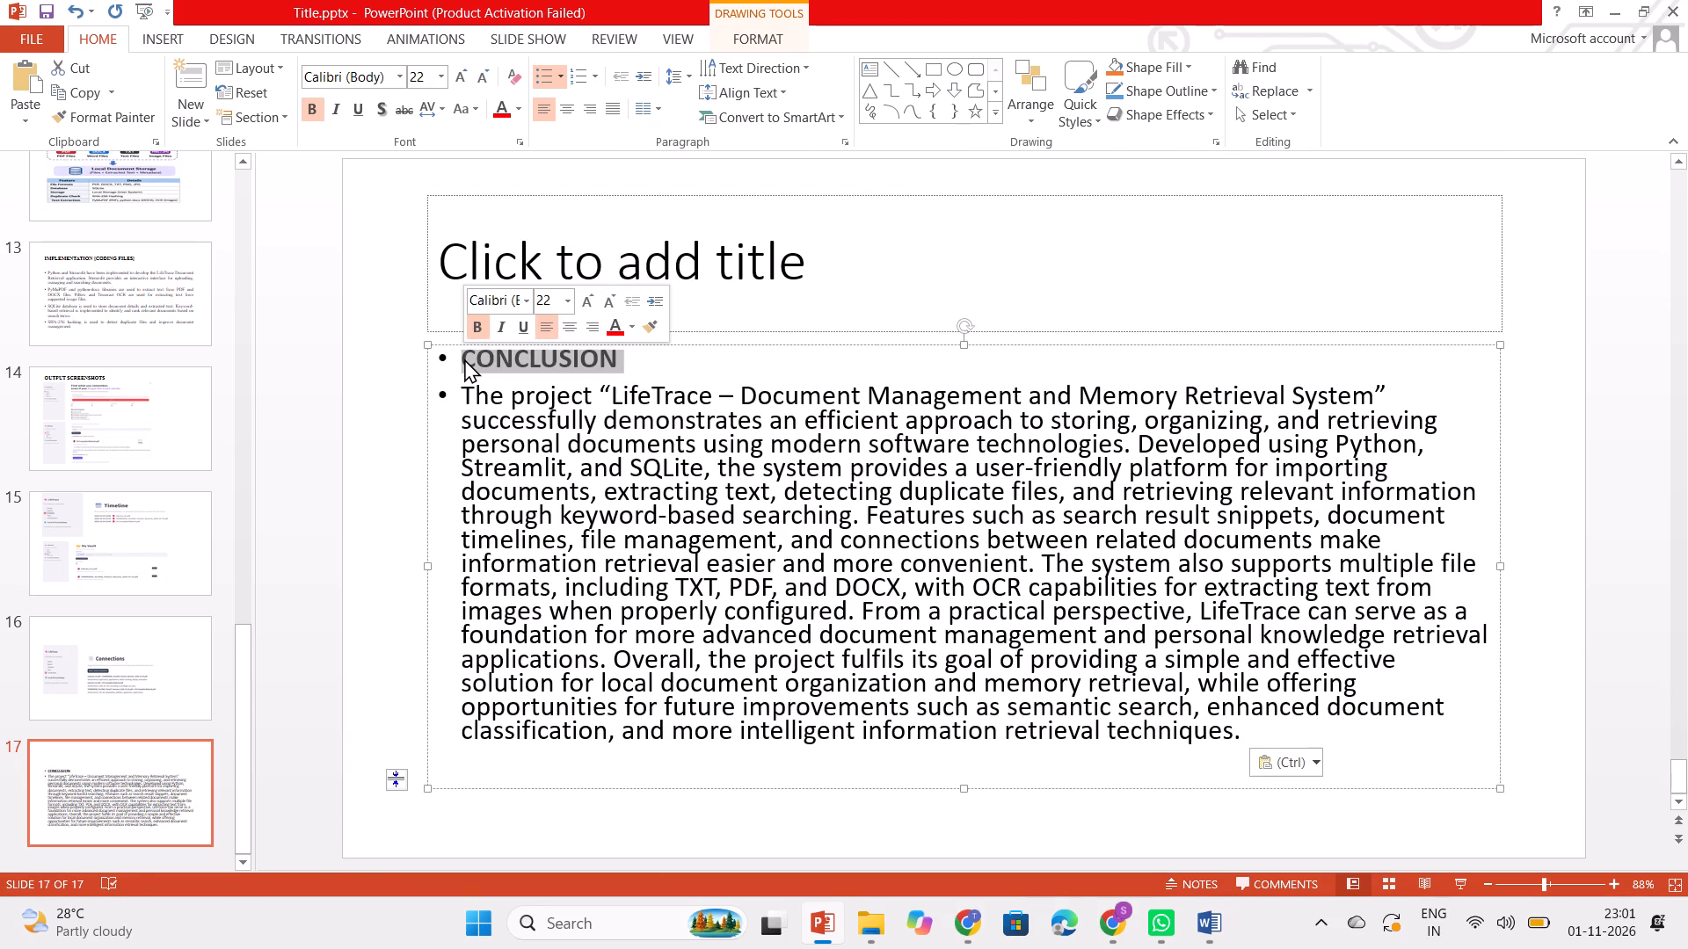
key("ctrl+c")
key("BackSpace")
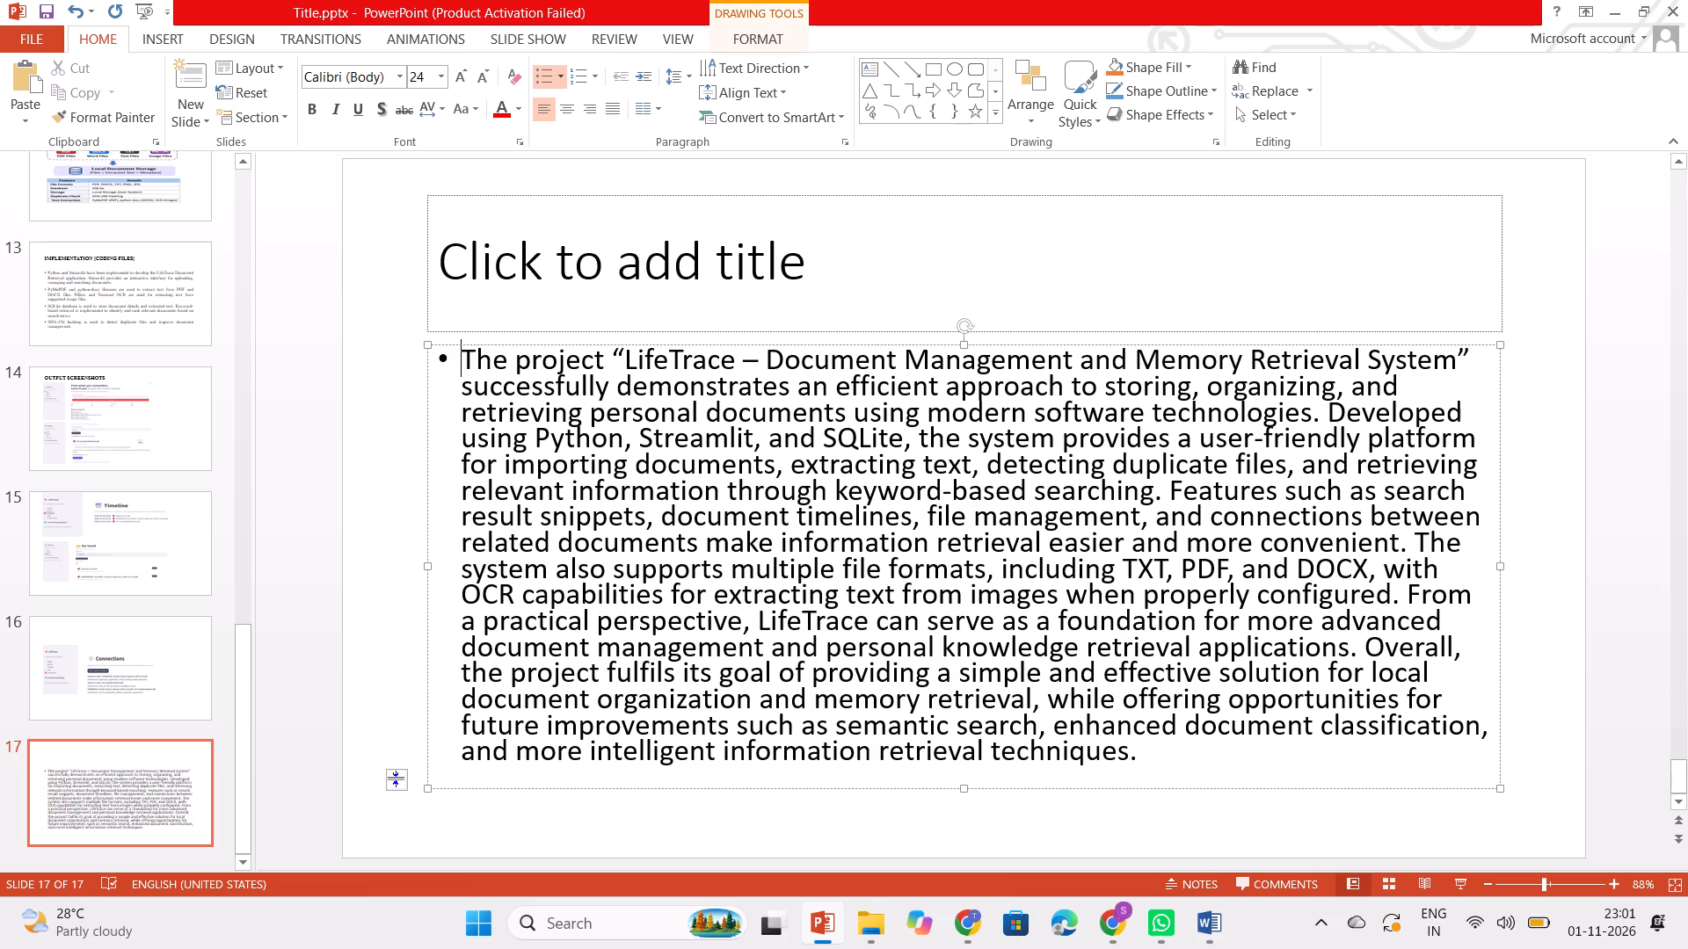
left_click(600, 254)
left_click(600, 254)
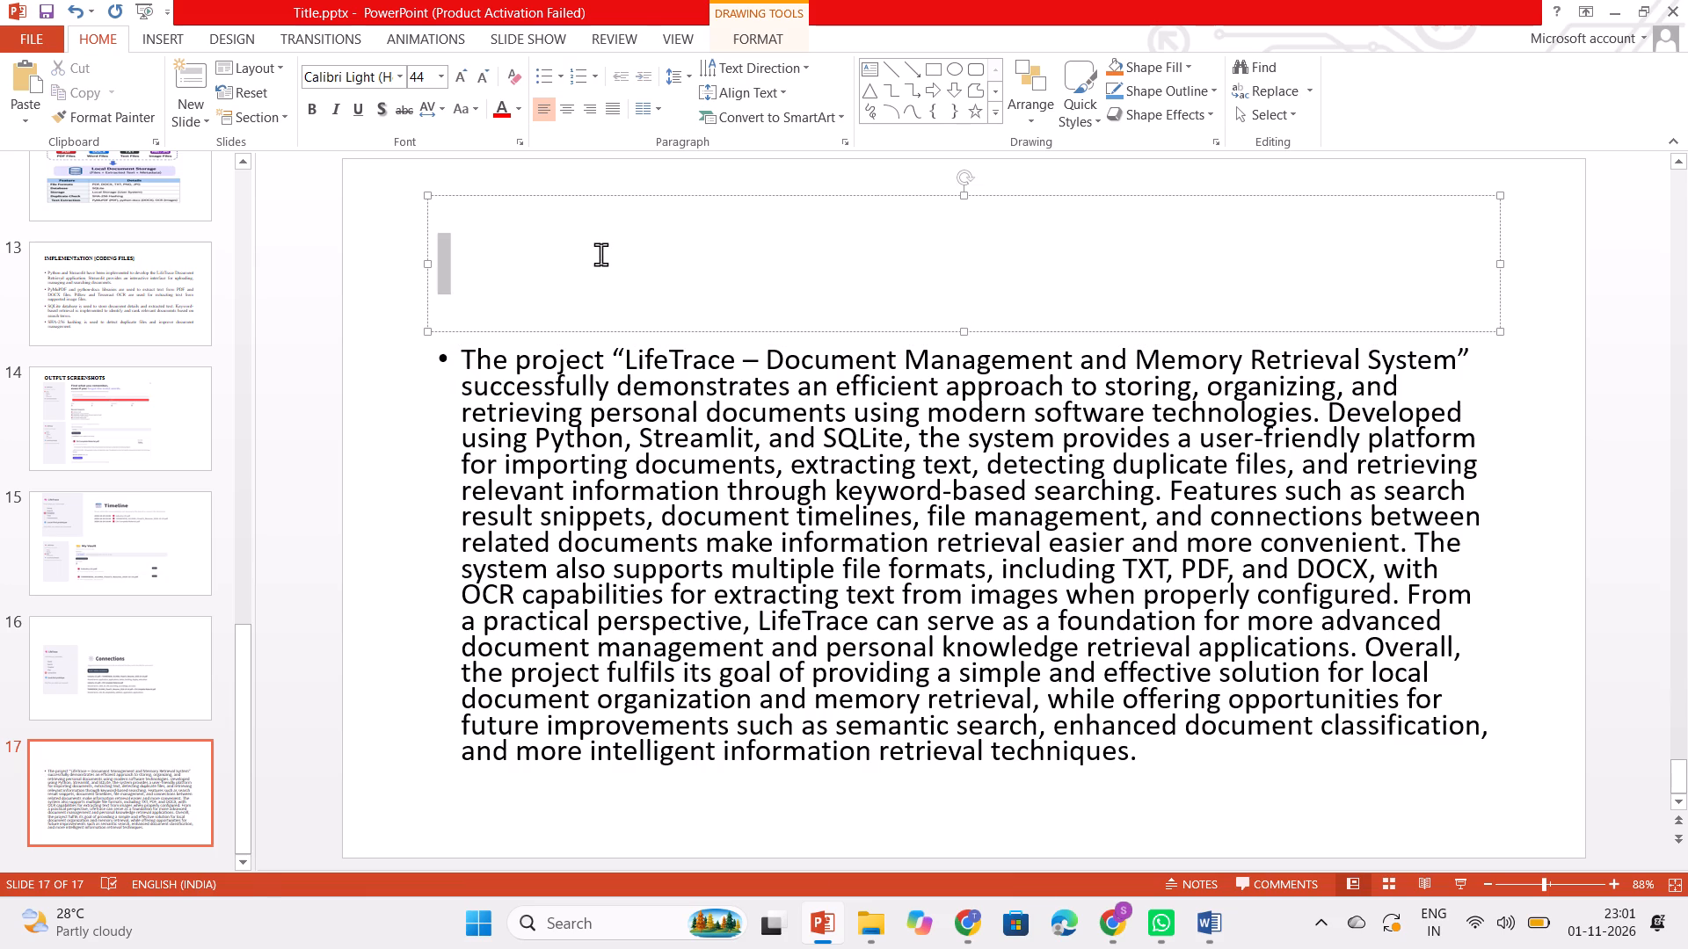
key("ctrl+v")
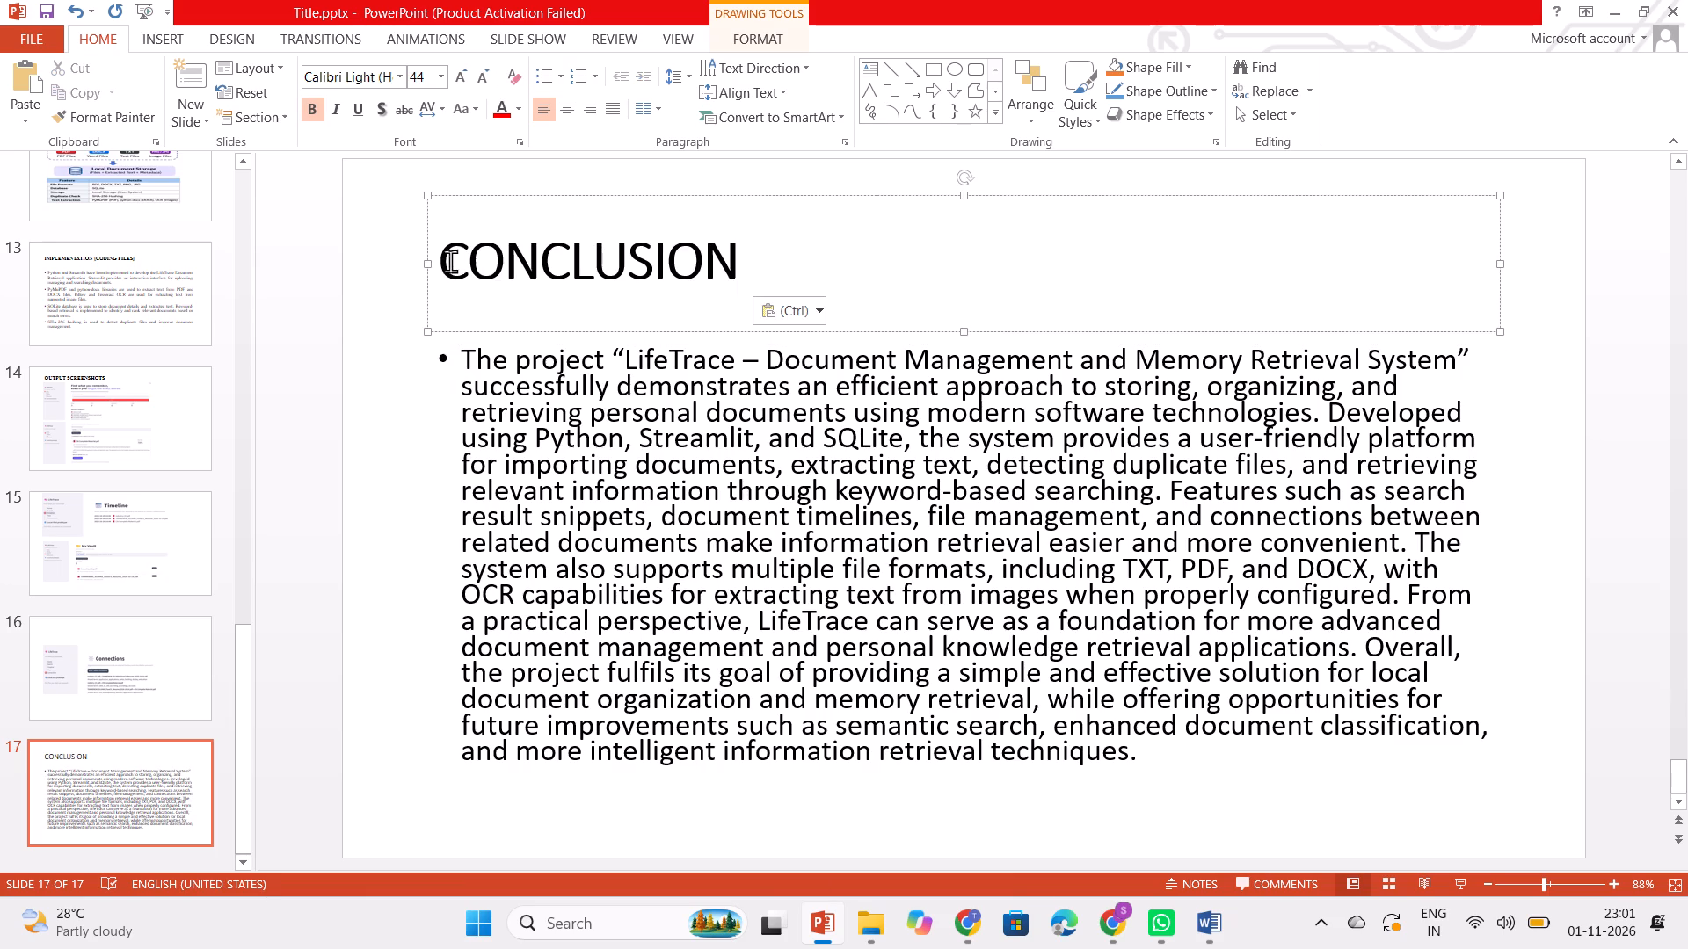
left_click(449, 261)
key("space")
key("space")
key("space")
key("space")
key("space")
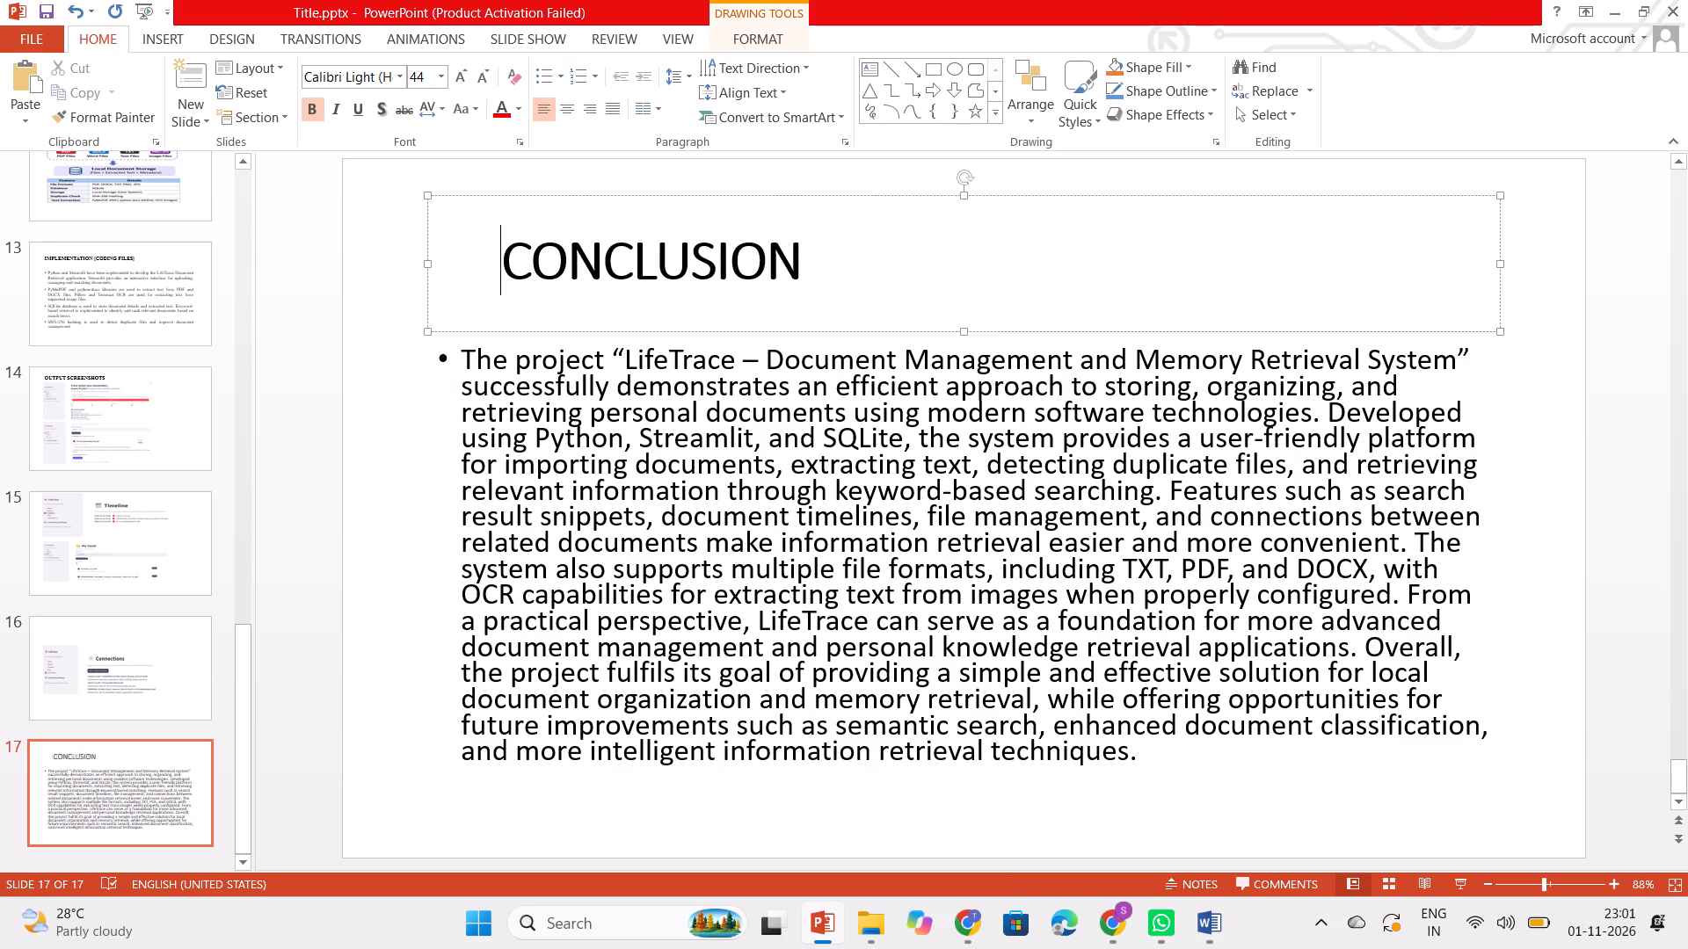
Format the CONCLUSION title on slide 17 in Times New Roman at size 28.
left_click_drag(798, 256, 477, 239)
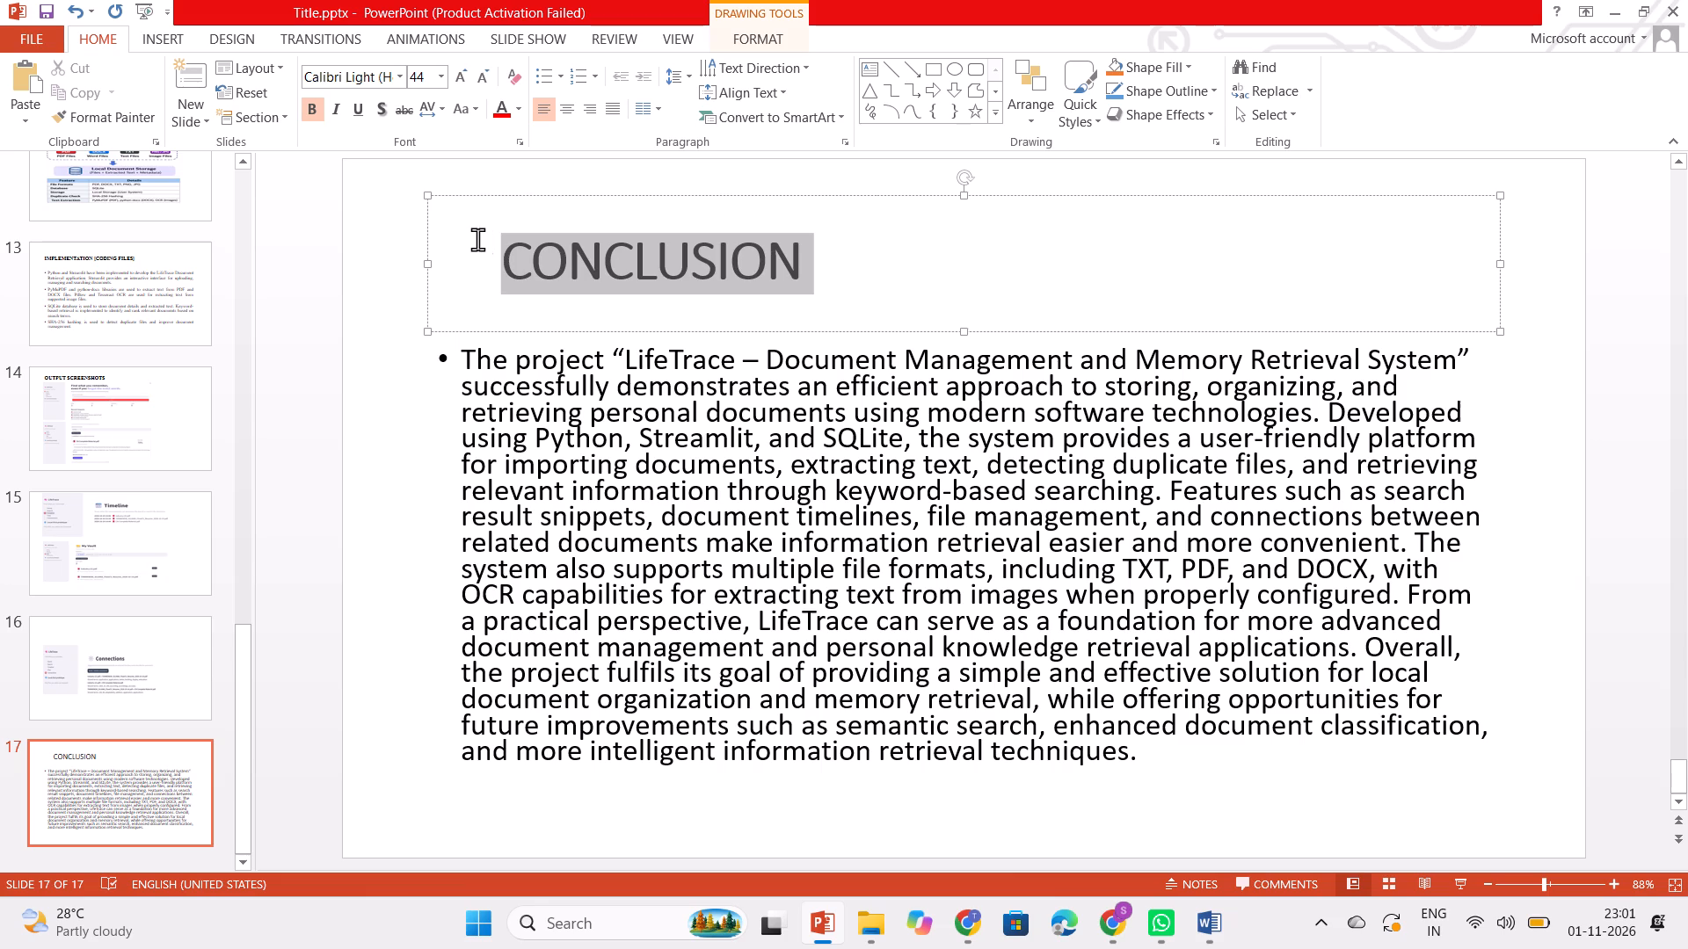
left_click_drag(477, 239, 477, 238)
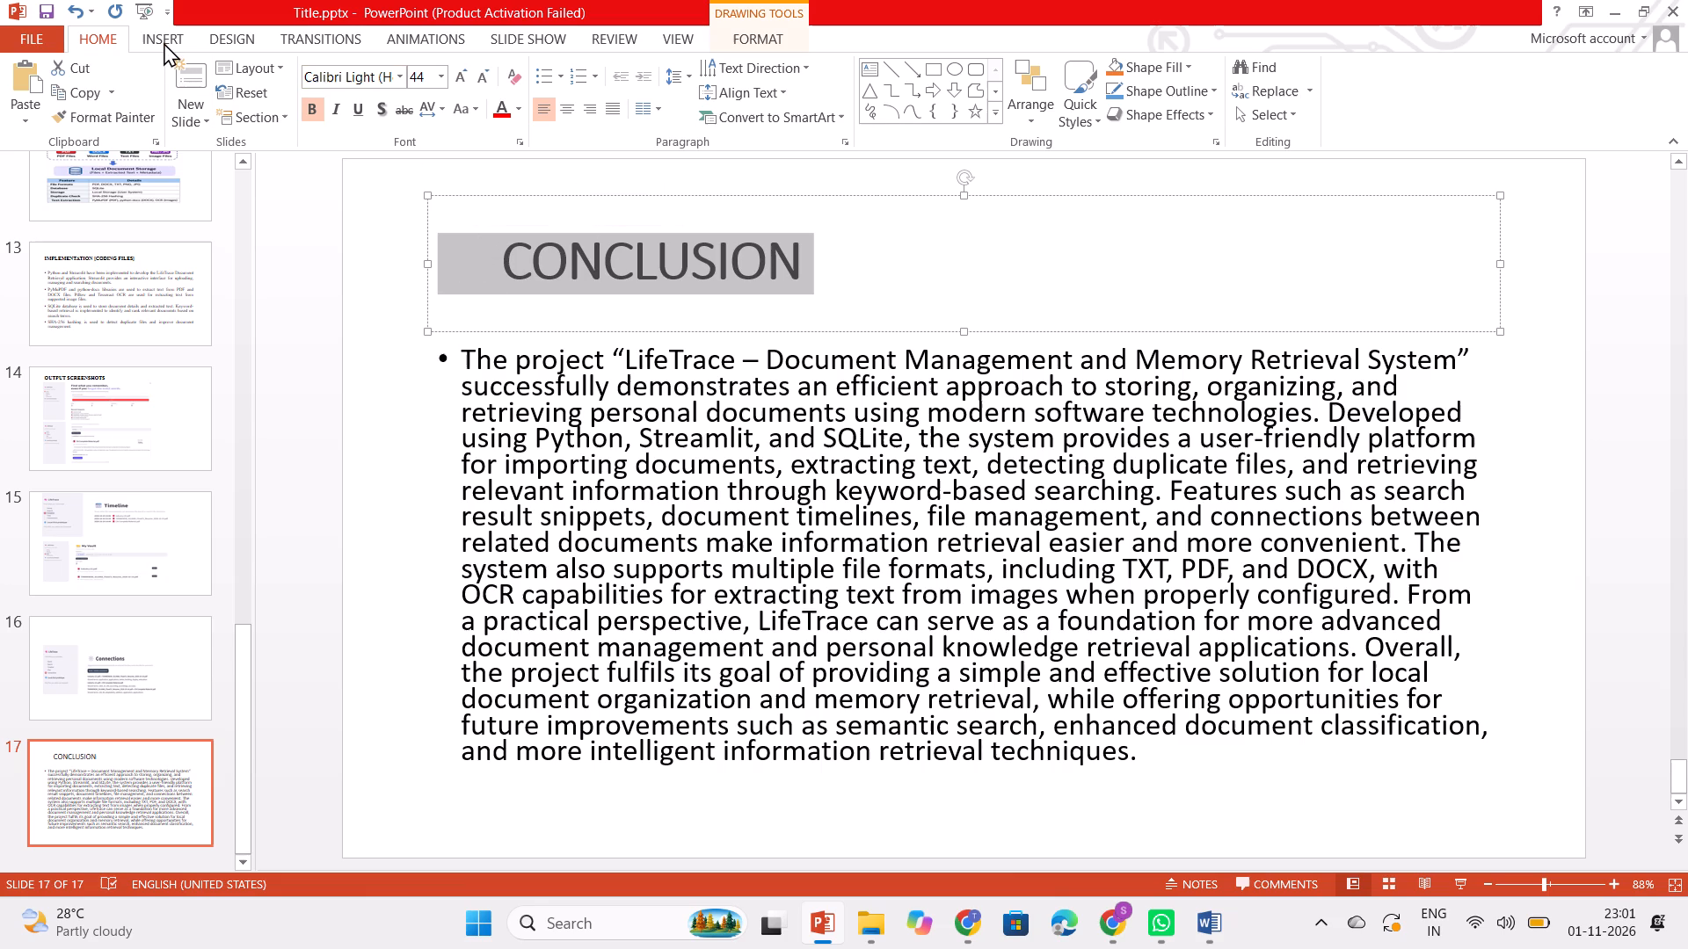
scroll(338, 56, "right", 1)
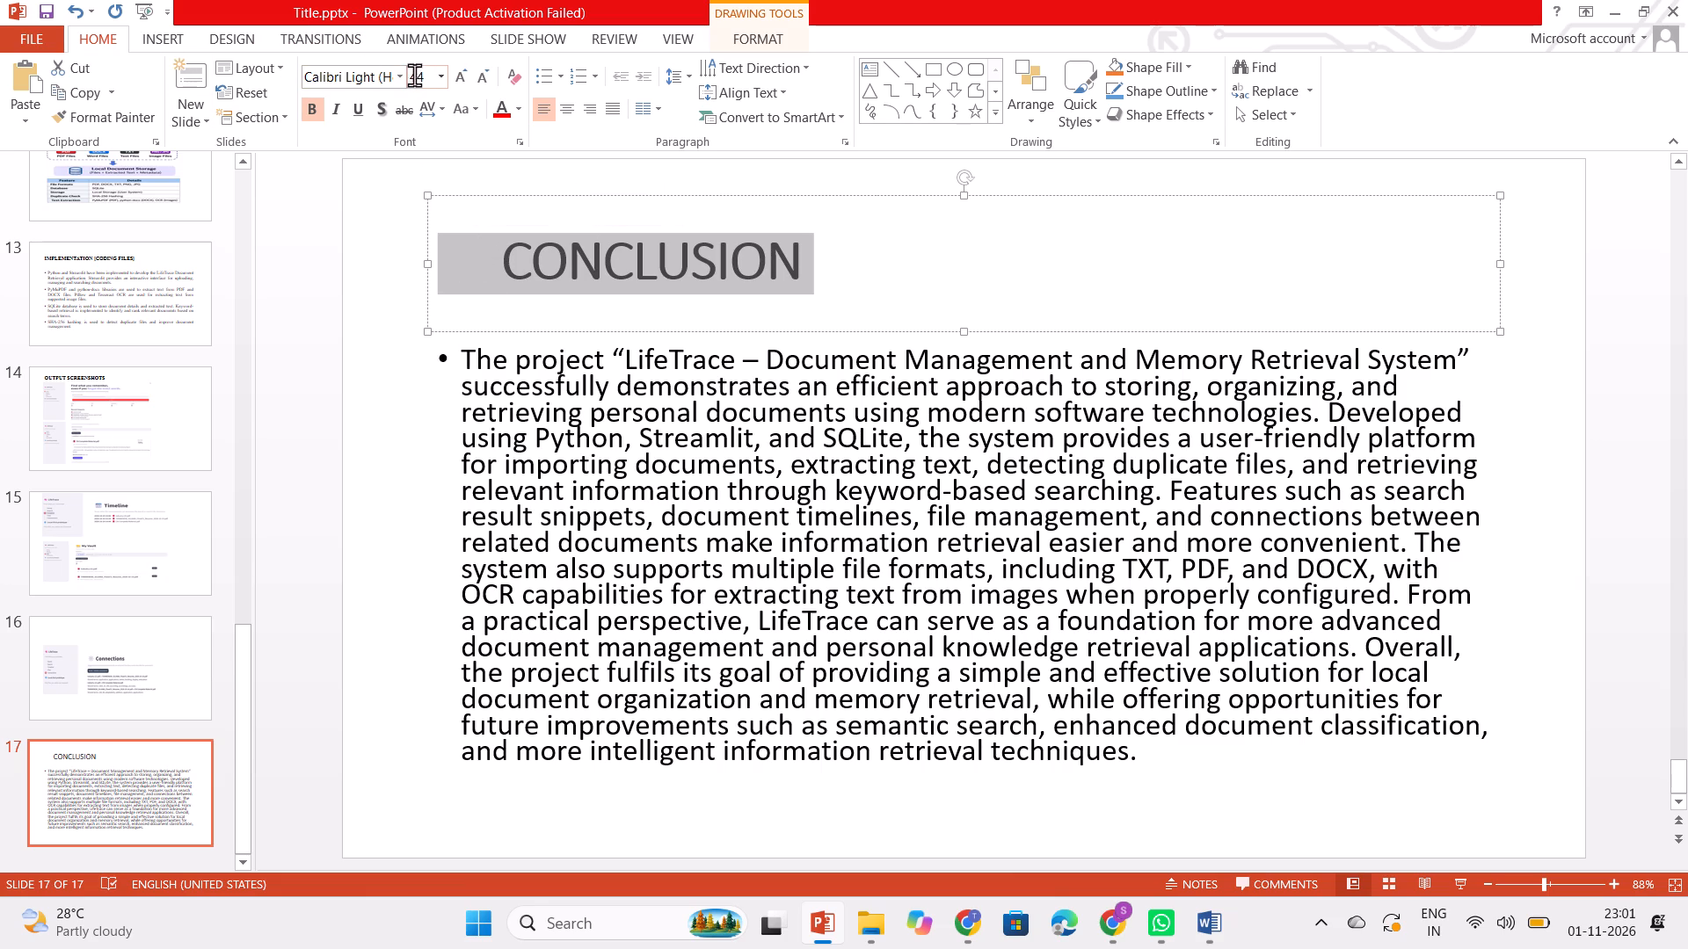
scroll(414, 75, "right", 1)
left_click(402, 77)
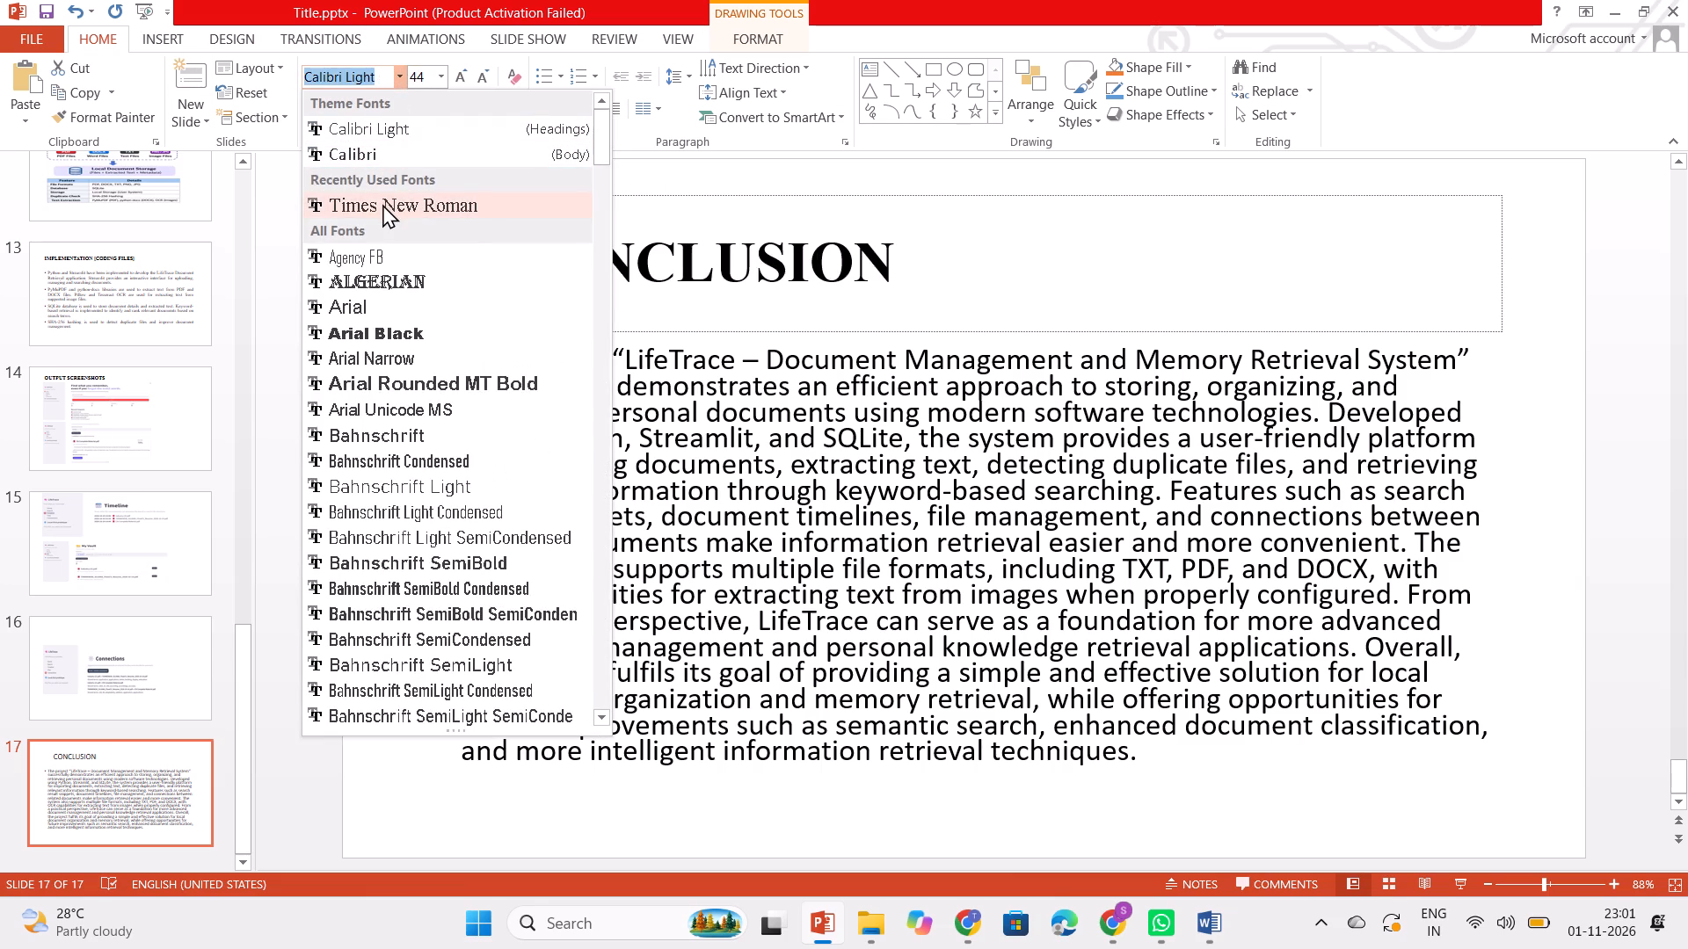
left_click(382, 204)
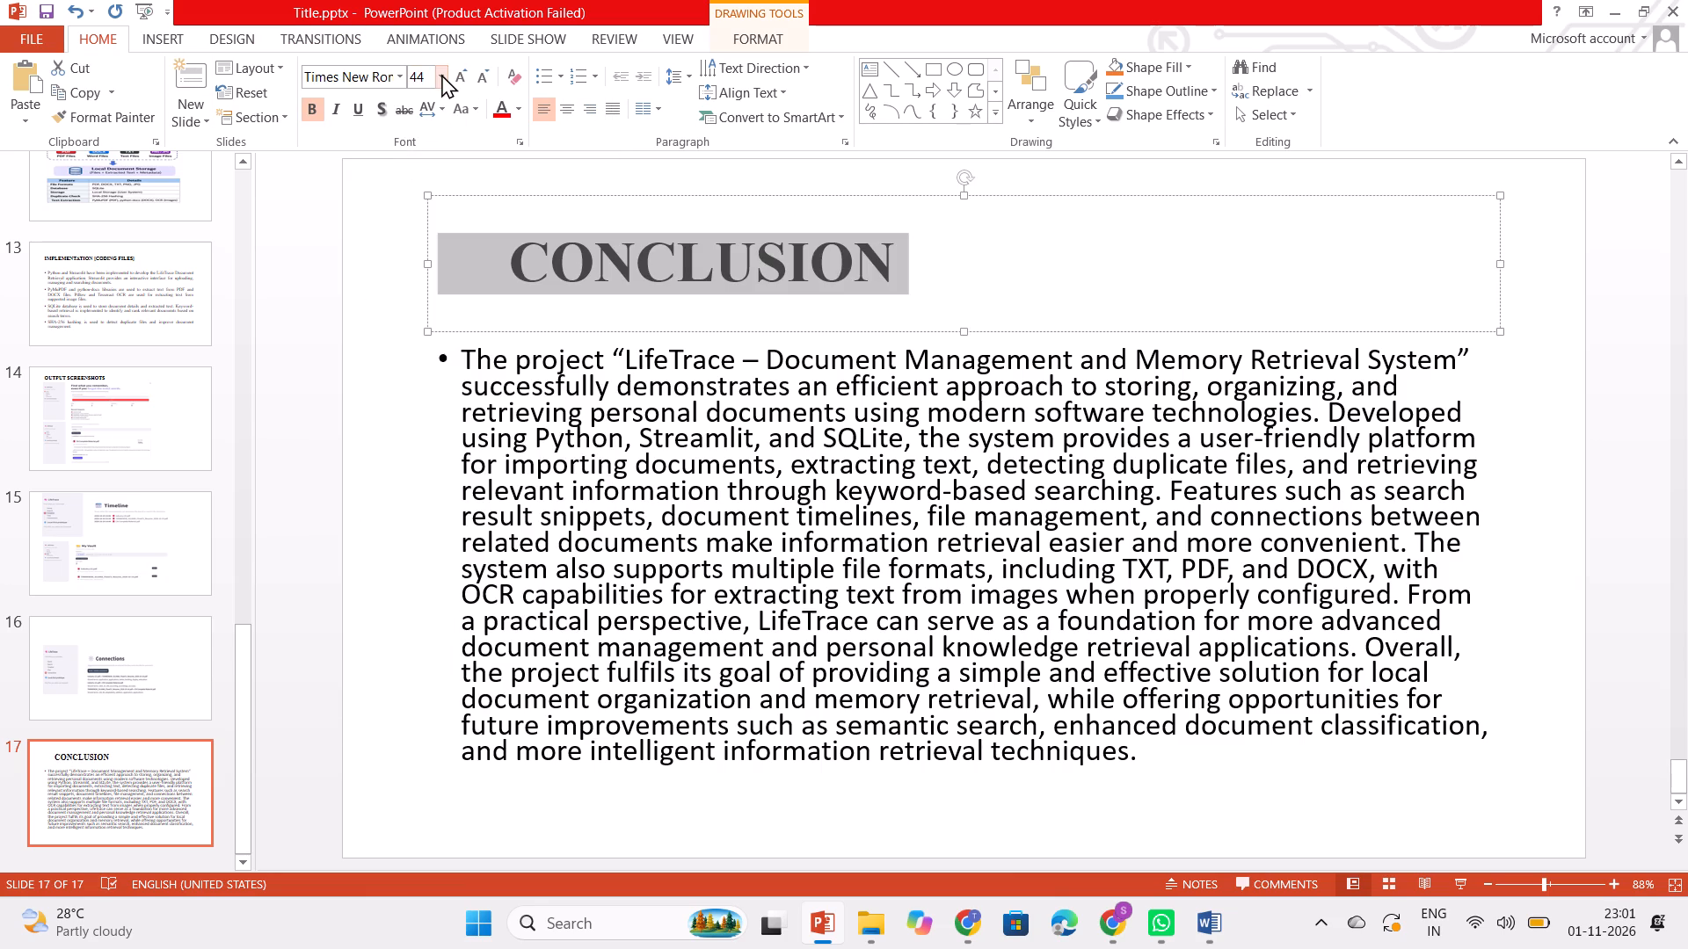
left_click(441, 74)
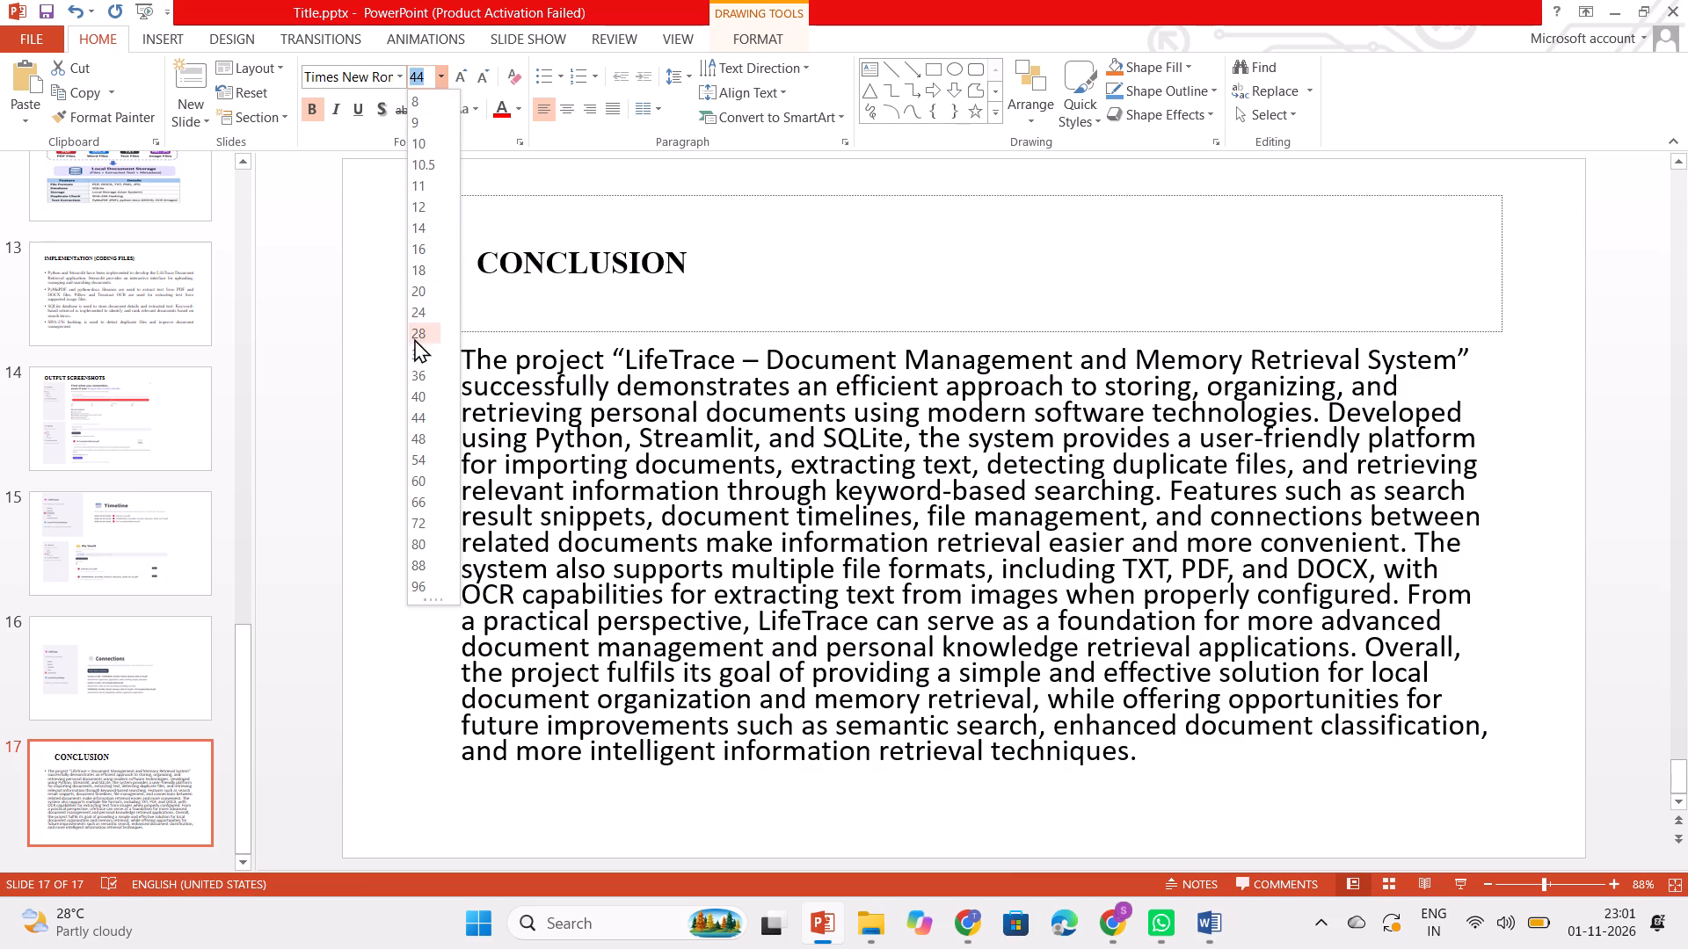
left_click(420, 337)
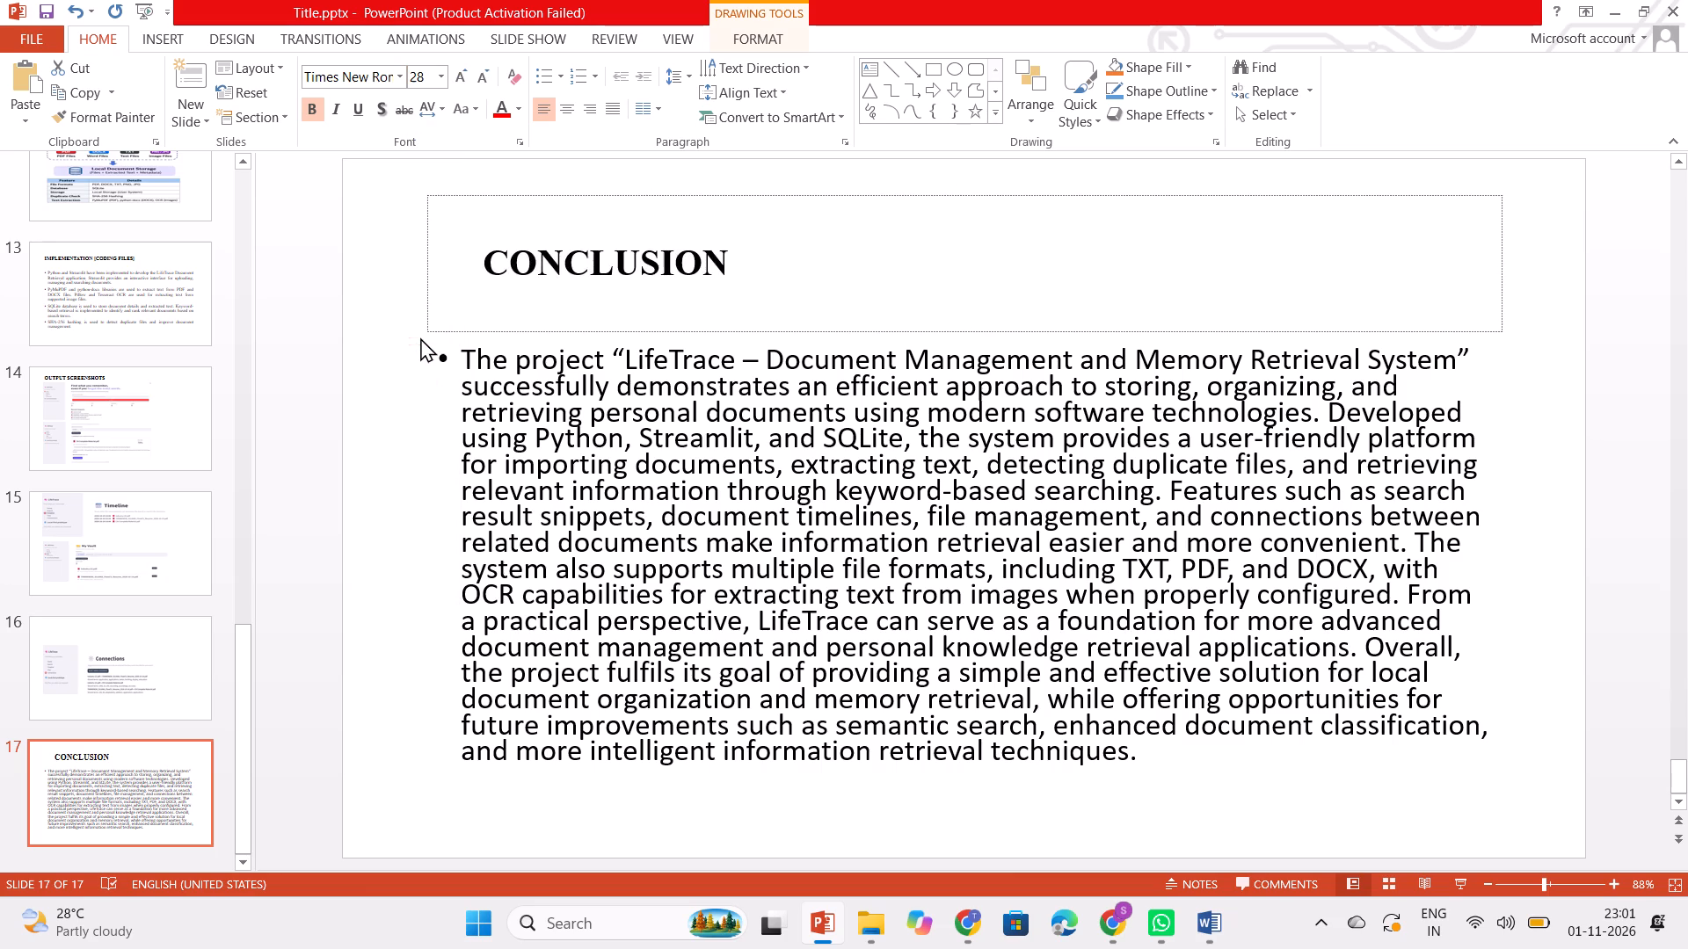
Justify the conclusion paragraph on slide 17 and remove its bullet.
left_click_drag(1142, 764, 756, 529)
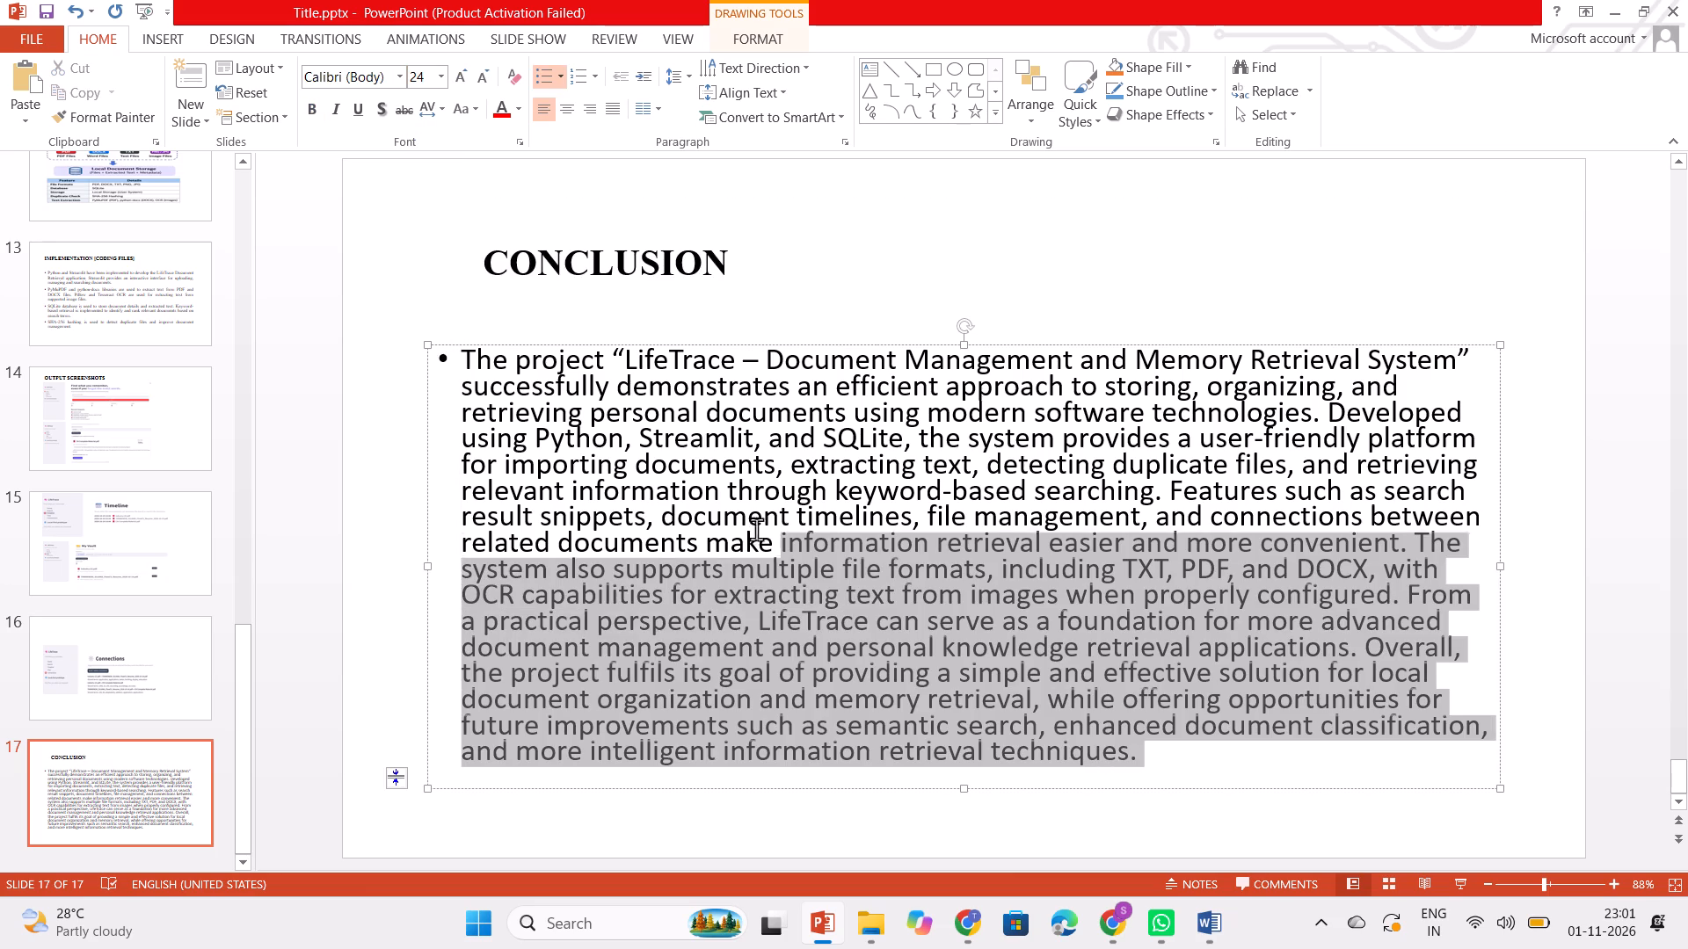
left_click_drag(756, 529, 492, 364)
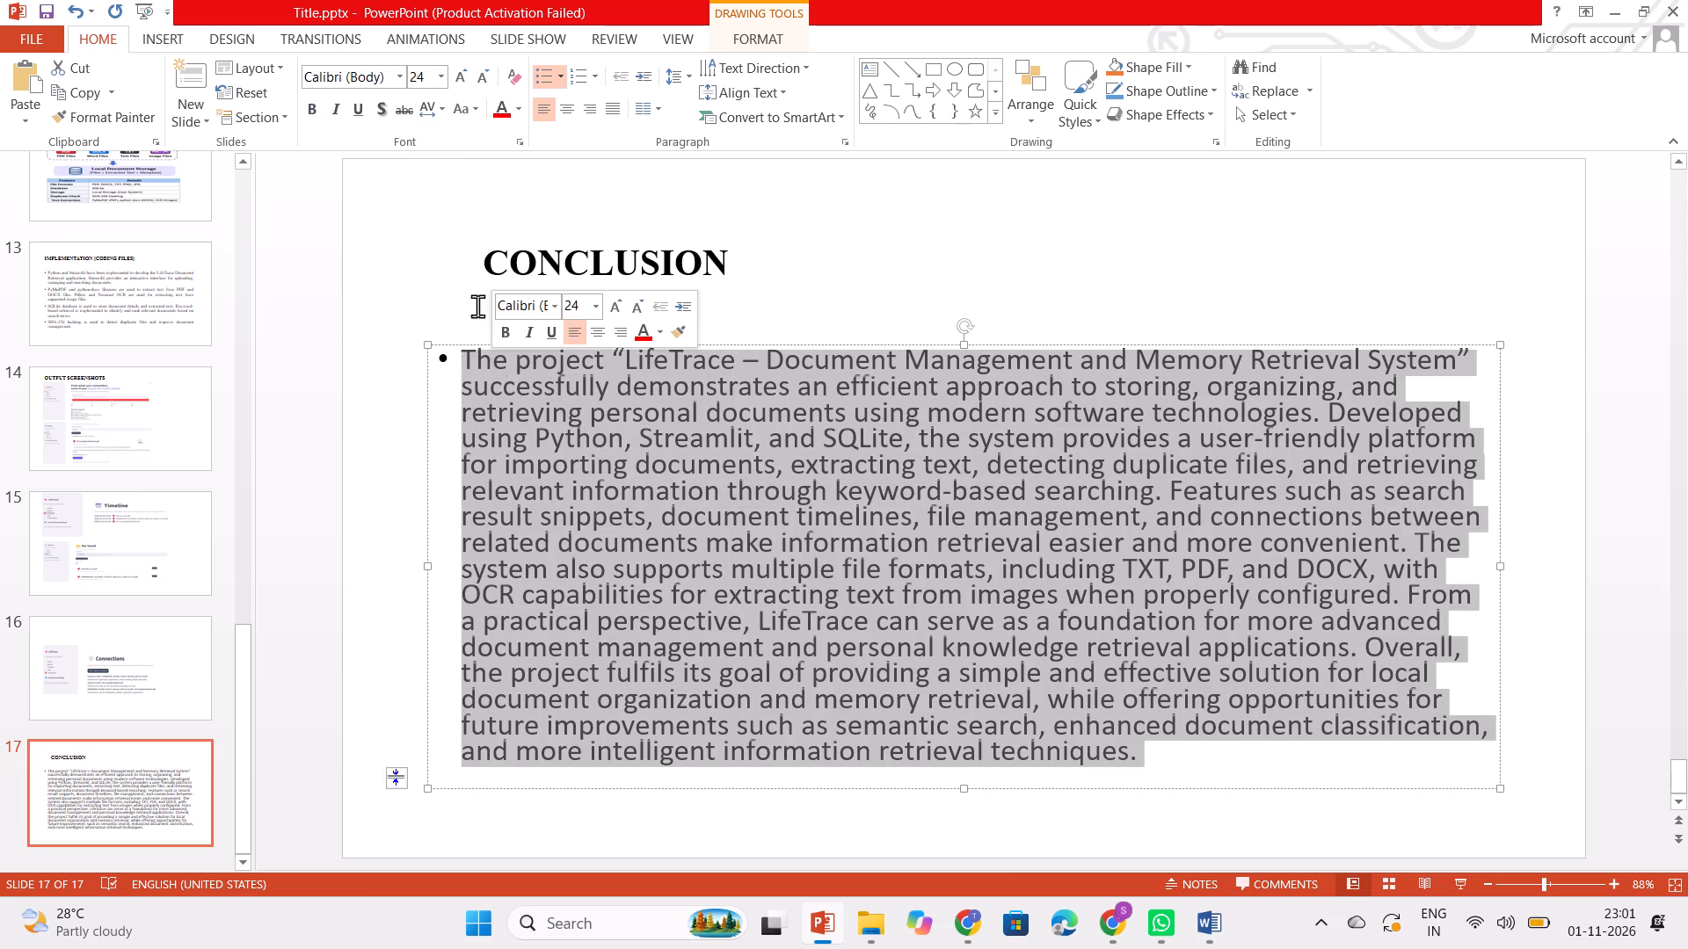
left_click(616, 106)
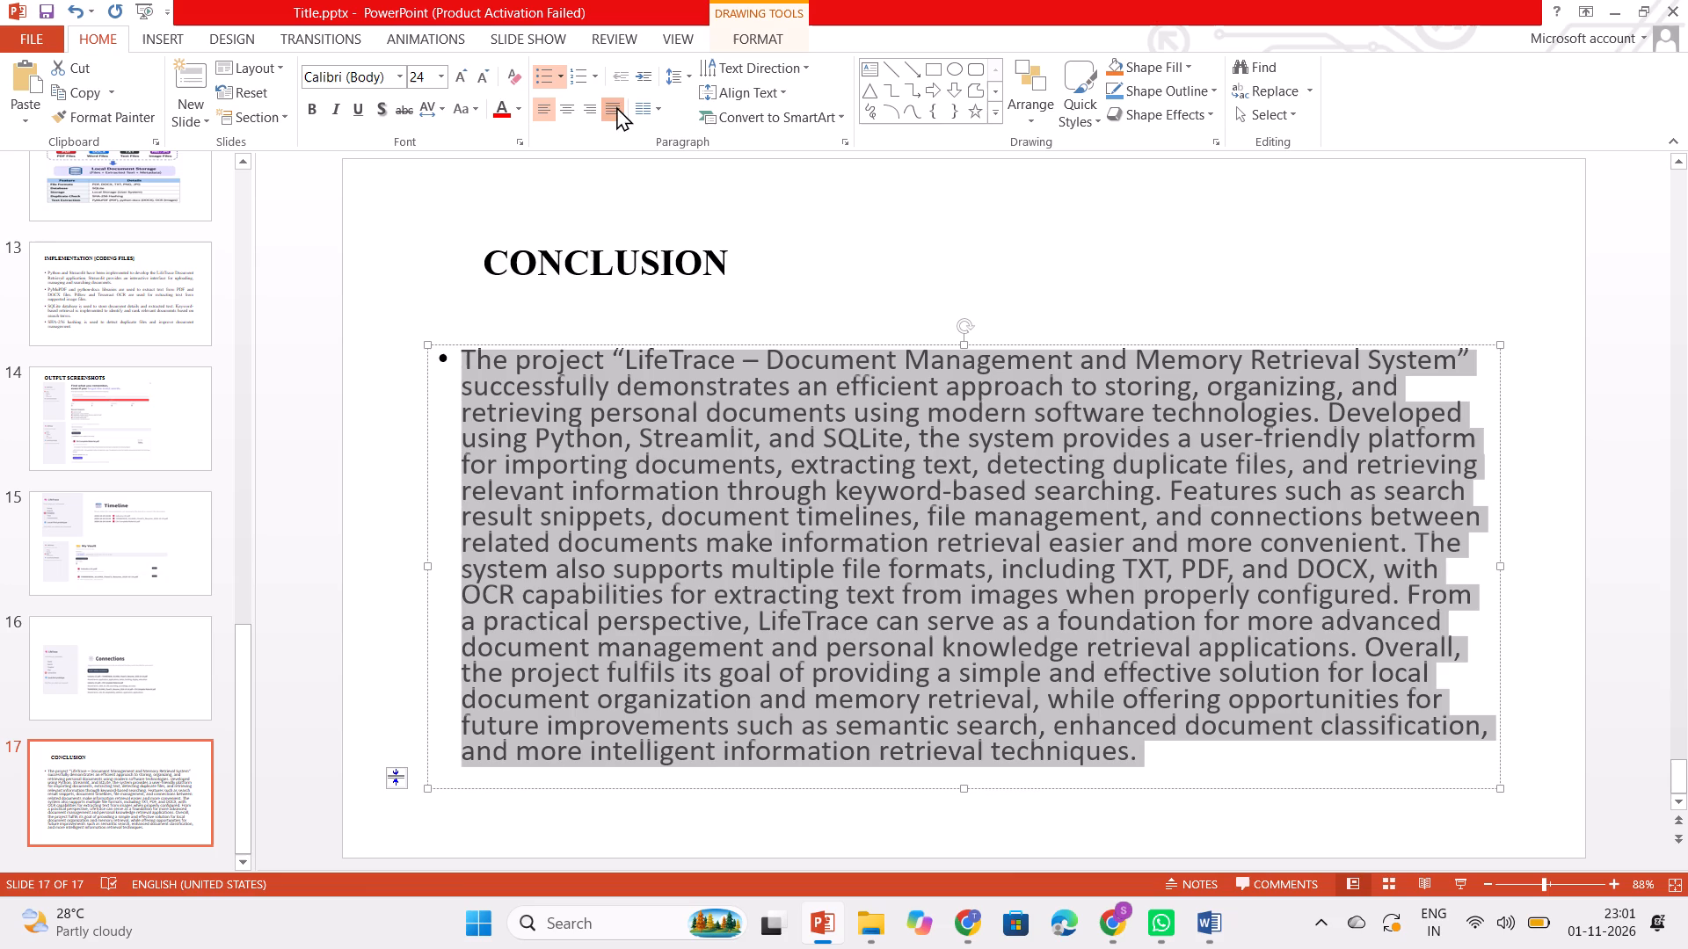
left_click(551, 74)
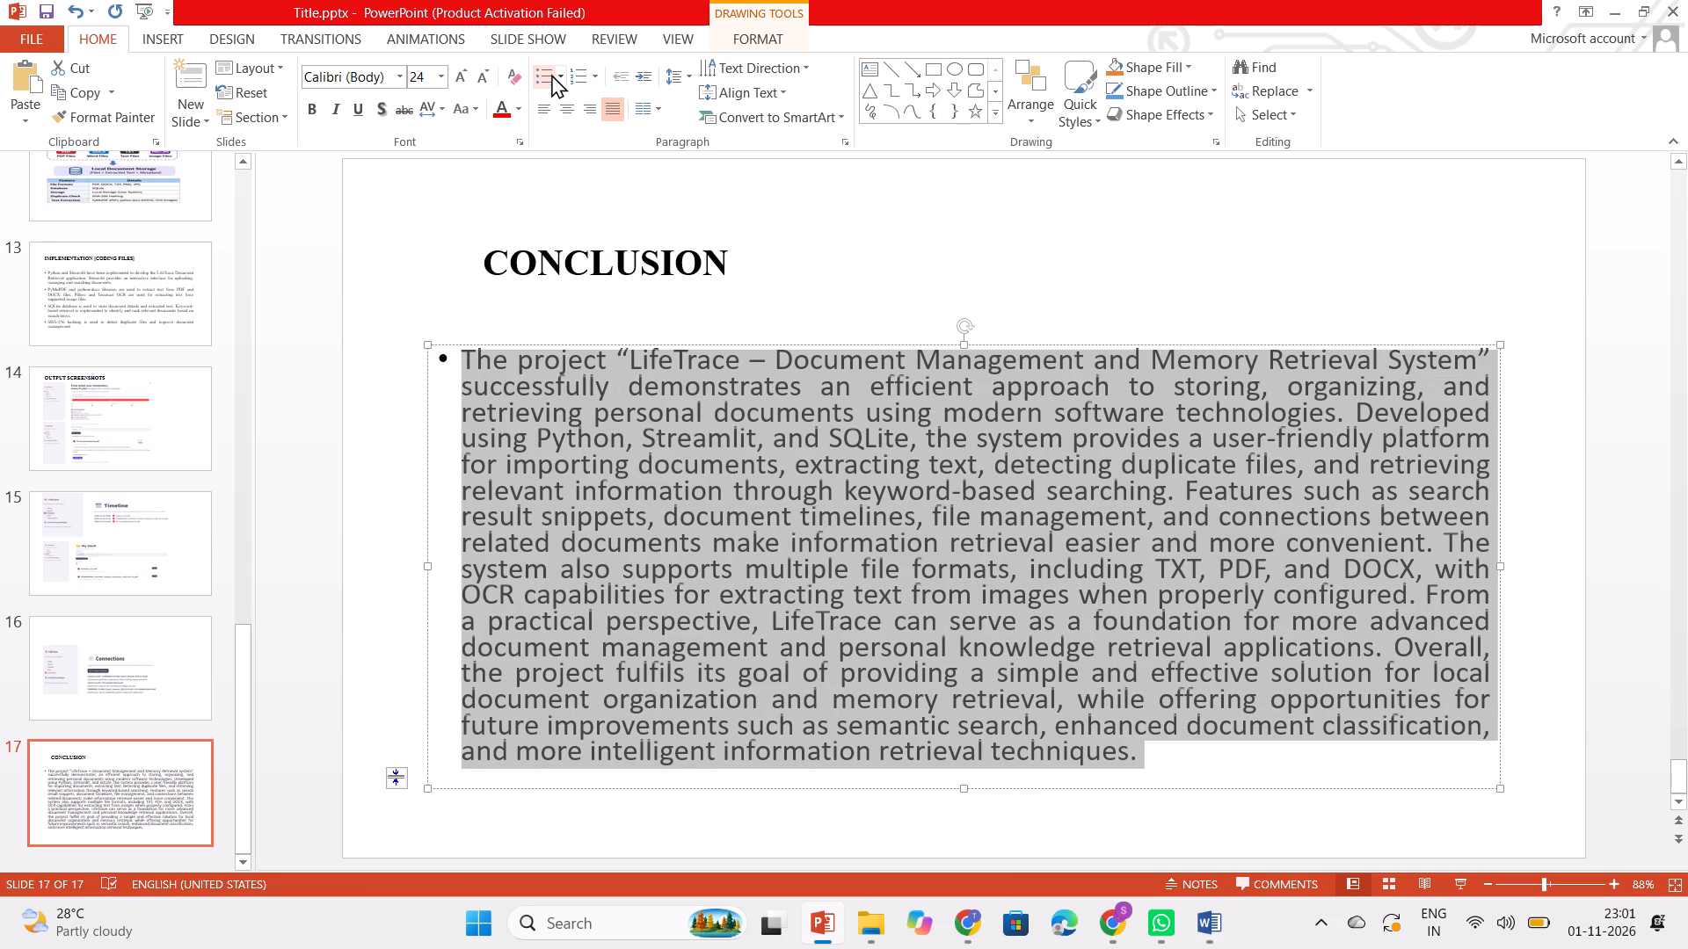
left_click(1114, 762)
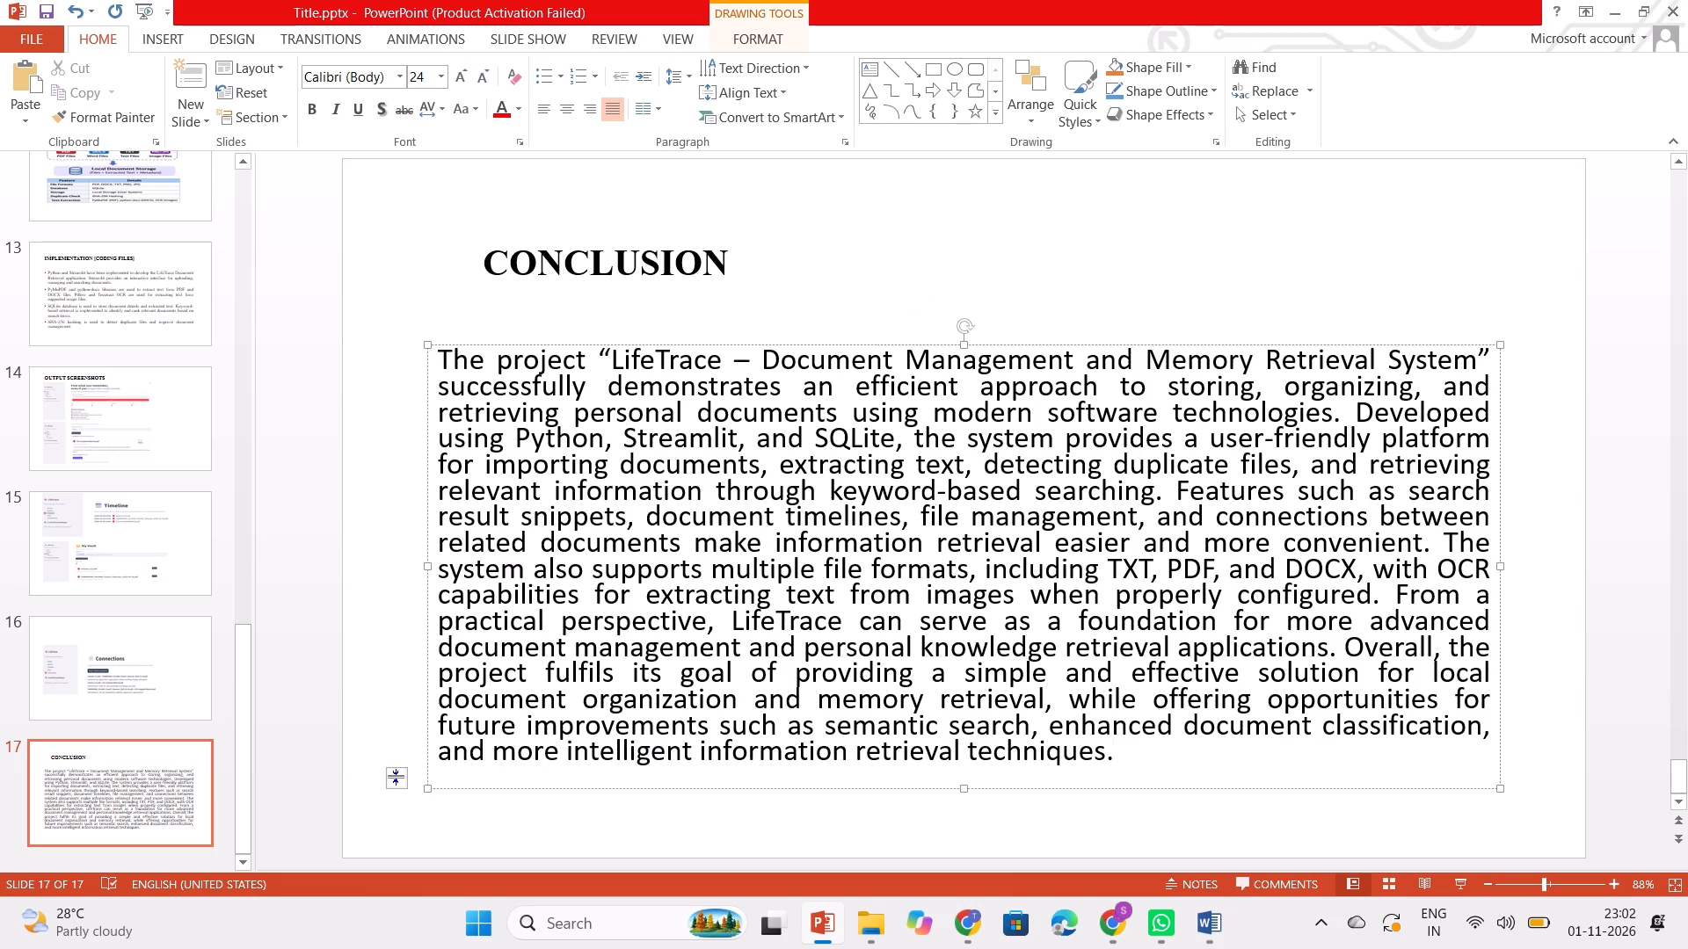
Extend the conclusion text box upward from its upper edge until it sits just below the title text.
left_click_drag(965, 342, 960, 312)
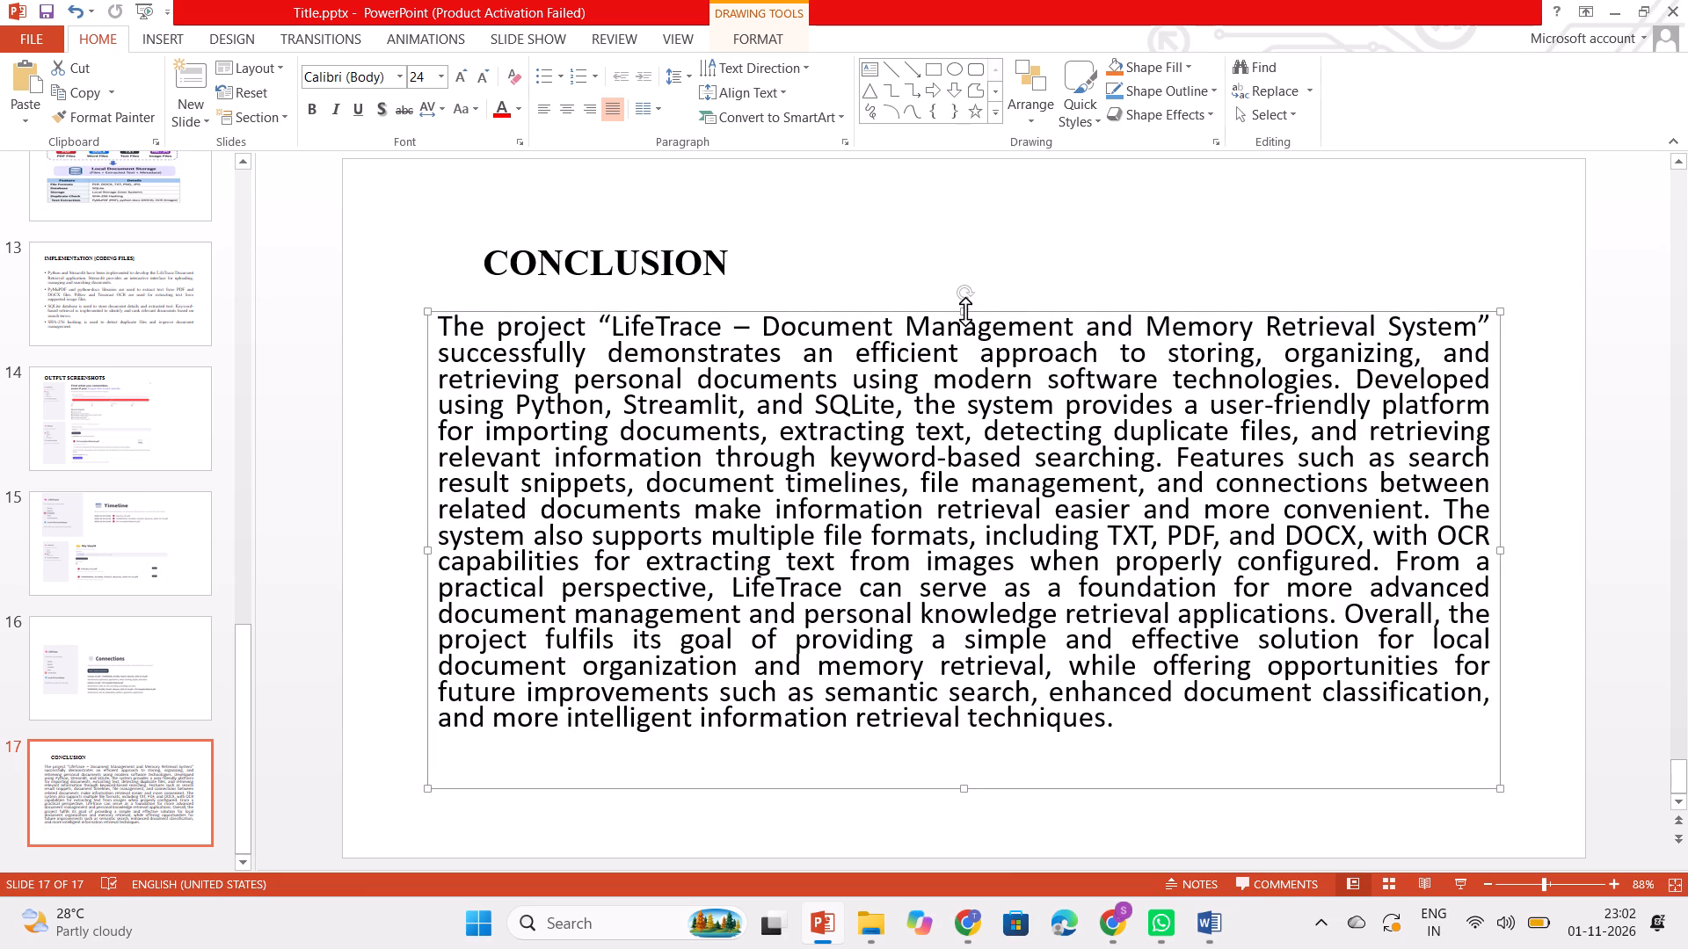
left_click_drag(965, 311, 964, 285)
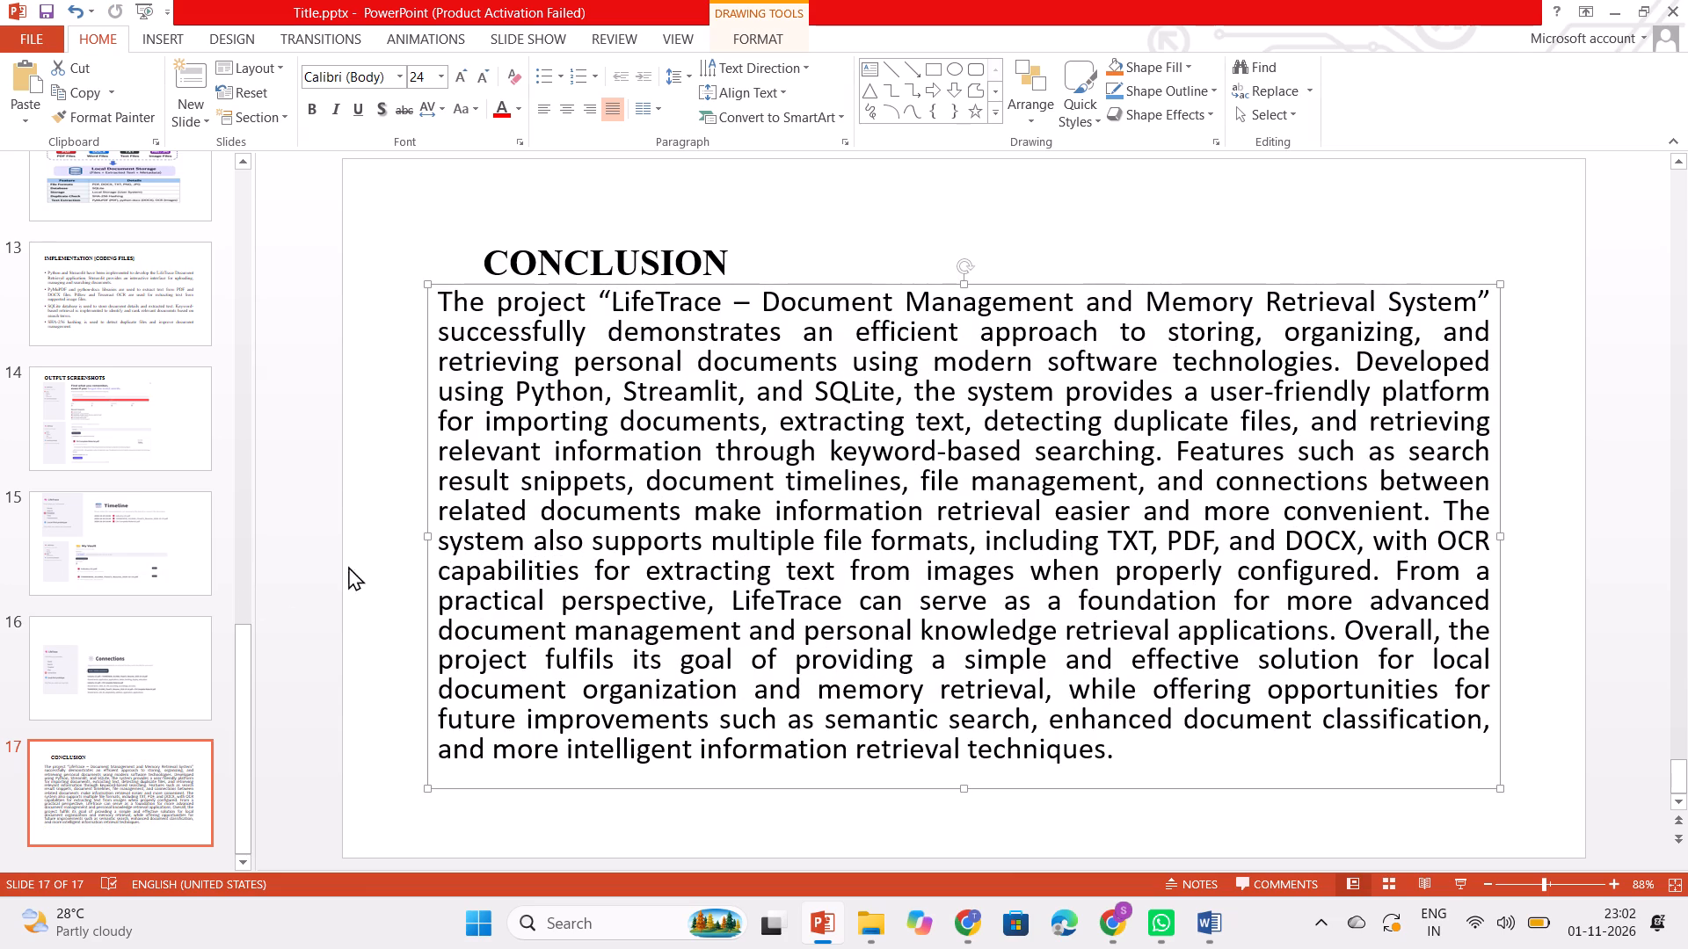
Shorten the CONCLUSION title box from its lower edge so that it clears the body paragraph.
scroll(156, 609, "down", 3)
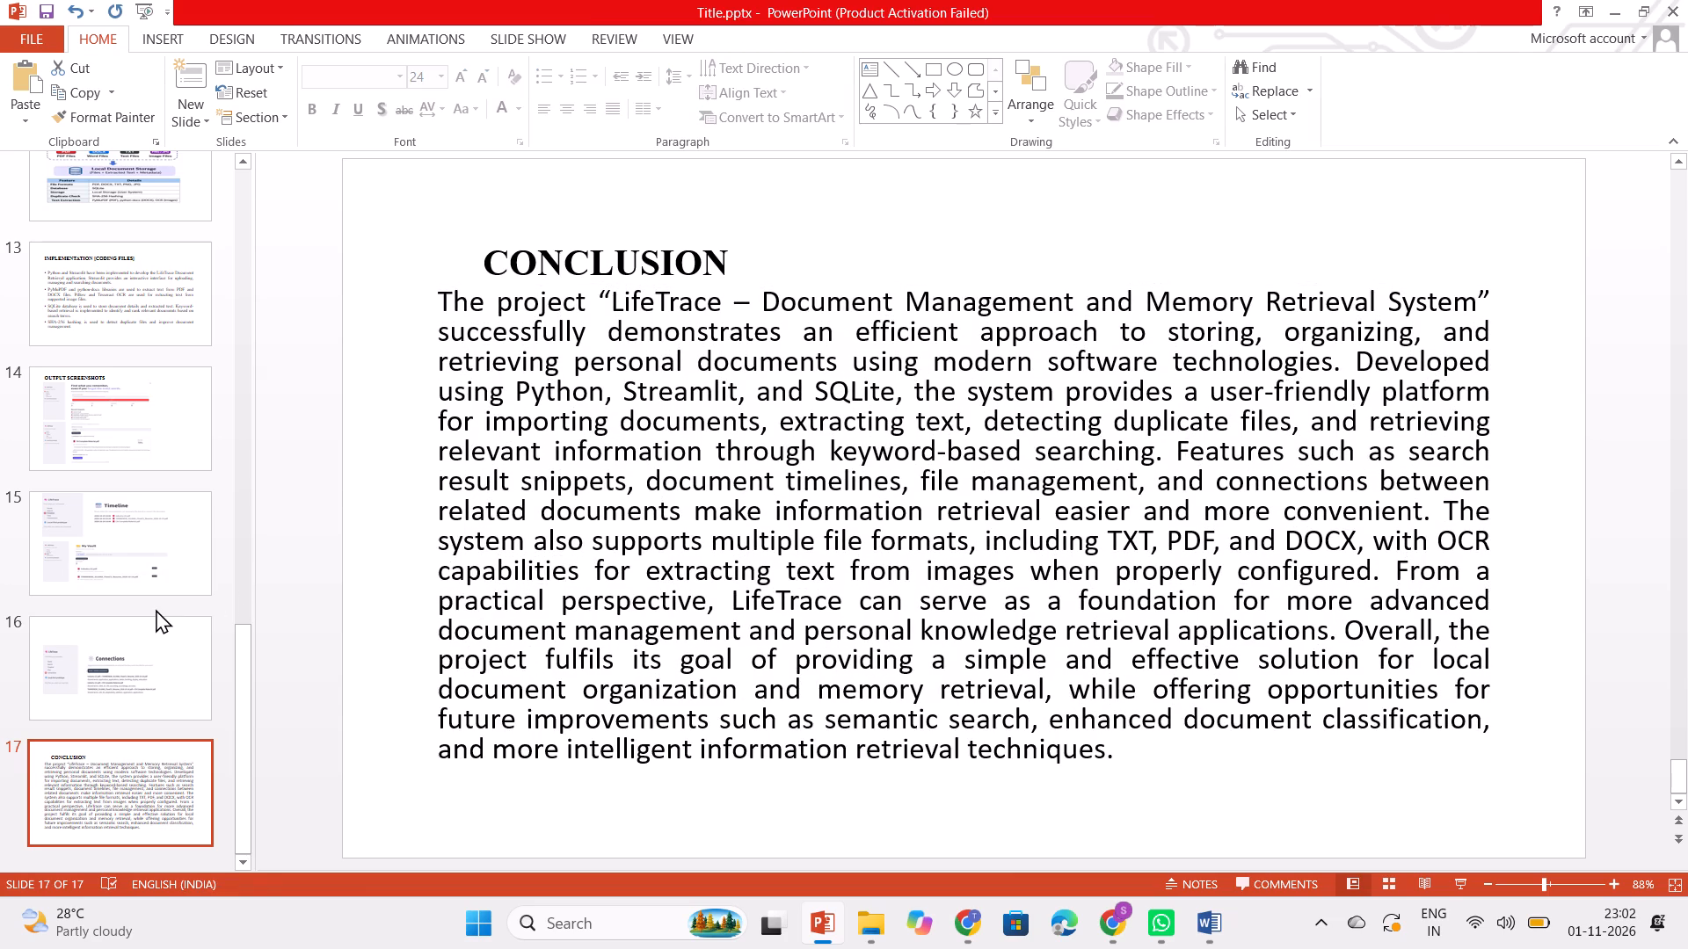
left_click(487, 262)
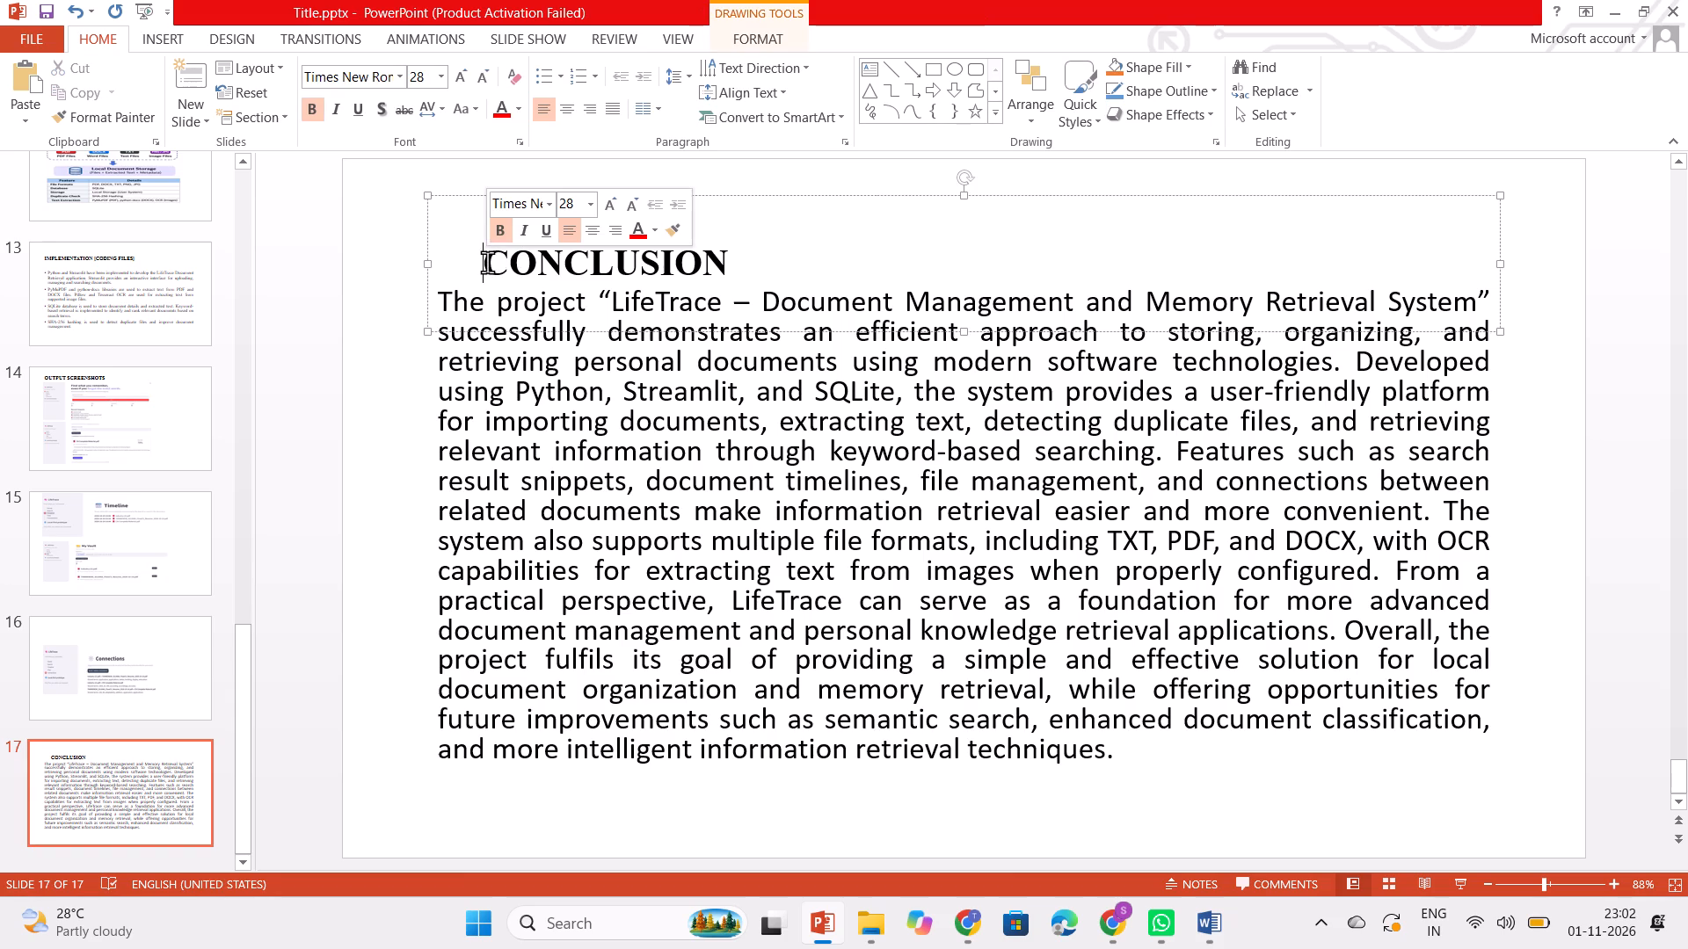
left_click(905, 243)
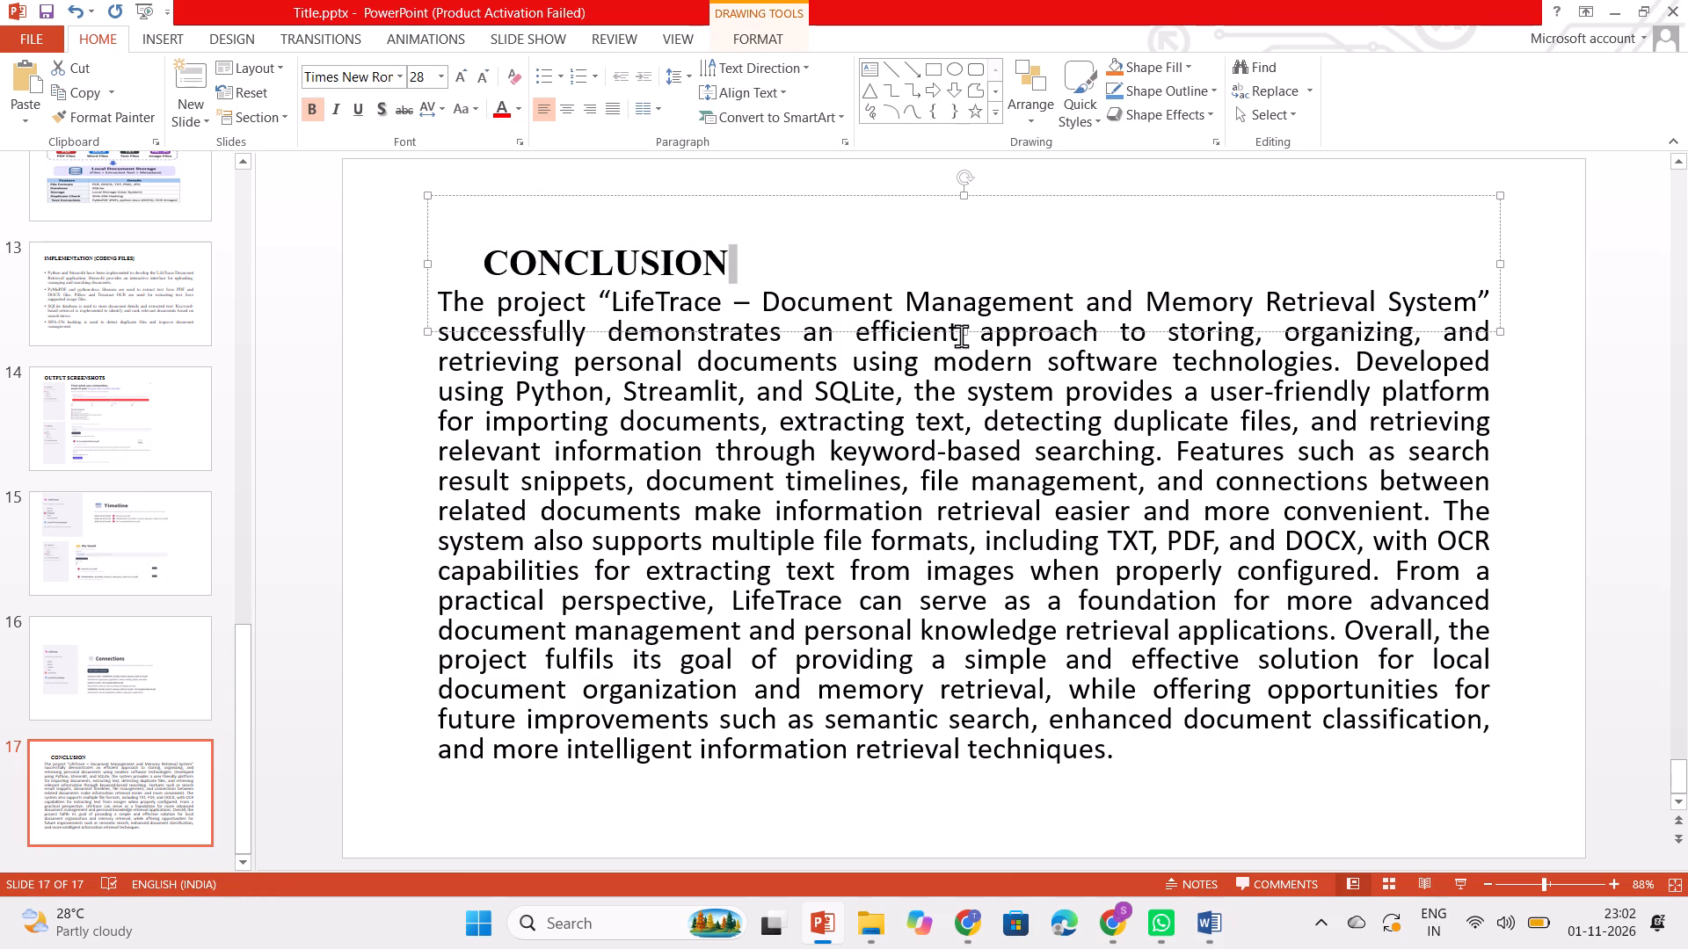
left_click_drag(964, 330, 967, 268)
Add a new title-and-content slide directly after the Conclusion slide.
left_click(93, 768)
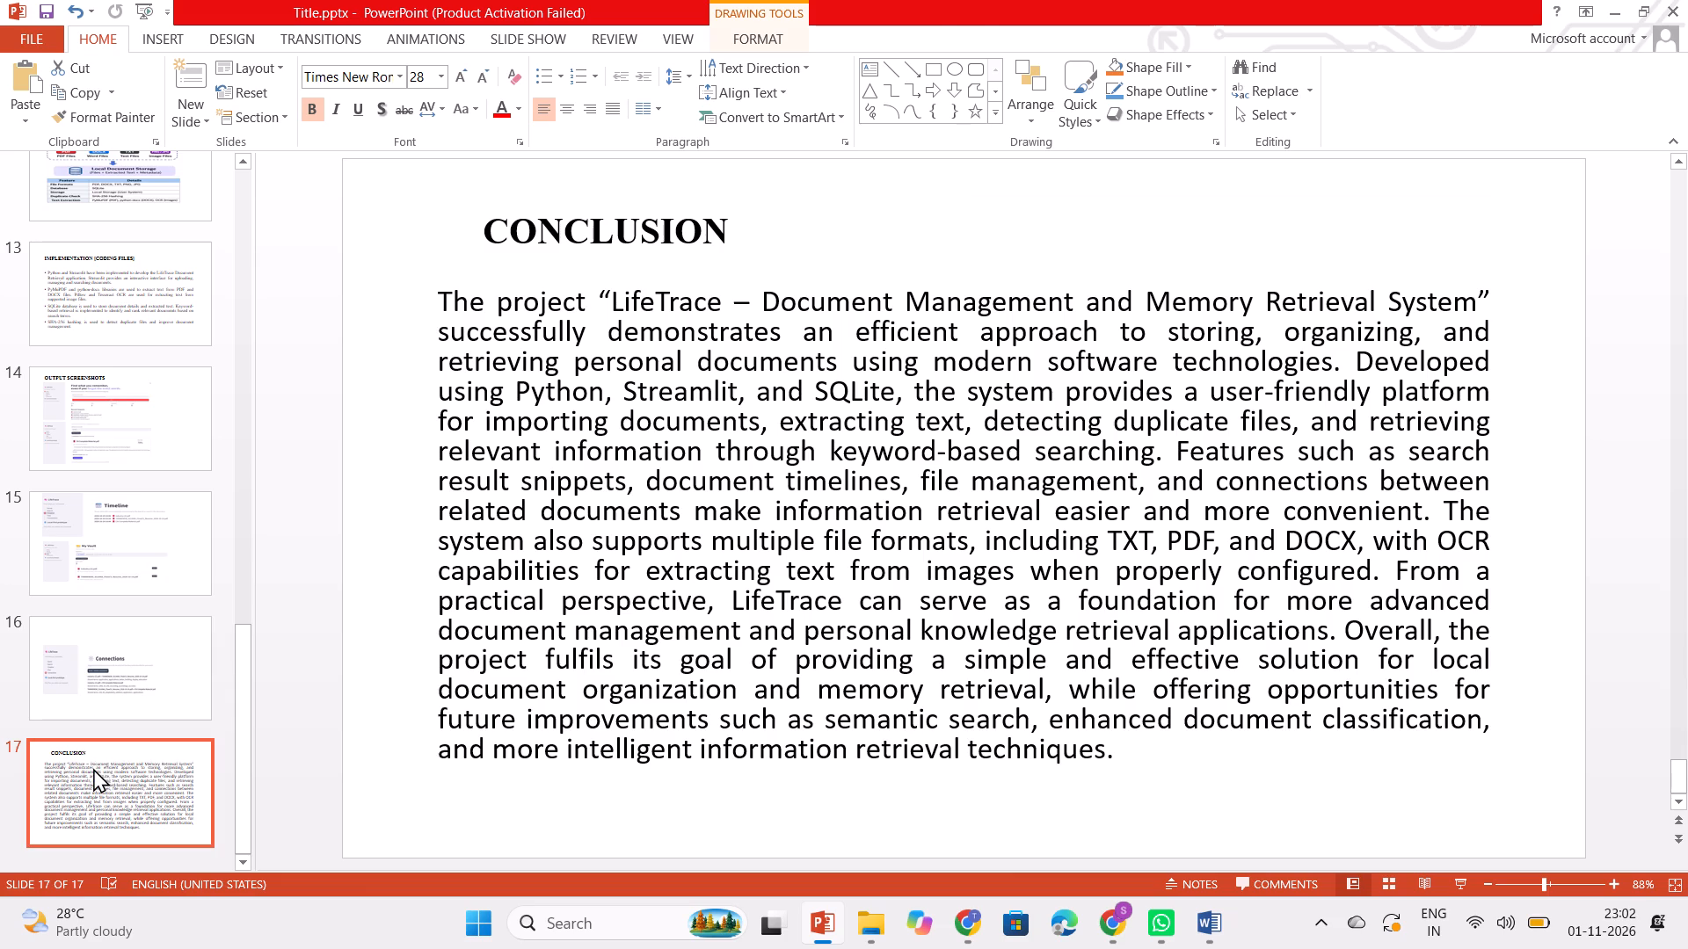
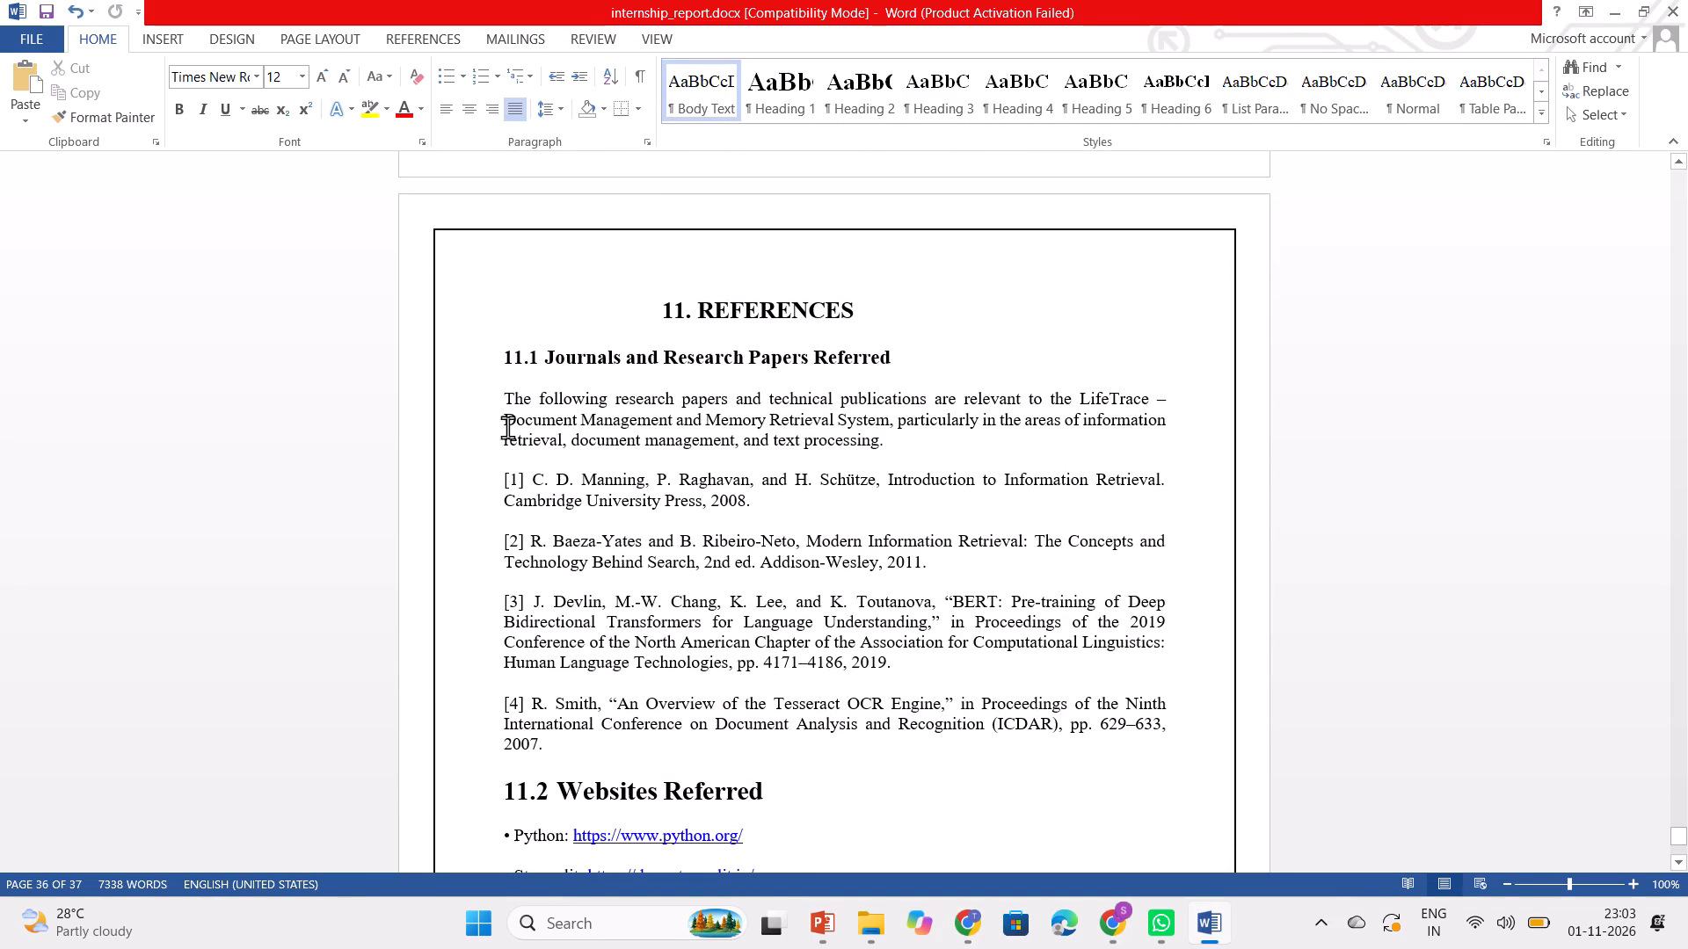
Copy the four numbered references under 11.1 Journals and Research Papers Referred from the Word report, and return to slide 18 in PowerPoint.
left_click_drag(500, 474, 588, 726)
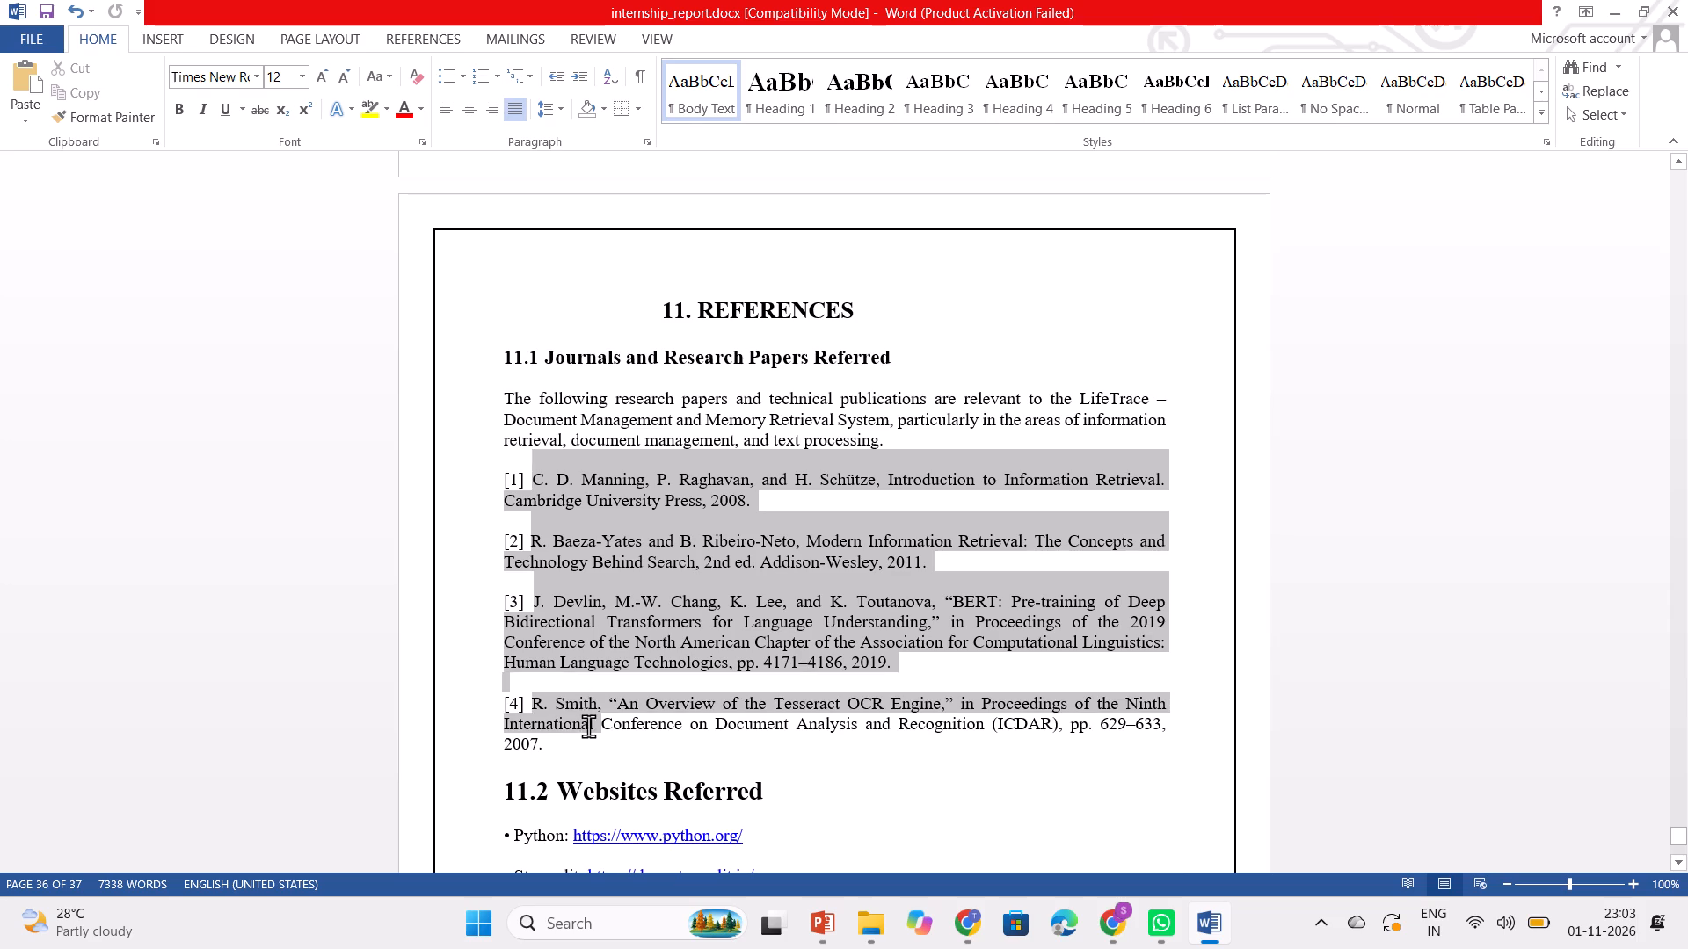
left_click_drag(588, 726, 591, 733)
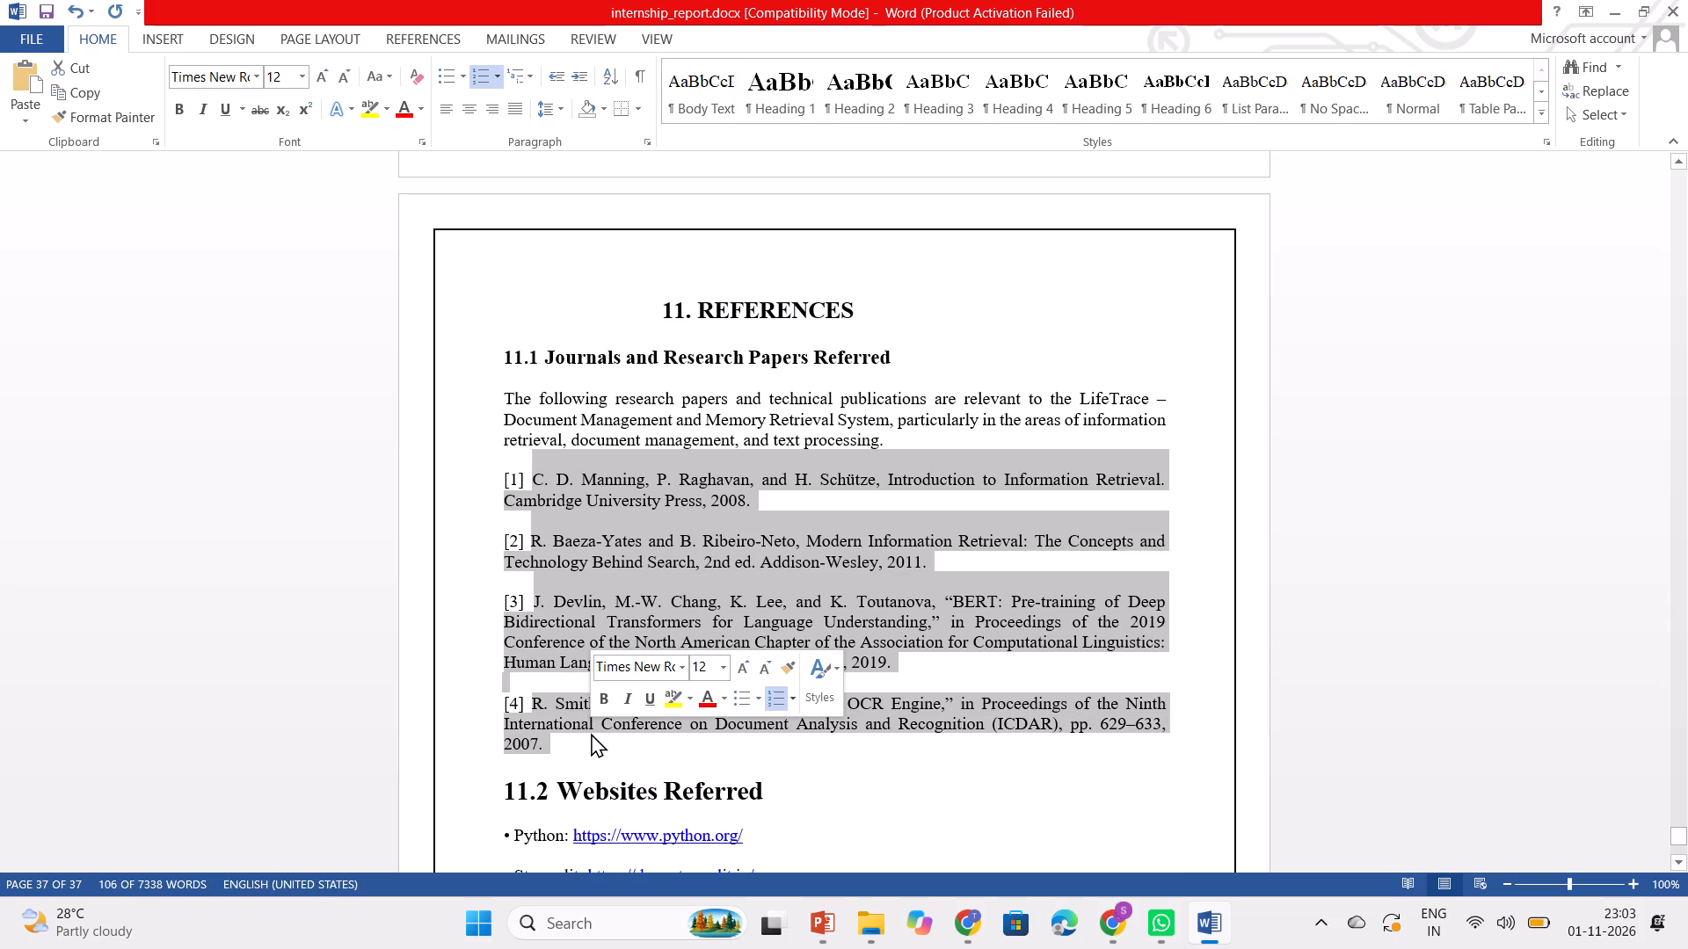
key("ctrl+c")
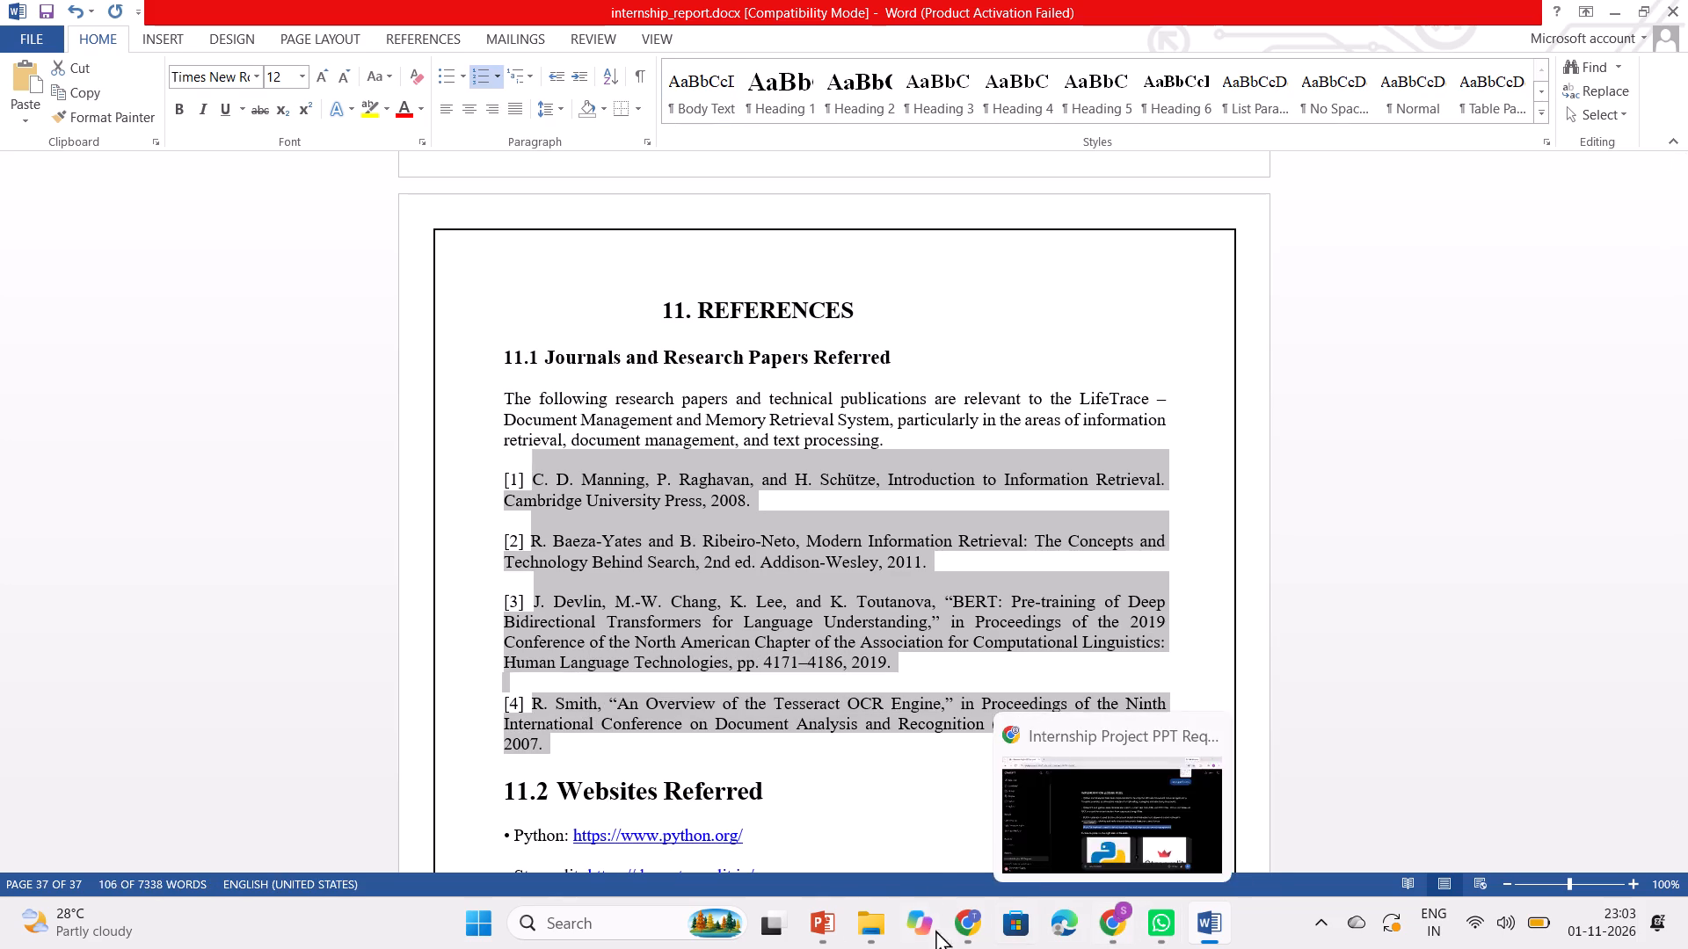
left_click(811, 916)
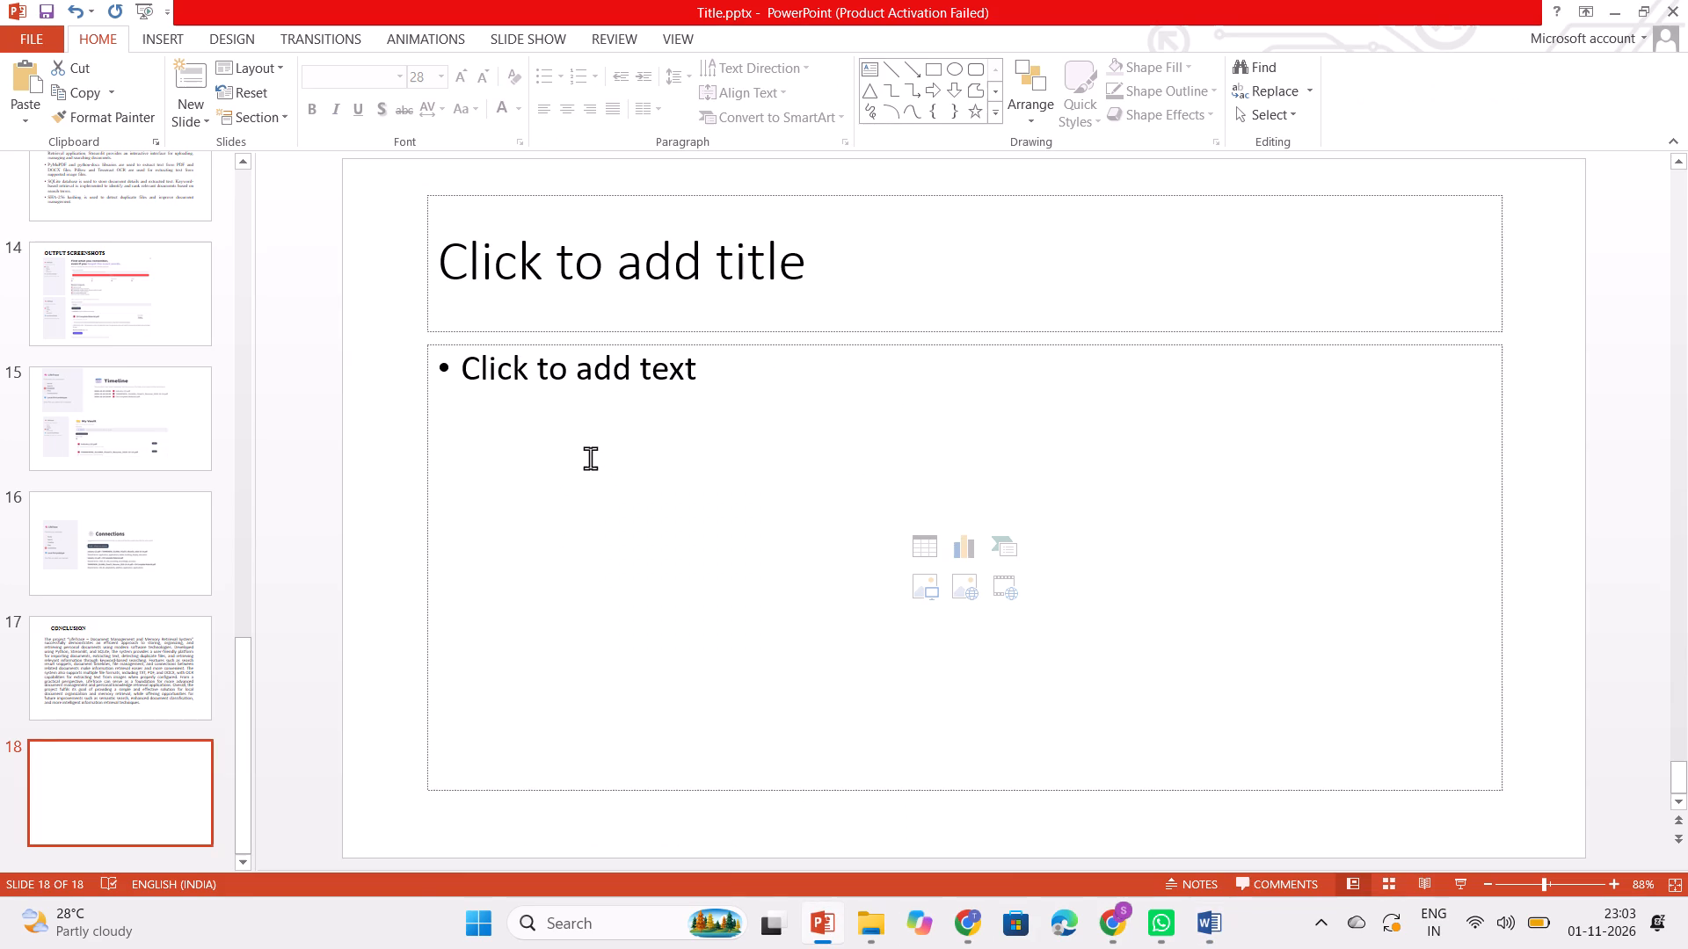
Paste the copied reference list into slide 18's body placeholder and remove the empty bullet above the Tesseract OCR entry.
left_click(590, 458)
key("ctrl+v")
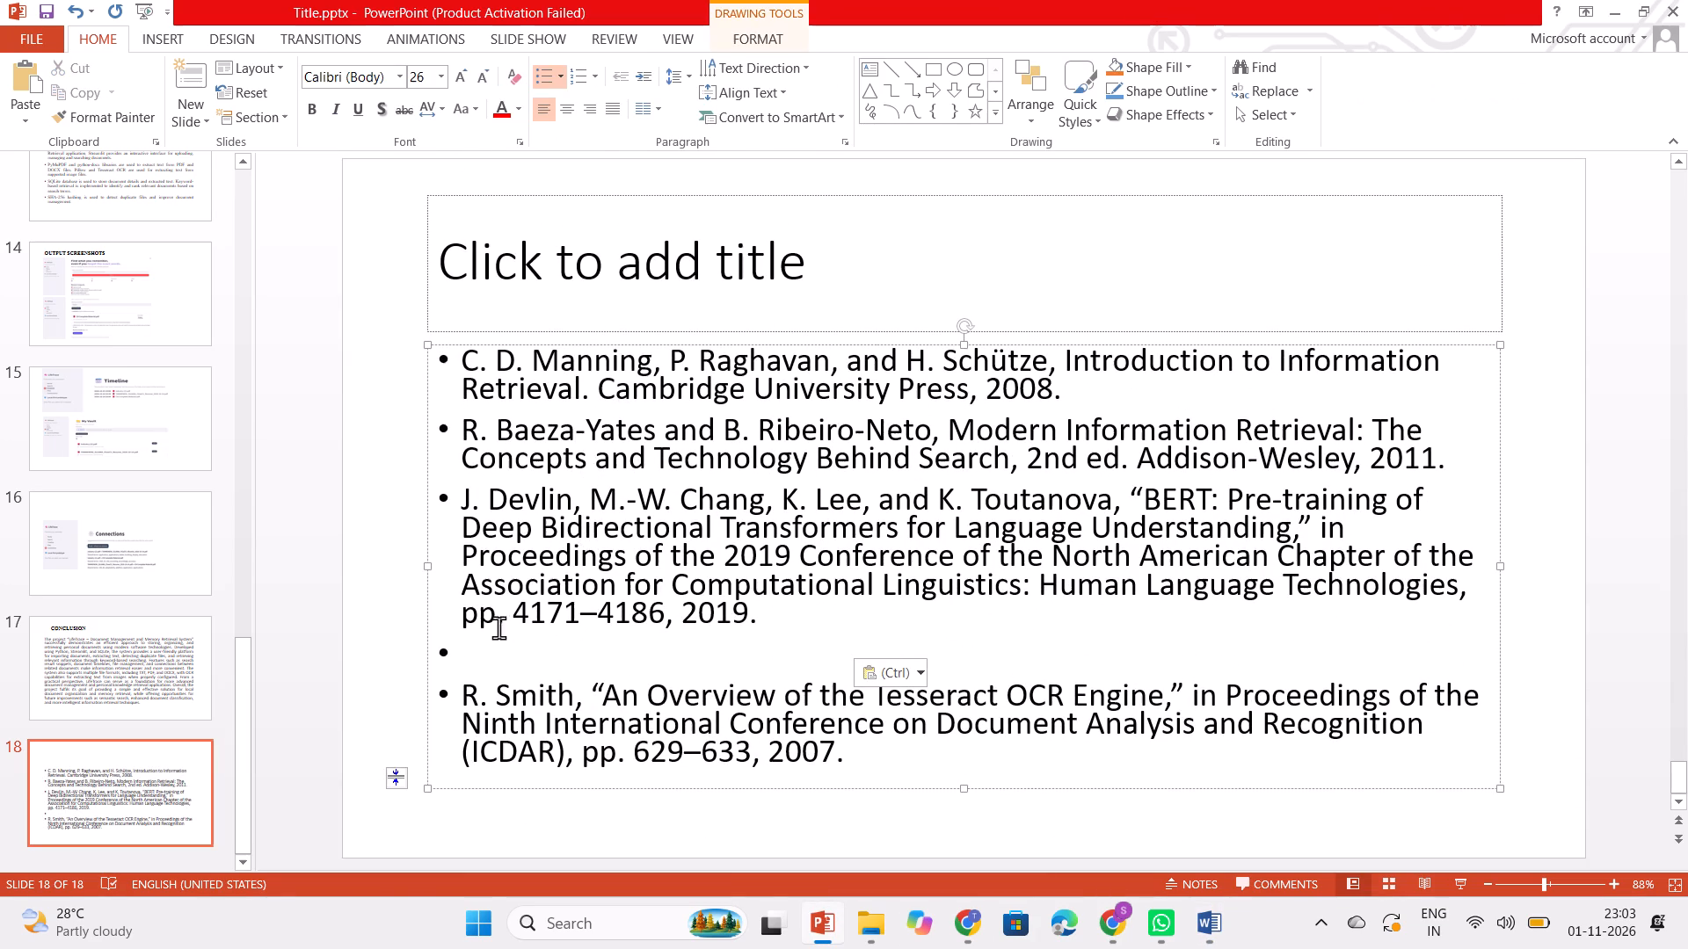
left_click(495, 639)
key("BackSpace")
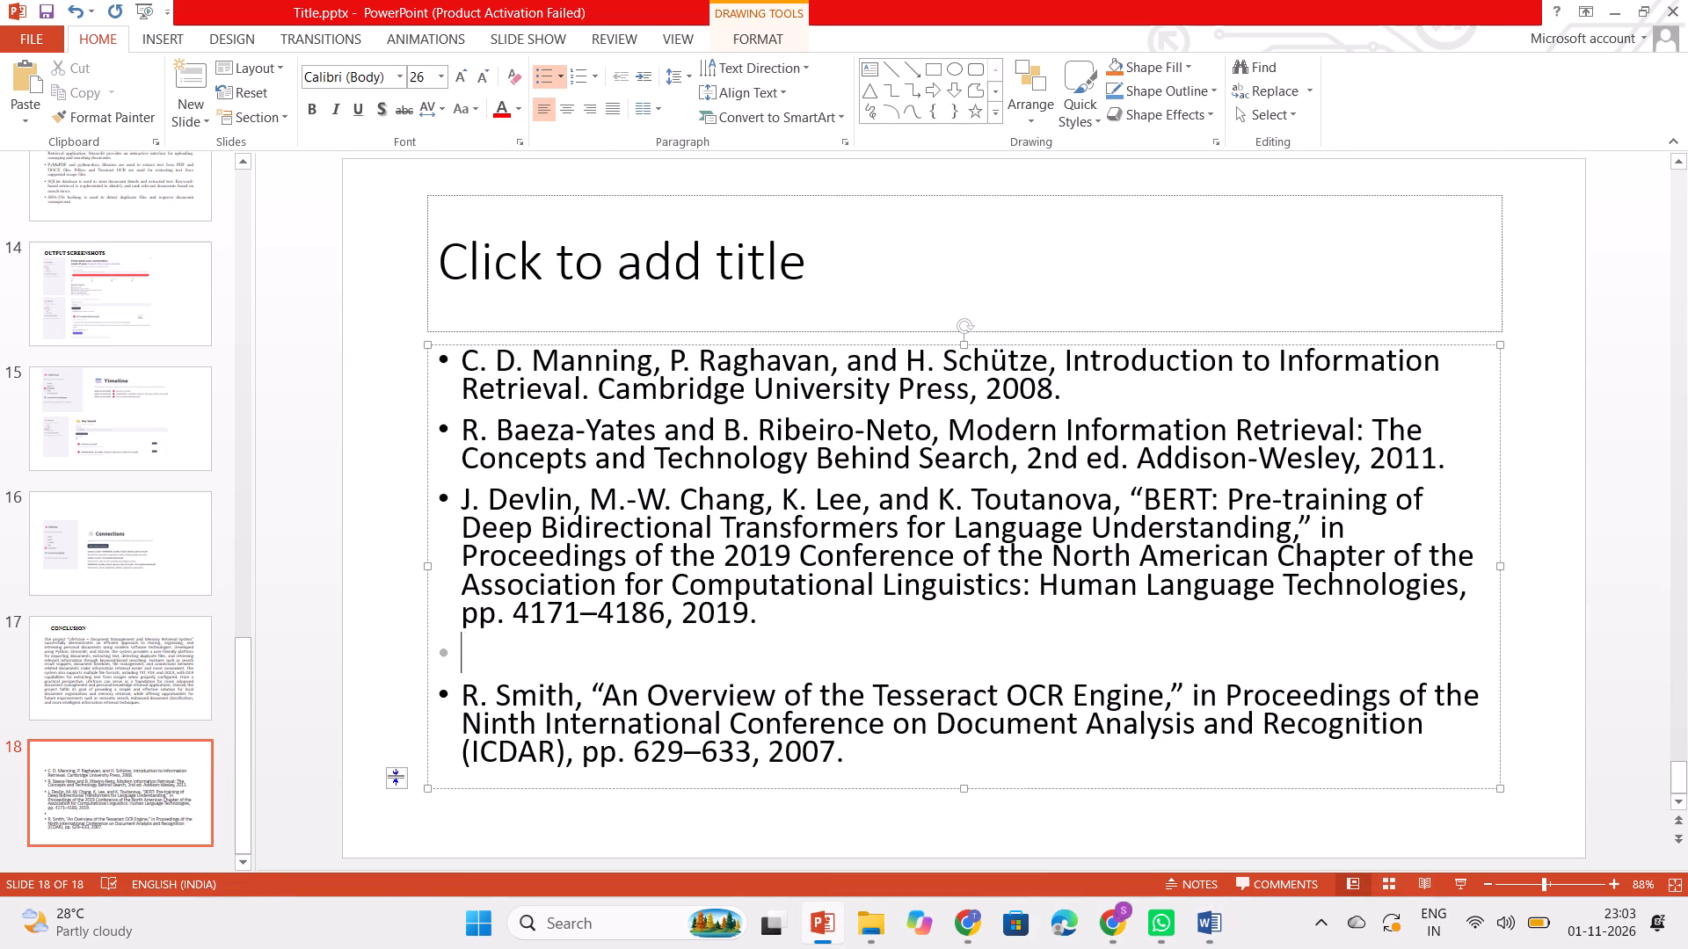
key("BackSpace")
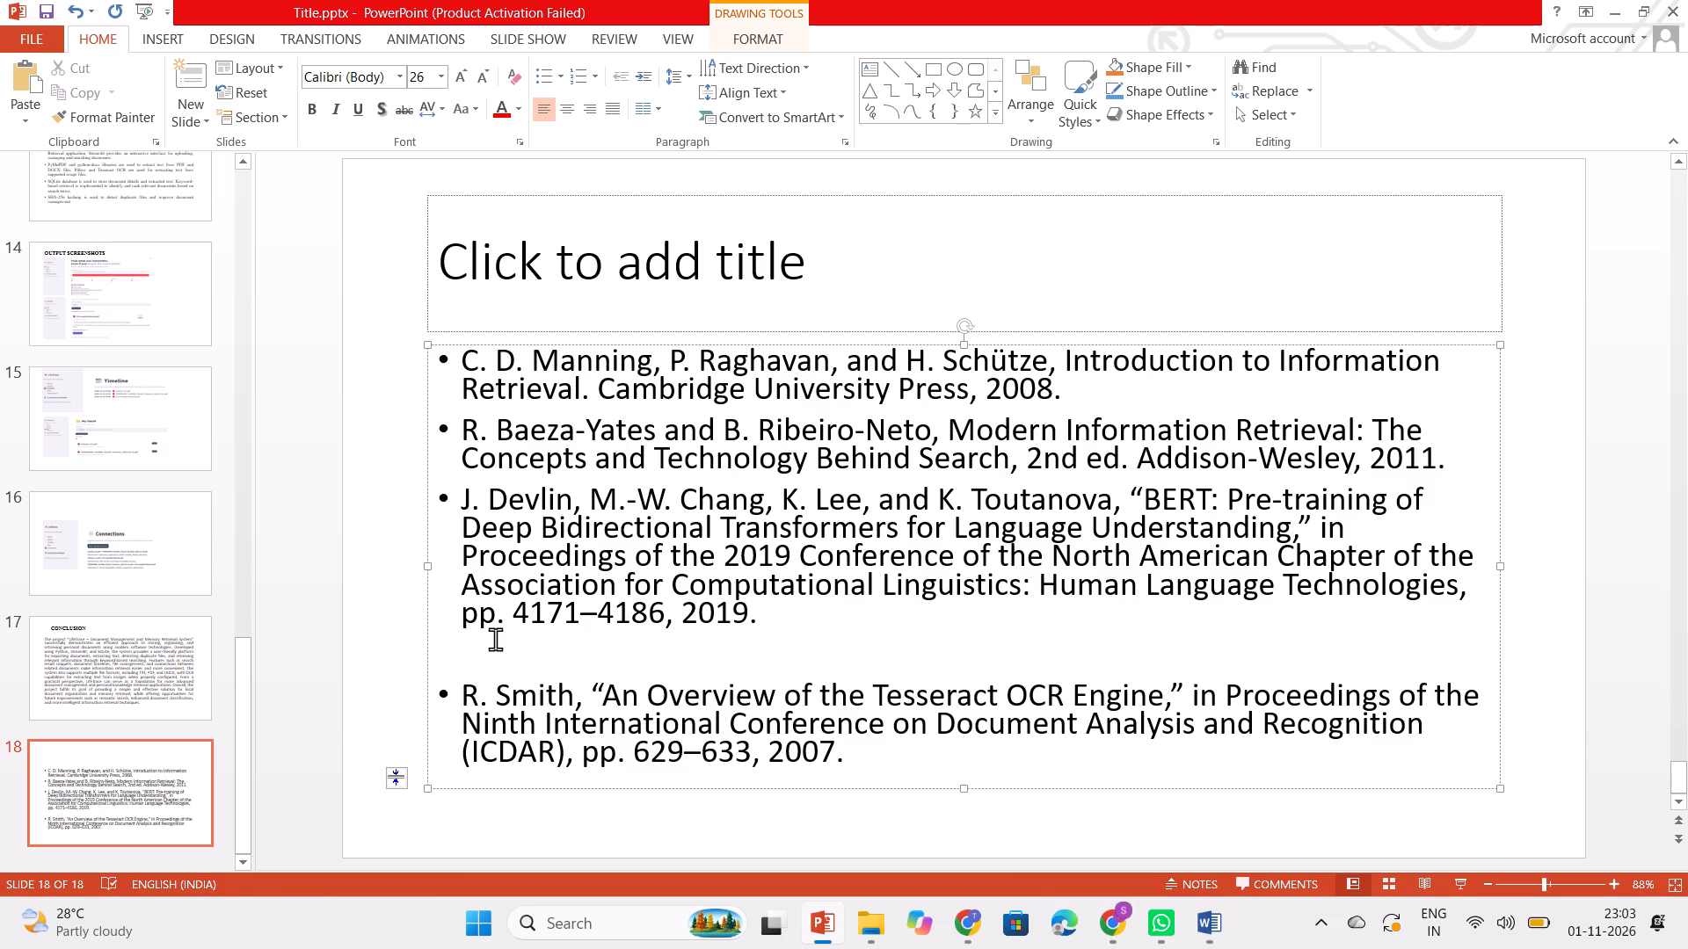
key("BackSpace")
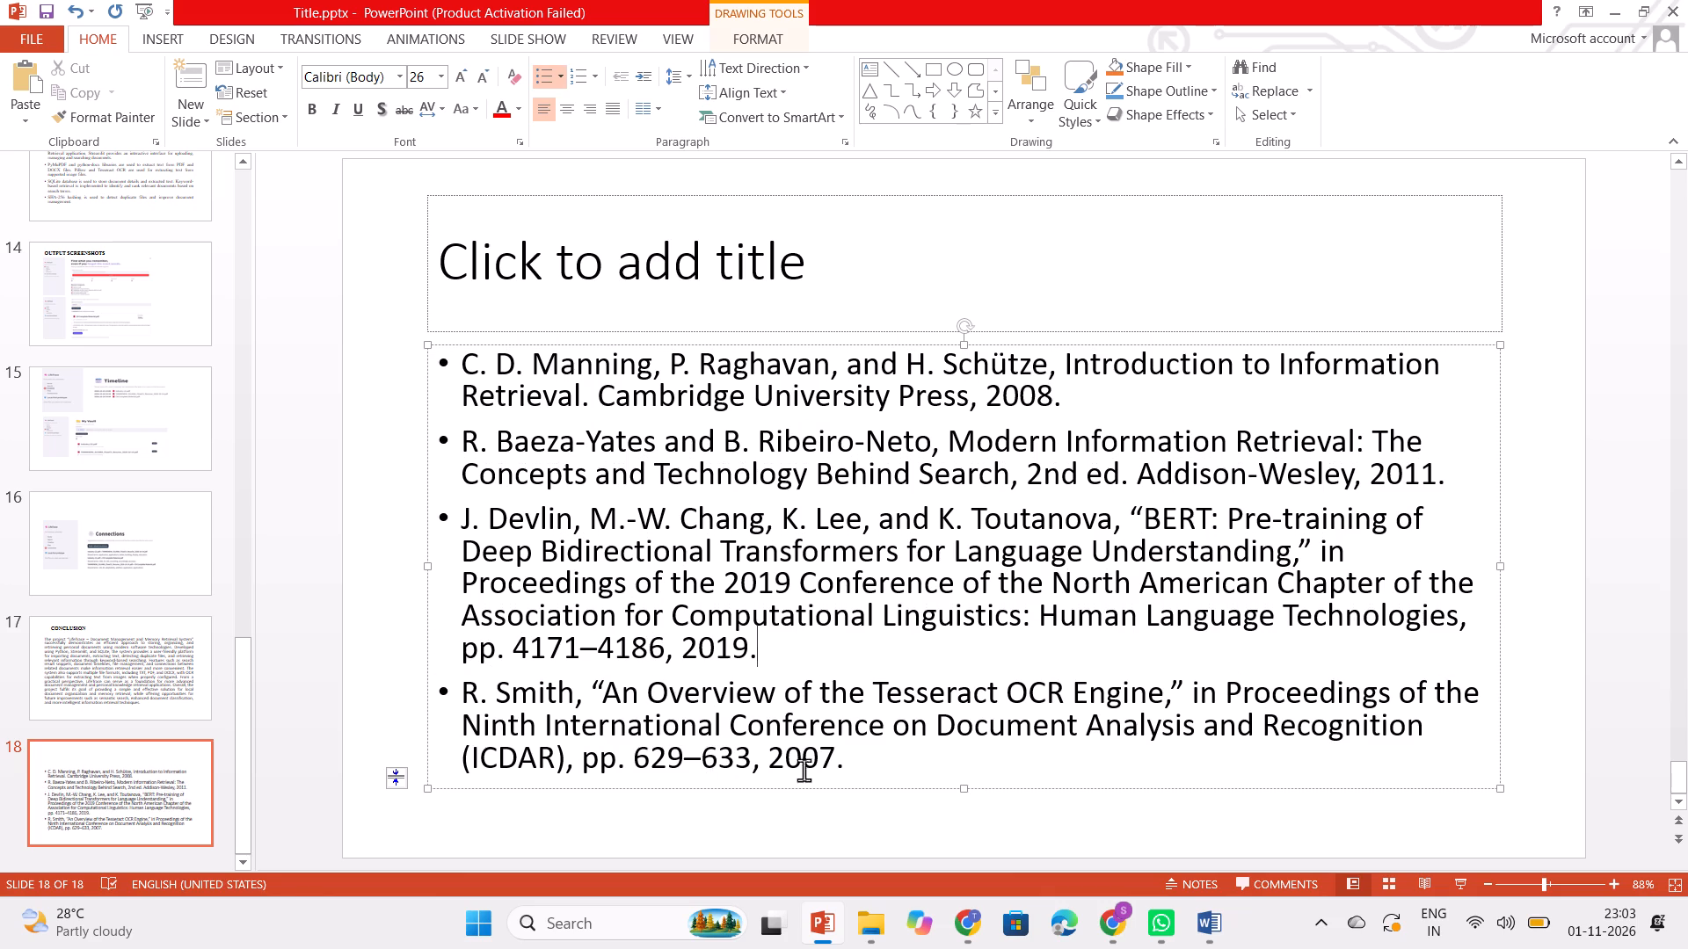
Justify all four reference entries in the body text of slide 18.
left_click_drag(891, 775, 438, 315)
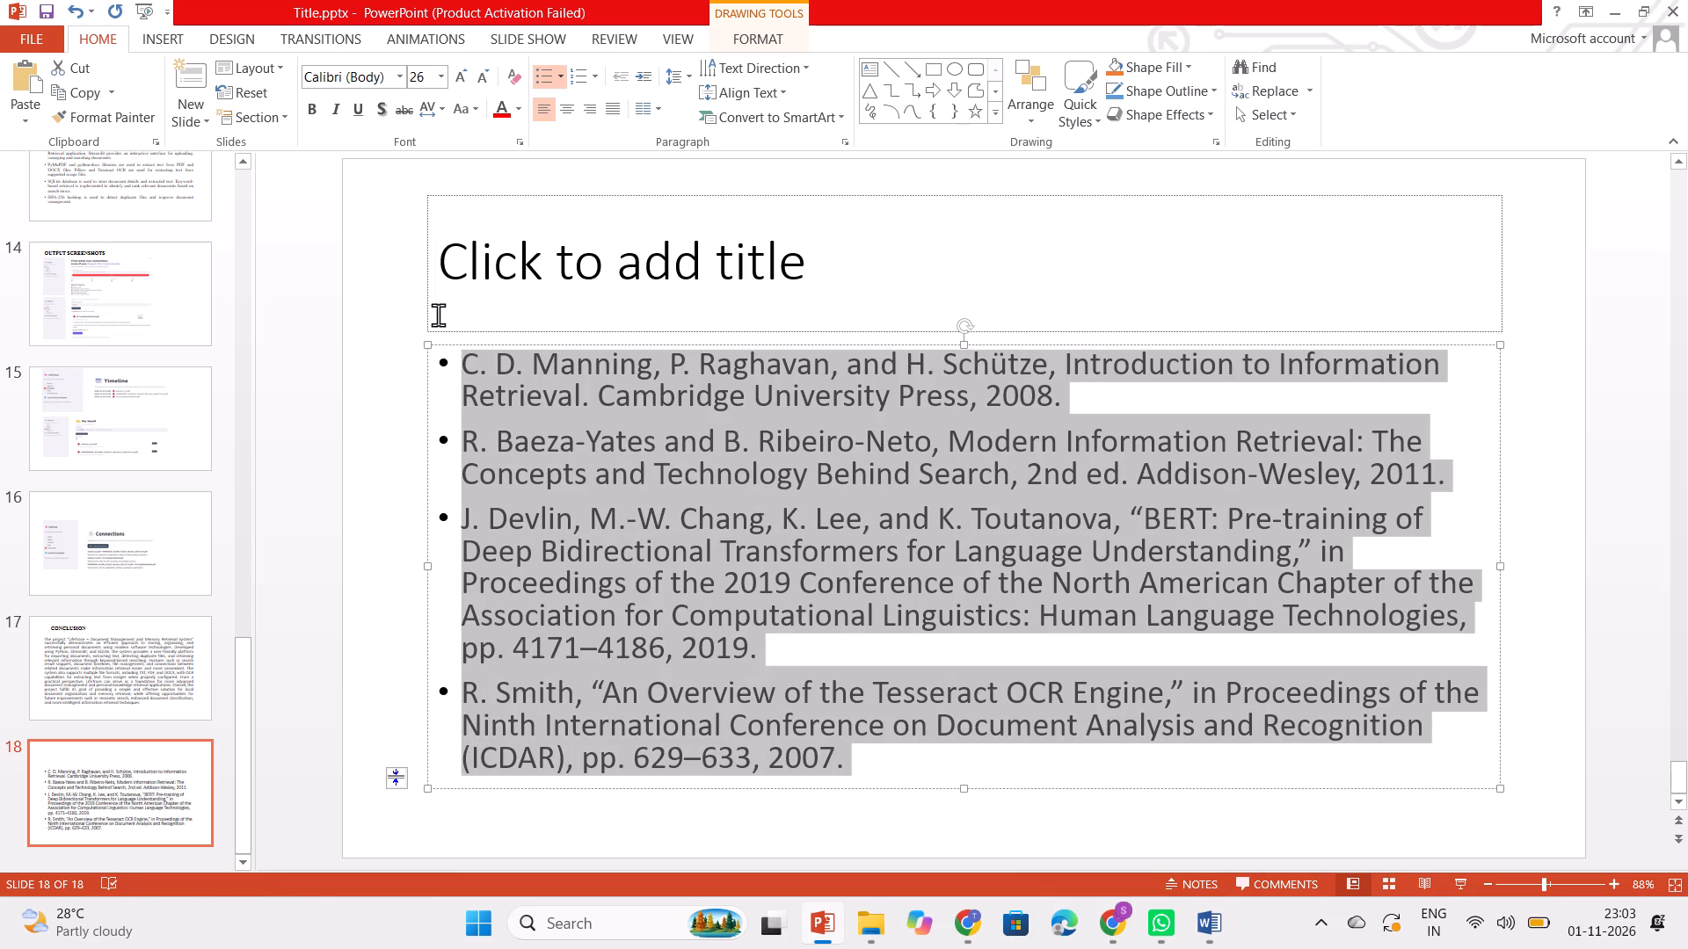
left_click(602, 105)
Open the empty title placeholder of slide 18 for text entry.
left_click(760, 282)
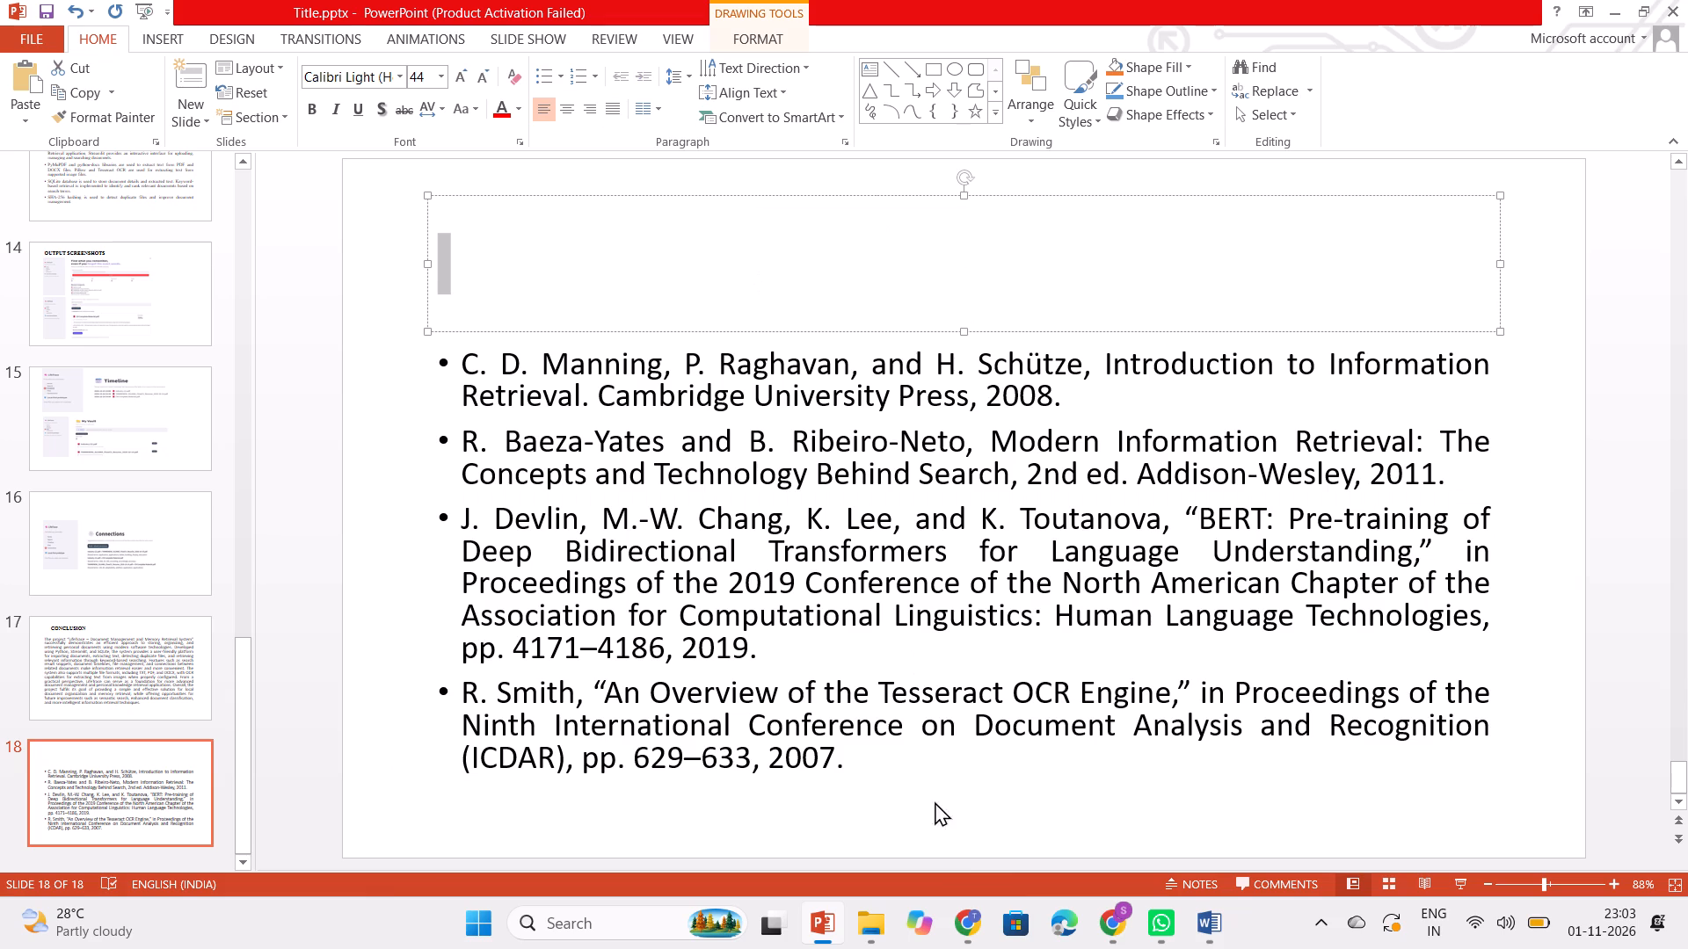
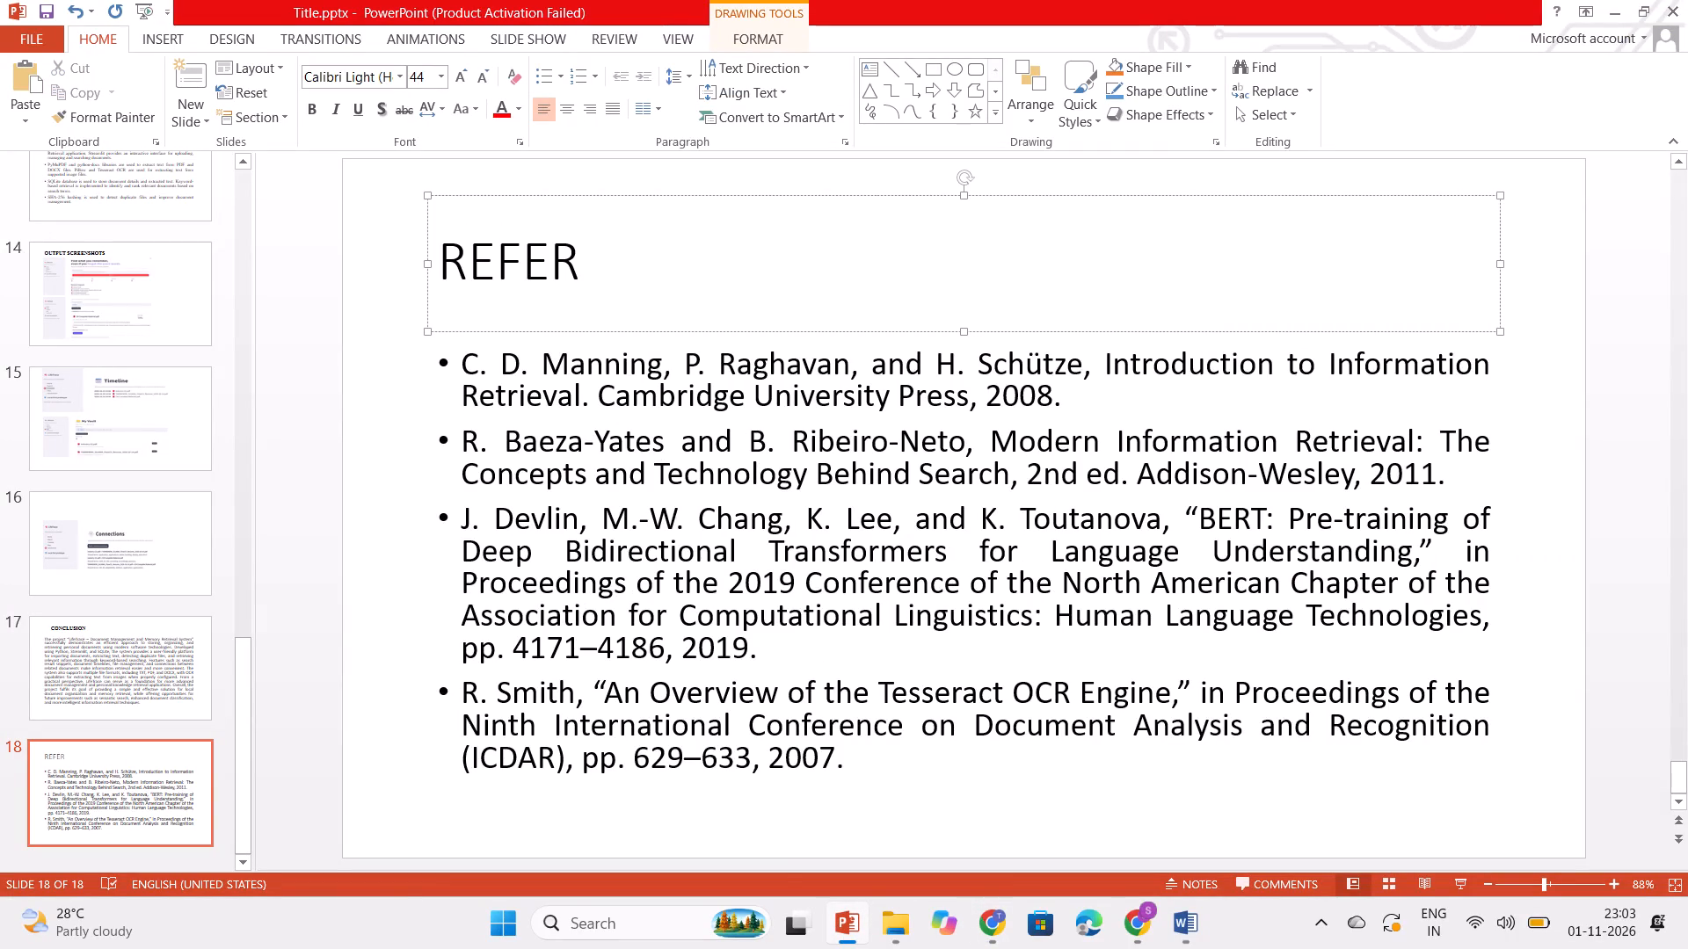
Complete slide 18's title as REFERENCES and indent it by two tab stops.
type("ENCES")
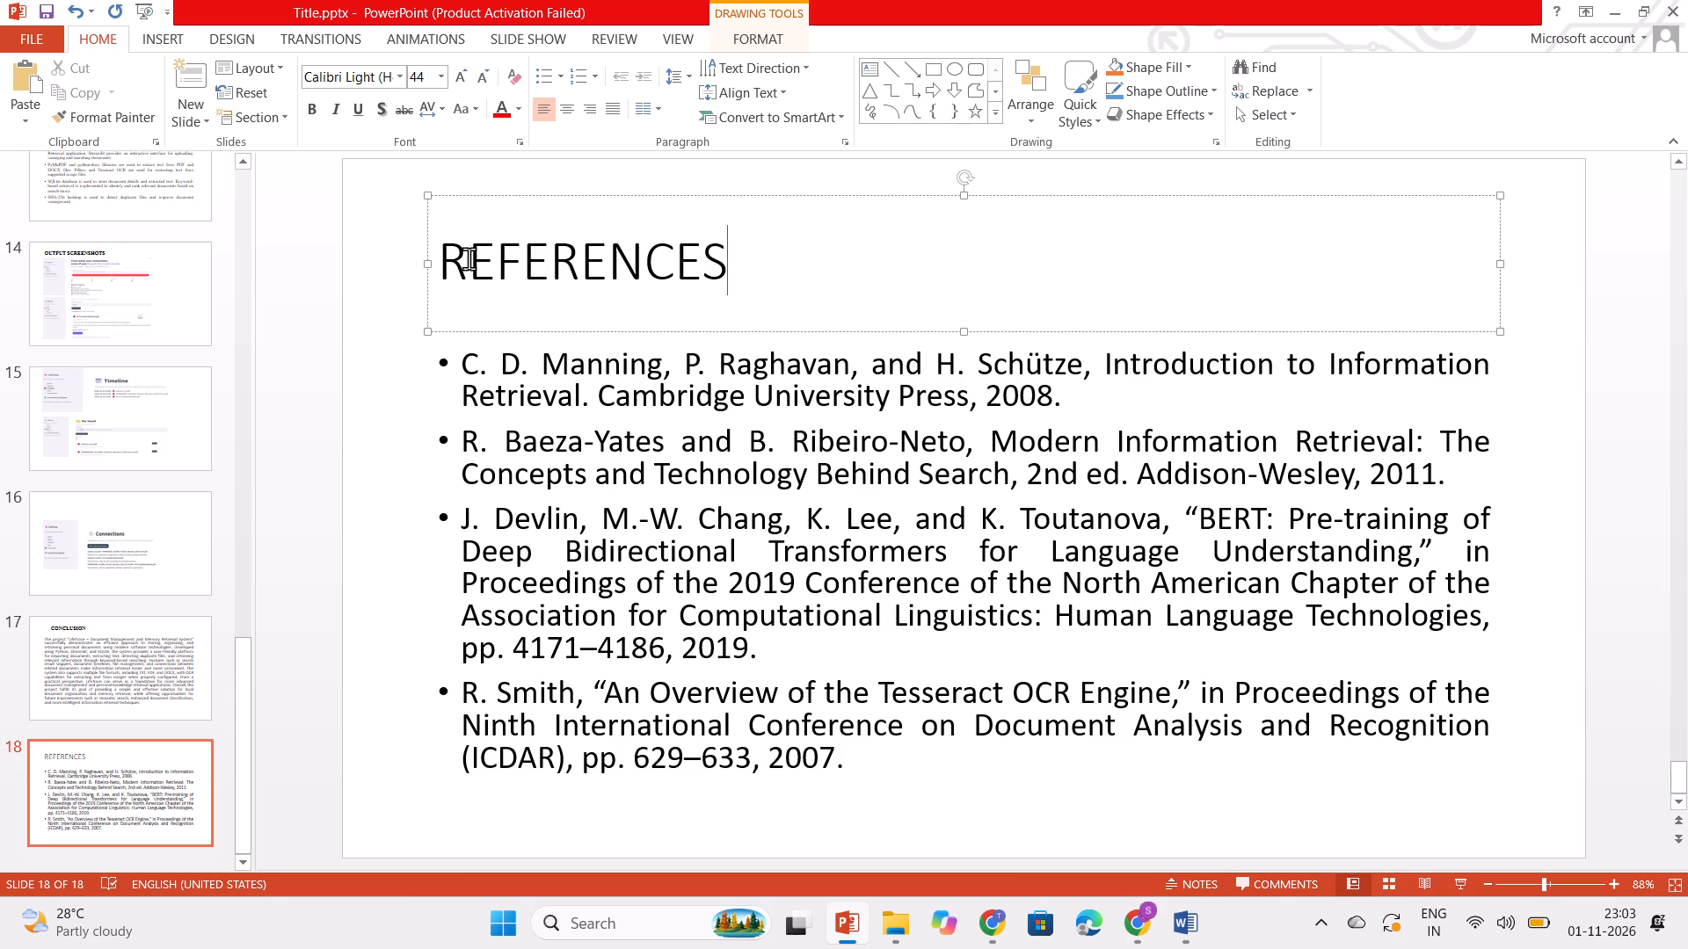
left_click(444, 256)
key("Tab")
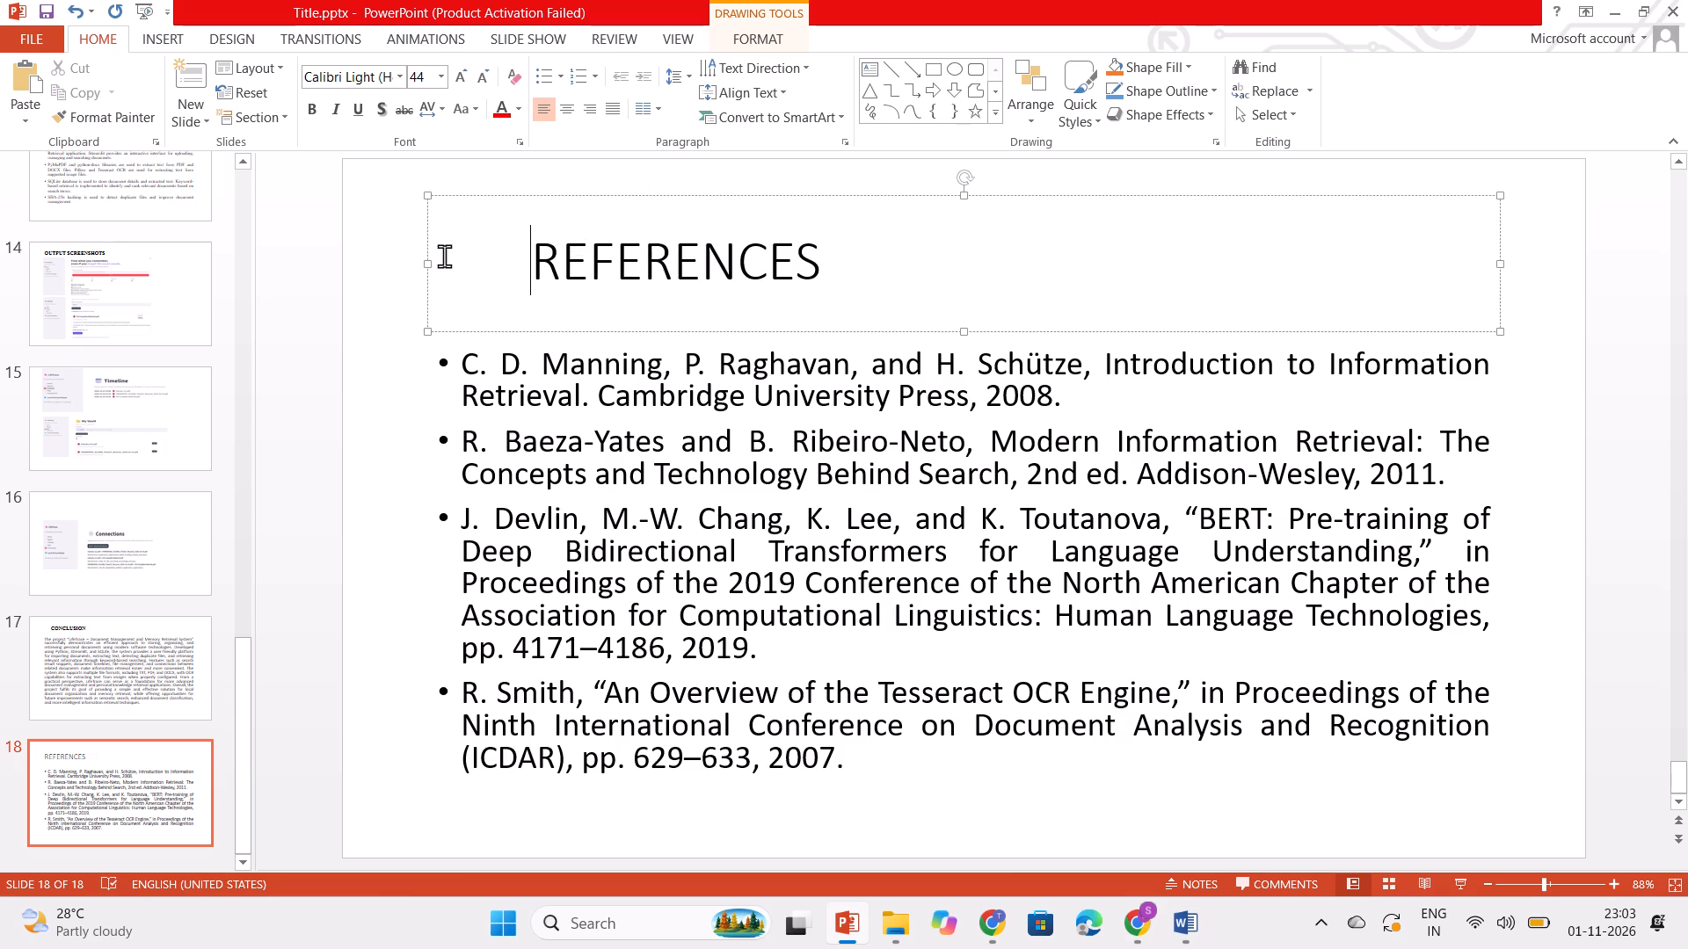
key("Tab")
Format the REFERENCES title on slide 18 as bold Times New Roman at size 28.
left_click_drag(619, 267, 912, 274)
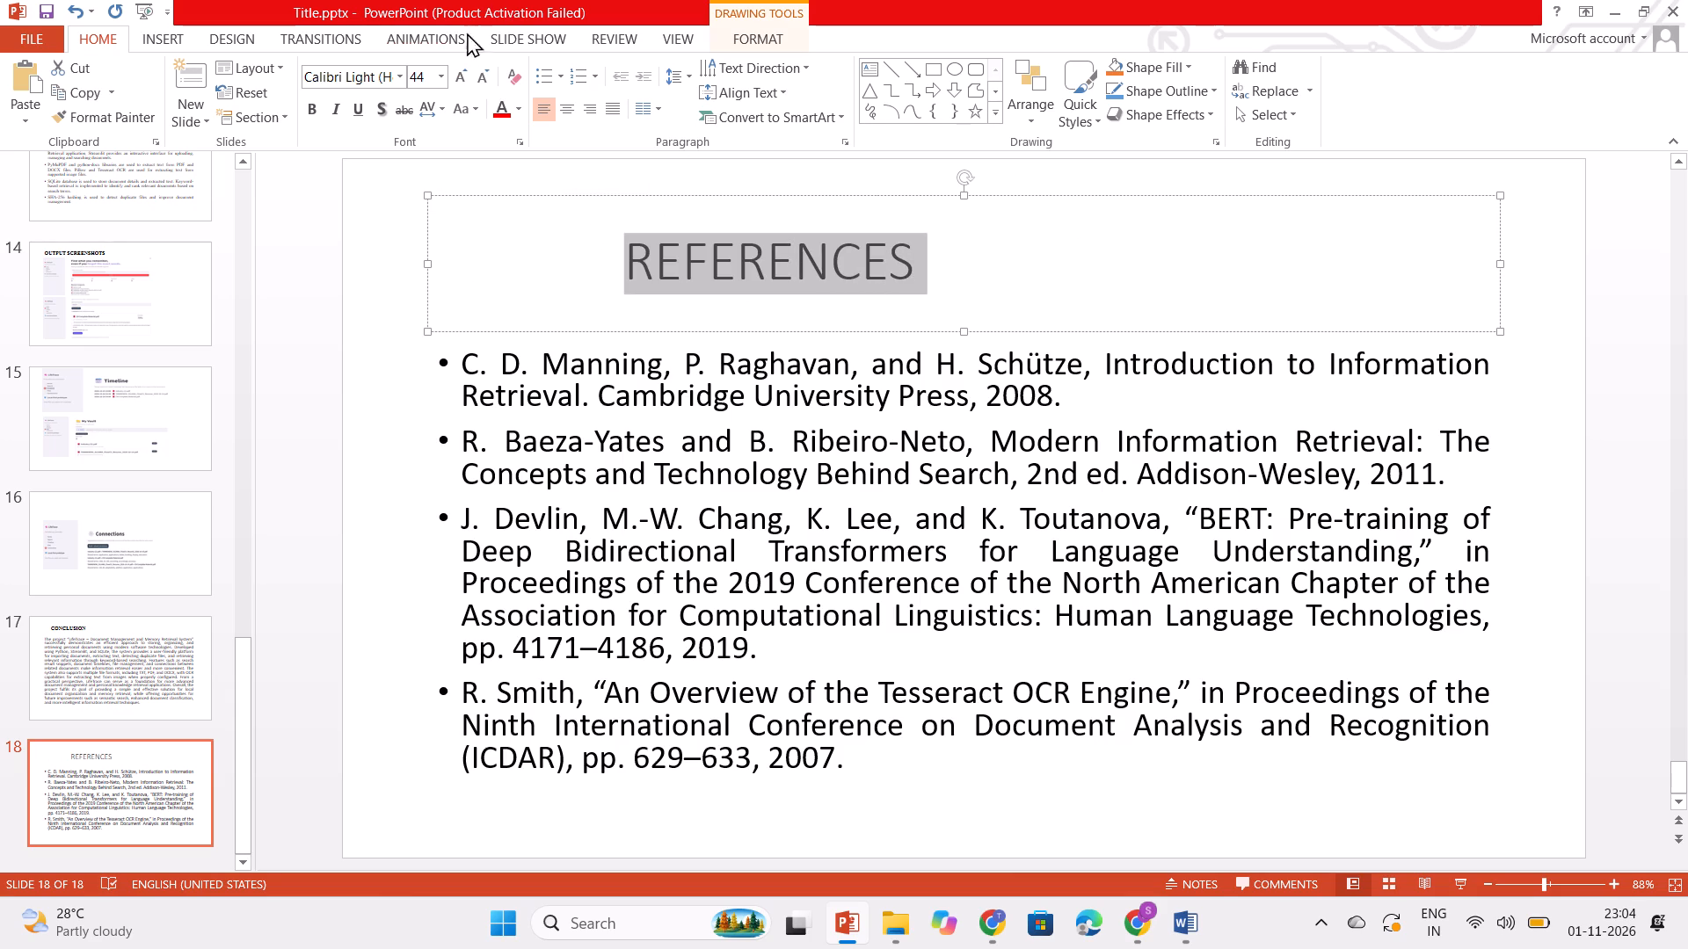
left_click(399, 69)
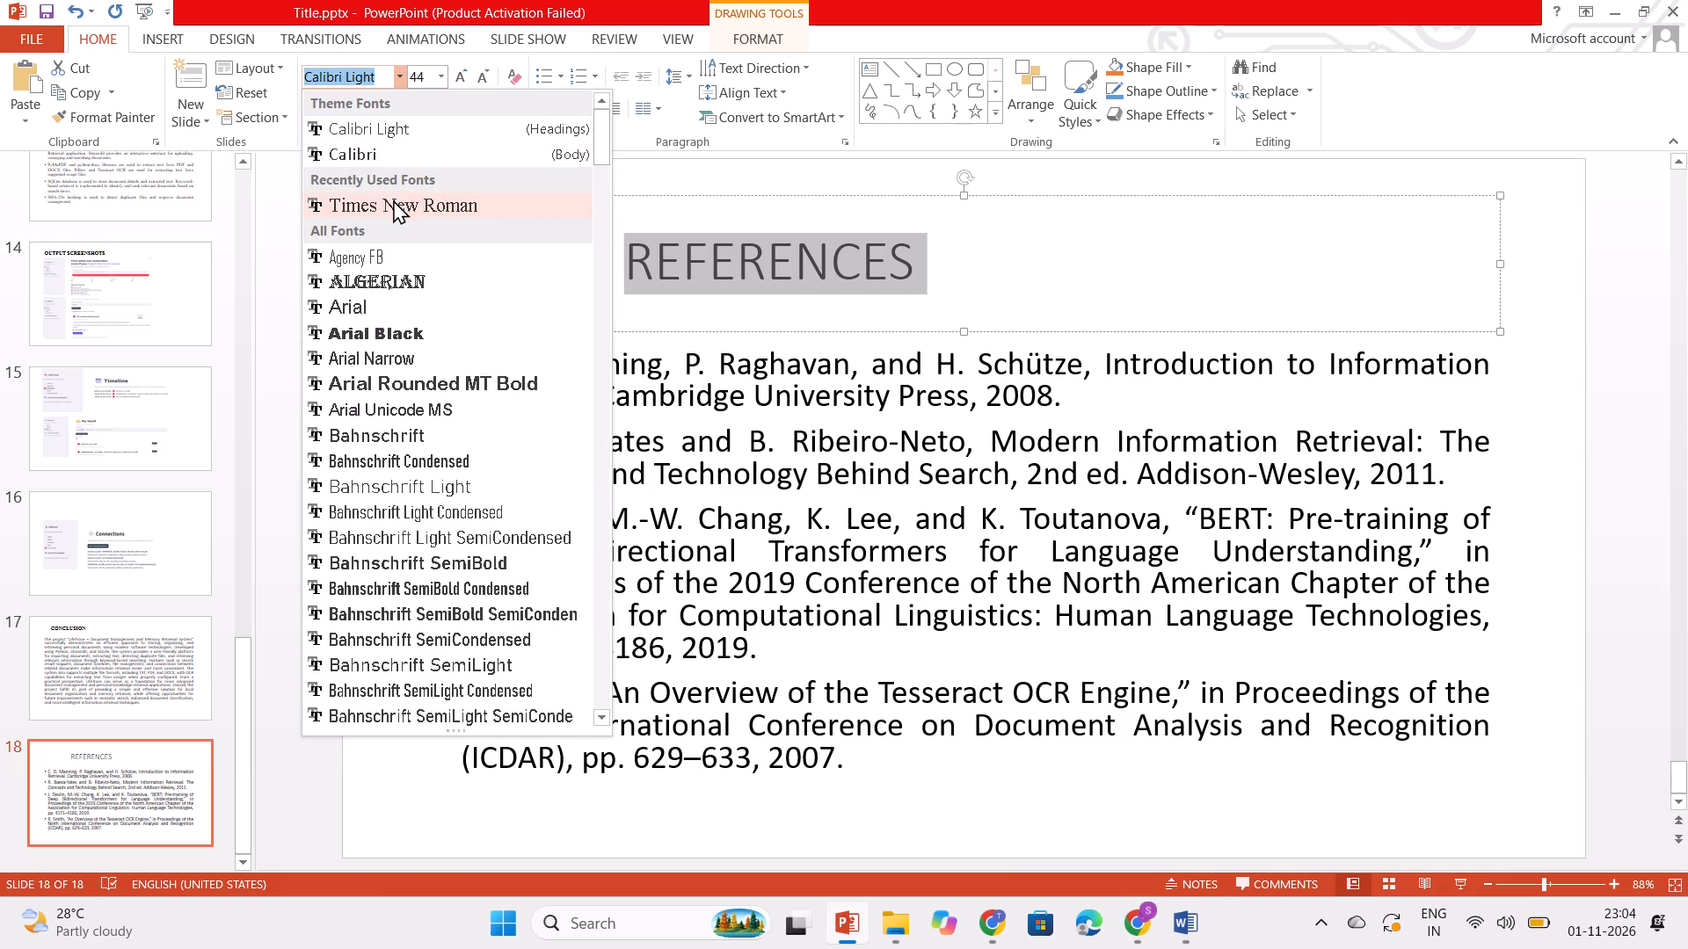
left_click(393, 199)
left_click(443, 78)
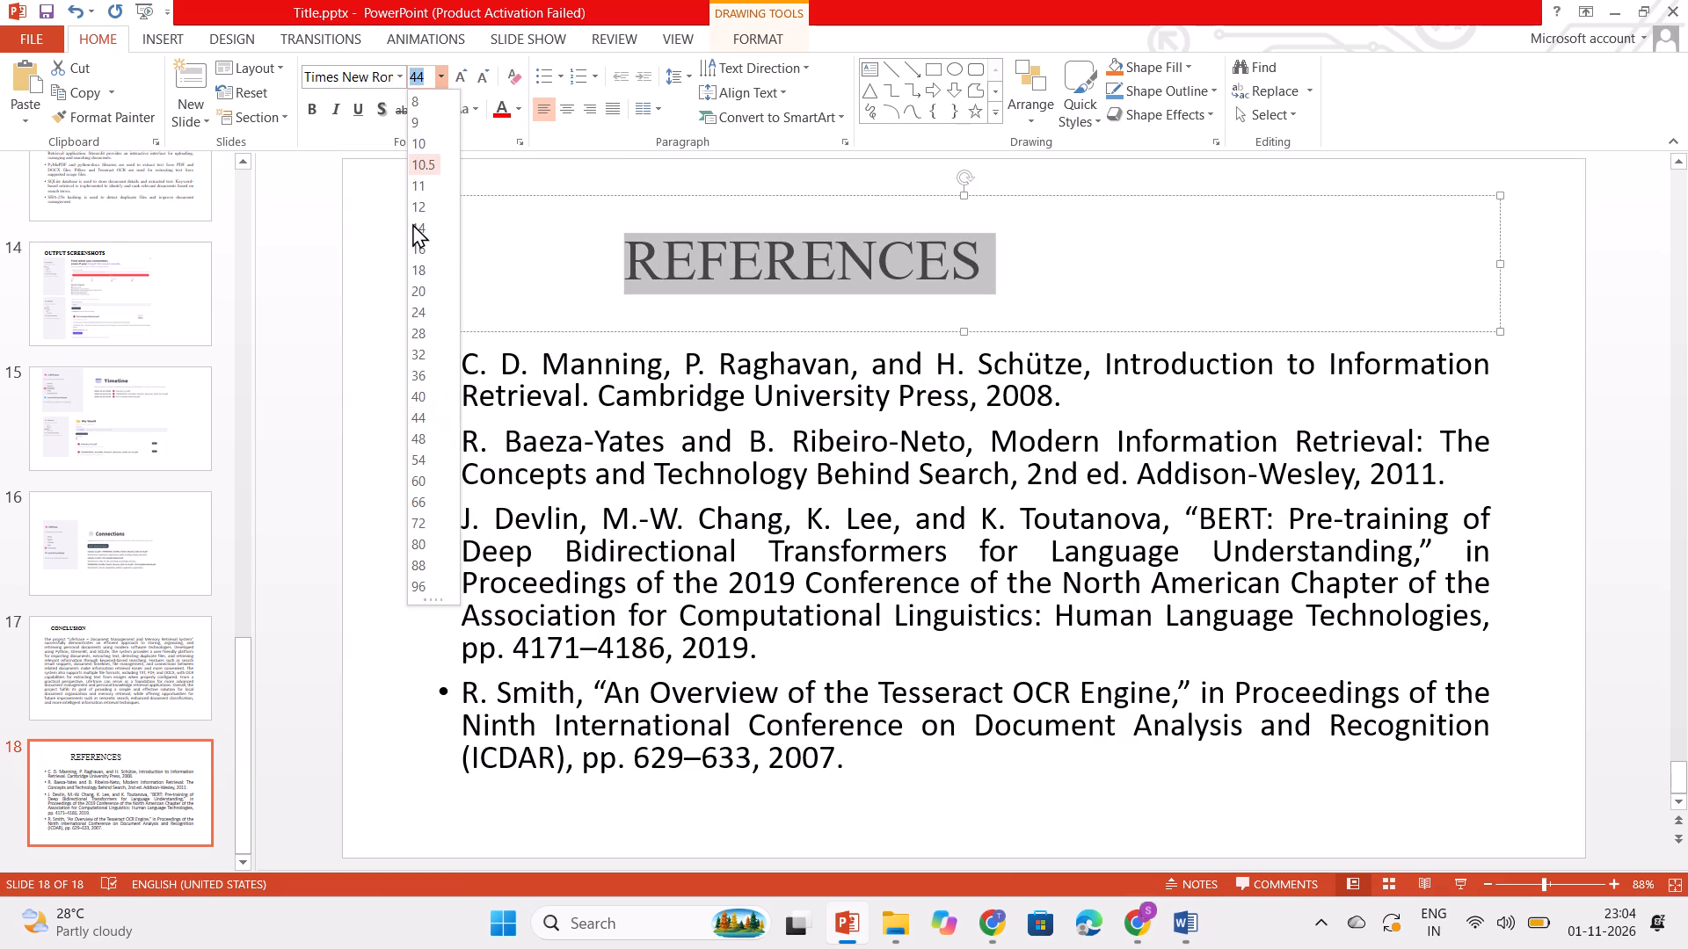
left_click(418, 338)
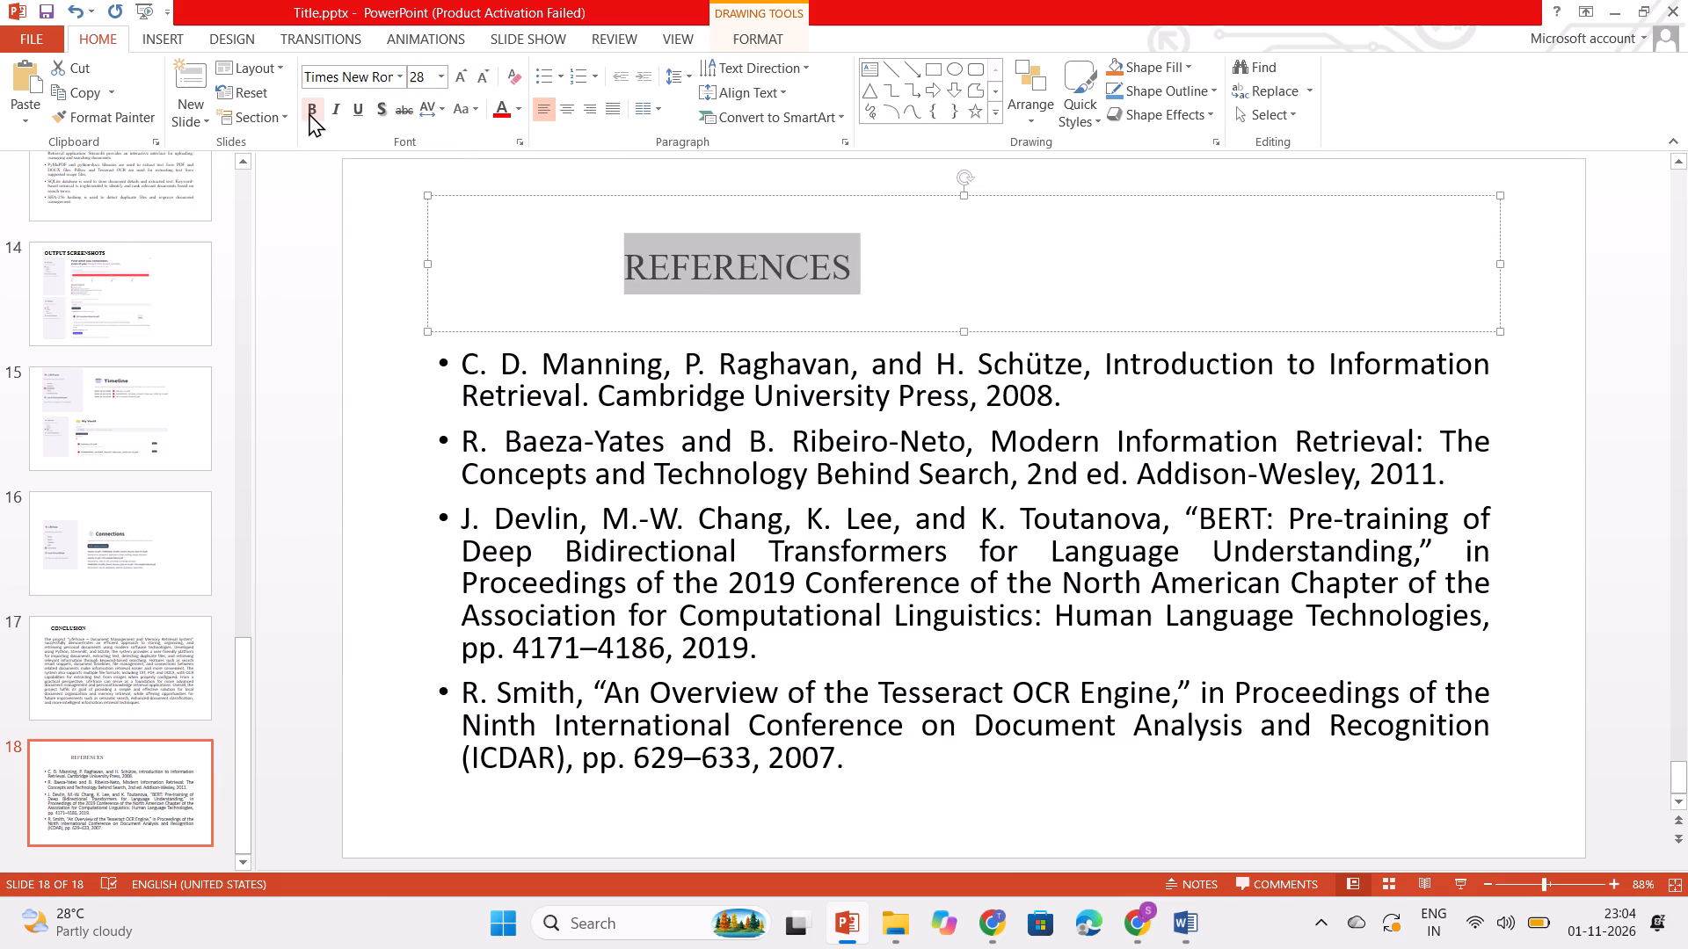
left_click(309, 112)
Change the font of all four reference entries in slide 18's body to Times New Roman.
left_click(823, 723)
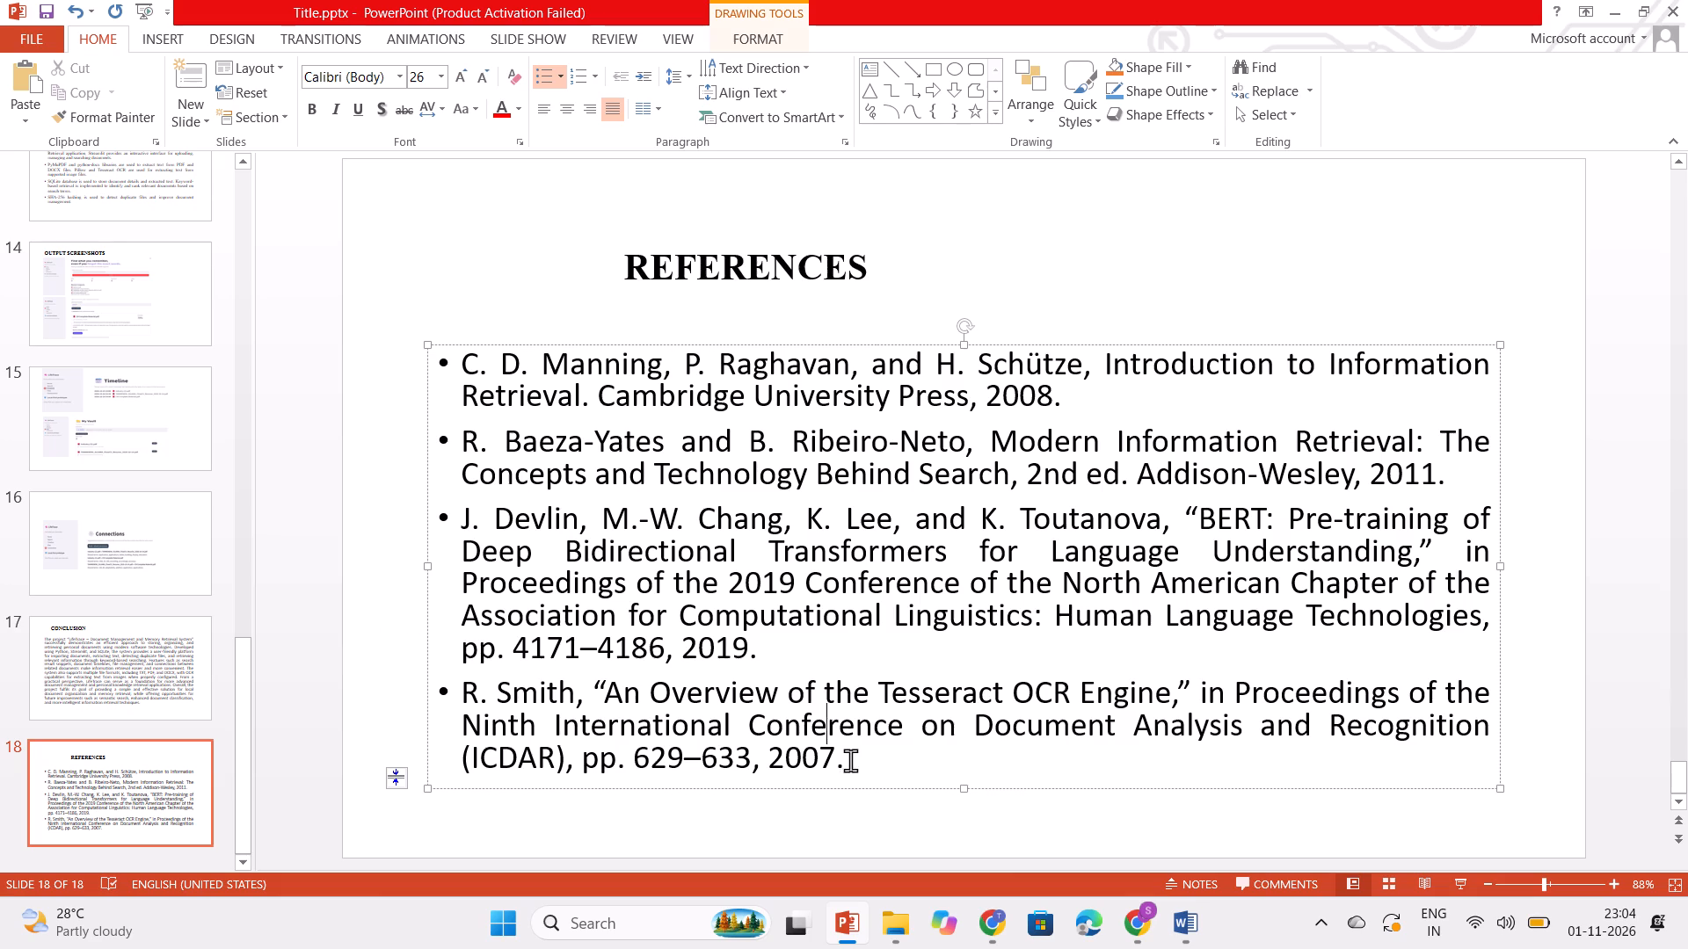
left_click_drag(852, 760, 444, 361)
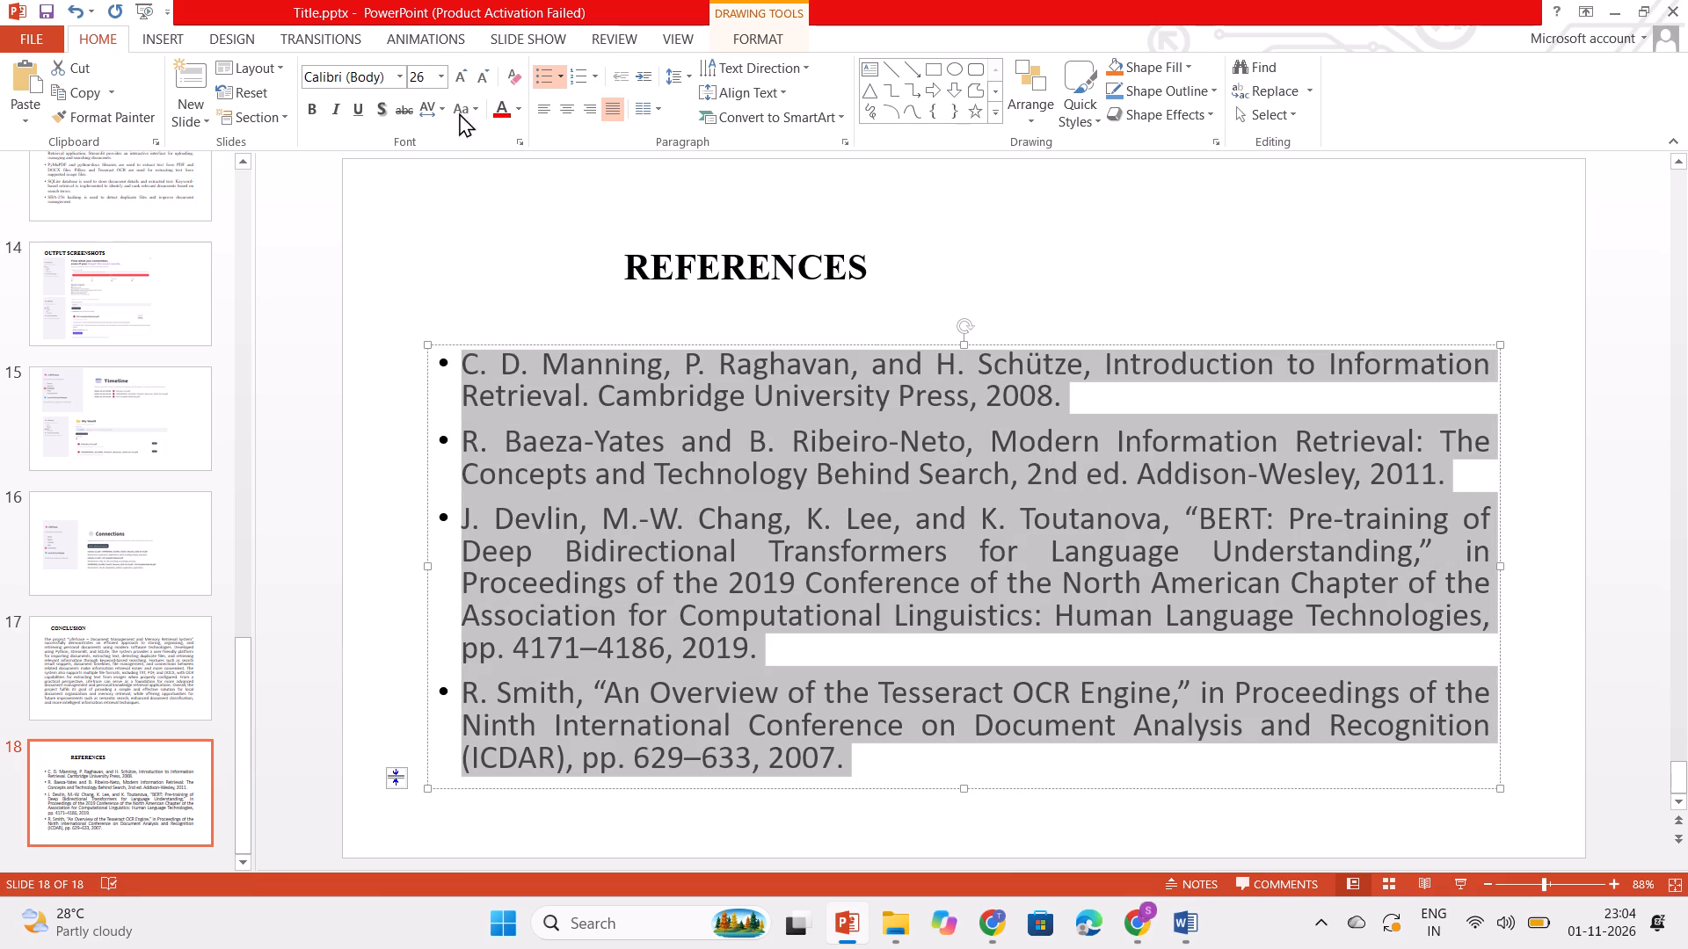
left_click(401, 82)
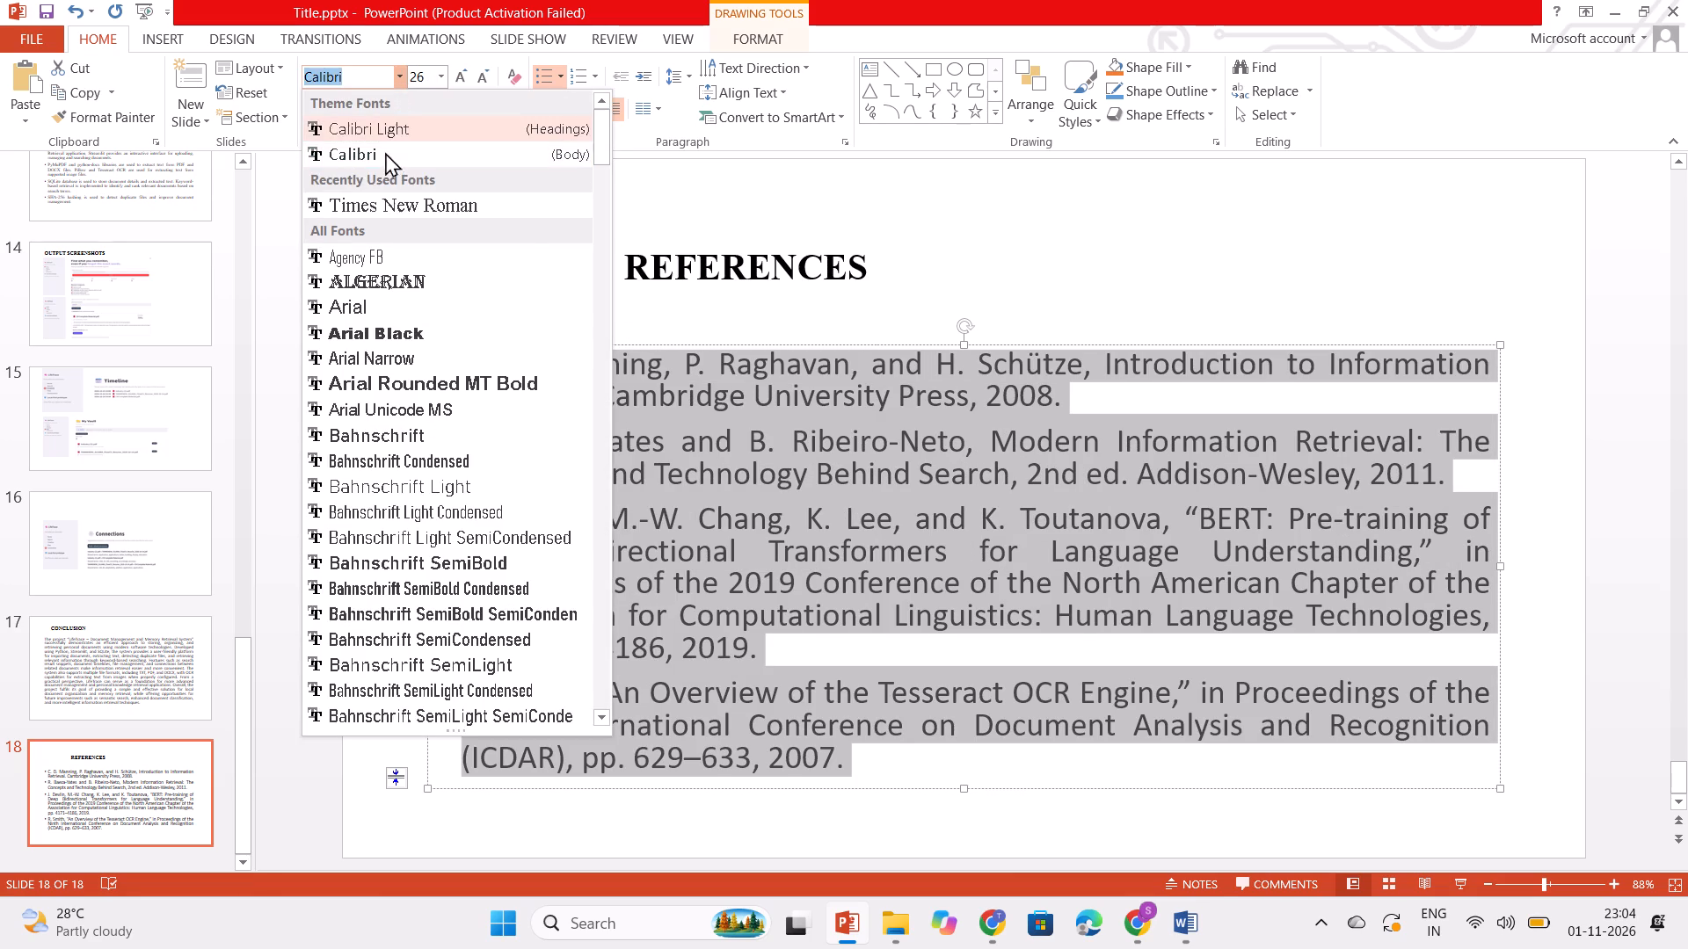
left_click(375, 211)
left_click(760, 547)
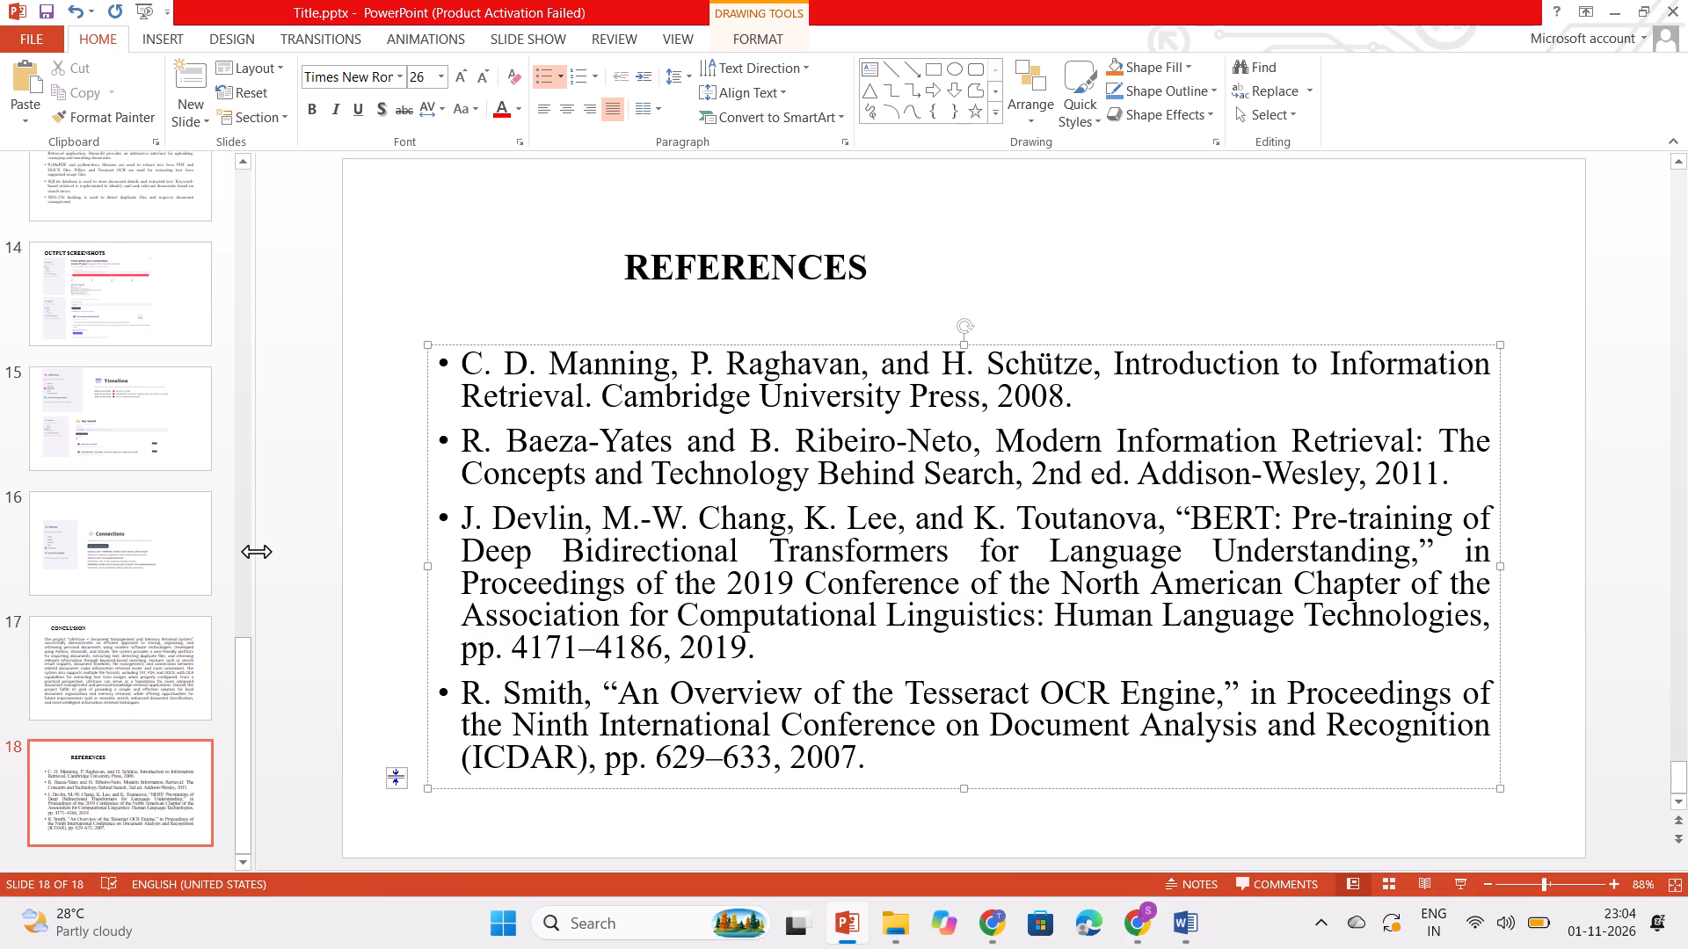
Add a Title and Content slide after the references slide and open its title placeholder for text entry.
left_click(196, 101)
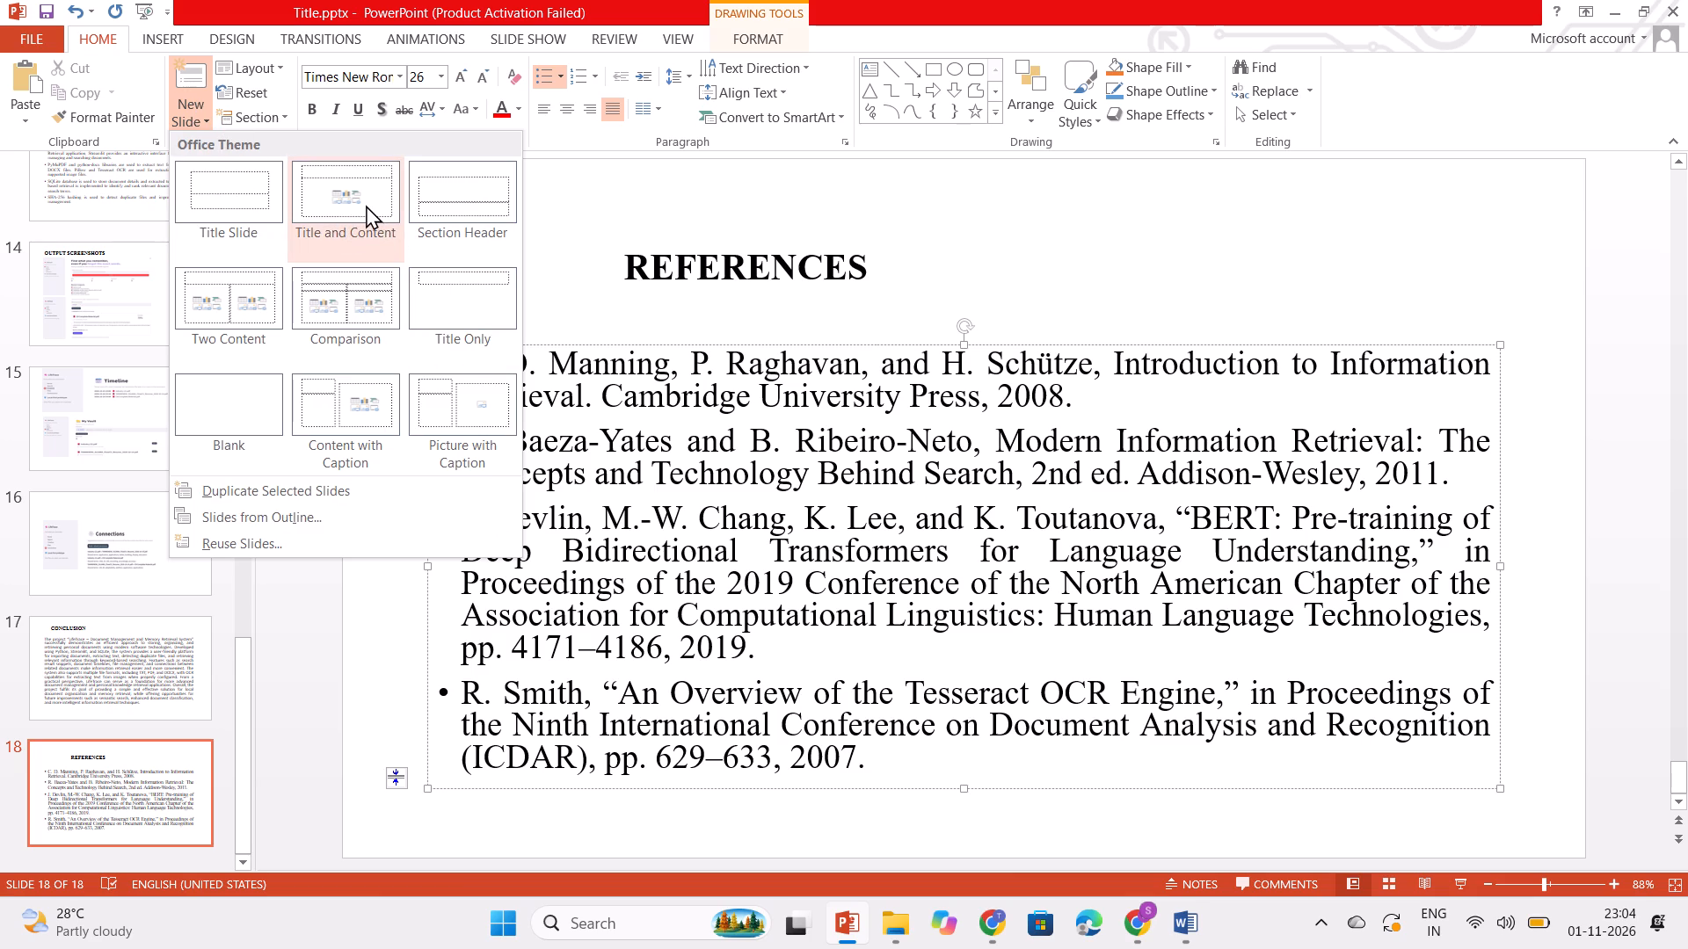
left_click(366, 205)
left_click(702, 286)
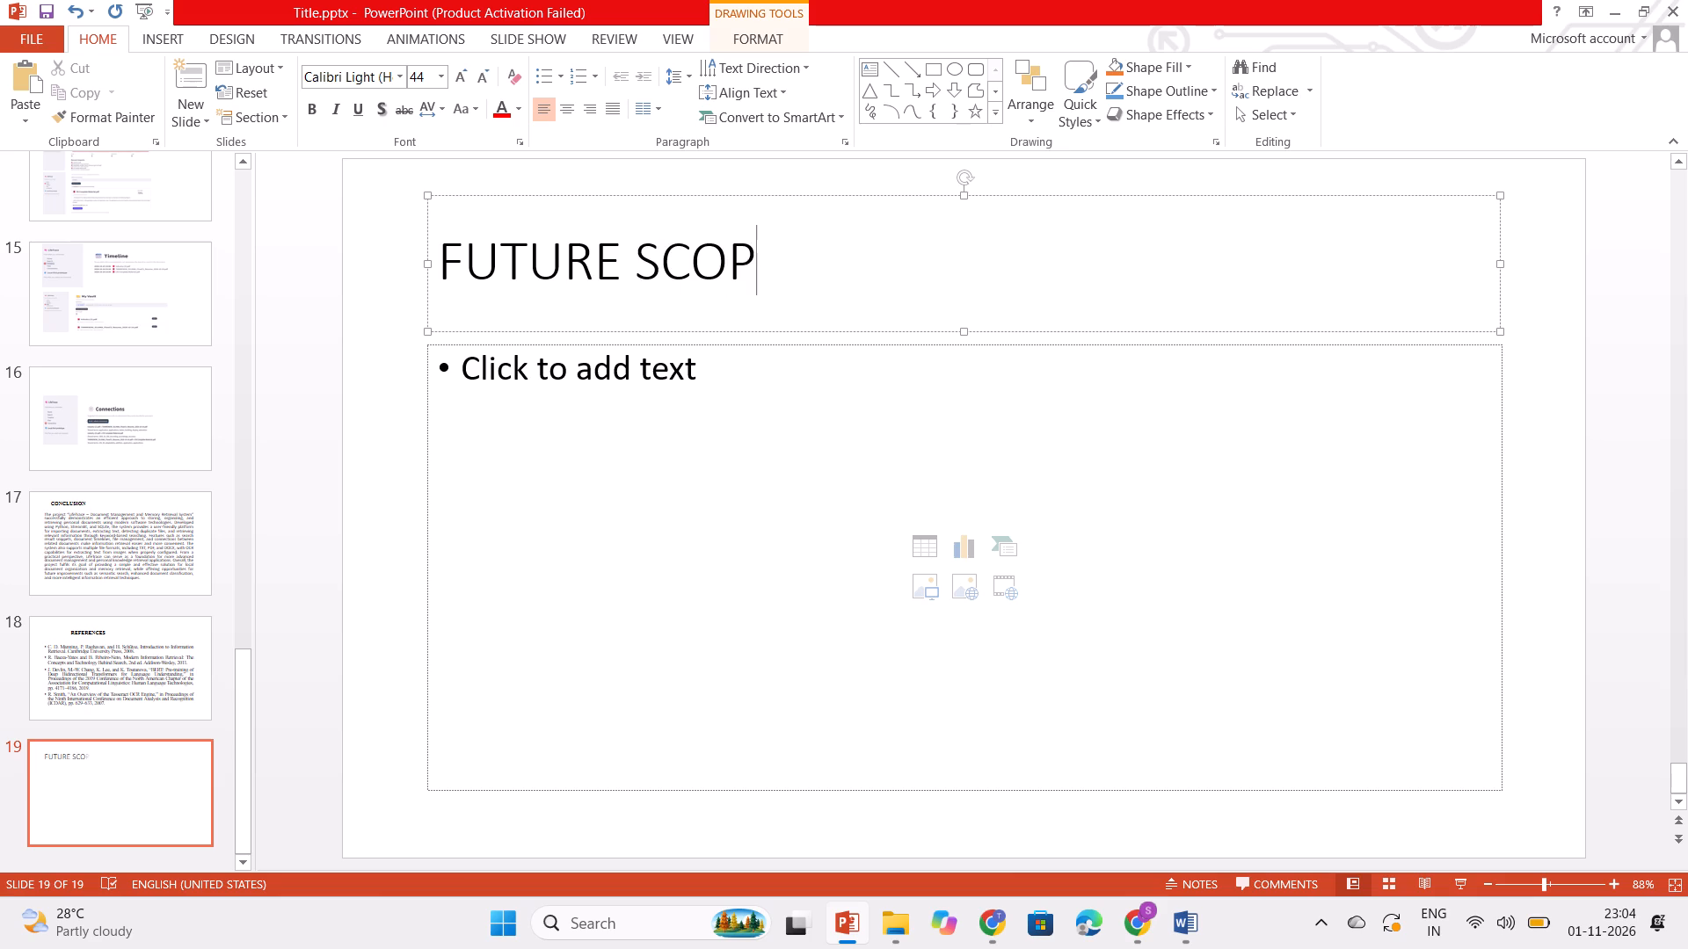
Format the FUTURE SCOPE title on slide 19 as bold Times New Roman at size 28.
left_click_drag(828, 254, 468, 243)
left_click(394, 73)
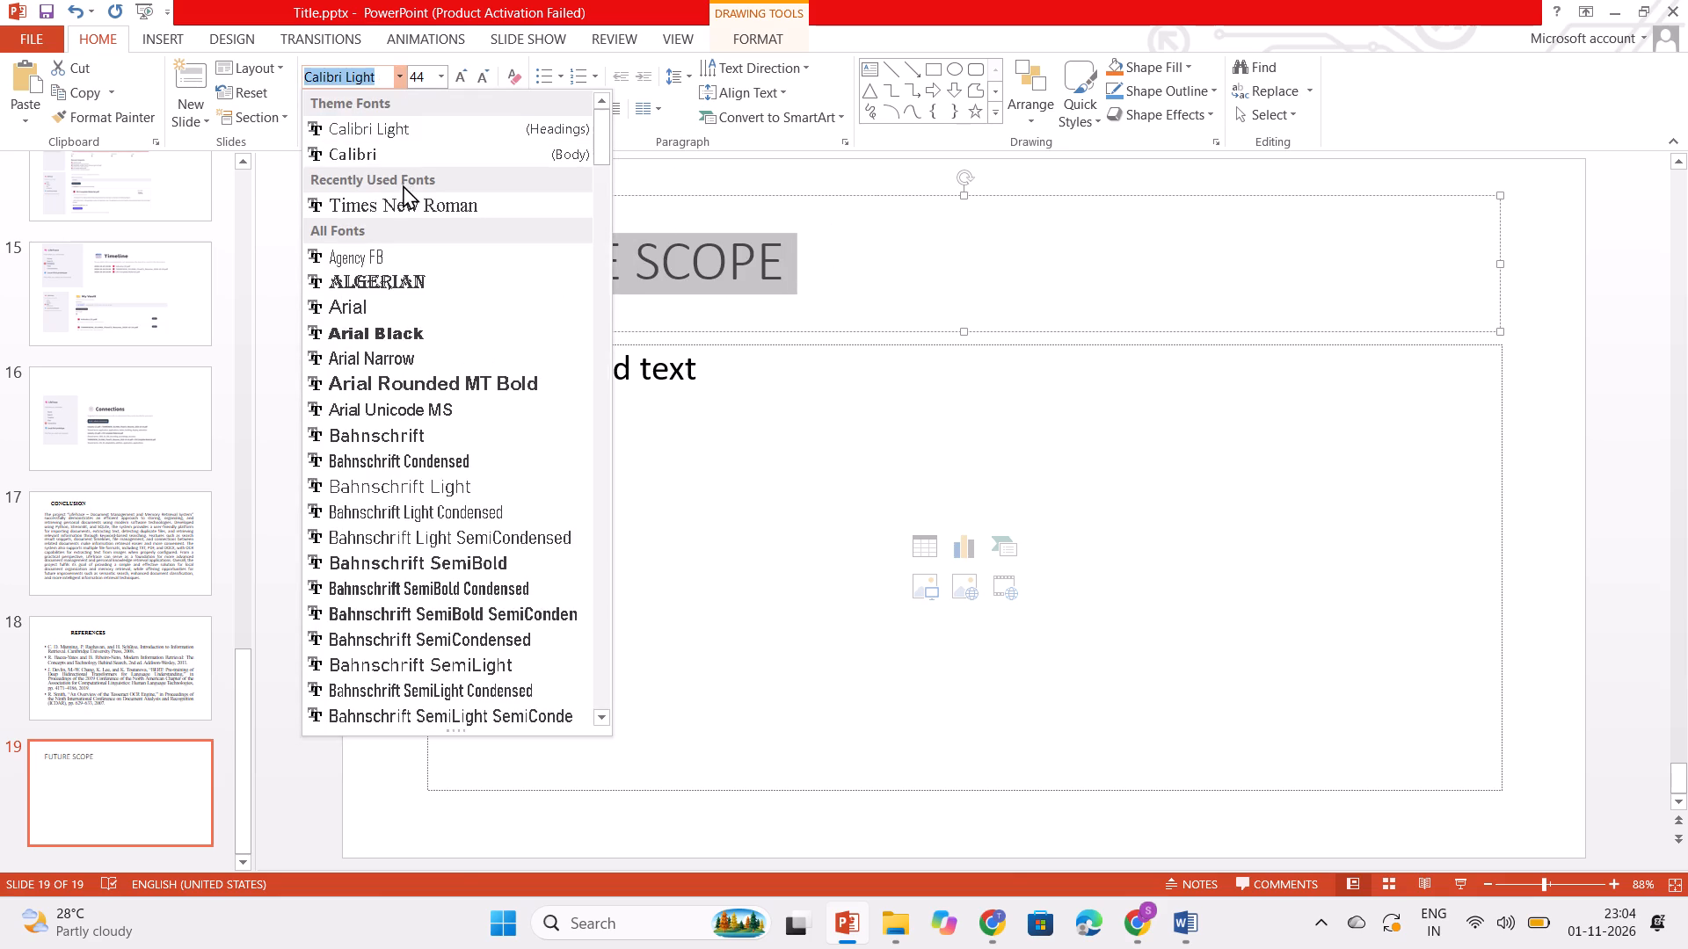
left_click(404, 199)
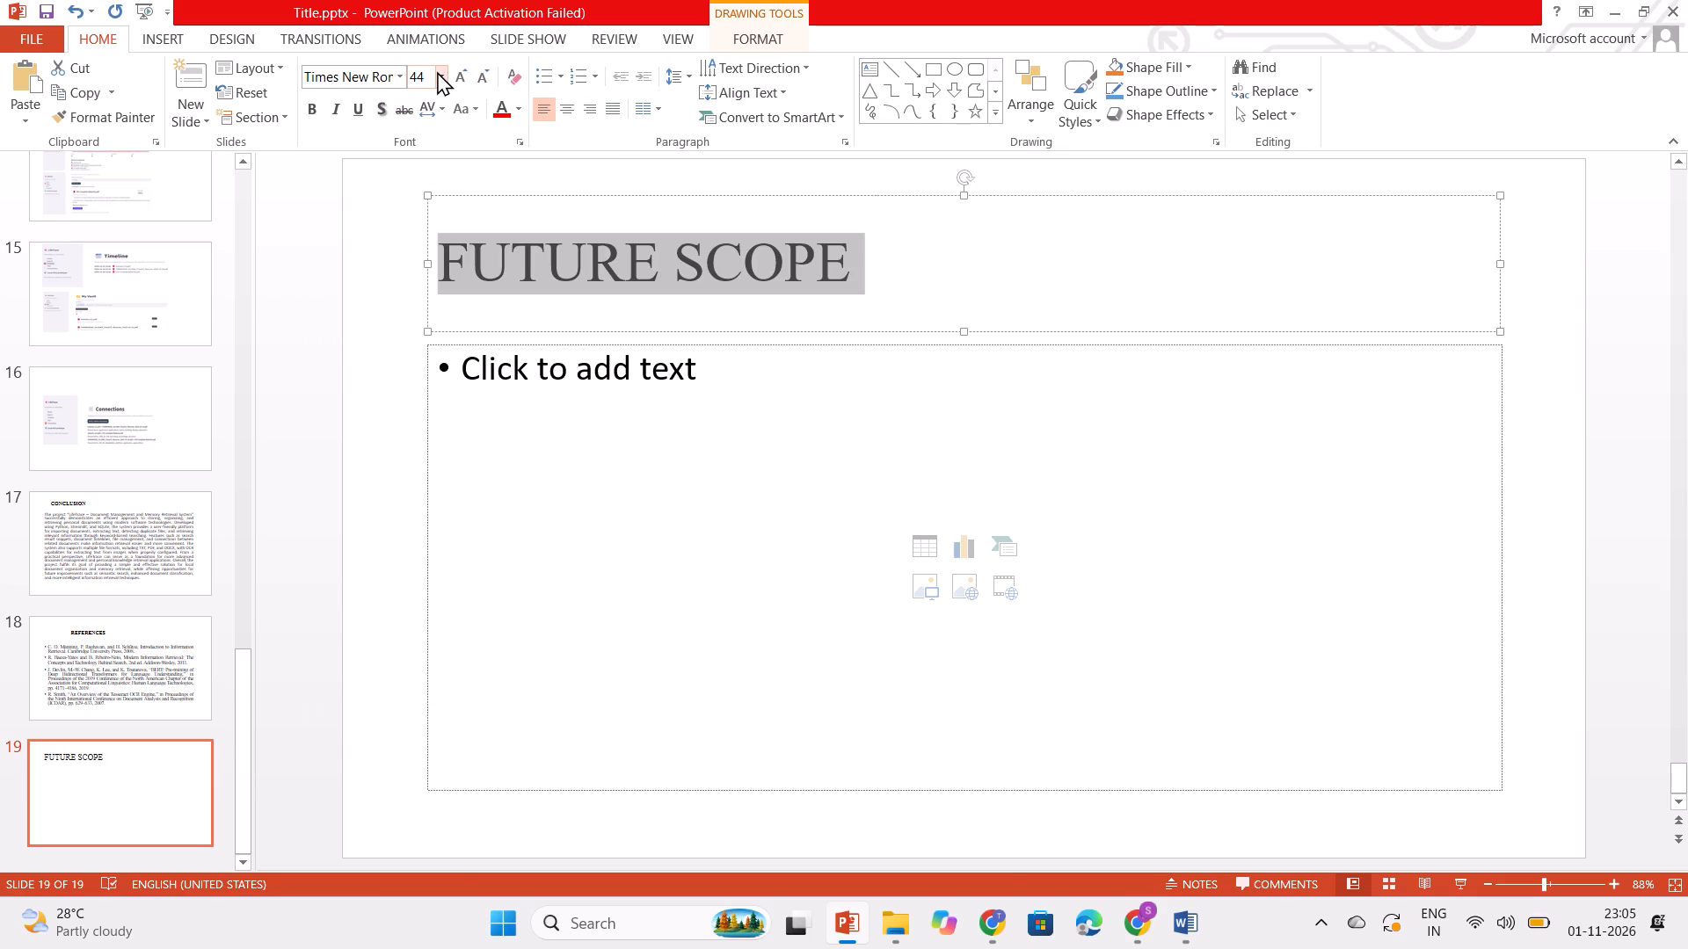
left_click(437, 71)
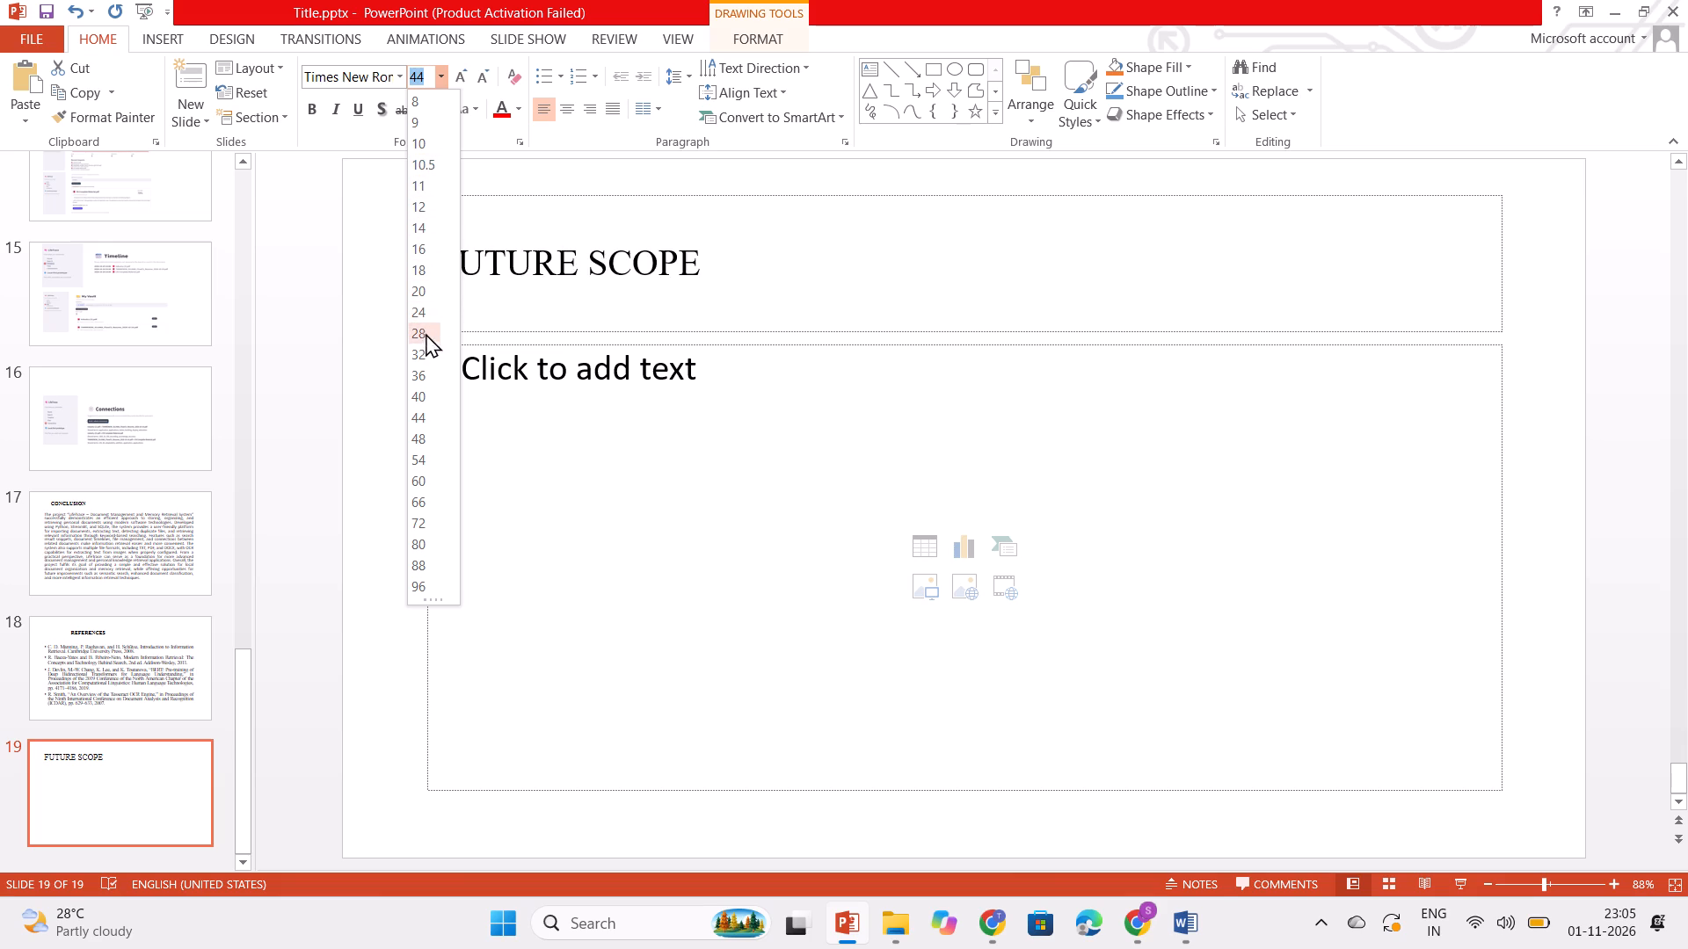
left_click(425, 332)
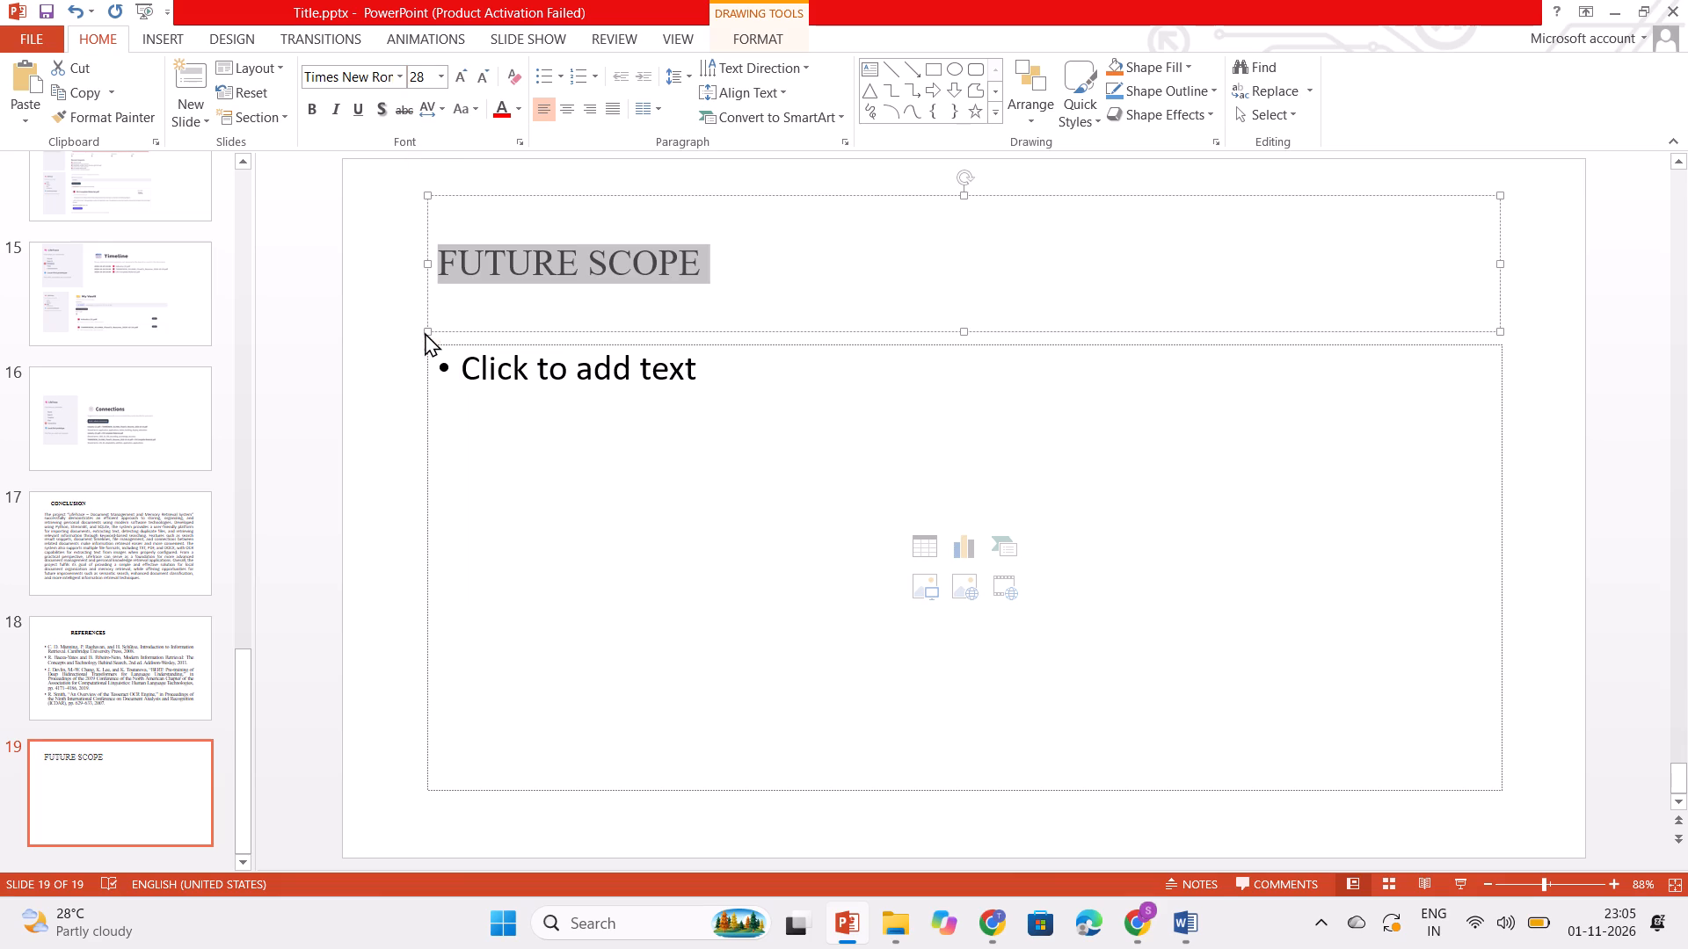
left_click(308, 98)
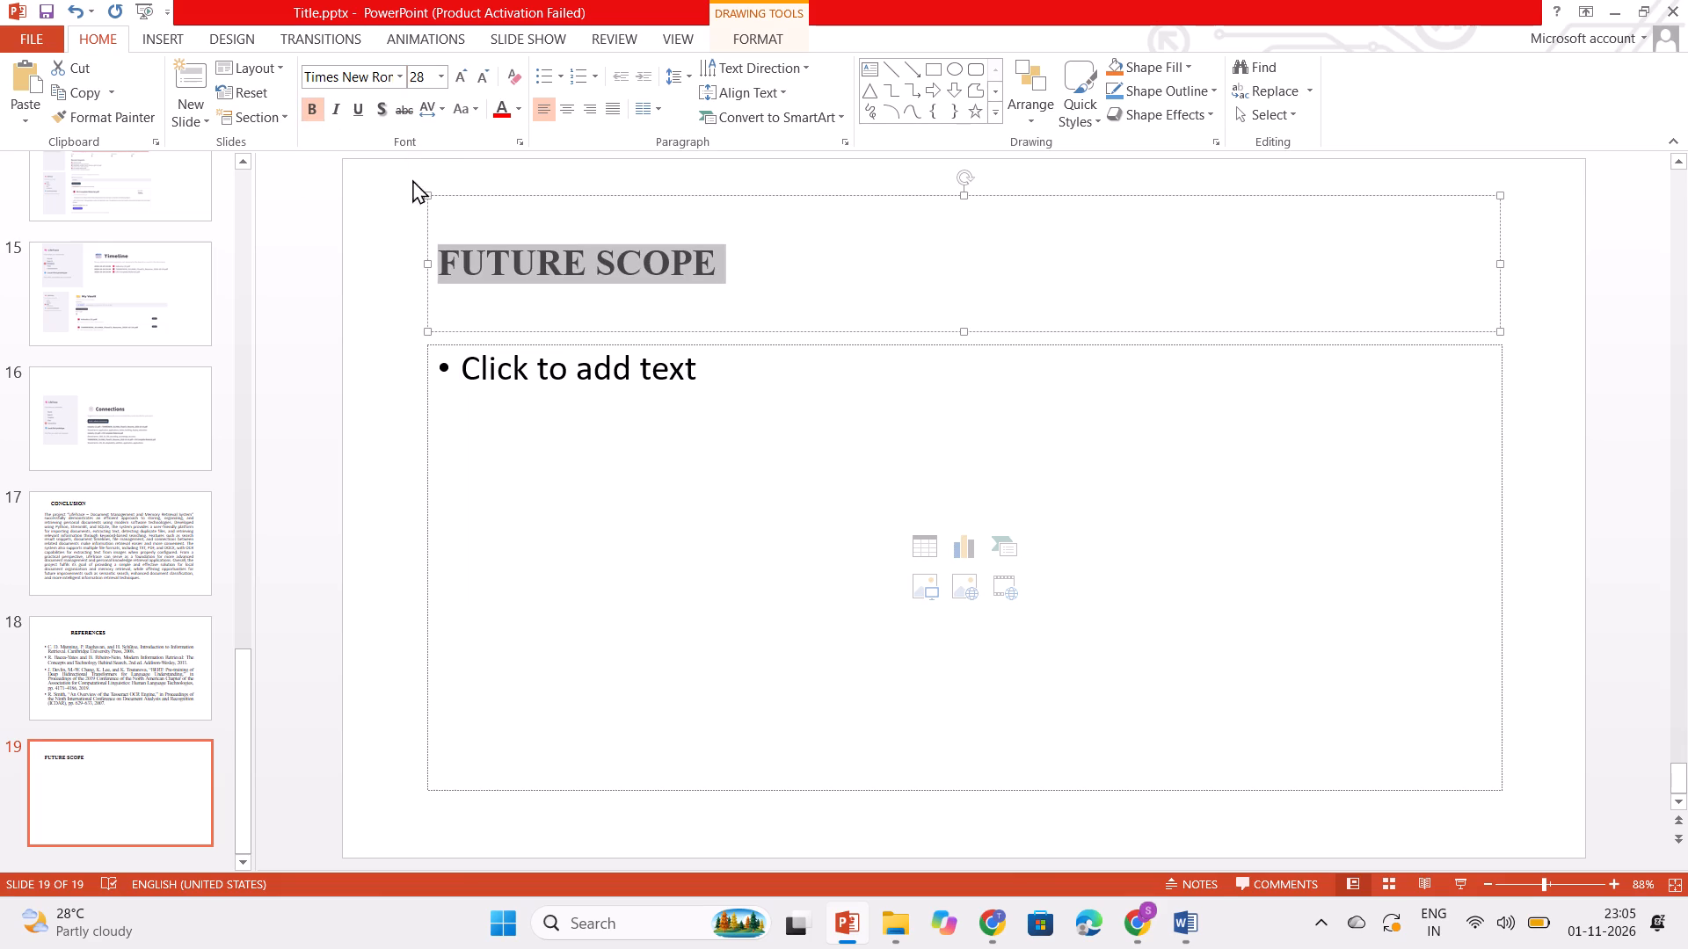
Indent the FUTURE SCOPE title on slide 19 by three tab stops.
left_click(441, 262)
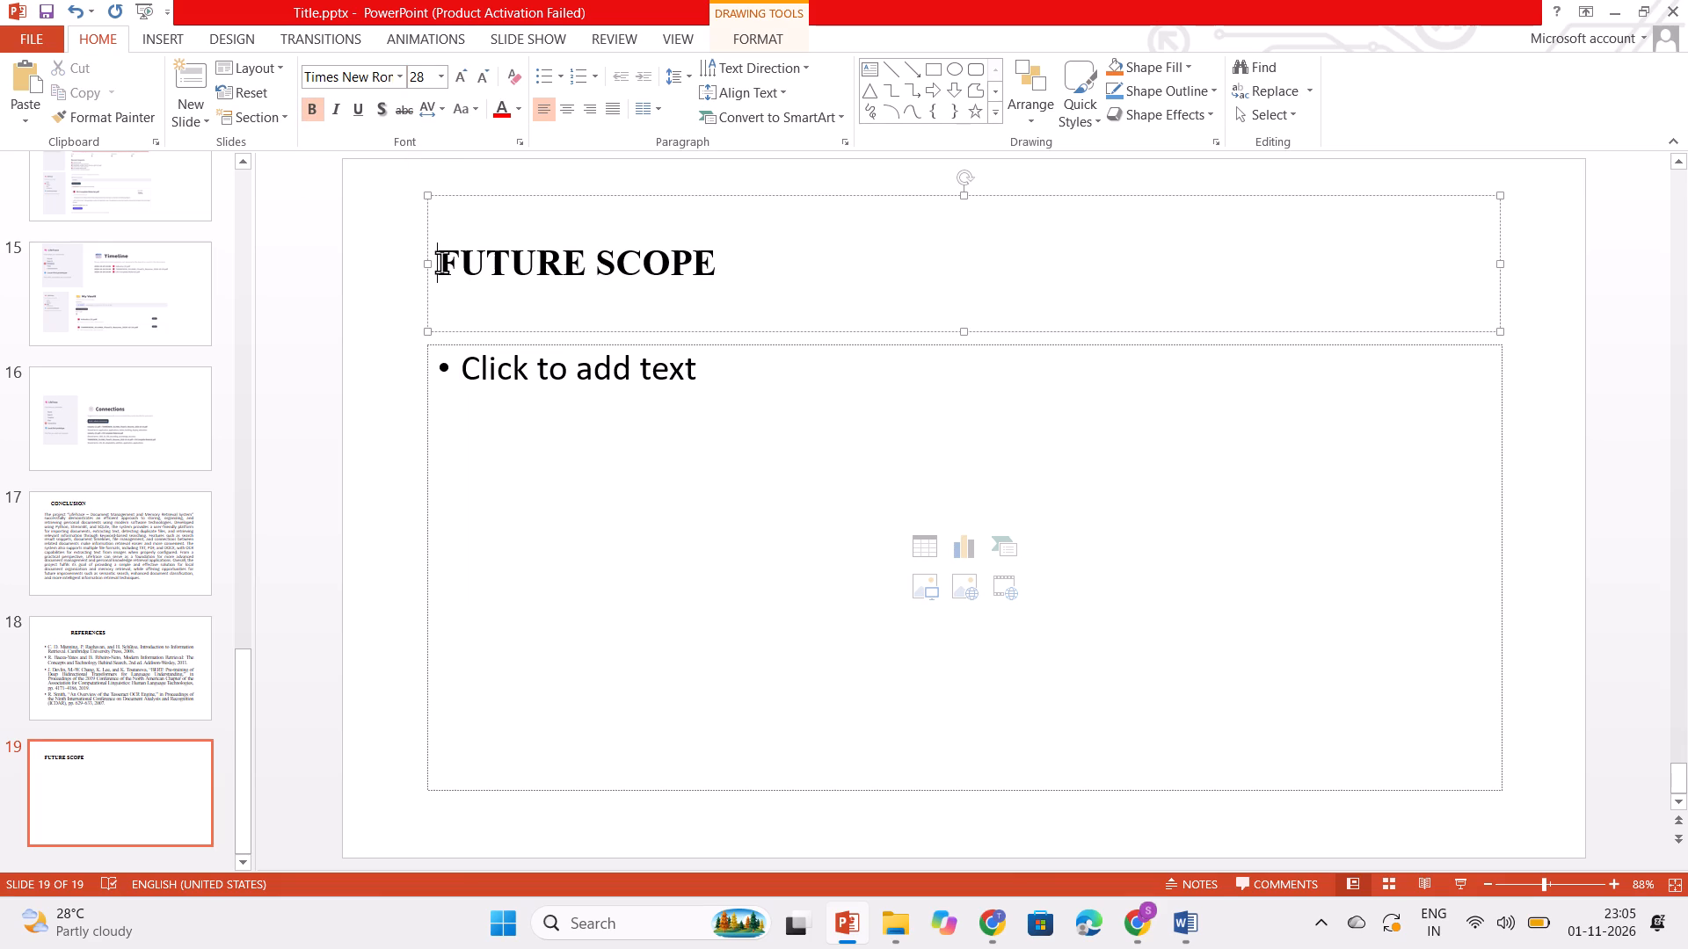
key("Tab")
key("Tab")
key("Tab")
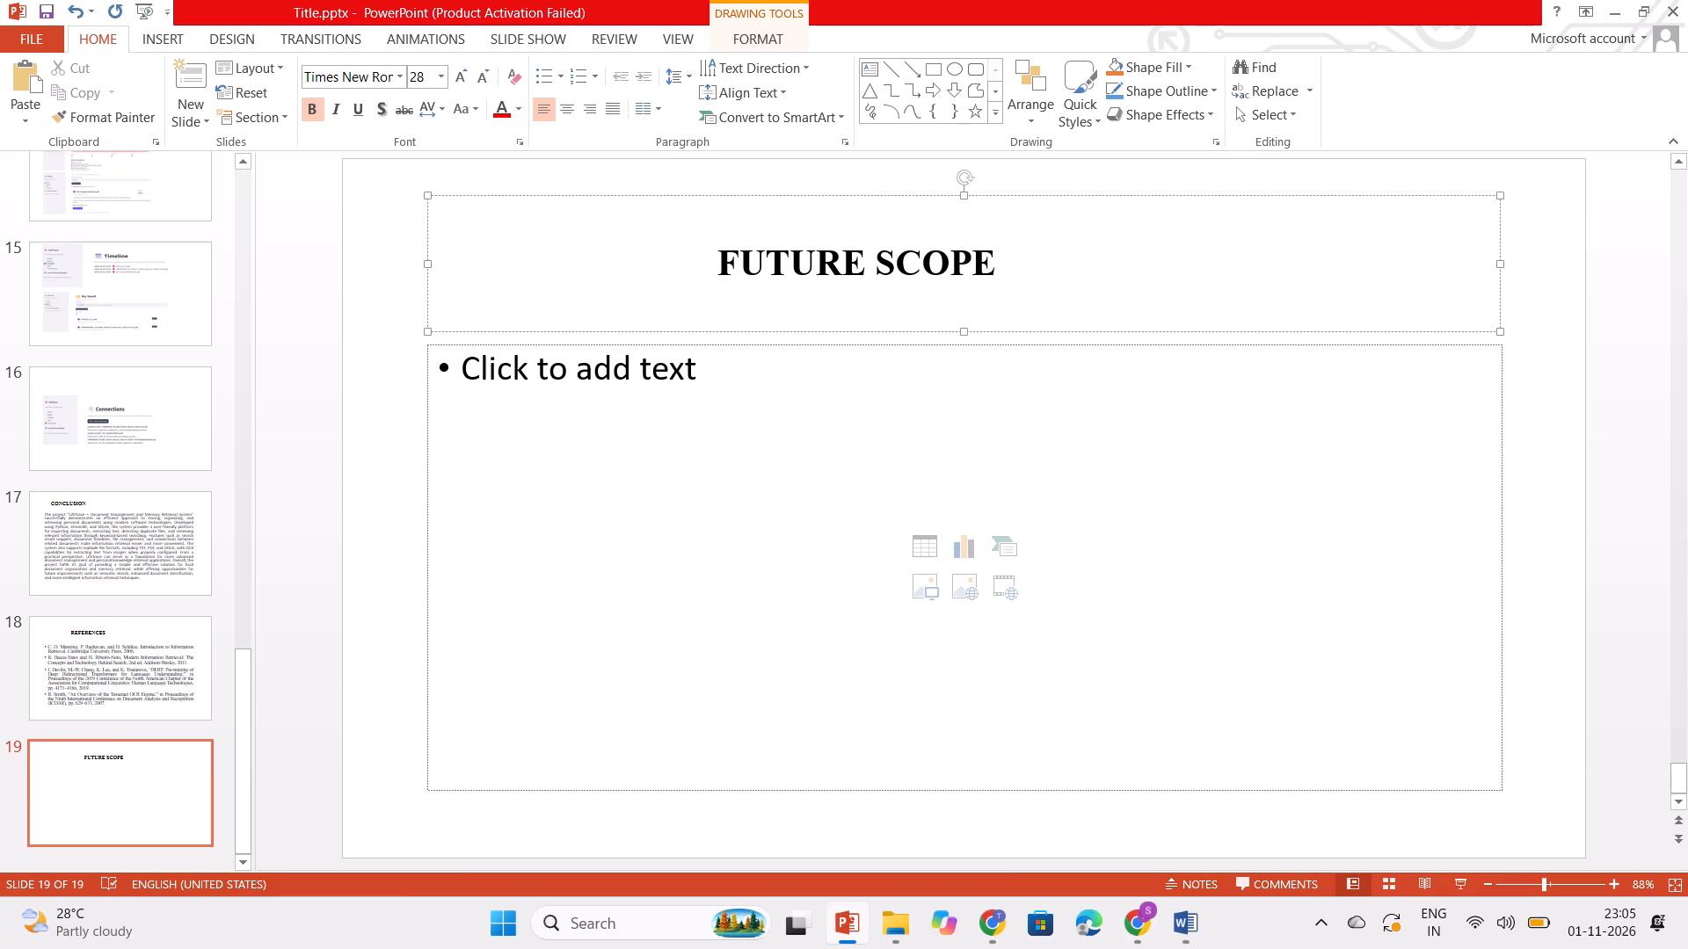
Open the body placeholder beneath the FUTURE SCOPE title on slide 19 for text entry.
left_click(533, 381)
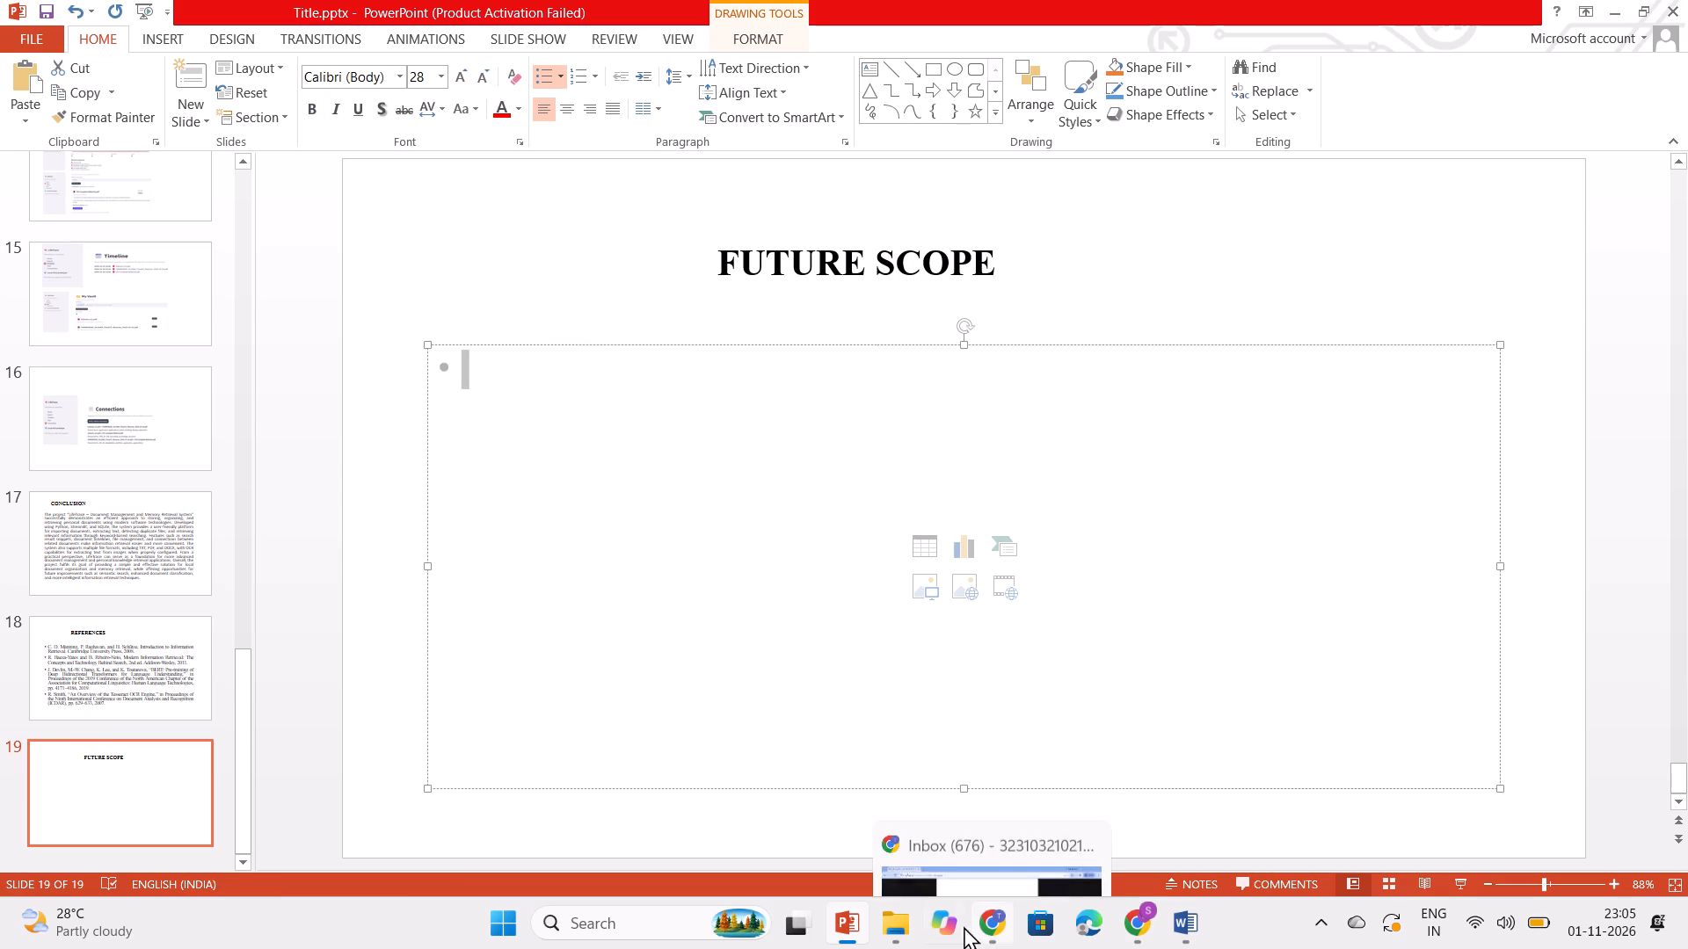
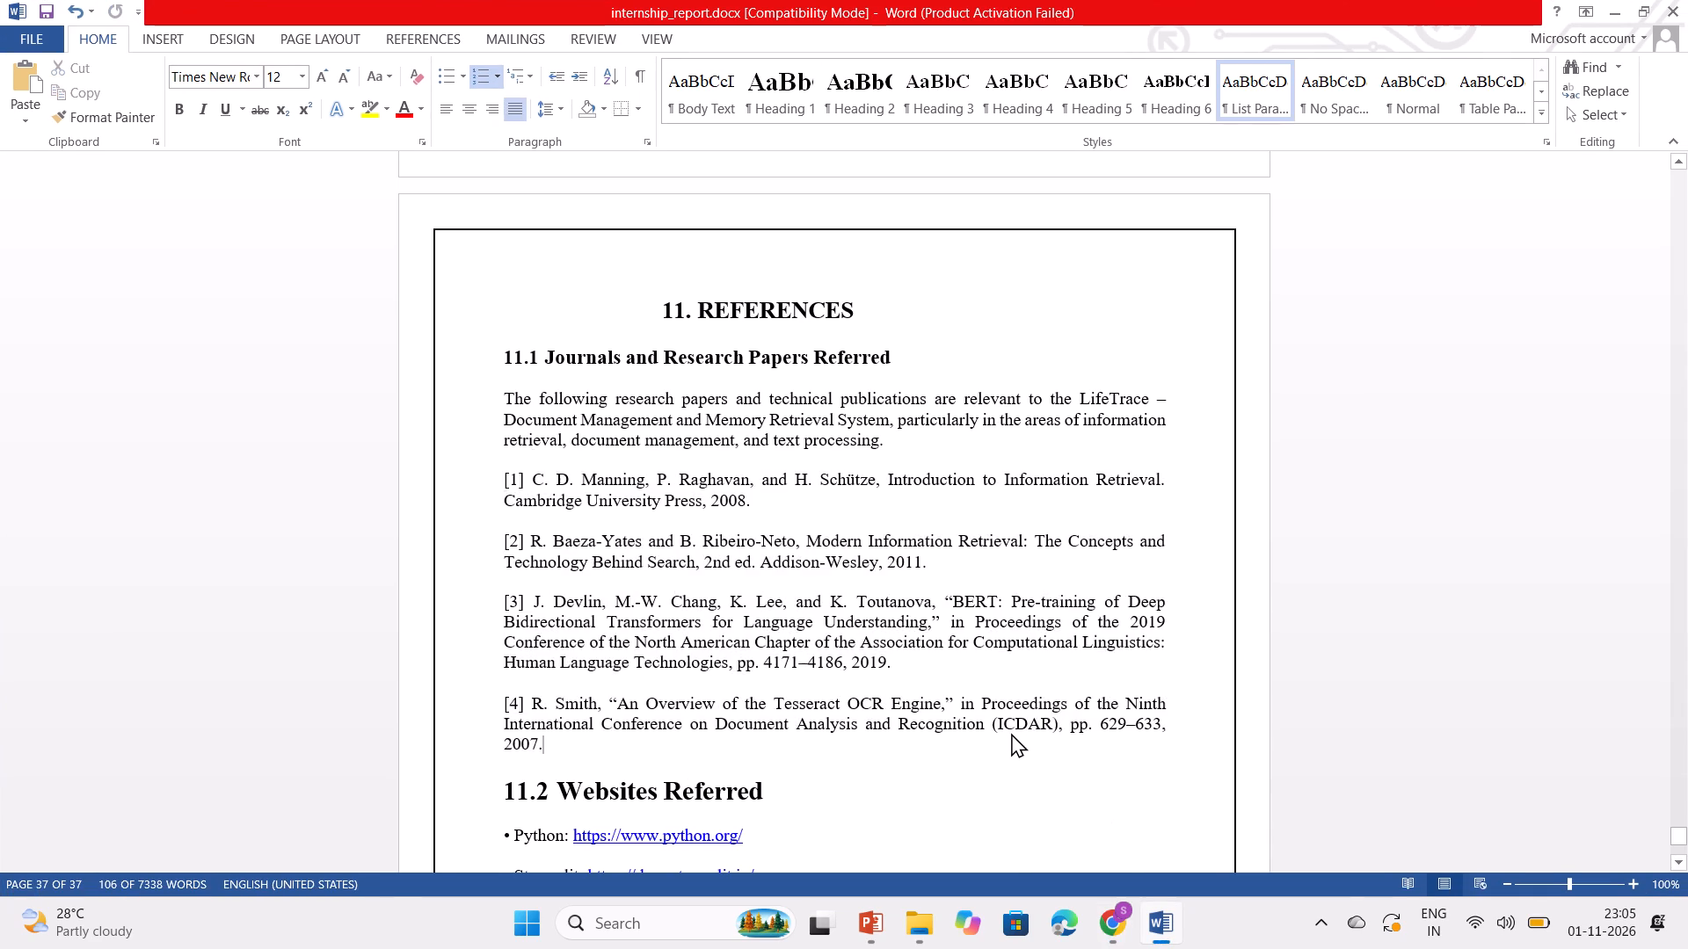
Copy all seven bullets under 10. FUTURE SCOPE in the Word report into the body of slide 19 in PowerPoint.
scroll(1011, 733, "up", 5)
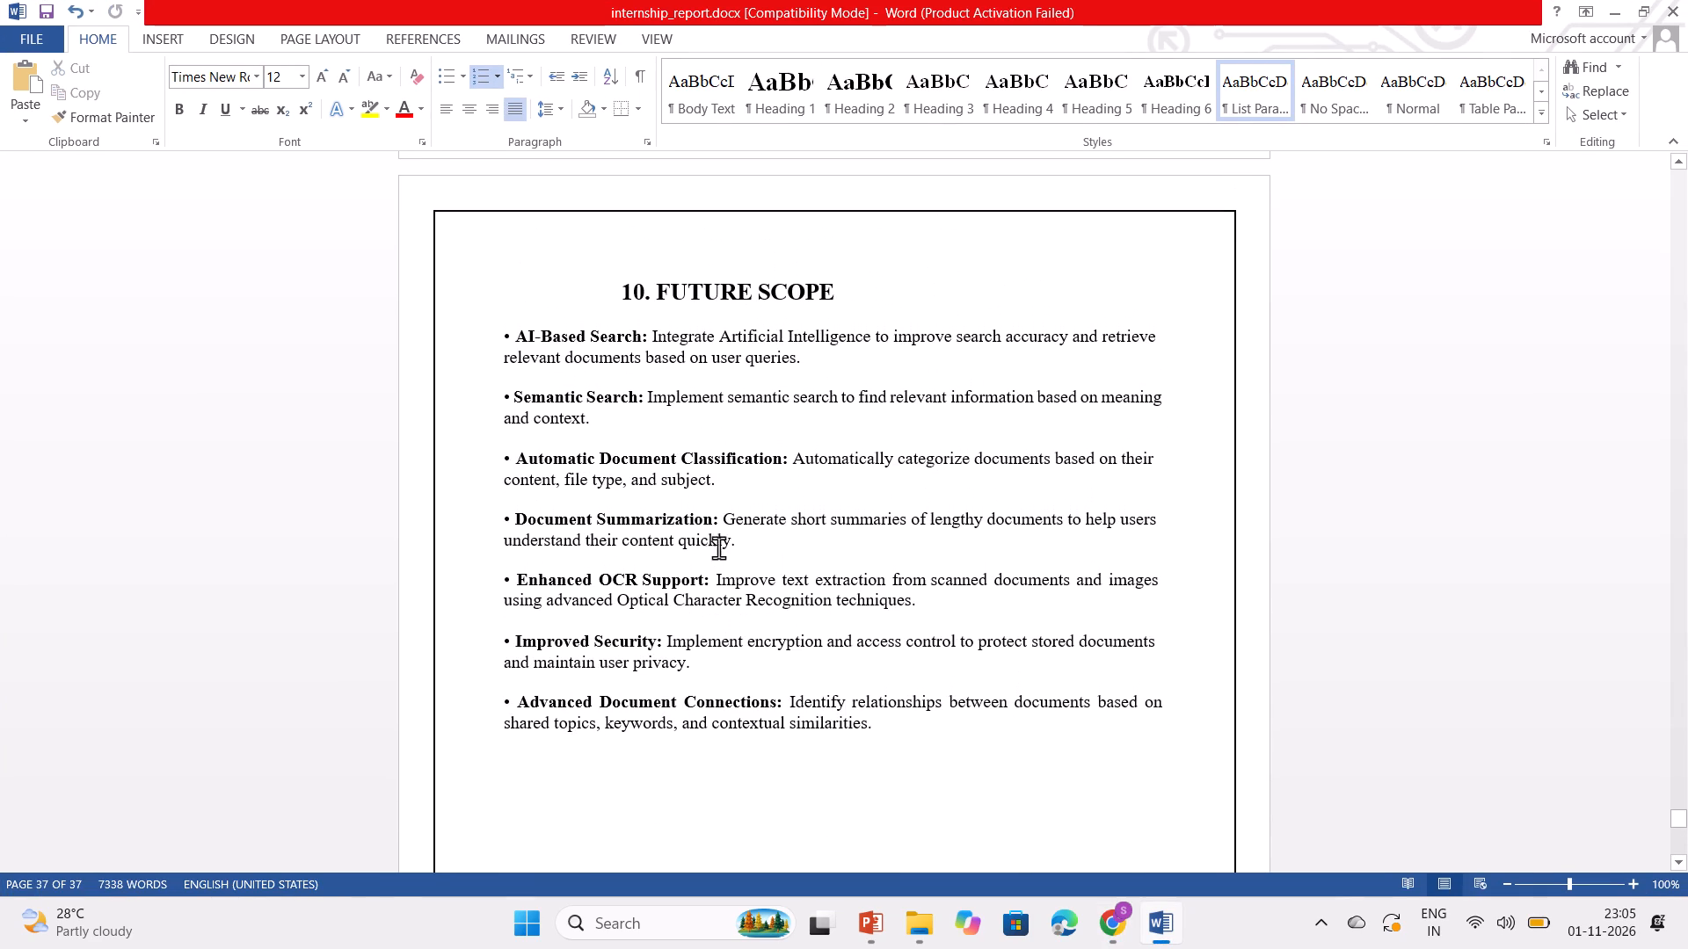
left_click(504, 334)
left_click_drag(512, 340, 709, 522)
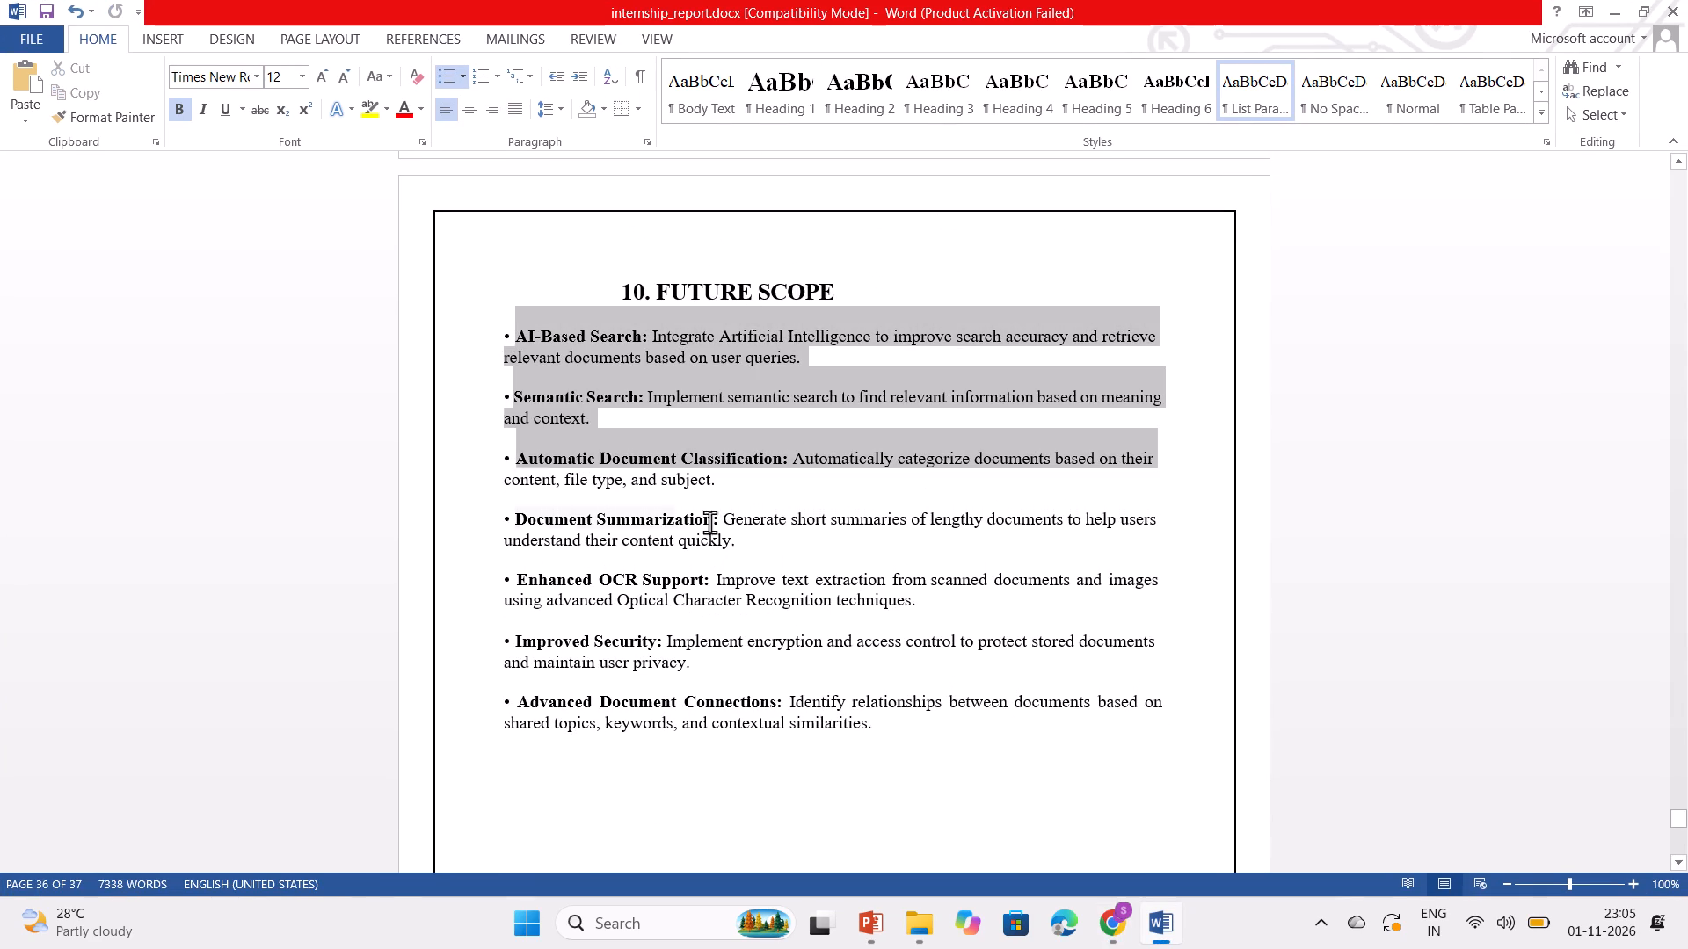
left_click_drag(709, 522, 874, 721)
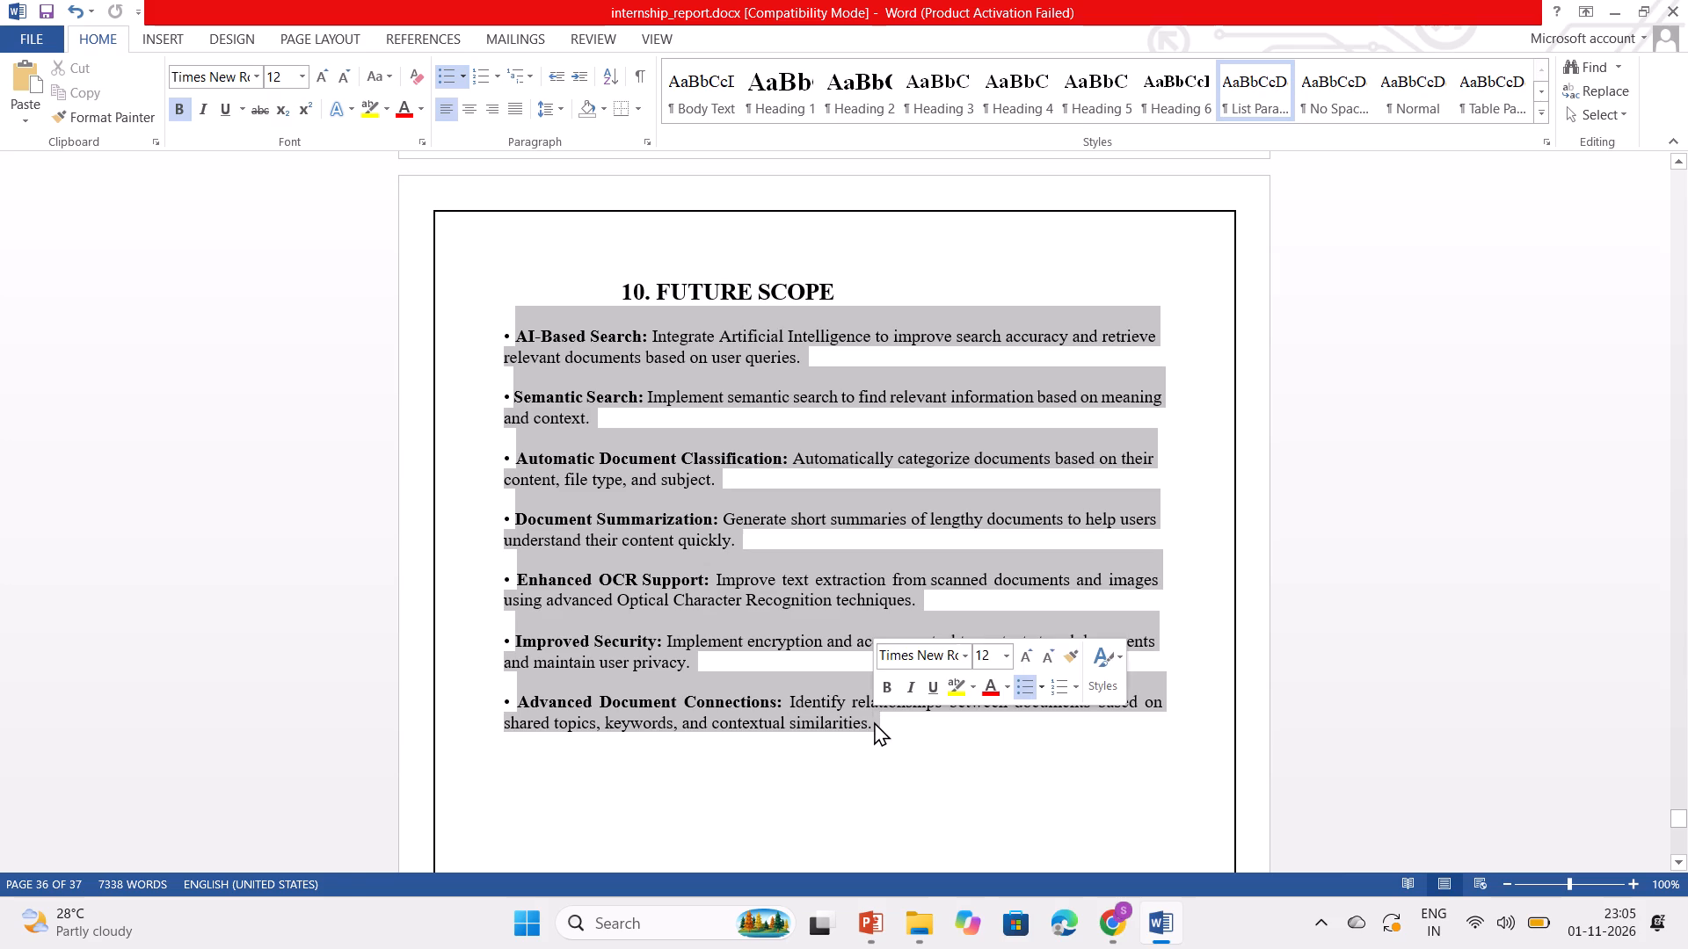
key("ctrl+c")
left_click(874, 721)
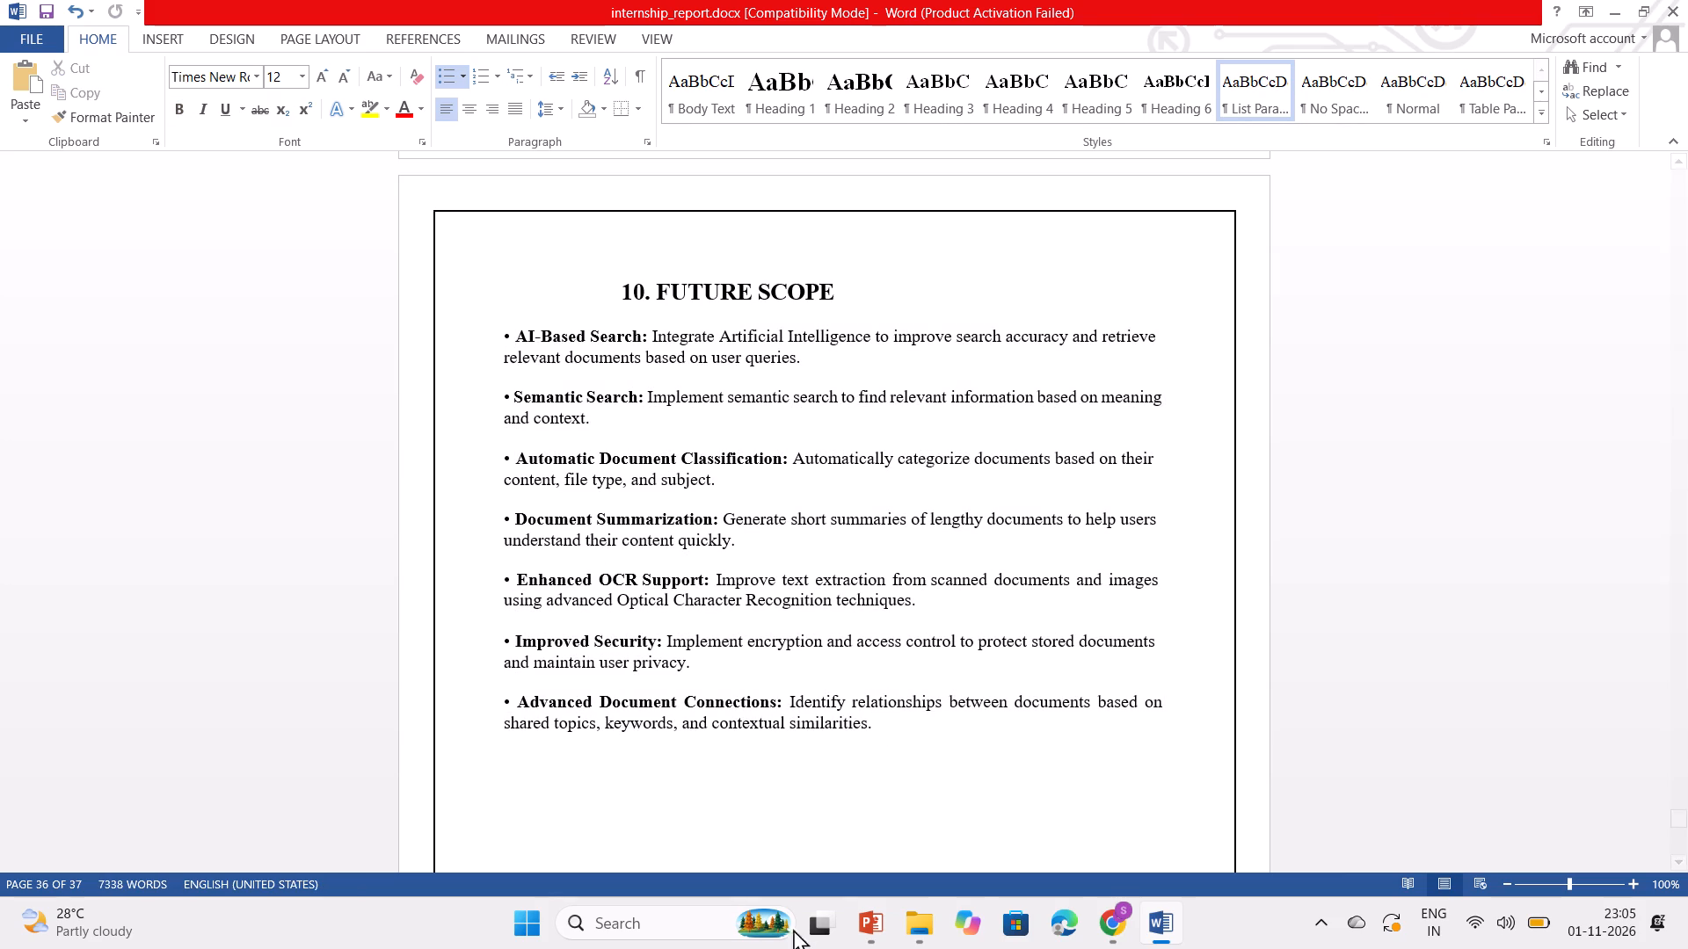
left_click(866, 924)
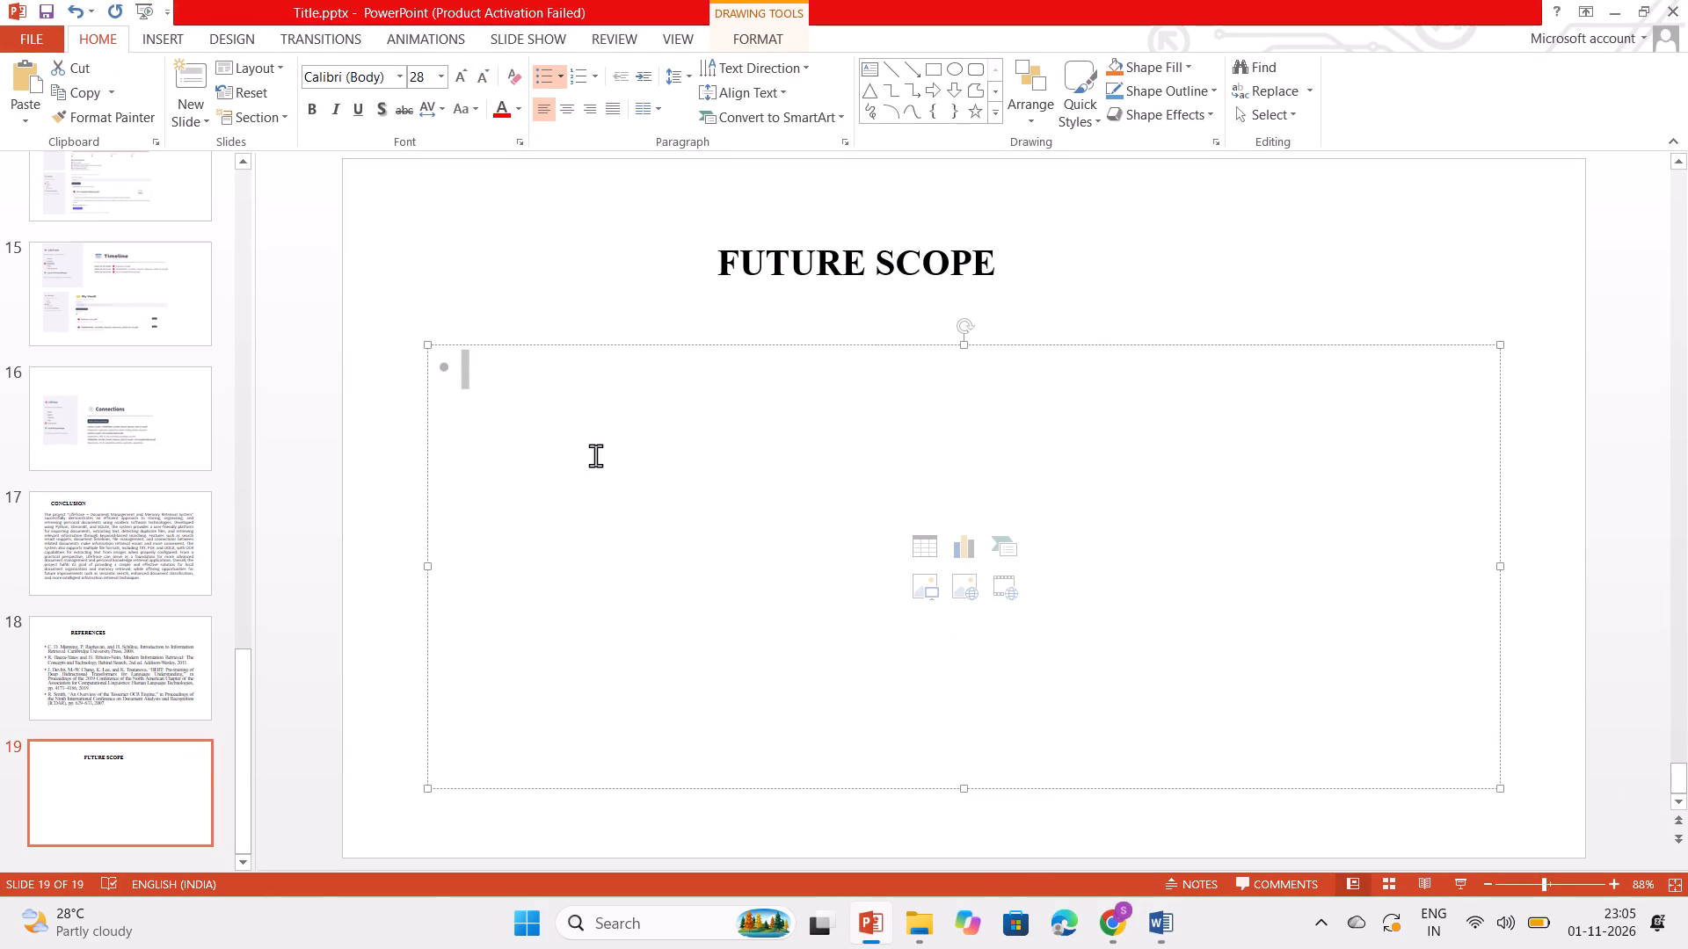
key("ctrl+v")
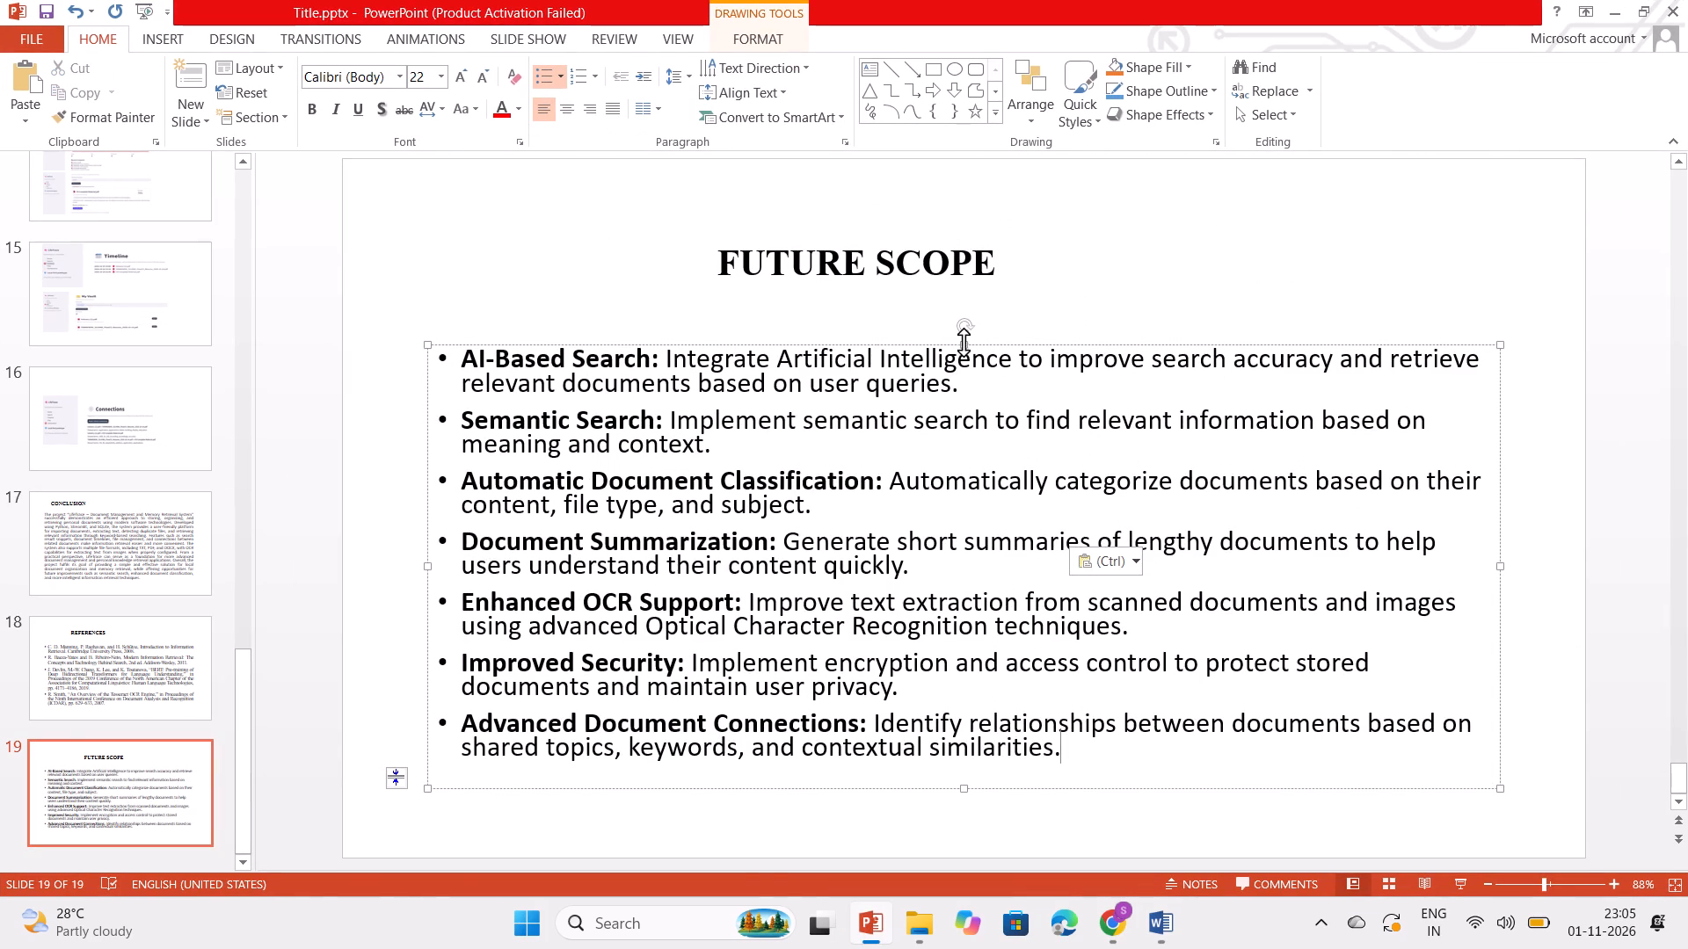
Extend slide 19's body box upward to just below the FUTURE SCOPE title and change its font to Times New Roman.
left_click_drag(964, 343, 961, 300)
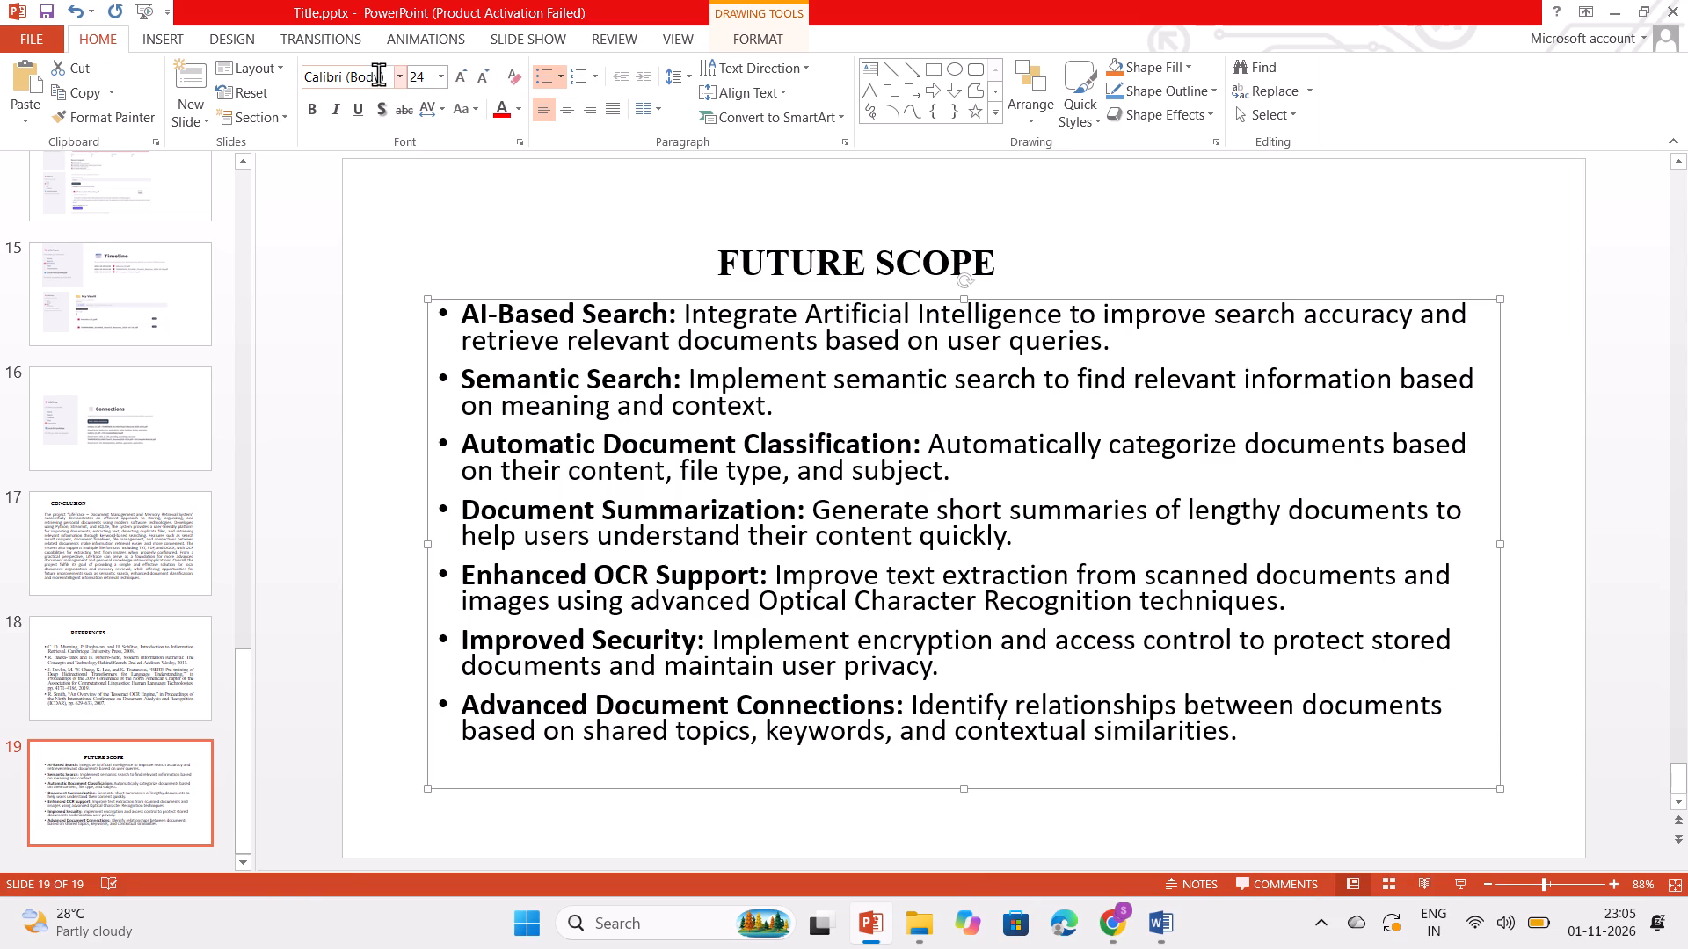
left_click(405, 78)
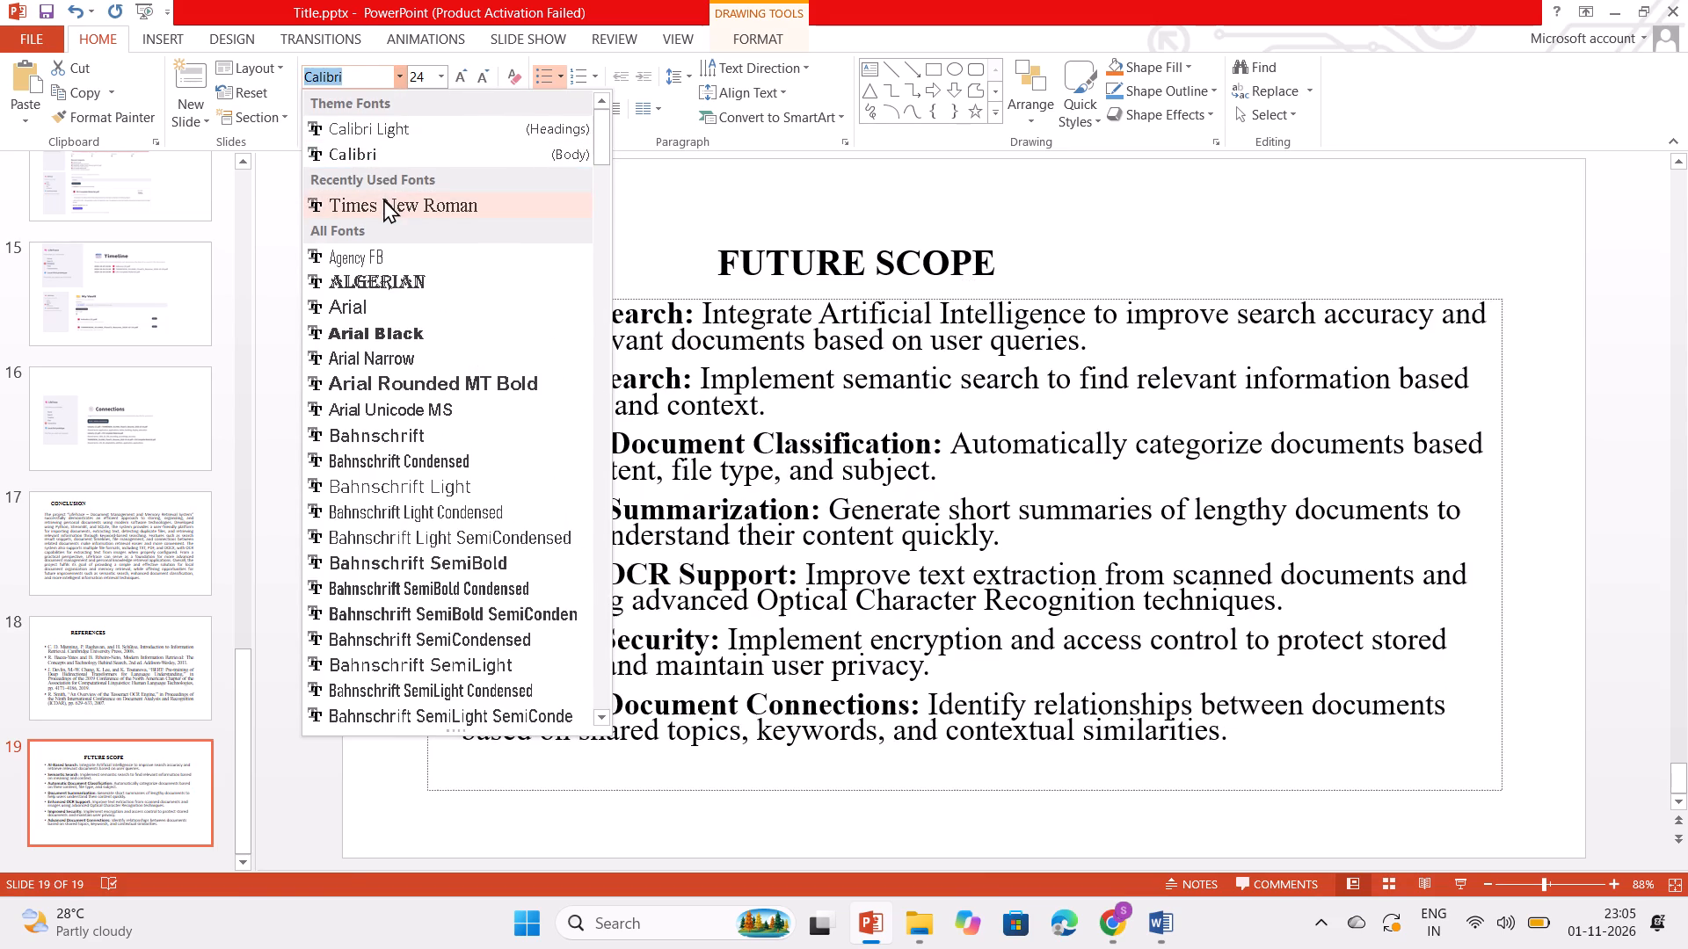
left_click(383, 199)
left_click(1116, 556)
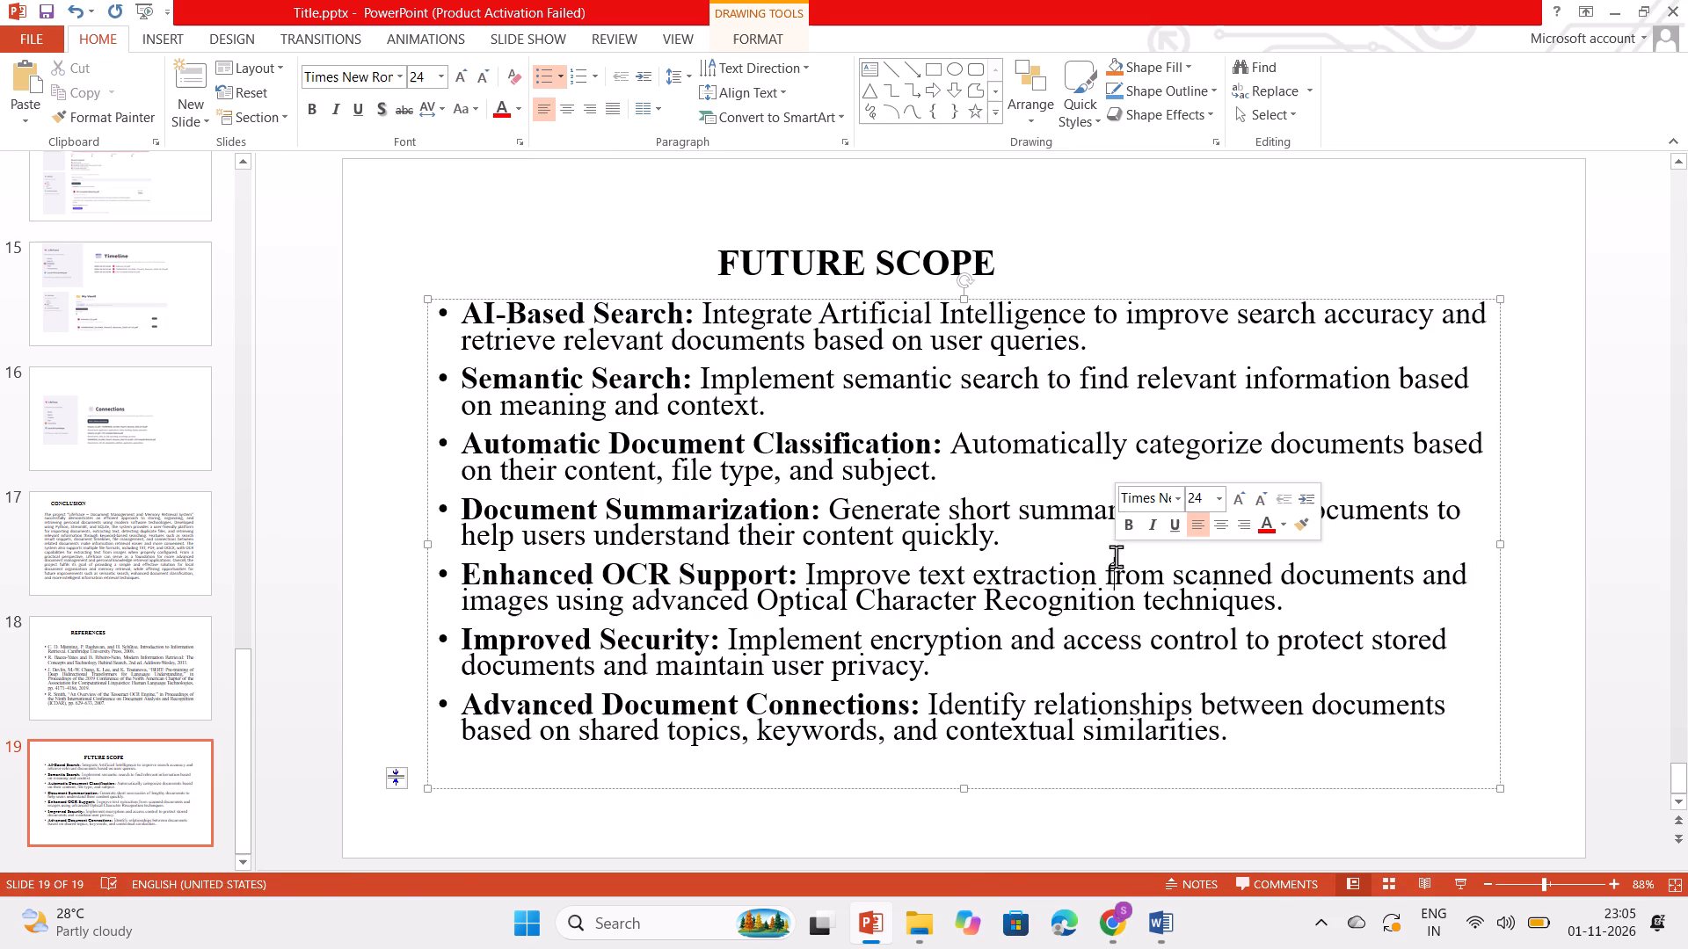
left_click(1084, 519)
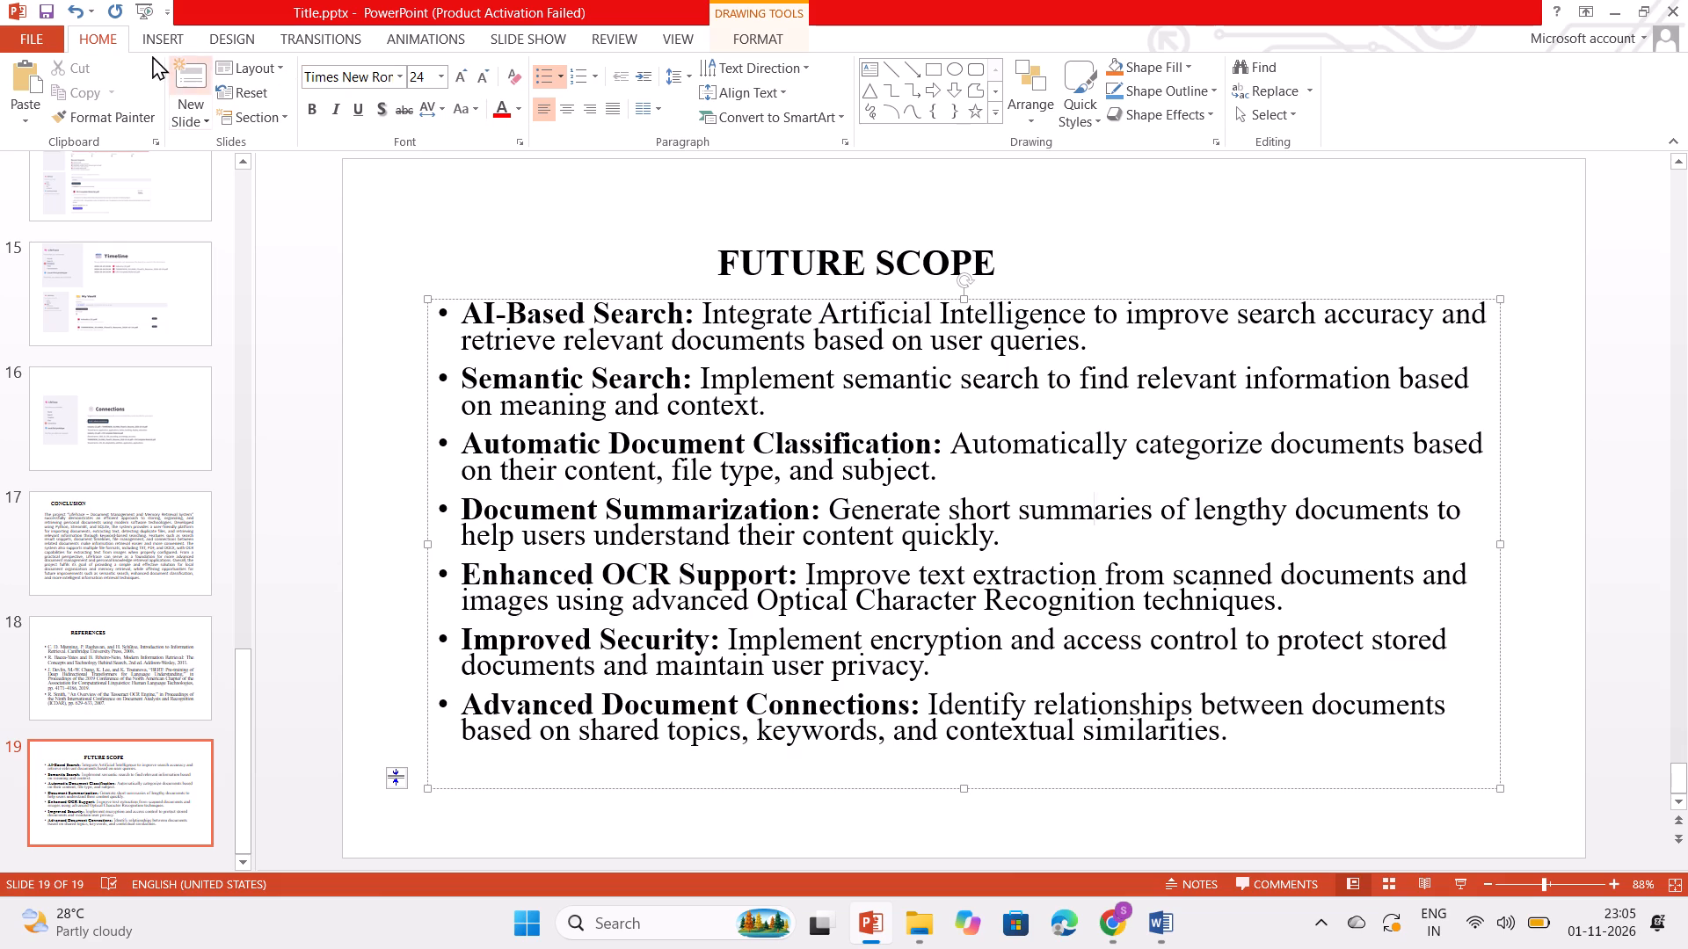
Add a Title and Content slide after FUTURE SCOPE and enter "Thank You Sir /Madam" in its body.
left_click(177, 91)
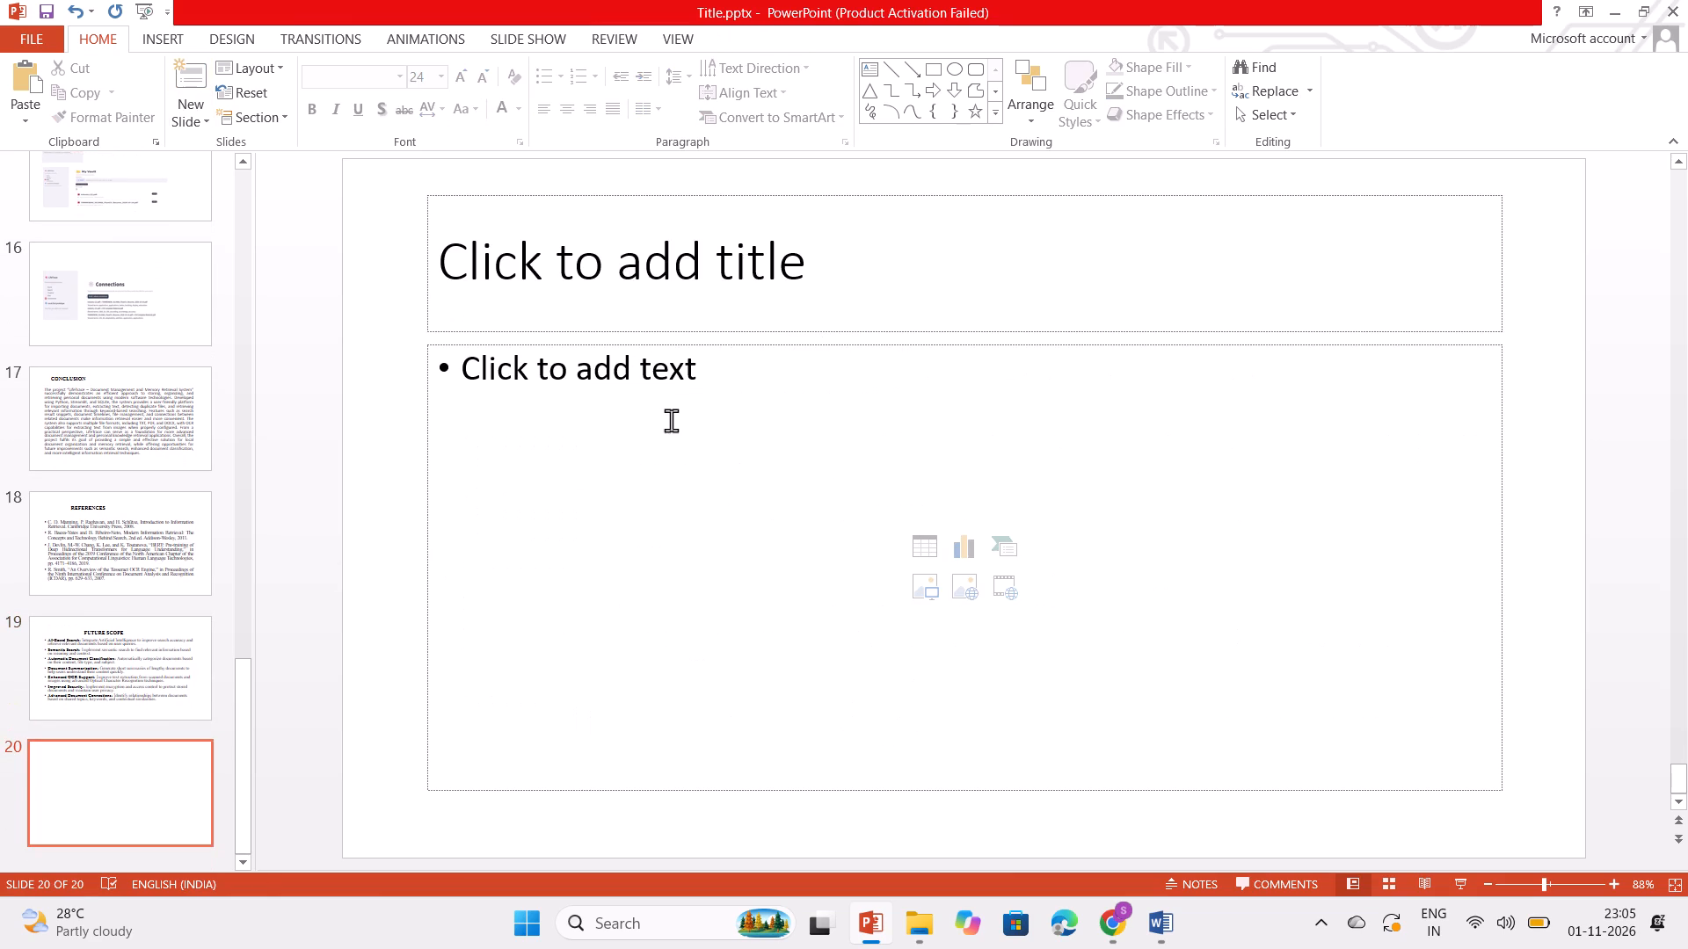
left_click(671, 420)
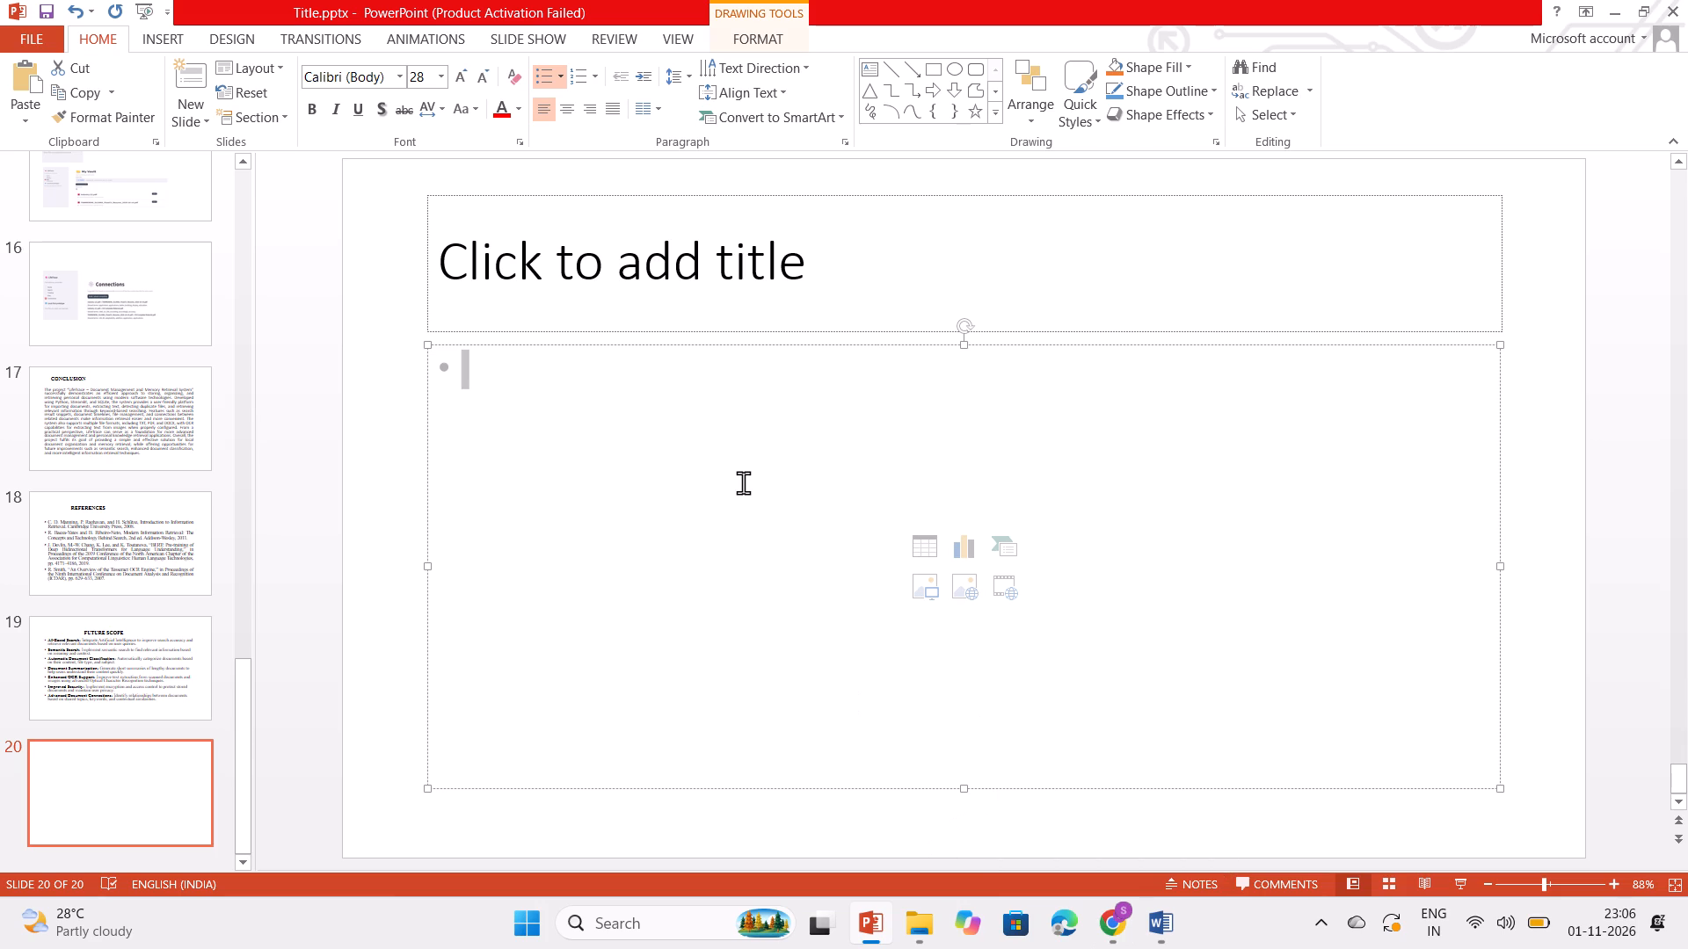
key("t")
key("BackSpace")
key("t")
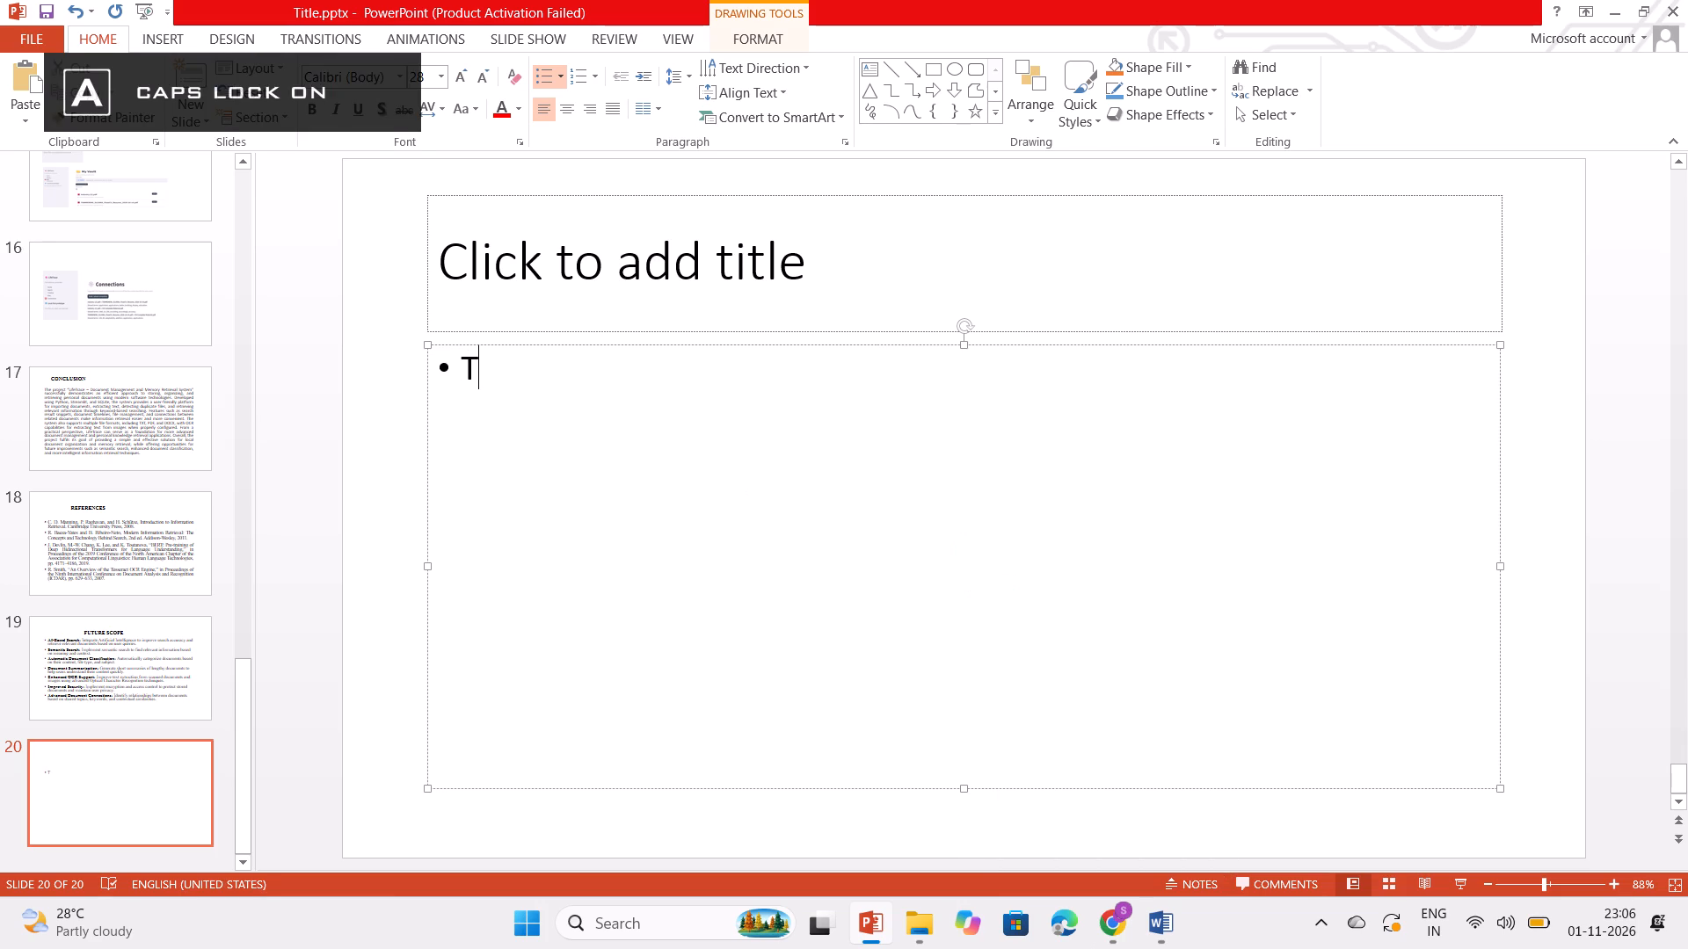
type("han")
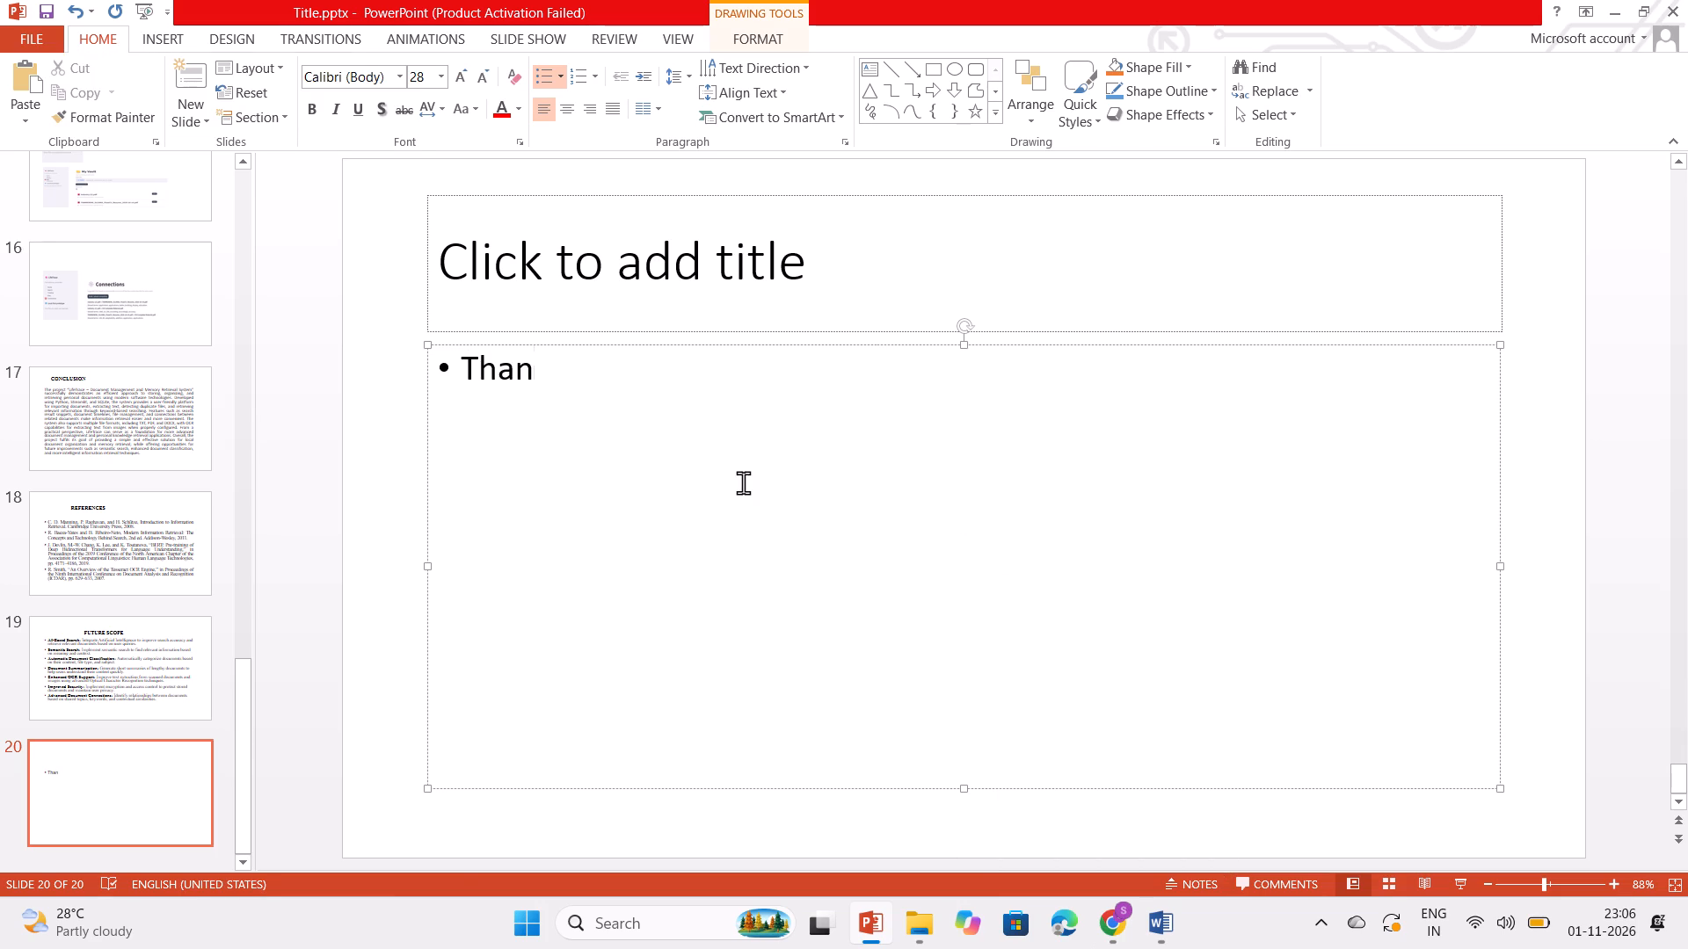
type("k")
key("space")
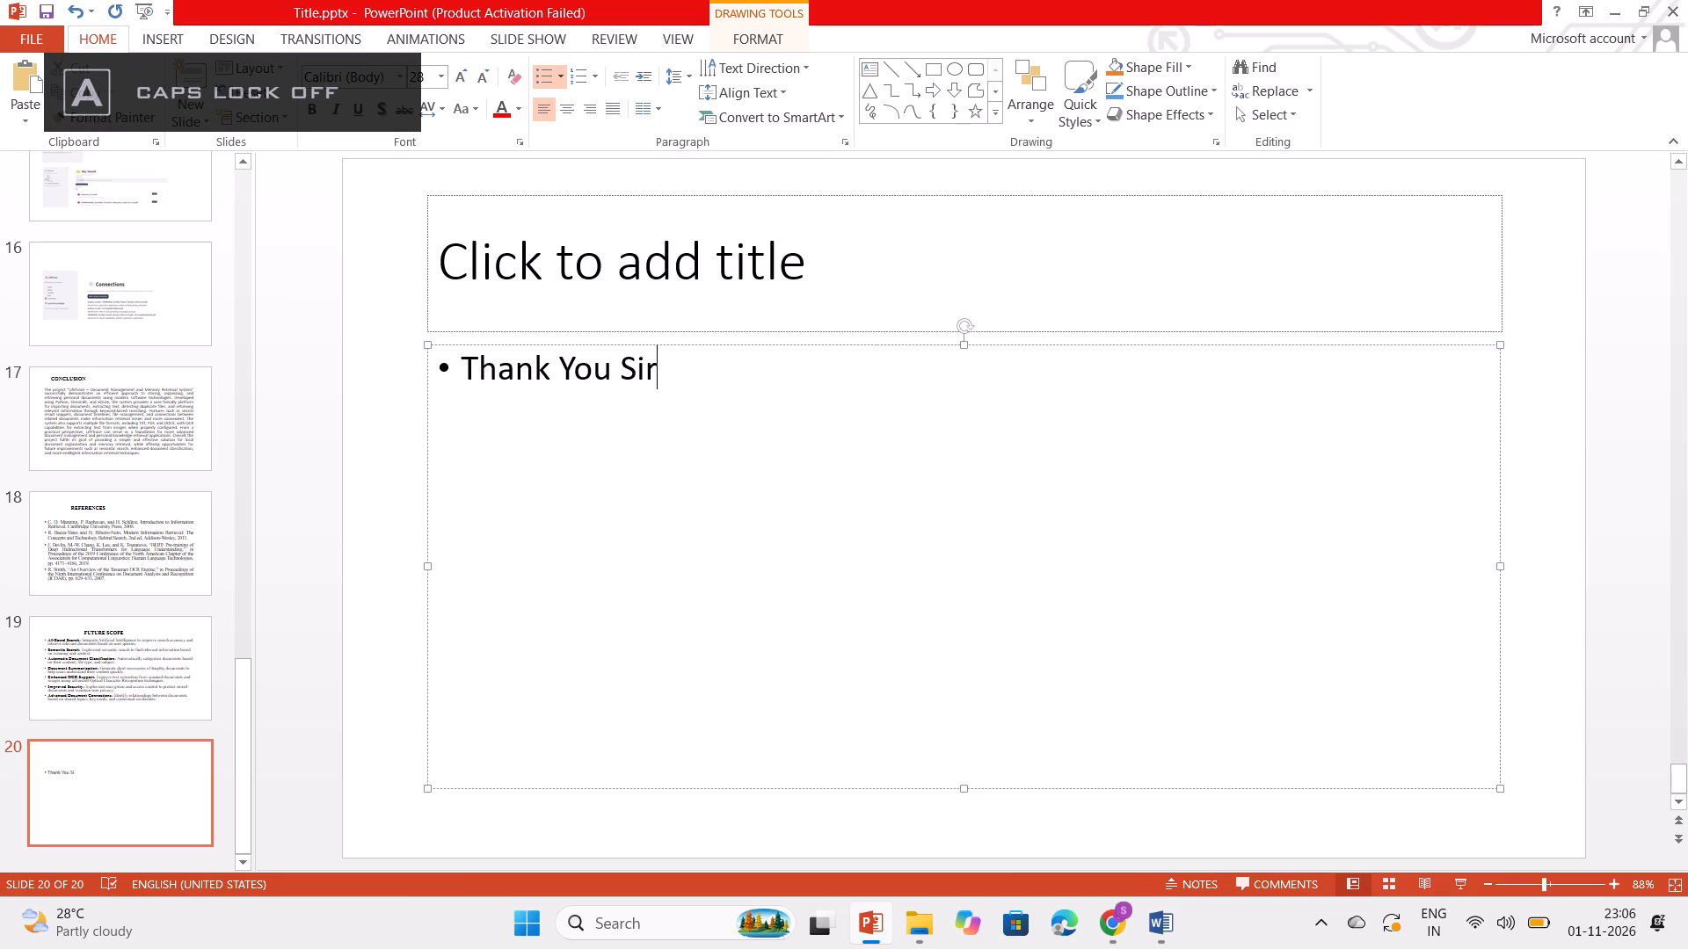
key("slash")
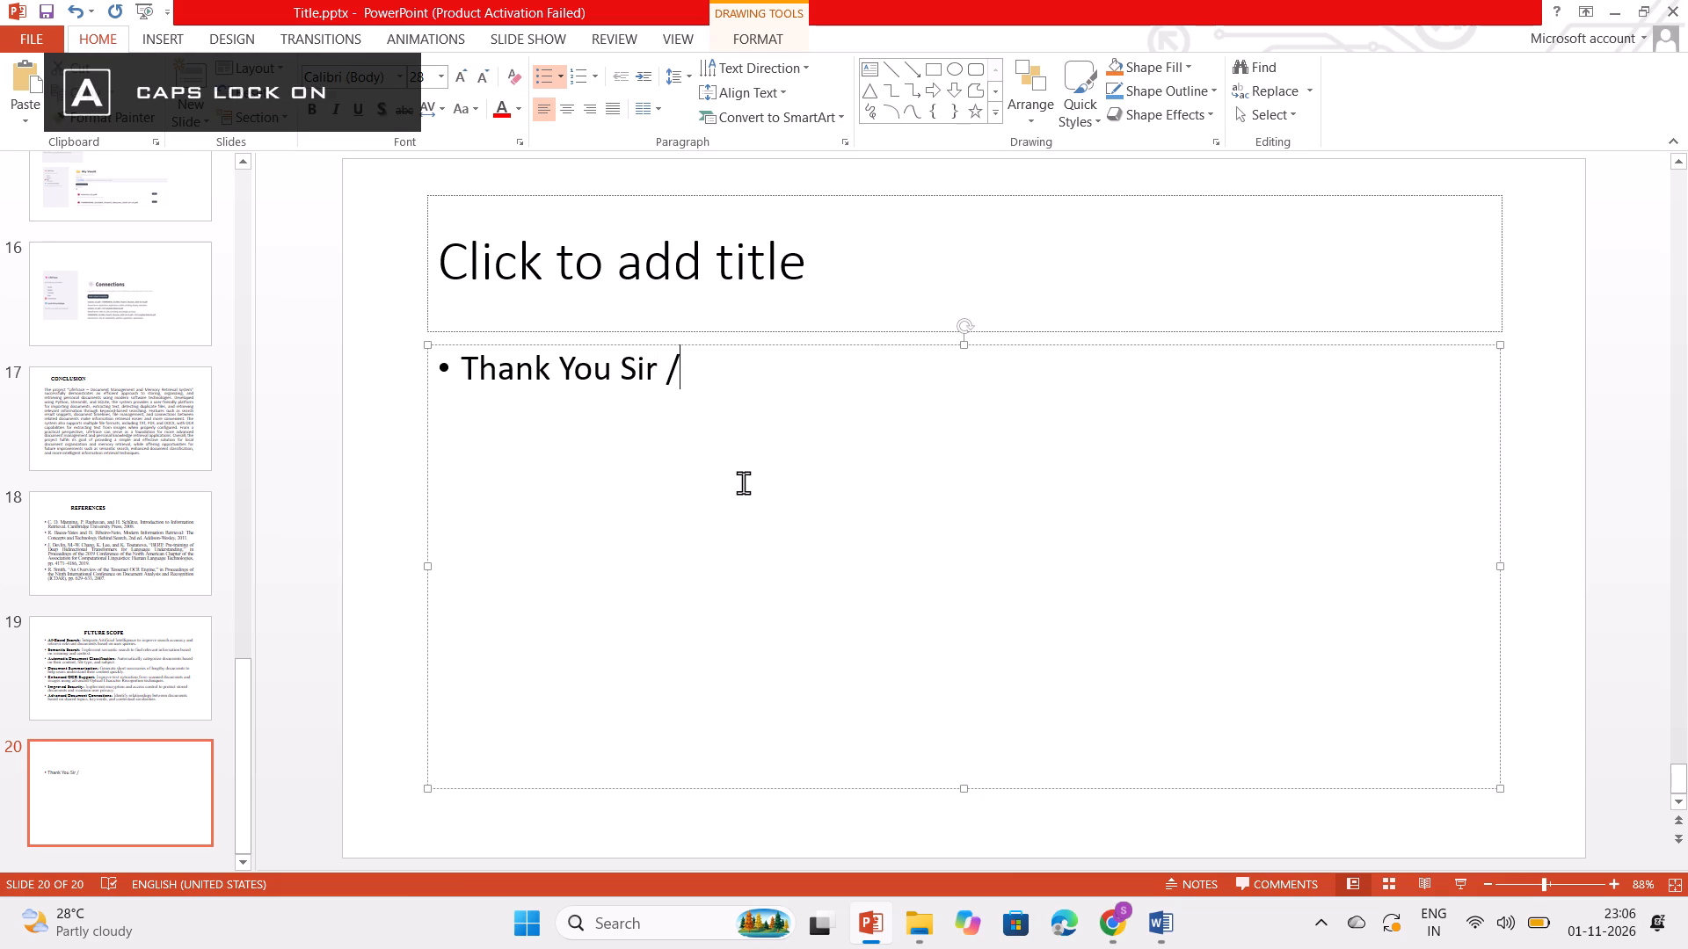
type("ada")
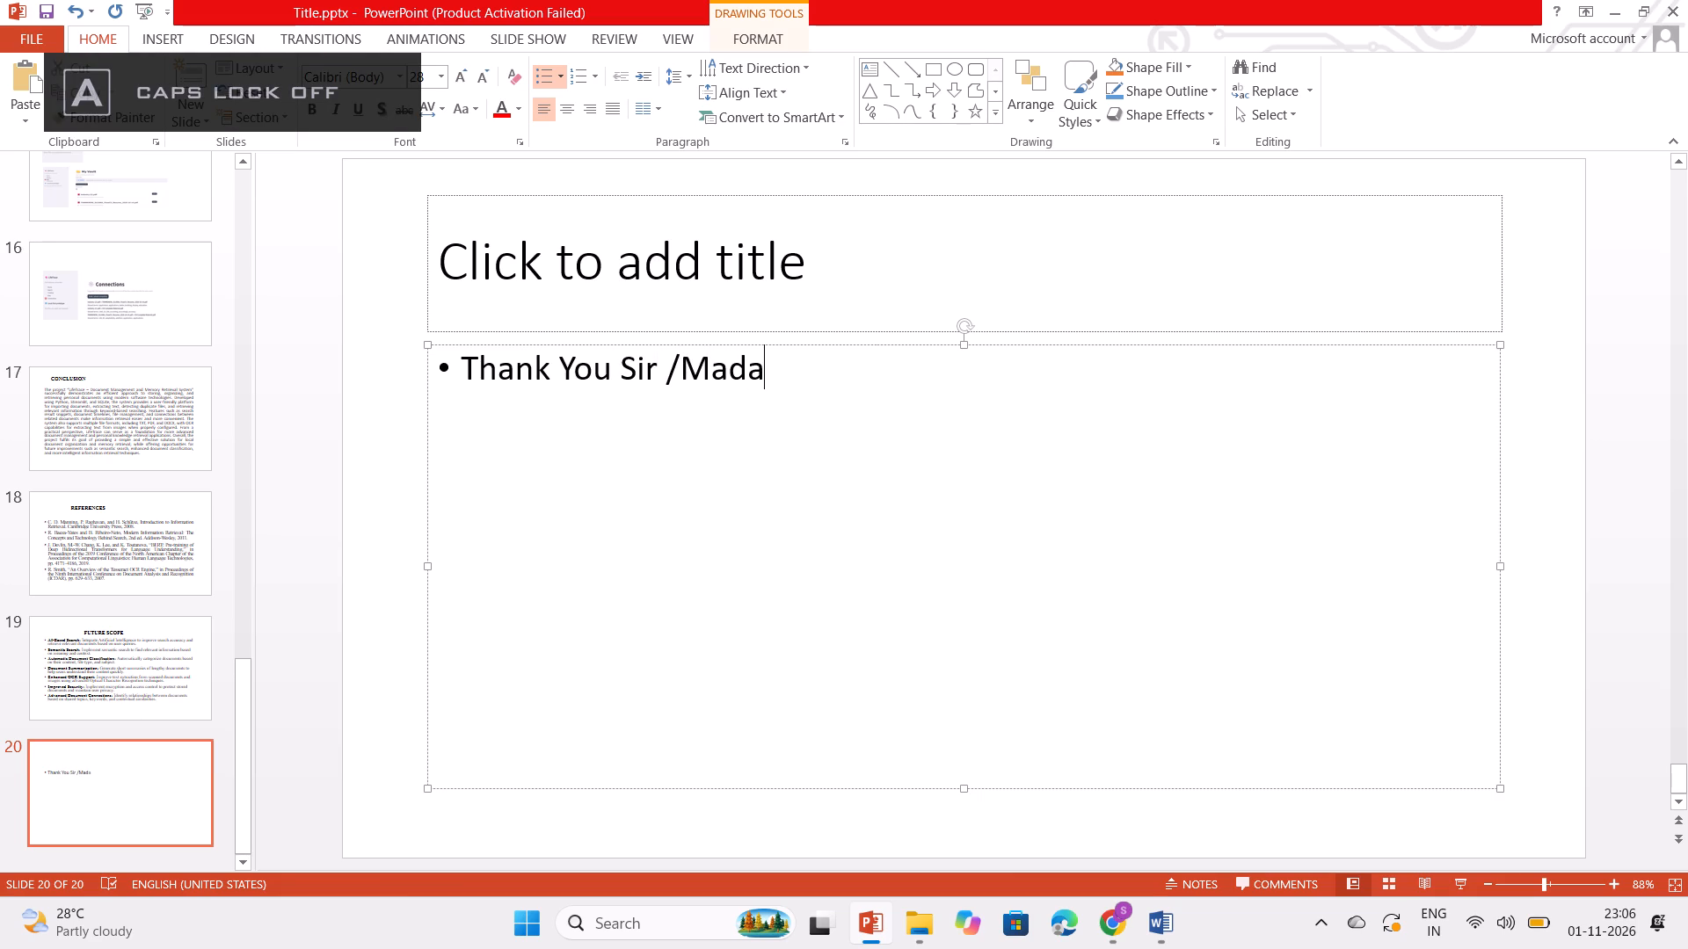
key("m")
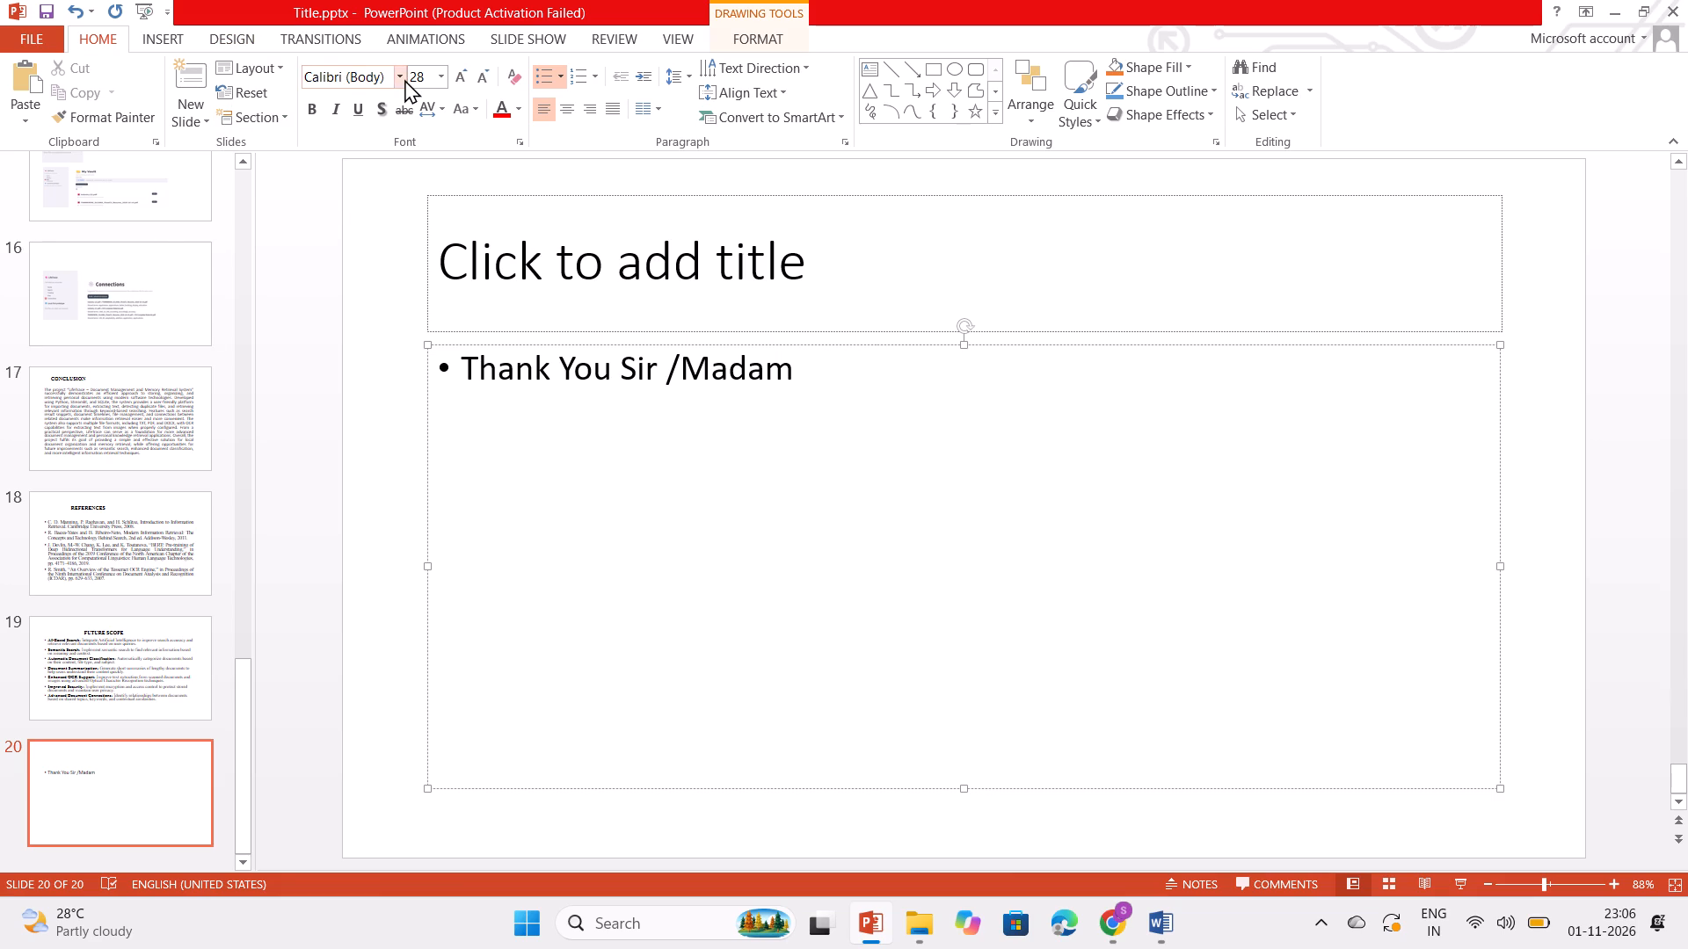
Remove the bullet from the "Thank You Sir /Madam" line on slide 20 and indent it by two tab stops.
left_click(442, 74)
left_click(423, 369)
left_click(463, 367)
left_click(538, 78)
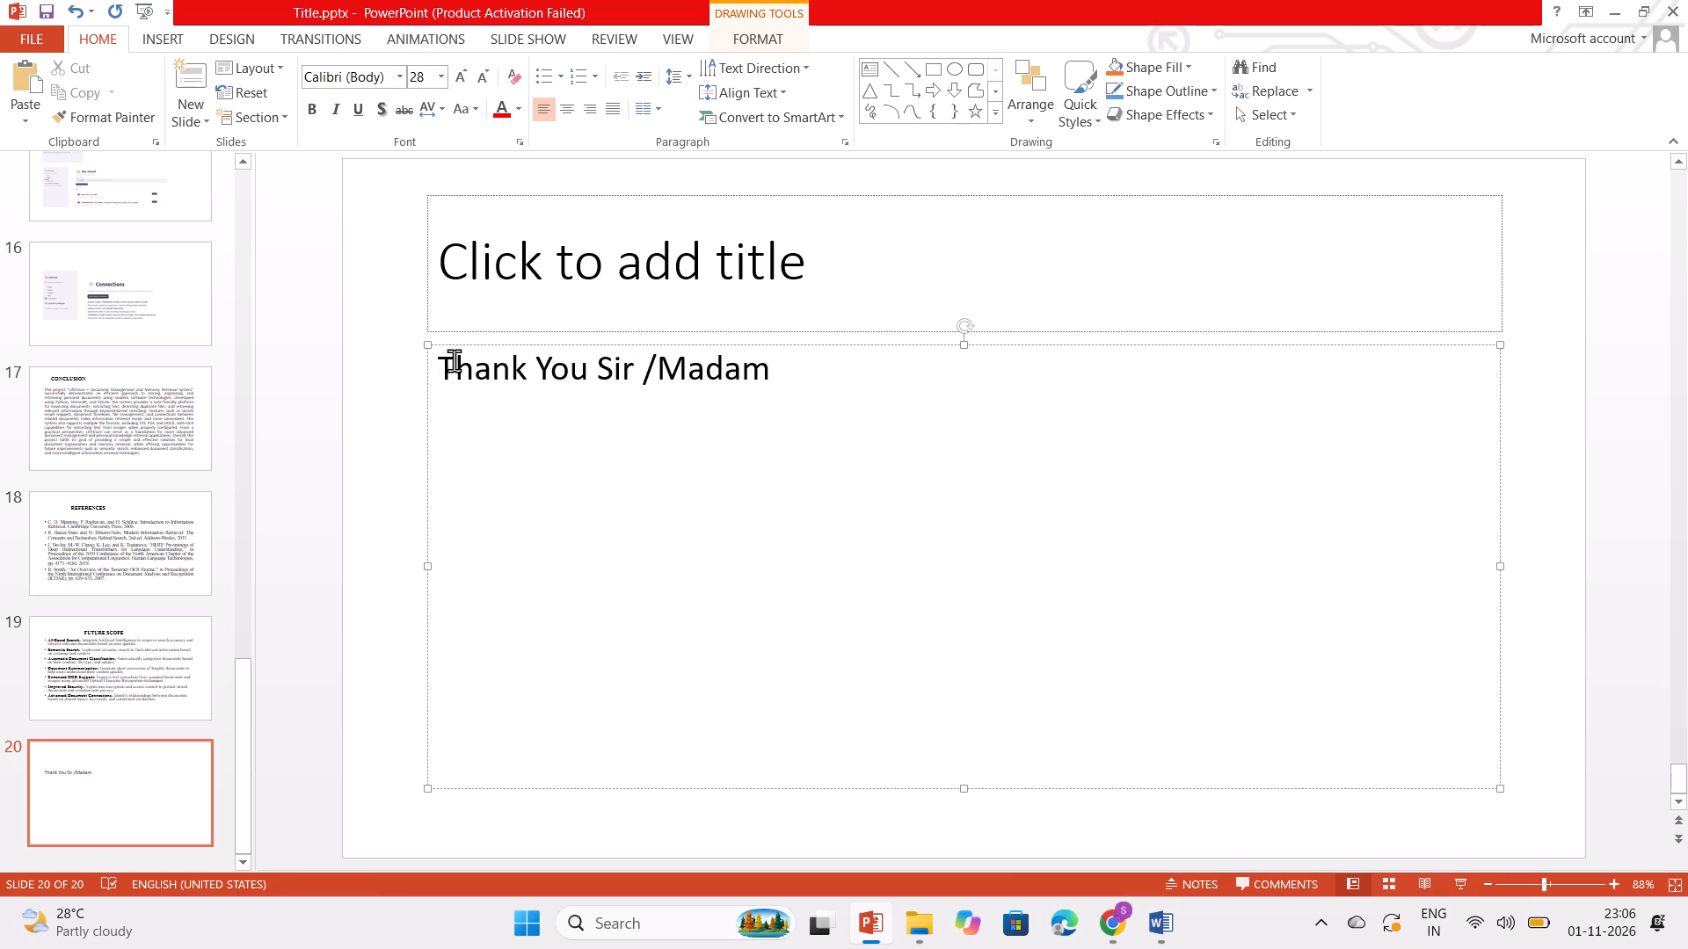
key("Tab")
key("Tab")
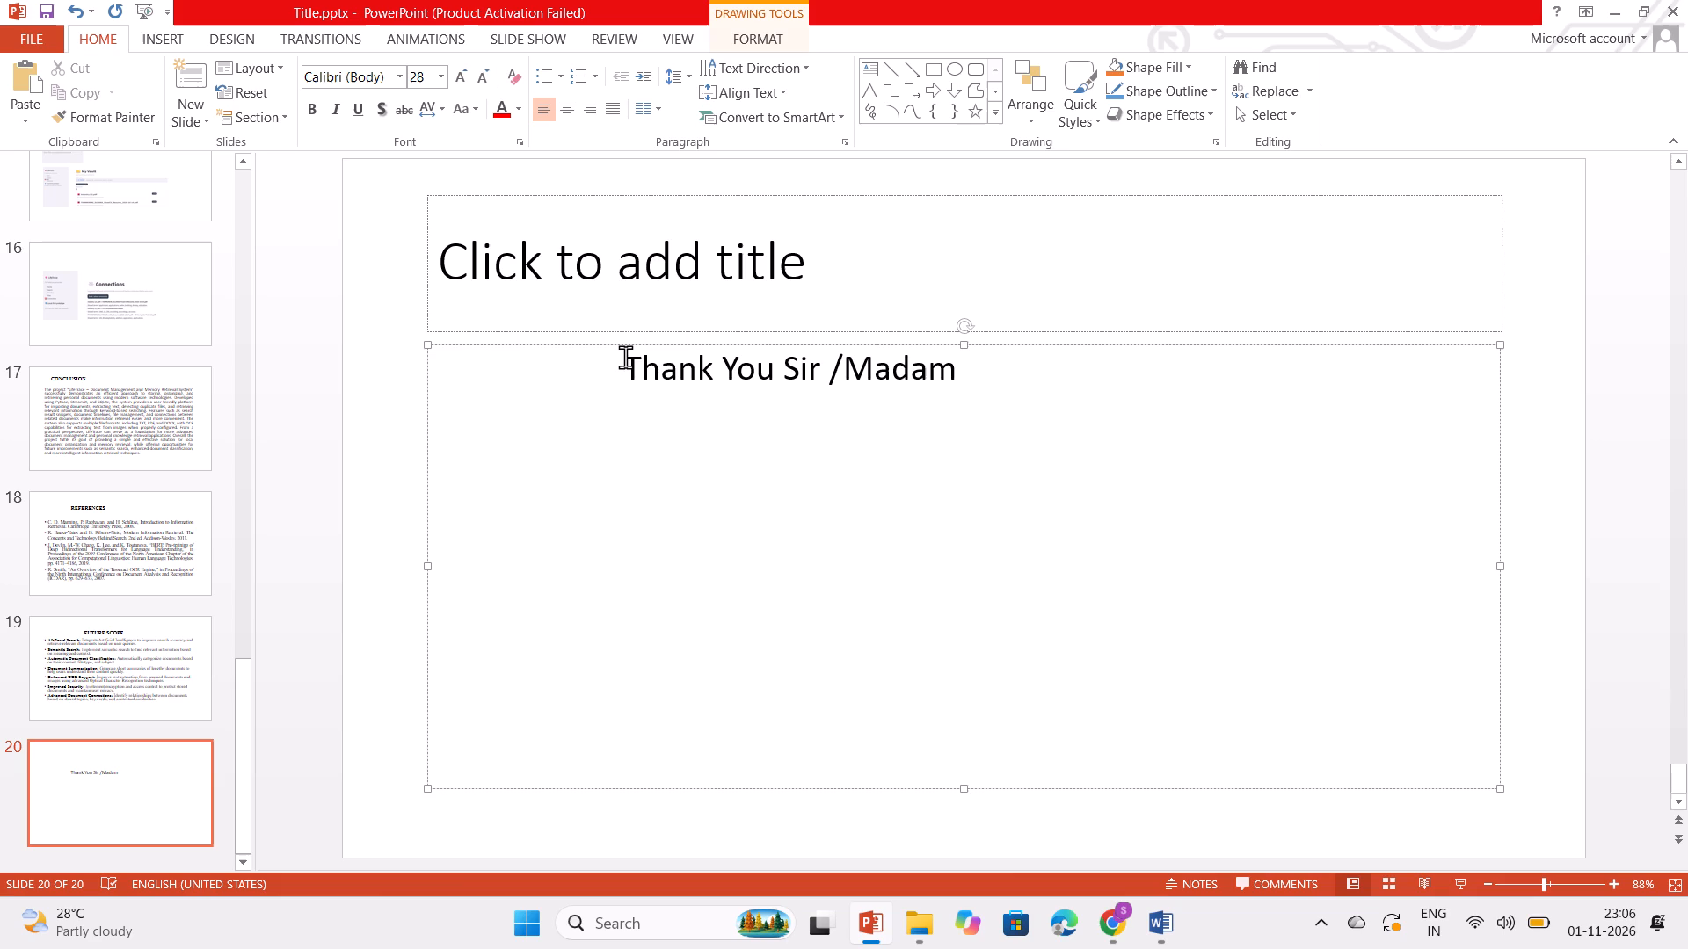
Set the font size of the "Thank You Sir /Madam" text on slide 20 to 60.
left_click_drag(624, 357, 940, 396)
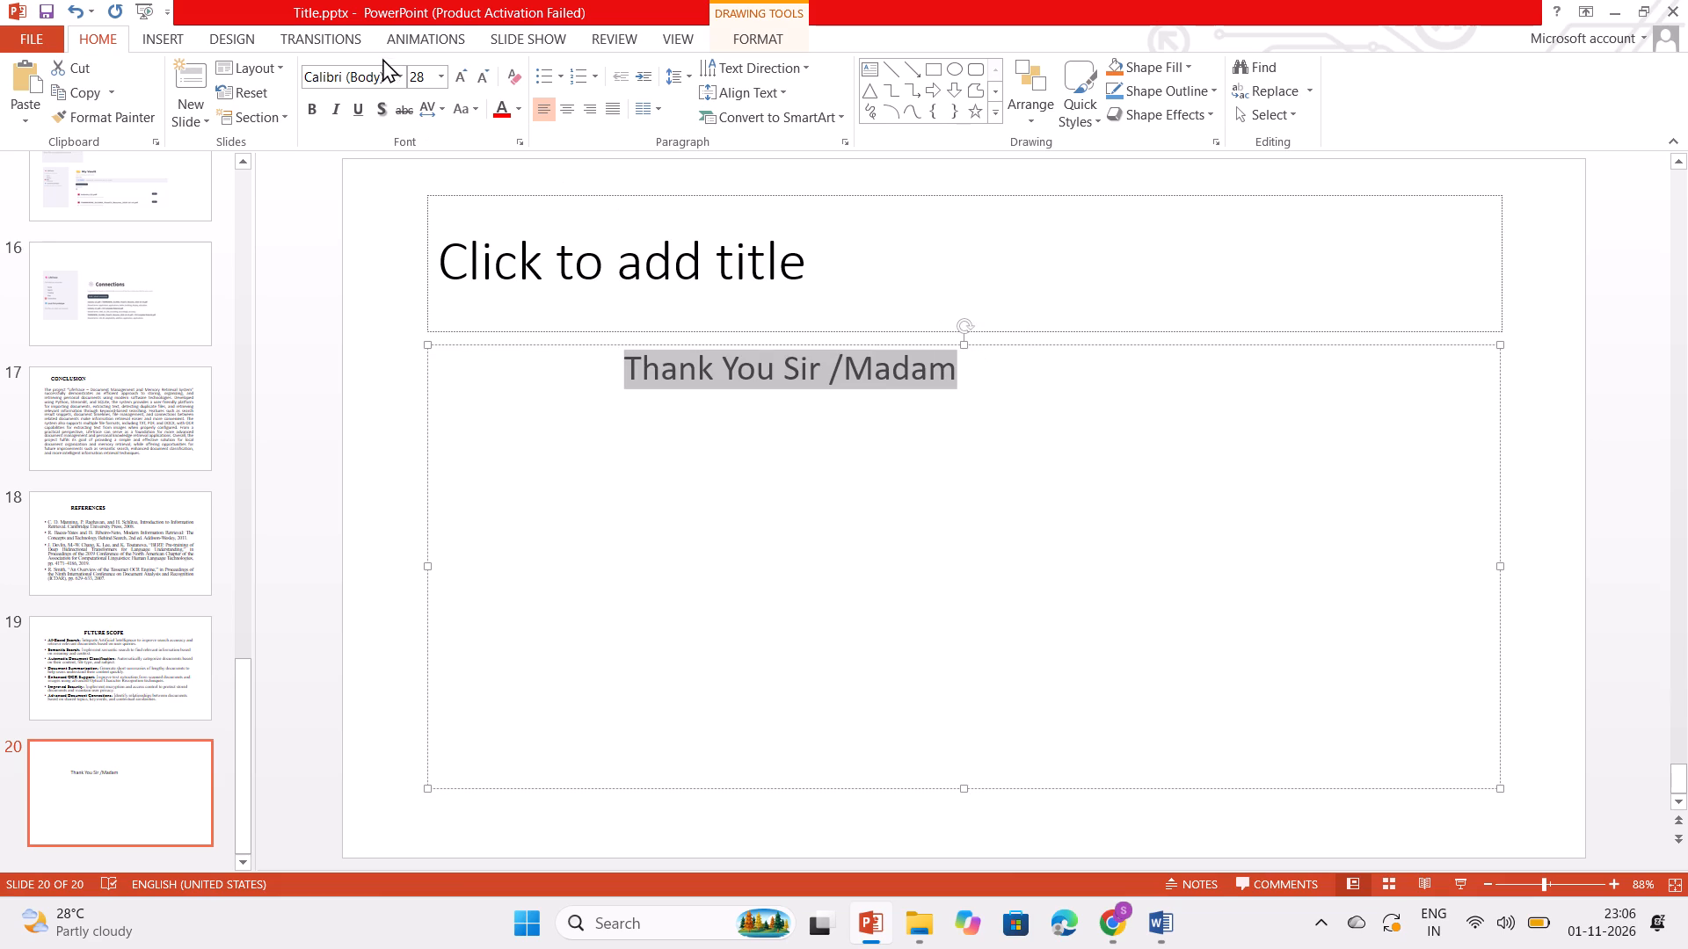
left_click(437, 77)
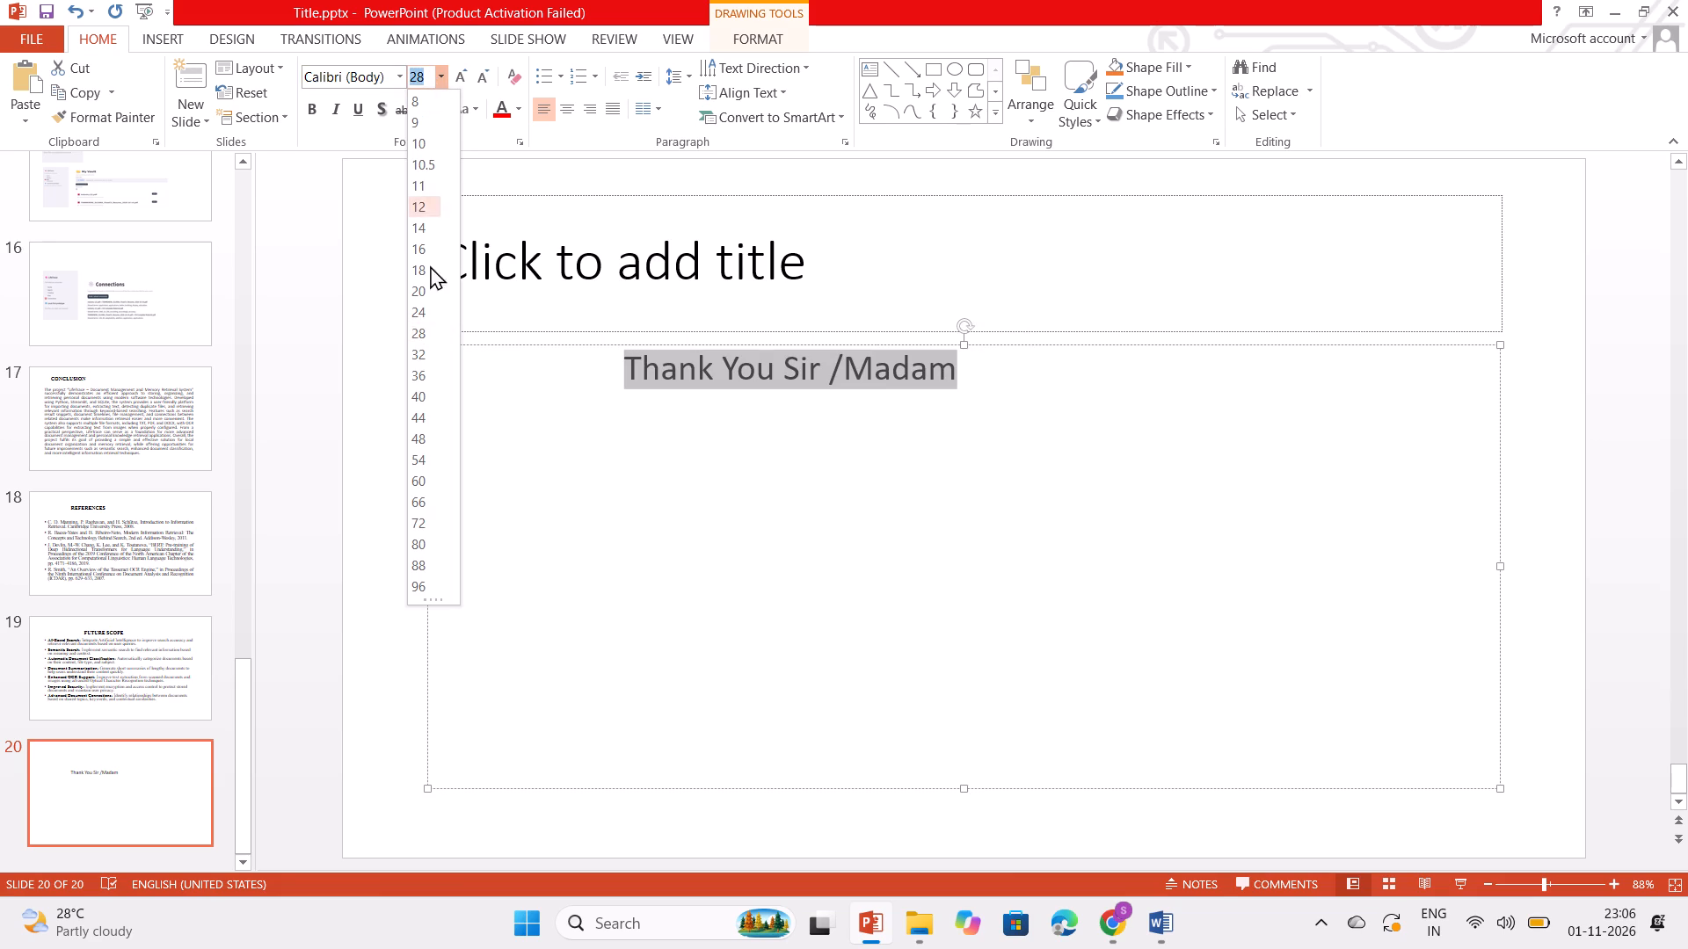
left_click(428, 482)
left_click(674, 549)
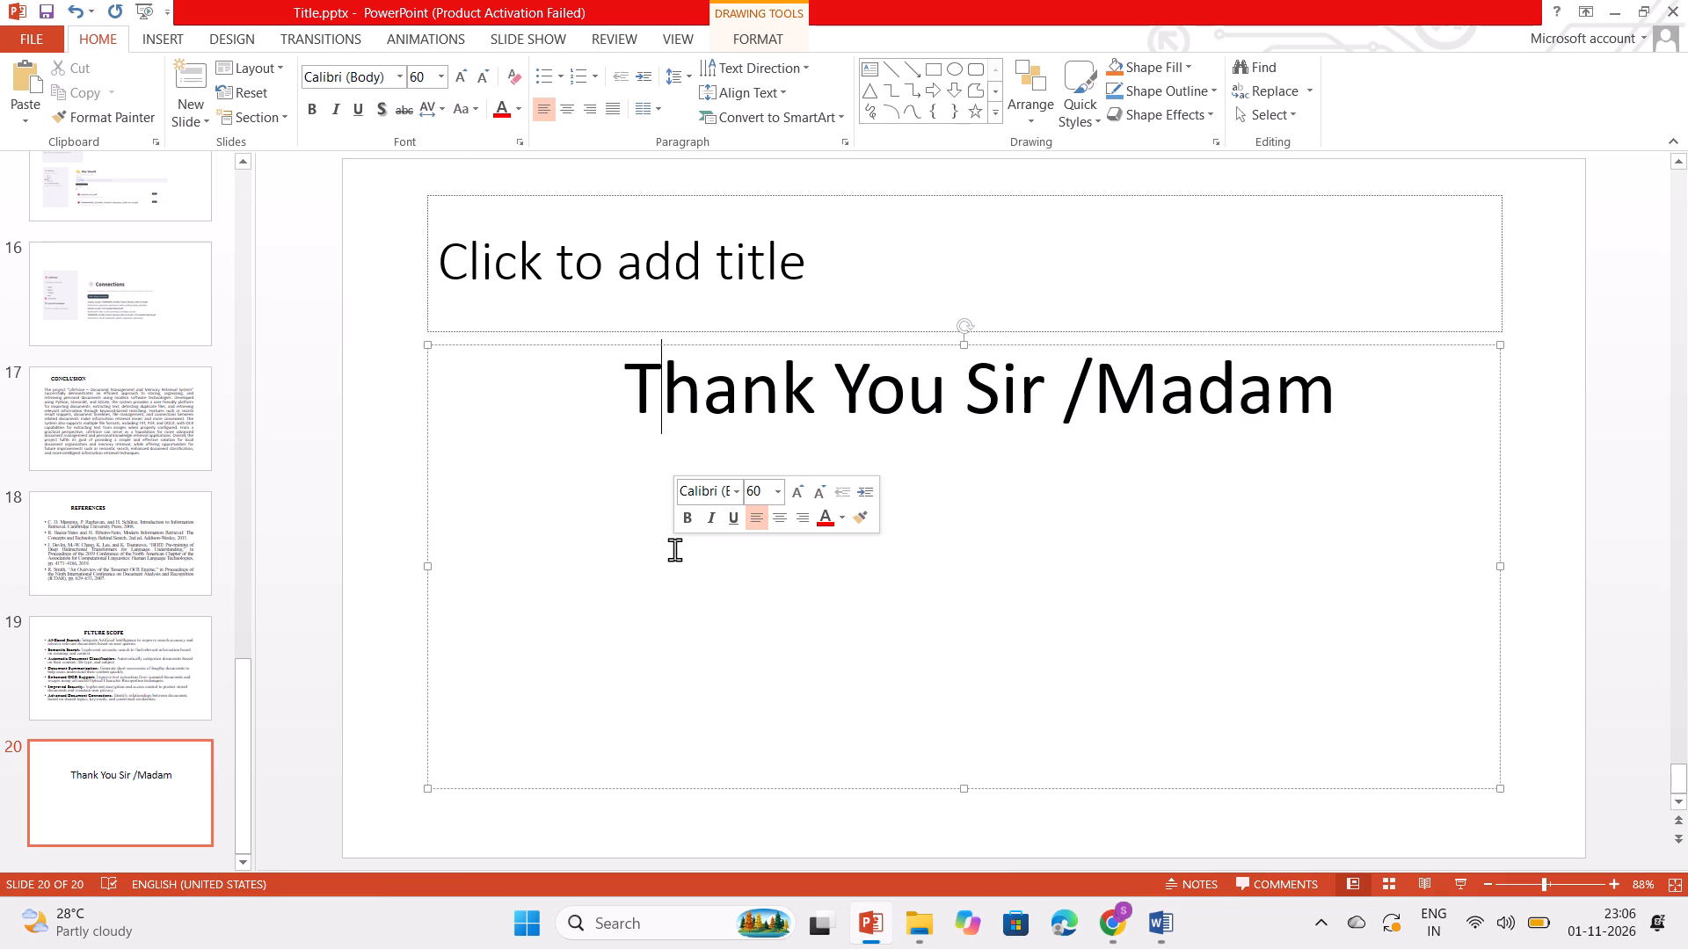
Save the presentation.
key("ctrl+s")
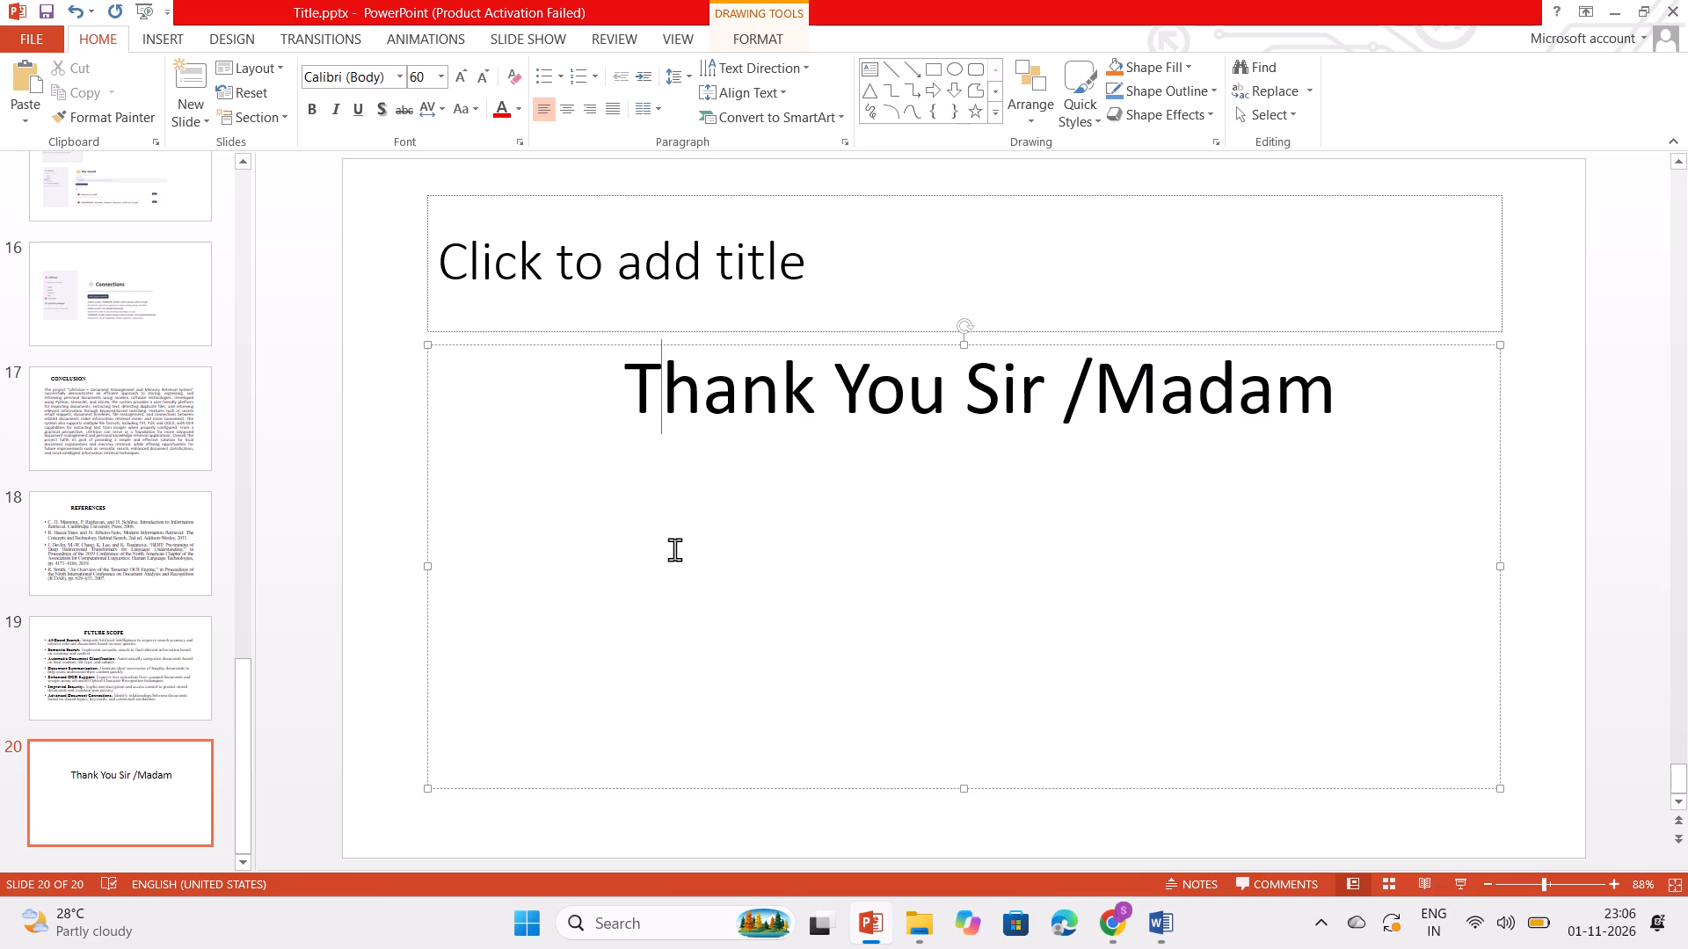
key("ctrl+s")
key("ctrl+s")
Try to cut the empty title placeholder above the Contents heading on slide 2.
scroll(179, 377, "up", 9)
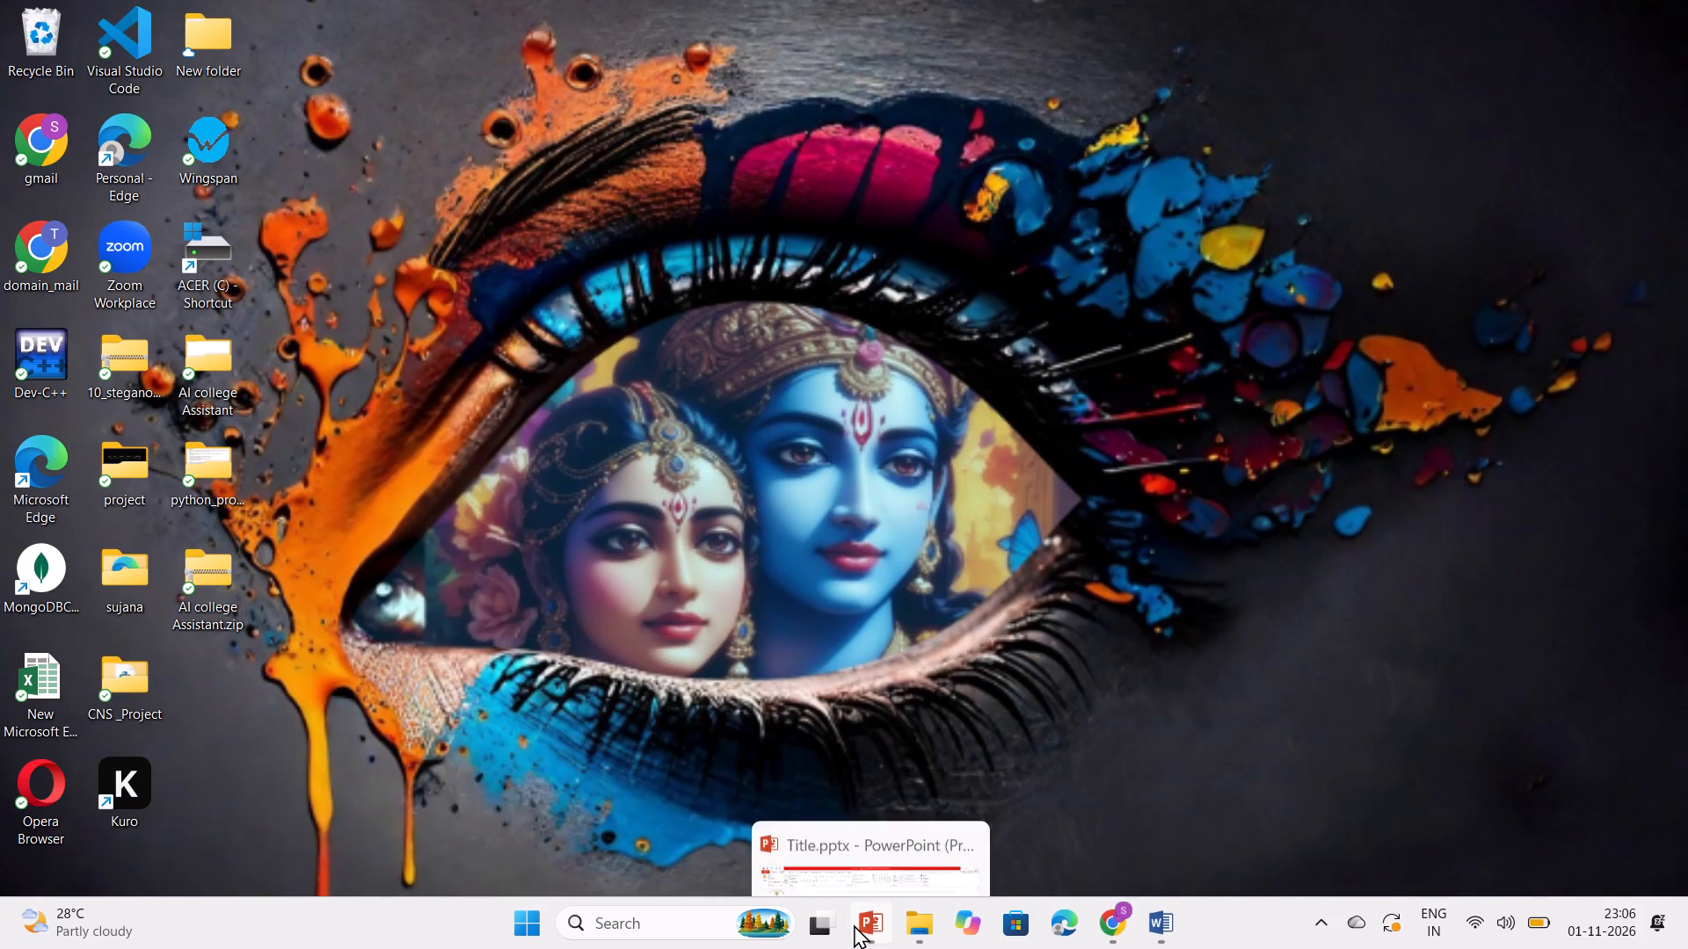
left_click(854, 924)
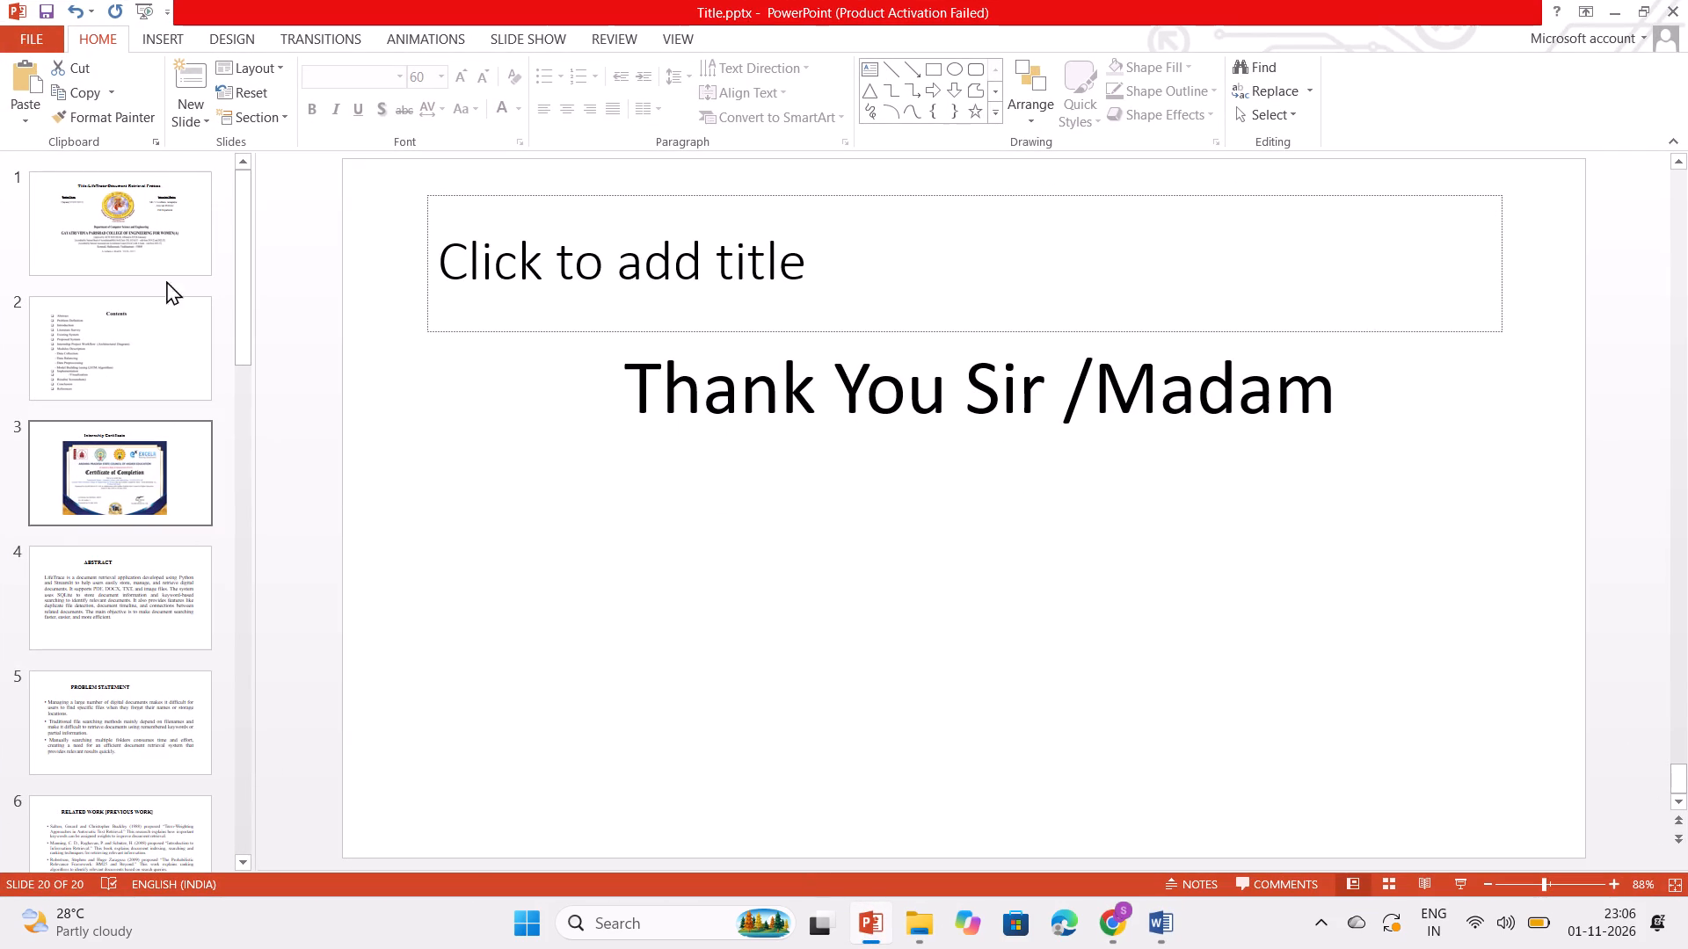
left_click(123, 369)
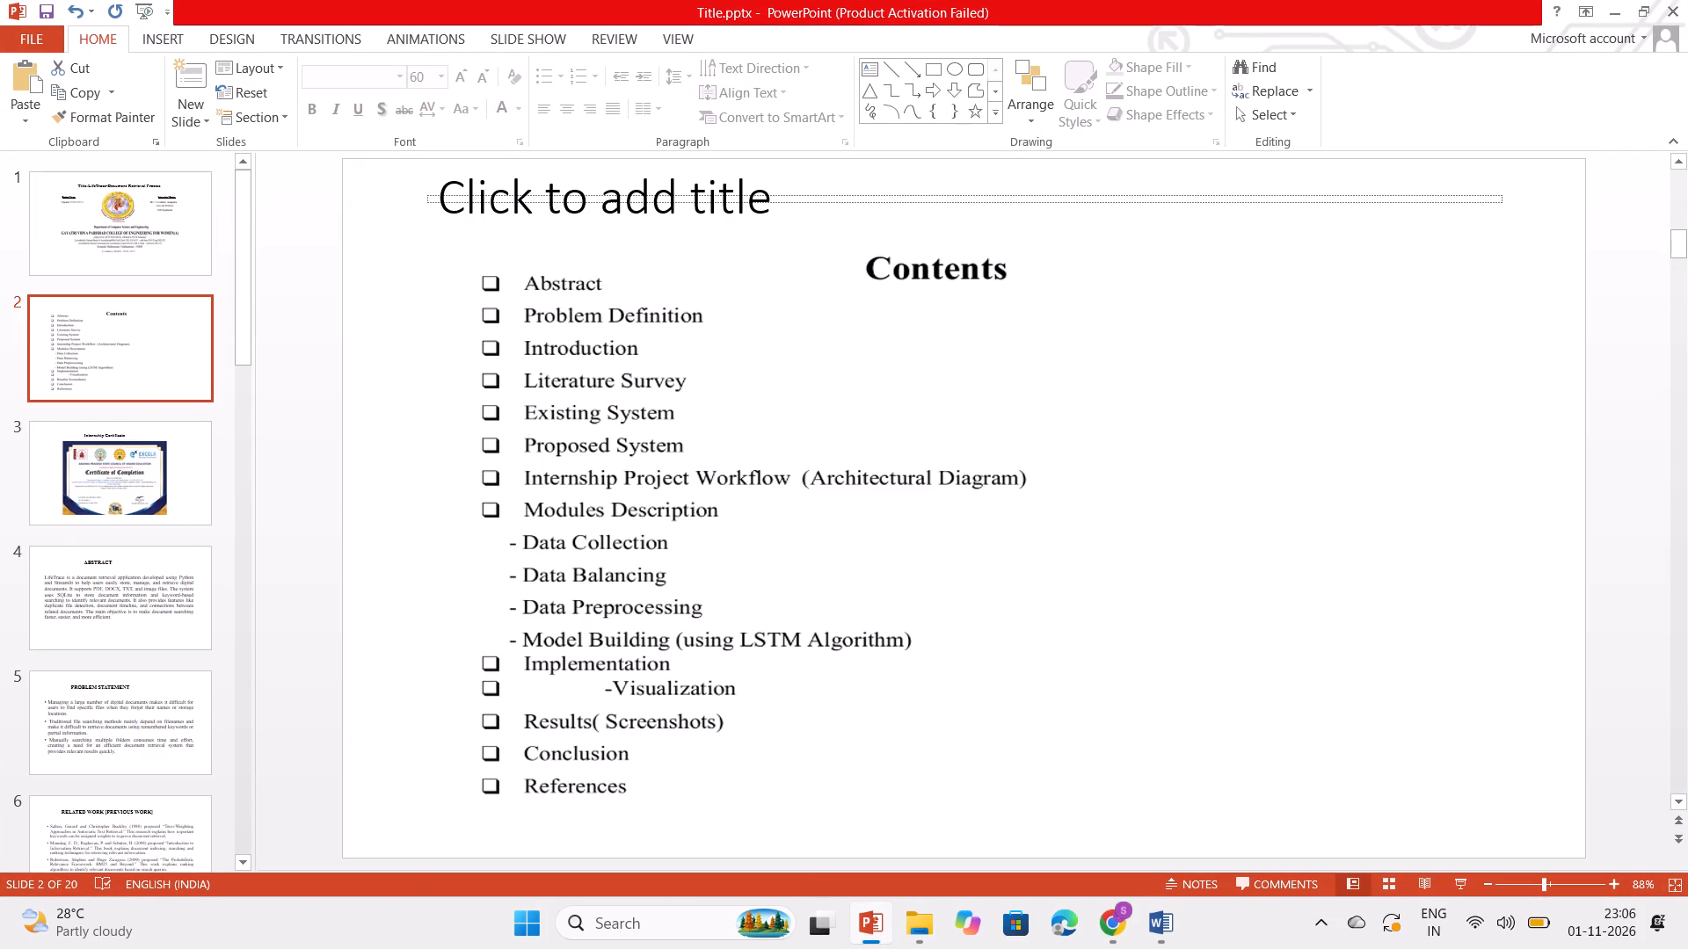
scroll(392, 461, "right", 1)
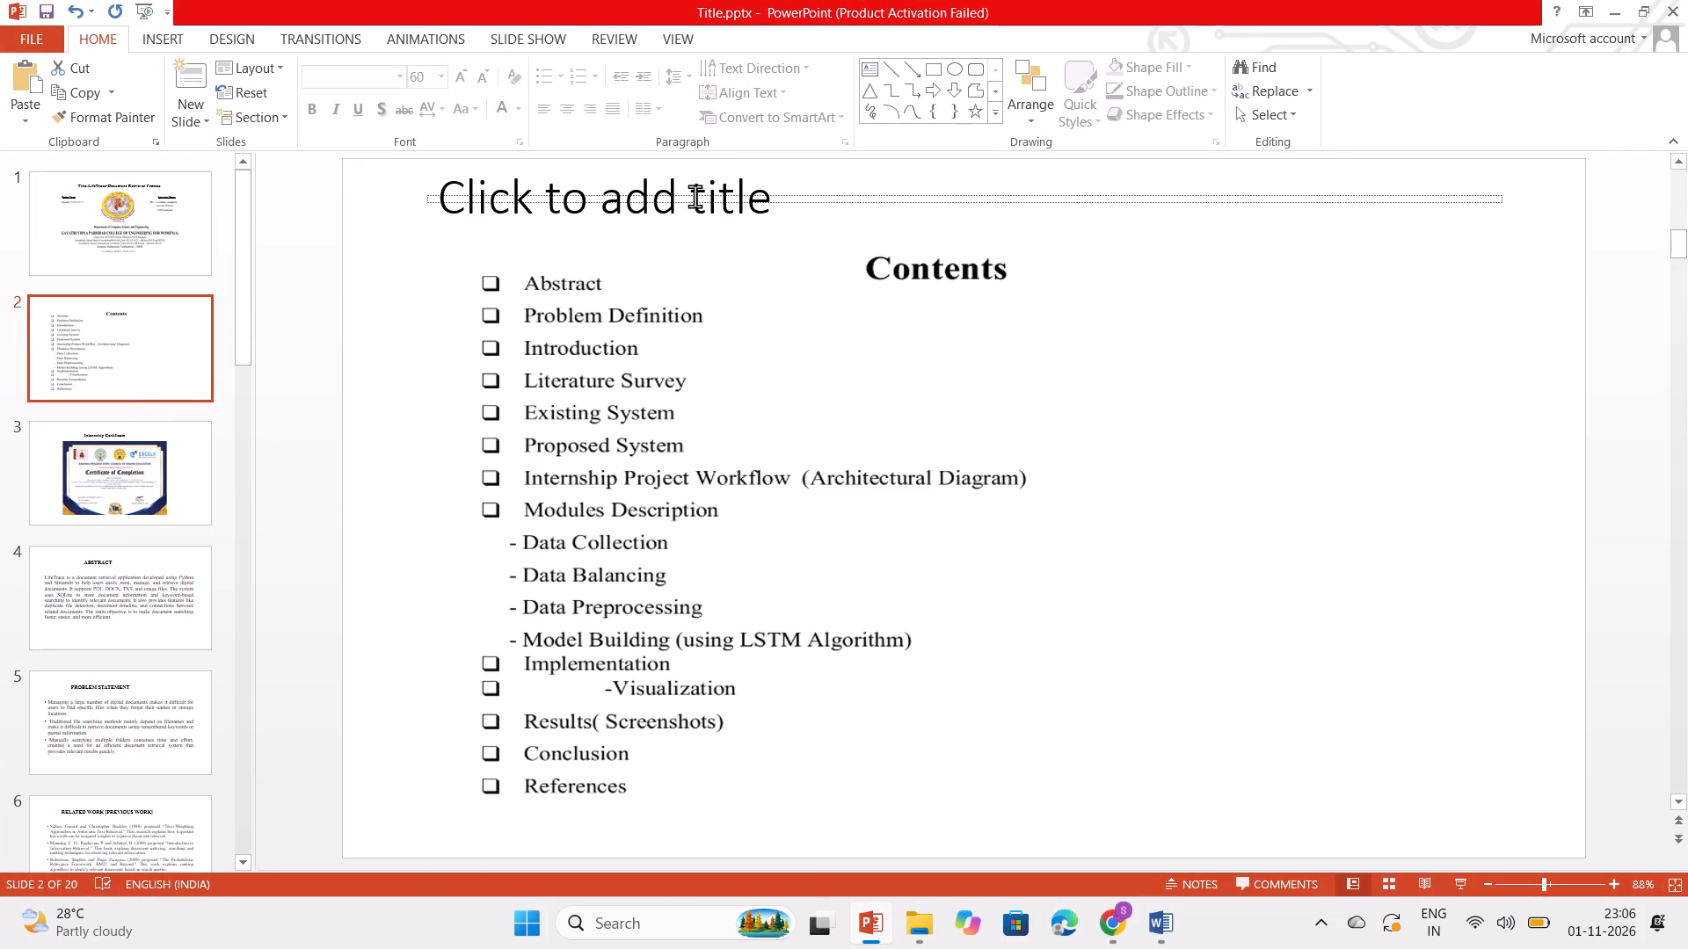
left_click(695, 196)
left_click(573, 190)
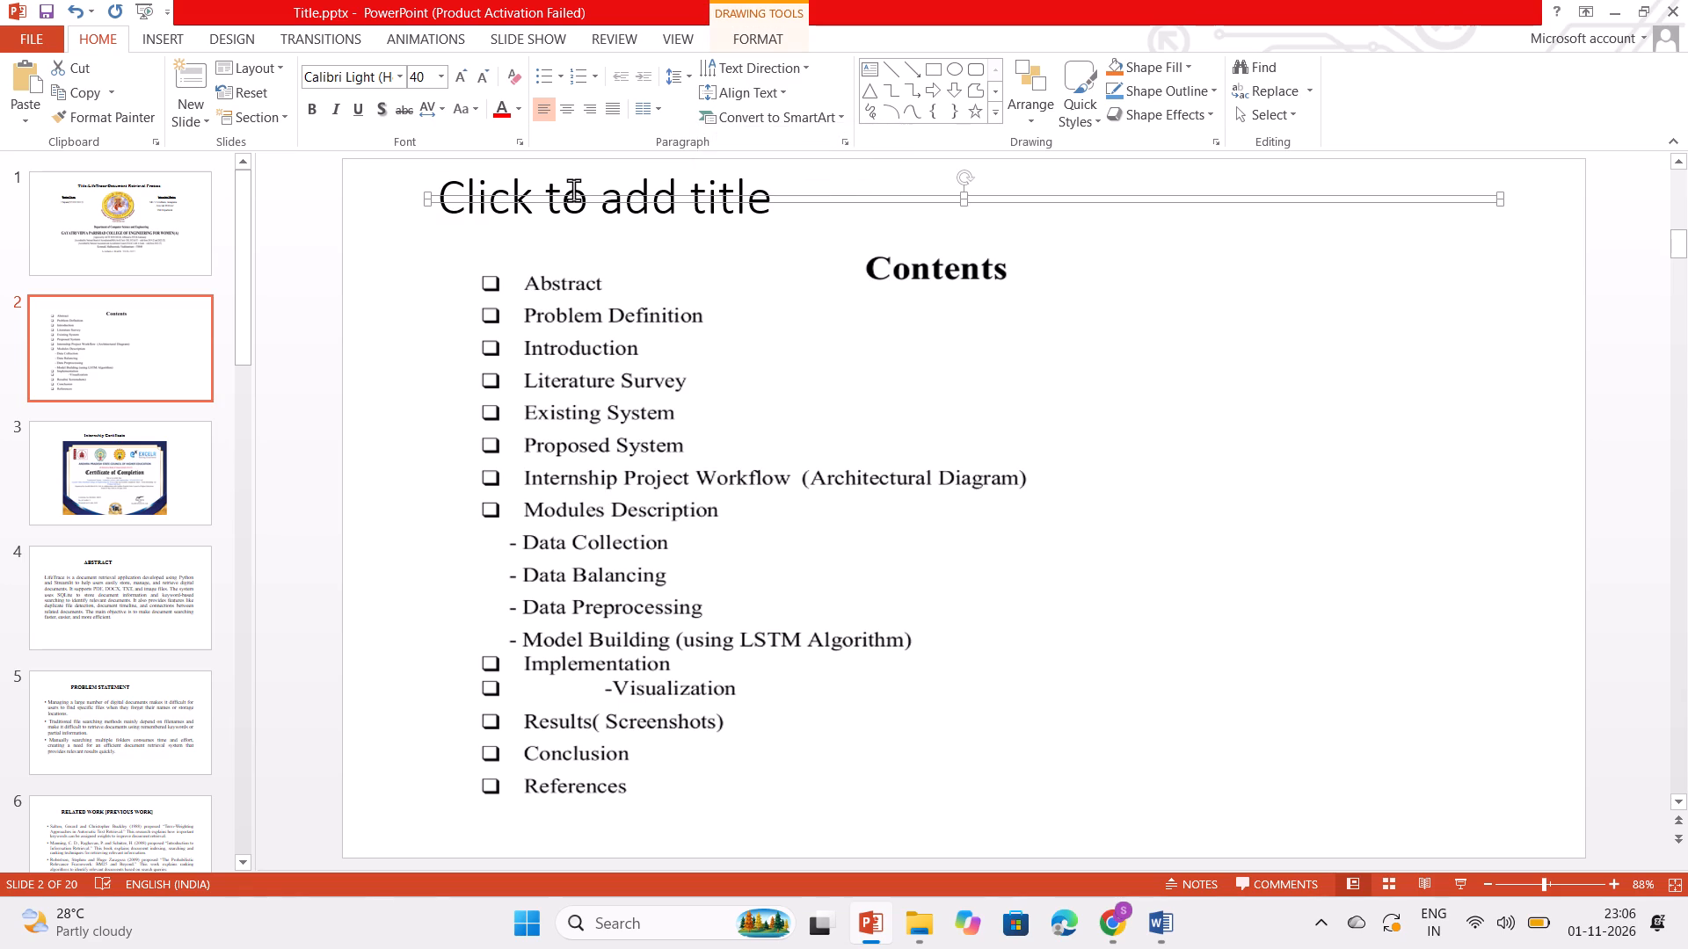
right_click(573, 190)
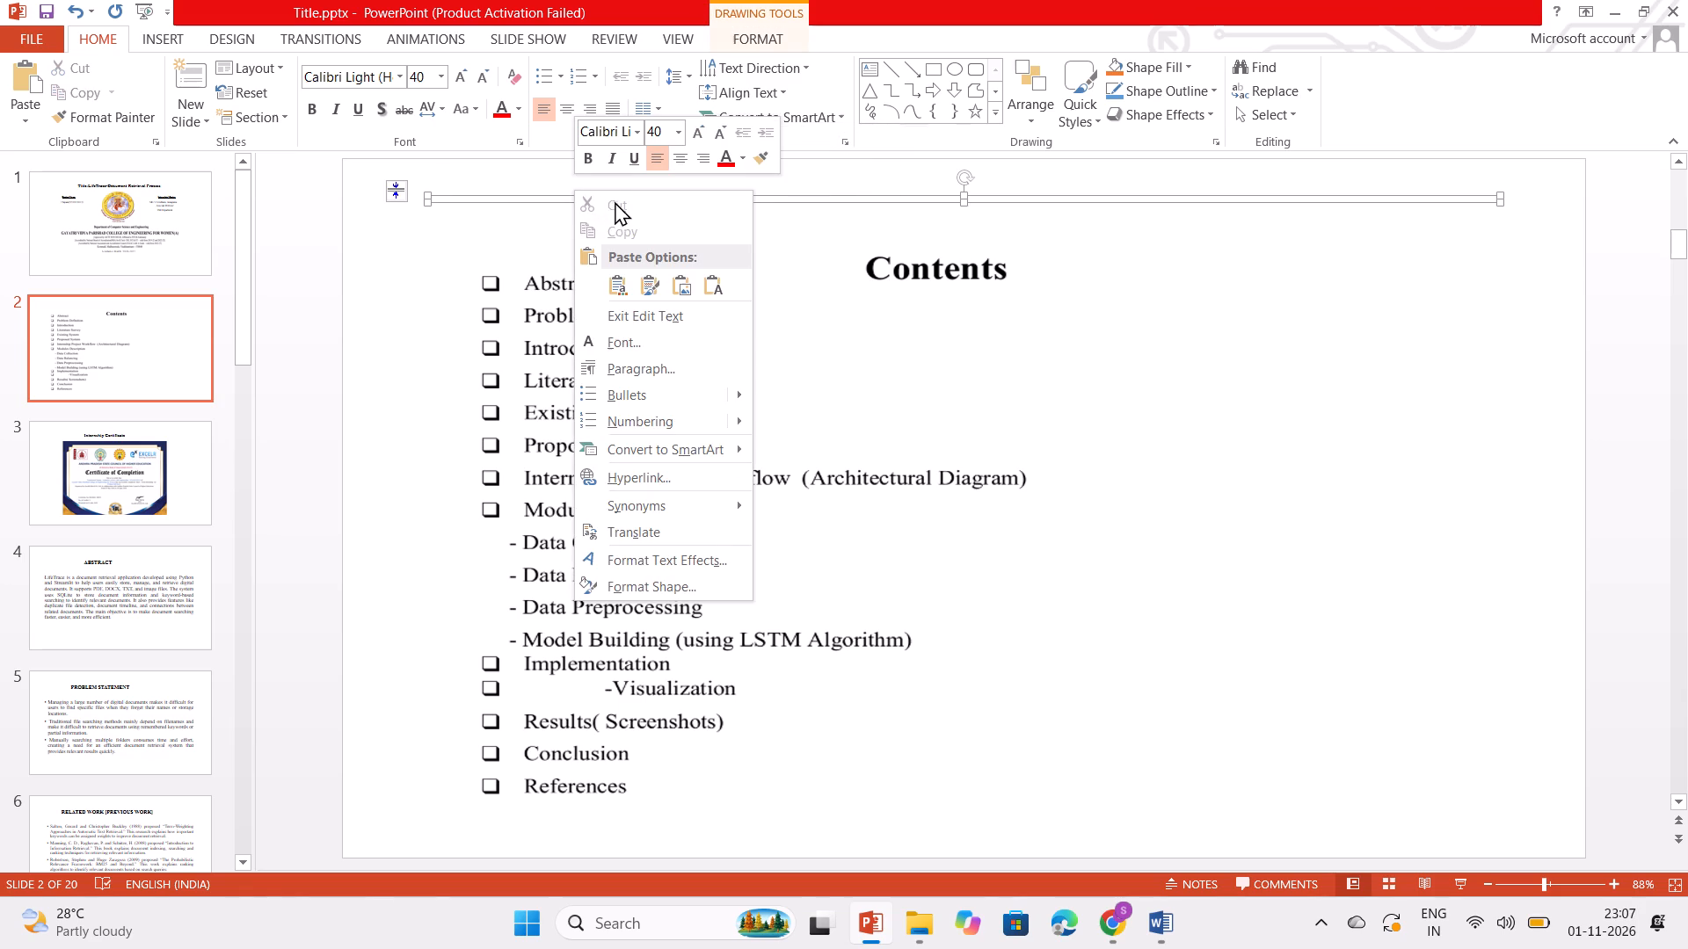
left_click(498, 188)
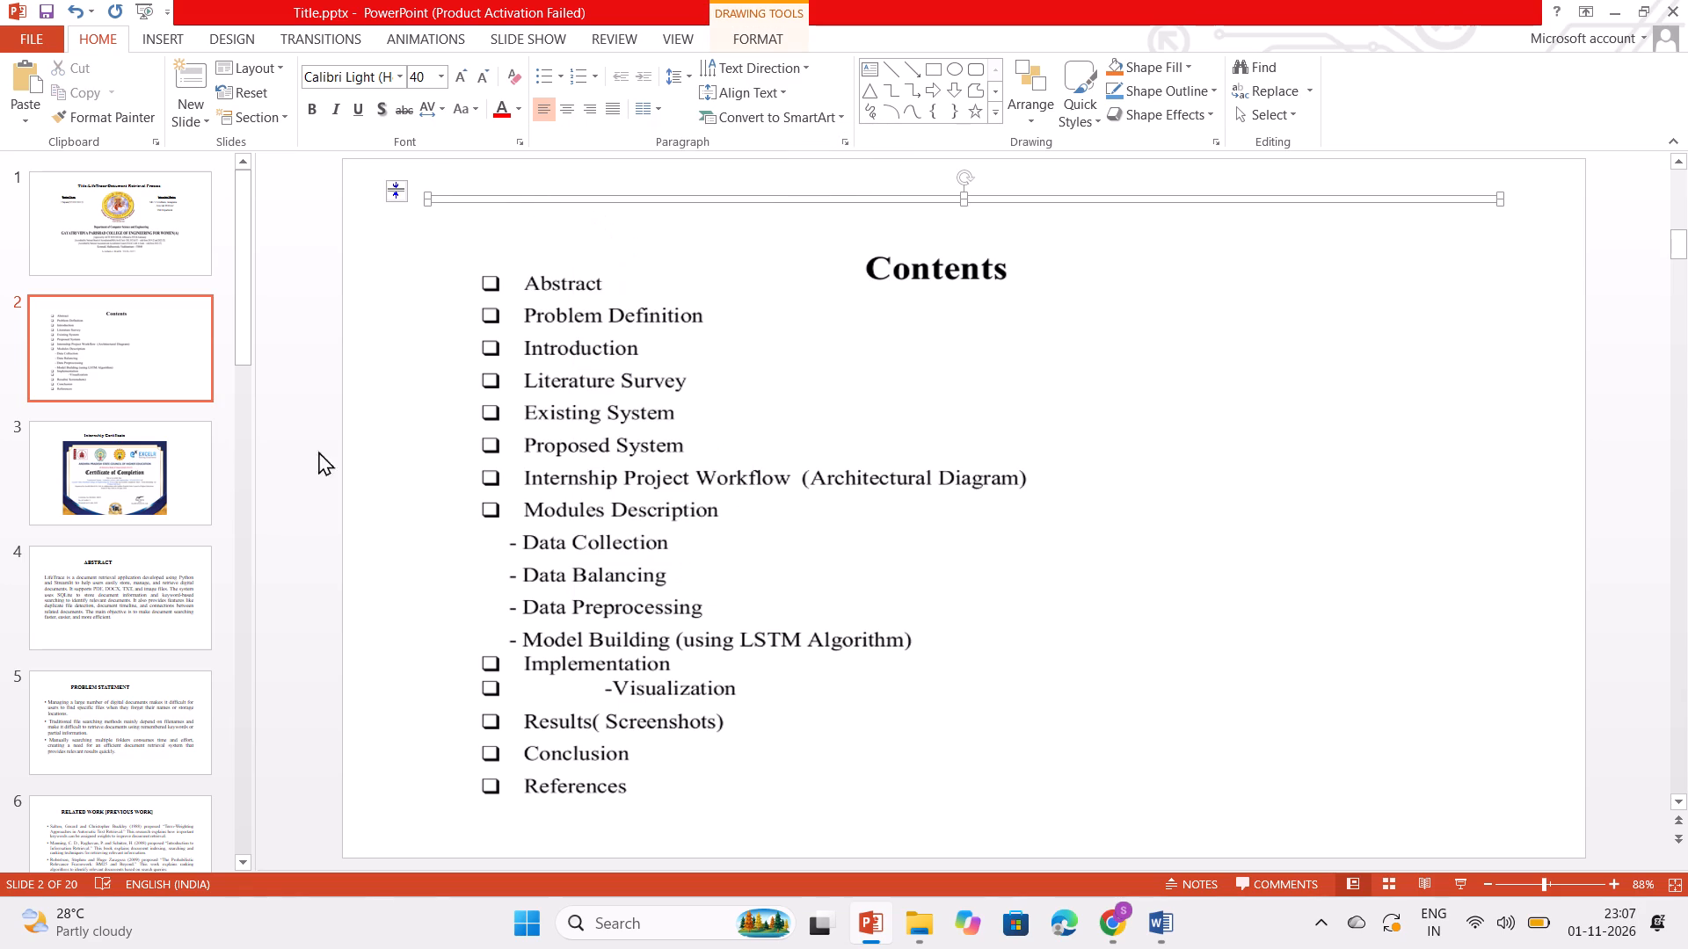
Review slides 3 to 11, from the Internship Certificate to Proposed Methodology Modules, for leftover placeholders and layout problems.
left_click(140, 534)
left_click(151, 481)
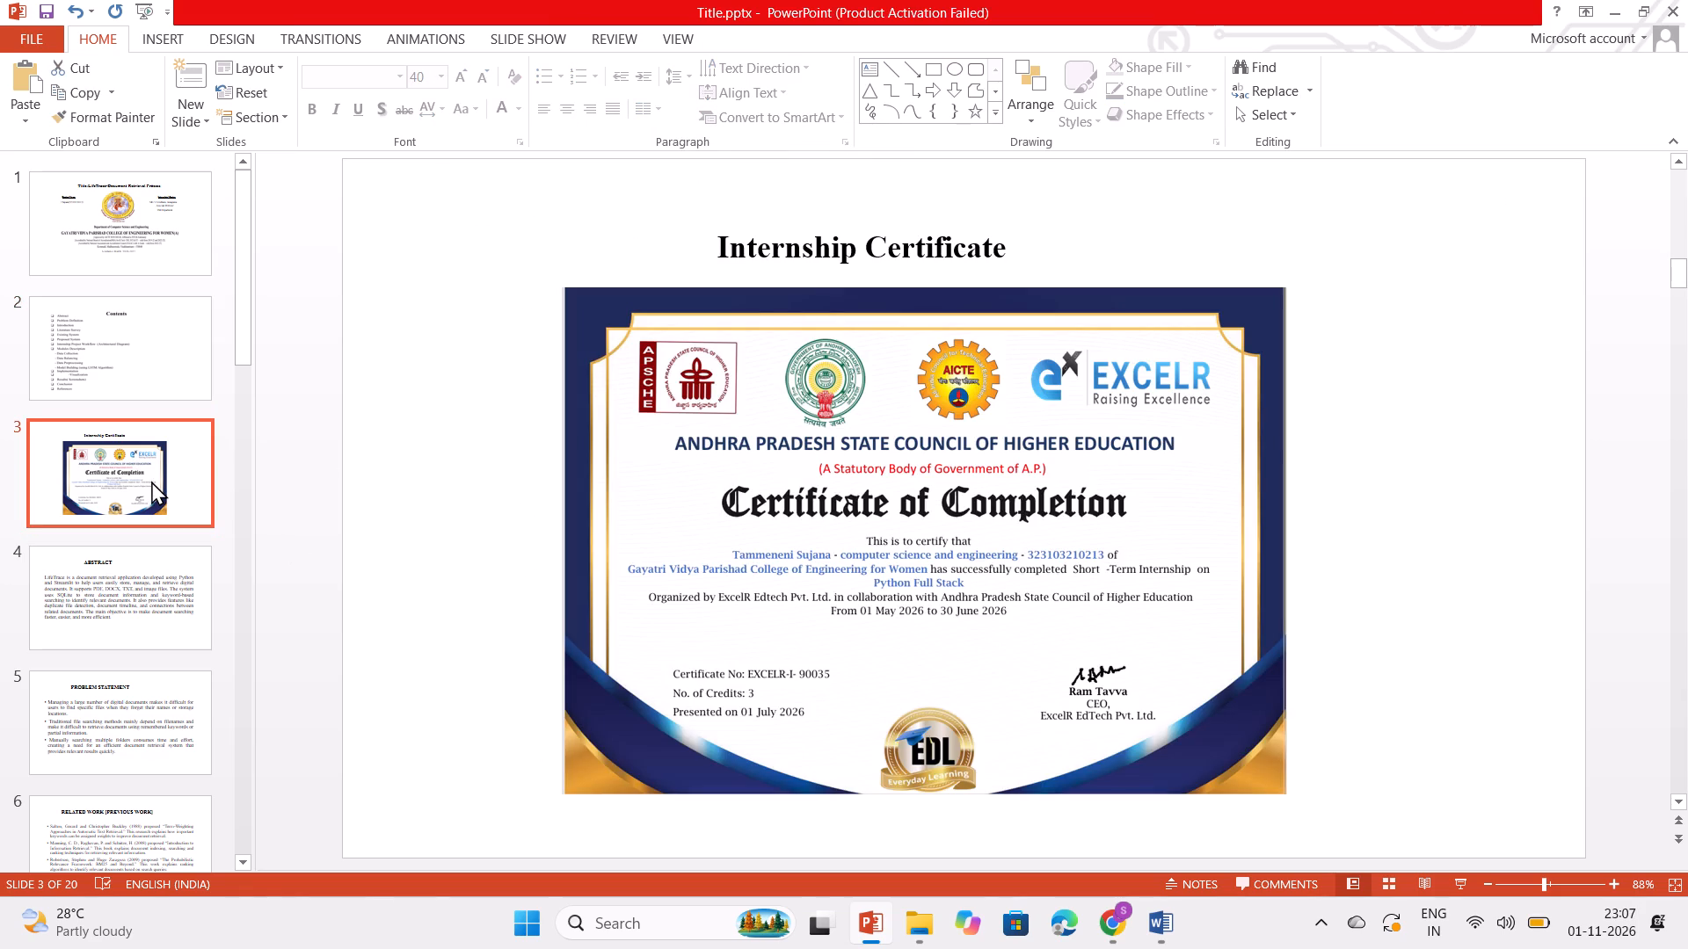
left_click(126, 620)
left_click(122, 734)
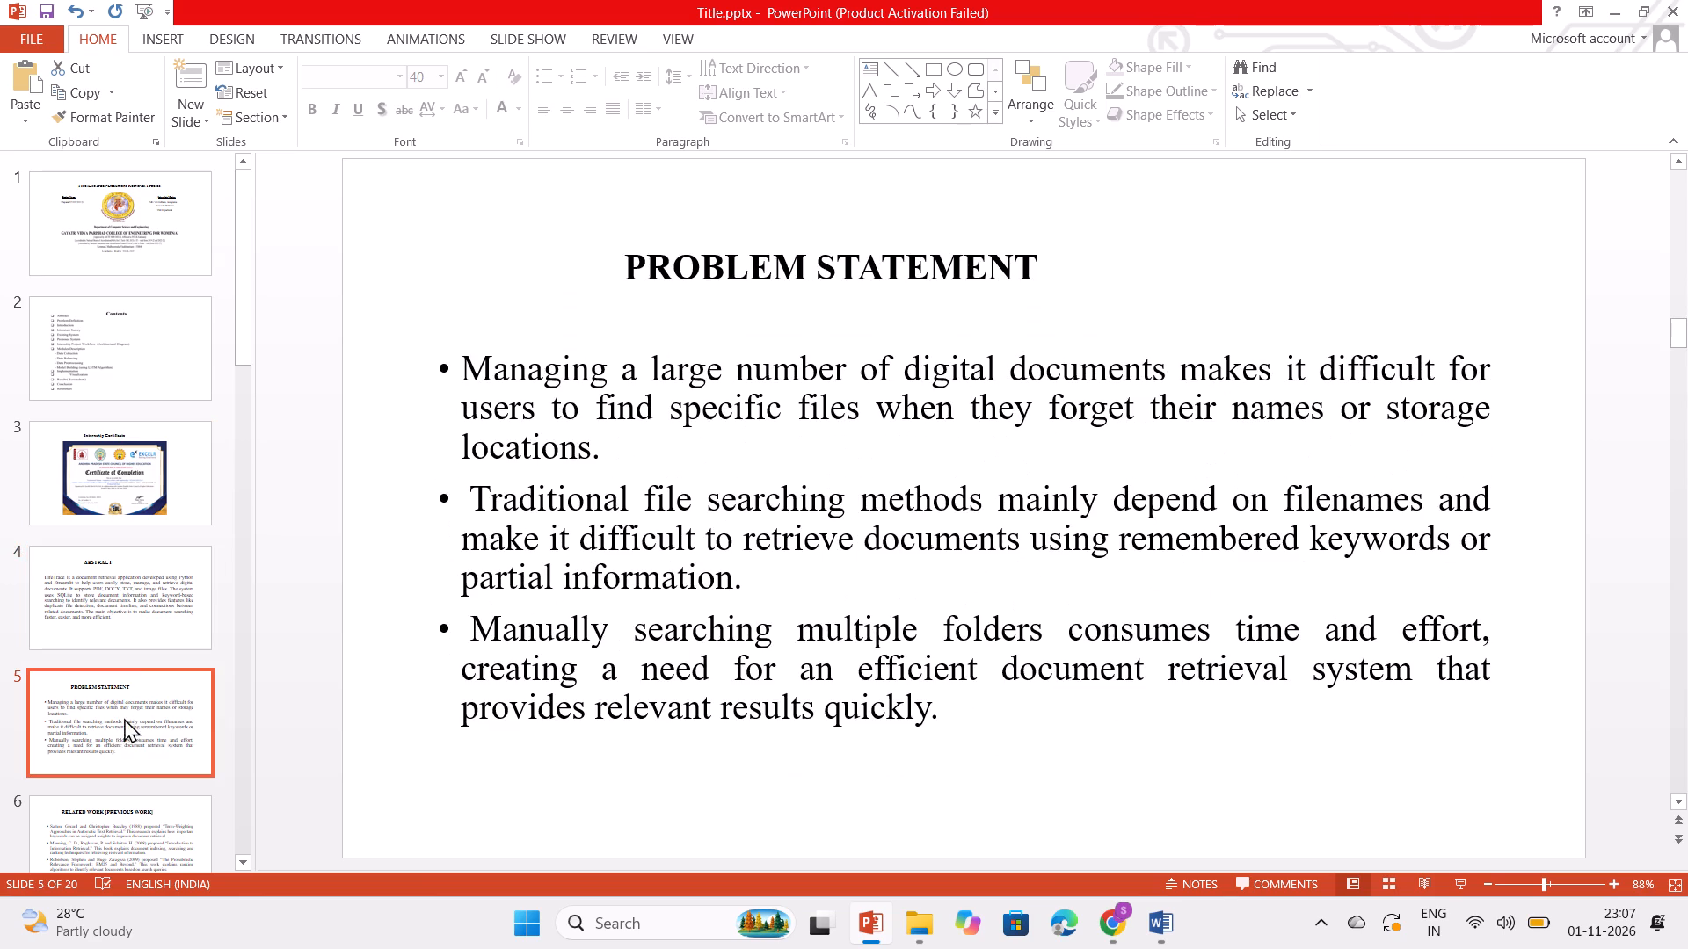
scroll(128, 706, "down", 1)
left_click(128, 706)
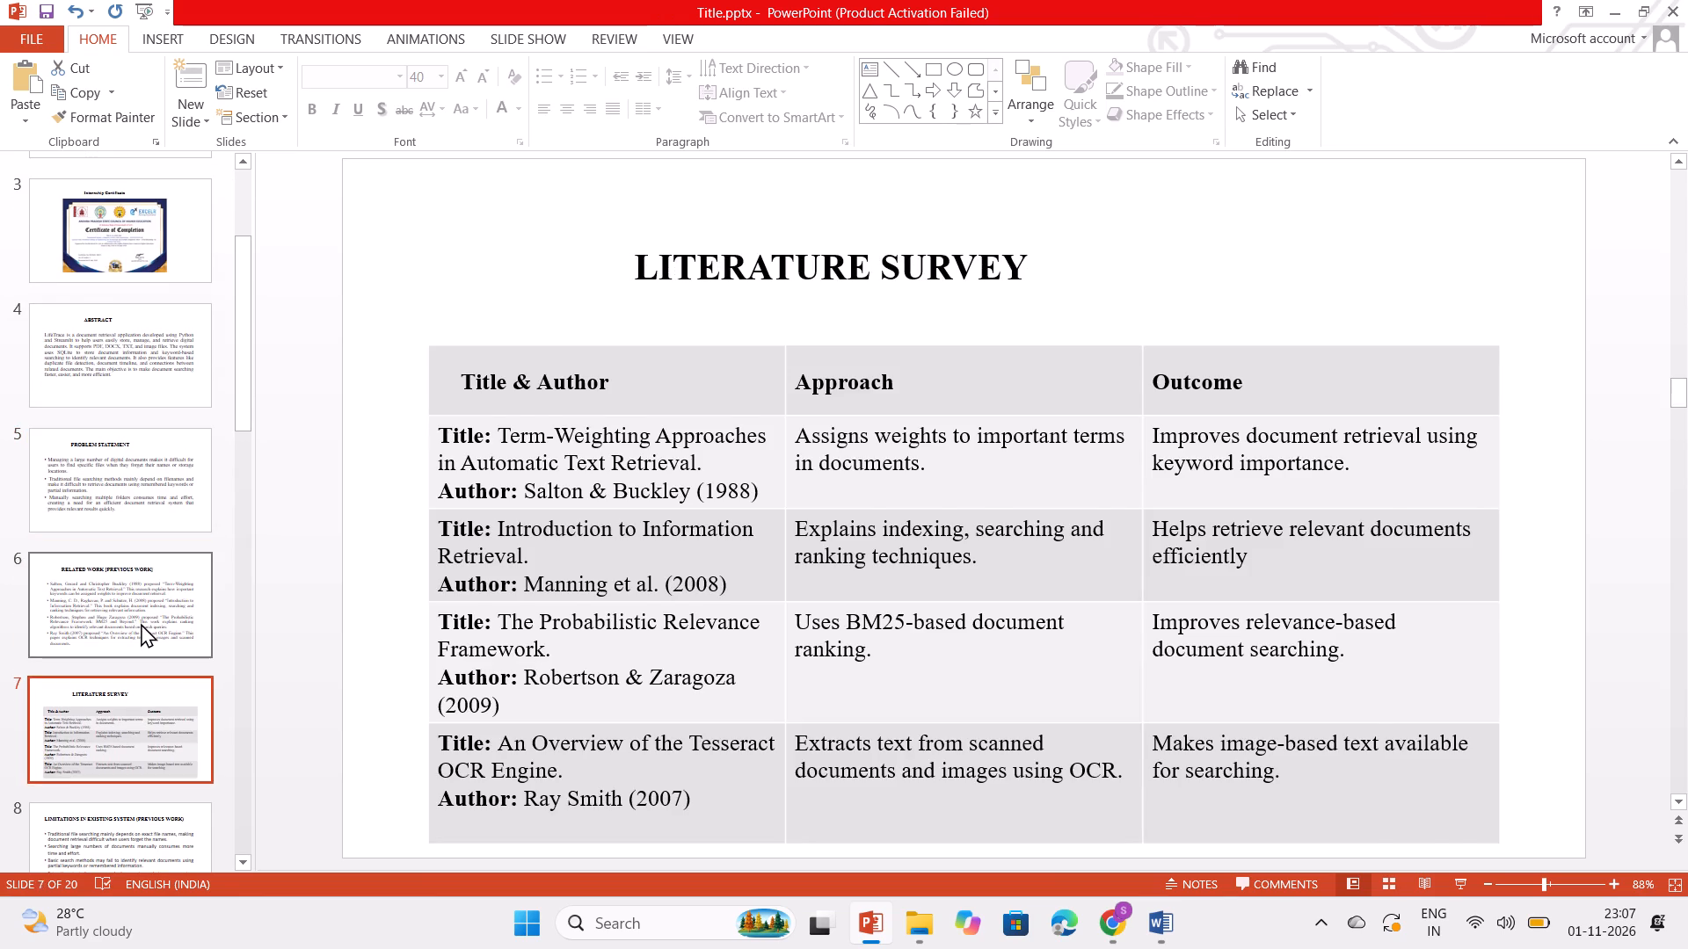
left_click(141, 623)
scroll(141, 623, "down", 1)
left_click(124, 699)
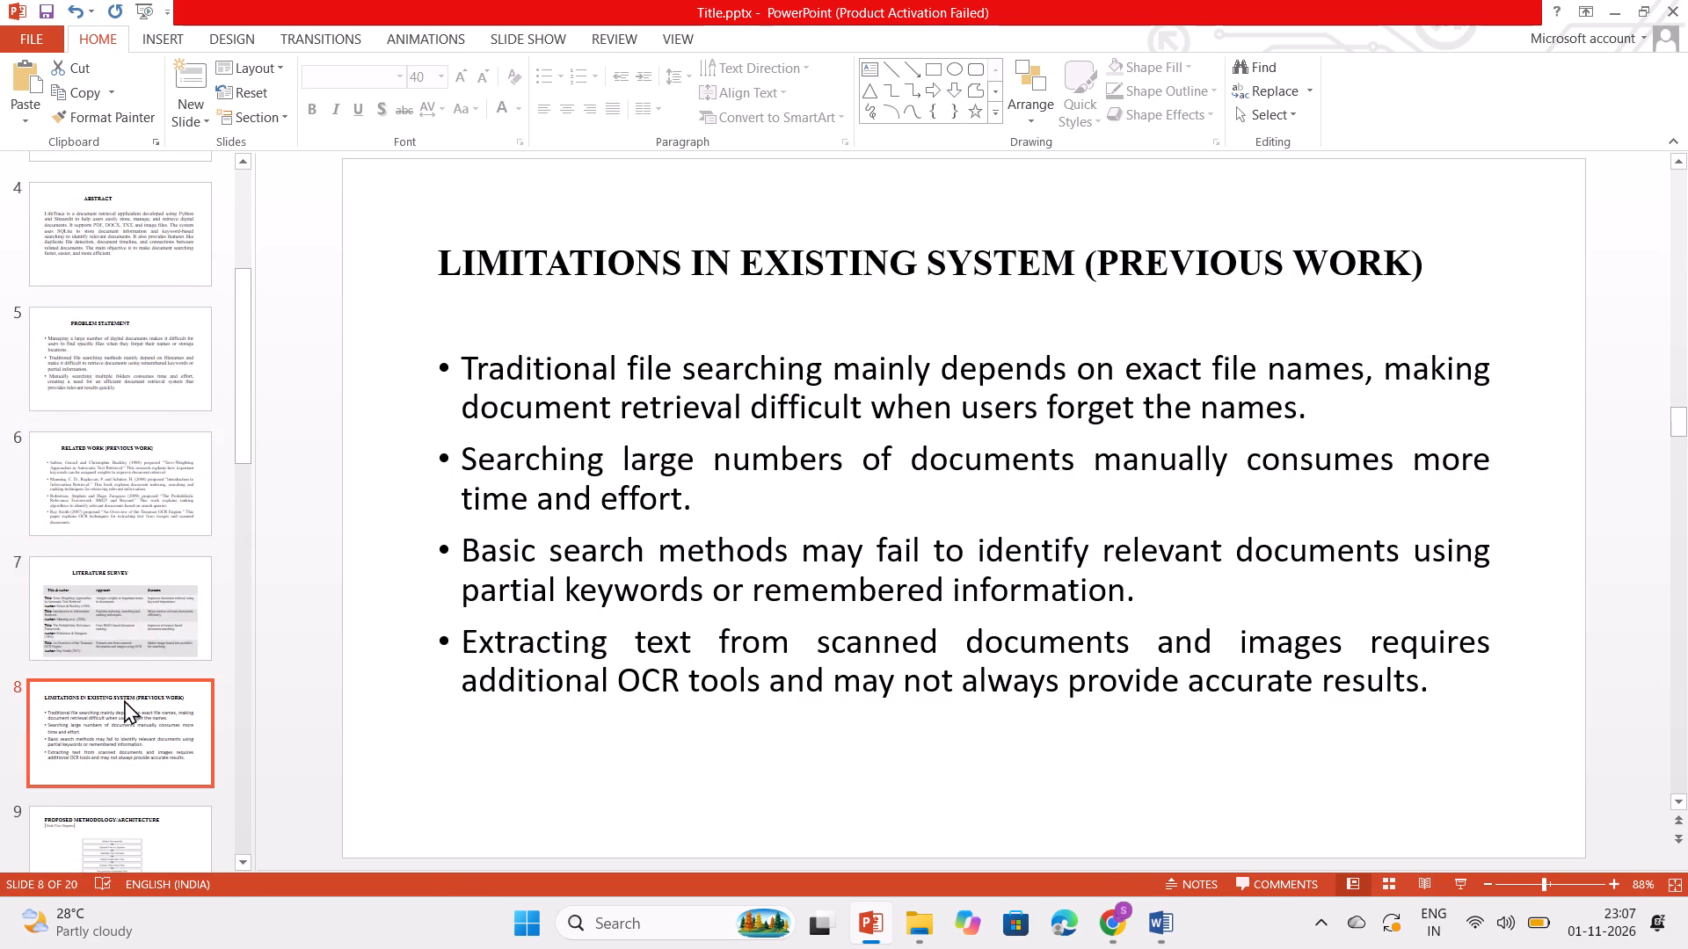
scroll(124, 726, "down", 1)
left_click(117, 745)
scroll(117, 745, "down", 1)
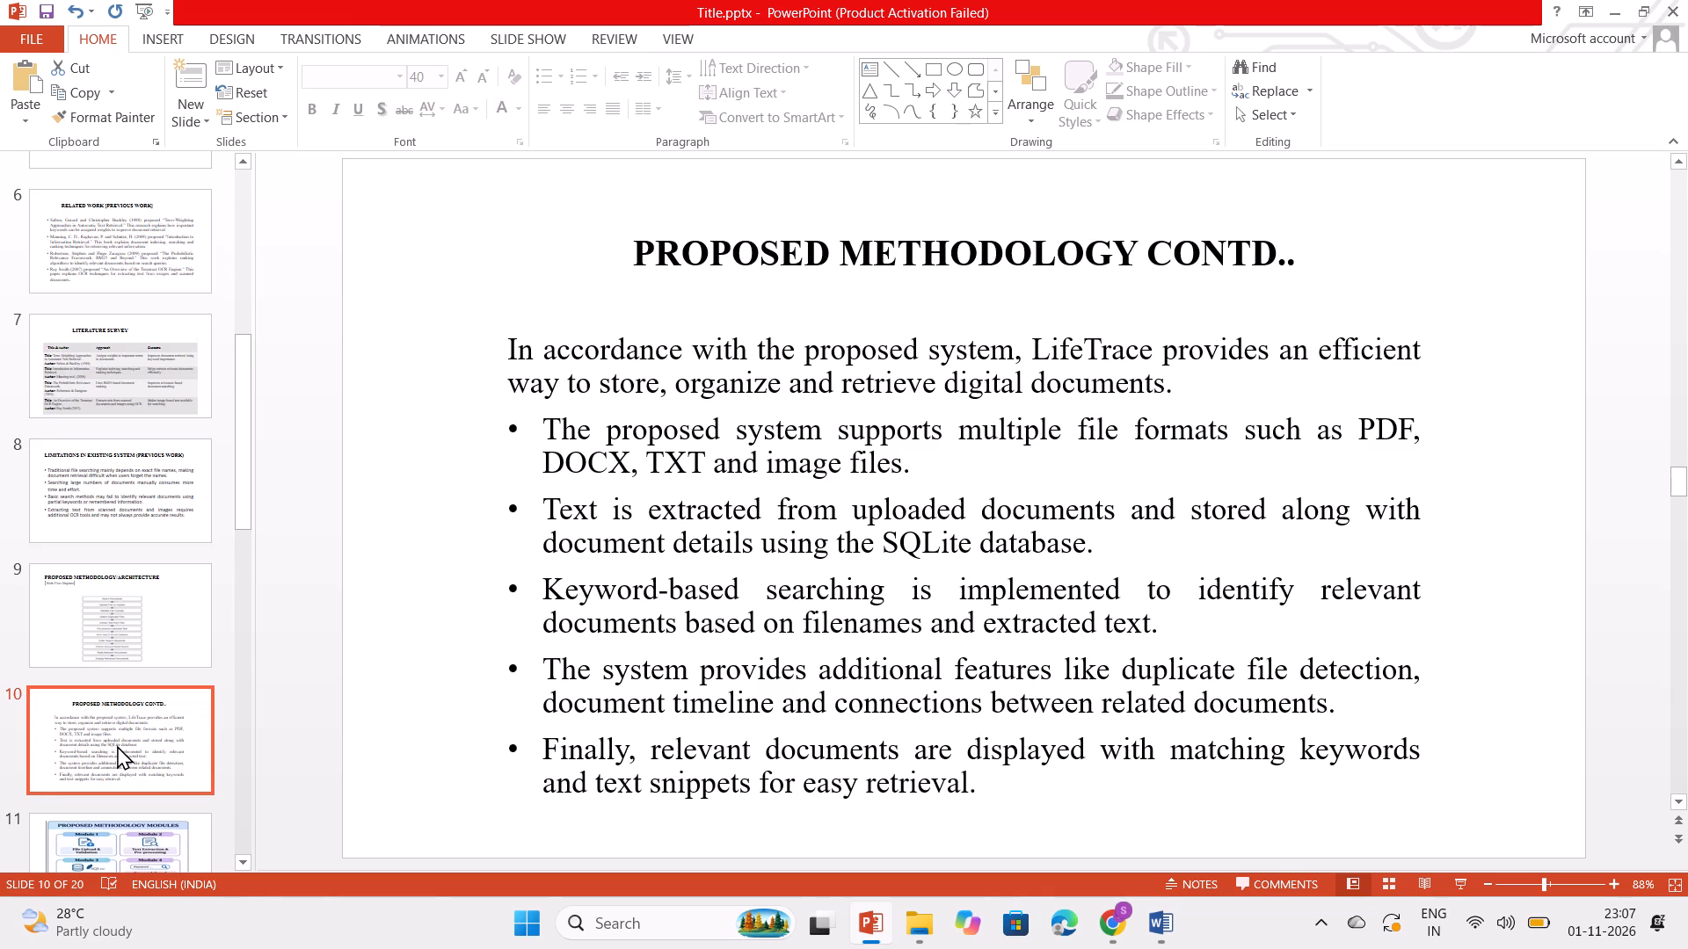
scroll(117, 745, "down", 2)
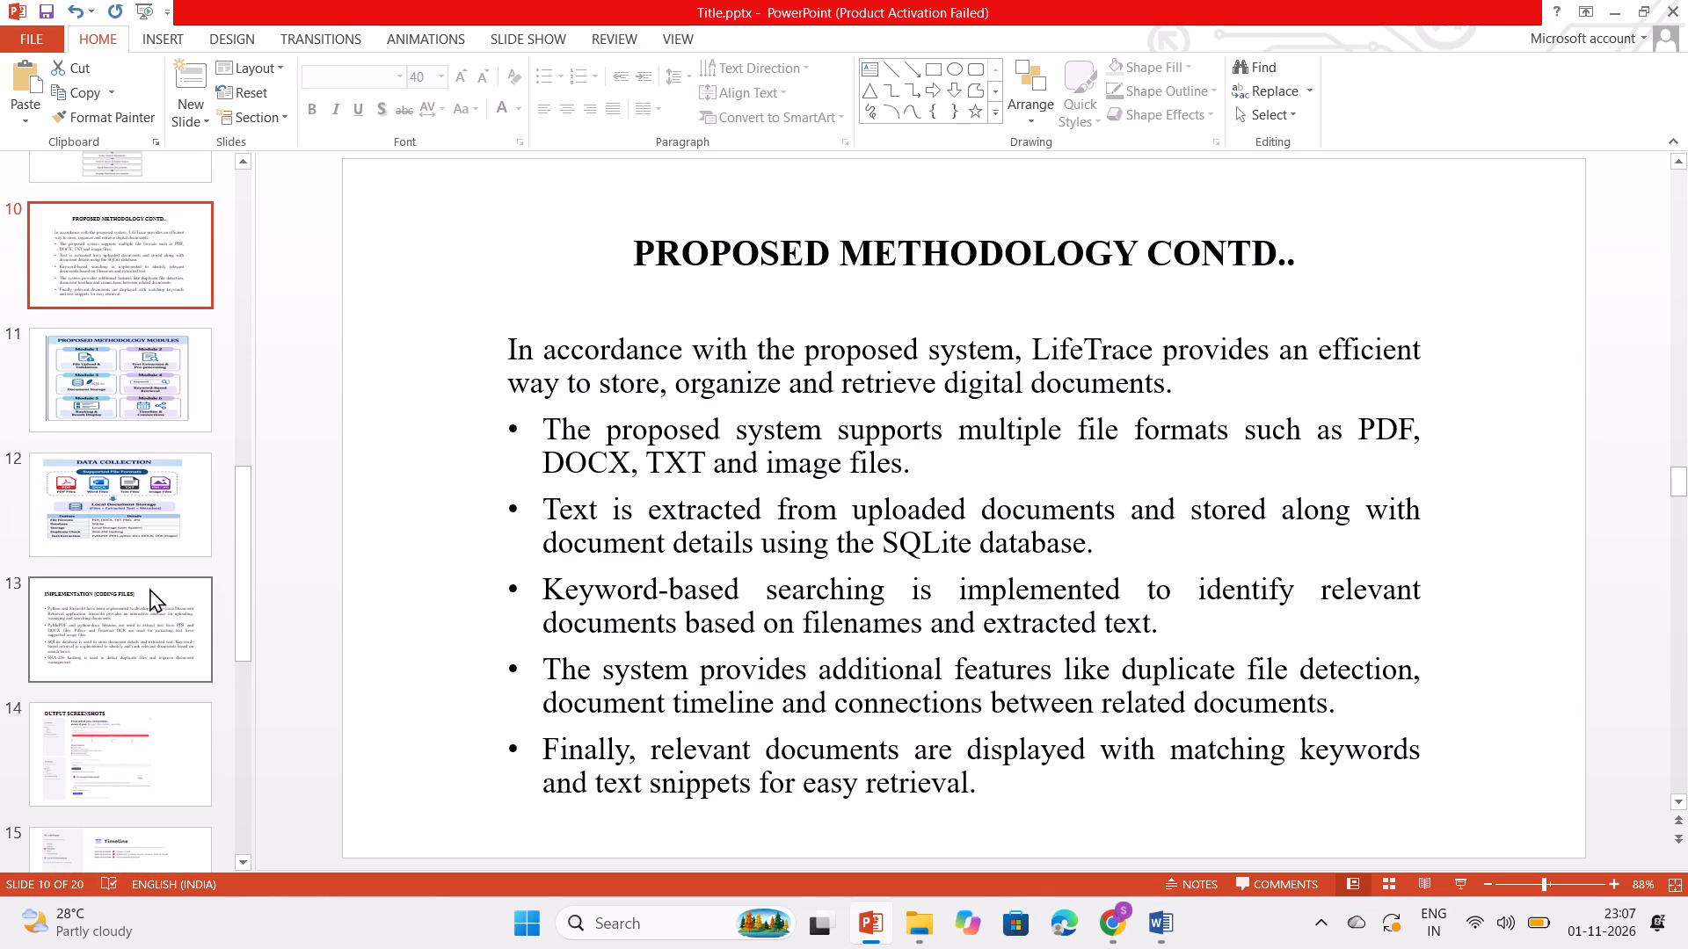
left_click(151, 584)
left_click(162, 446)
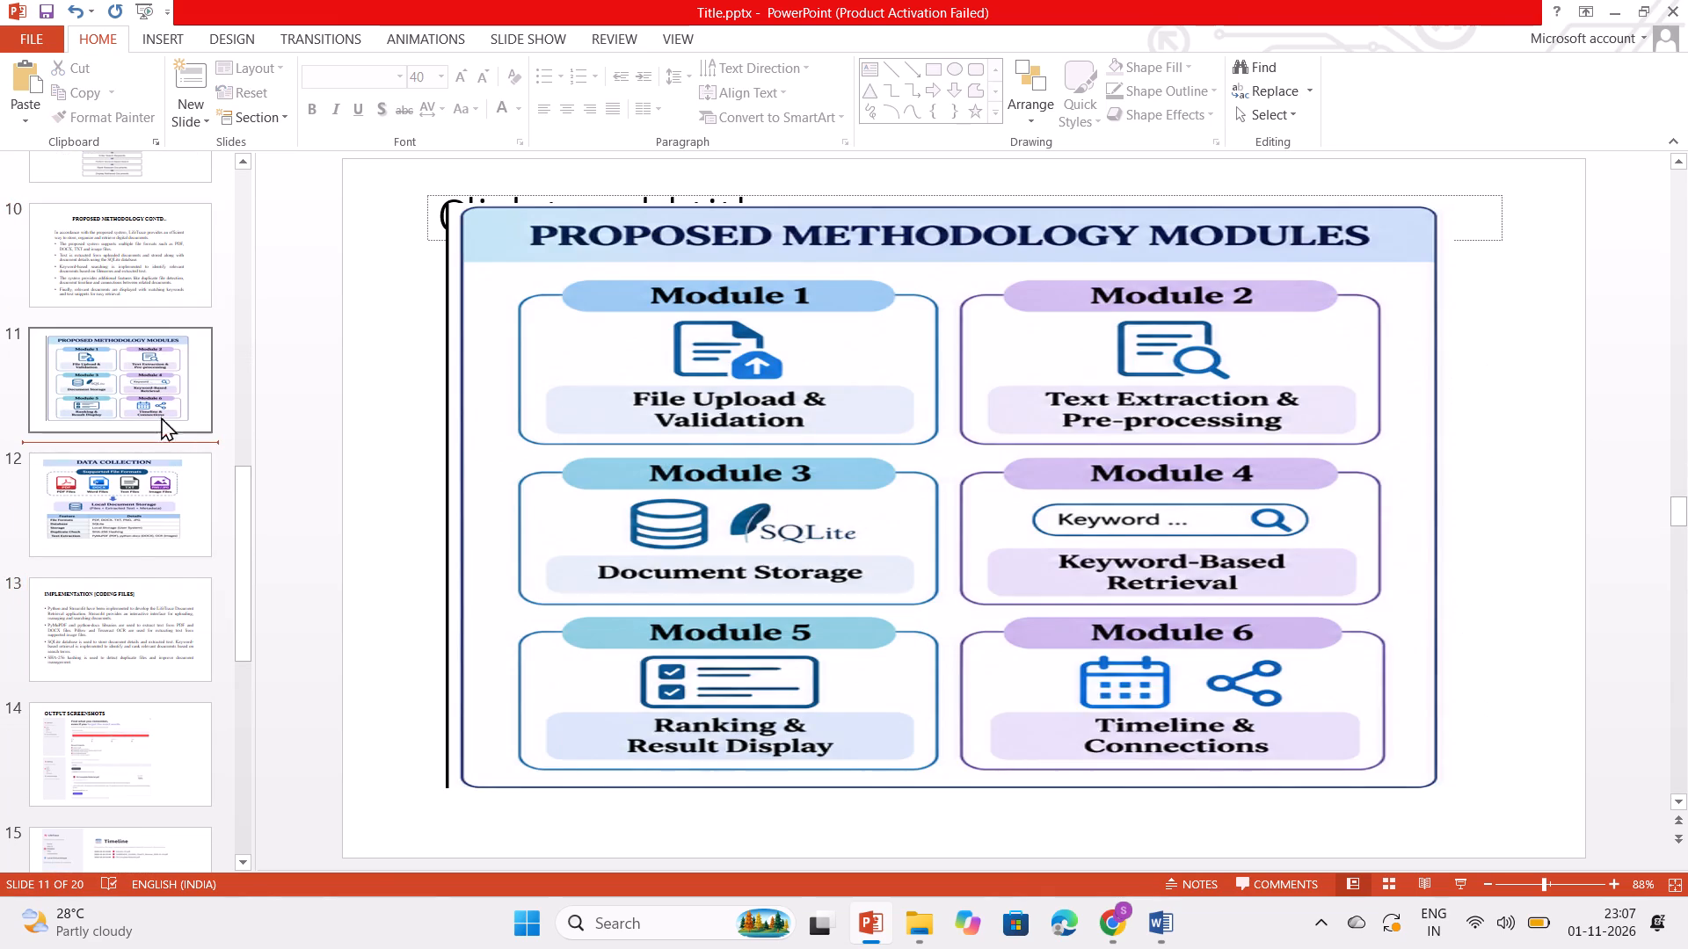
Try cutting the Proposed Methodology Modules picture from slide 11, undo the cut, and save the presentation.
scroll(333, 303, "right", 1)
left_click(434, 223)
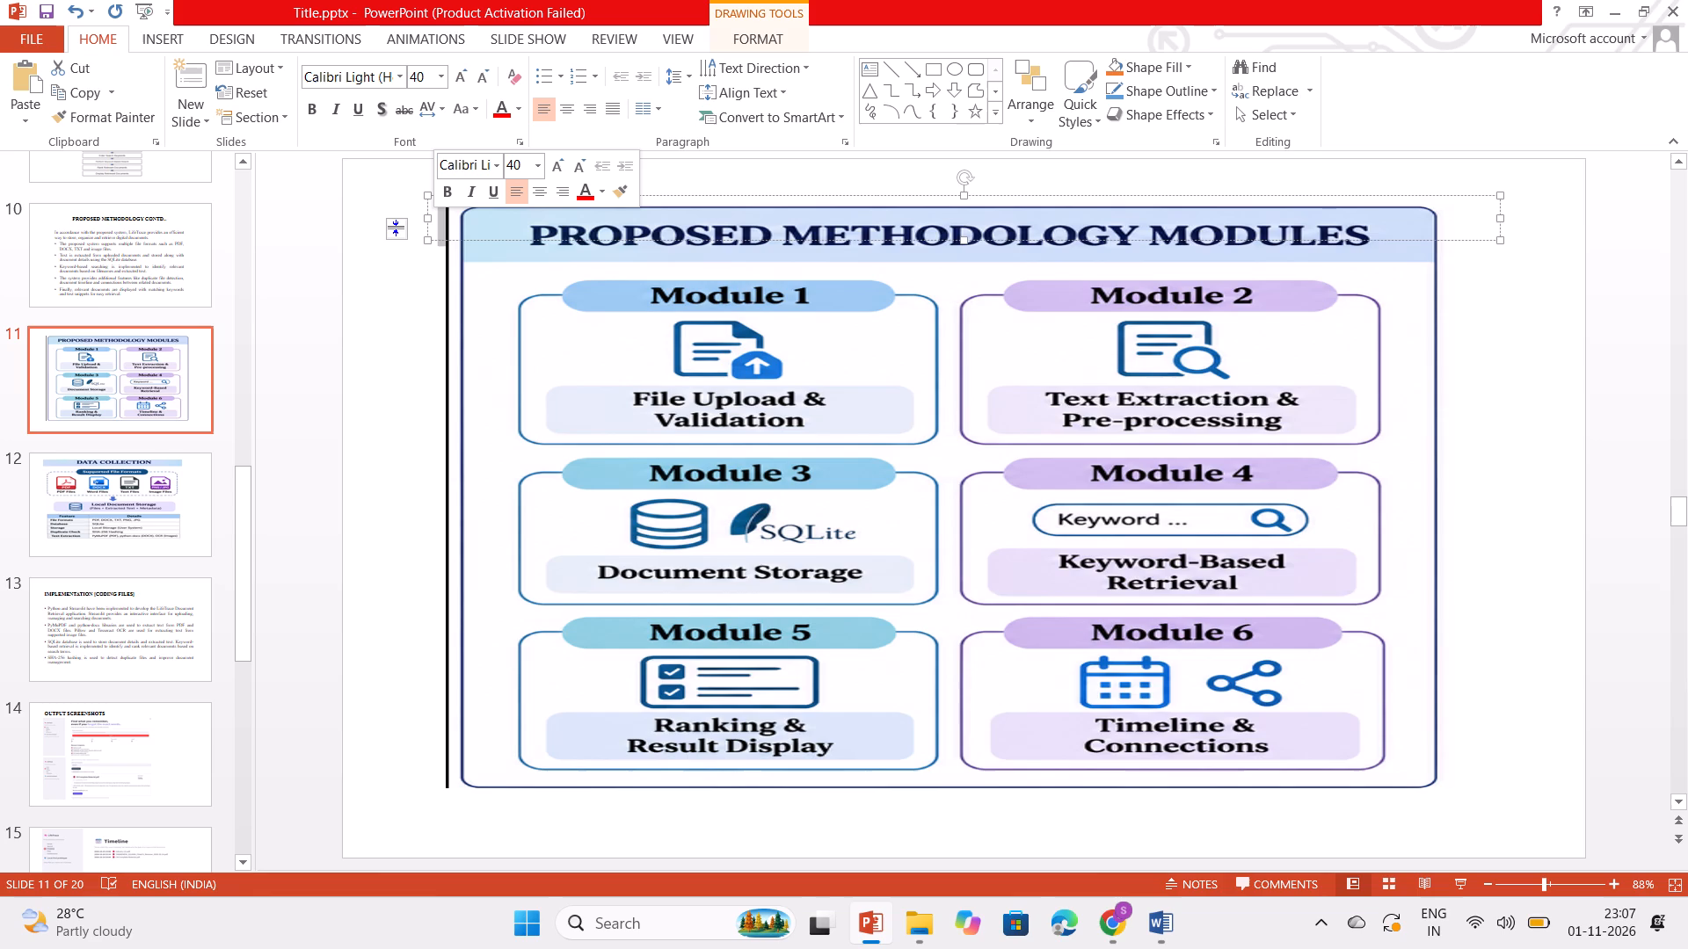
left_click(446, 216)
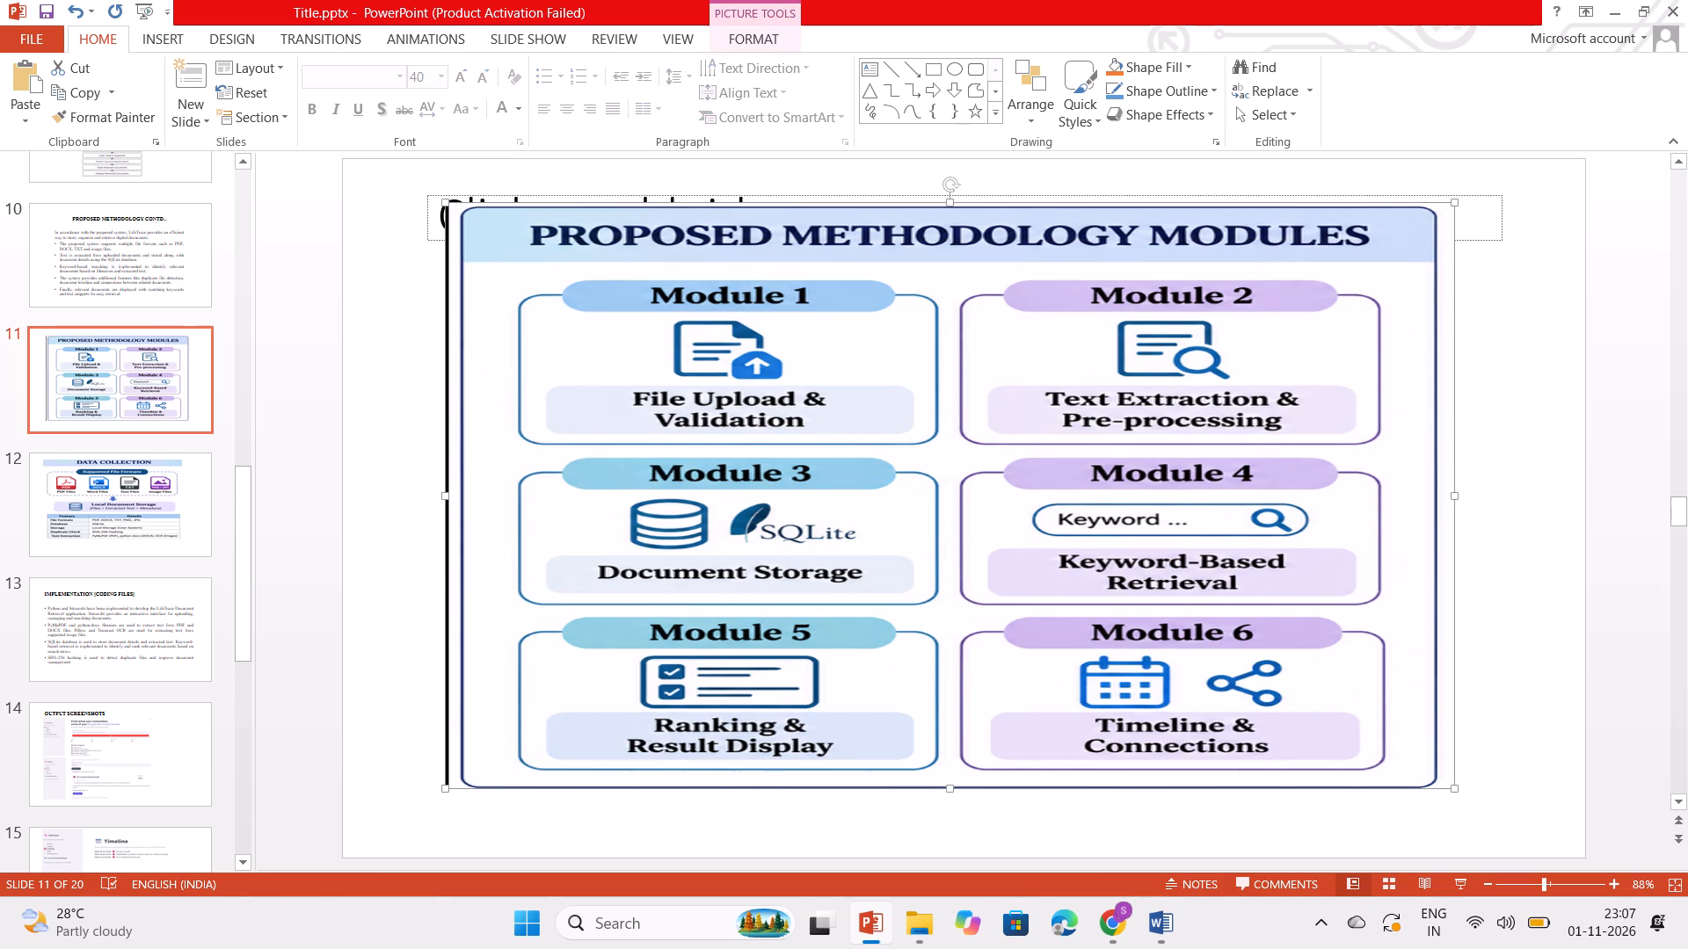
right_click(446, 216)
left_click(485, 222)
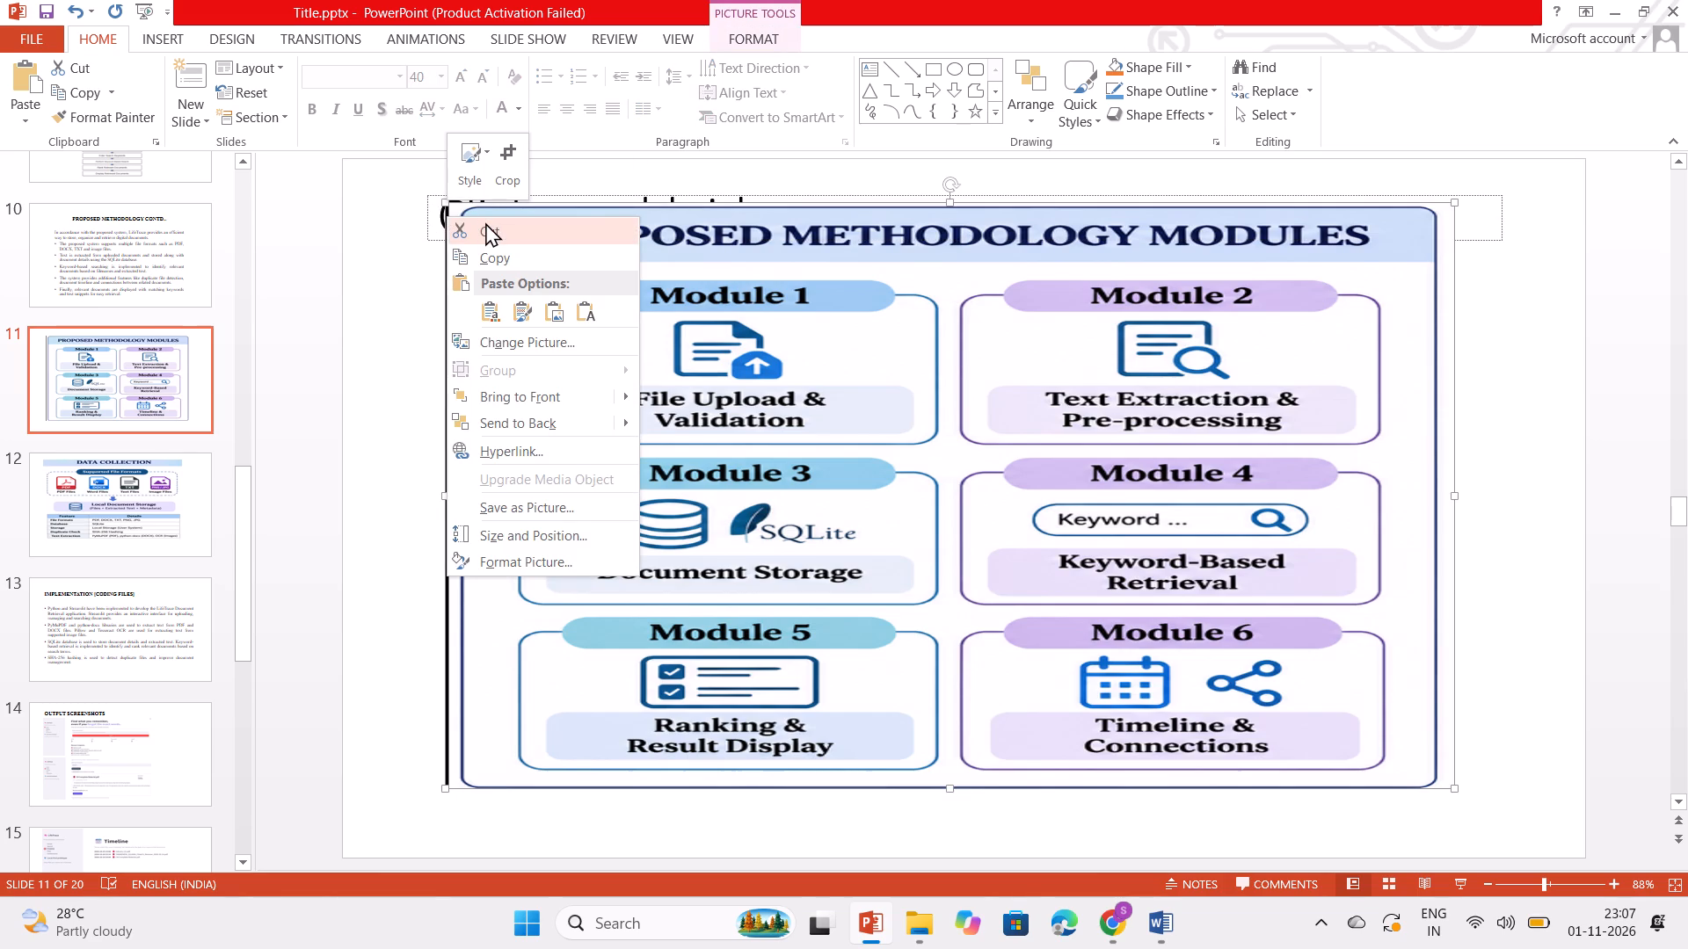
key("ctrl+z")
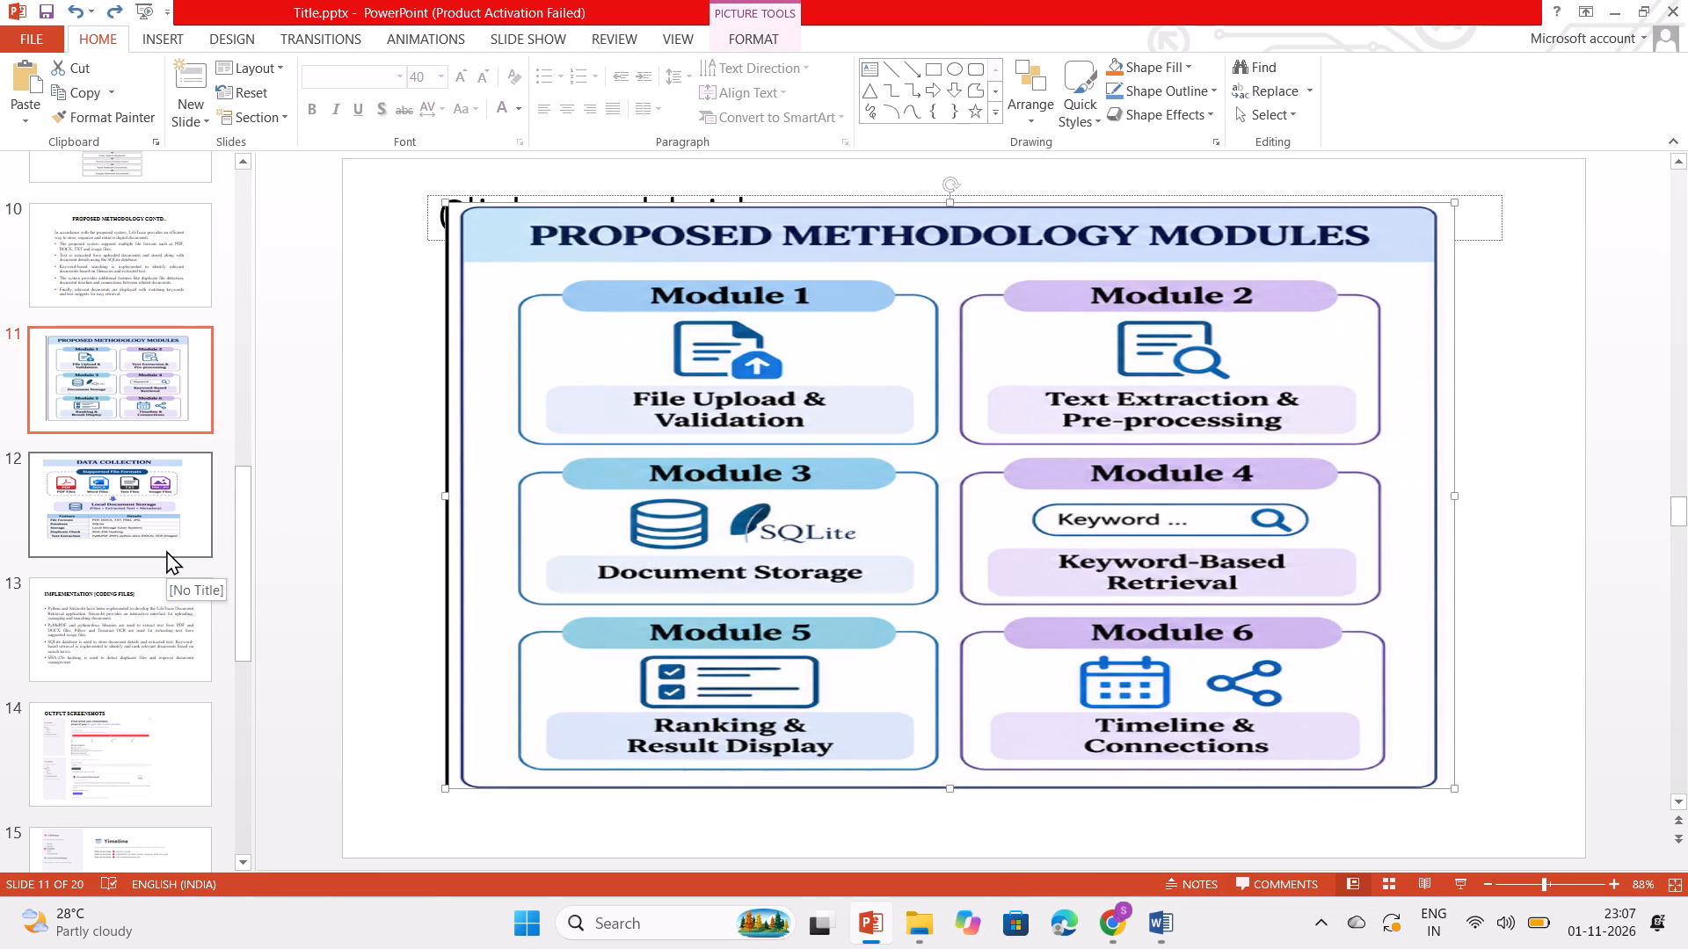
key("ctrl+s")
Move the Proposed Methodology Modules picture on slide 11 up and left over the empty title placeholder's text, and save.
left_click(132, 493)
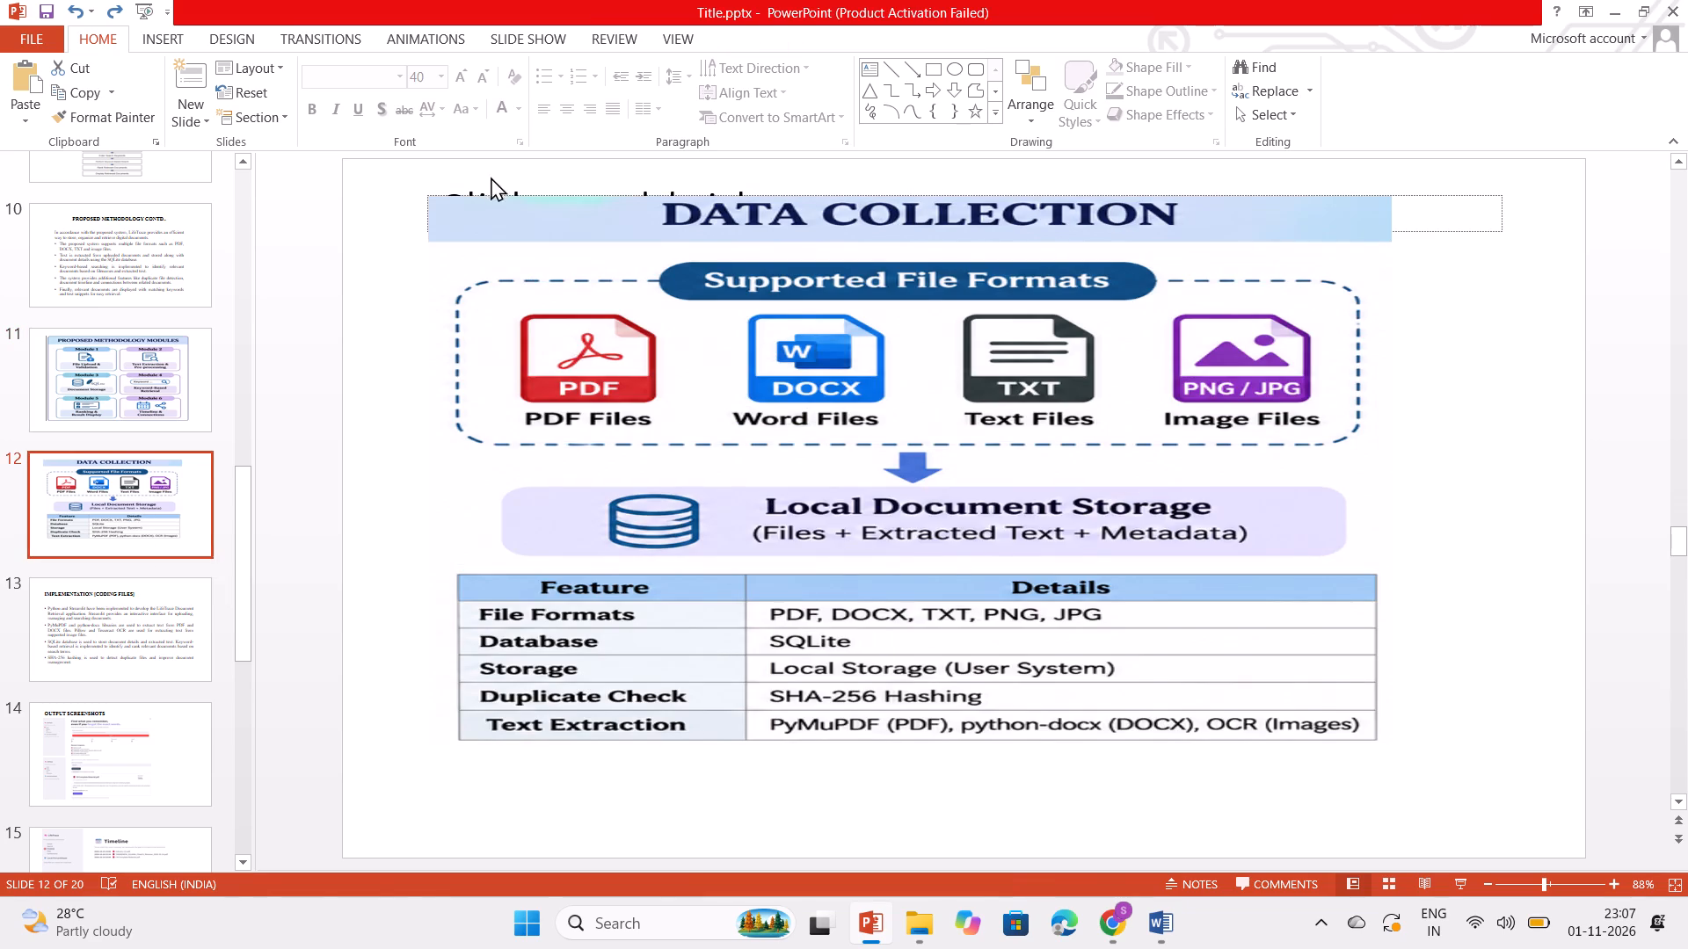
left_click(118, 395)
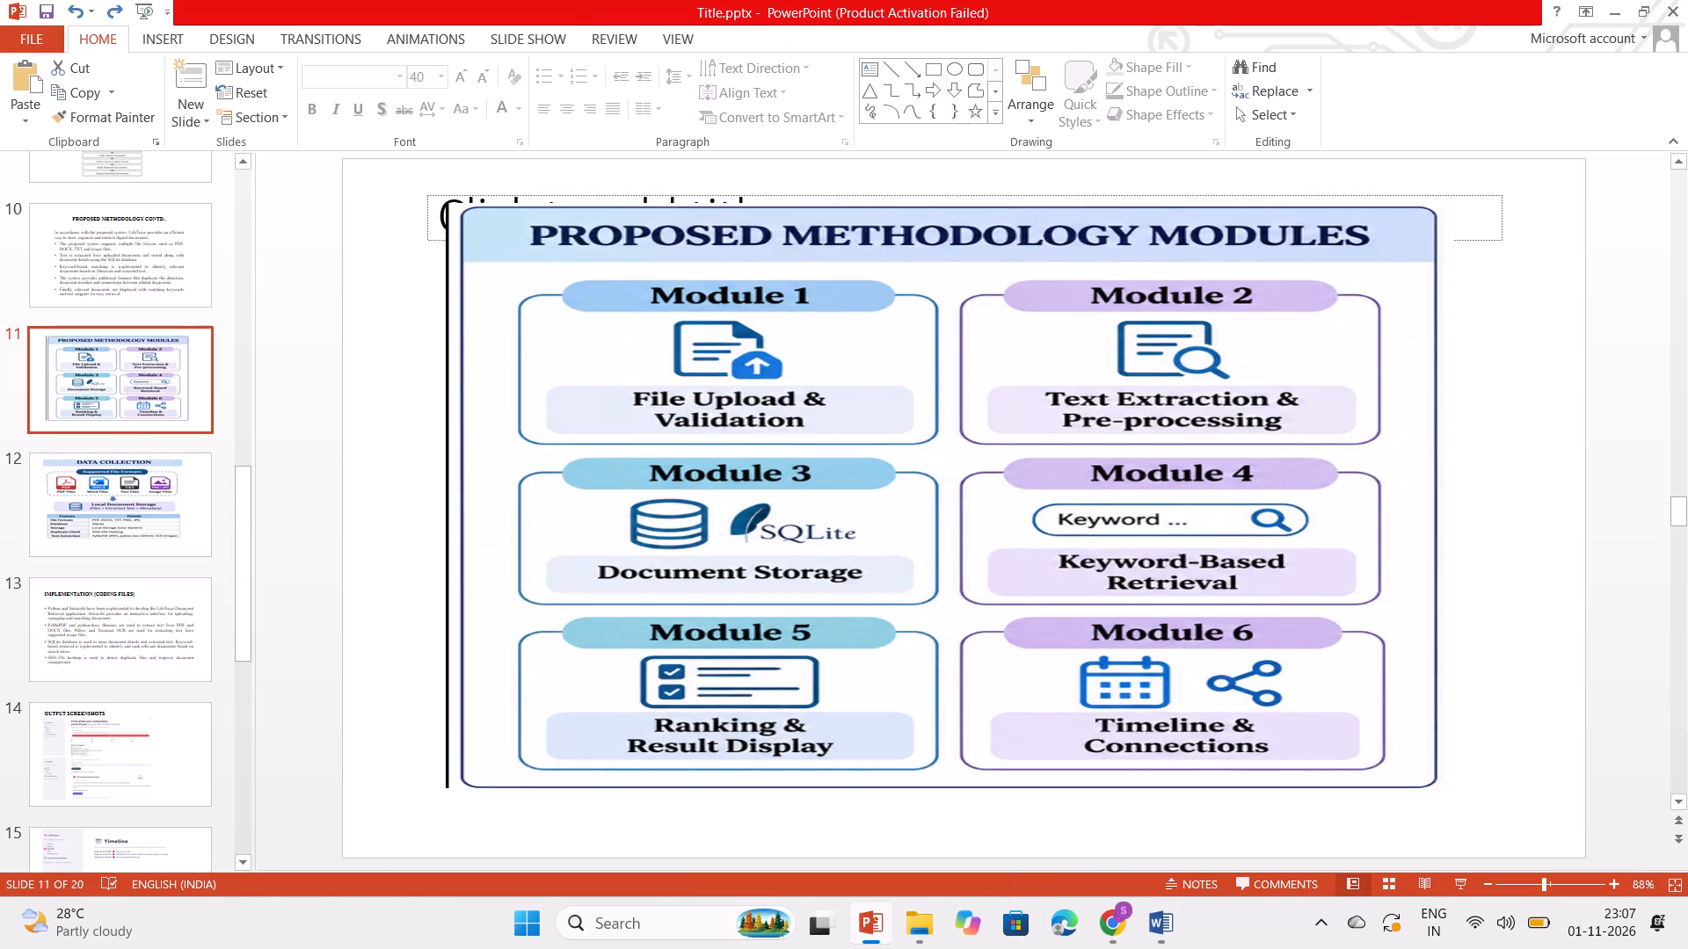
left_click_drag(596, 417, 564, 391)
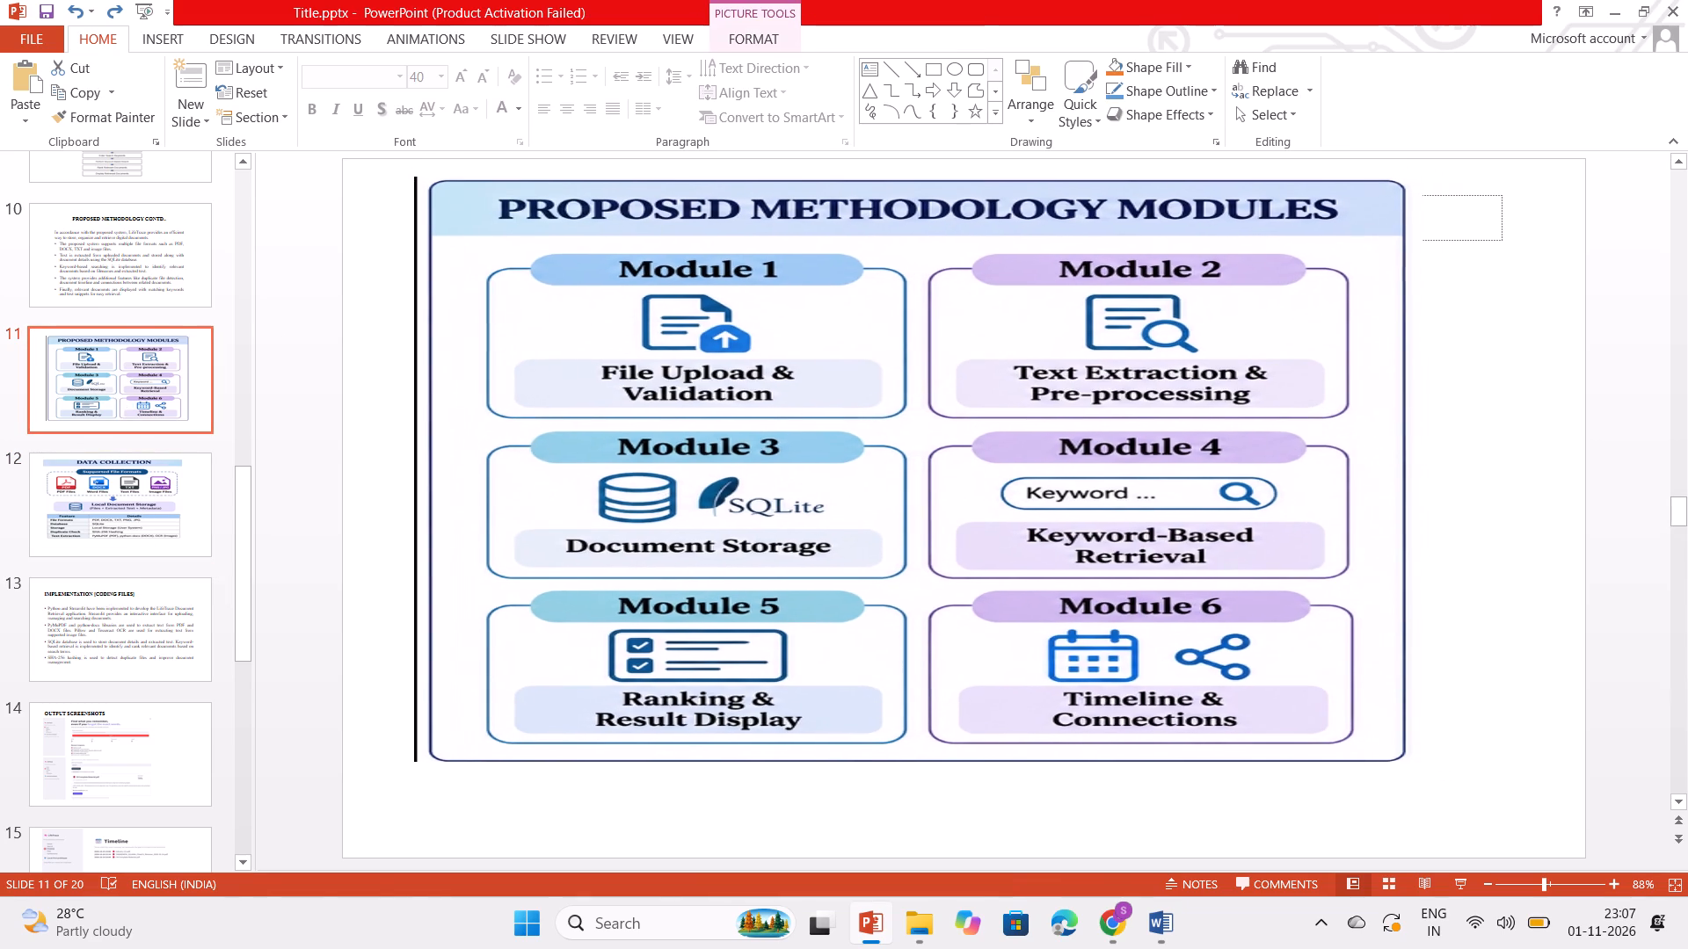
left_click_drag(564, 391, 562, 391)
key("ctrl+s")
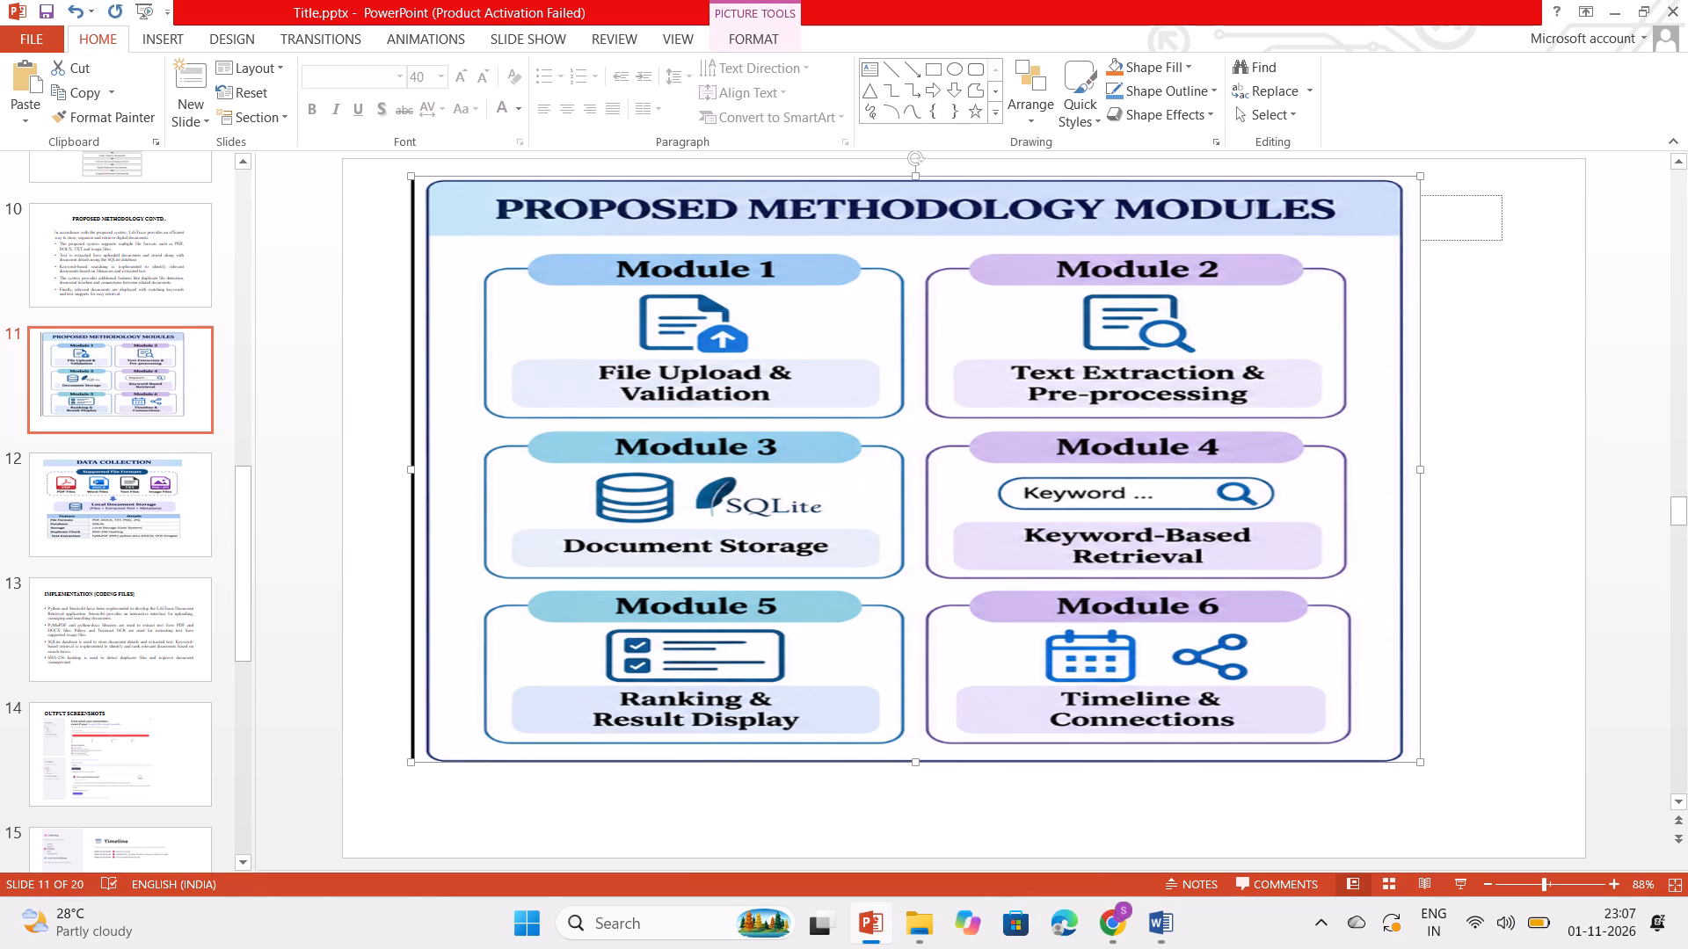
Widen the Proposed Methodology Modules picture on slide 11 past the title placeholder's right edge and save the presentation.
left_click_drag(1422, 472, 1504, 452)
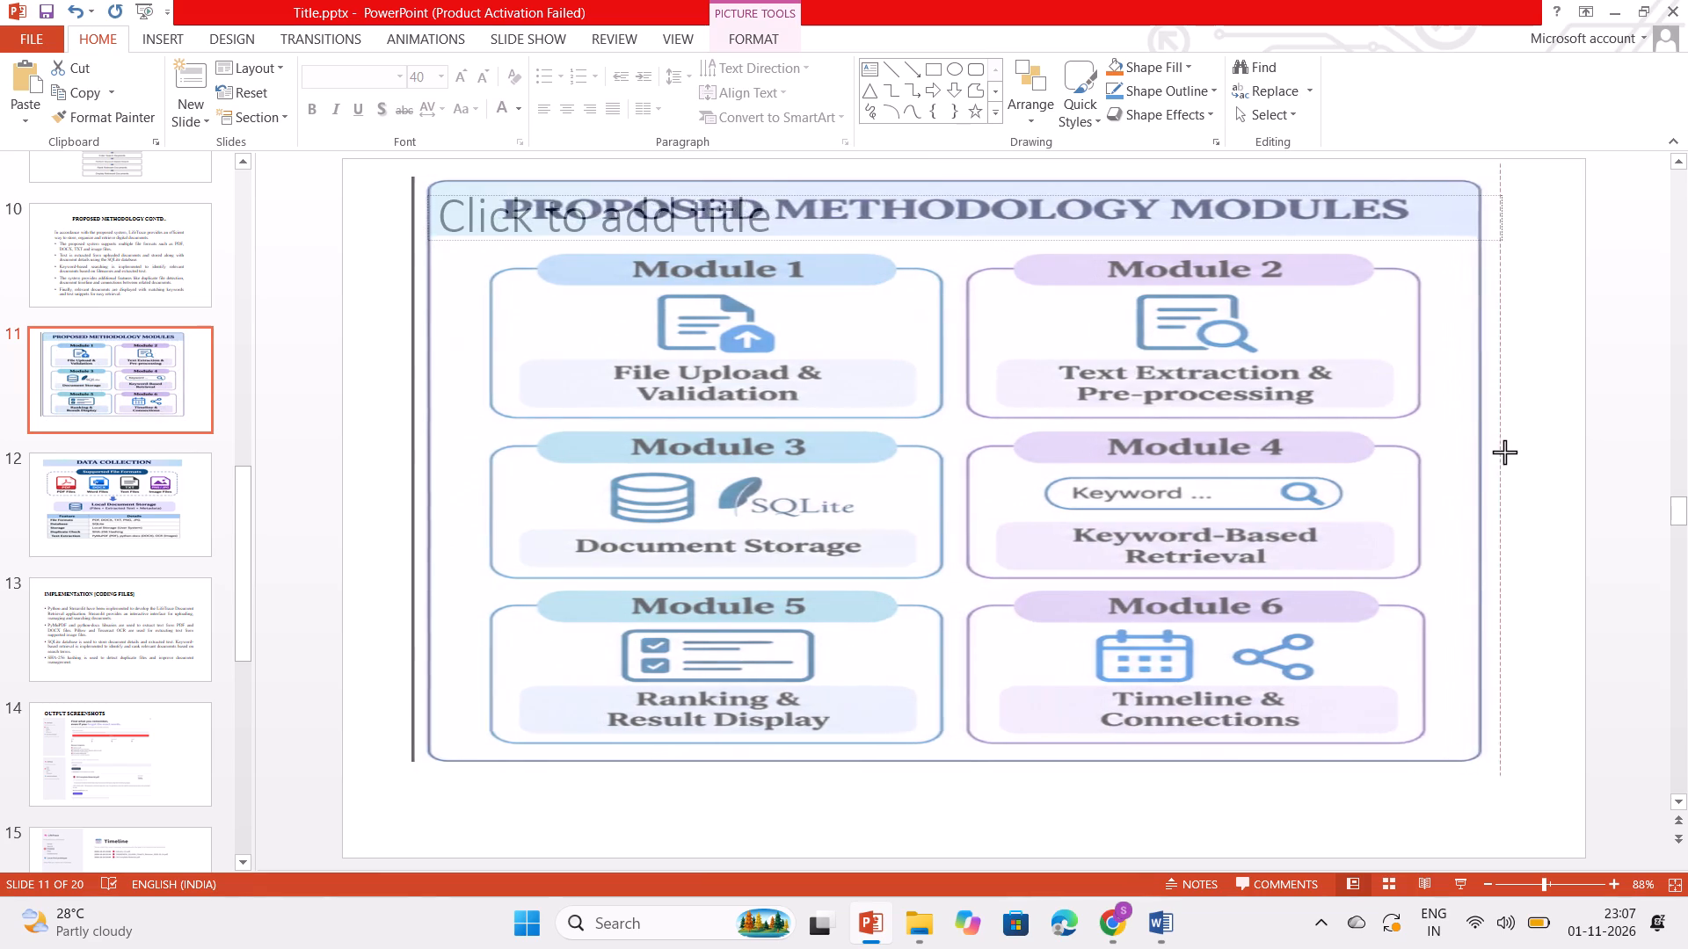
left_click_drag(1504, 452, 1525, 449)
key("ctrl+s")
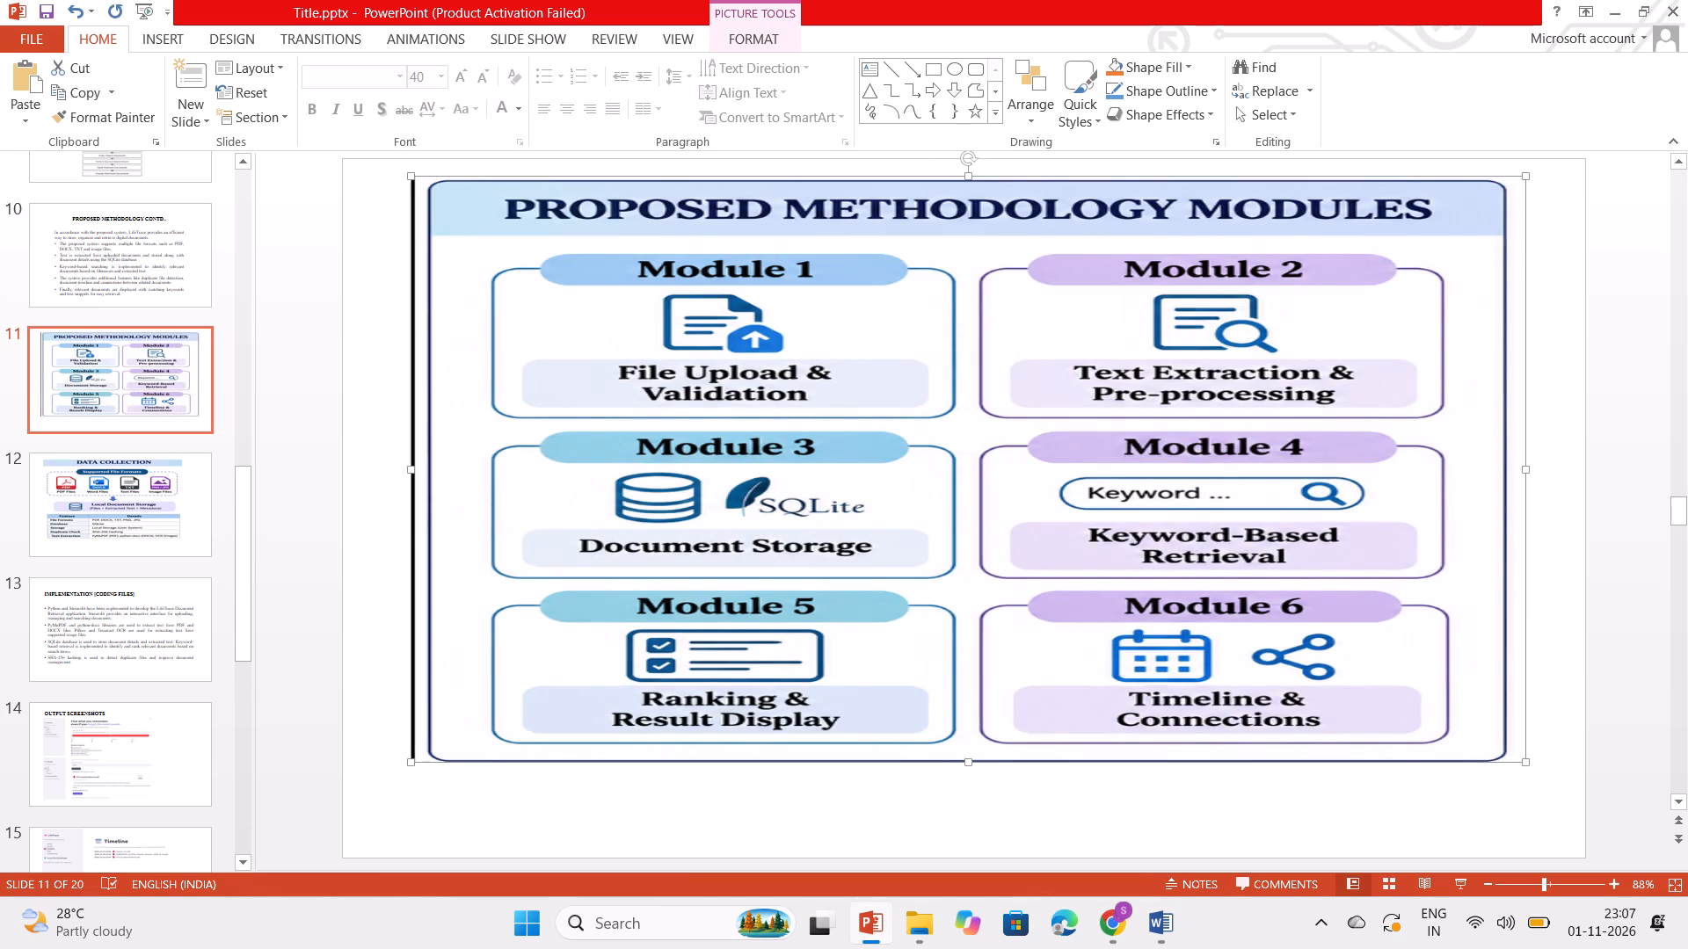
Resize the Connections screenshot on slide 16, extending it up over the title placeholder text, widening it rightward, and raising its bottom edge.
left_click(103, 524)
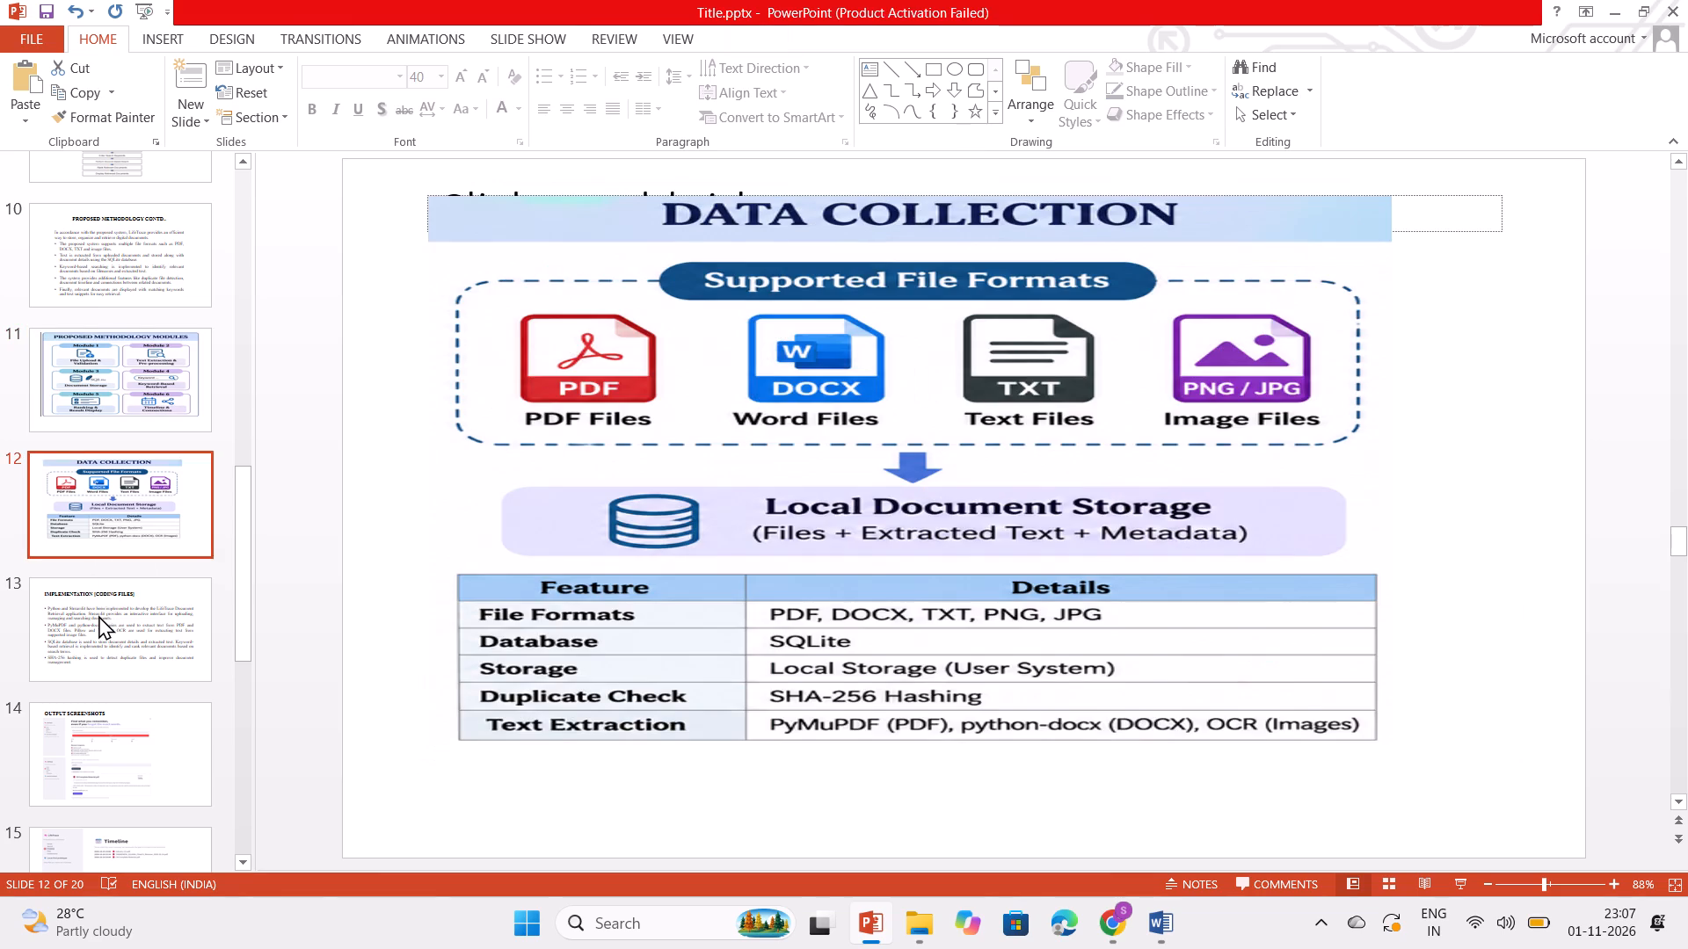
left_click(98, 615)
left_click(81, 719)
scroll(81, 719, "down", 1)
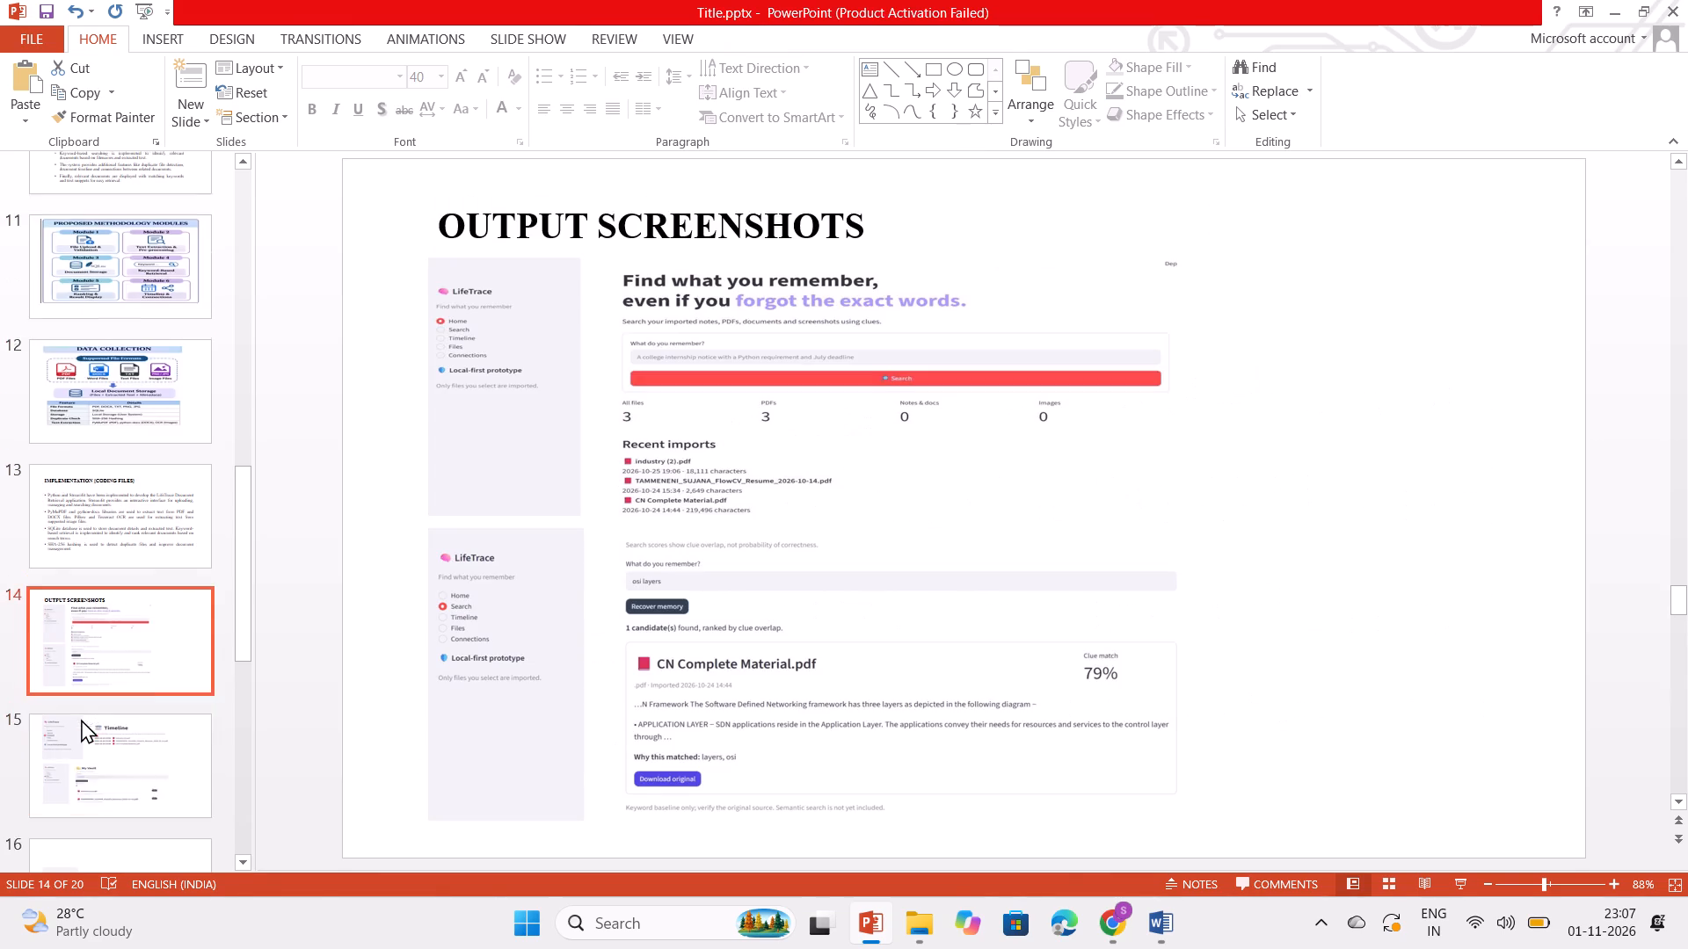
scroll(81, 719, "down", 2)
left_click(129, 545)
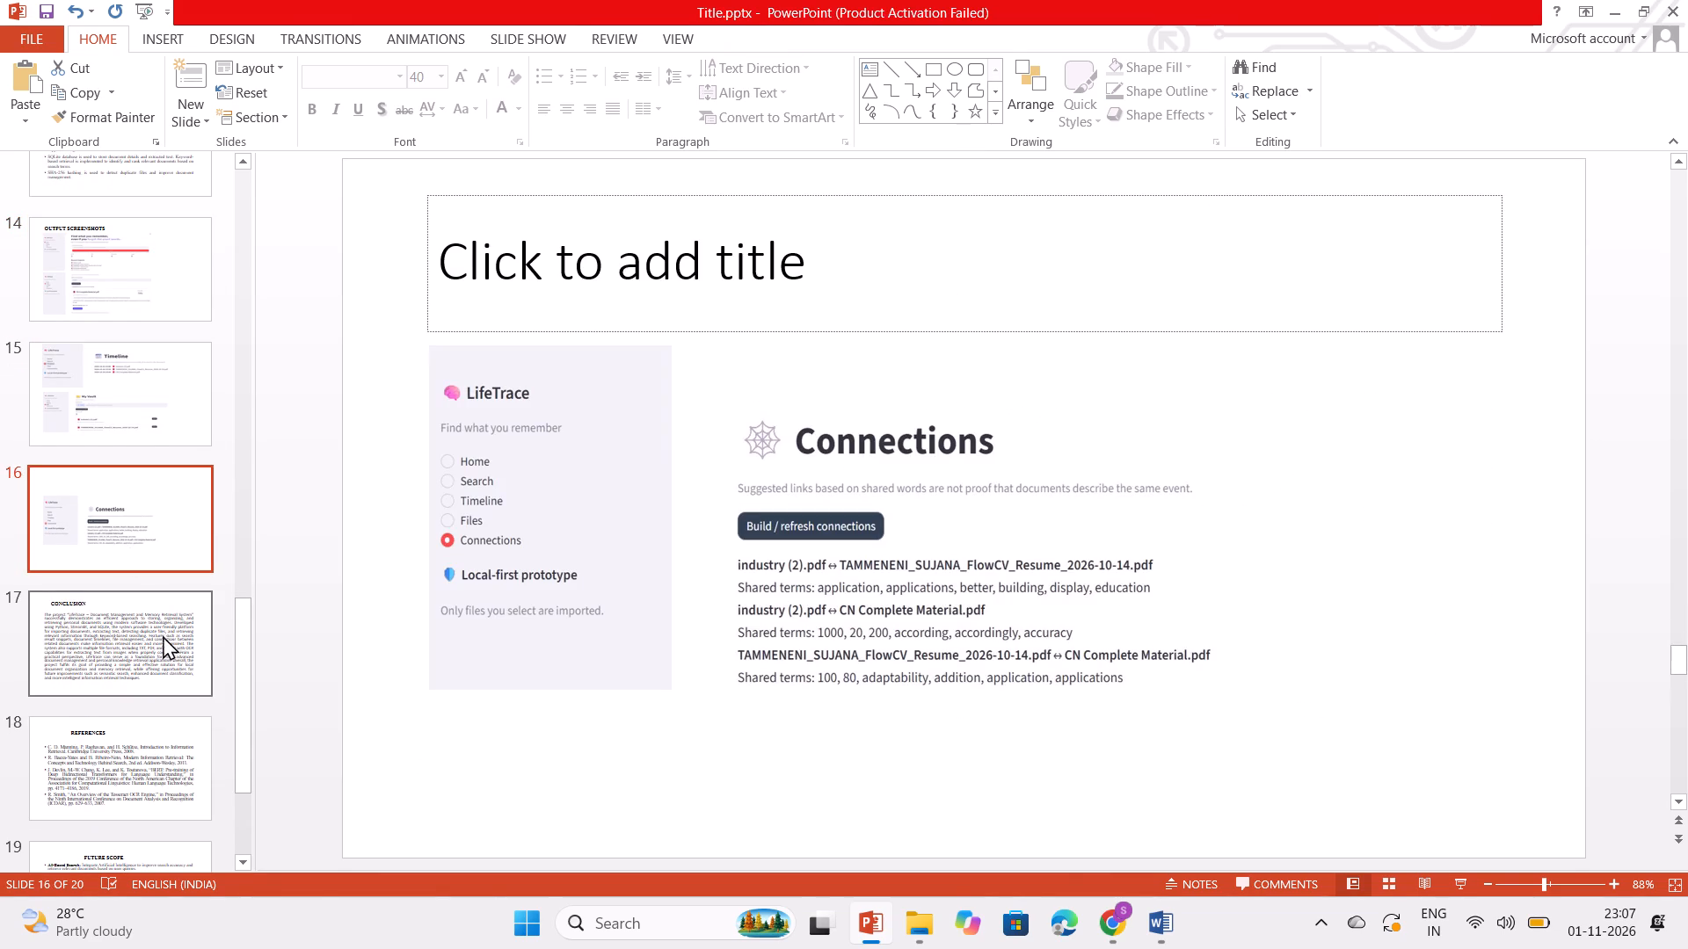
left_click(682, 303)
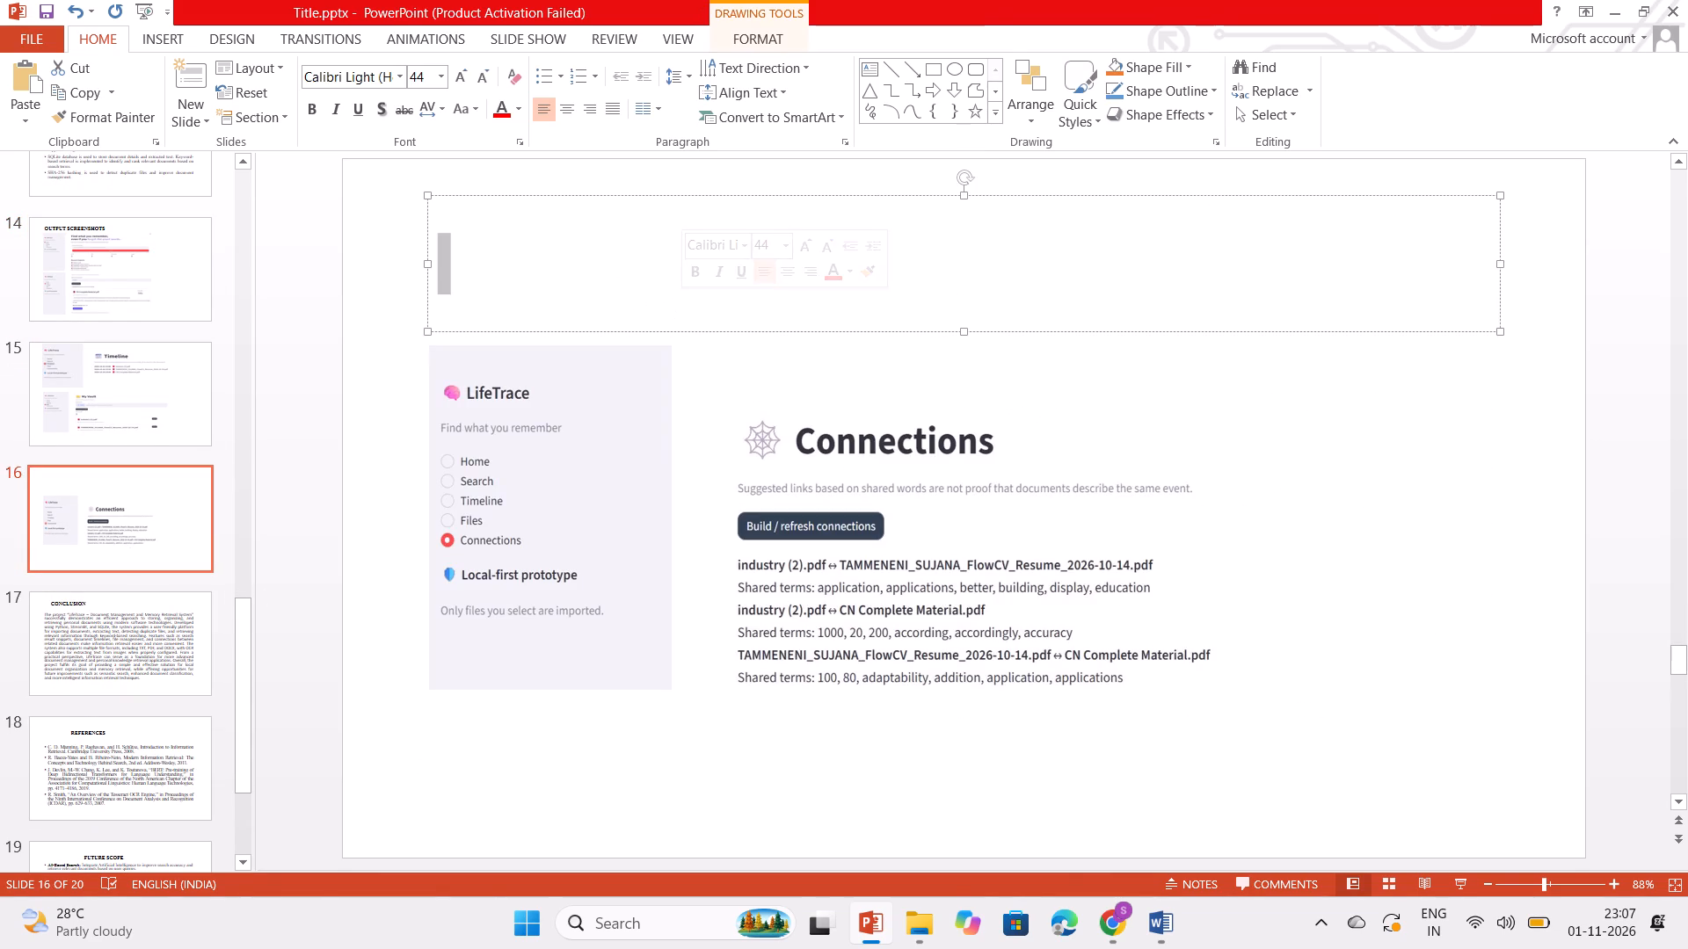
left_click(780, 409)
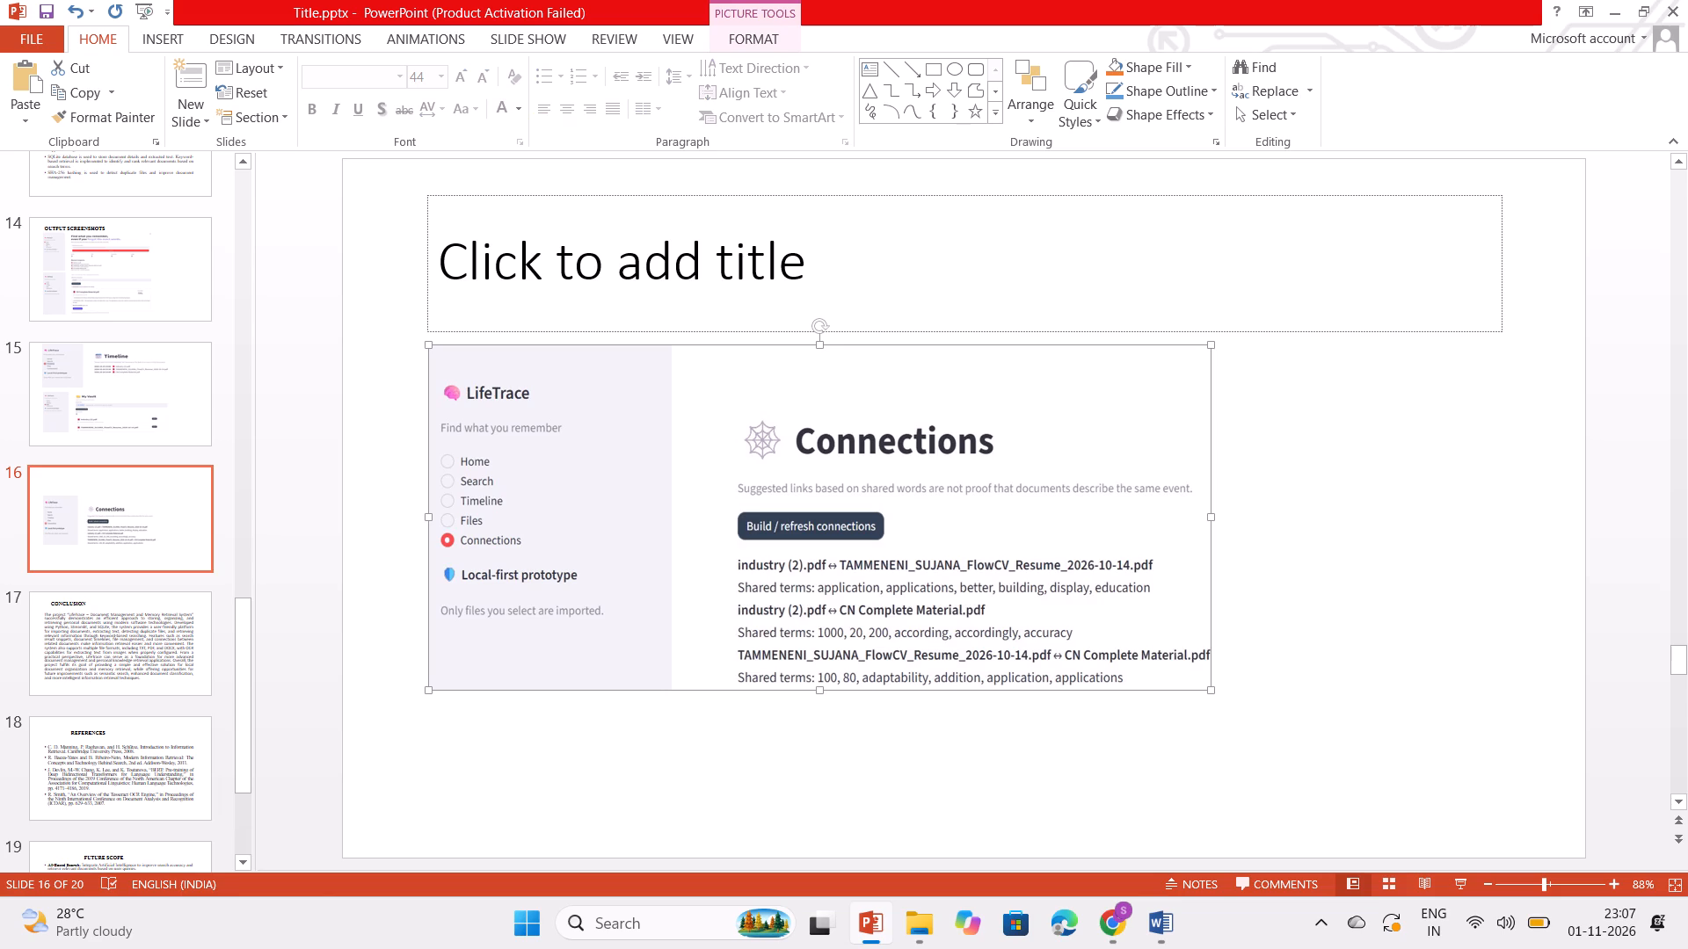
left_click_drag(819, 343, 848, 178)
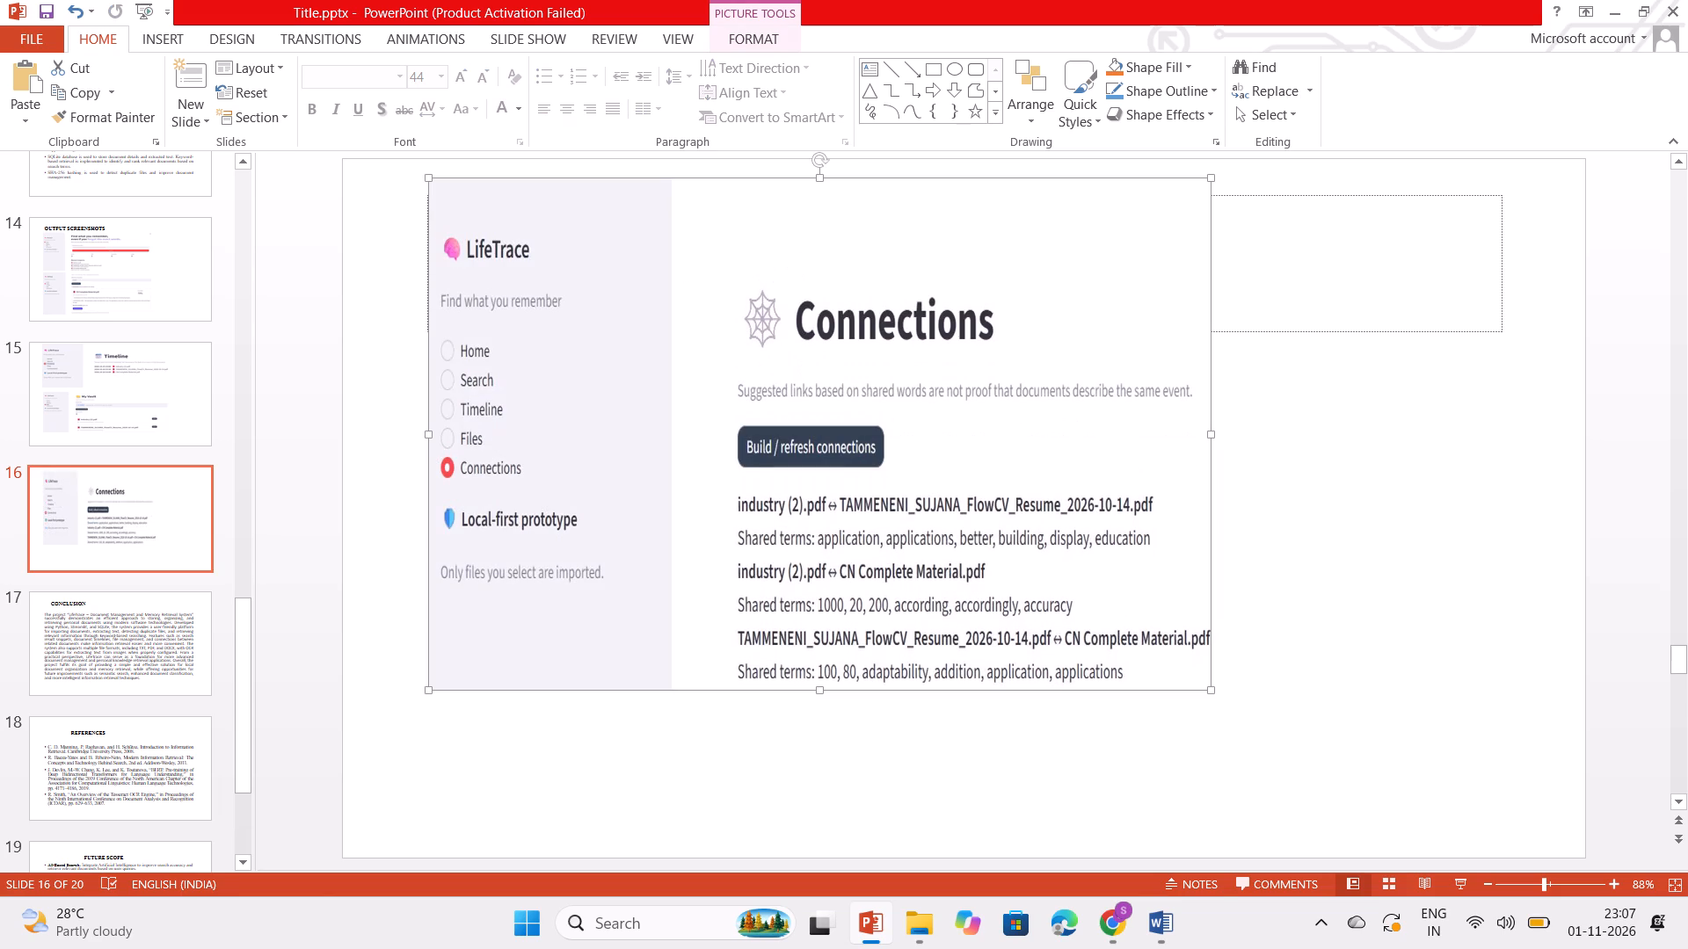
left_click_drag(1210, 432, 1362, 419)
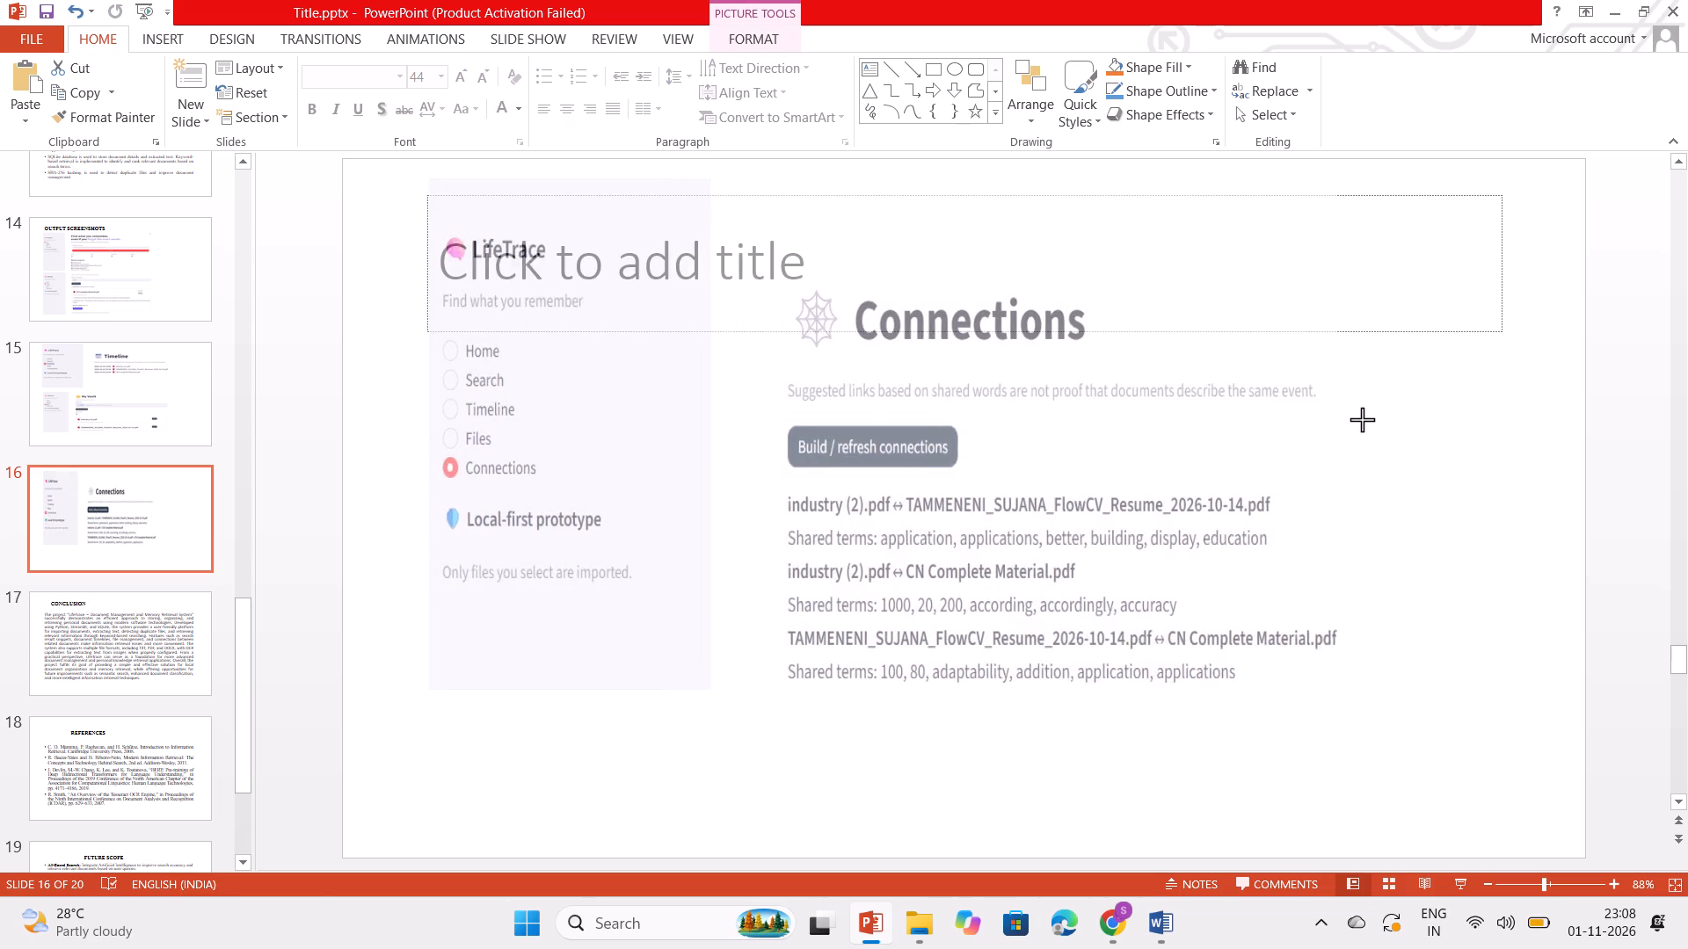
left_click_drag(1362, 419, 1386, 417)
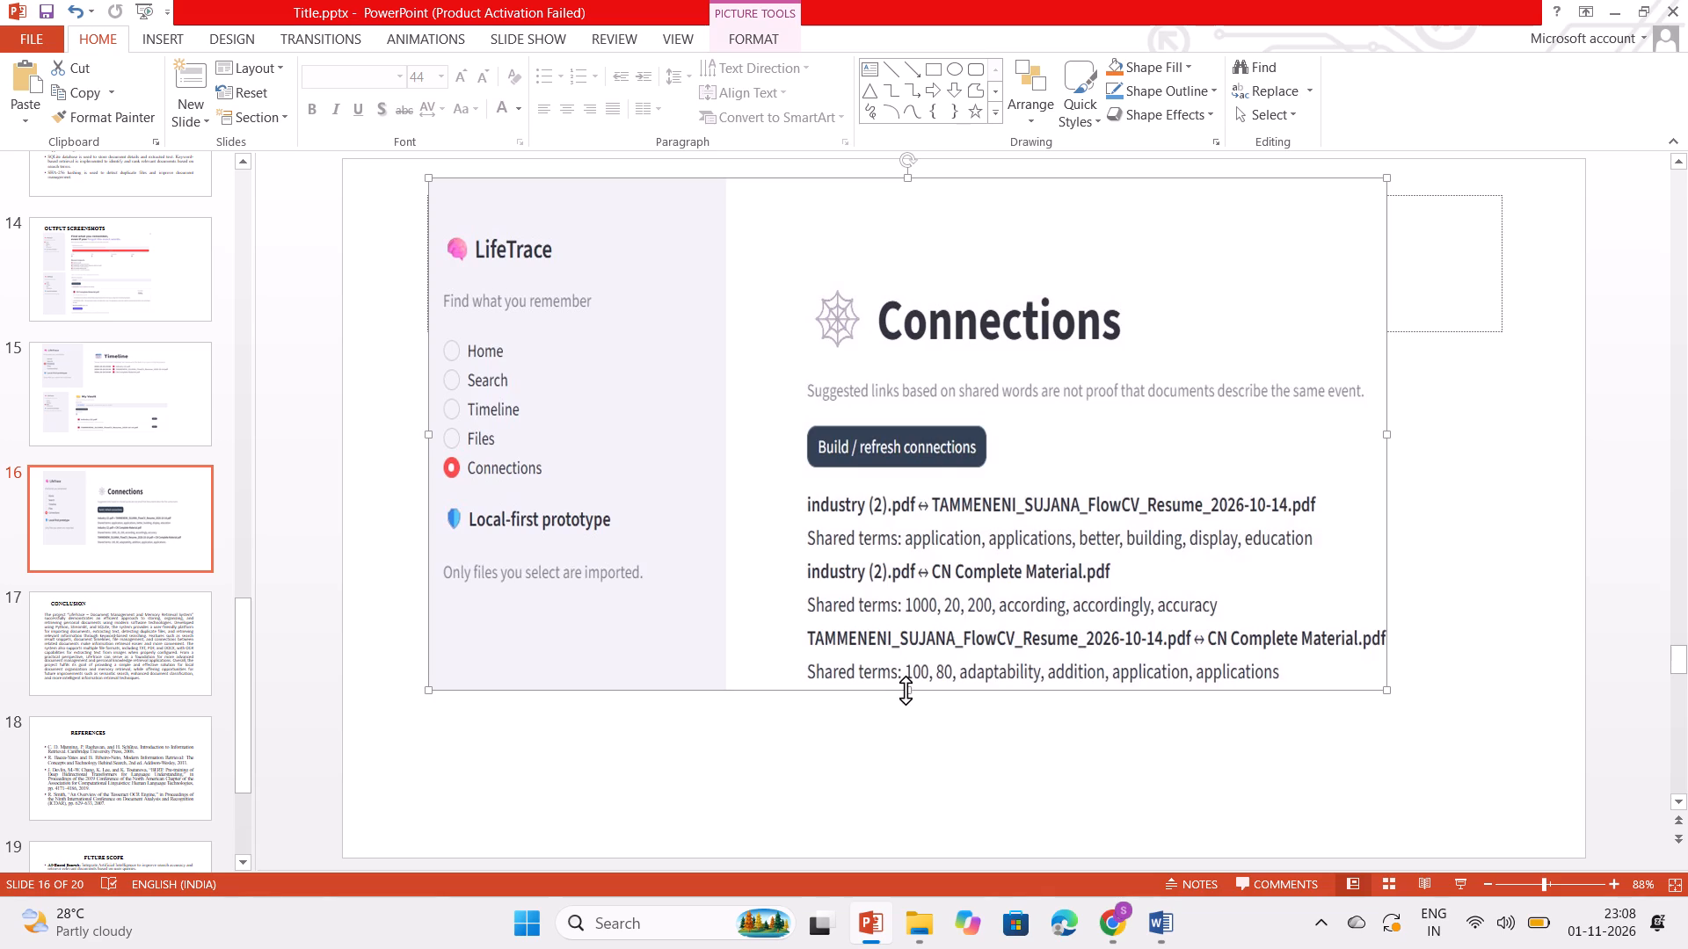
left_click_drag(906, 690, 930, 554)
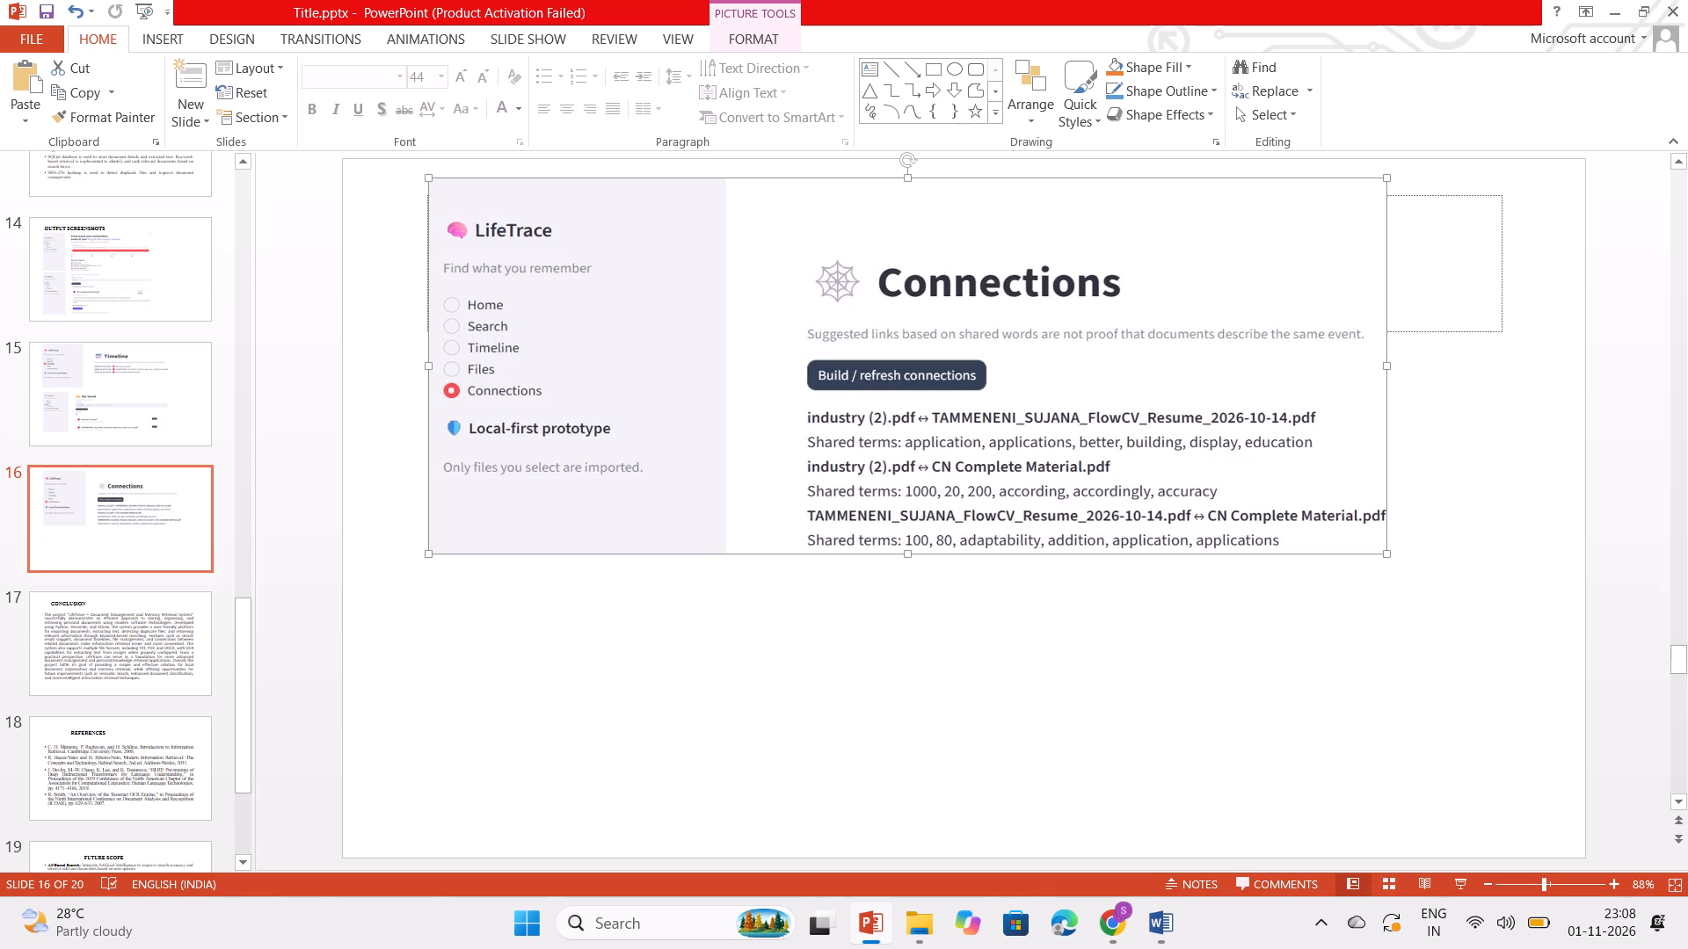
Review slides 17 to 20, examining the closing Thank You slide's text and its empty title placeholder.
left_click(120, 667)
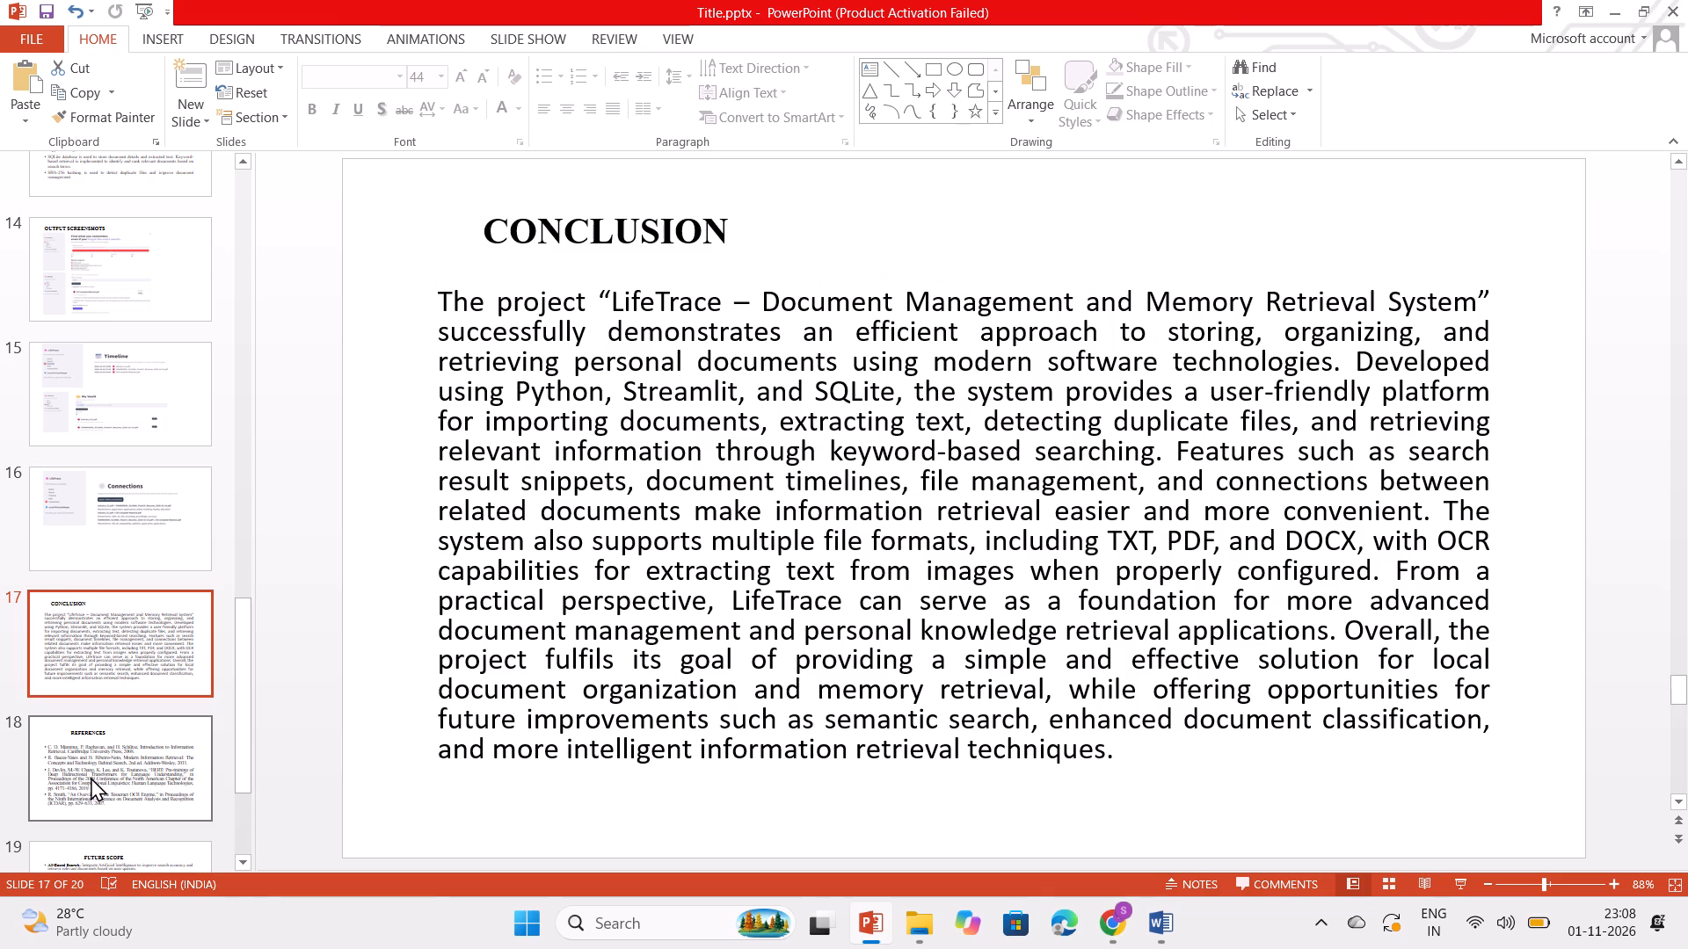
left_click(89, 778)
left_click(104, 857)
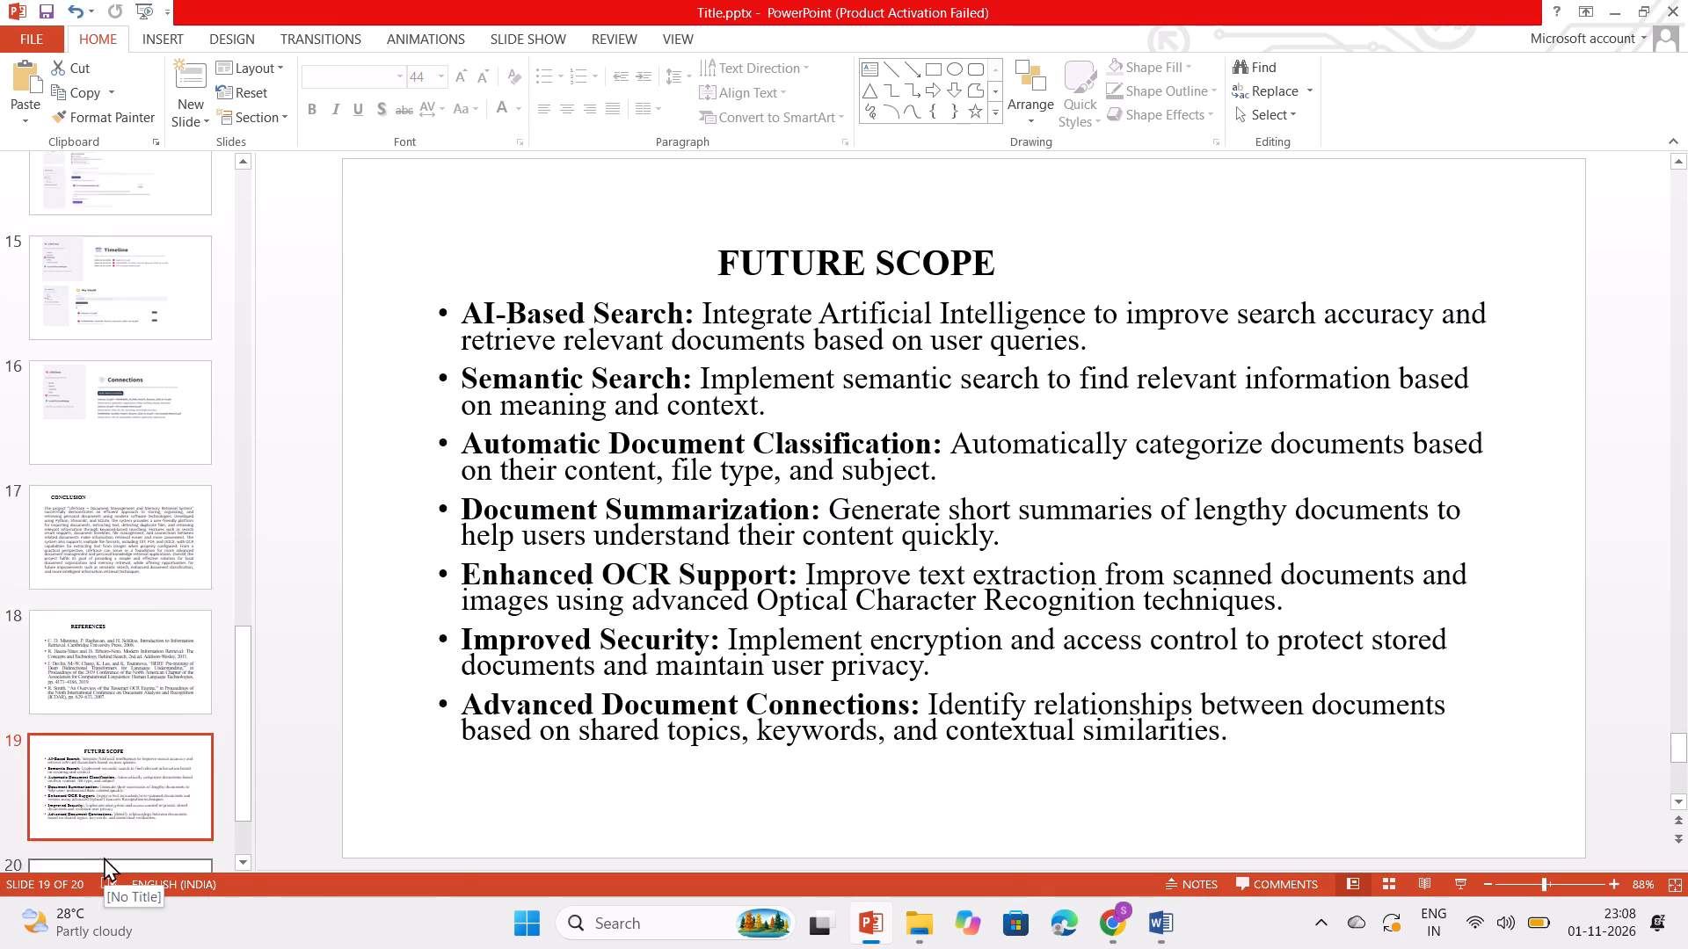
scroll(104, 857, "down", 4)
left_click(112, 757)
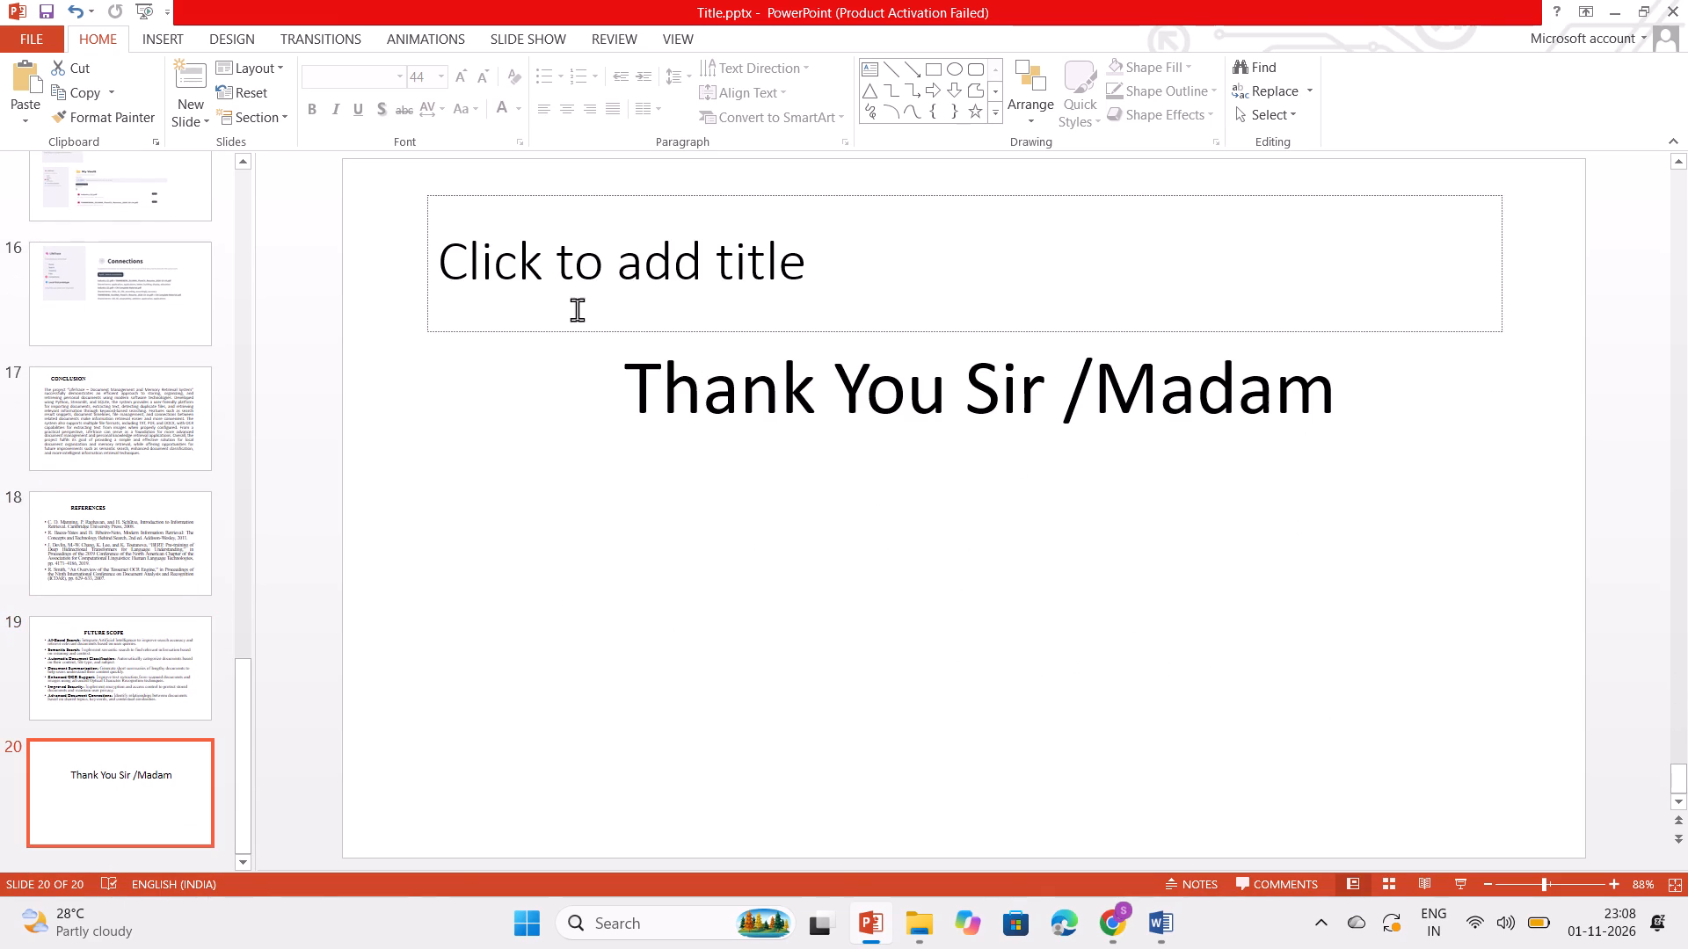
left_click(862, 331)
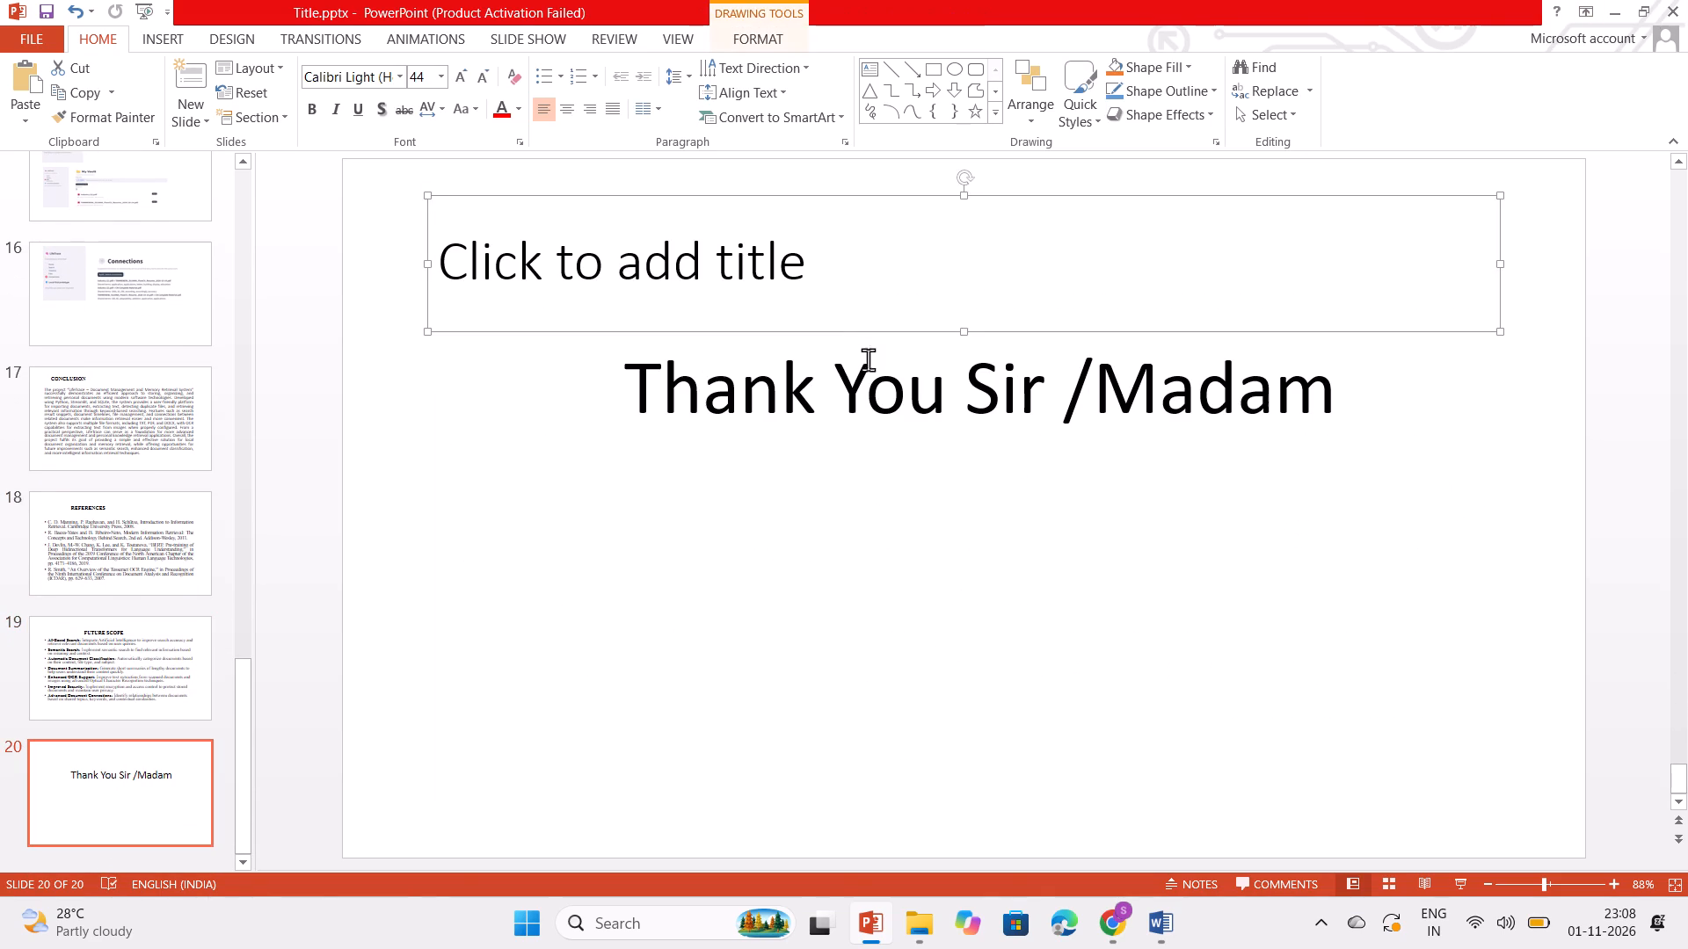
double_click(872, 376)
left_click_drag(815, 419, 1322, 400)
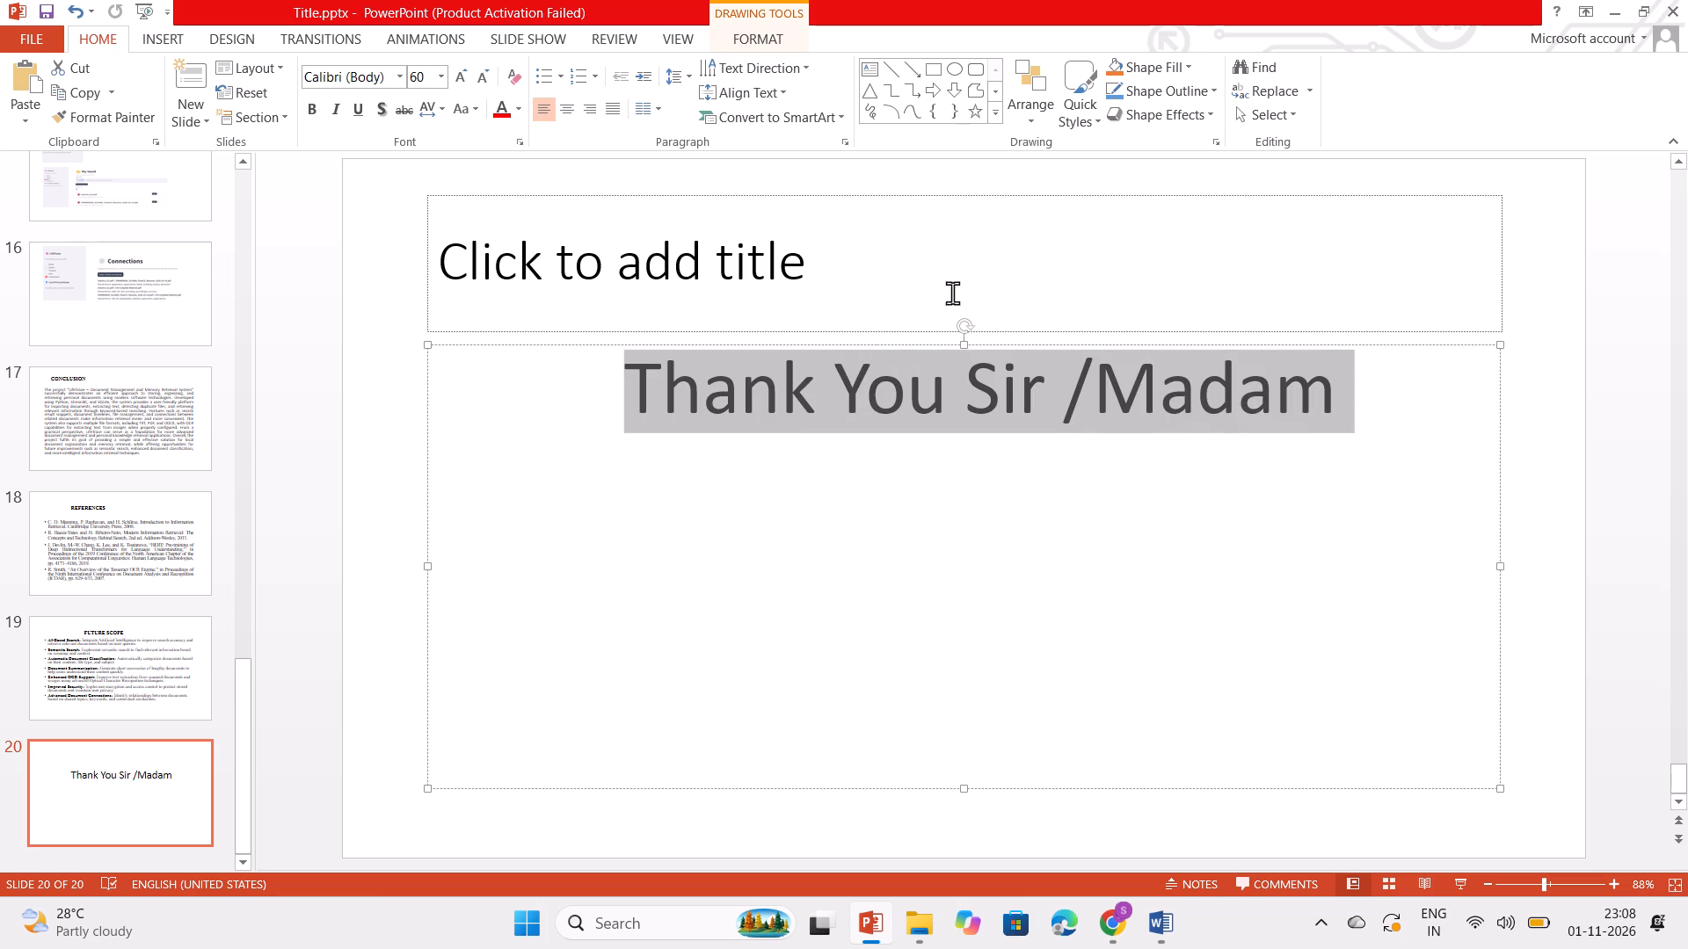
left_click(934, 273)
right_click(934, 273)
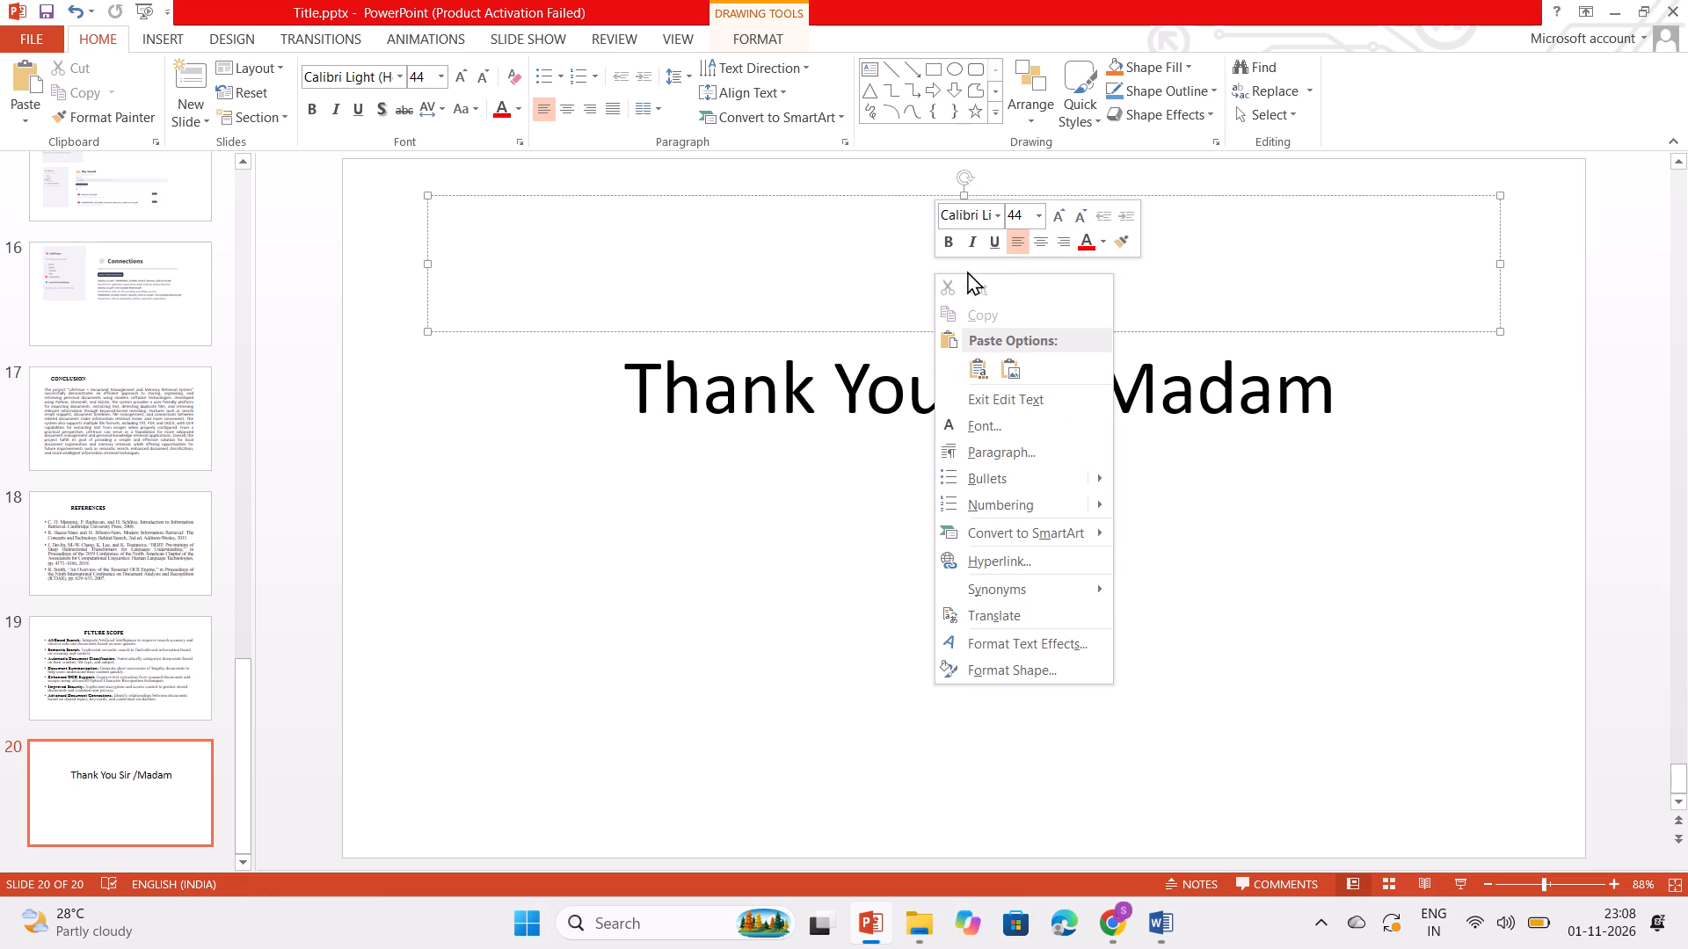
left_click(832, 271)
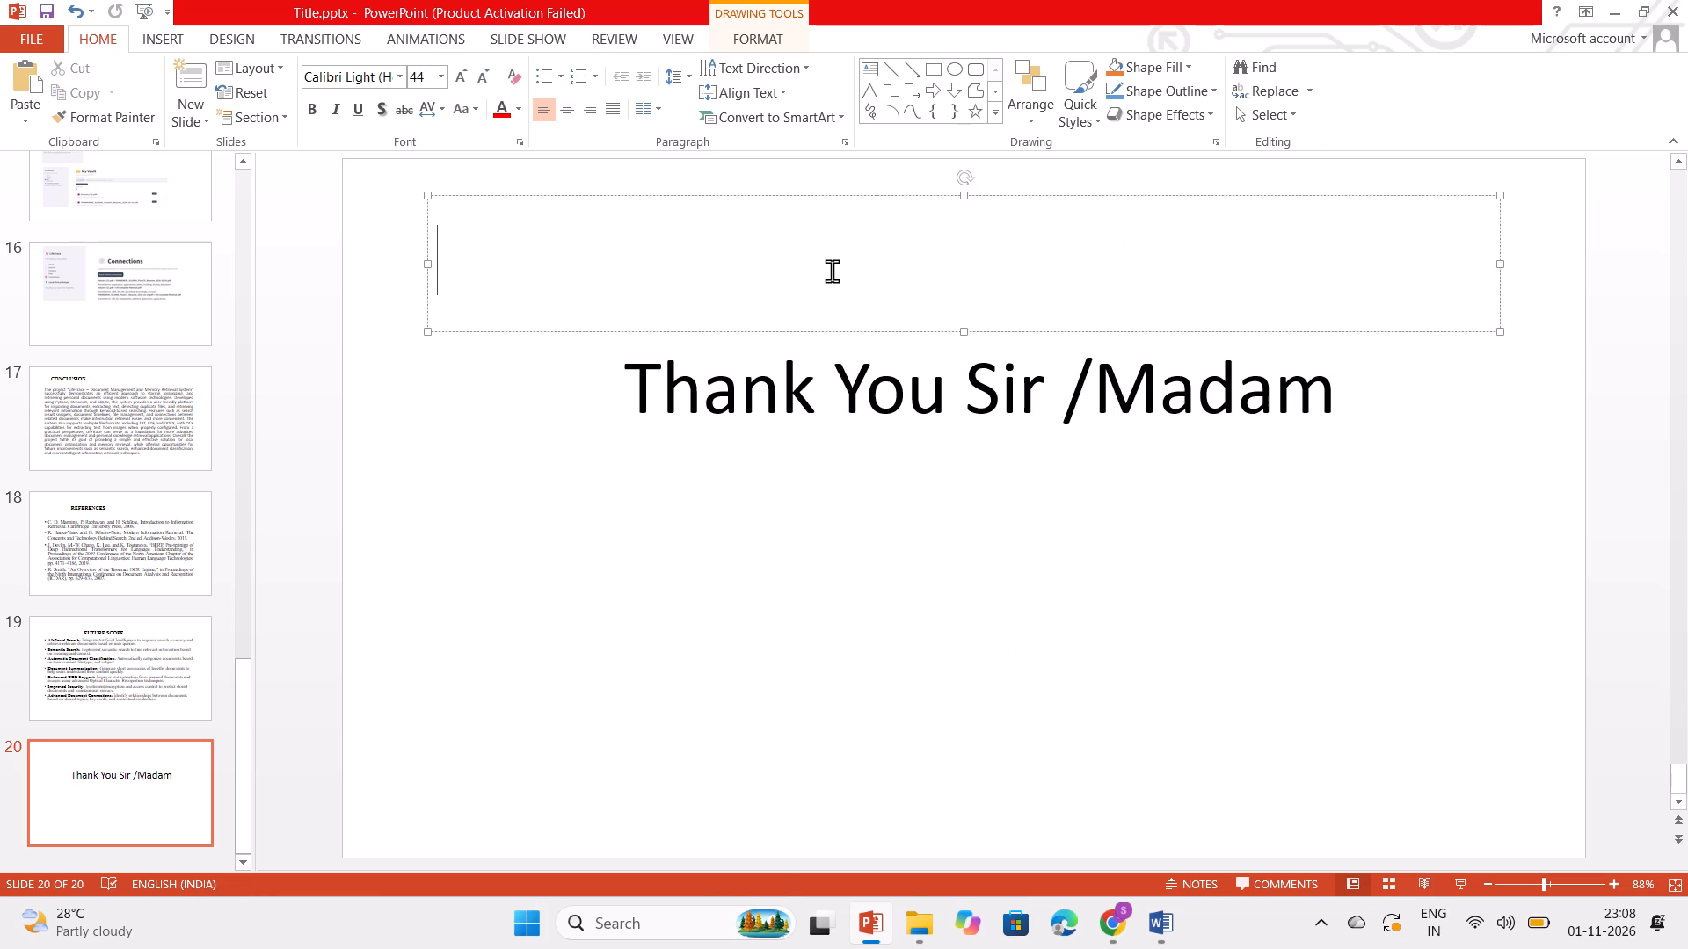
Save the Title.pptx presentation and close PowerPoint.
key("ctrl+s")
left_click(1686, 0)
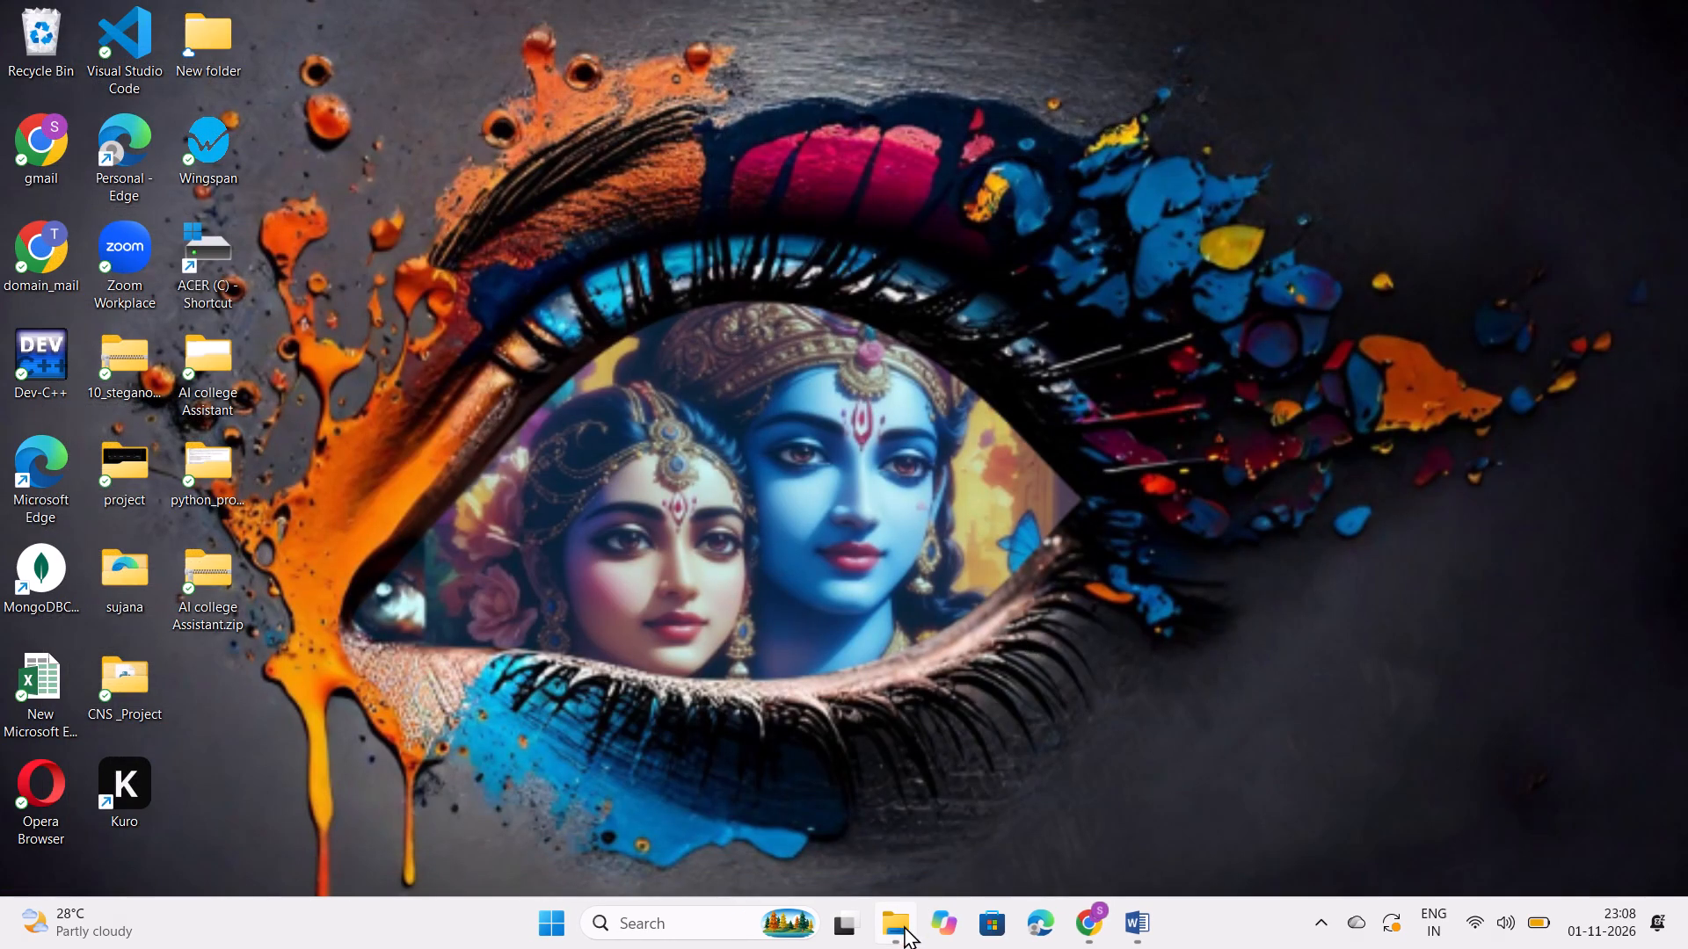
Close the remaining open File Explorer, Chrome and Word internship_report windows.
left_click(983, 736)
left_click(1185, 729)
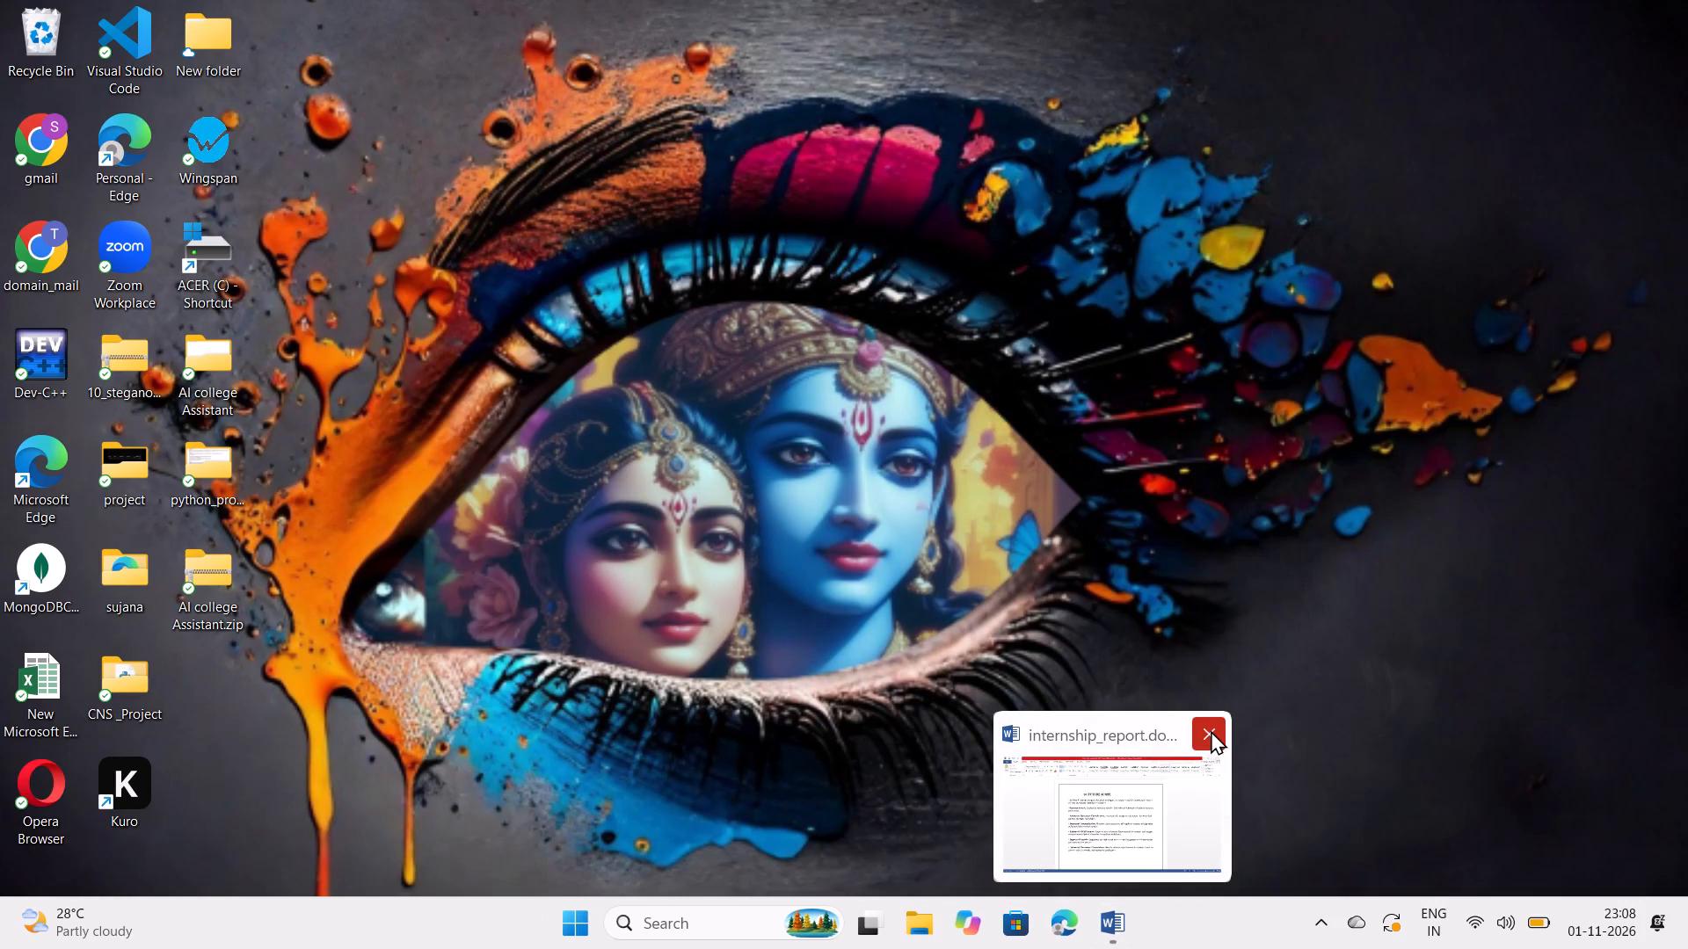
left_click(1211, 730)
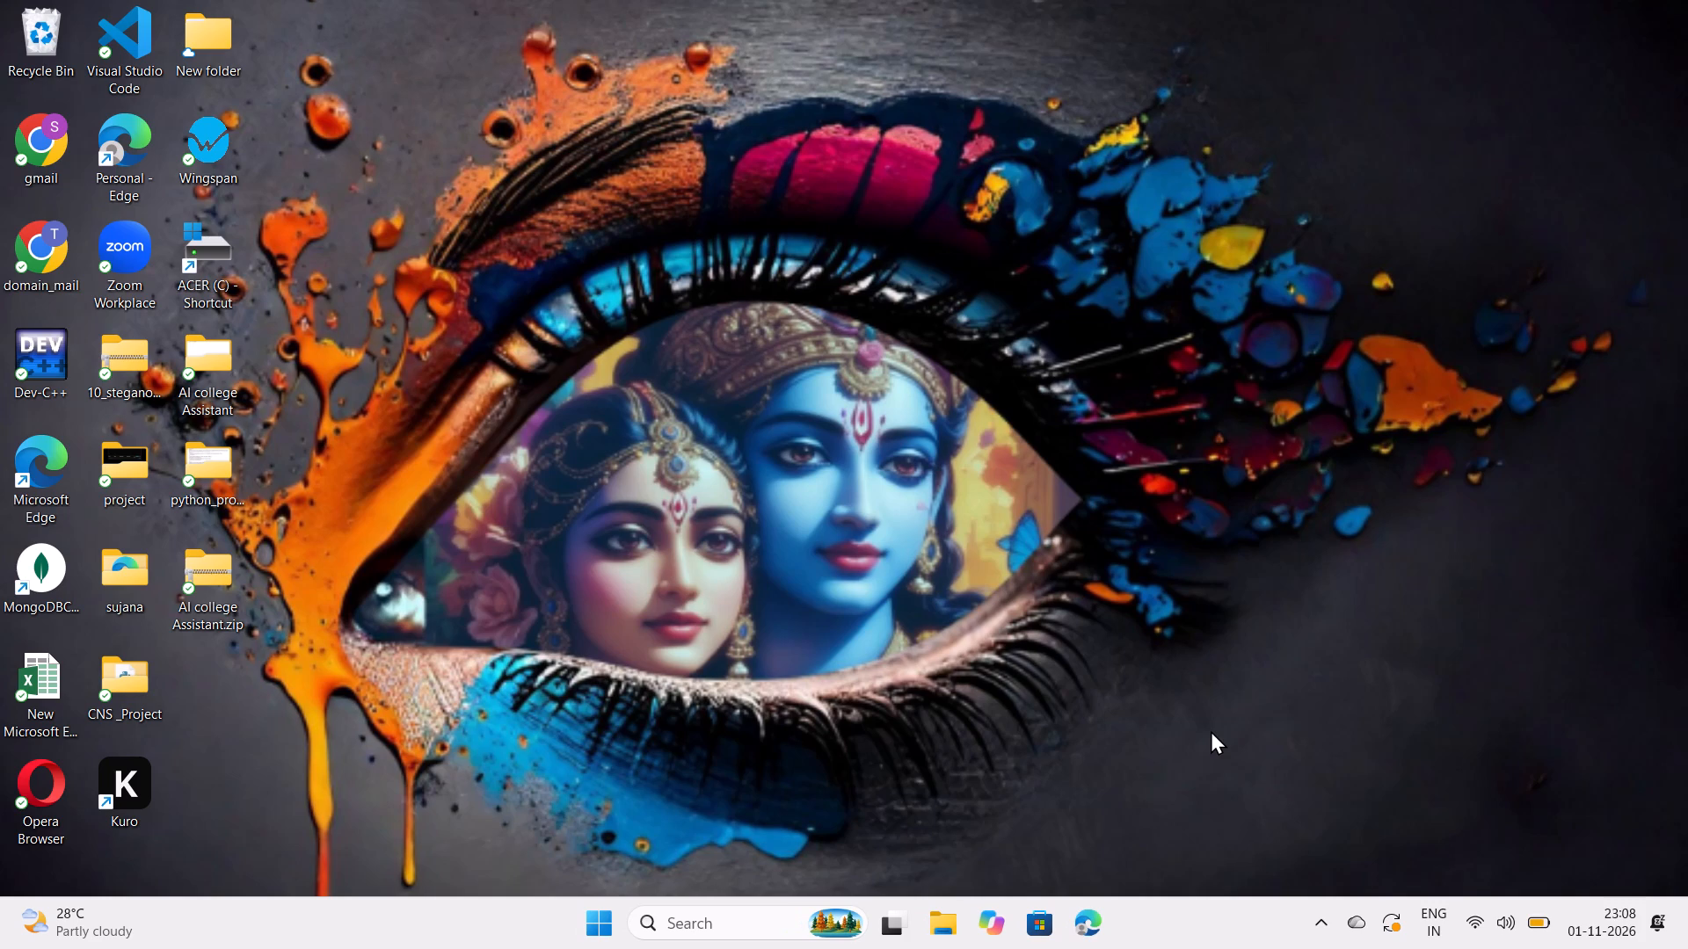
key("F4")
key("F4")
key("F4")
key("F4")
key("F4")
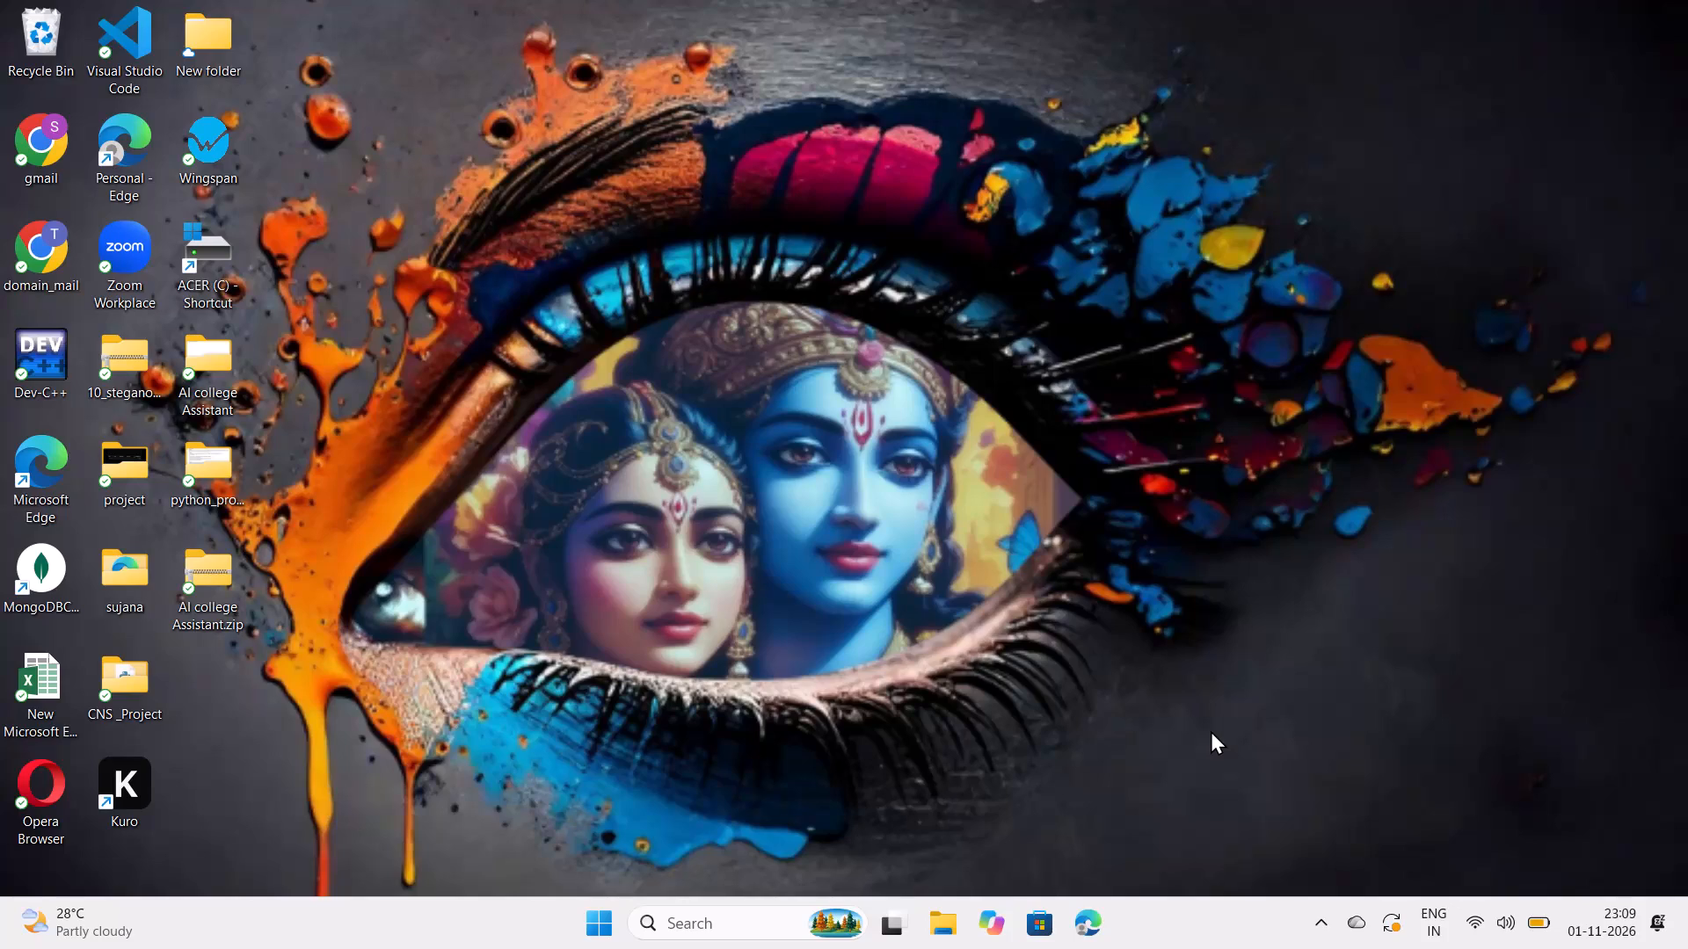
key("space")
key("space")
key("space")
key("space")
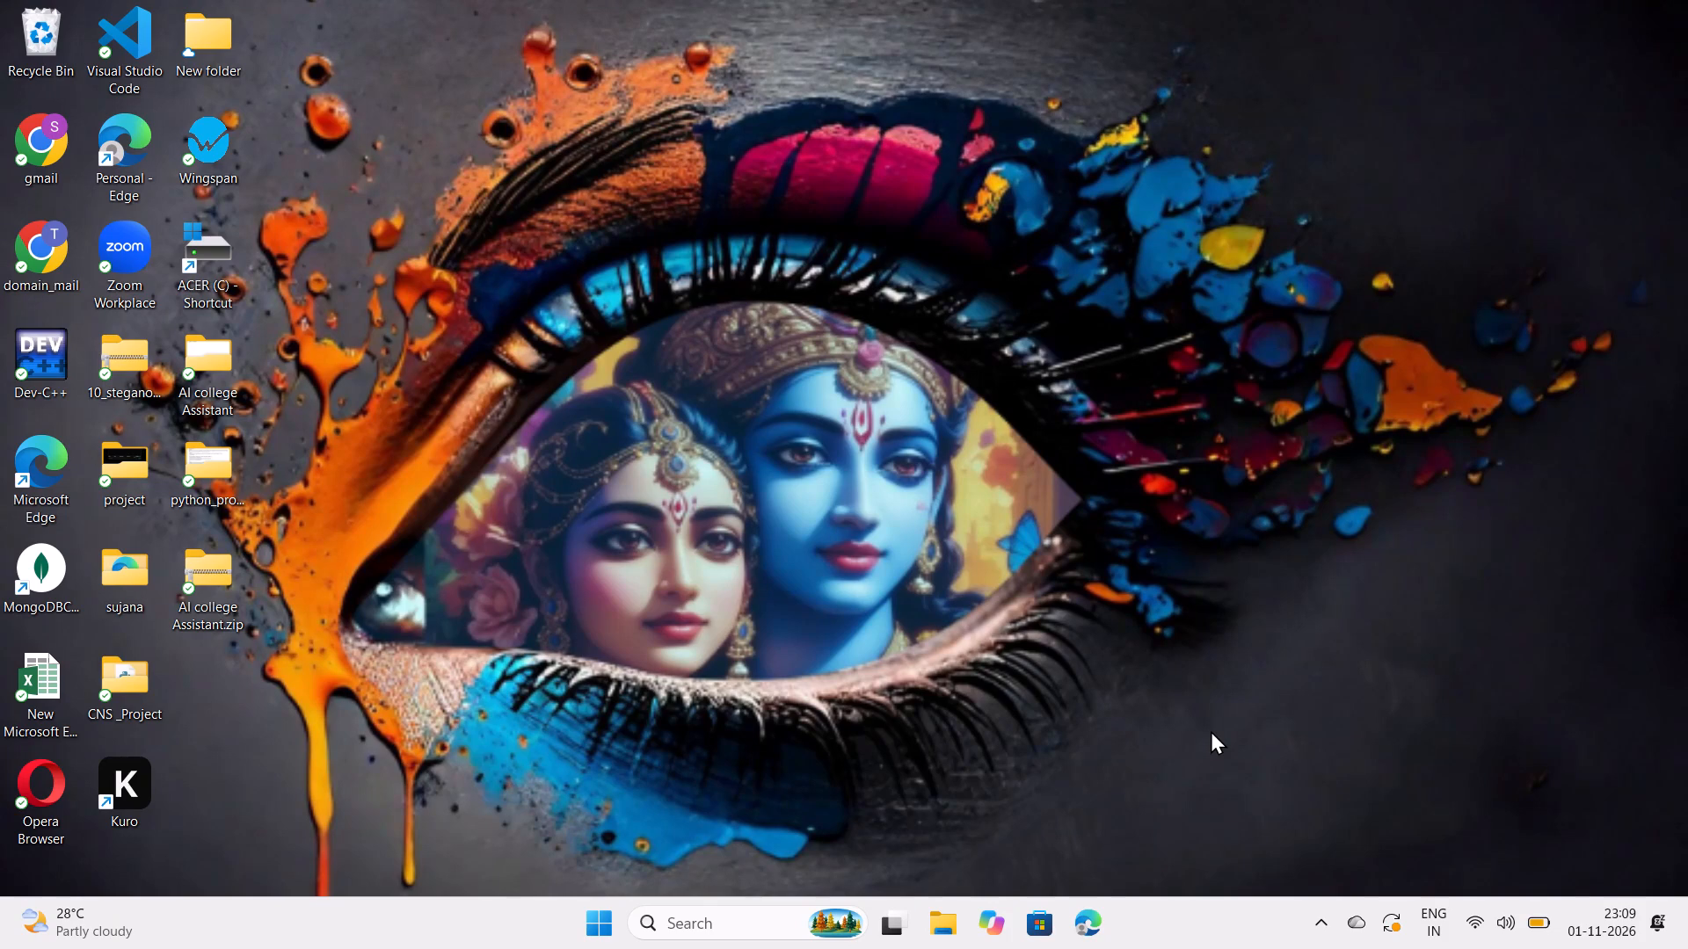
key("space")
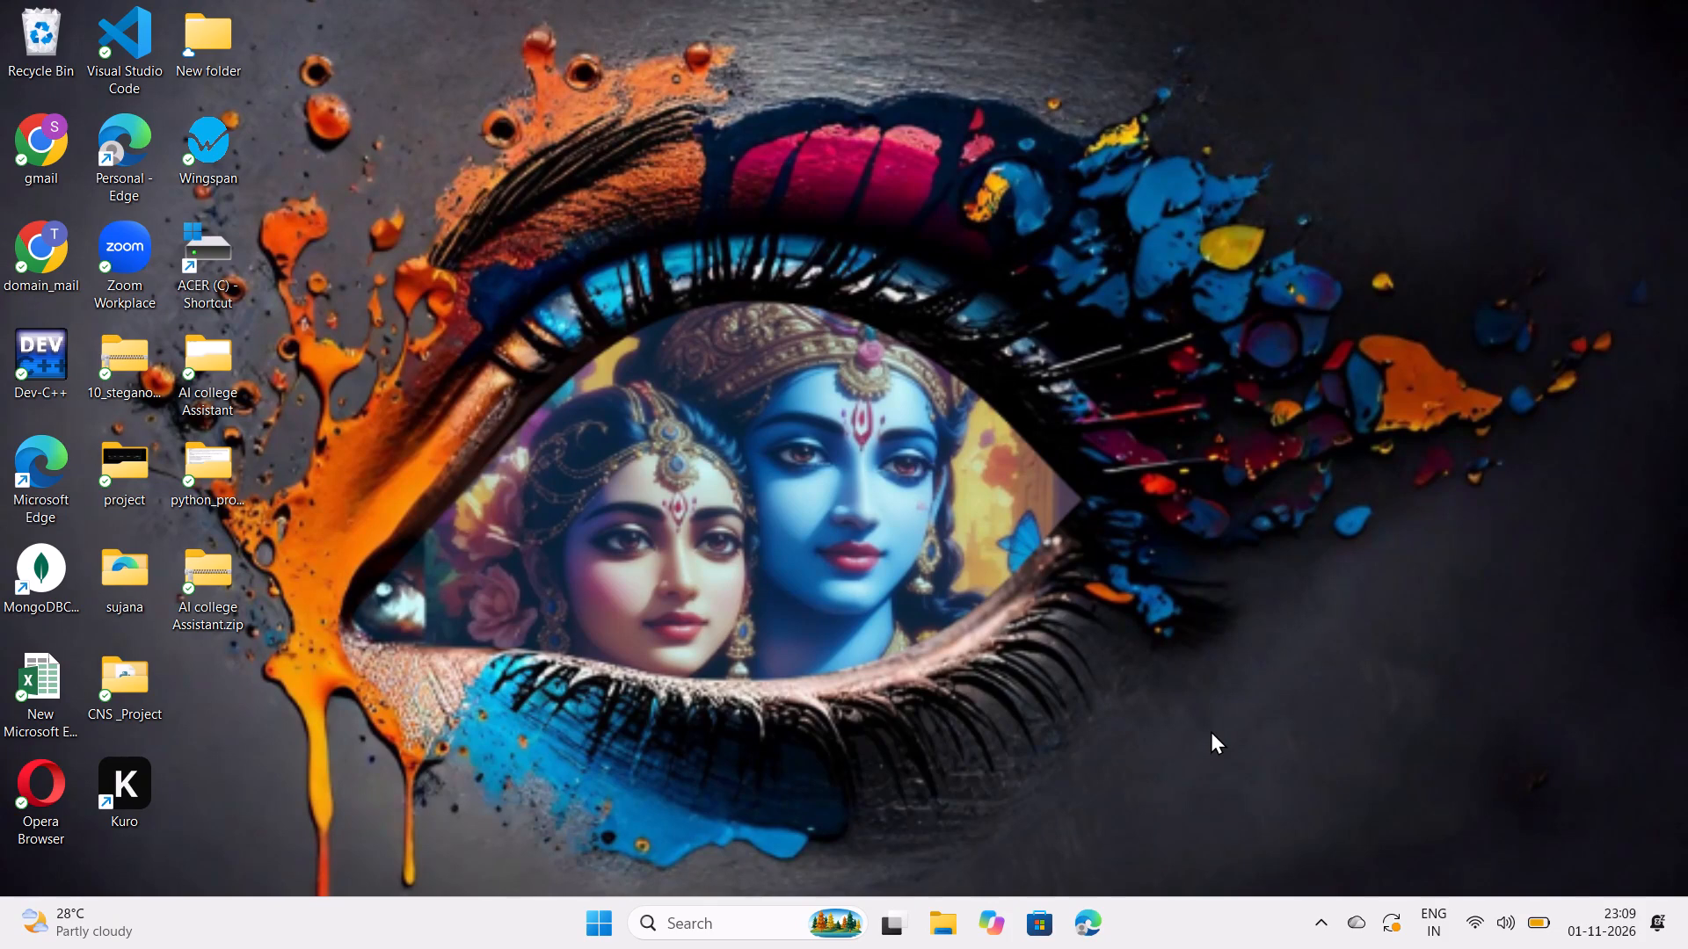
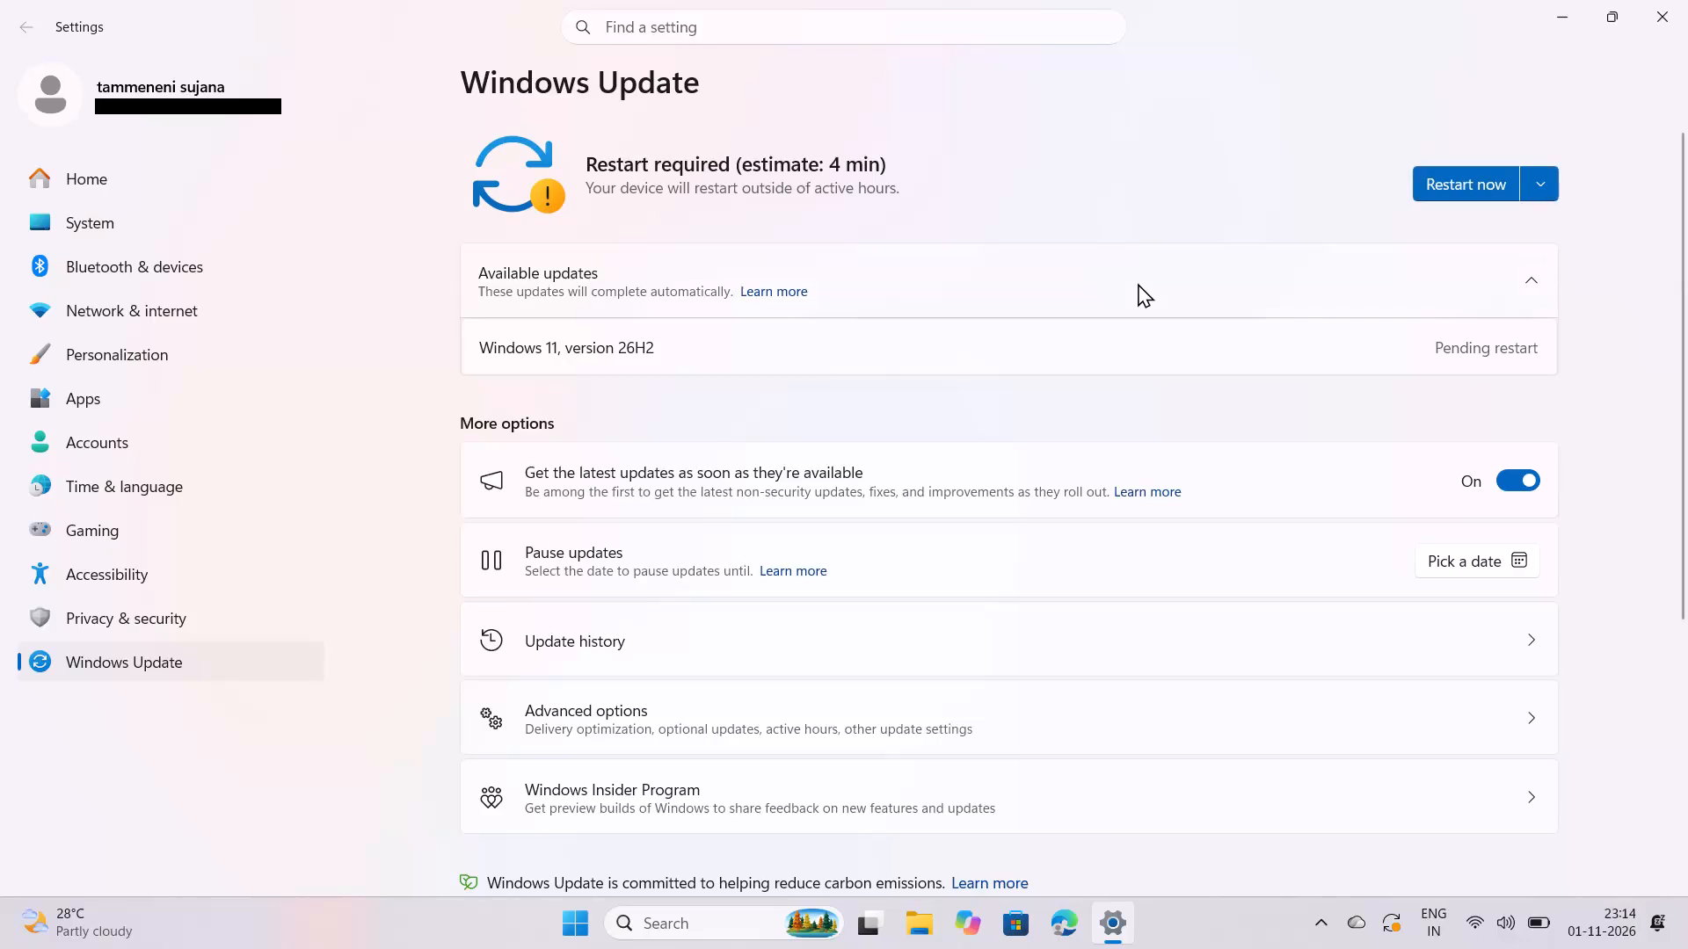
Restart the computer immediately to complete the pending Windows 11, version 26H2 update.
scroll(1138, 283, "down", 3)
scroll(1148, 286, "up", 7)
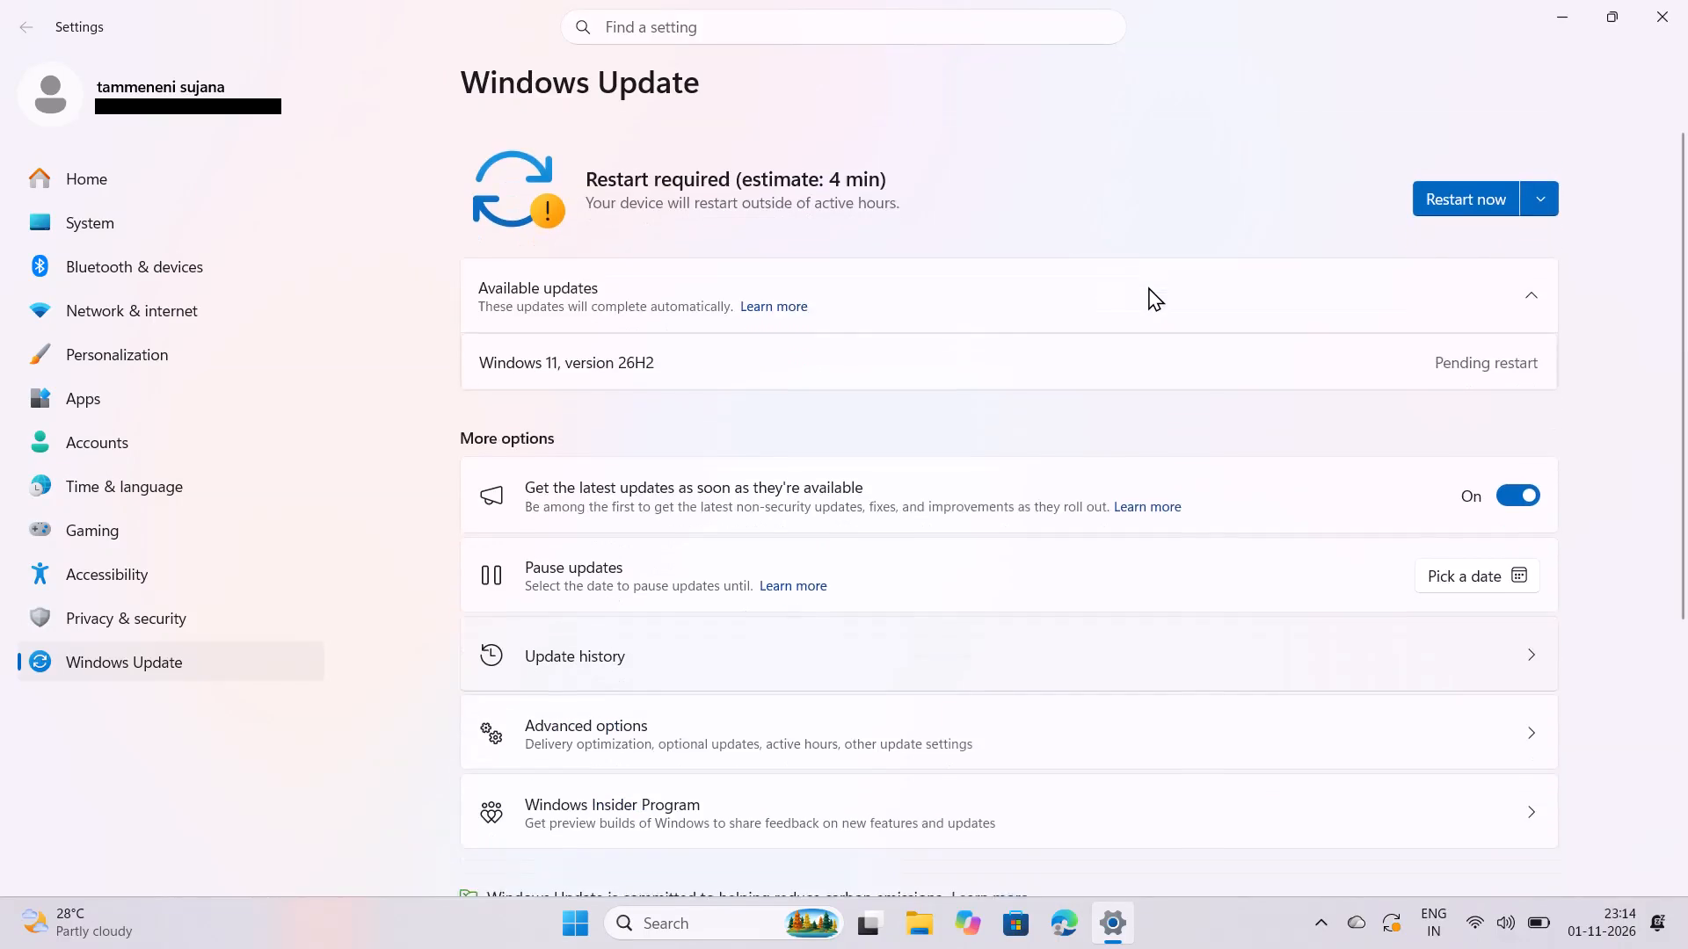
left_click(1442, 185)
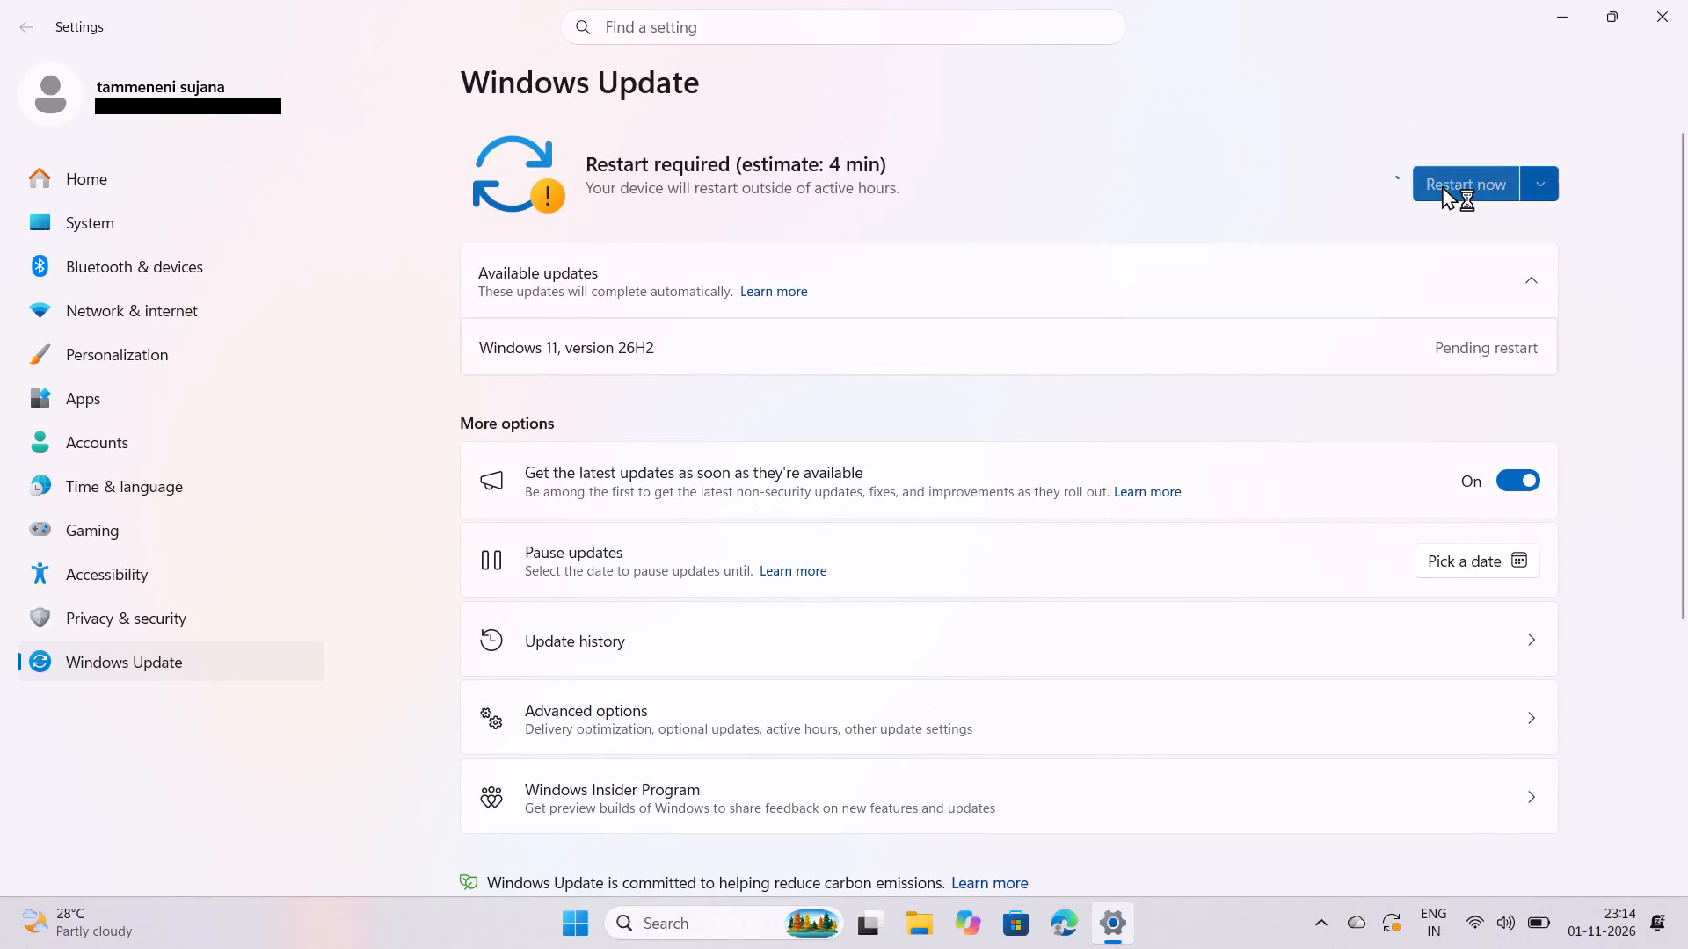